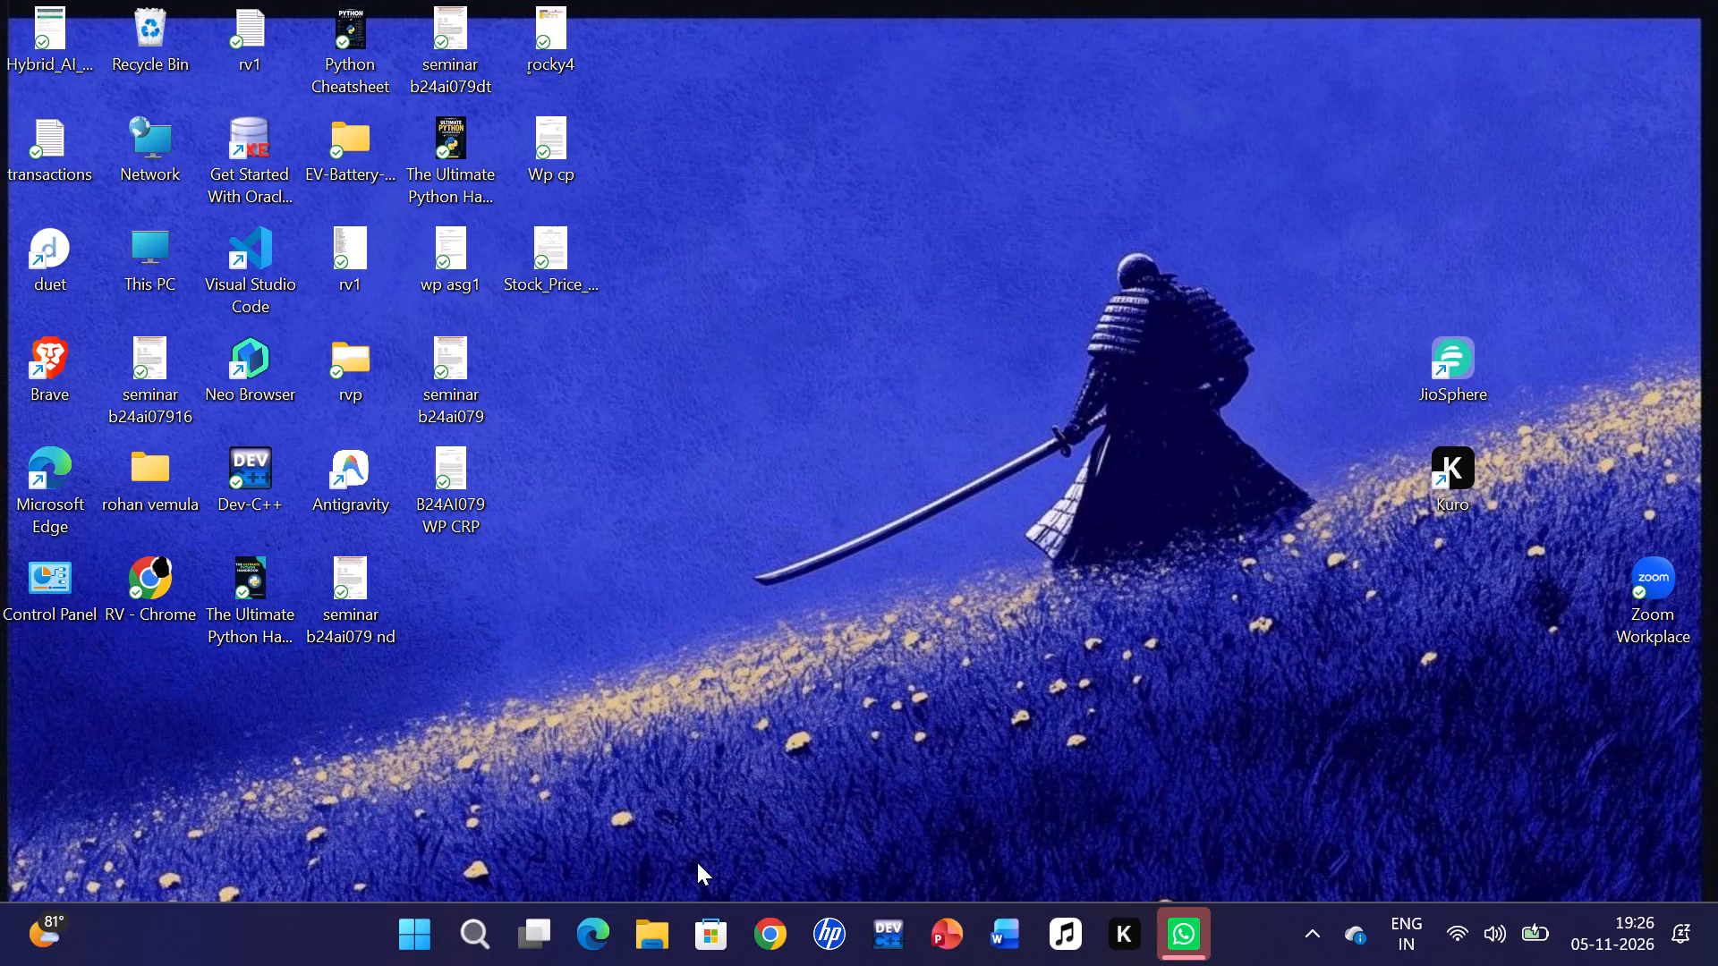
double_click(1005, 913)
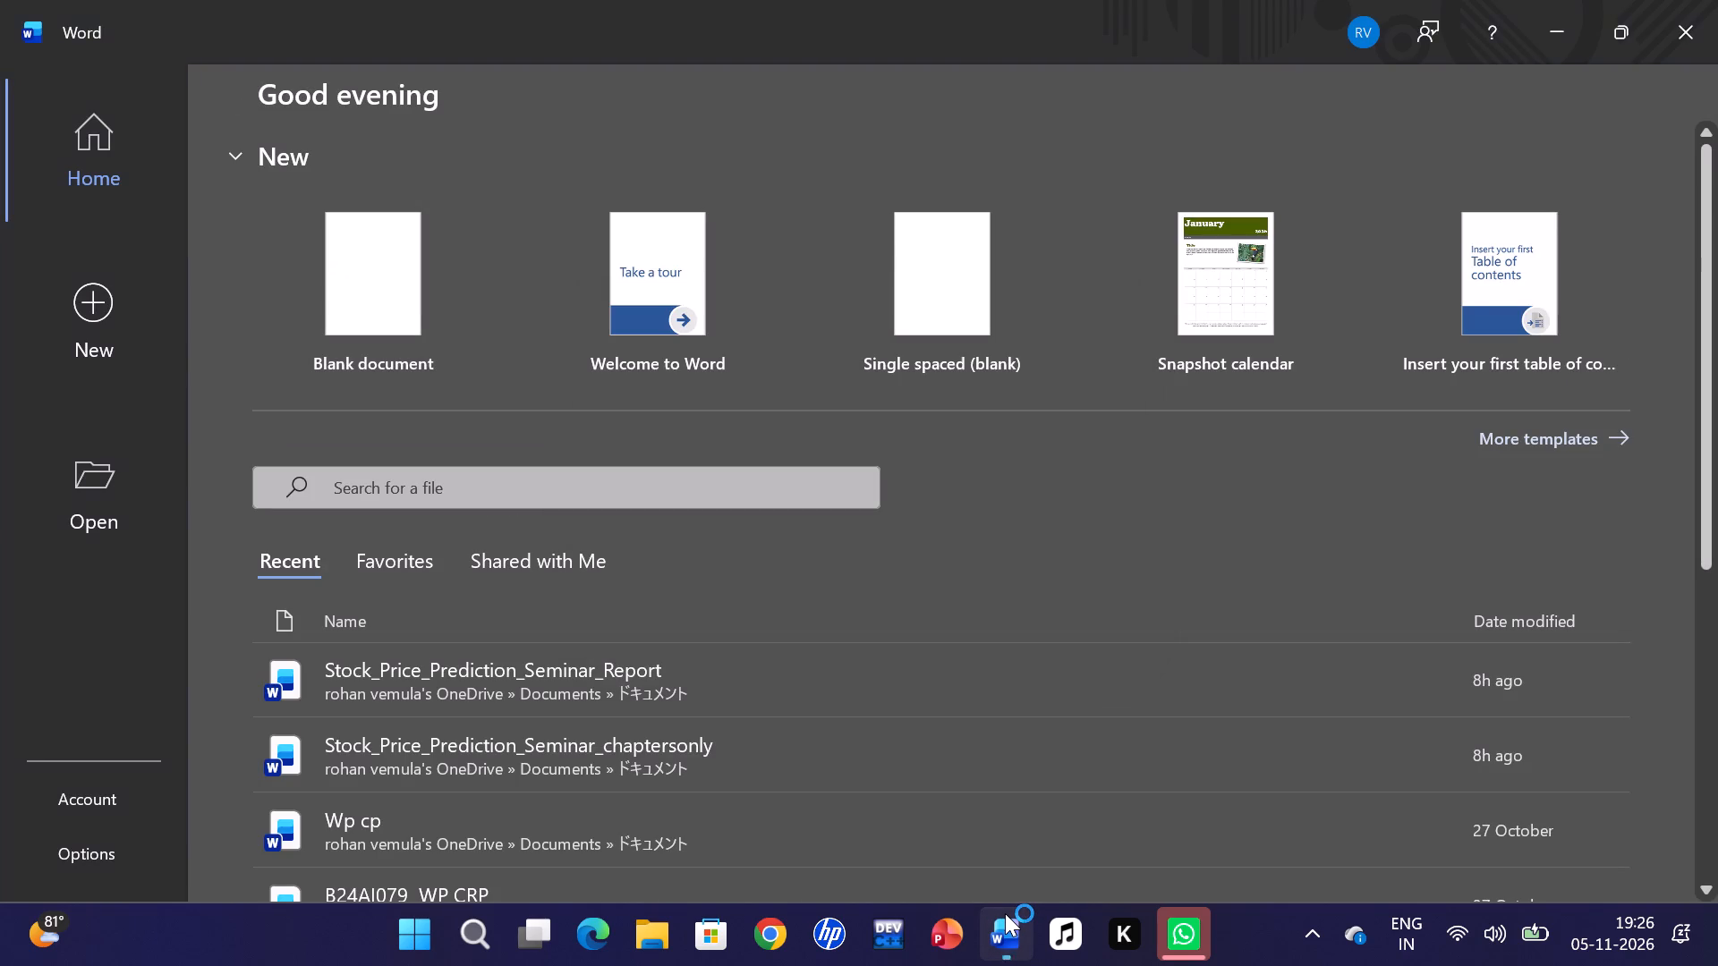
Open the recent document Stock_Price_Prediction_Seminar_Report and dismiss the Office 2021 support notice.
double_click(550, 658)
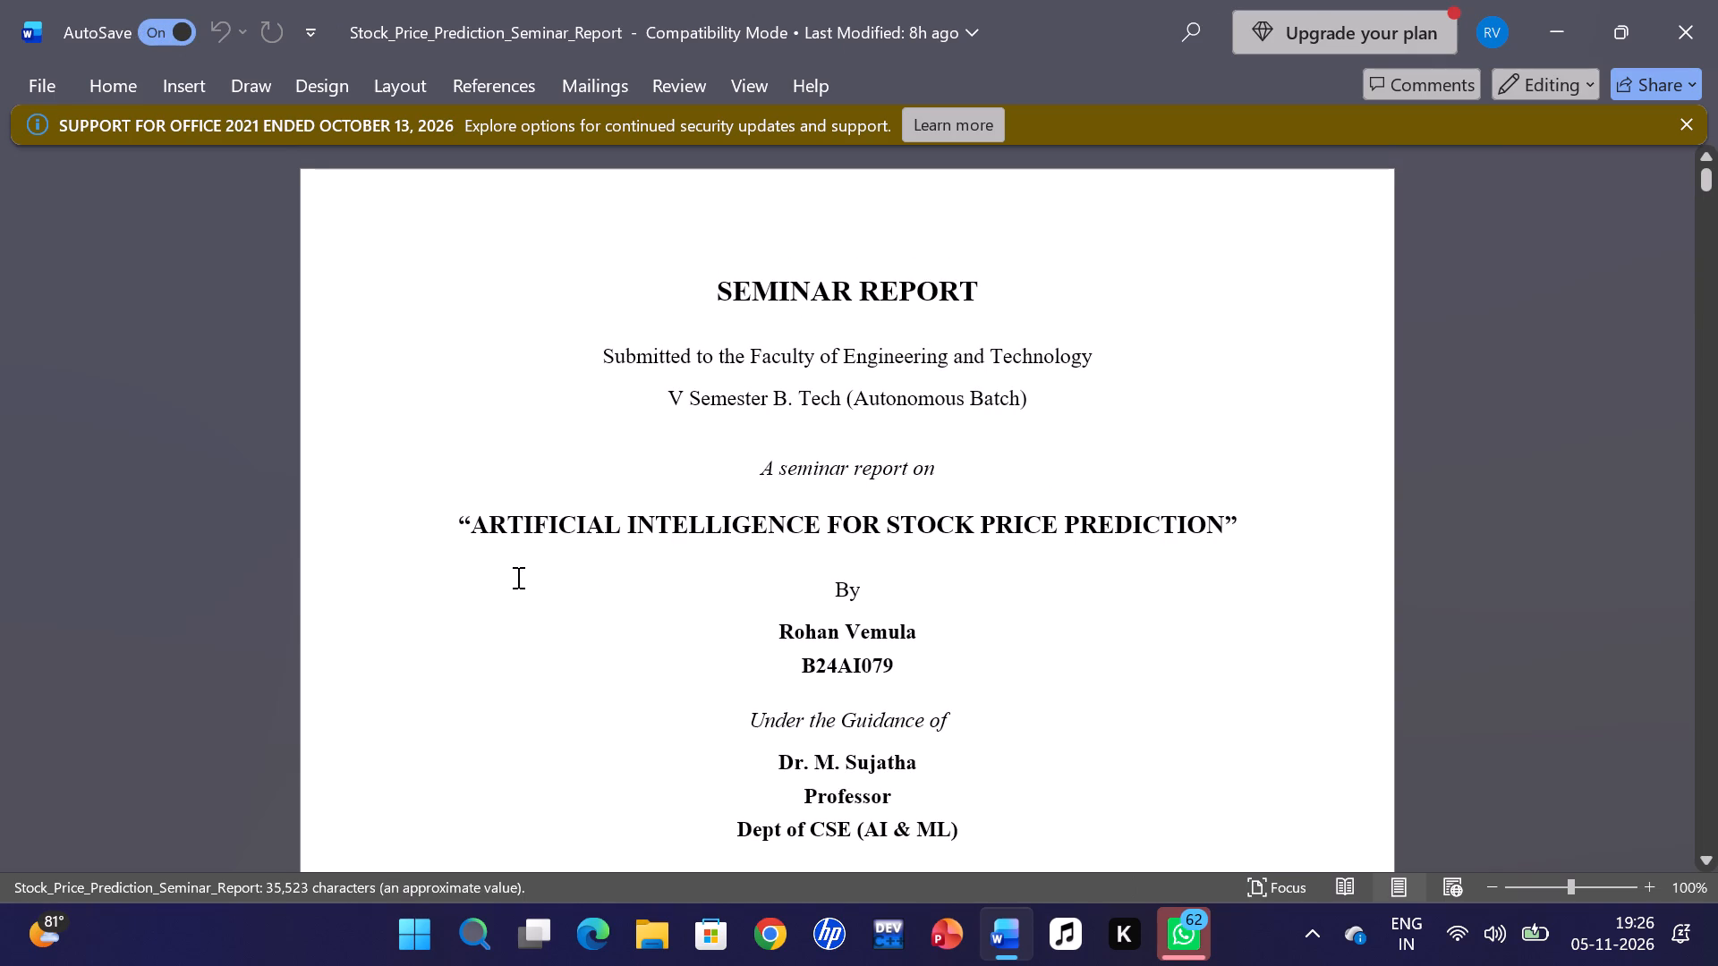
scroll(516, 575, up, 2)
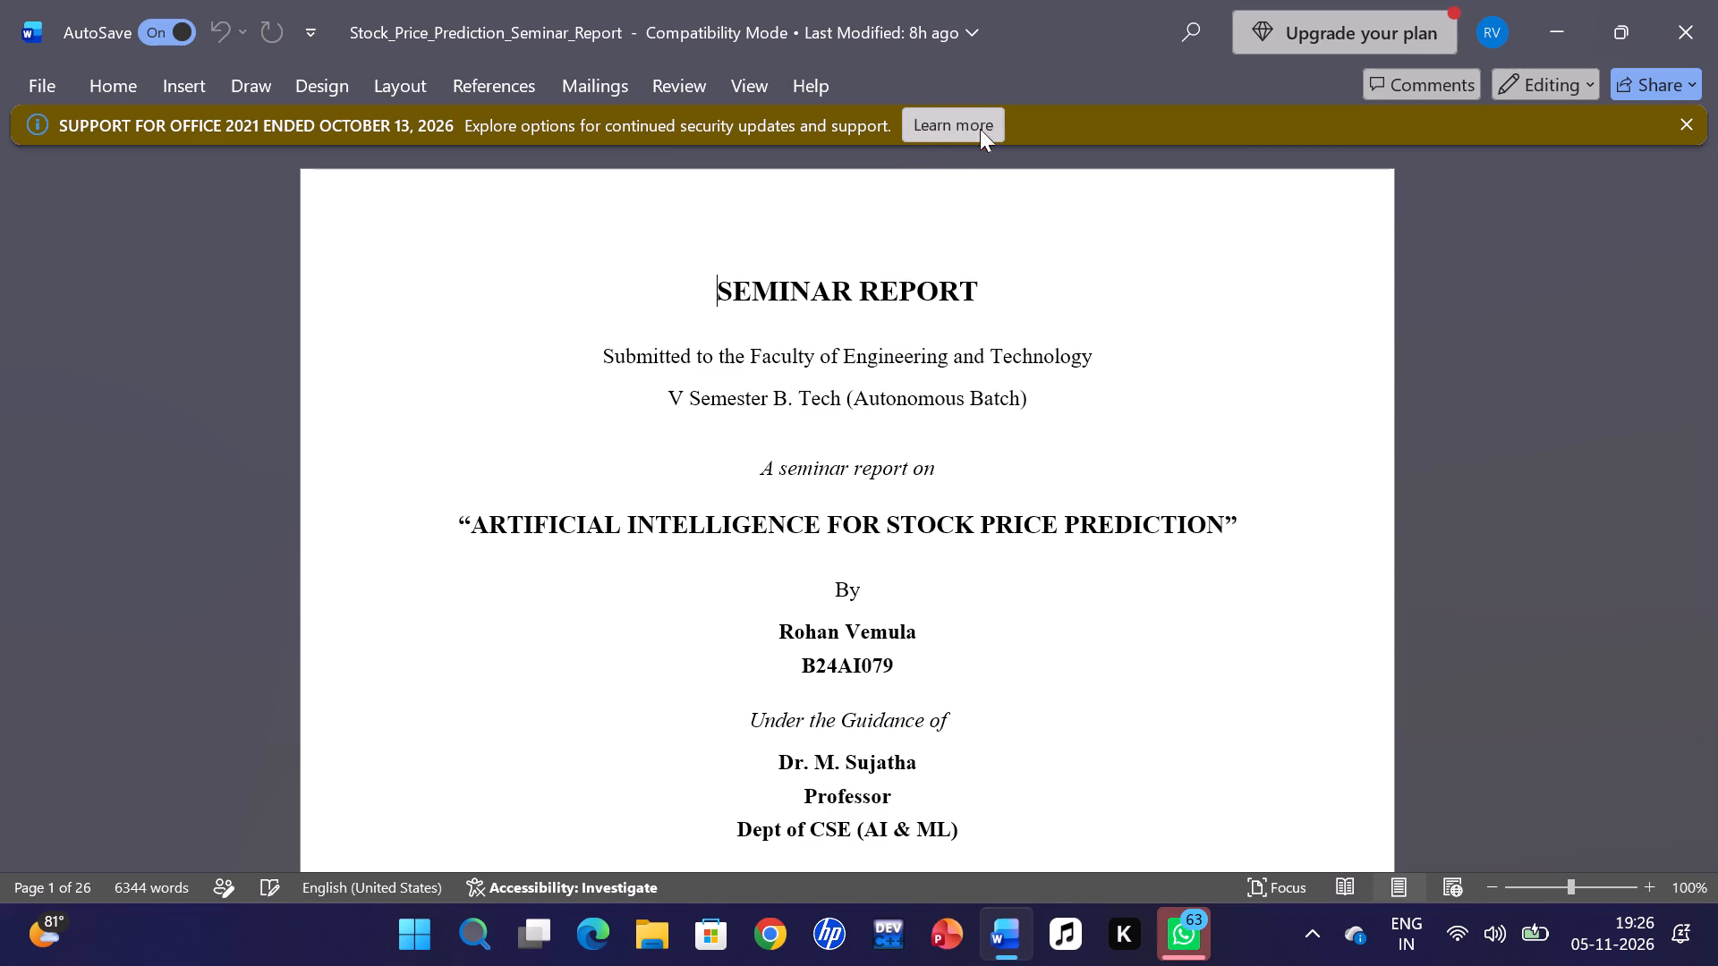
click(1688, 120)
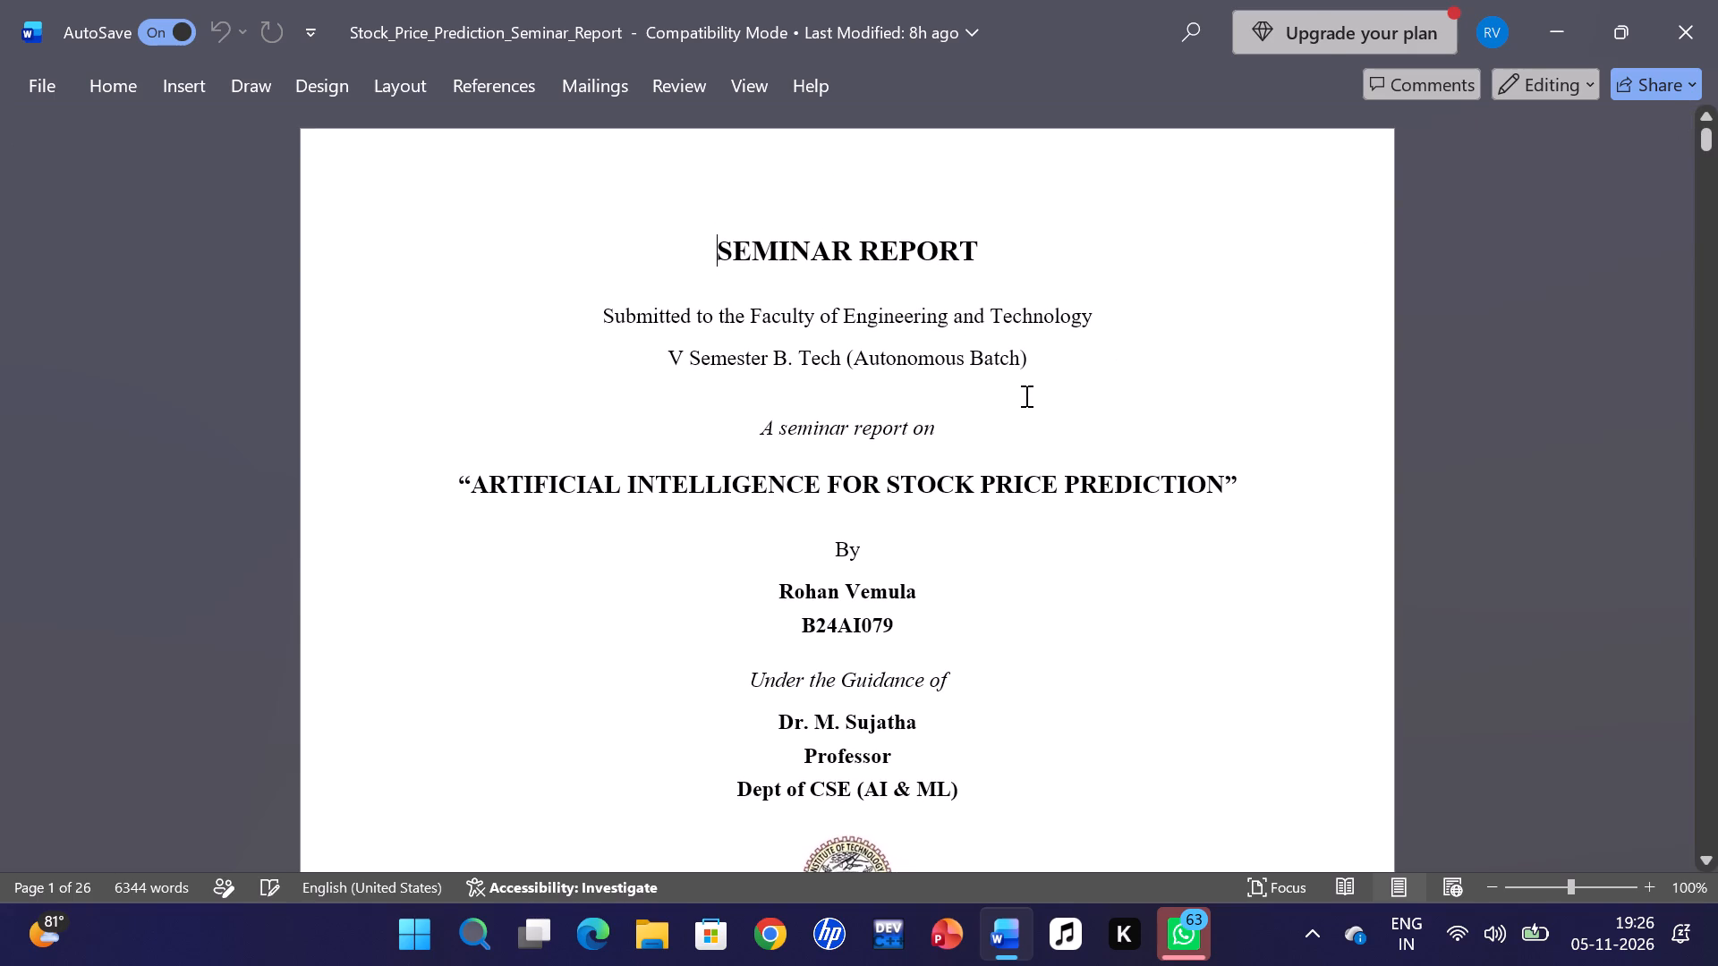
Look through the seminar report to its last page and back to the Future Scope and References sections.
scroll(1025, 395, down, 20)
scroll(1025, 395, down, 18)
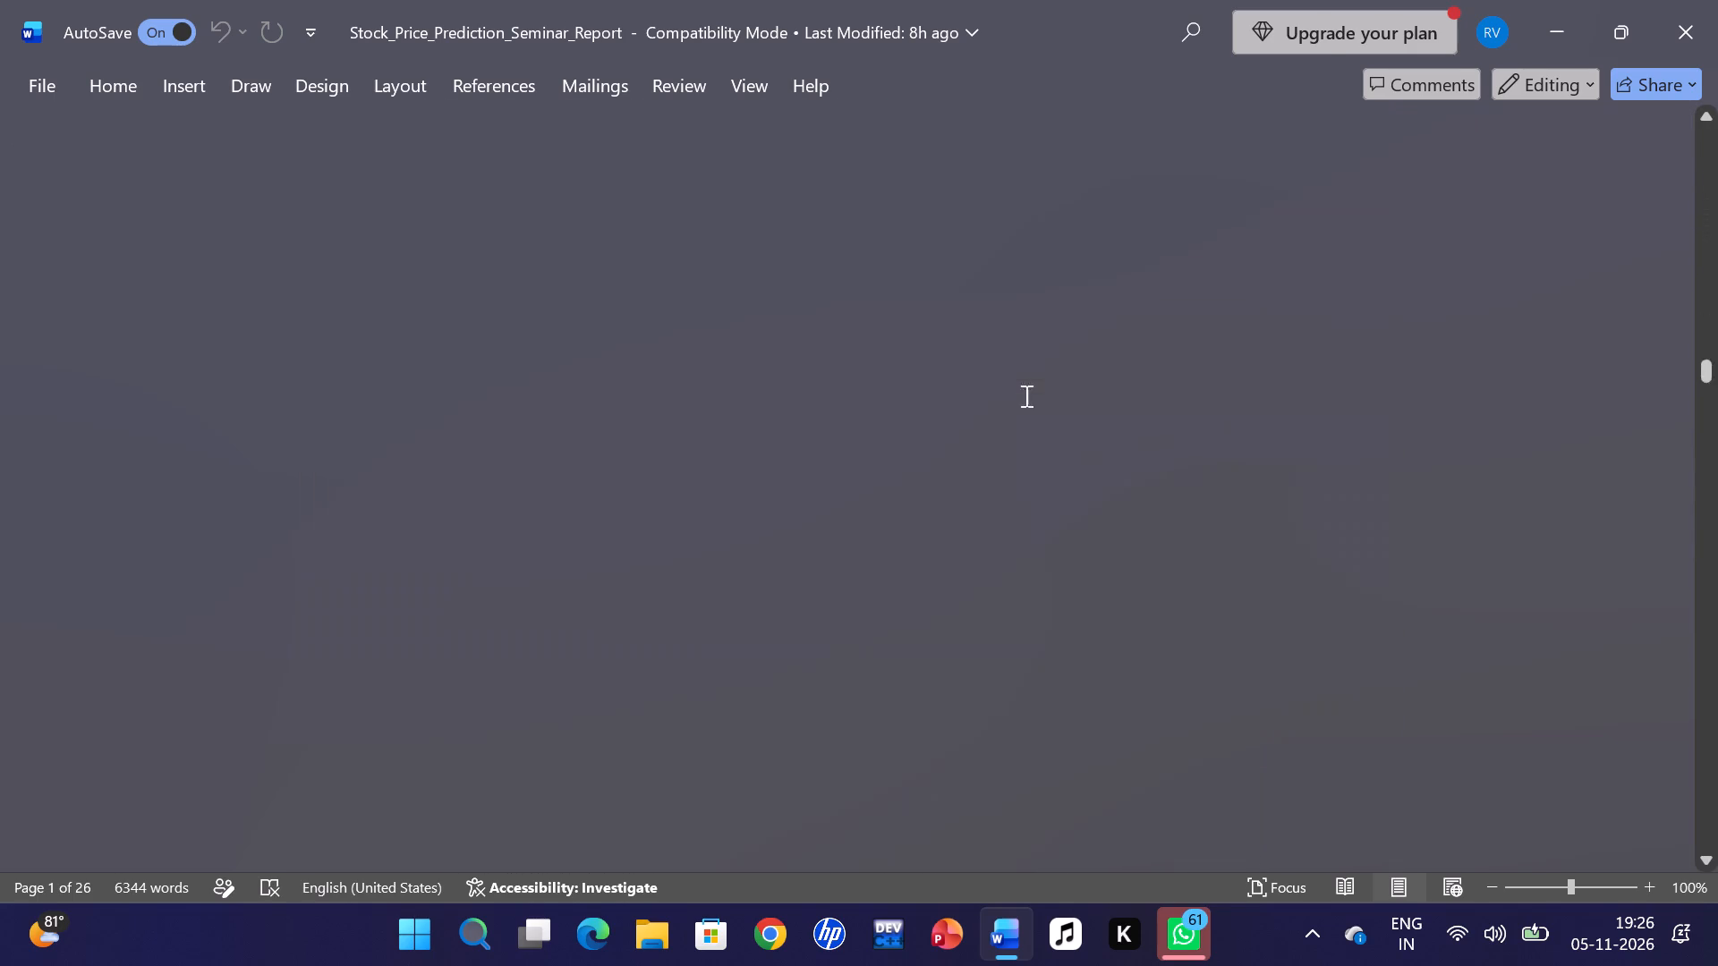
scroll(1025, 395, down, 17)
scroll(1055, 299, down, 17)
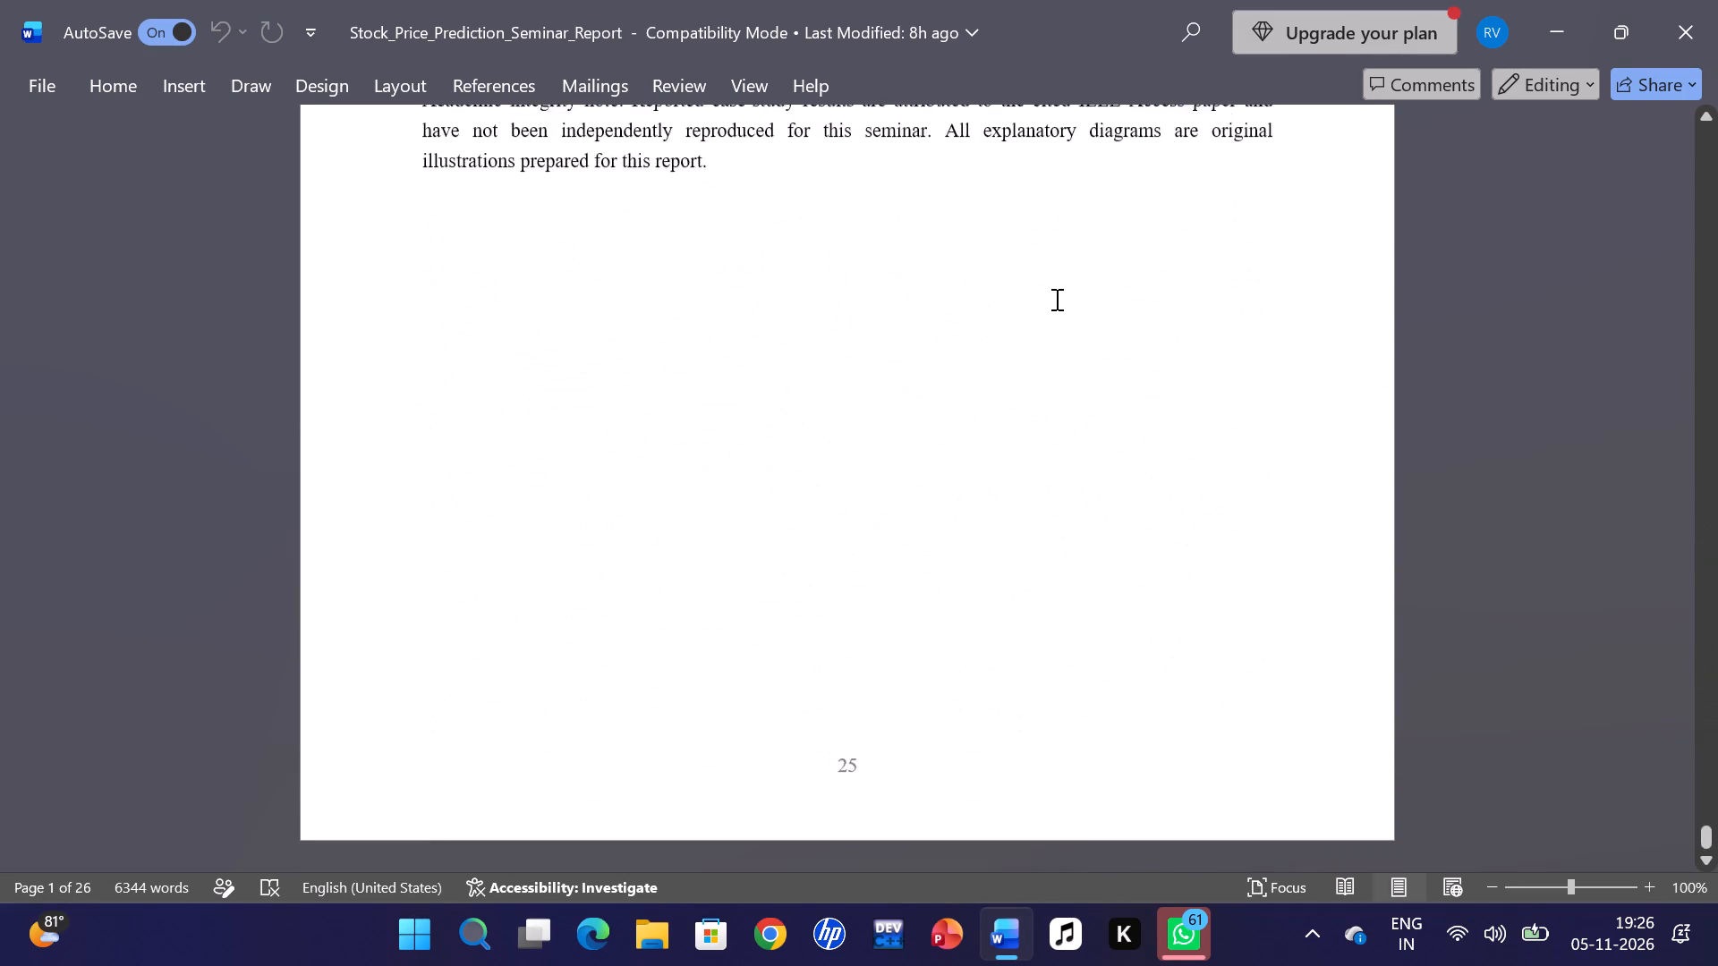
scroll(1055, 299, down, 2)
scroll(1055, 299, up, 8)
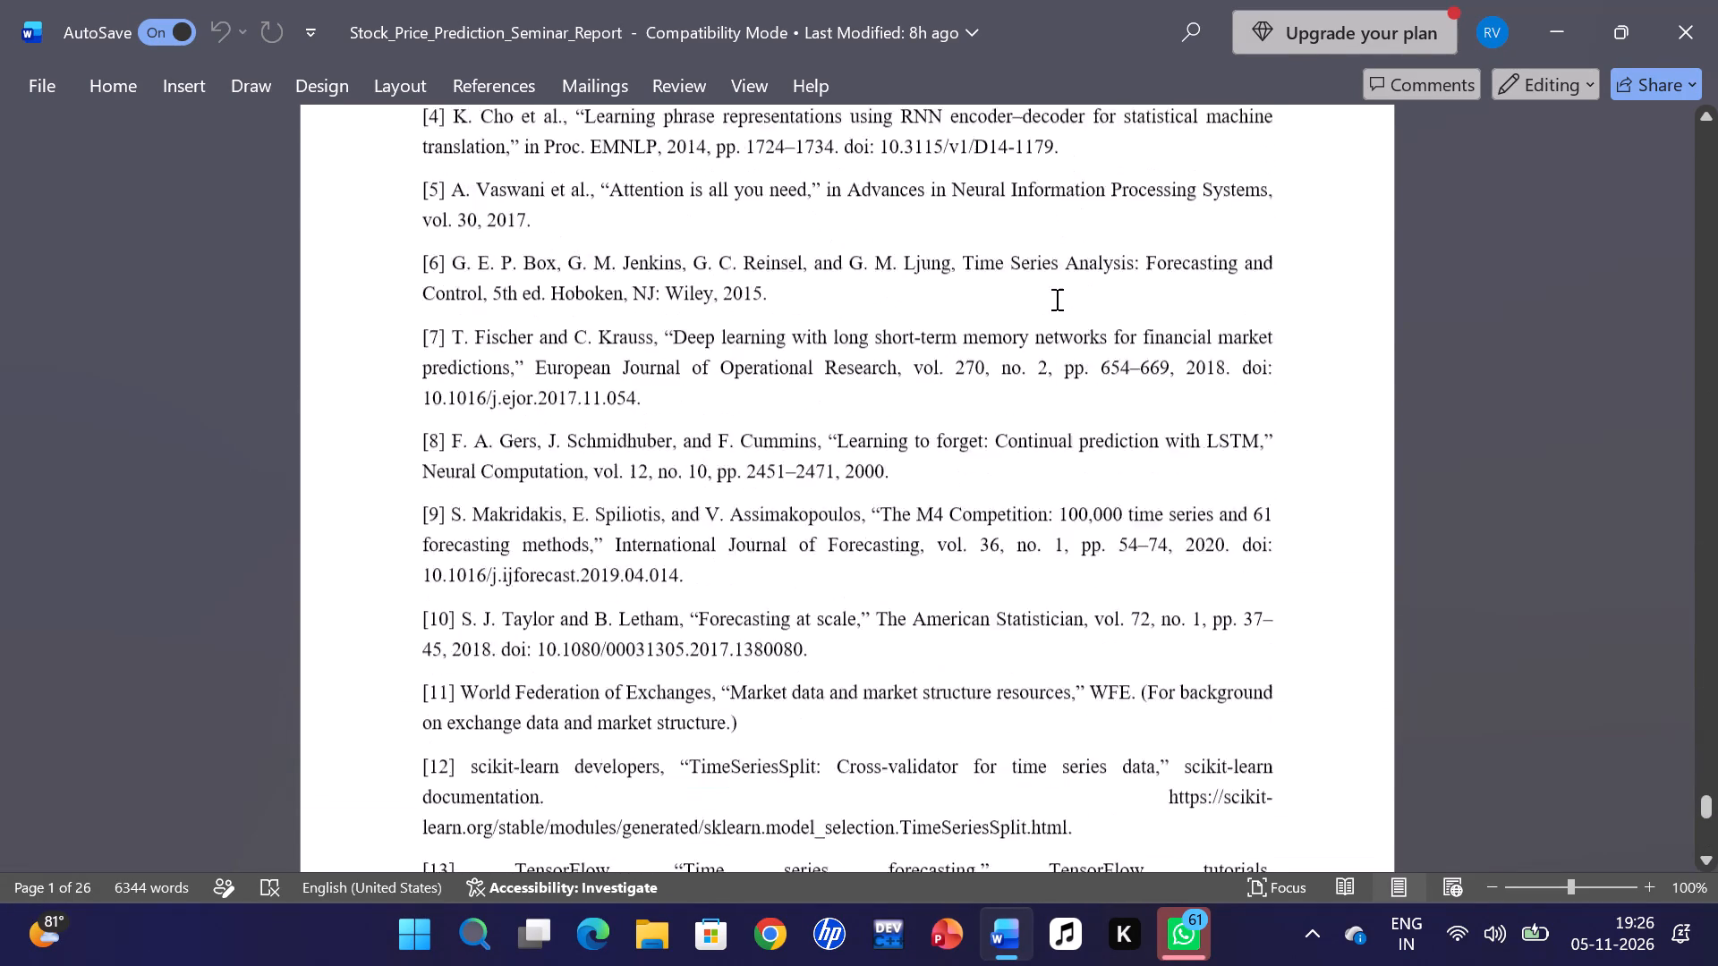
scroll(1055, 299, up, 2)
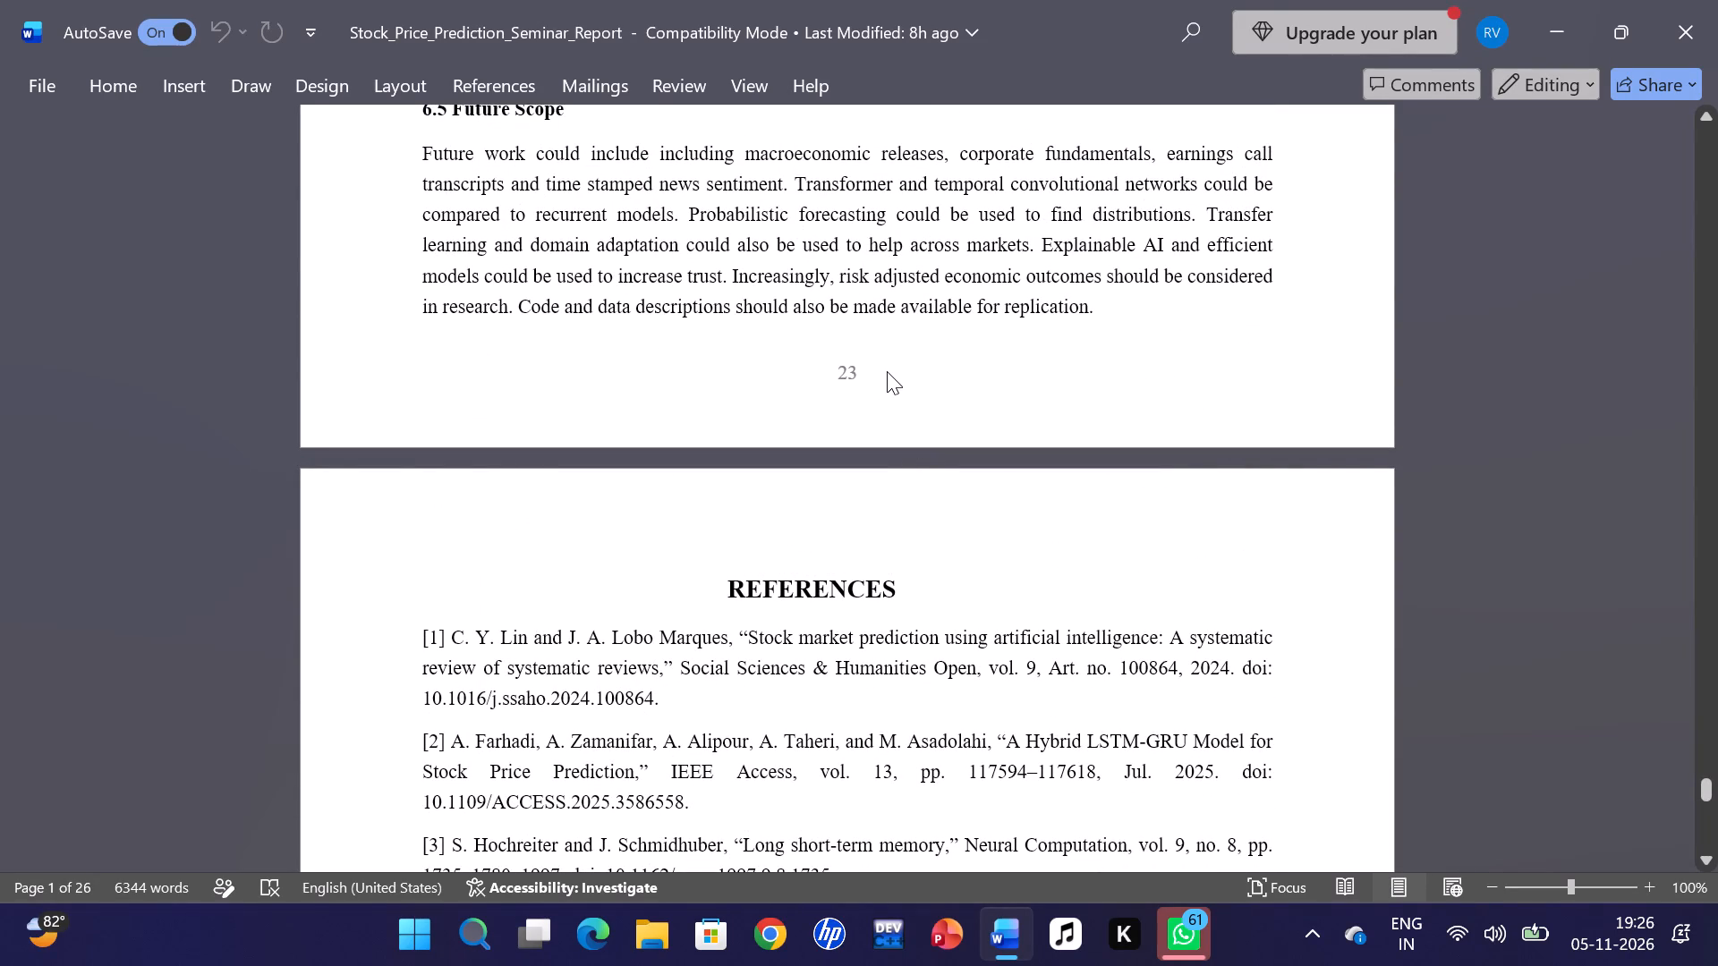
Copy the entire text of the seminar report.
key(ctrl+a)
click(1010, 312)
key(ctrl+a)
key(ctrl+c)
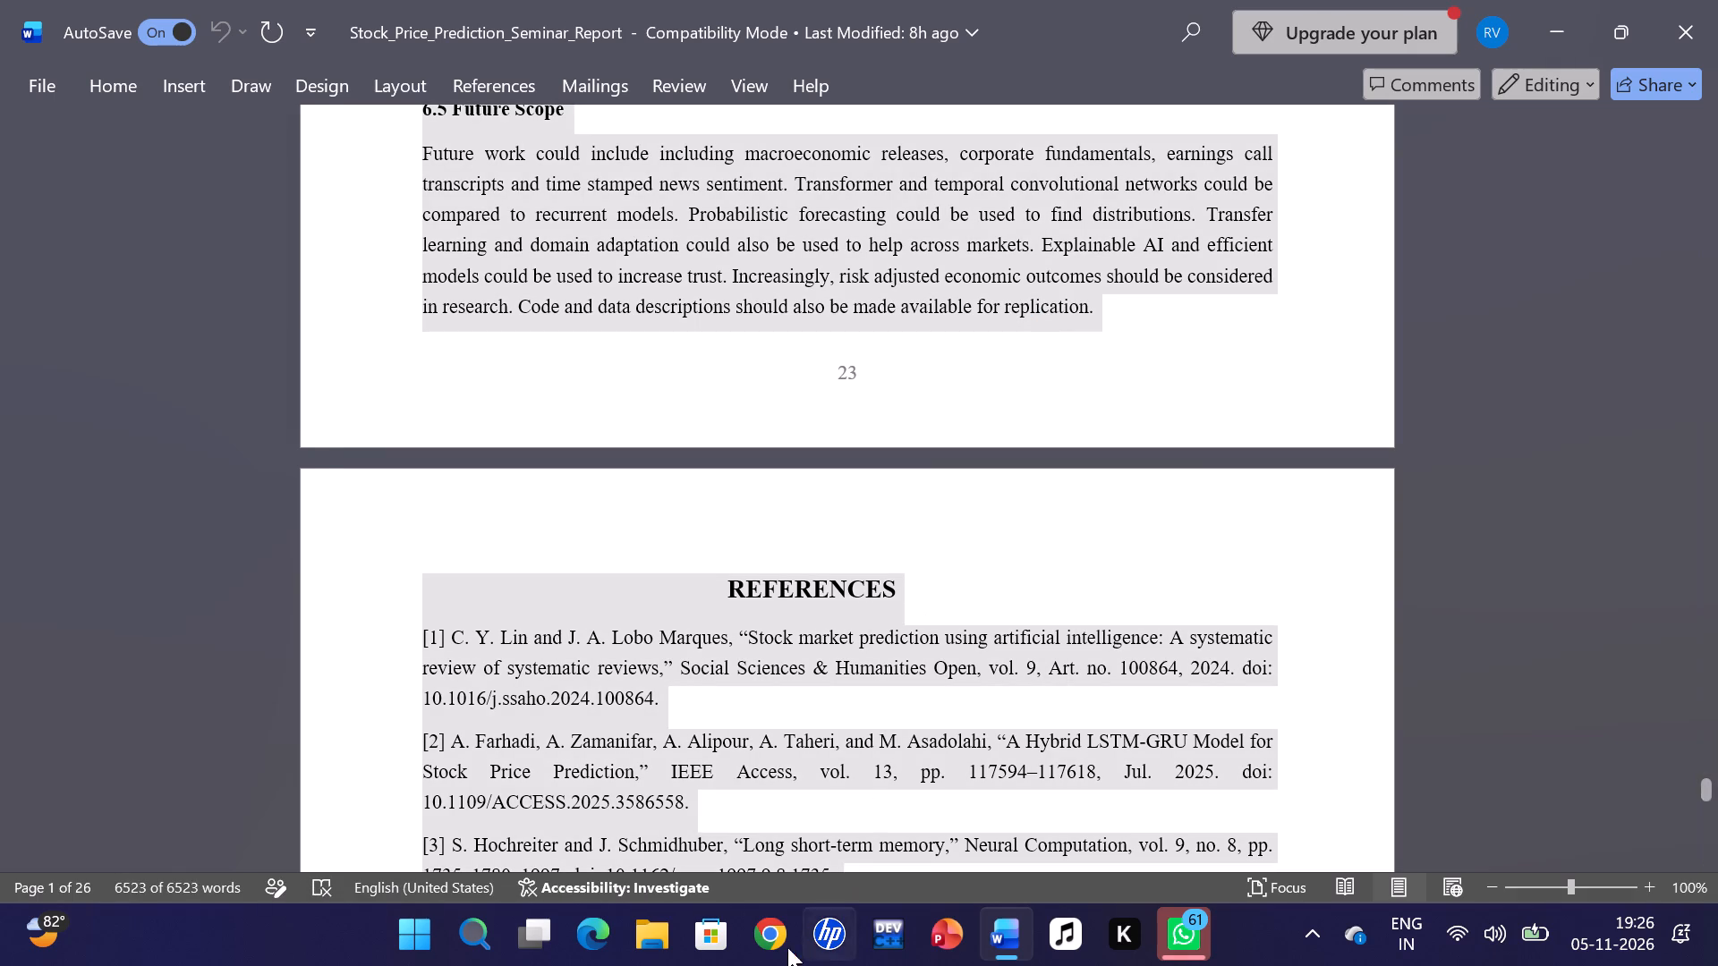
Launch PowerPoint and switch to Google Chrome.
click(777, 948)
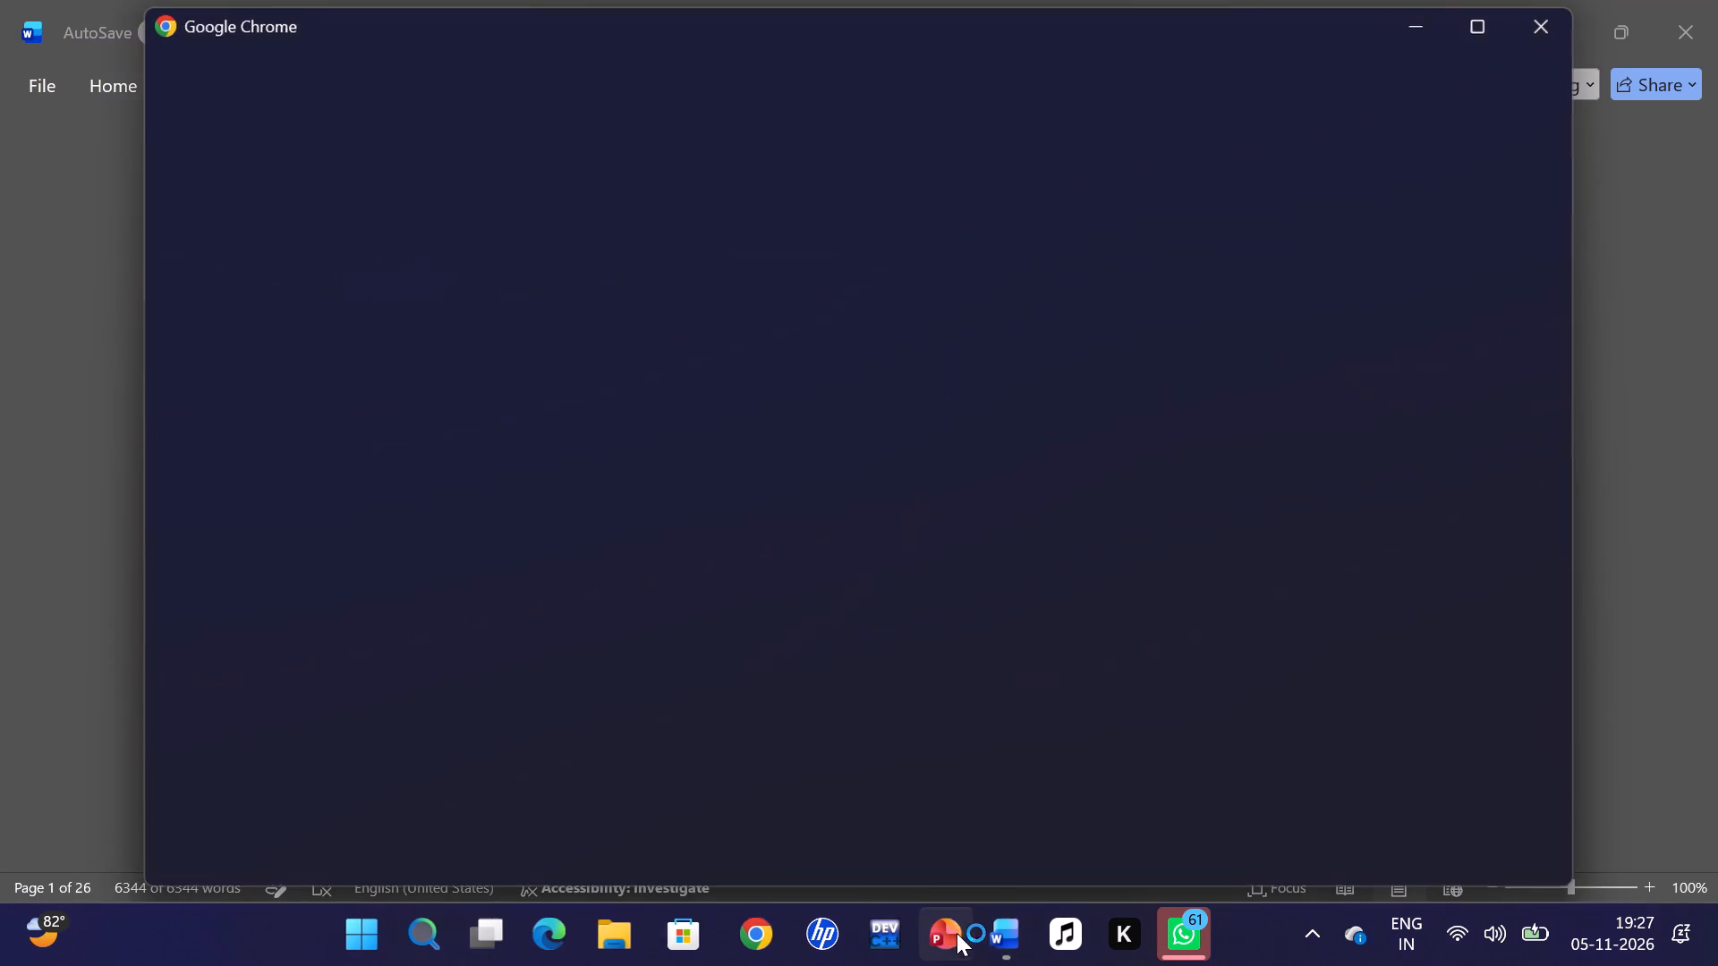
click(957, 933)
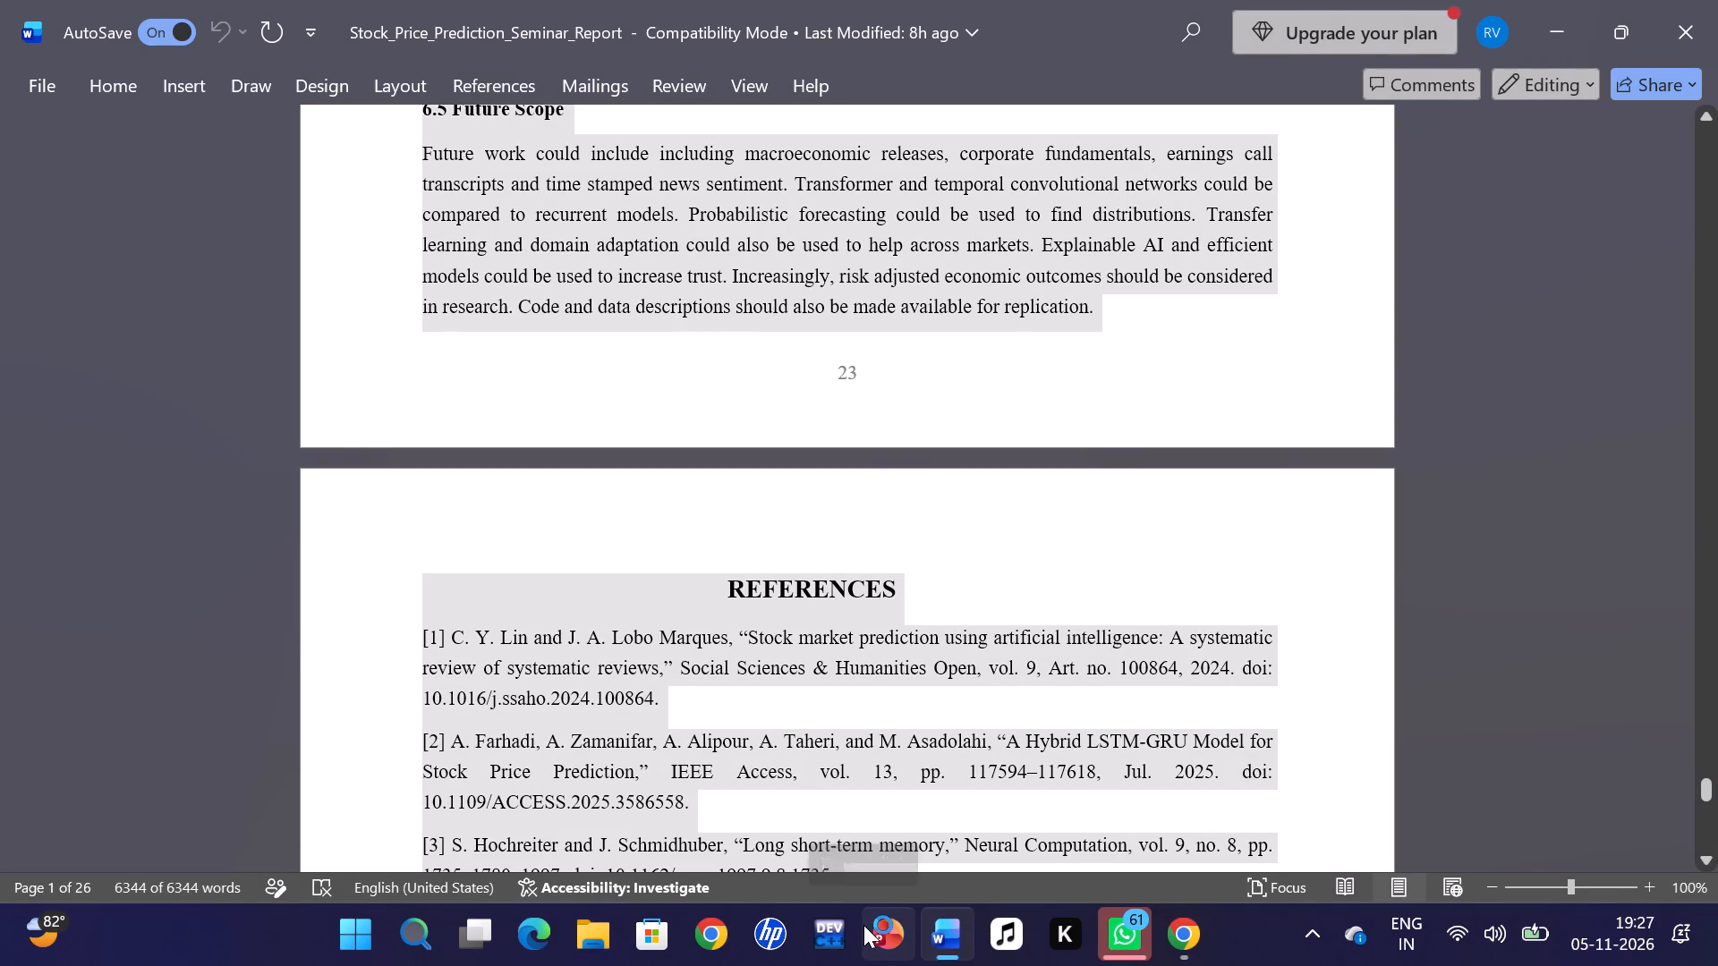
click(863, 925)
click(1196, 927)
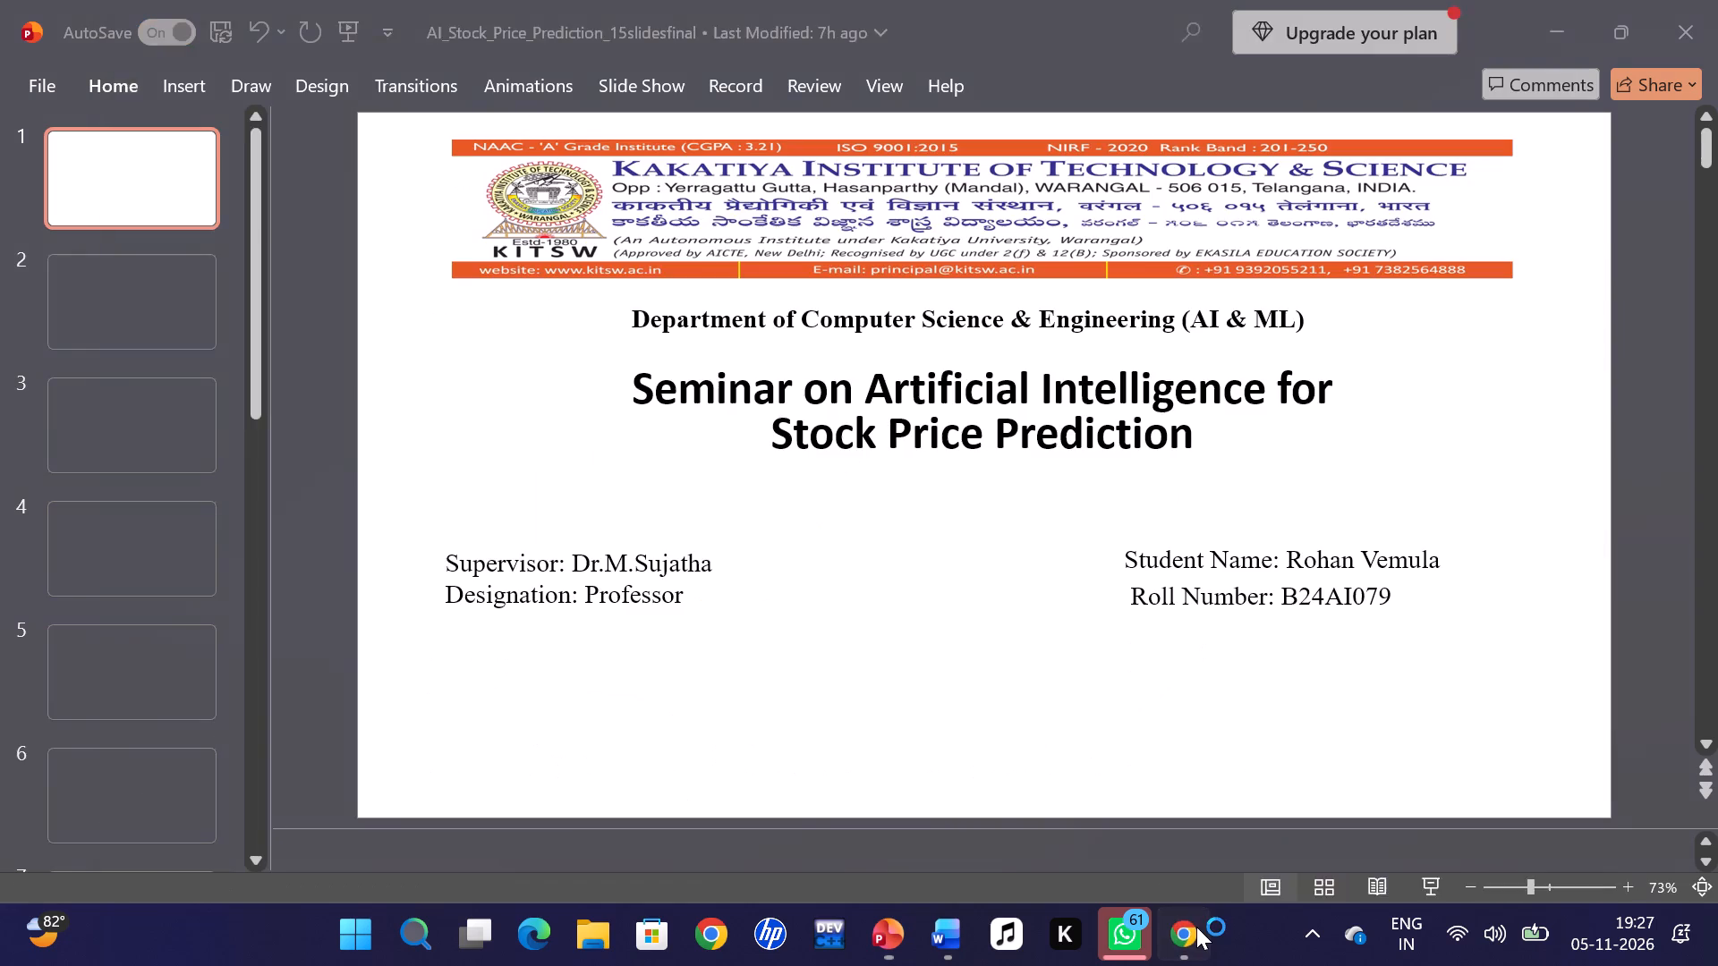
click(1162, 451)
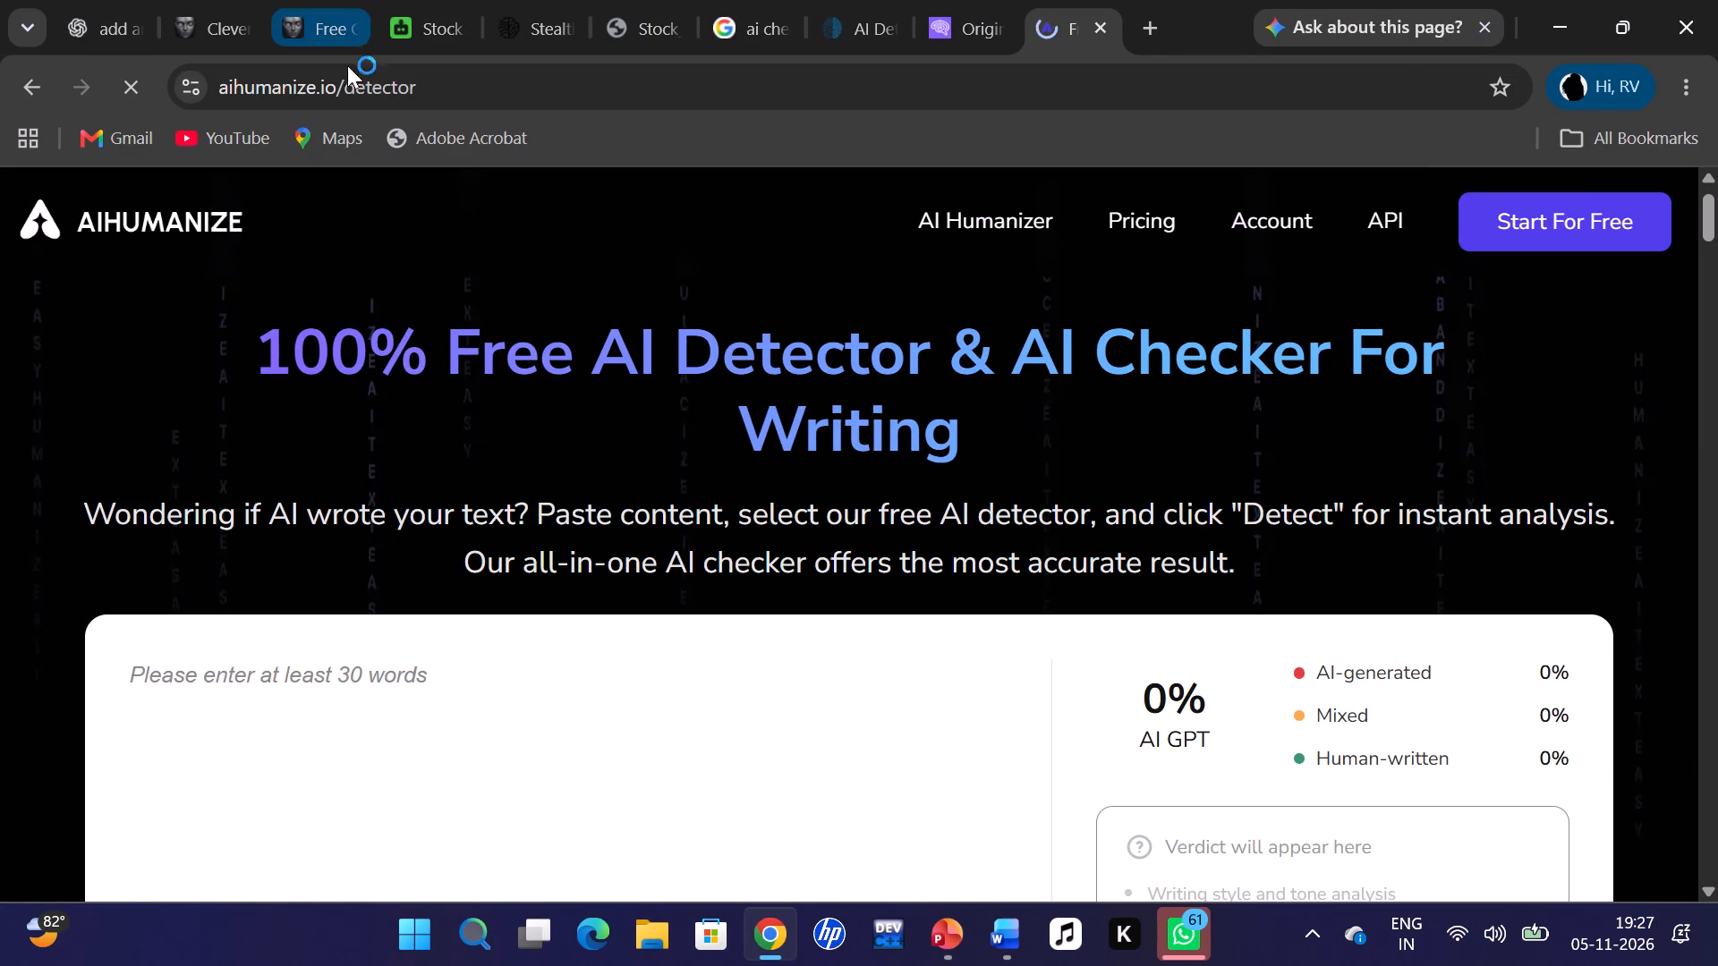
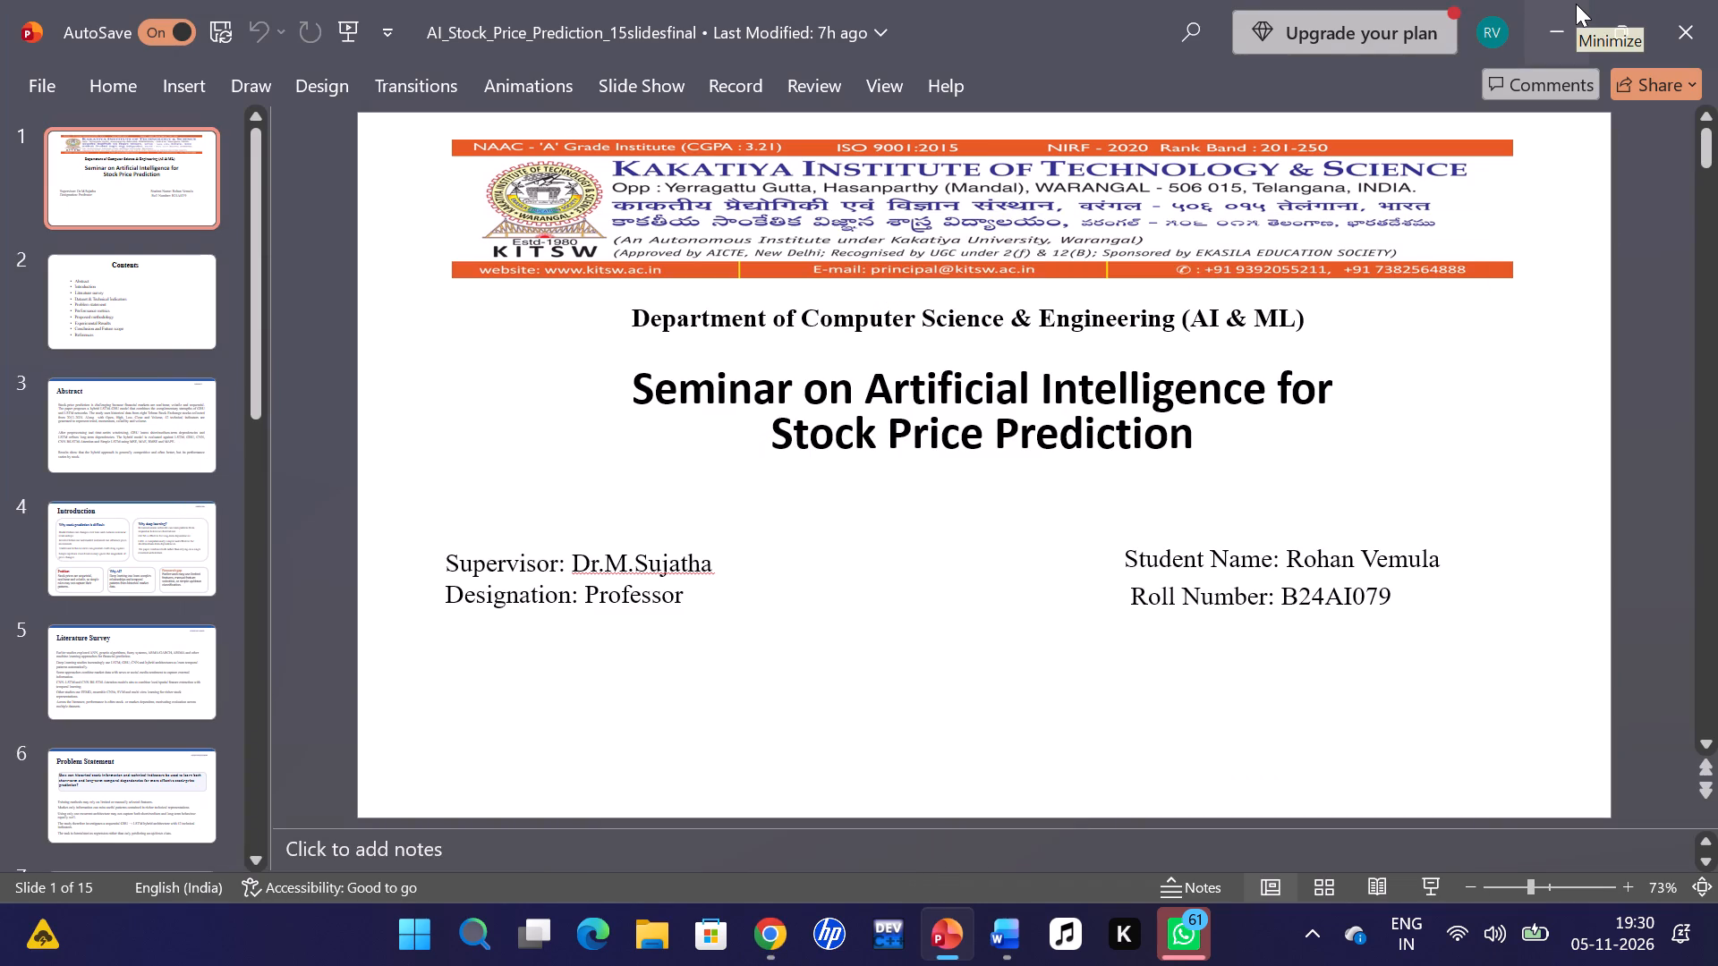
Minimize the PowerPoint window to switch to Stock_Price_Prediction_Seminar_Report in Word.
click(1576, 4)
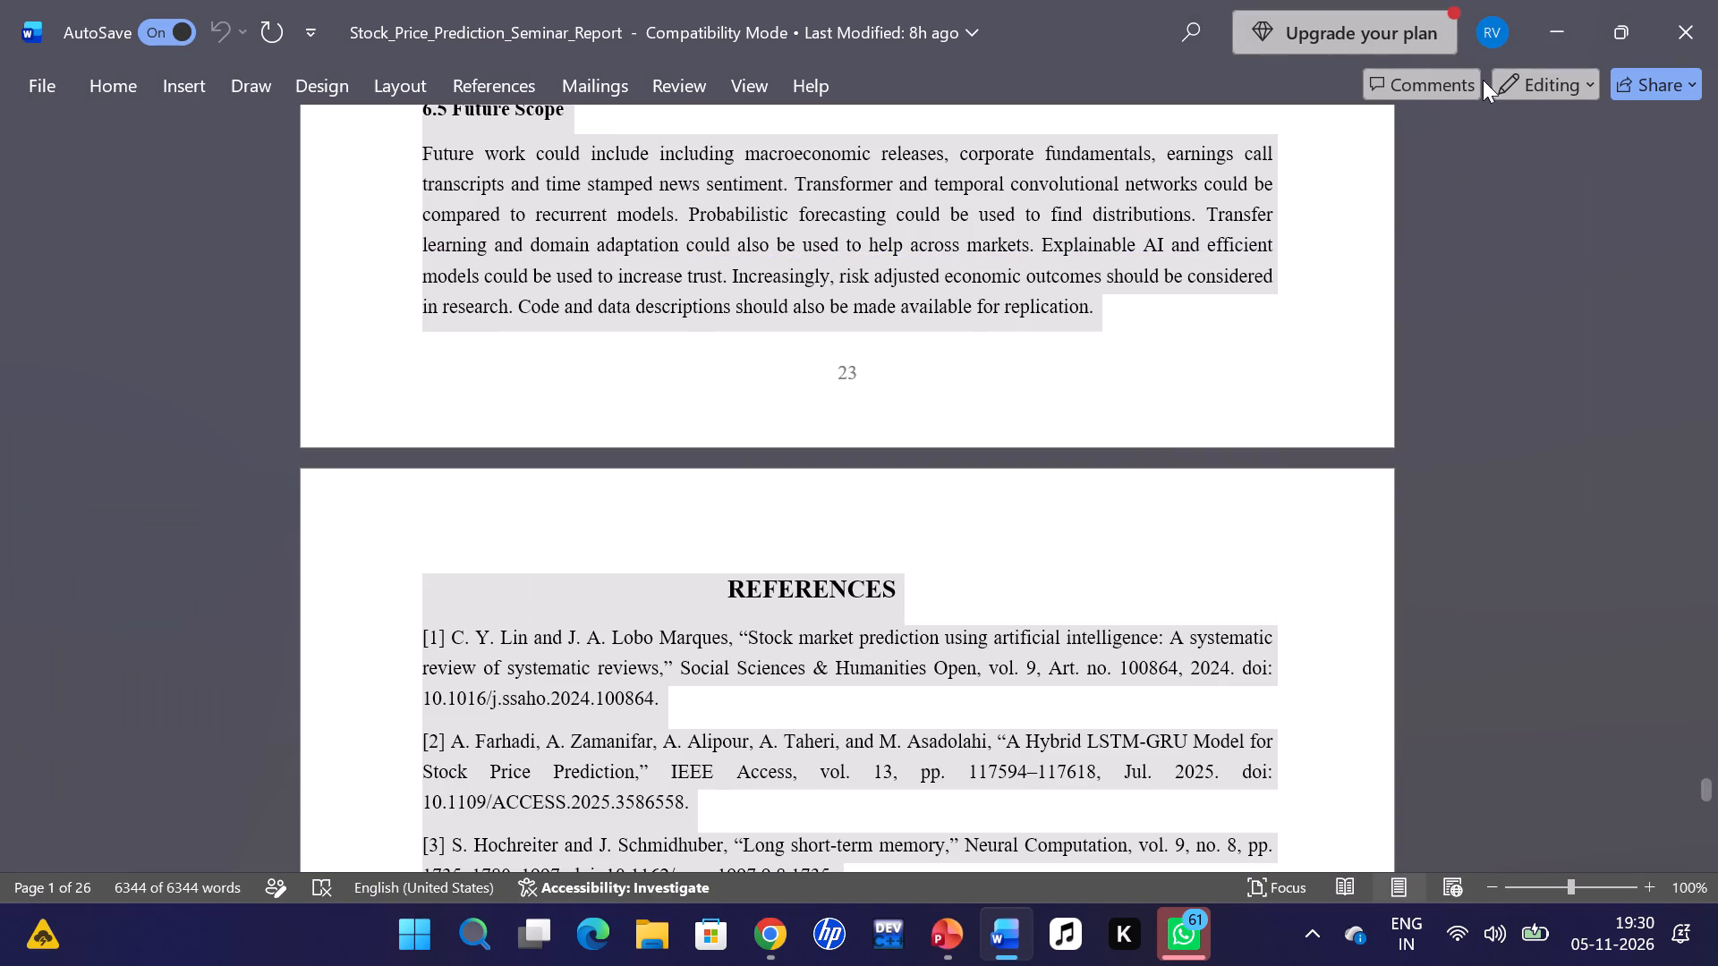
click(1216, 369)
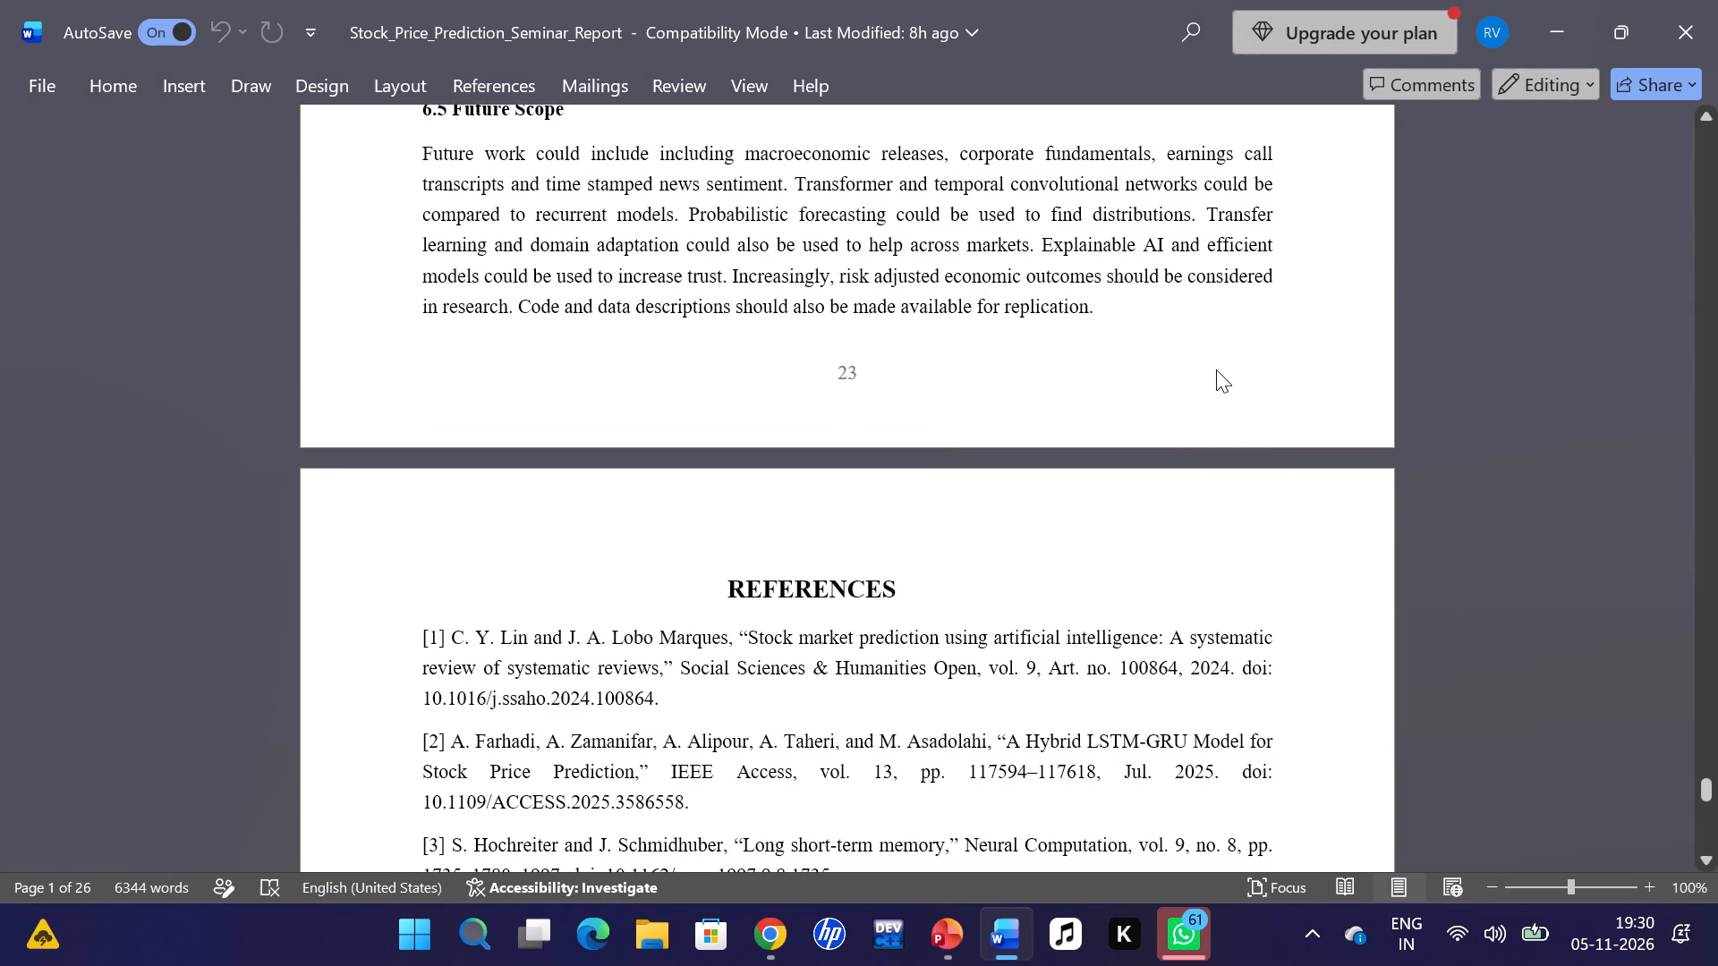
scroll(1216, 369, down, 8)
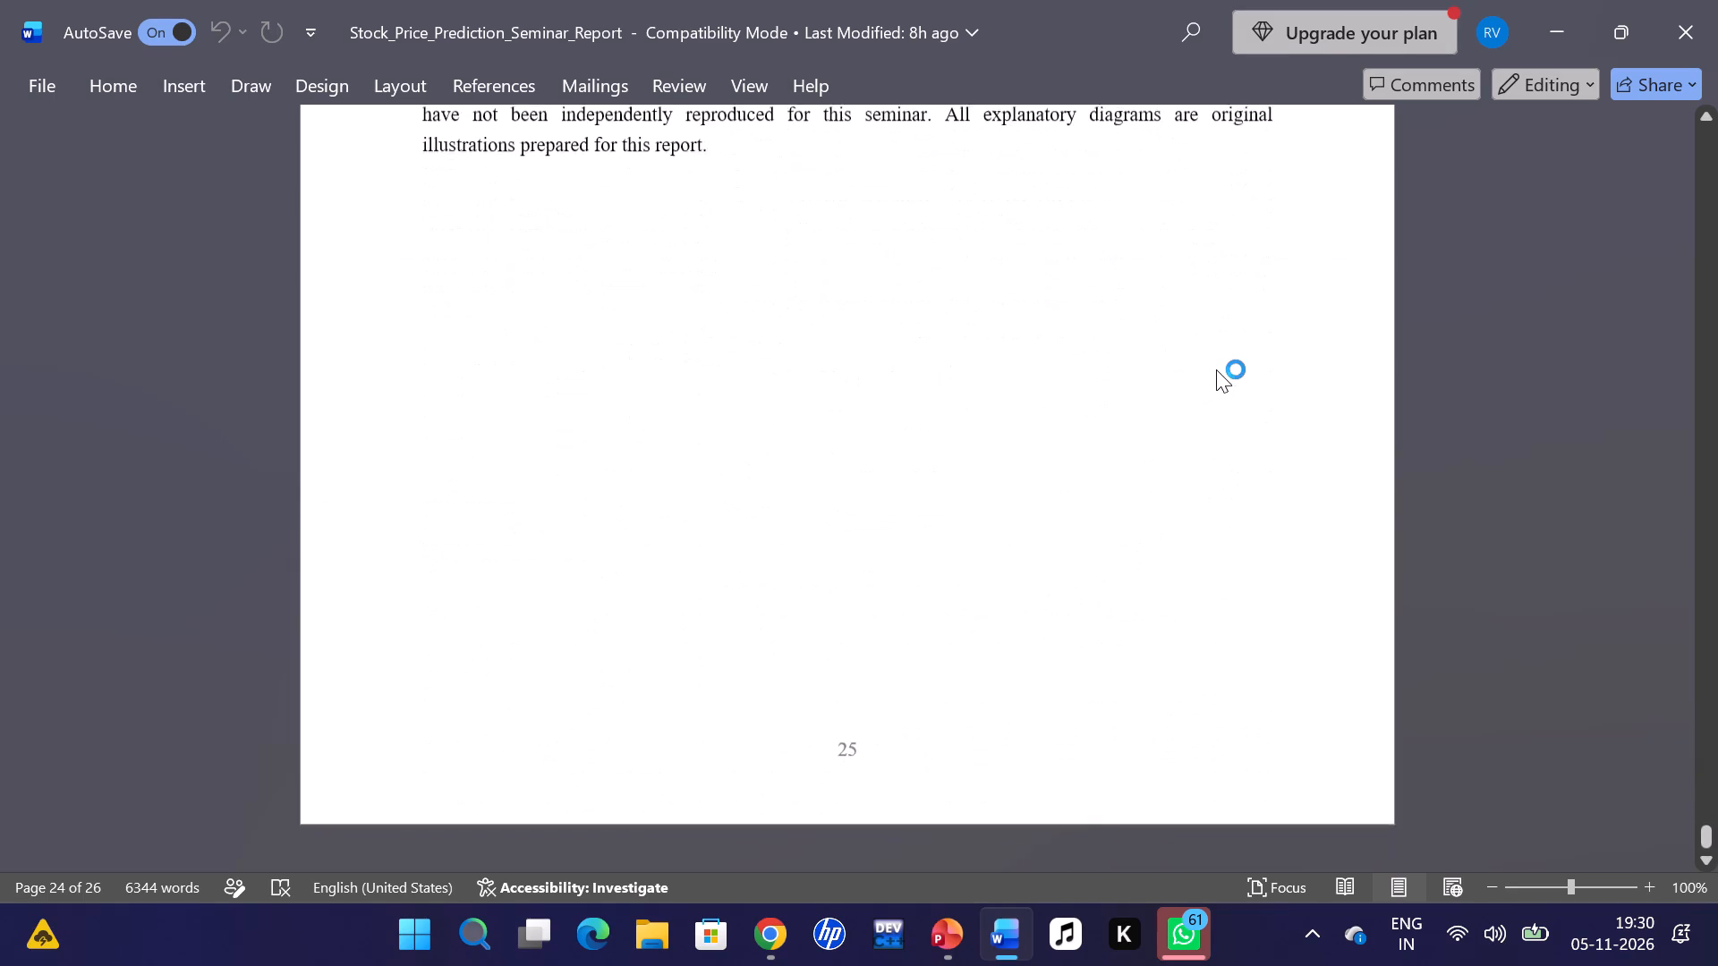
scroll(1216, 369, up, 6)
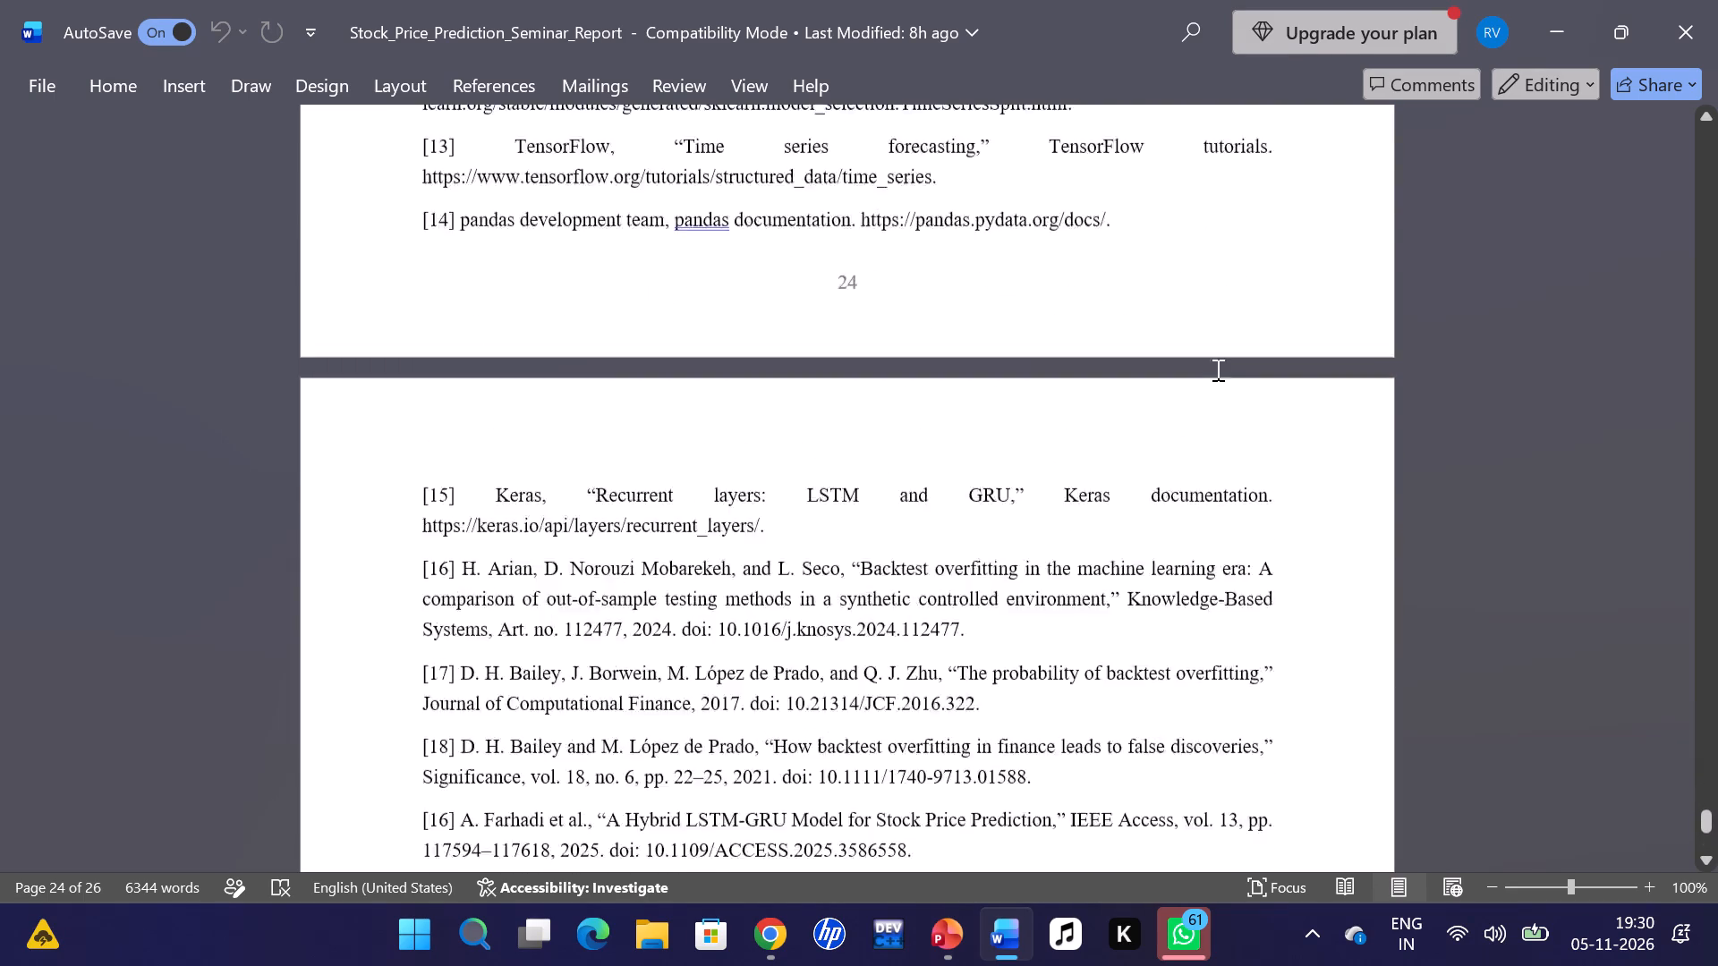
scroll(1216, 369, up, 1)
scroll(1216, 369, down, 3)
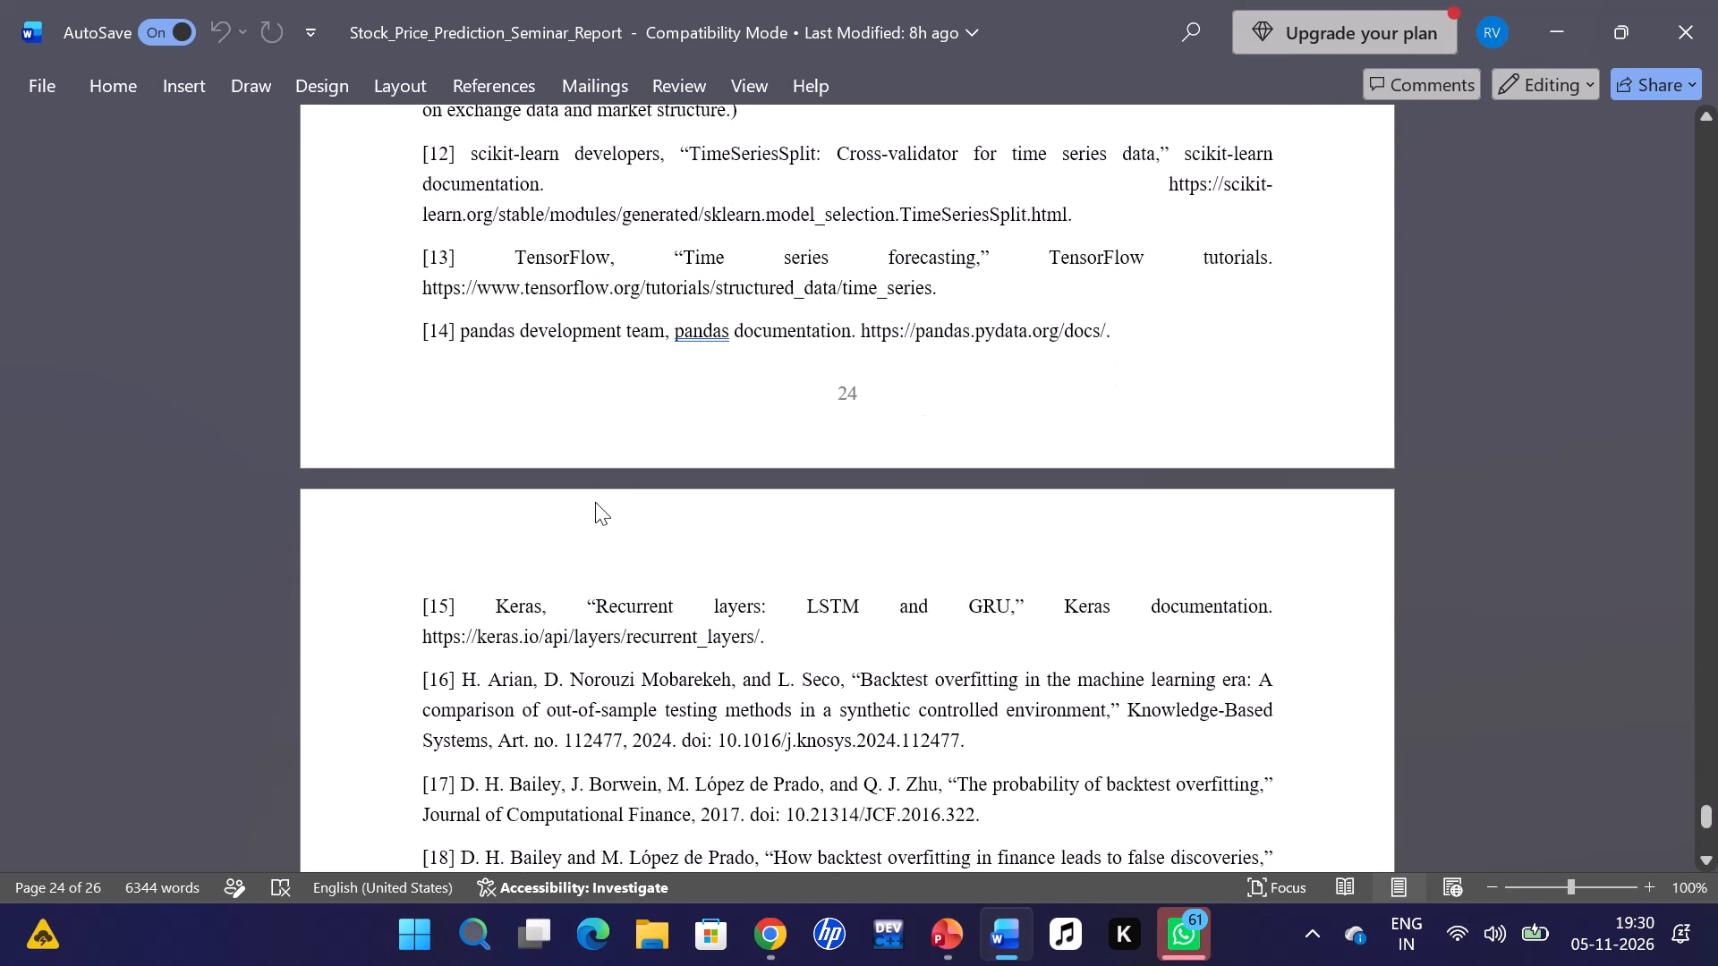
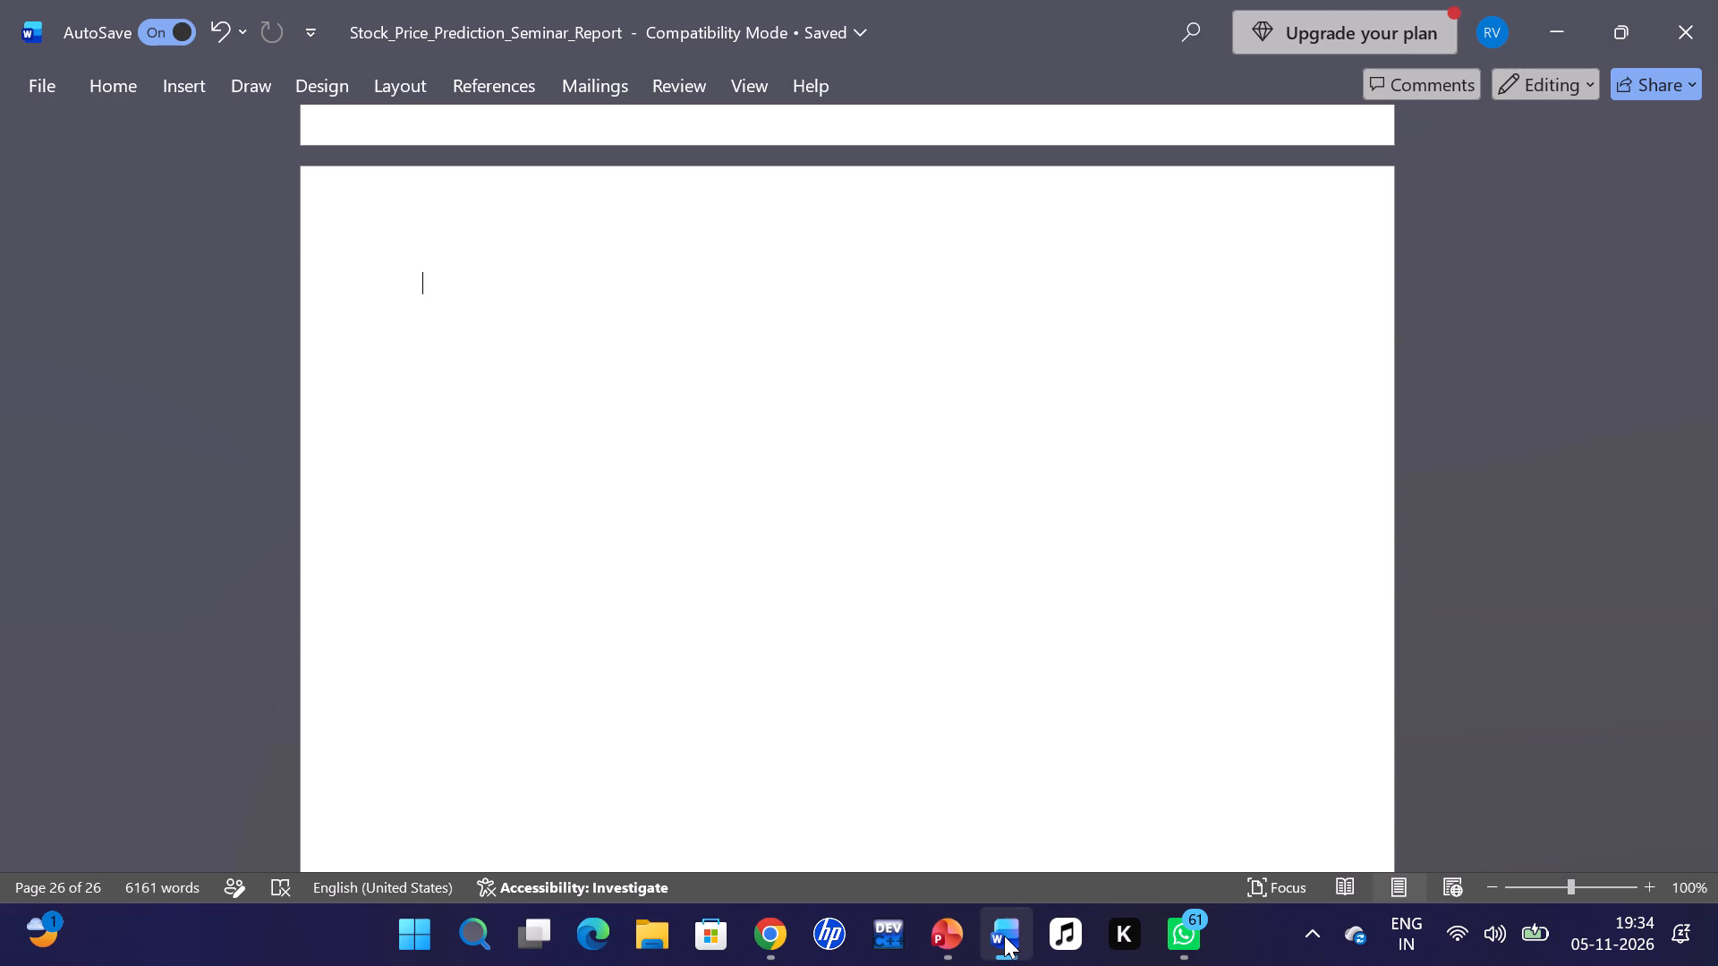
Add 20 blank lines after the end of the seminar report in Word so that it continues onto page 27.
key(Return)
key(Return)
key(Return)
key(Return)
key(Return)
key(Return)
key(Return)
key(Return)
key(Return)
key(Return)
key(Return)
key(Return)
key(Return)
key(Return)
key(Return)
key(Return)
key(Return)
key(Return)
key(Return)
key(Return)
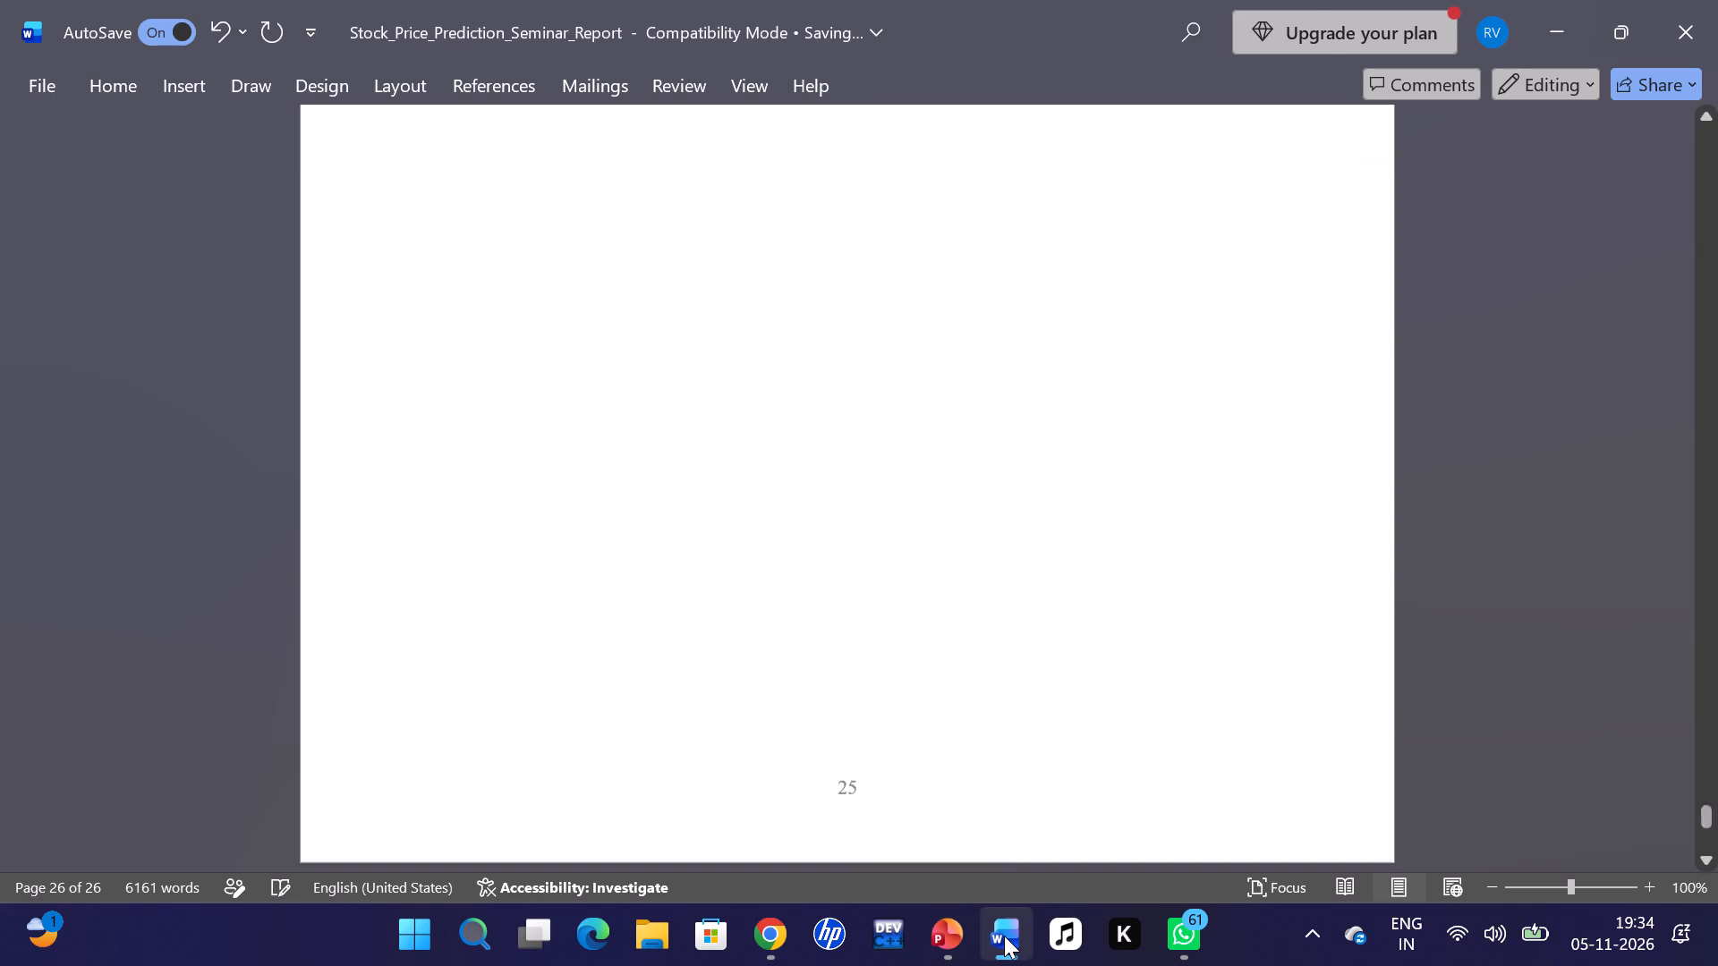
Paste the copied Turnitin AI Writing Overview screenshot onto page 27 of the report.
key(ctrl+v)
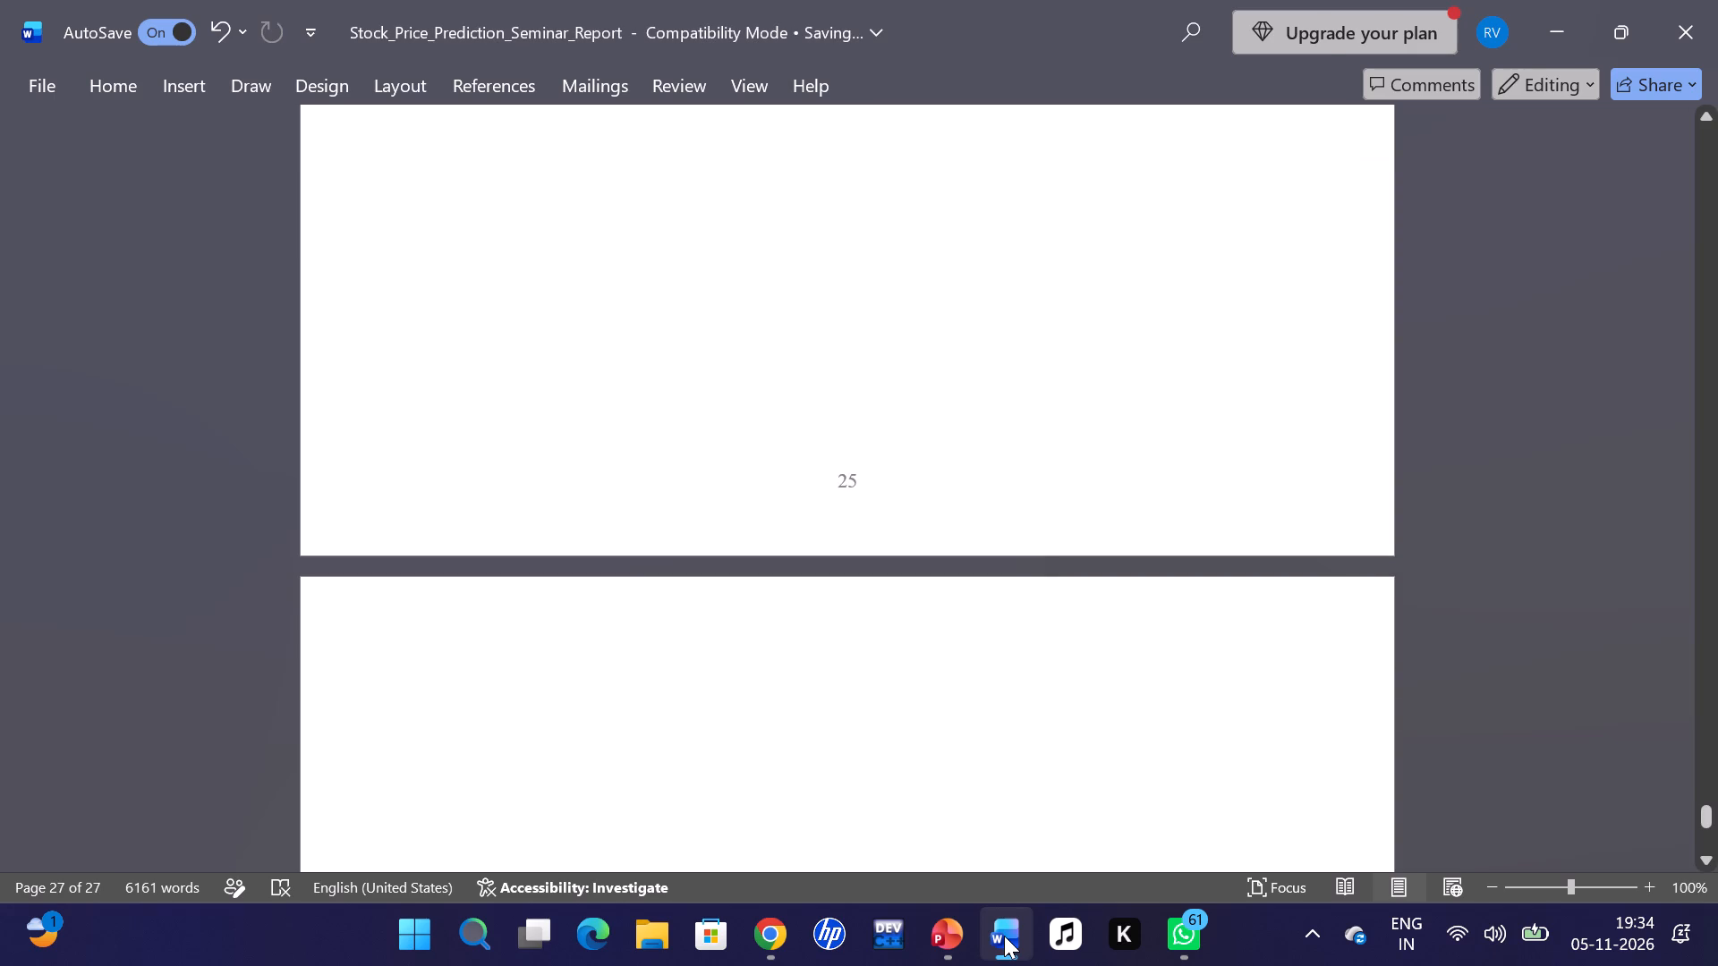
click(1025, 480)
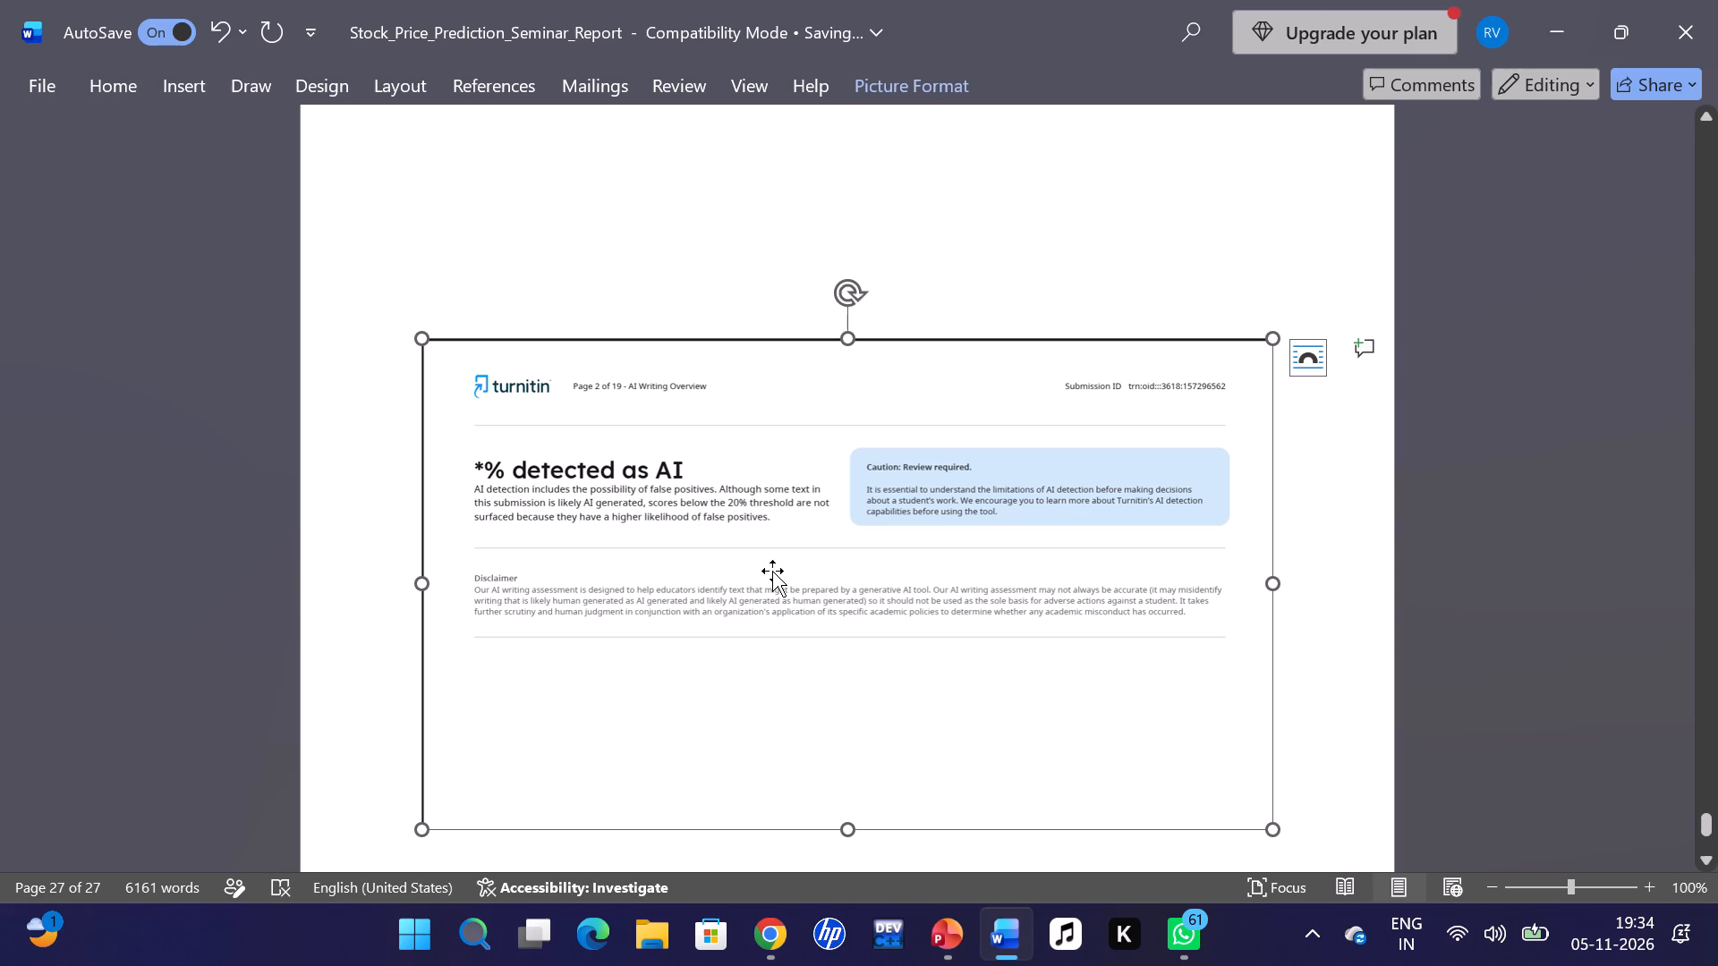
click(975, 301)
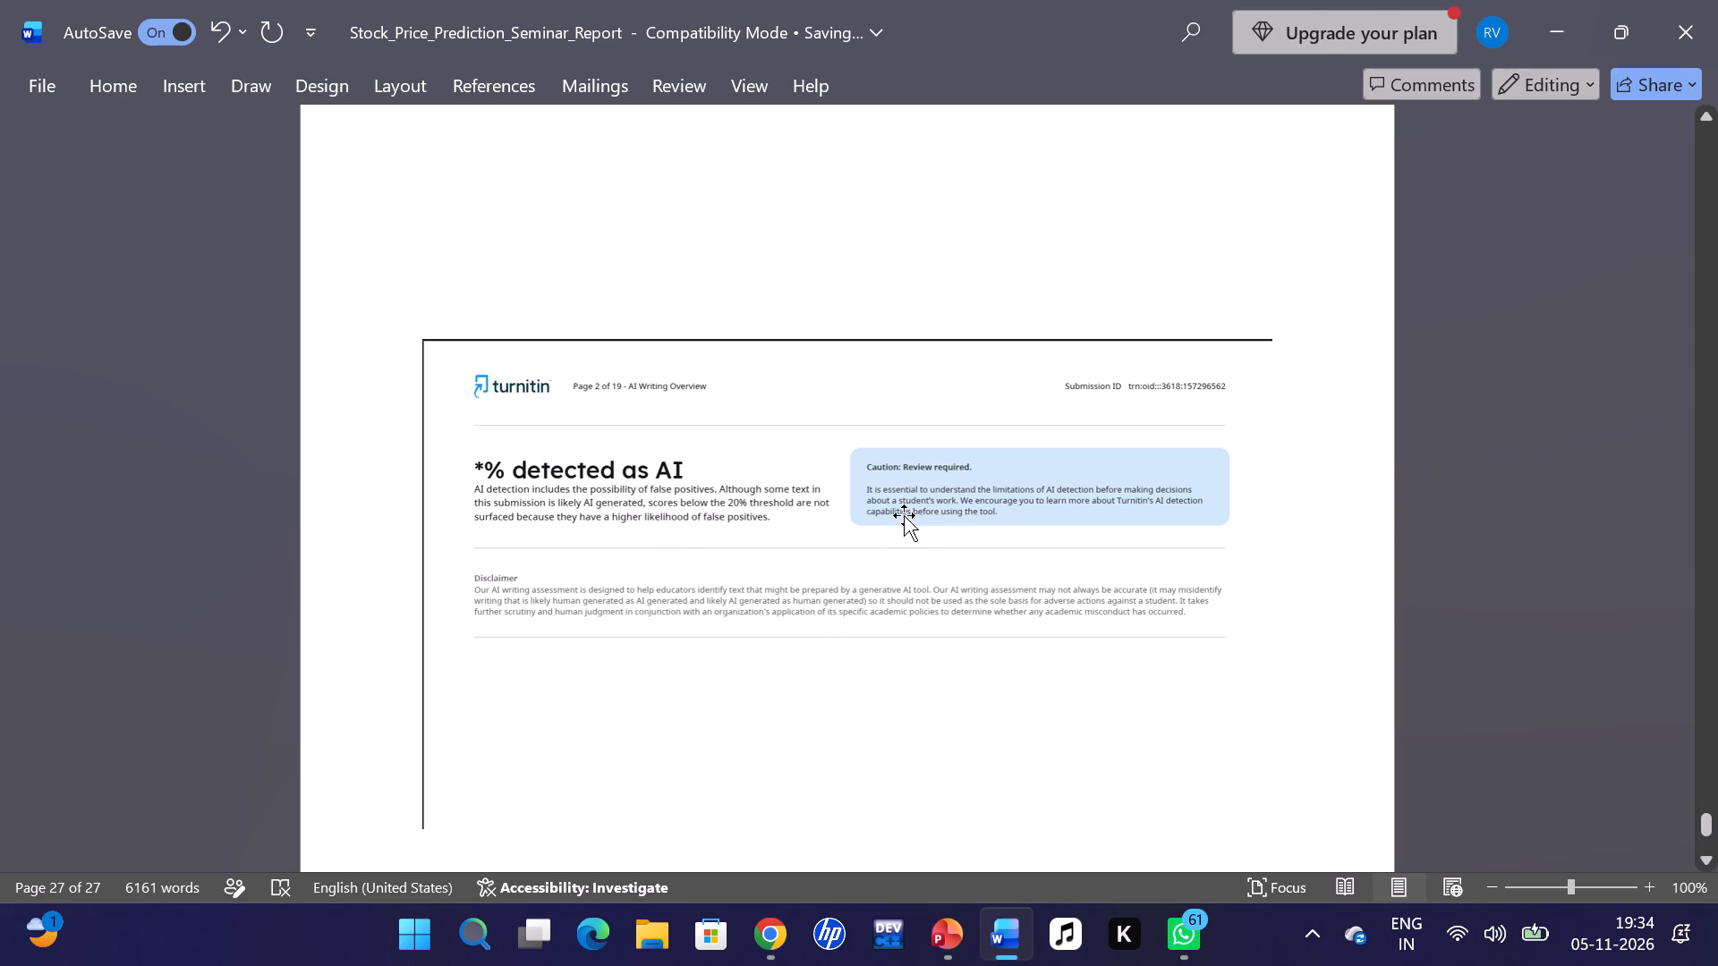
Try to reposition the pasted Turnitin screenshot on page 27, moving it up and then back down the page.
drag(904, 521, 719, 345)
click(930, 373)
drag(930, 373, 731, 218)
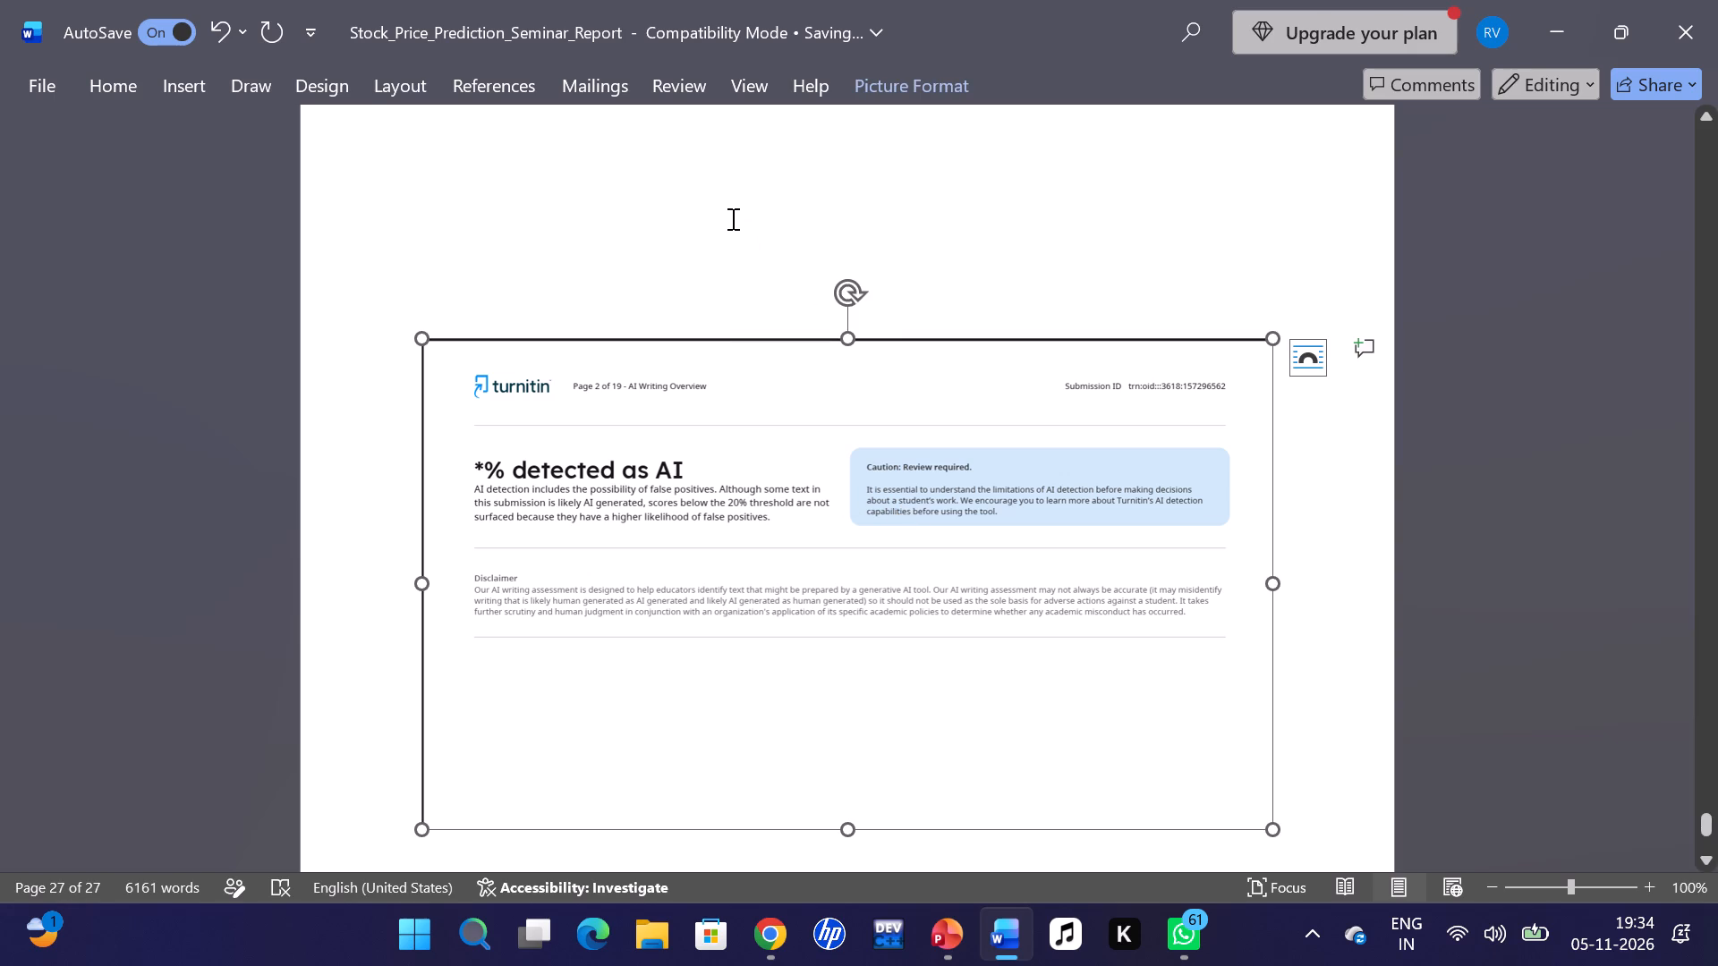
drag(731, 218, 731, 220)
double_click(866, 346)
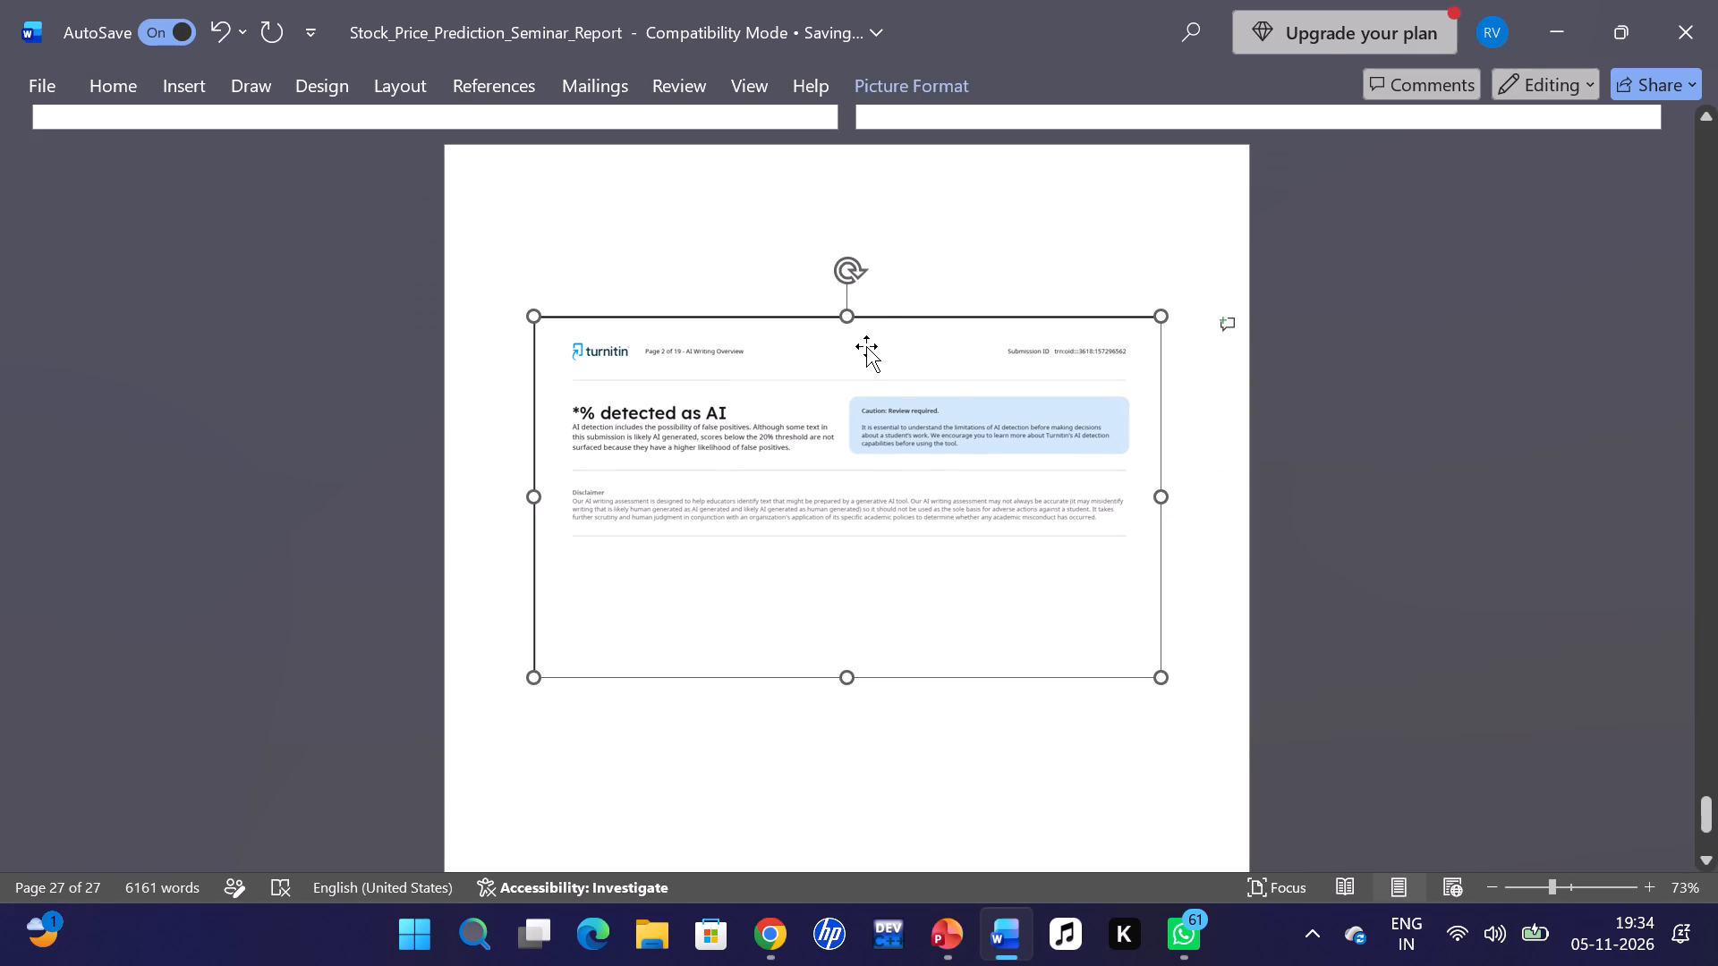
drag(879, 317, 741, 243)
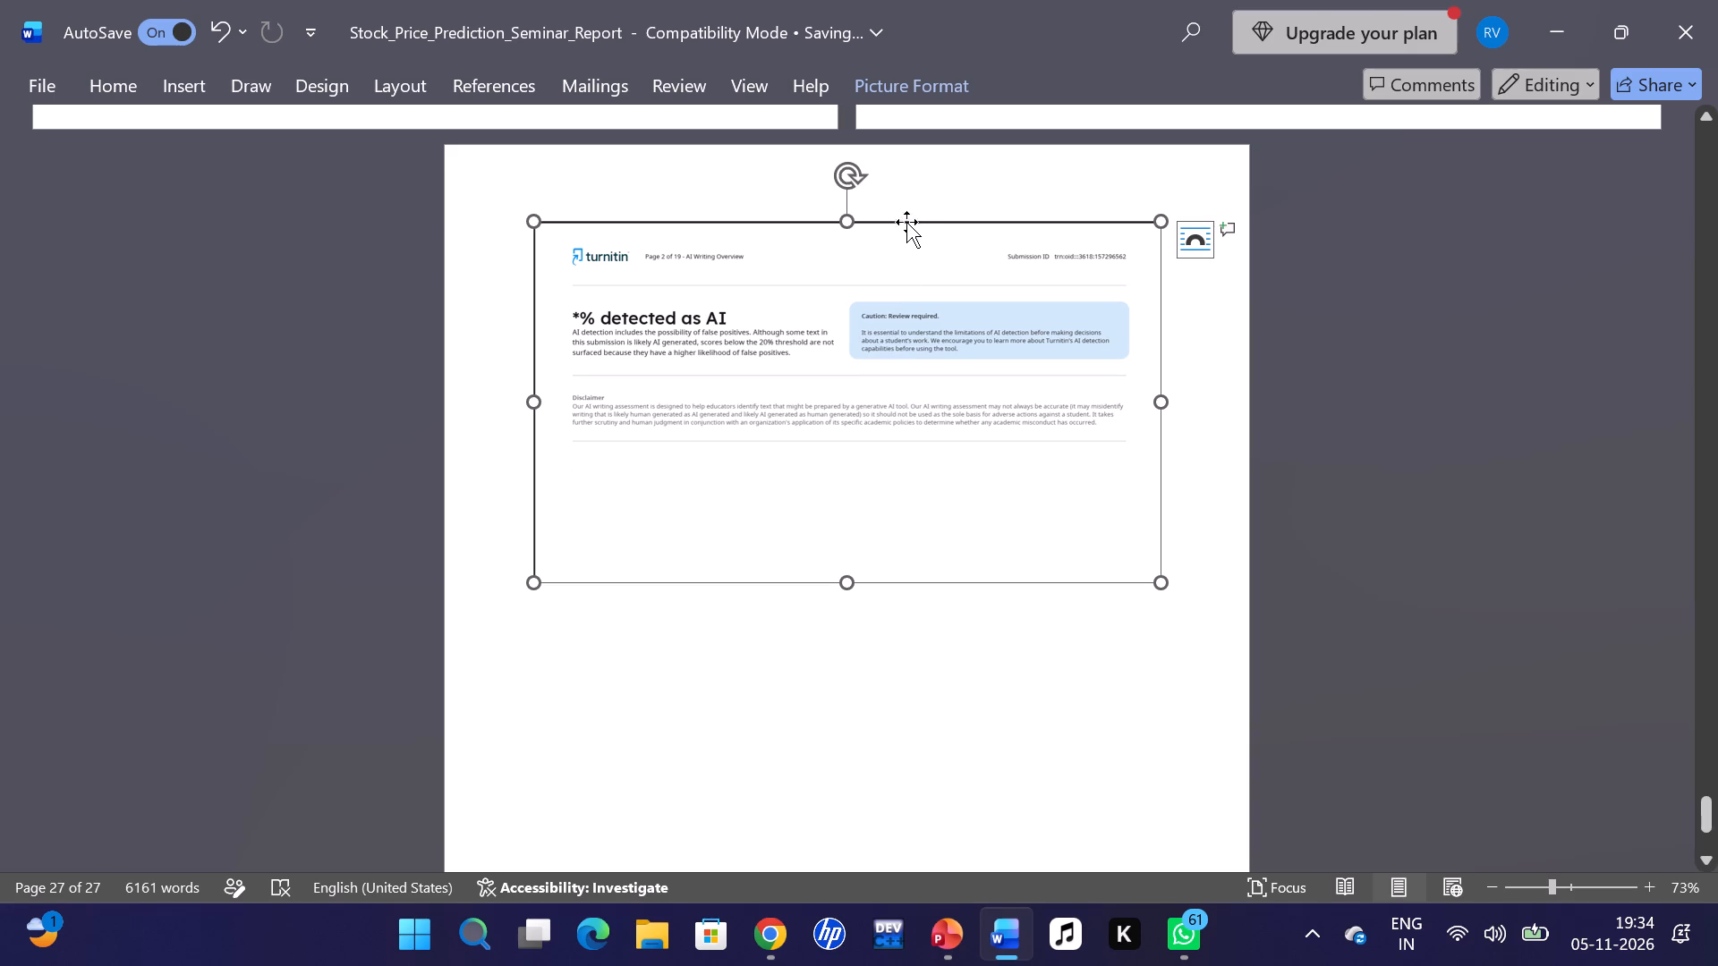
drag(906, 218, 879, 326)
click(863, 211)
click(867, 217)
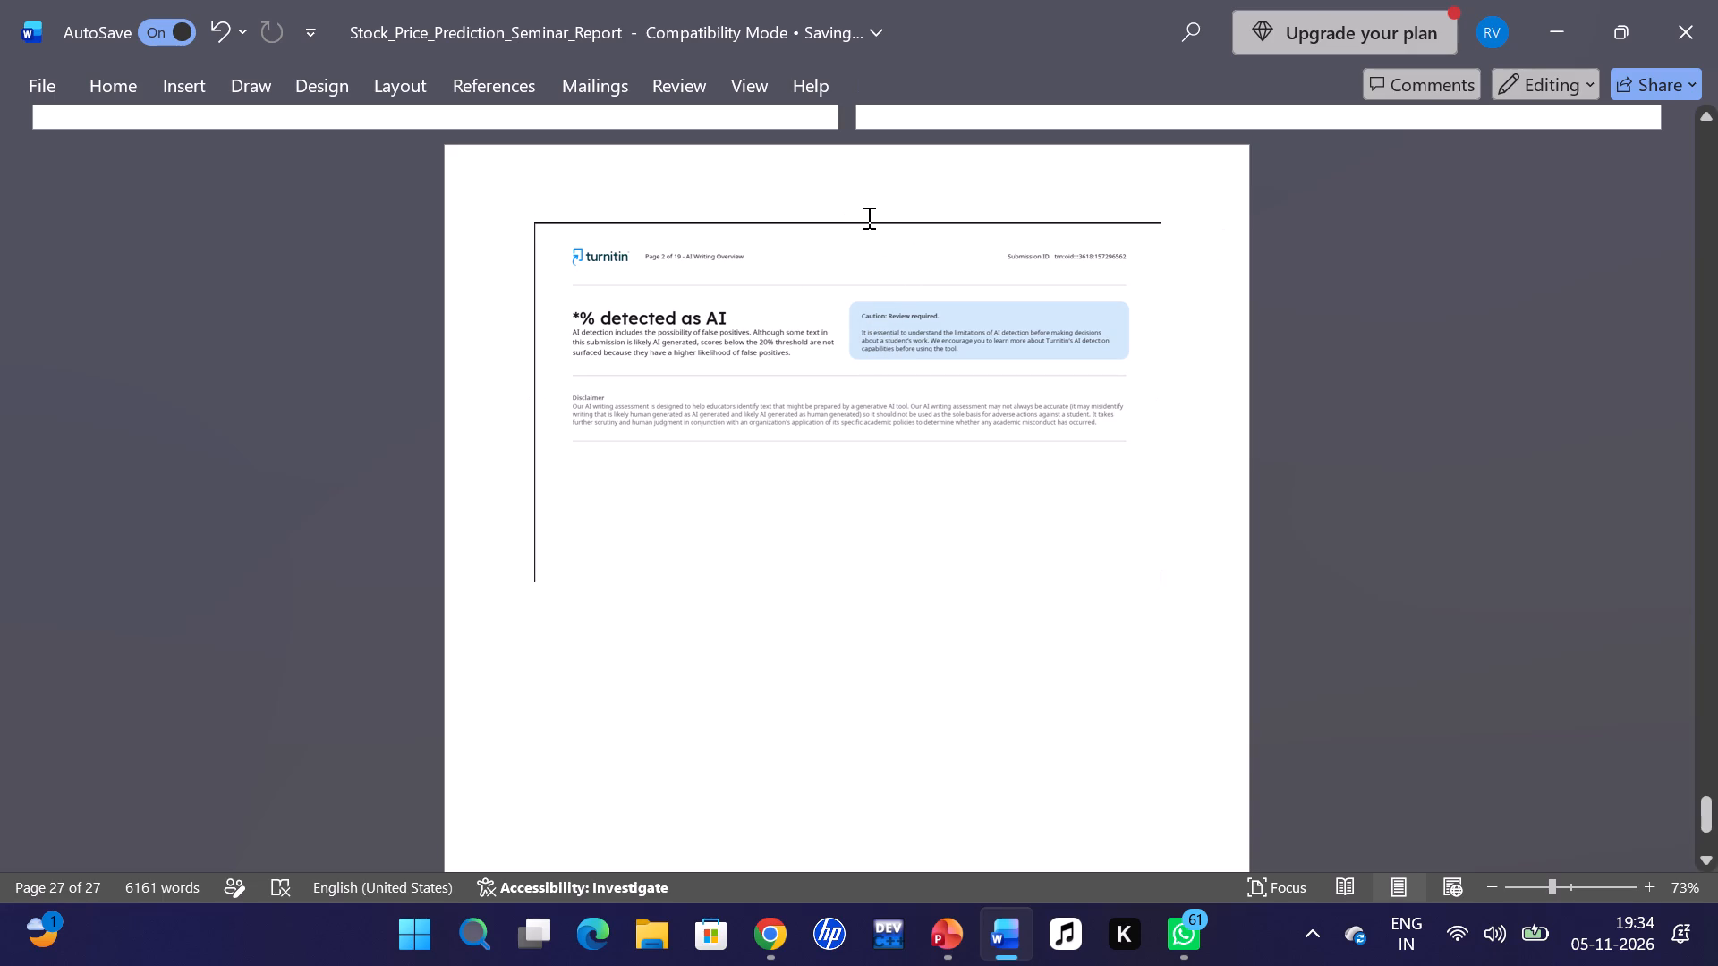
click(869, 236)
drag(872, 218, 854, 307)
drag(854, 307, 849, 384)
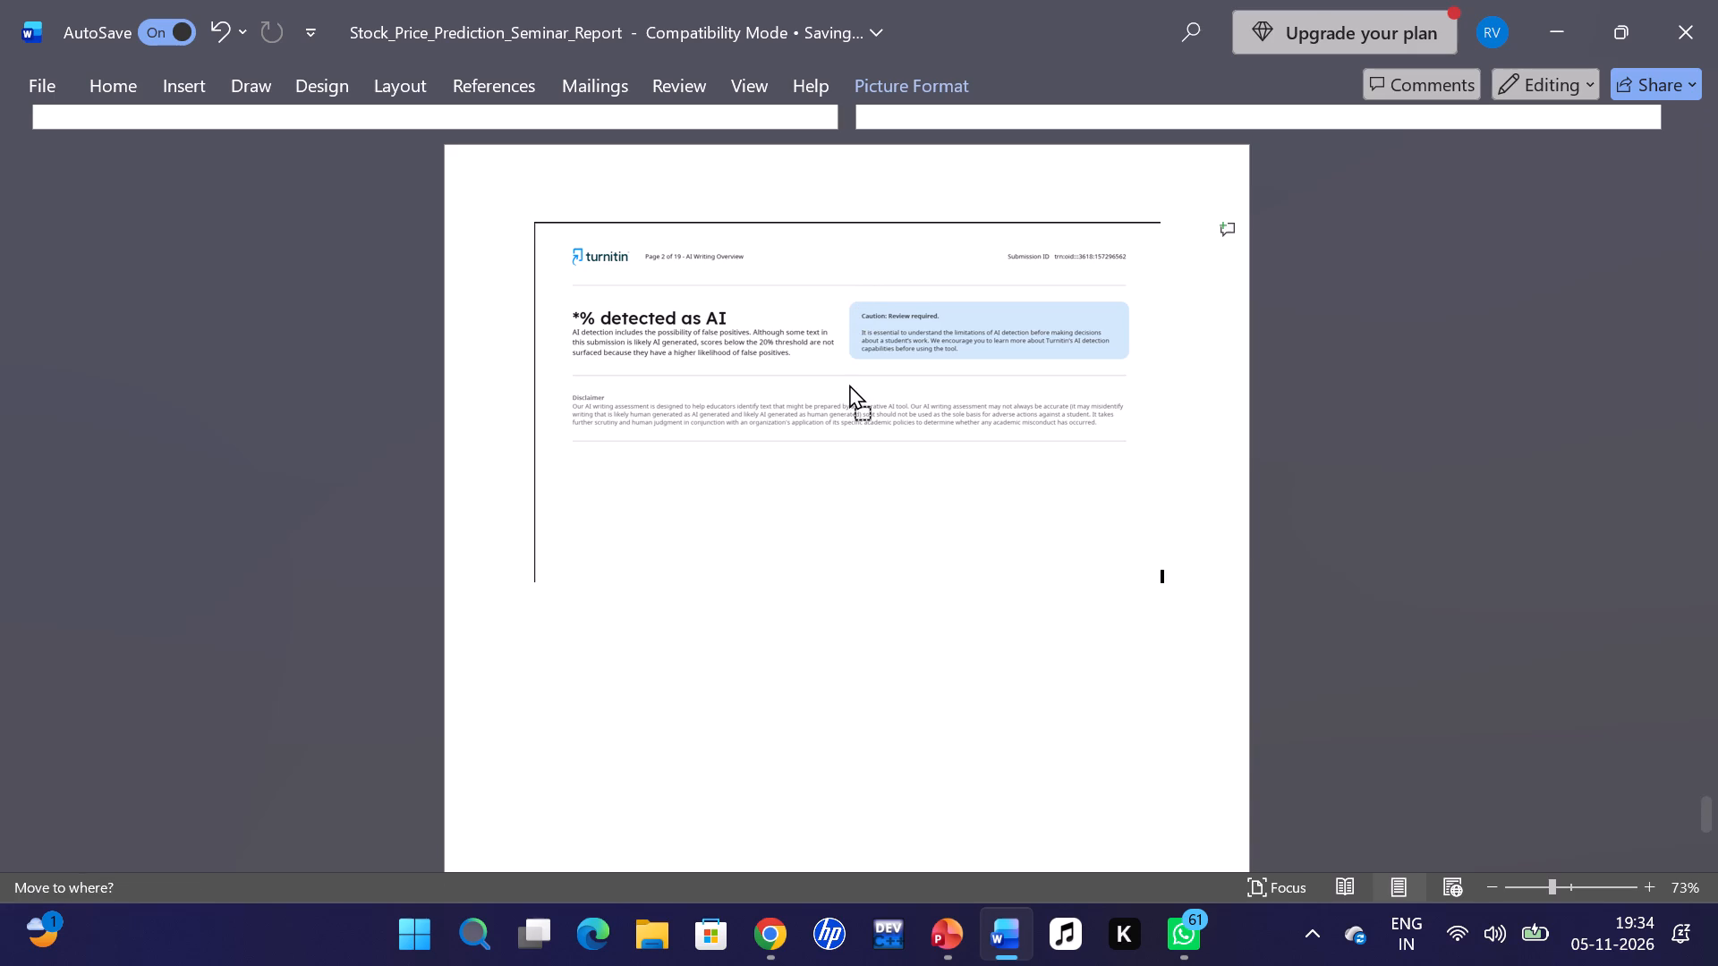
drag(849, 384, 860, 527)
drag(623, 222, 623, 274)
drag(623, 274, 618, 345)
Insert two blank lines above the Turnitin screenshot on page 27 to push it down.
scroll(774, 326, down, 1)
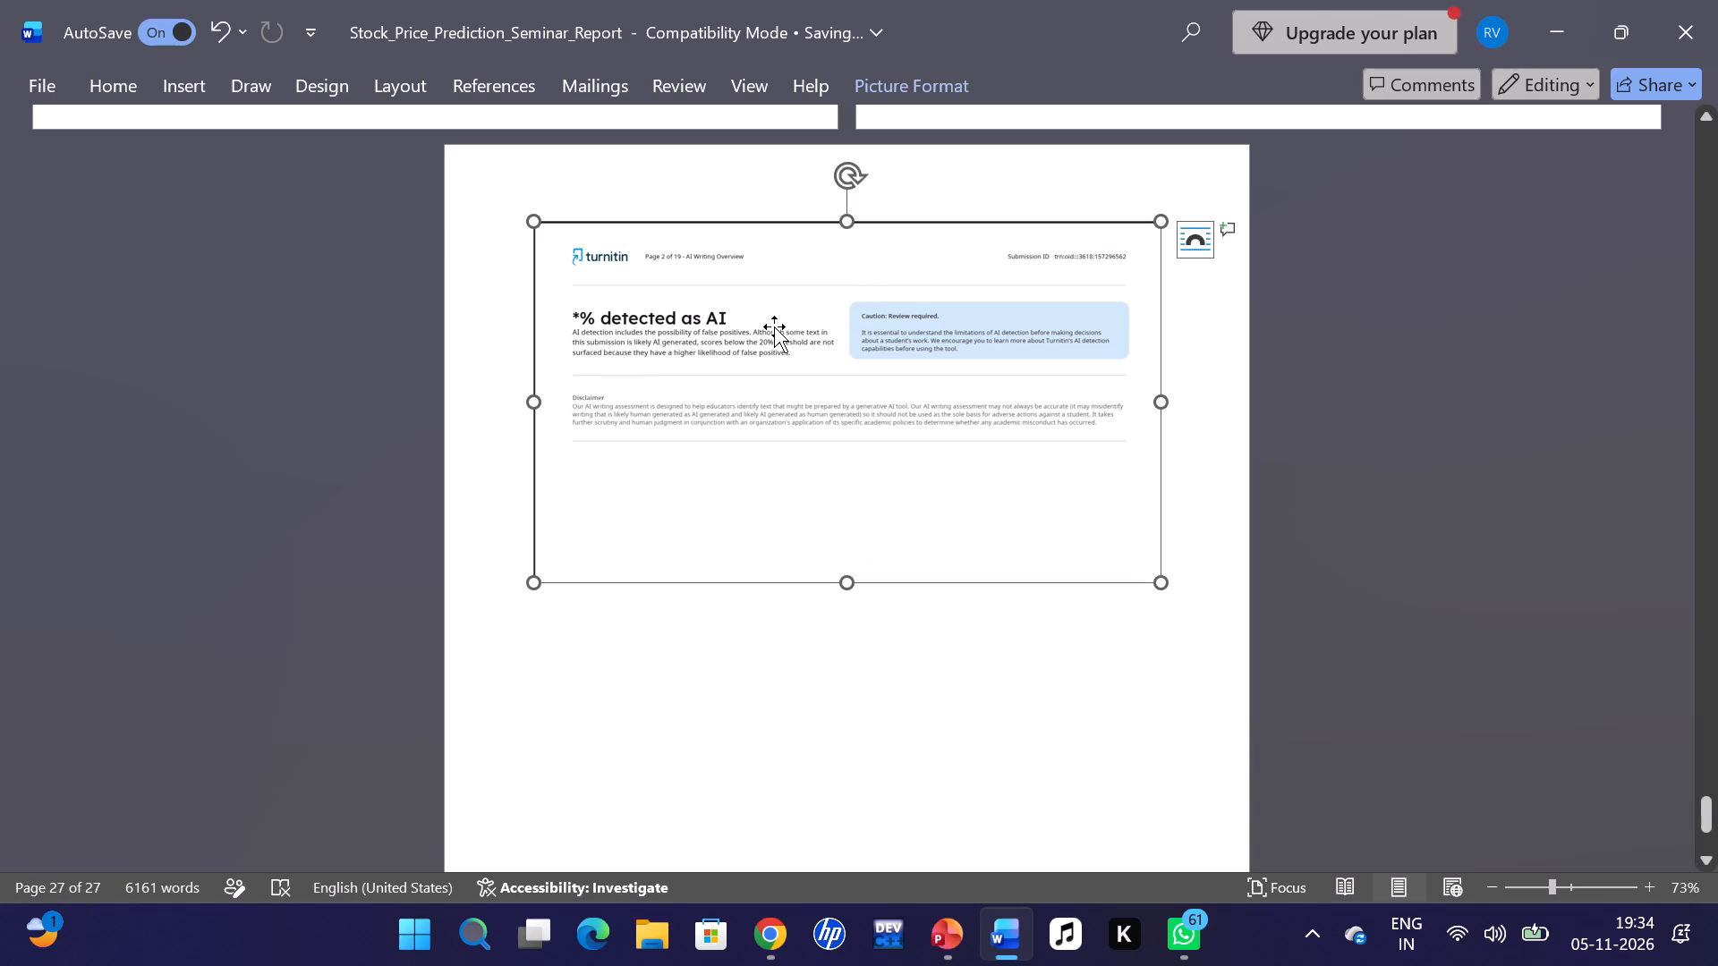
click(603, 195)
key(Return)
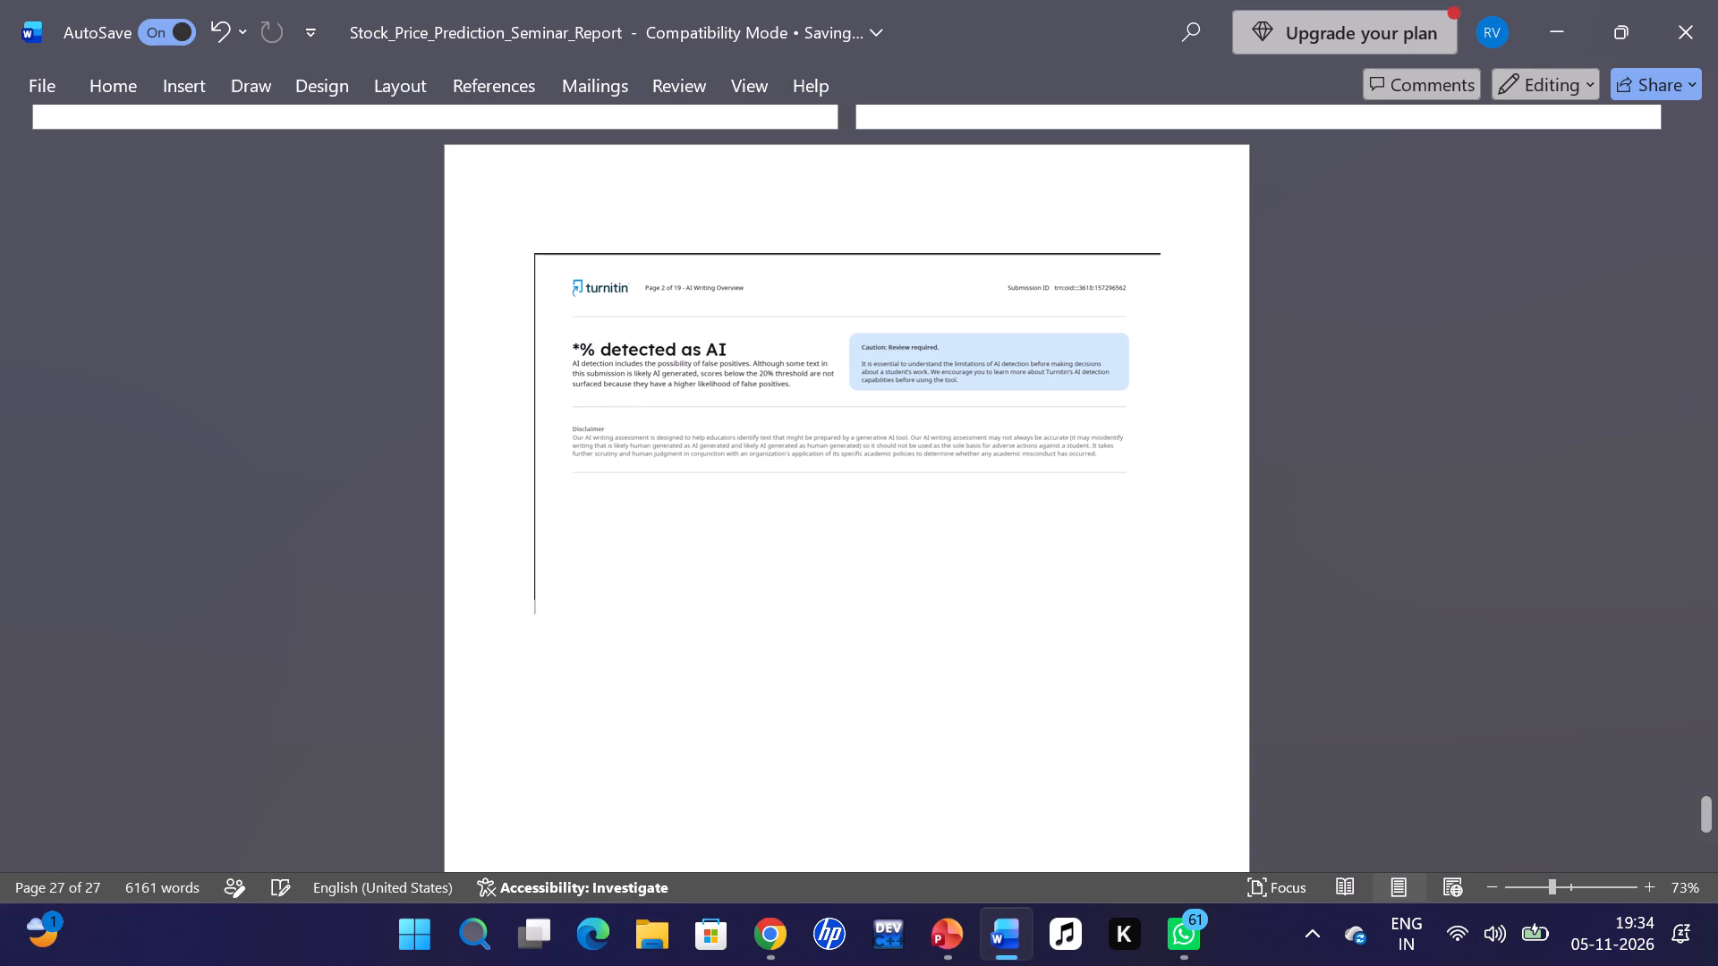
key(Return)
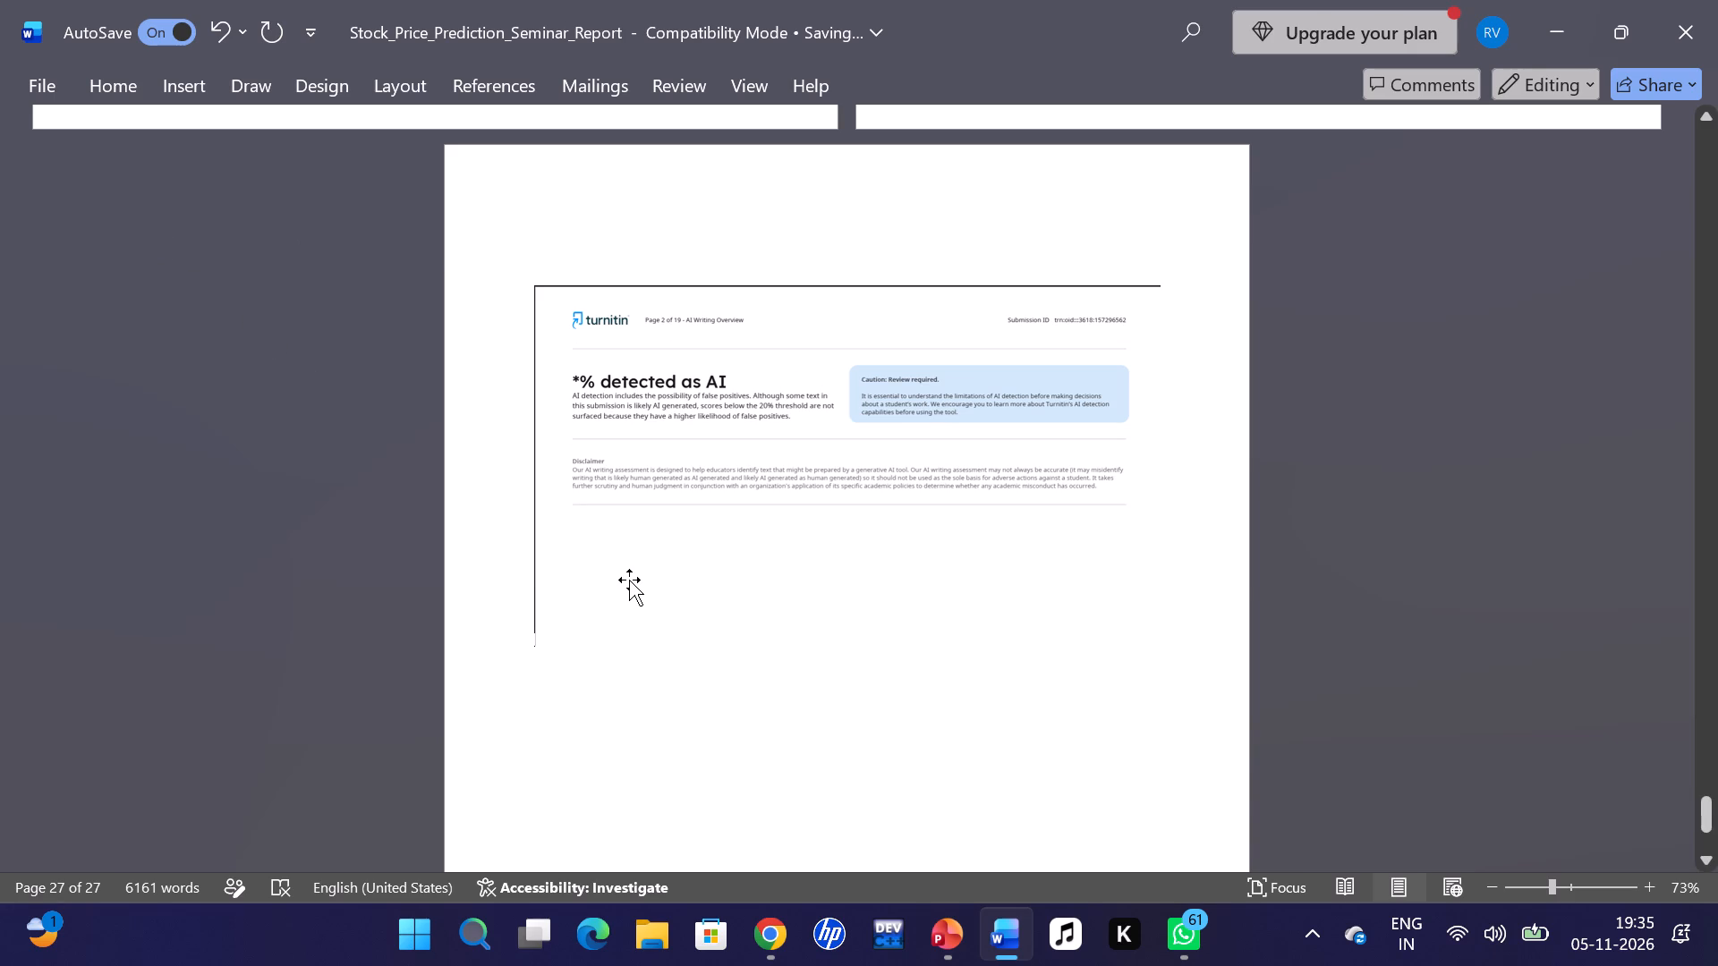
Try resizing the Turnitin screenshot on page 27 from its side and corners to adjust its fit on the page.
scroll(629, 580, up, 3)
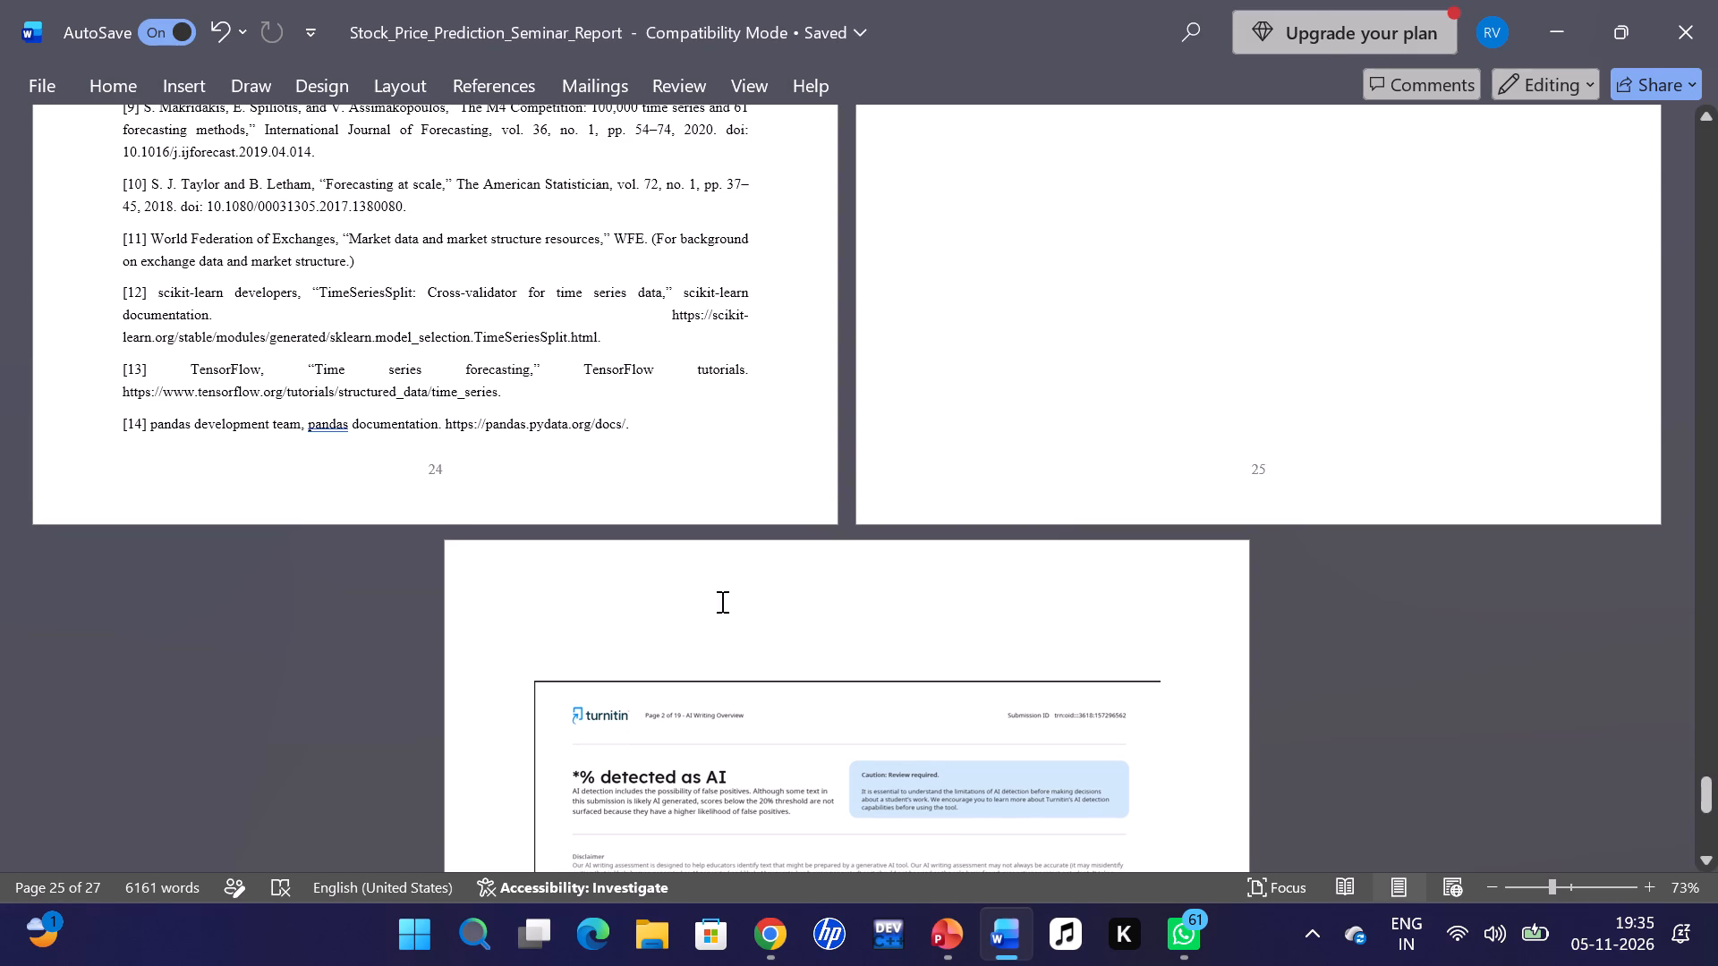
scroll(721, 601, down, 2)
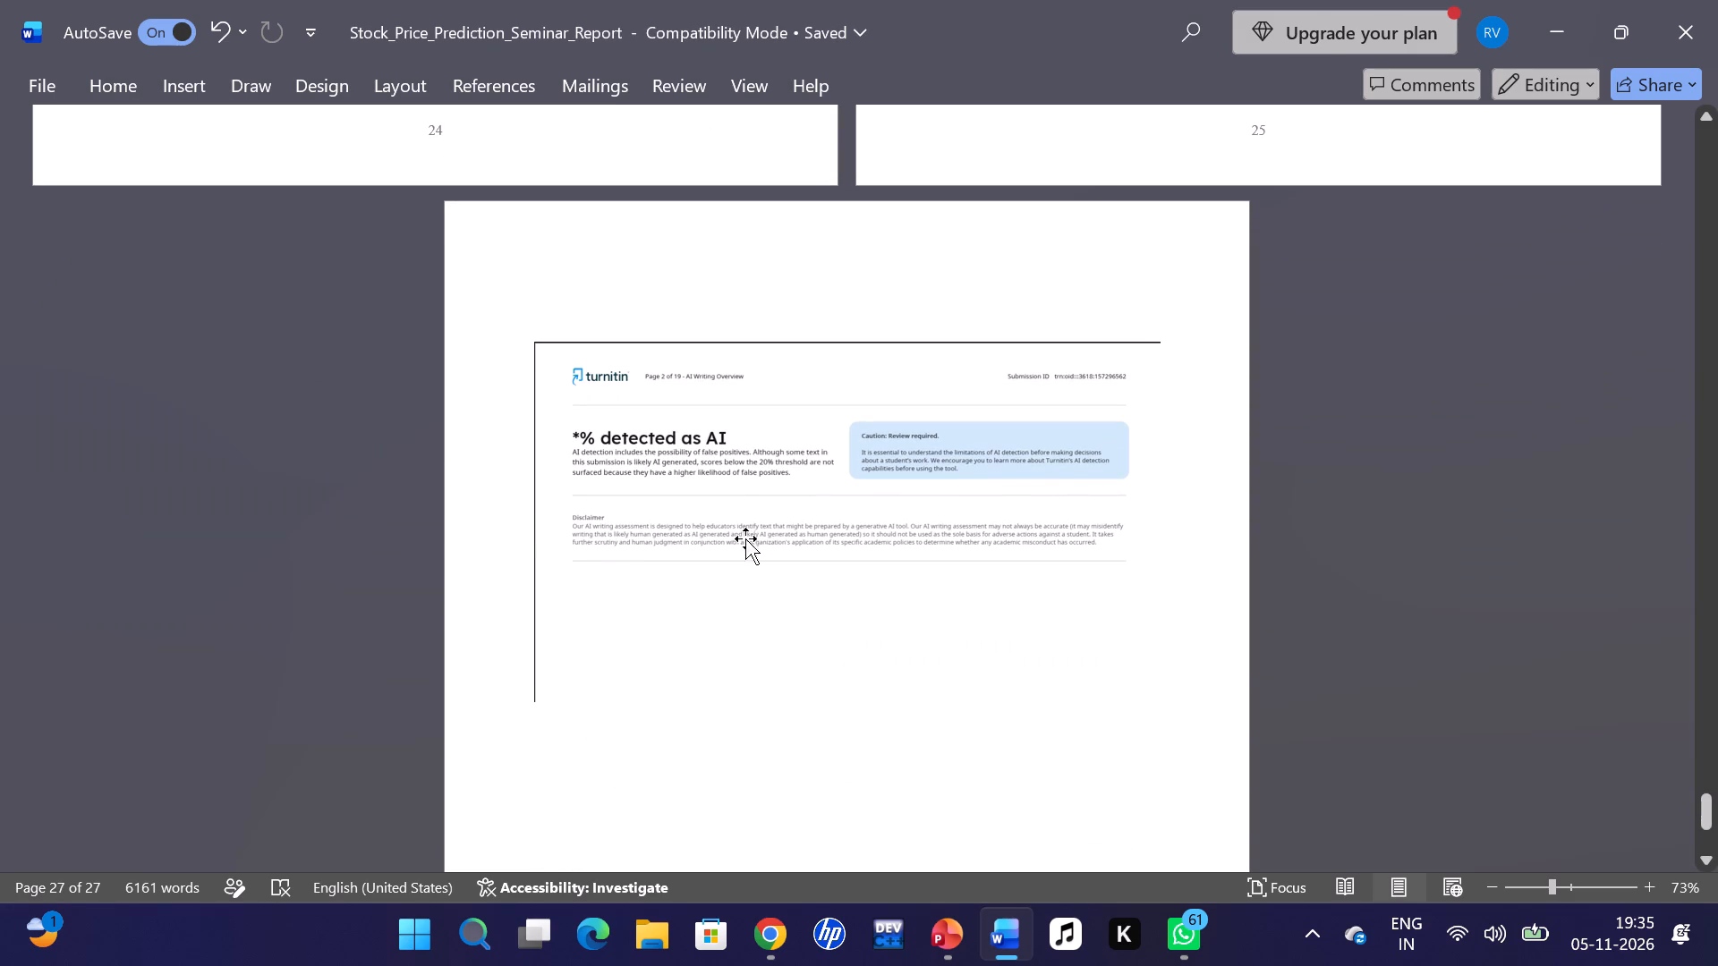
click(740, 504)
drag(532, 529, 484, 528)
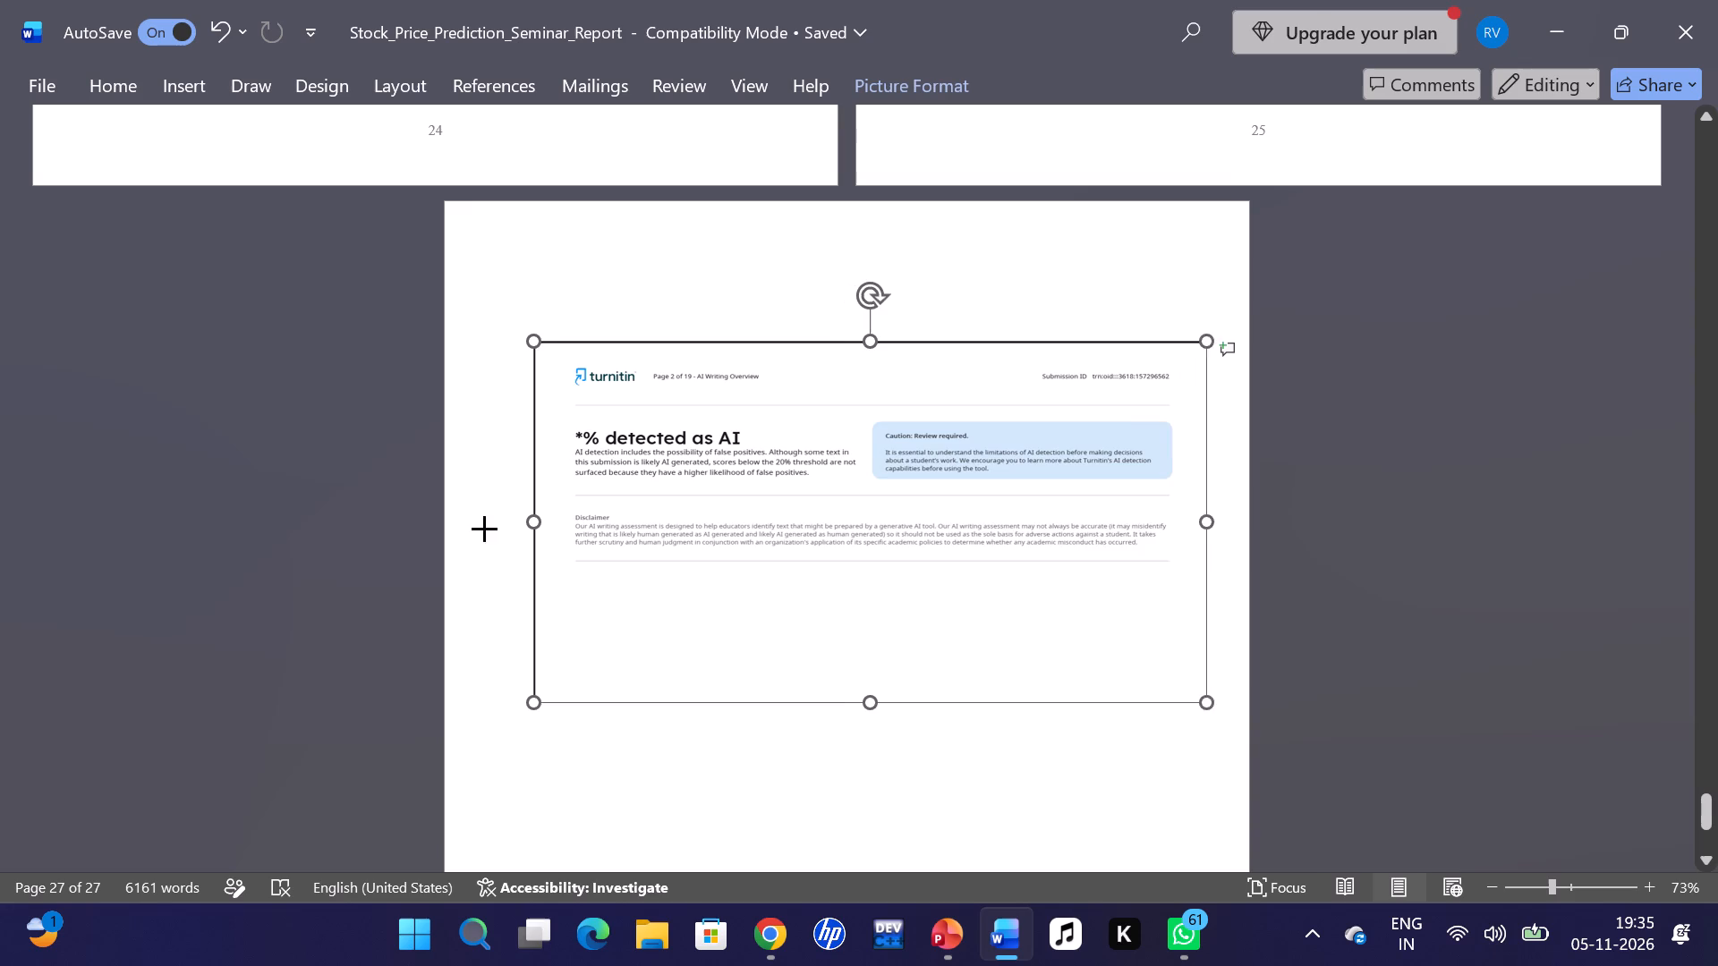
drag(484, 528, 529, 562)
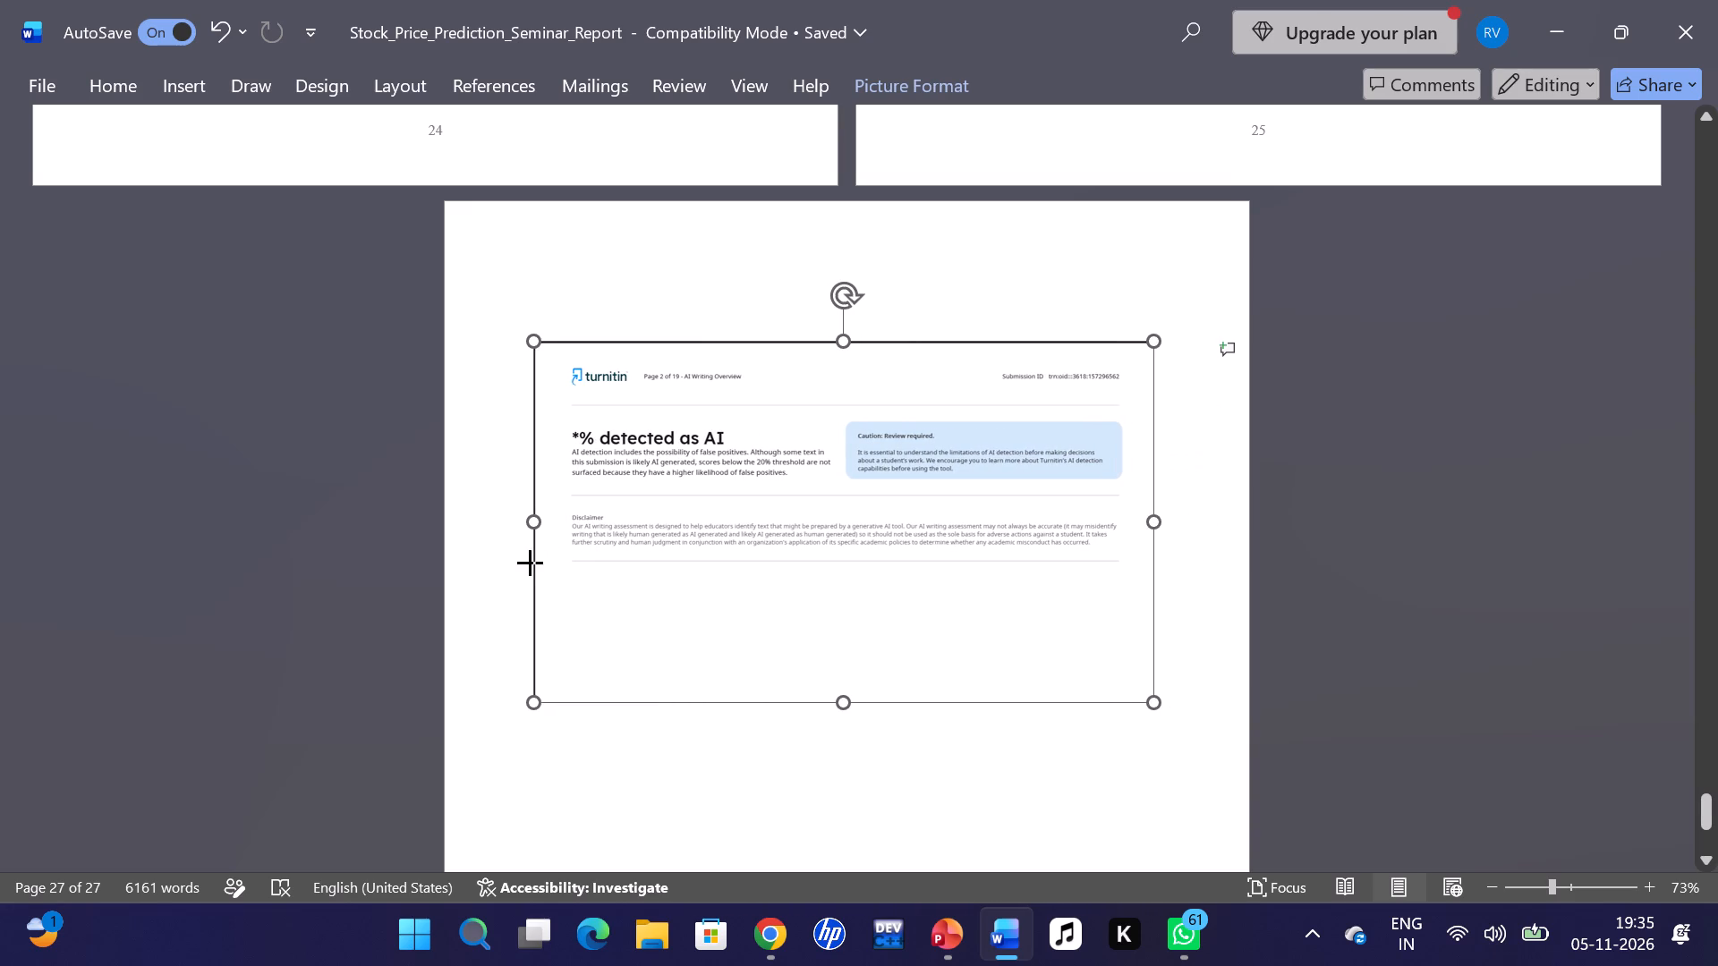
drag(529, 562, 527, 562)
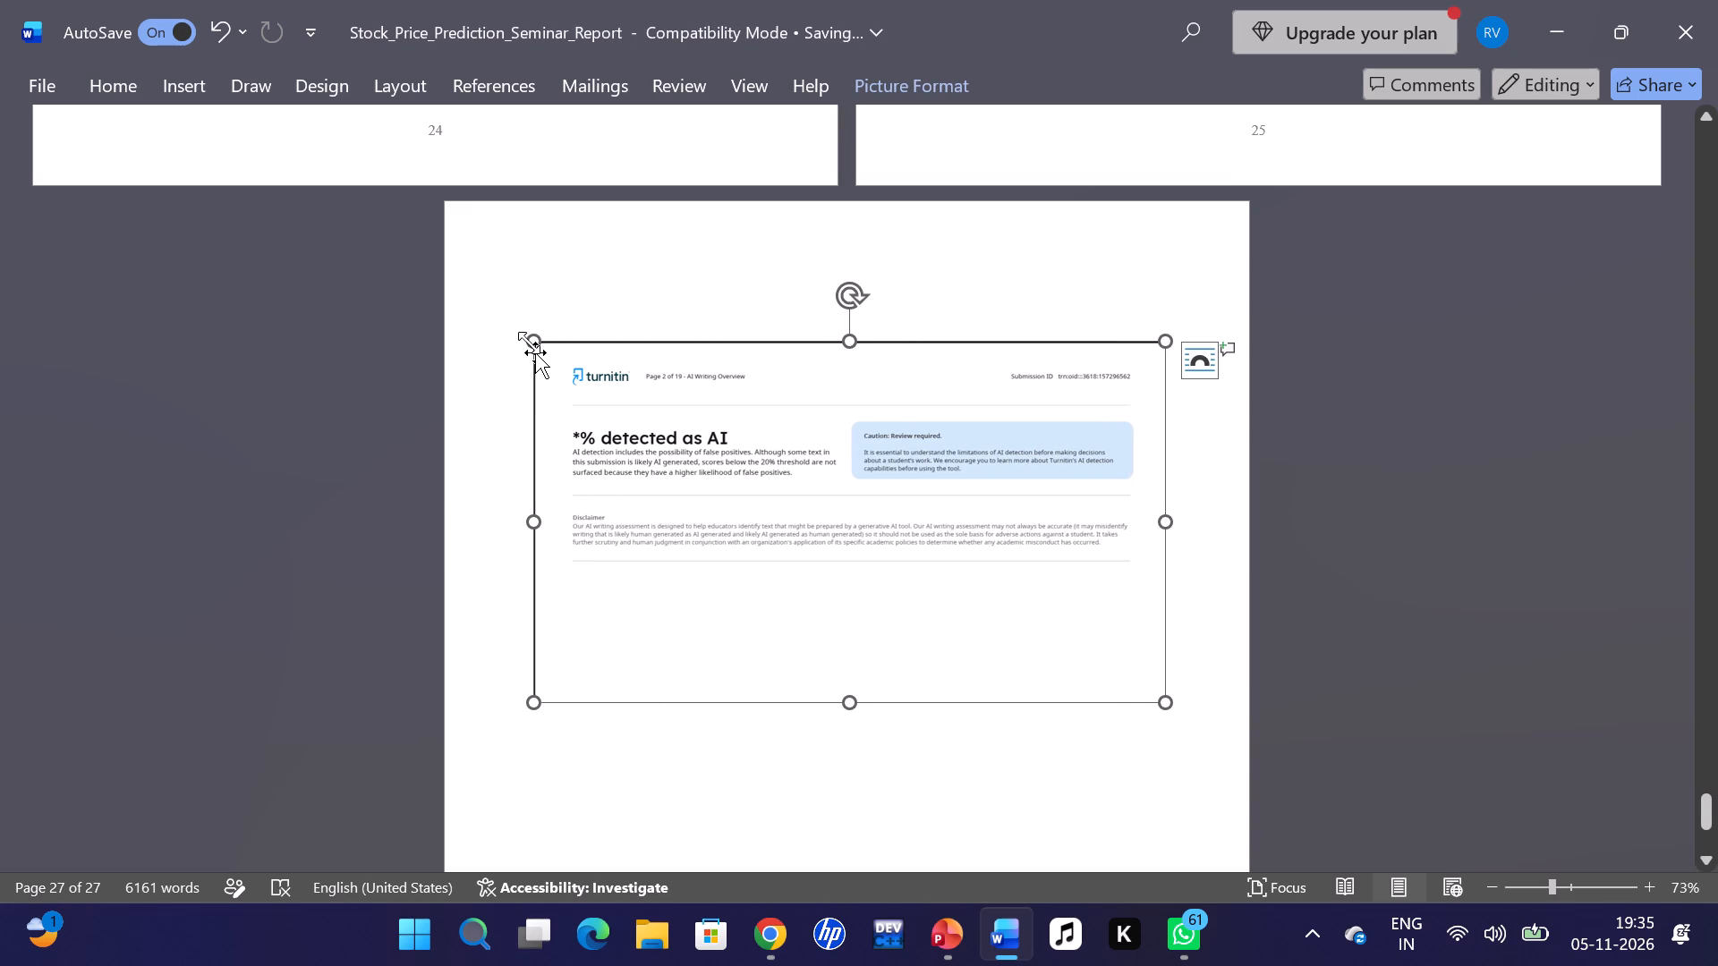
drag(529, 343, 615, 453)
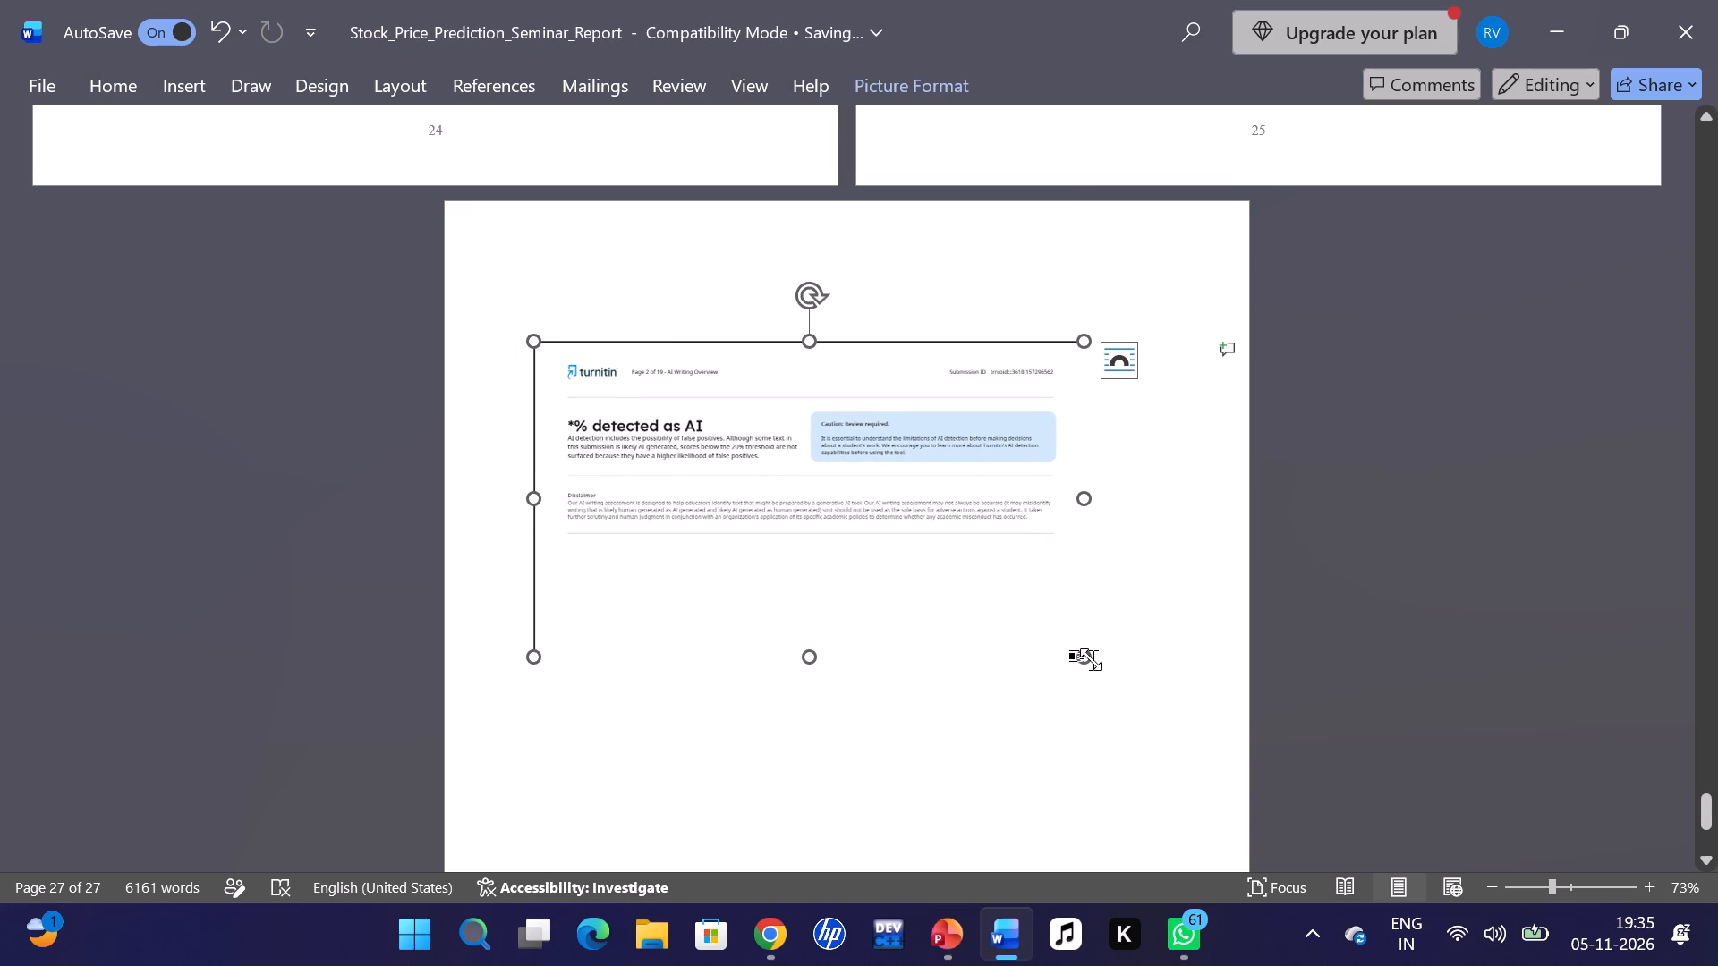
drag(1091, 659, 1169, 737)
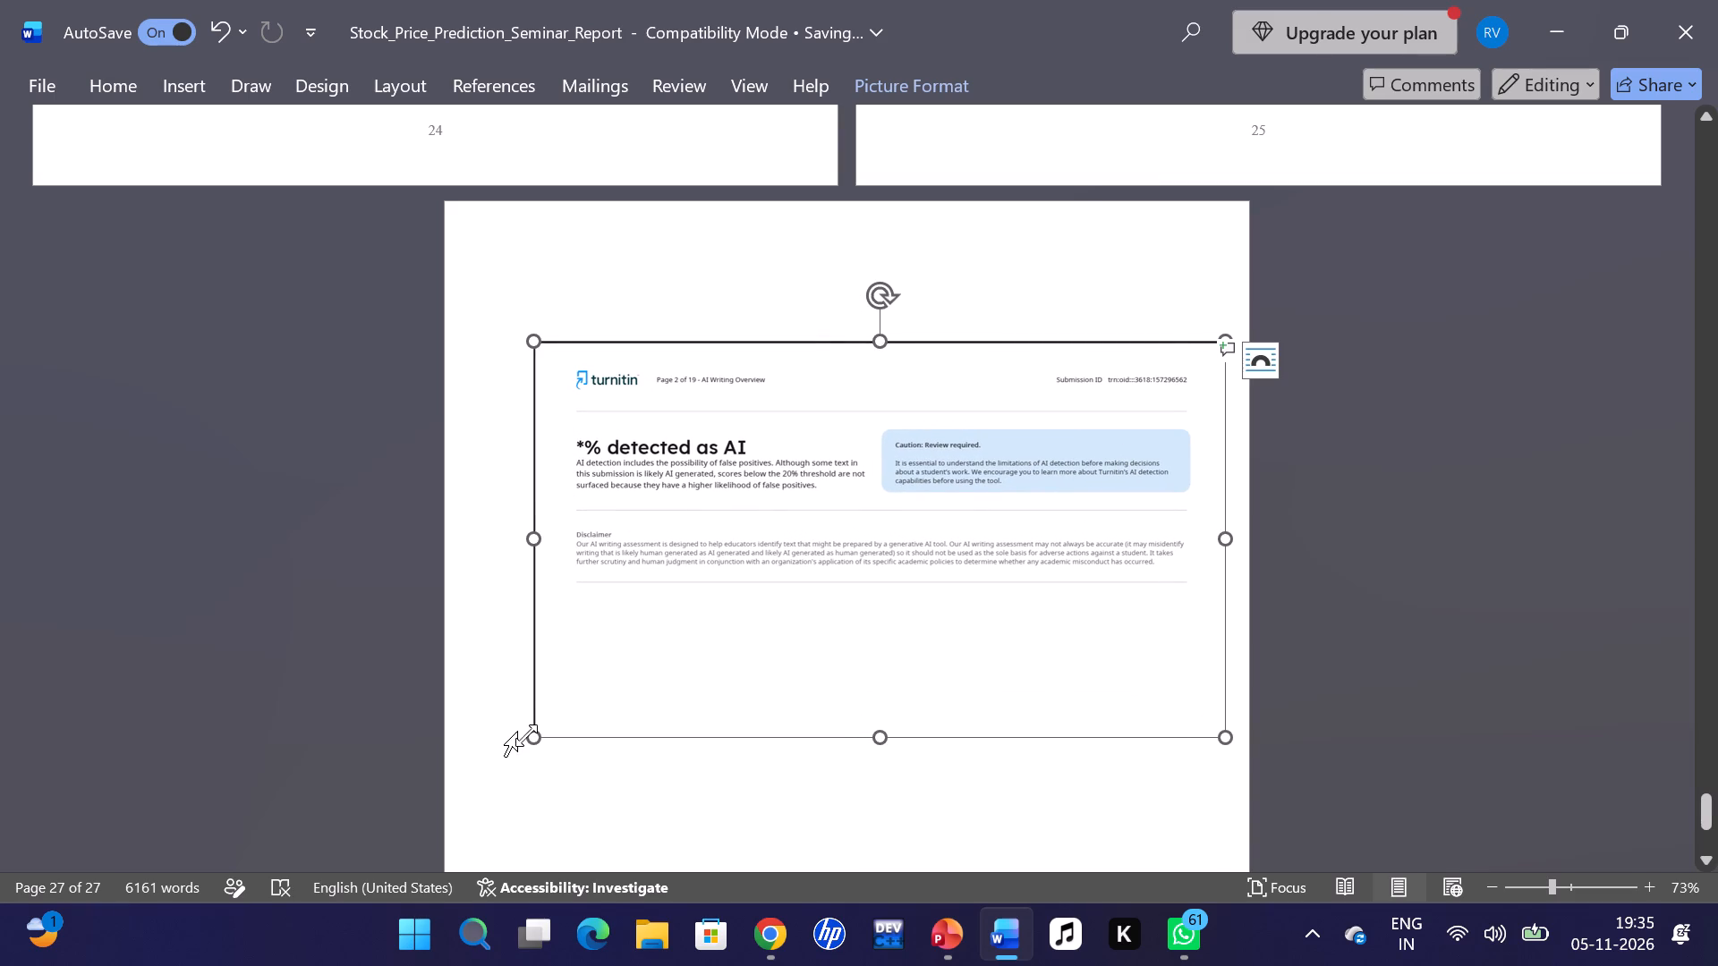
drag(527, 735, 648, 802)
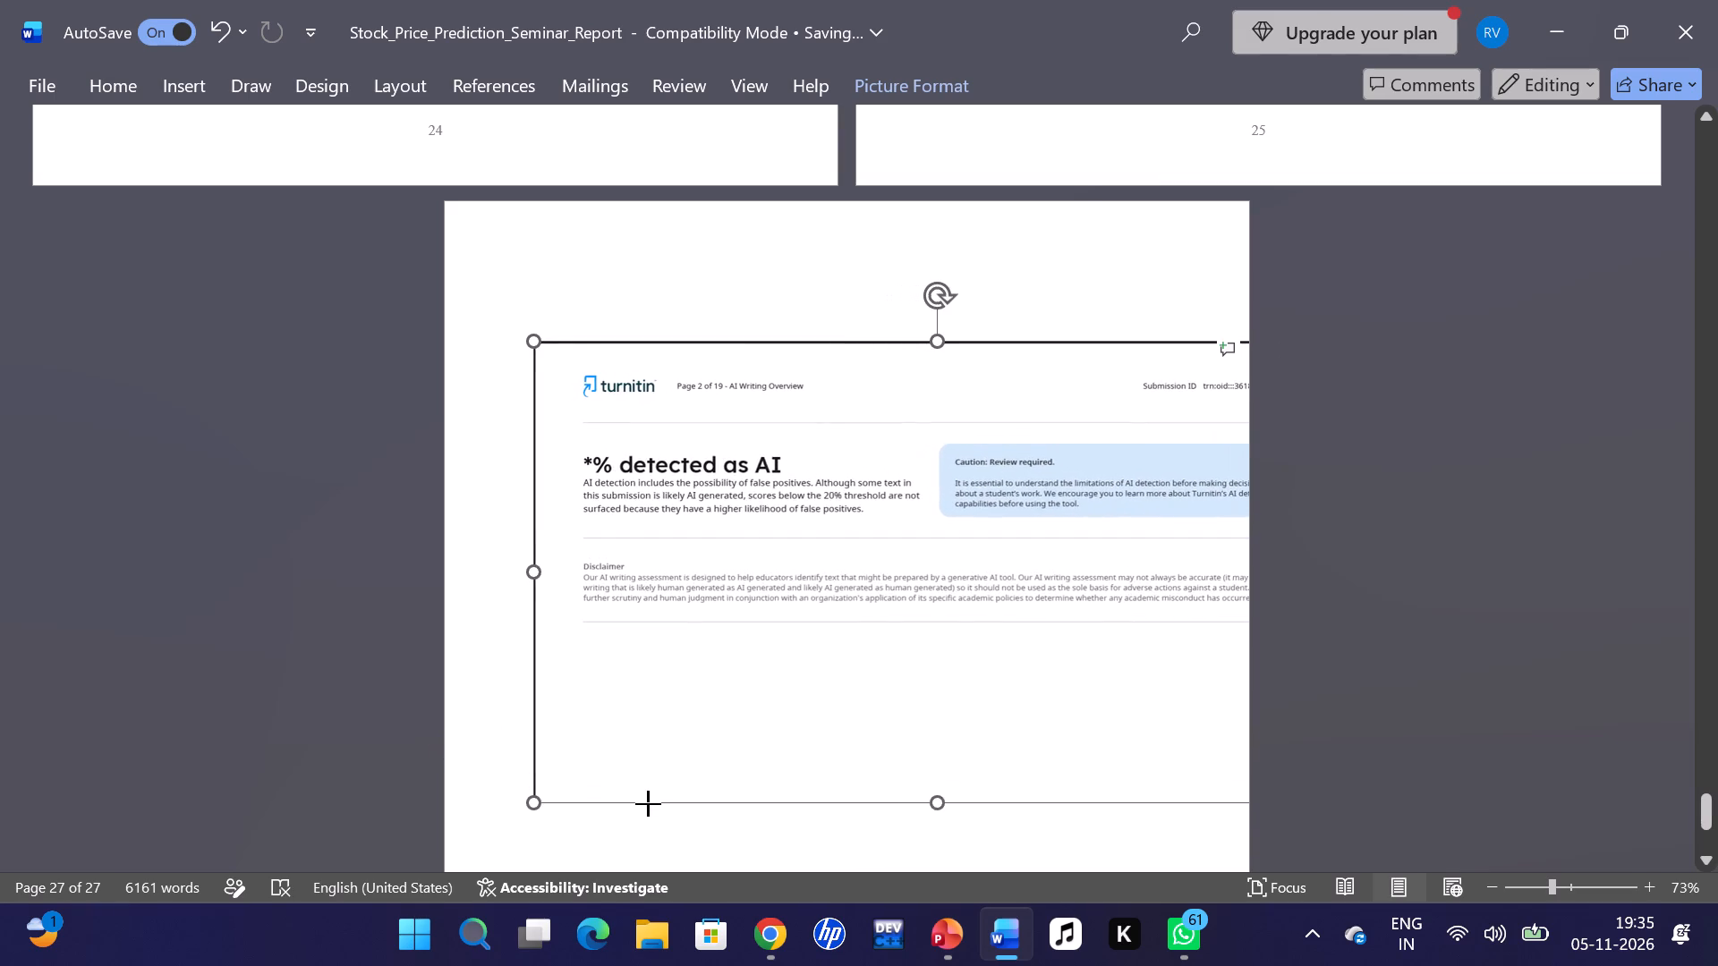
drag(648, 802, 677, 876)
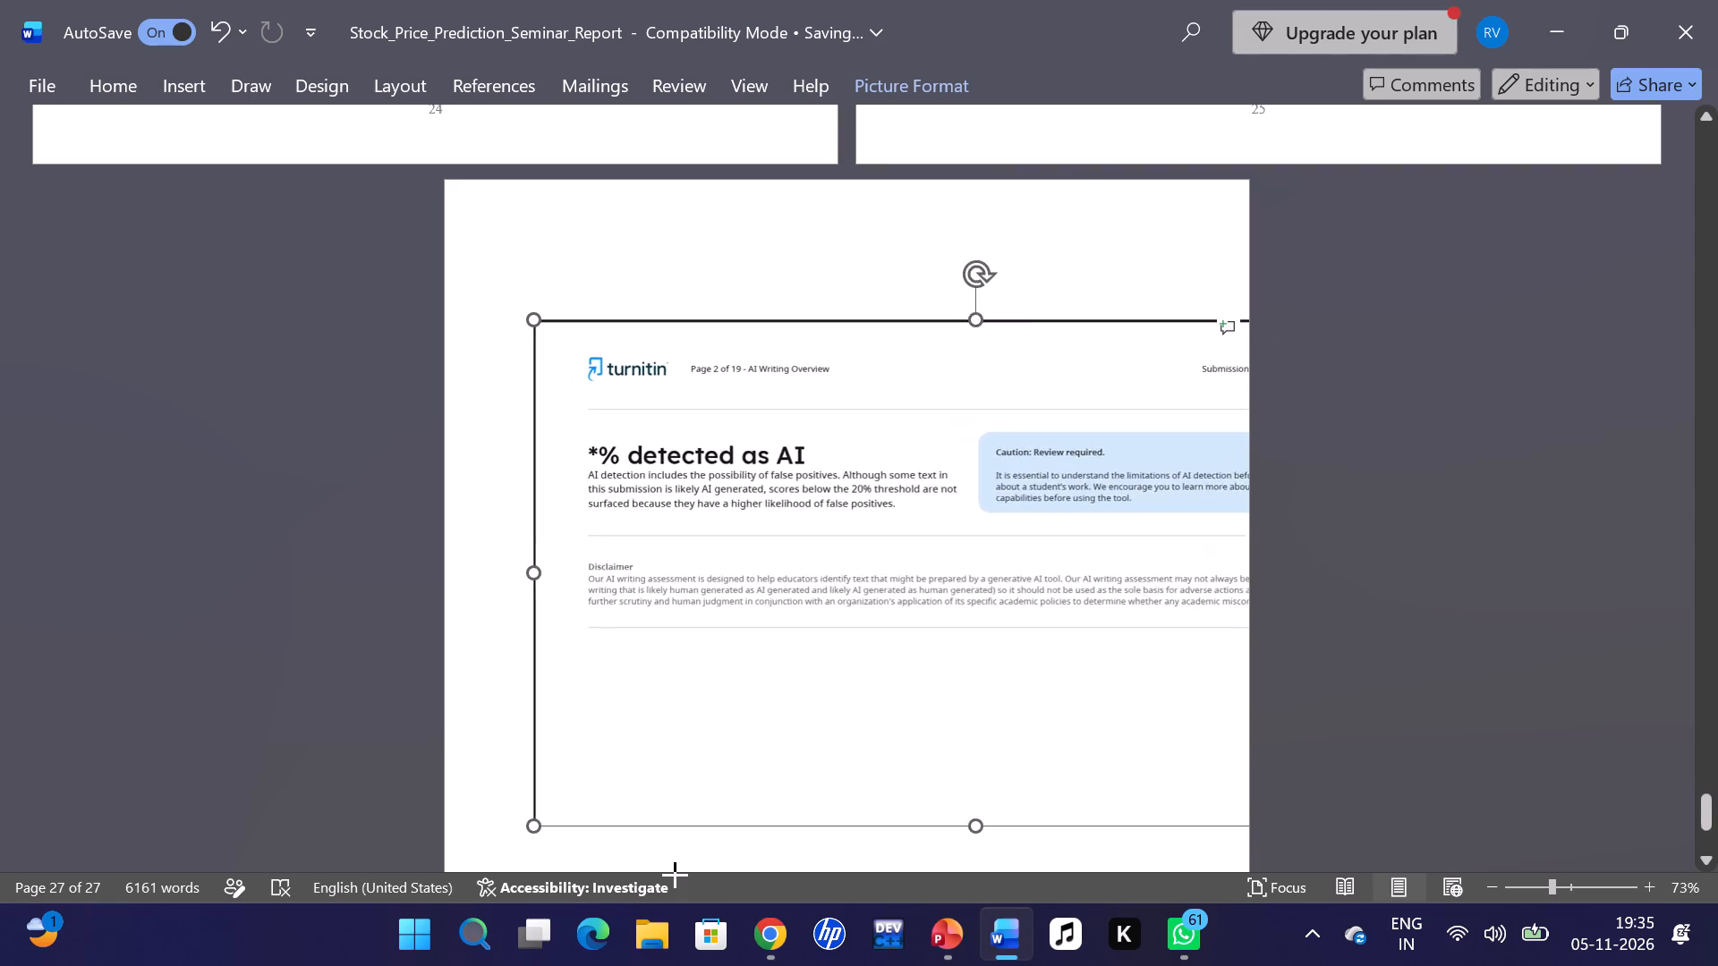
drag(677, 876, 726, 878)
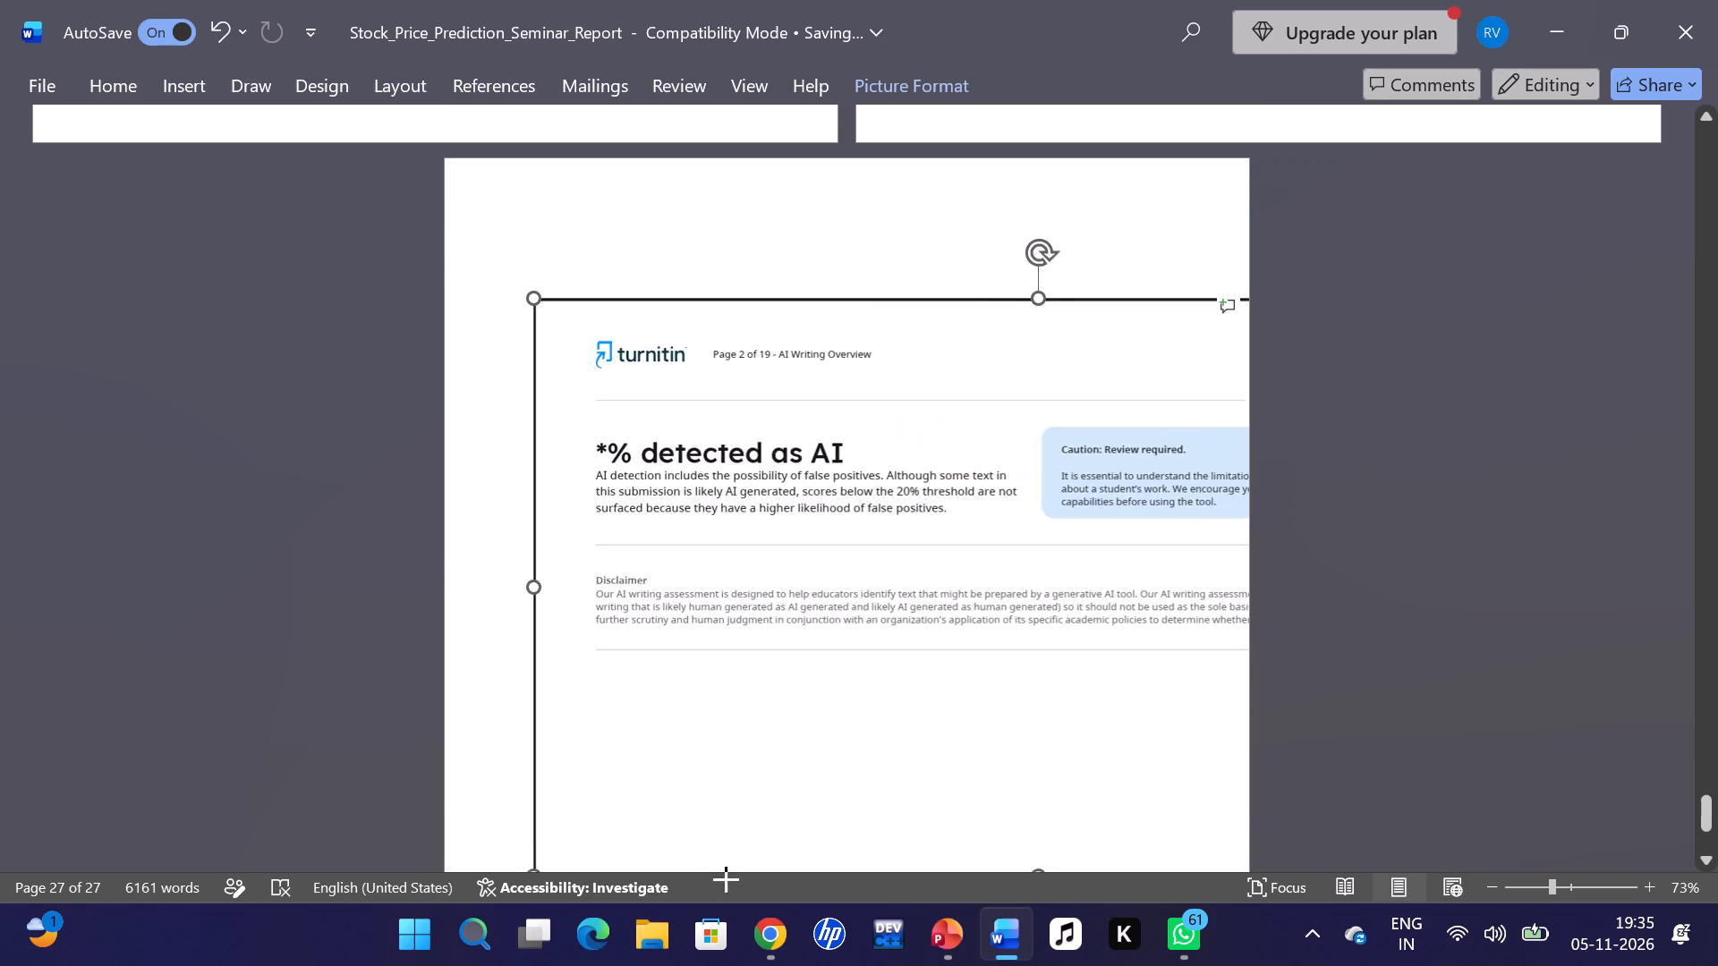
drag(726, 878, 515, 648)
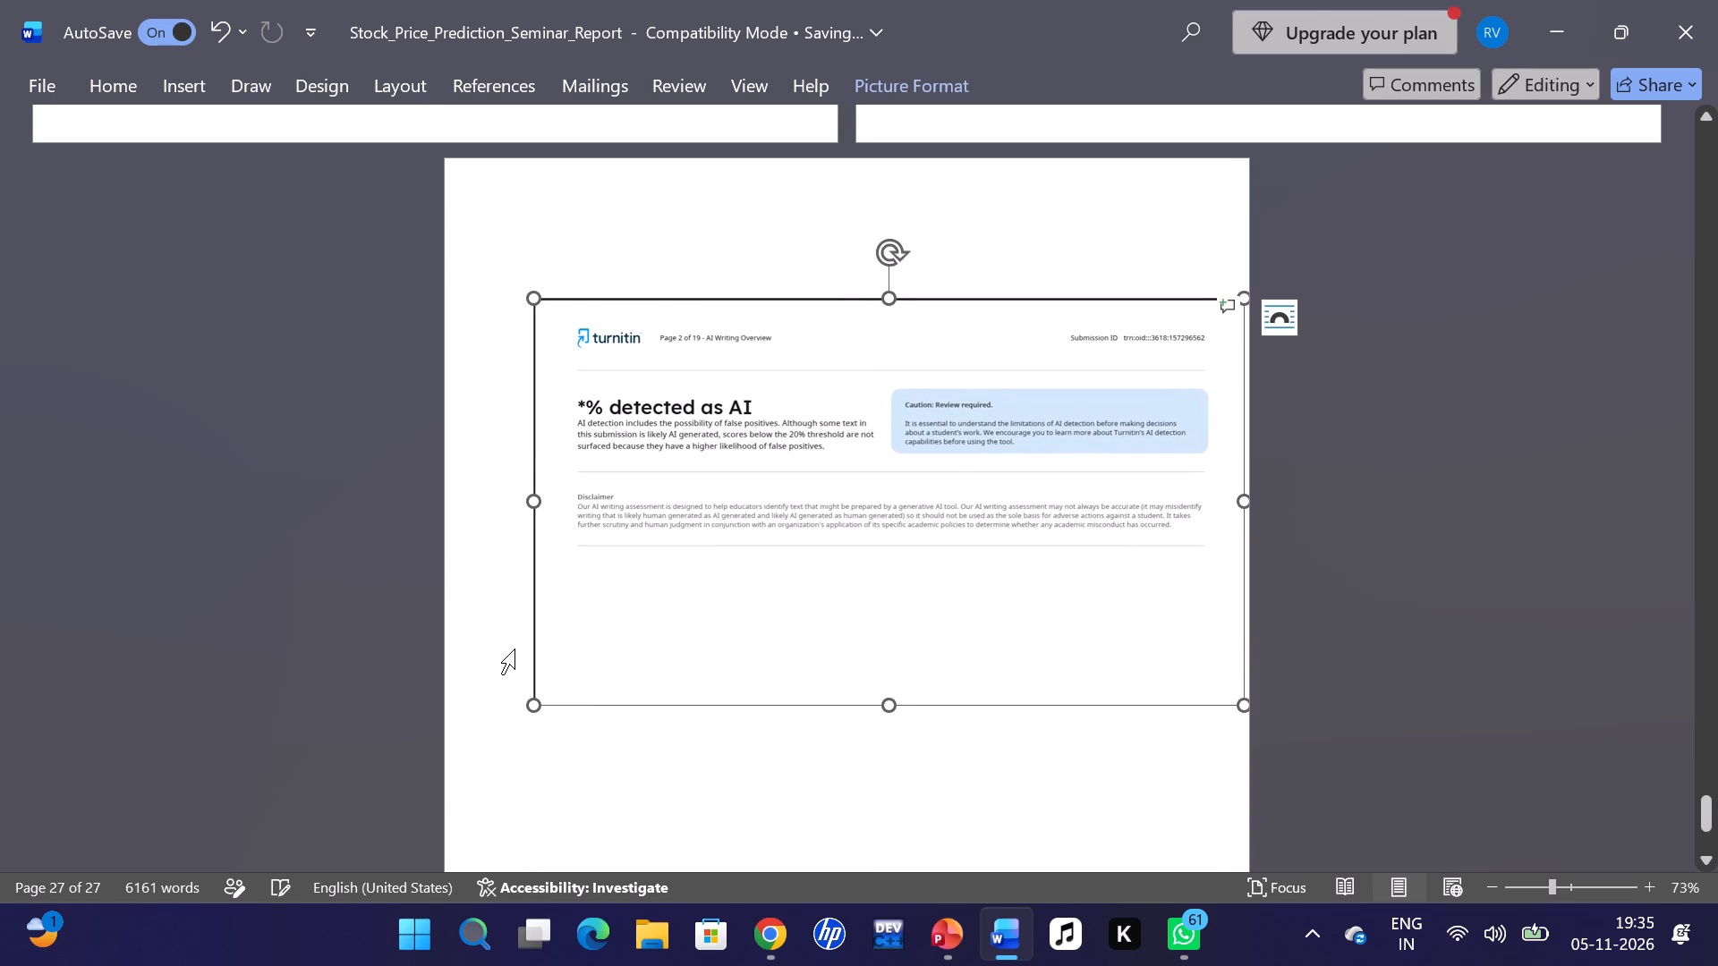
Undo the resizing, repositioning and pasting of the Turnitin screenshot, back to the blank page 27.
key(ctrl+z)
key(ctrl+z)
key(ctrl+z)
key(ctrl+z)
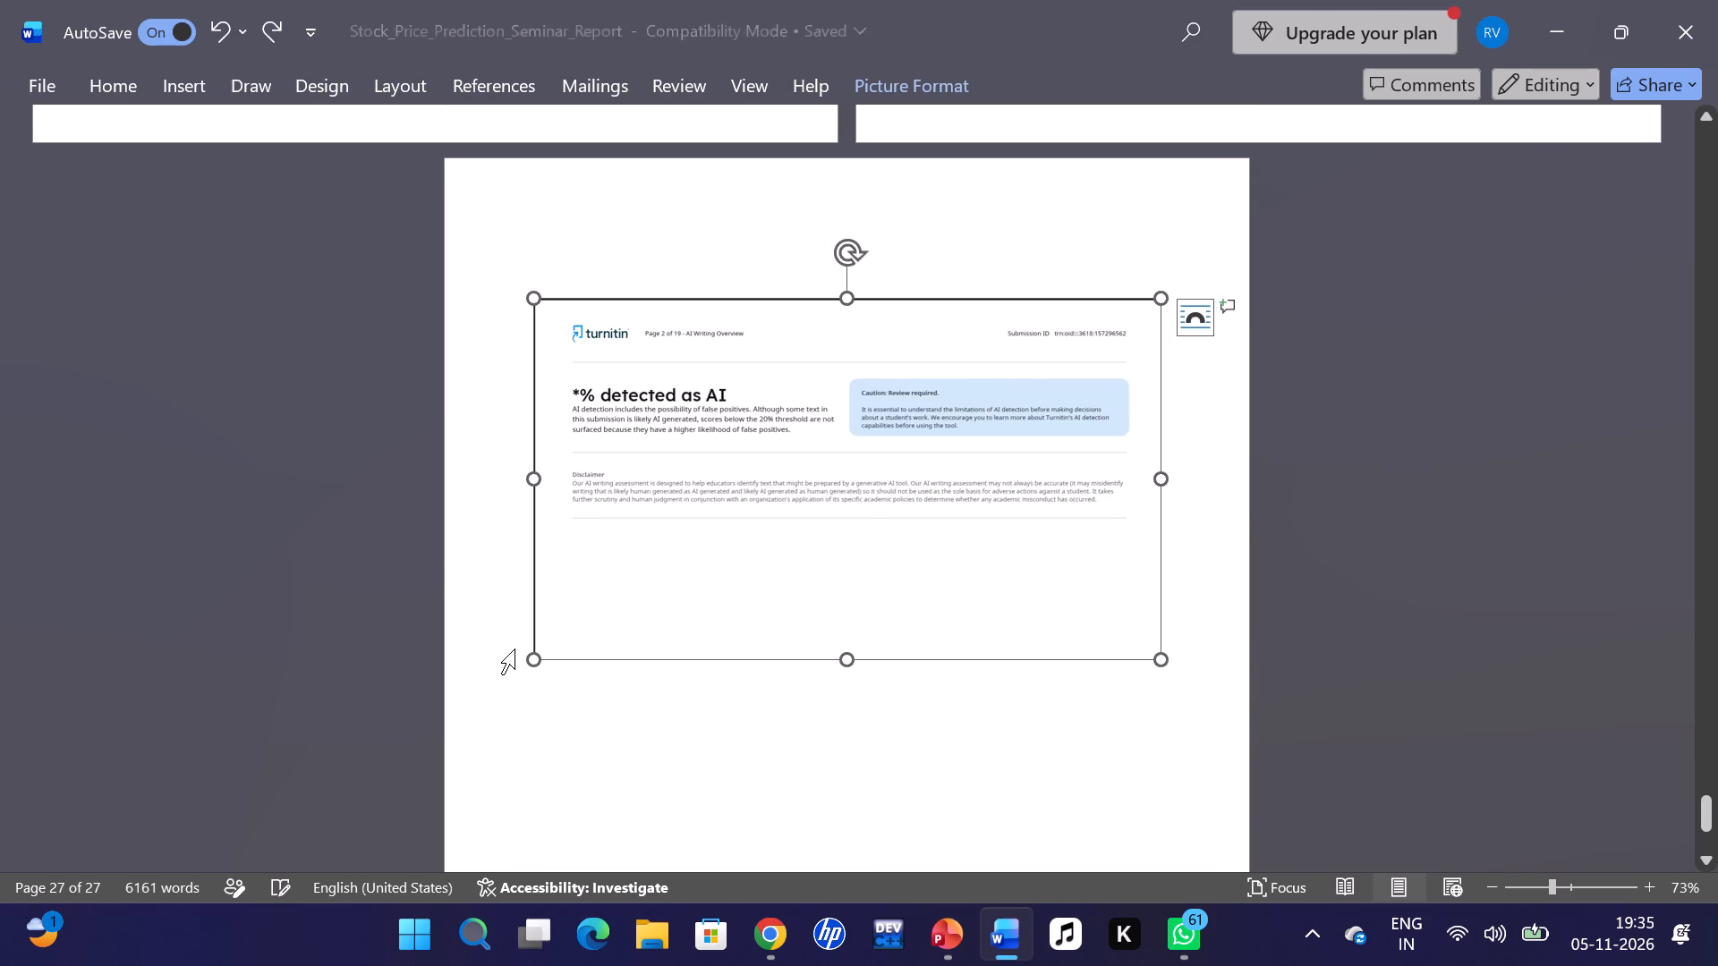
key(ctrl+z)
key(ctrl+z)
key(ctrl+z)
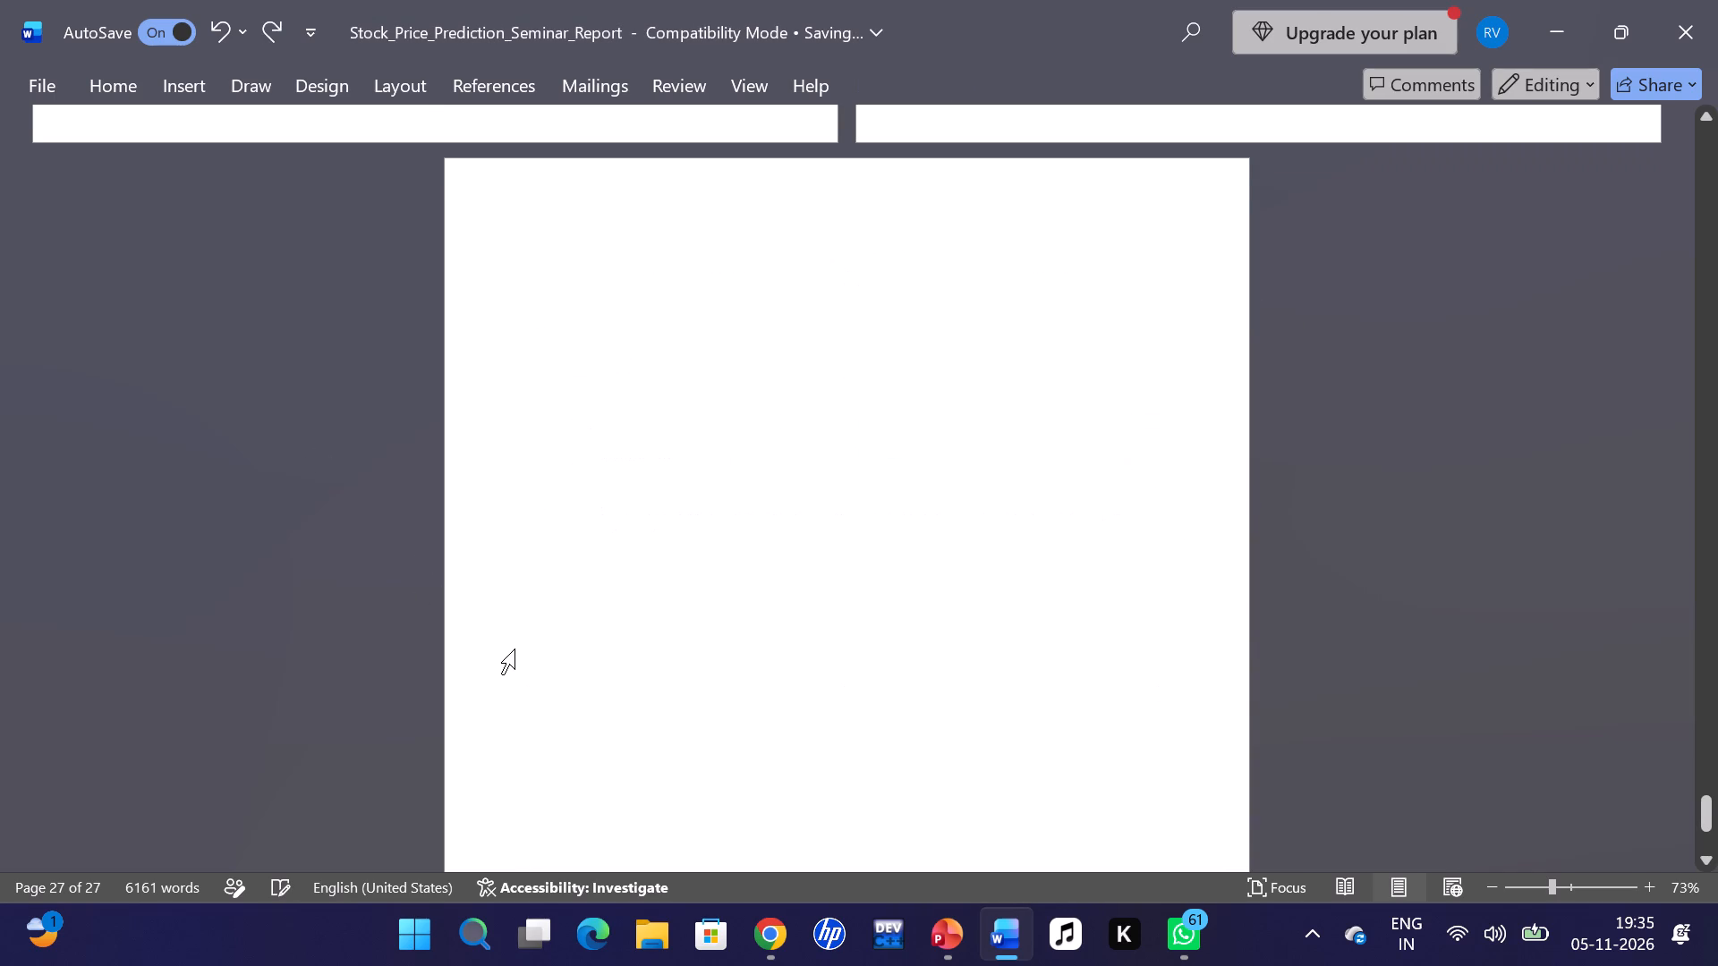
Search Windows for the Photos app and open it.
click(489, 928)
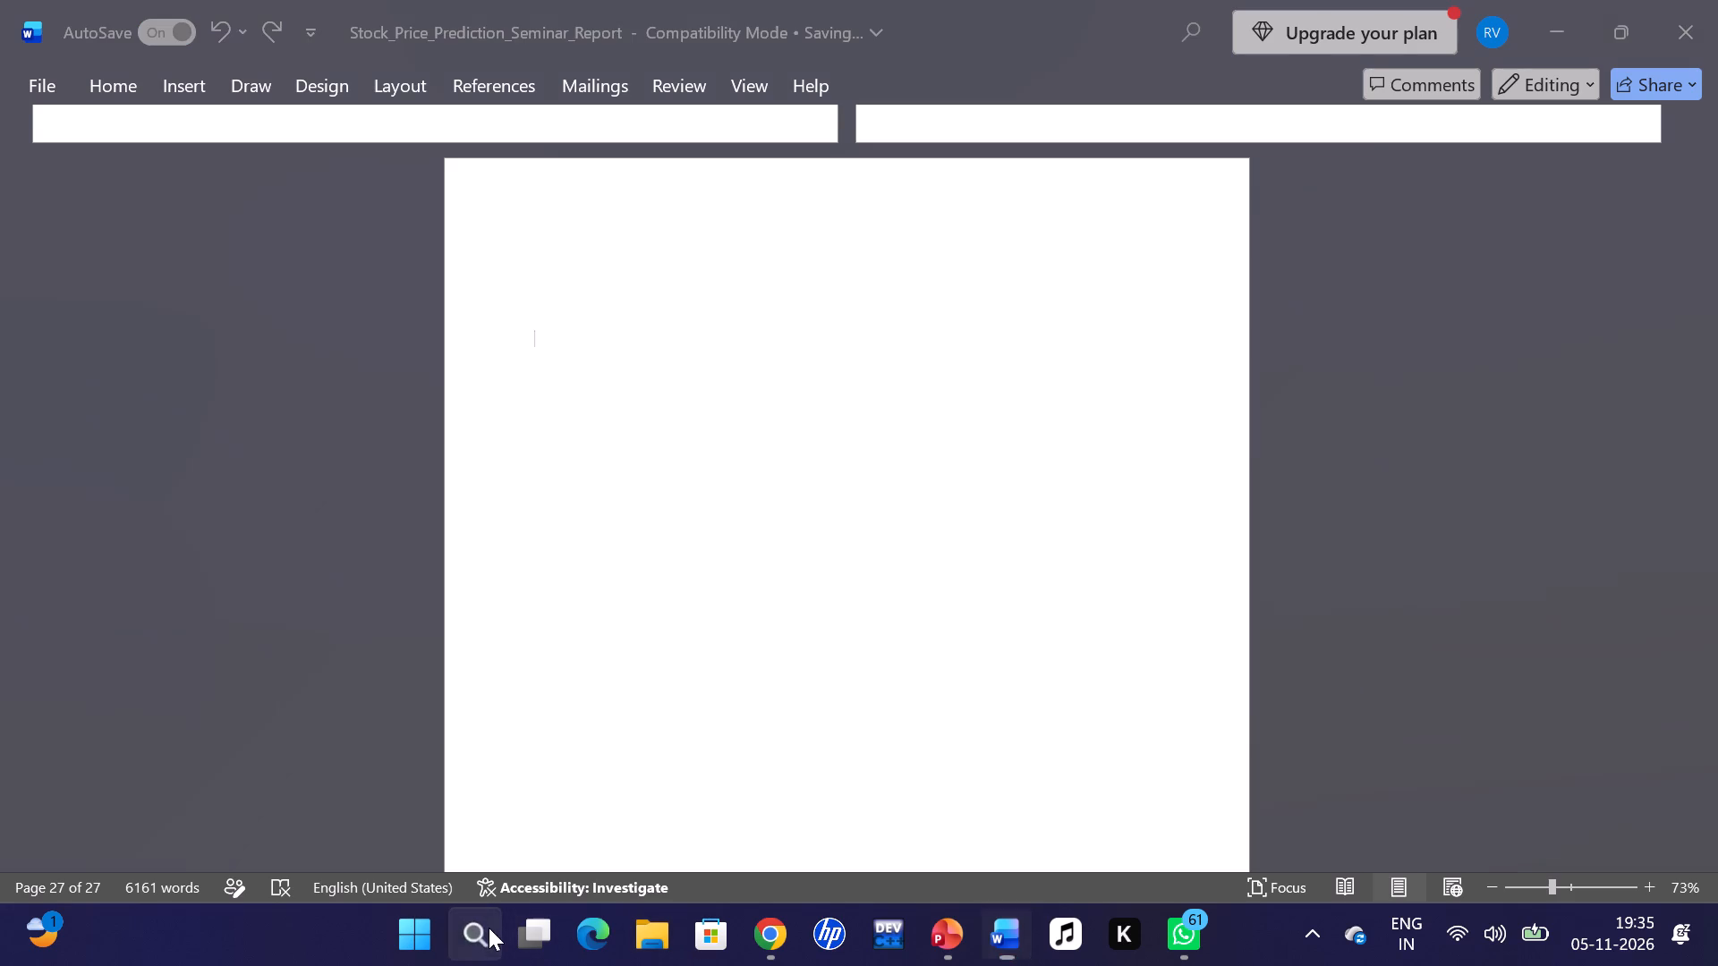
text(ph)
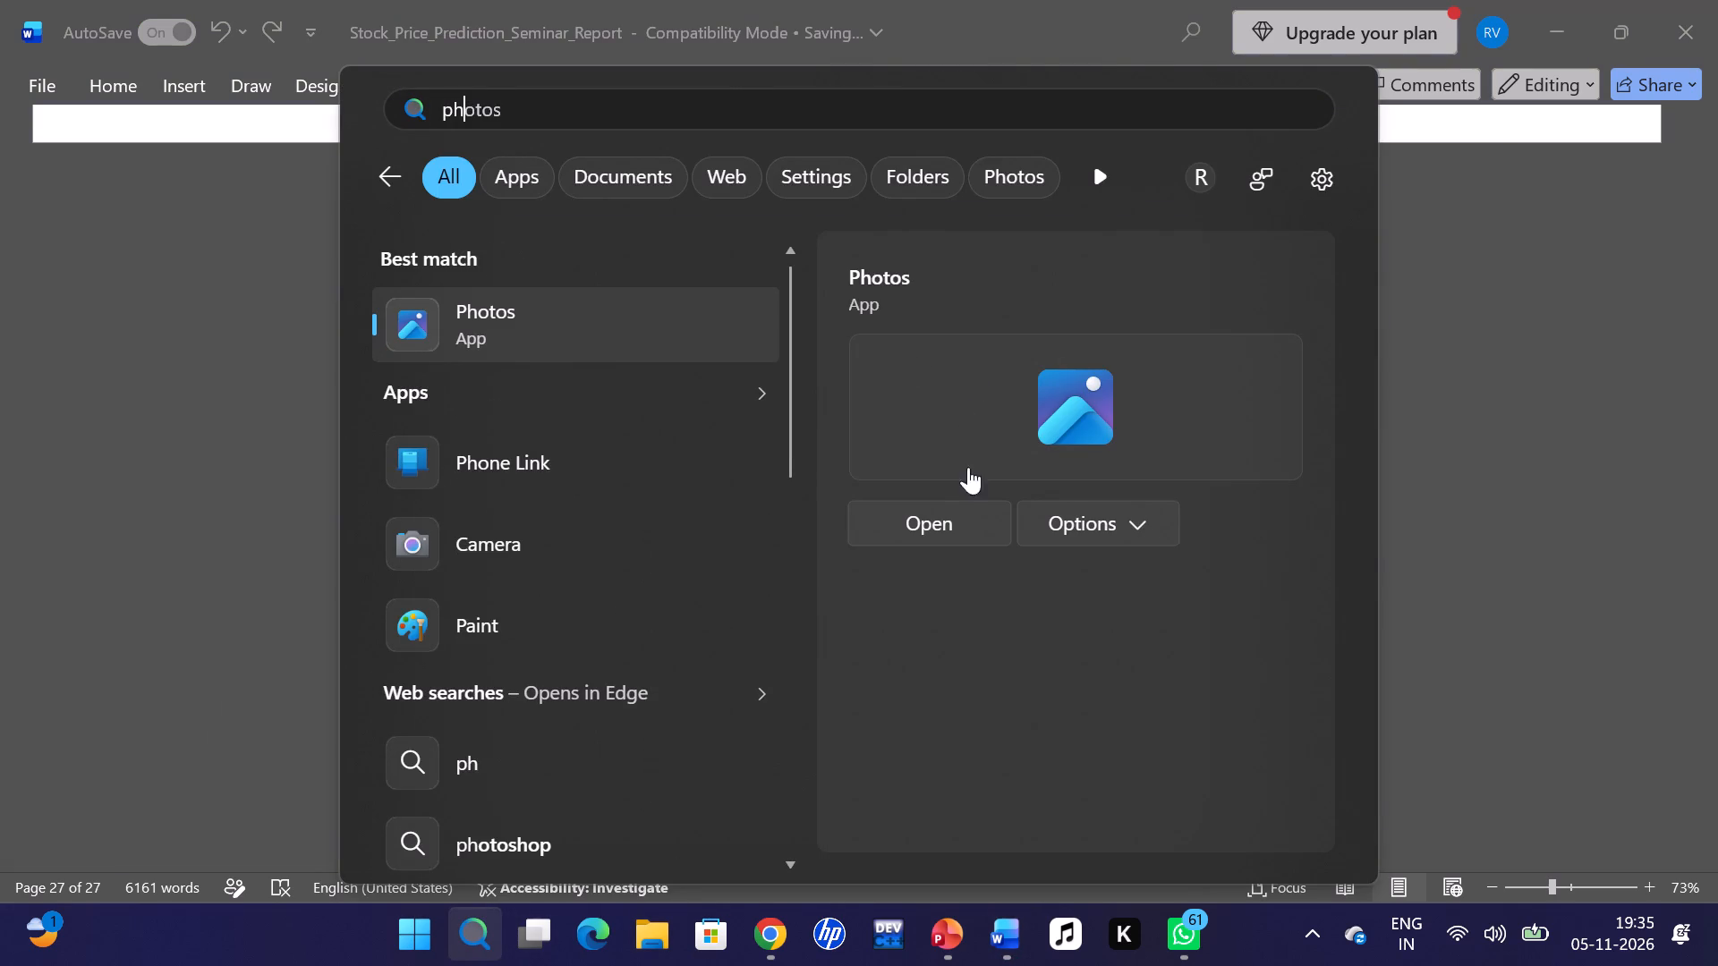
click(919, 528)
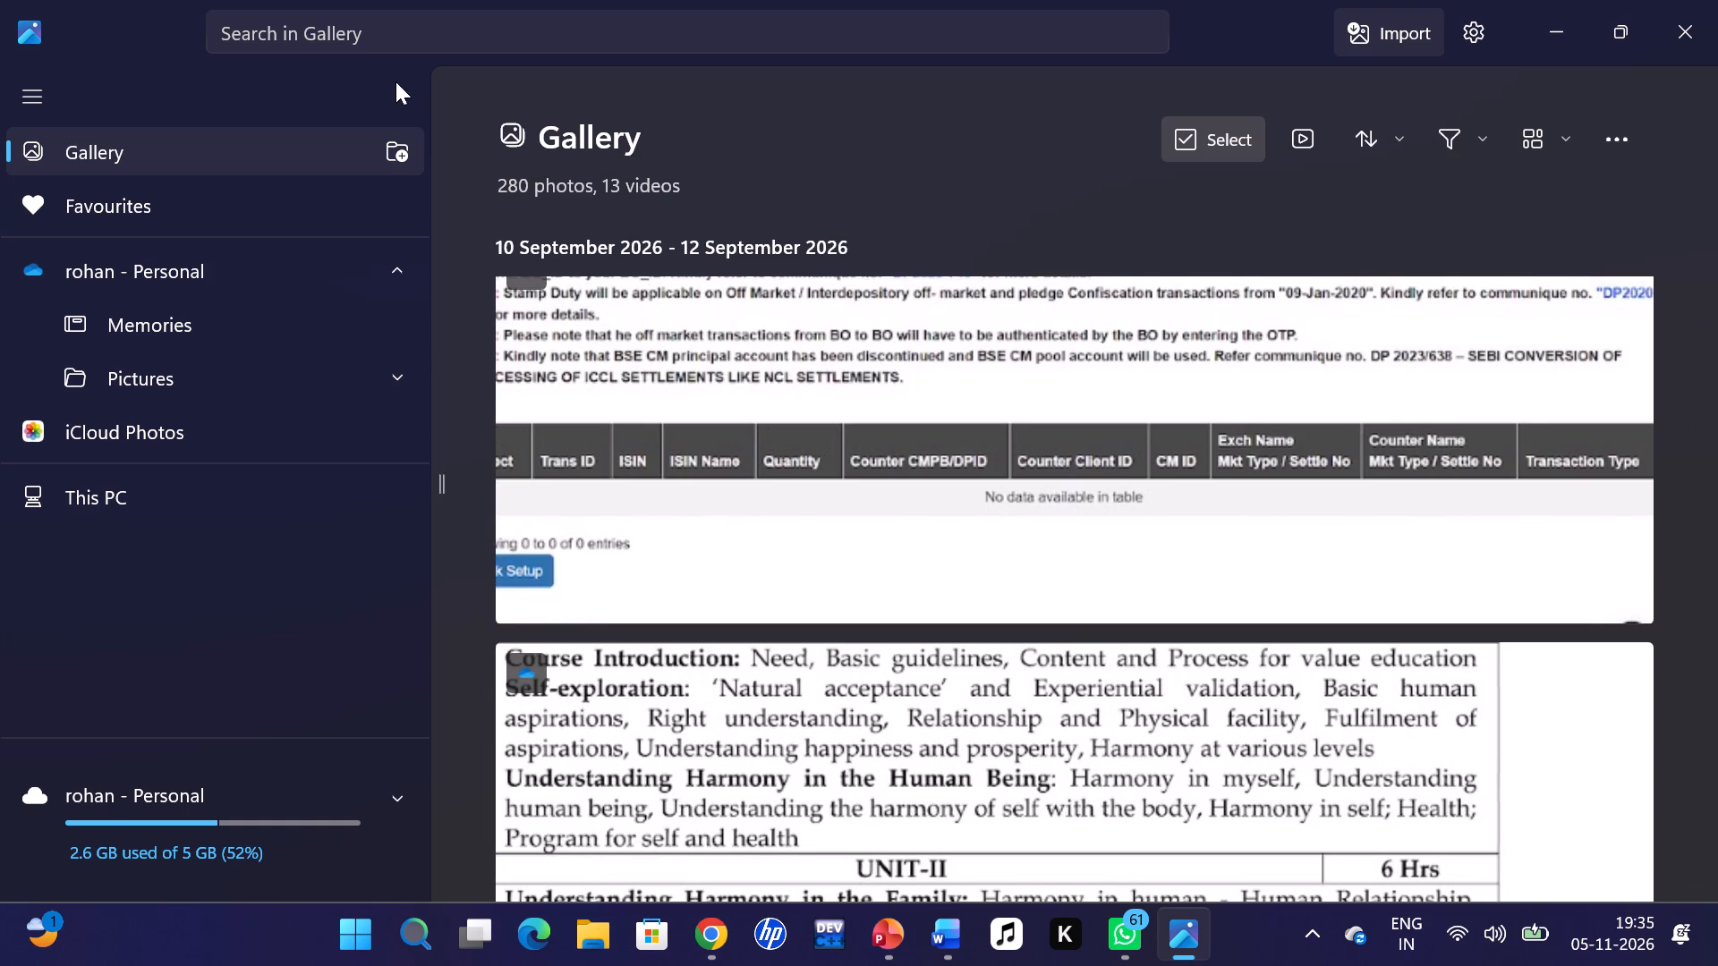
Delete the earlier Turnitin AI-detection image, Screenshot 2026-11-05 193254.png, from the most recent photos in the gallery.
scroll(636, 446, up, 7)
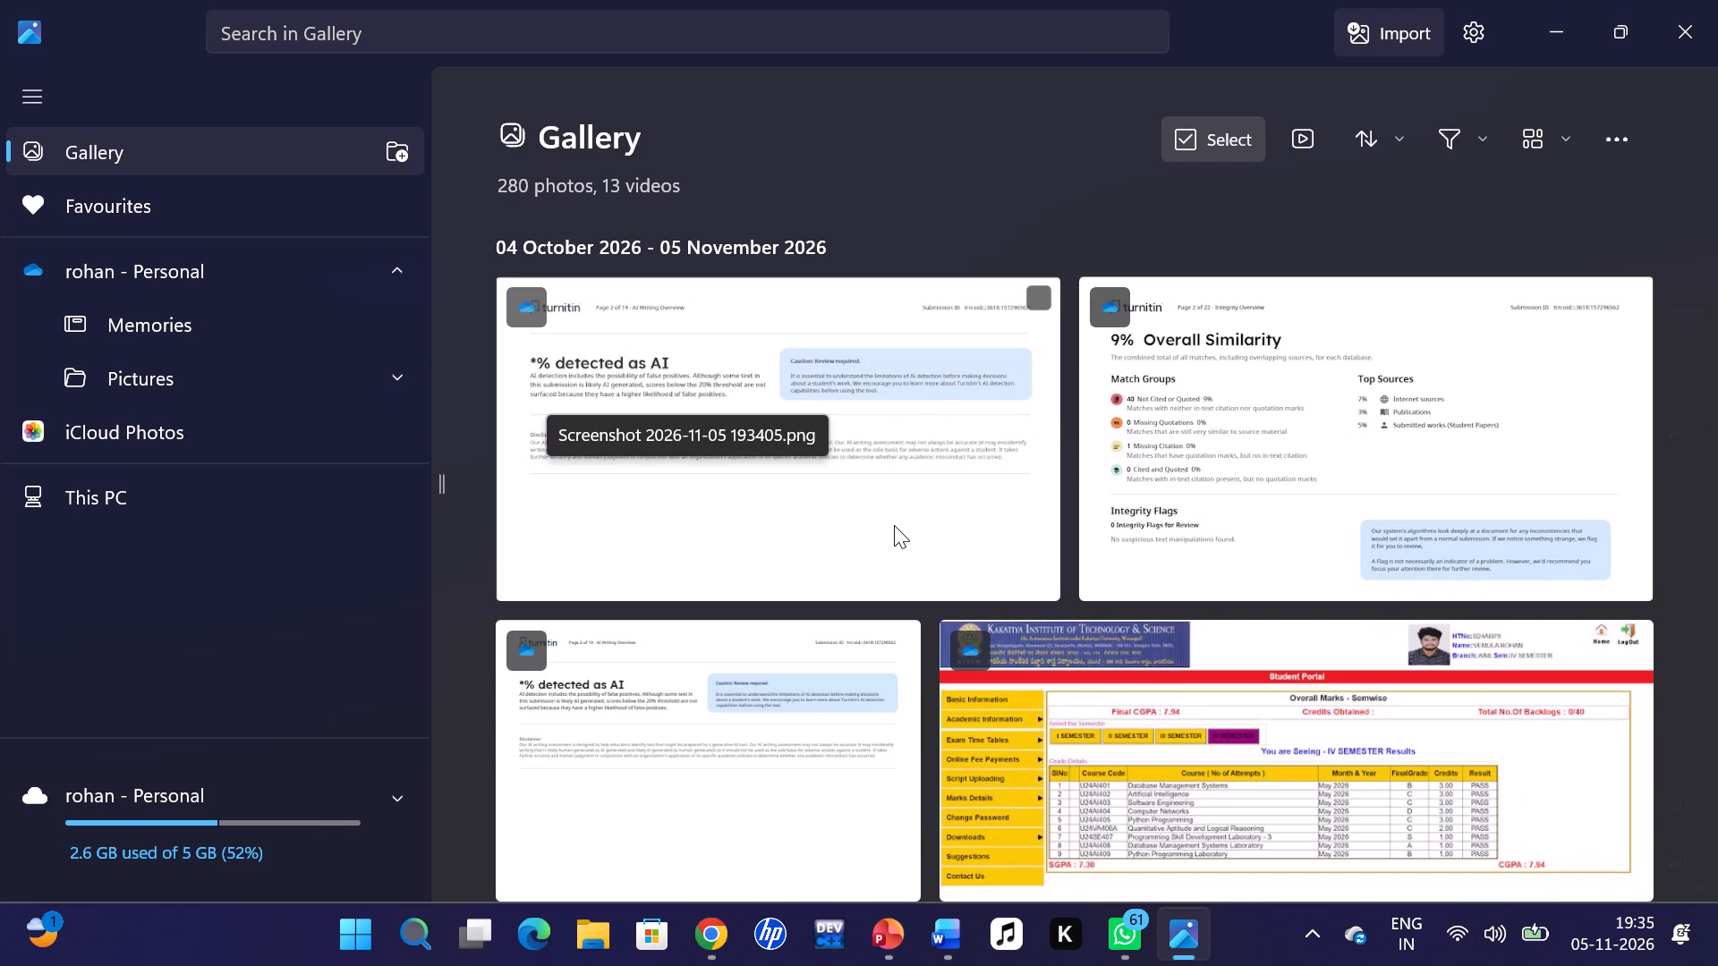
click(895, 643)
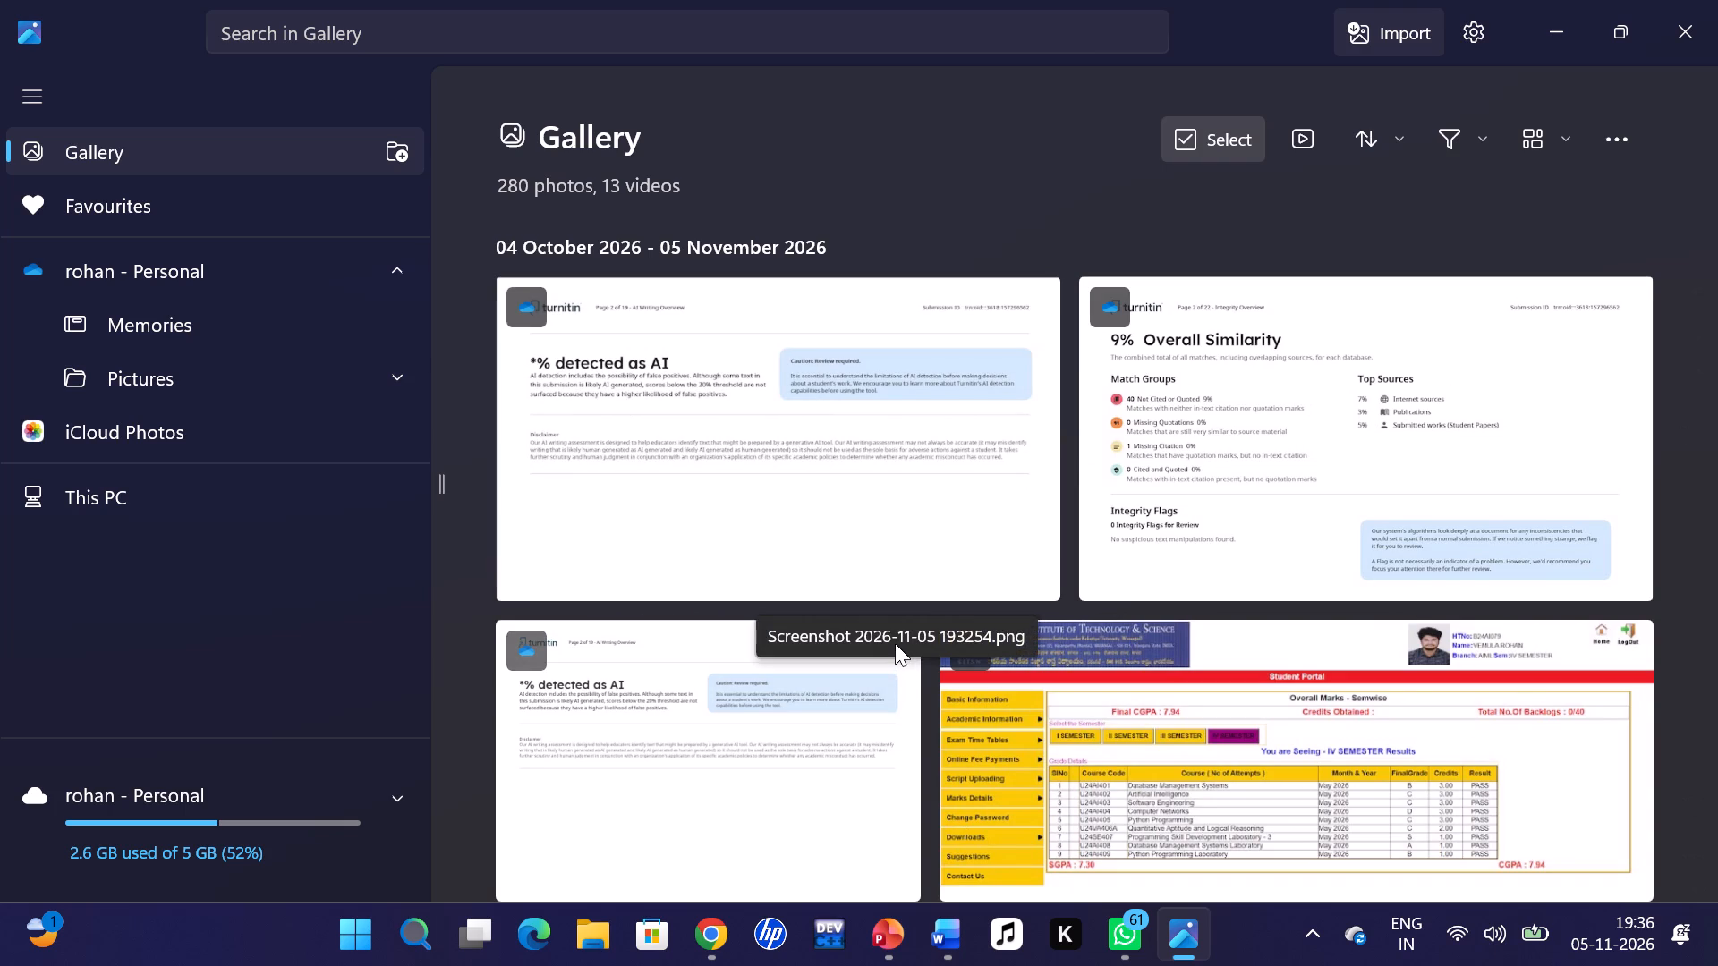
click(909, 135)
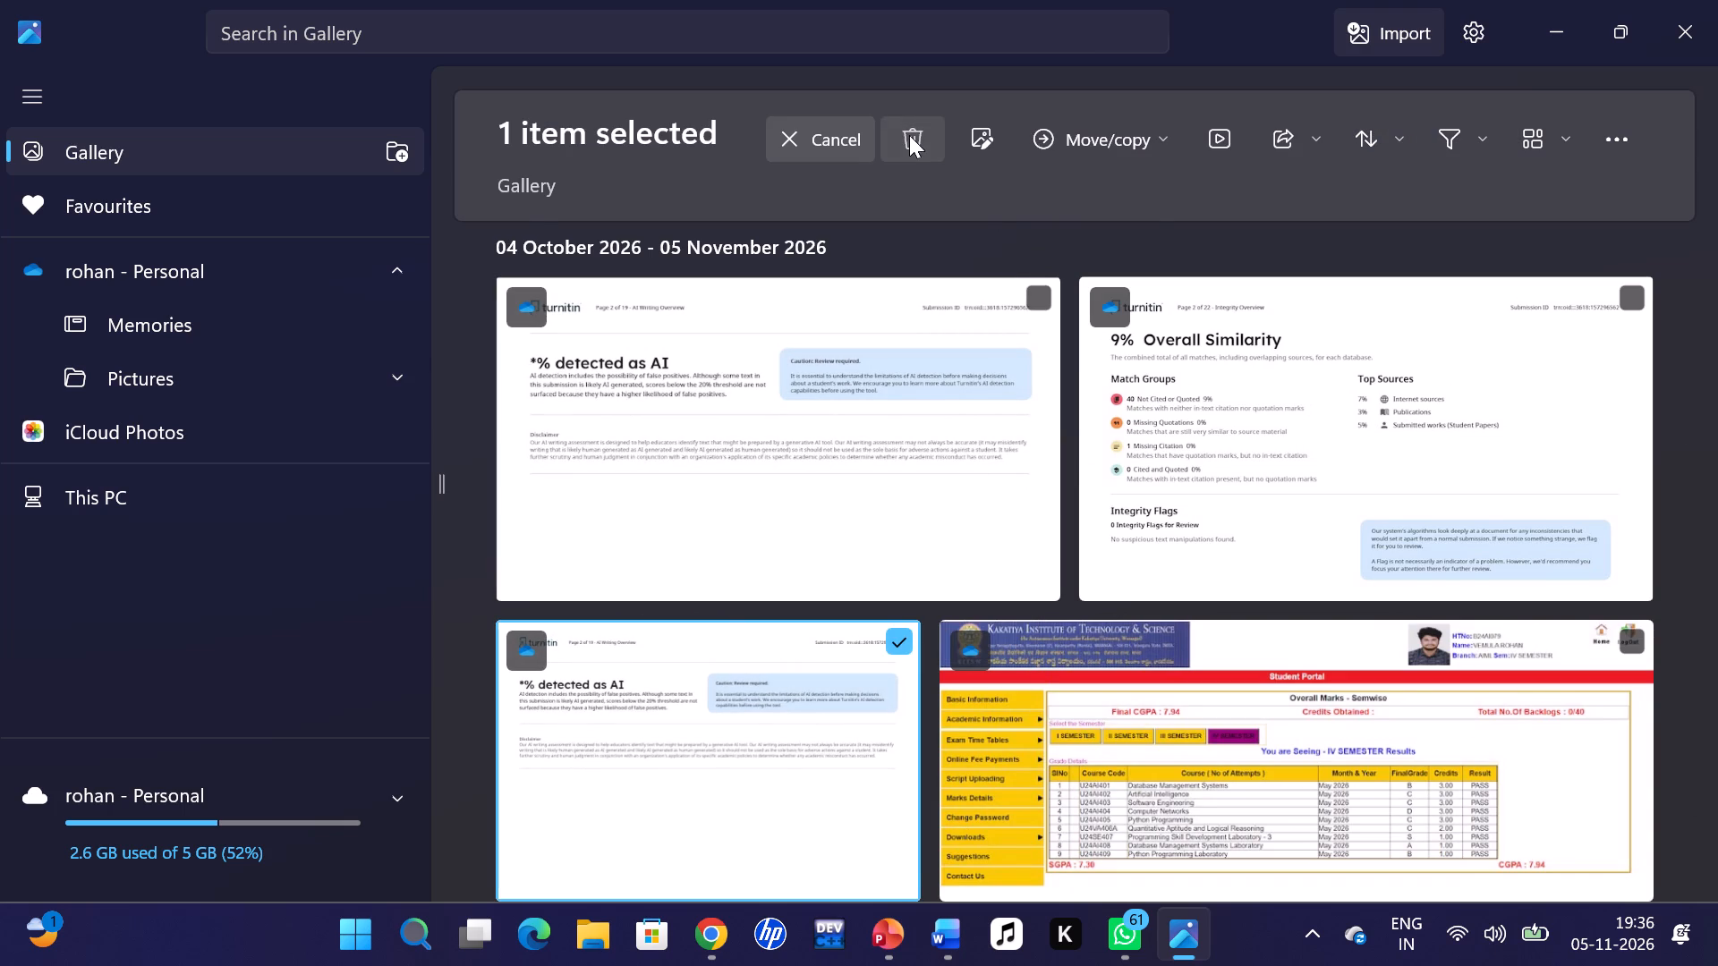
Open Screenshot 2026-11-05 193405.png, the remaining Turnitin AI Writing Overview image, for viewing.
click(833, 410)
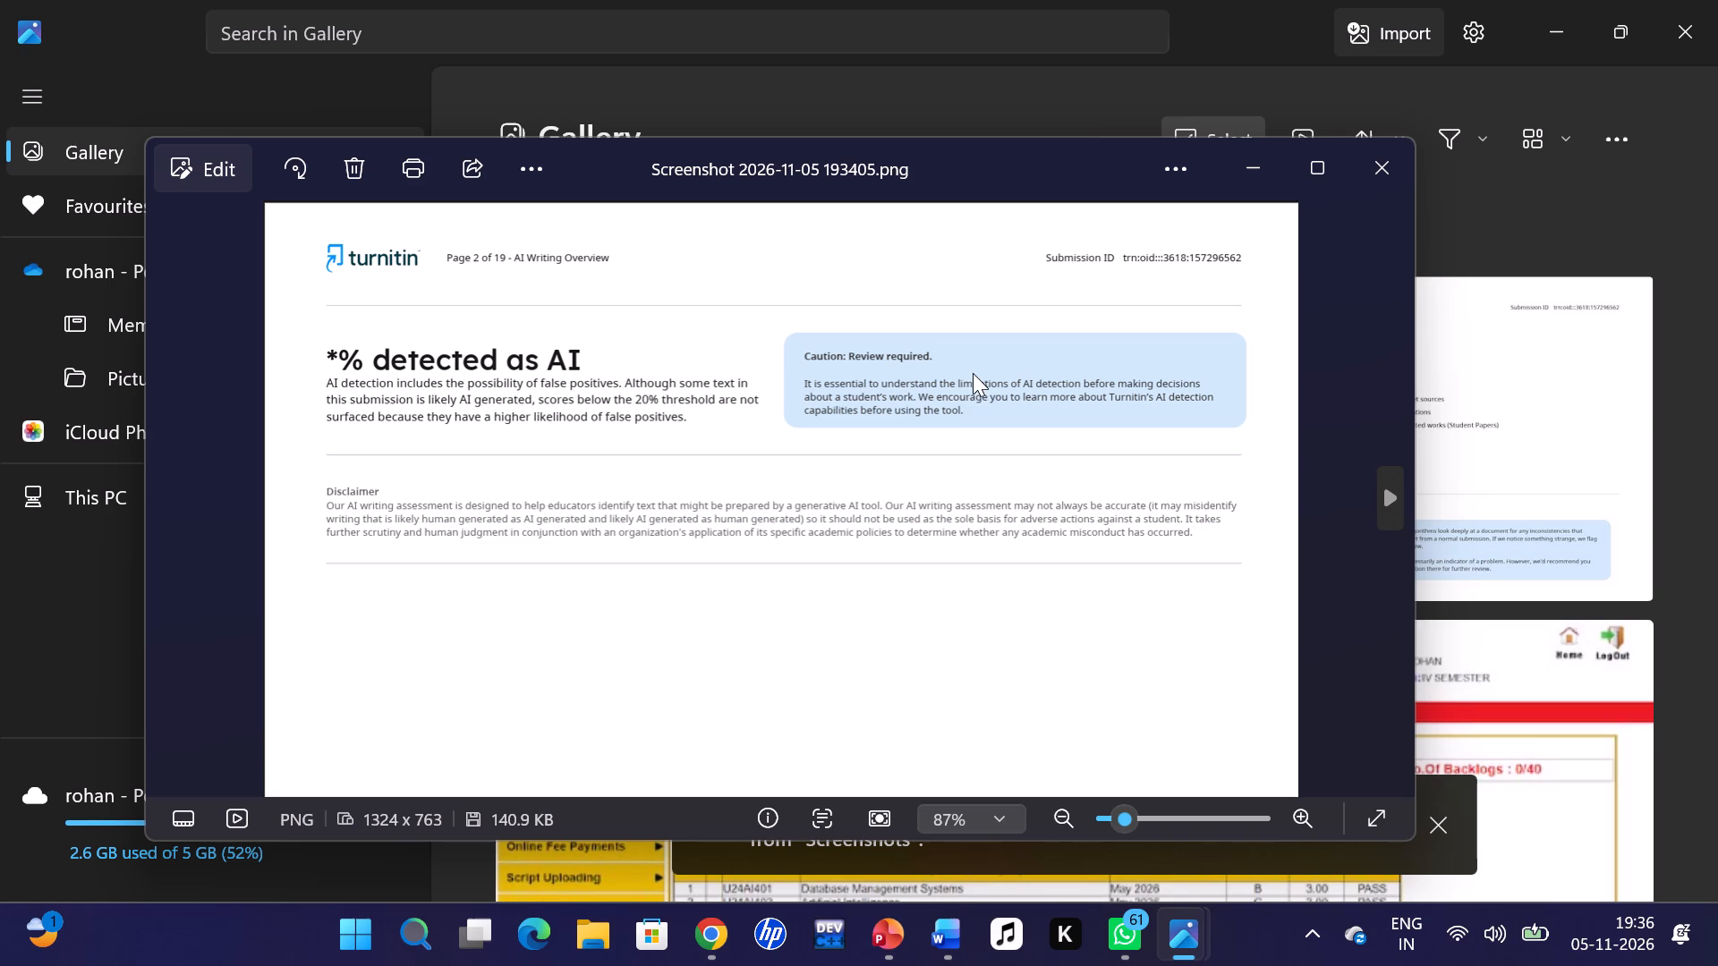
click(536, 301)
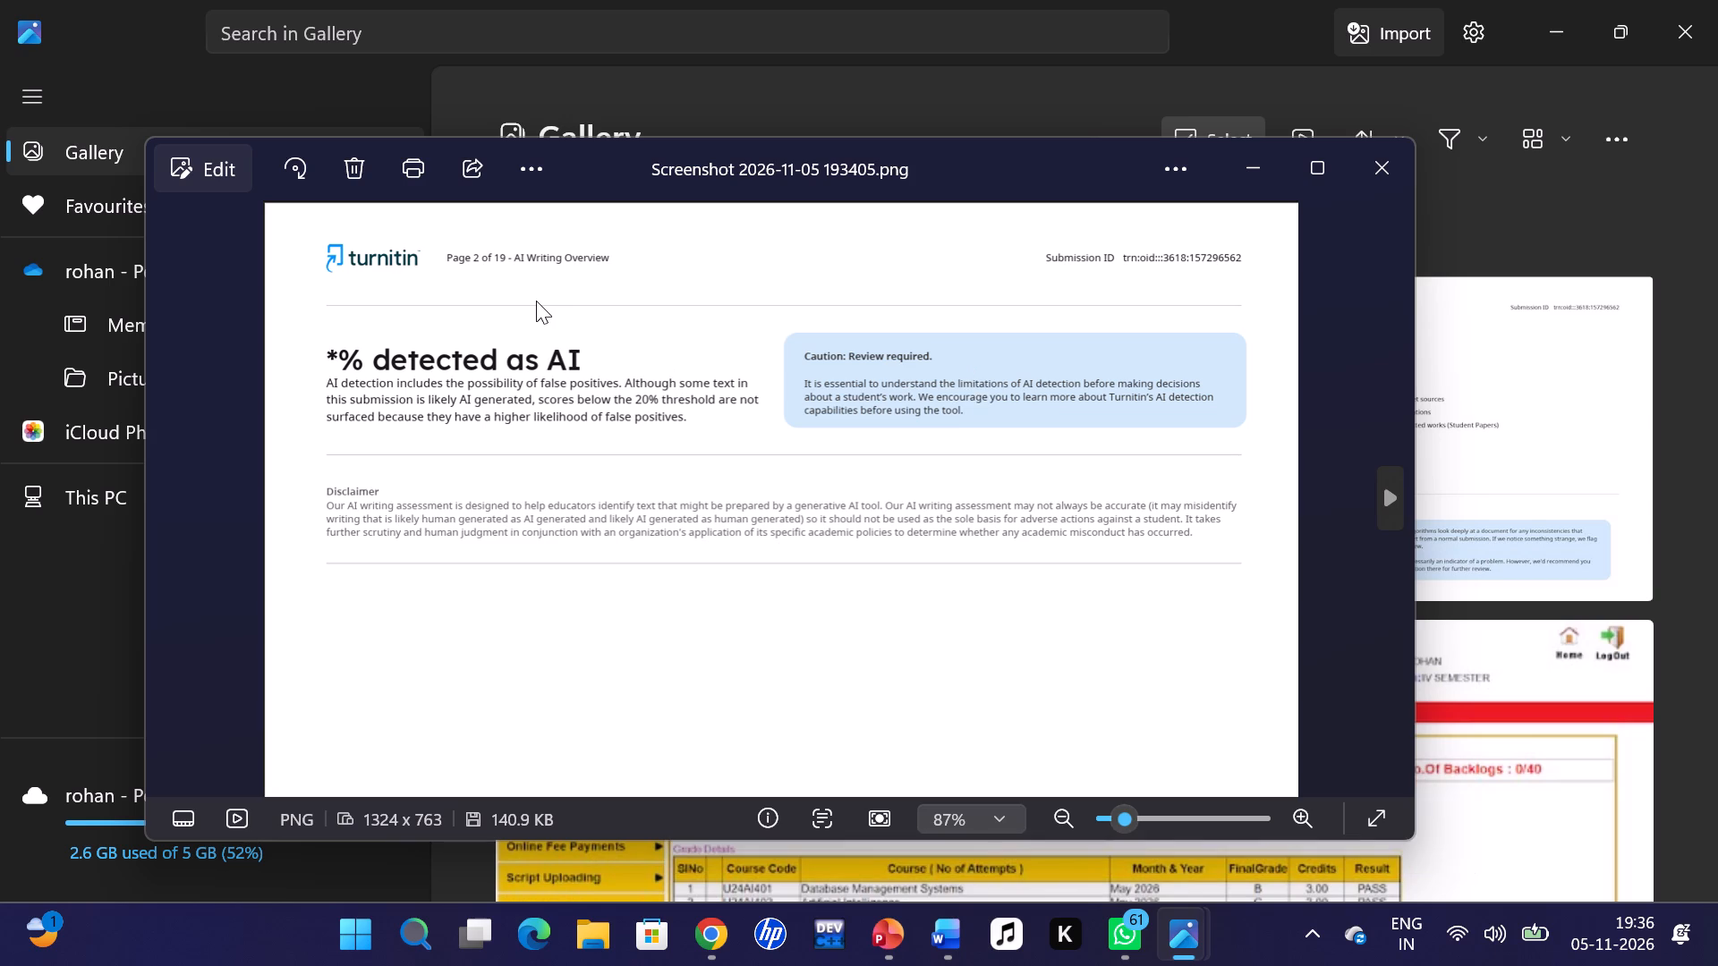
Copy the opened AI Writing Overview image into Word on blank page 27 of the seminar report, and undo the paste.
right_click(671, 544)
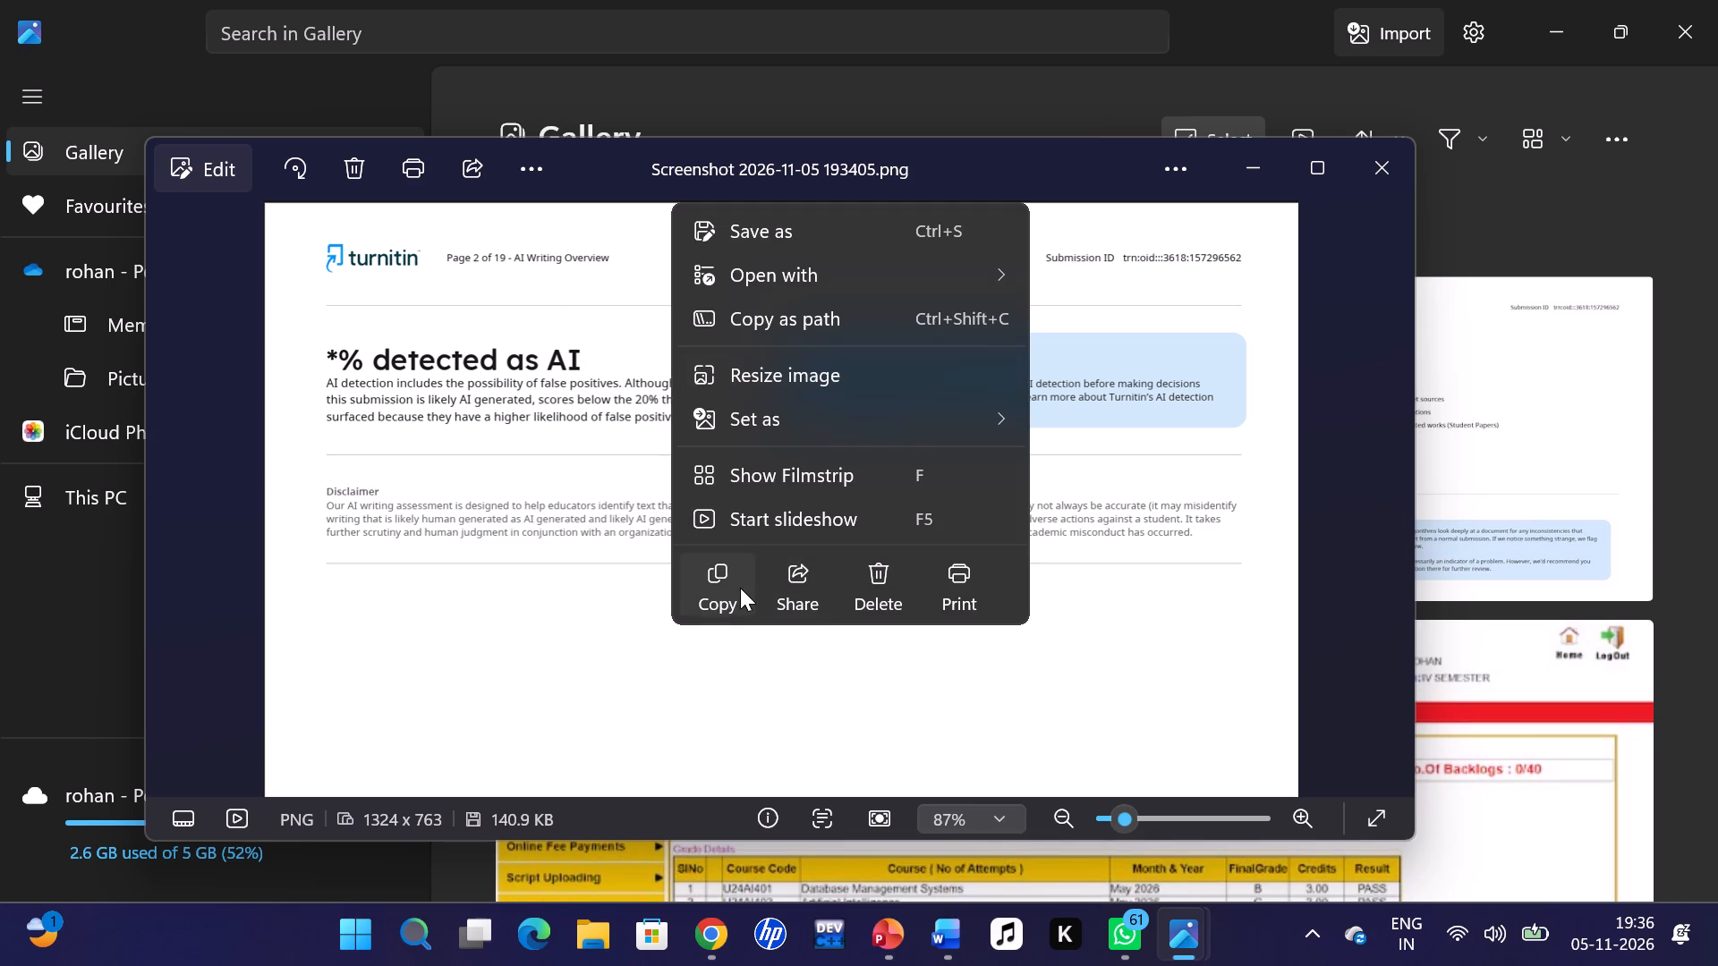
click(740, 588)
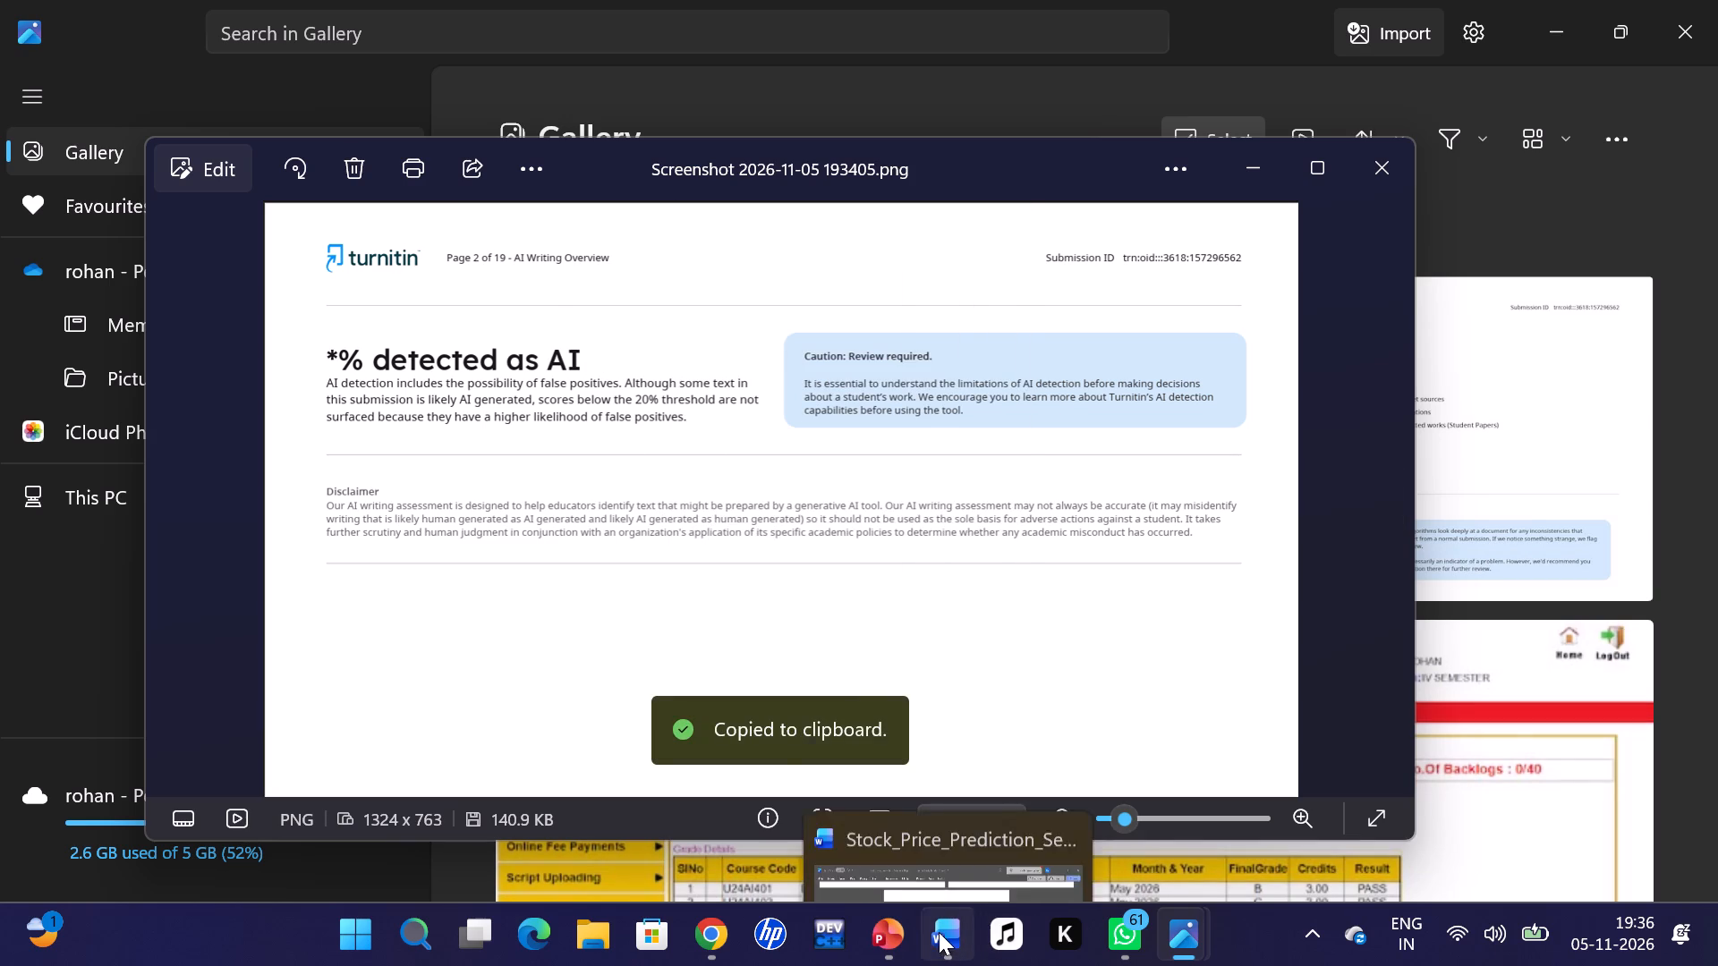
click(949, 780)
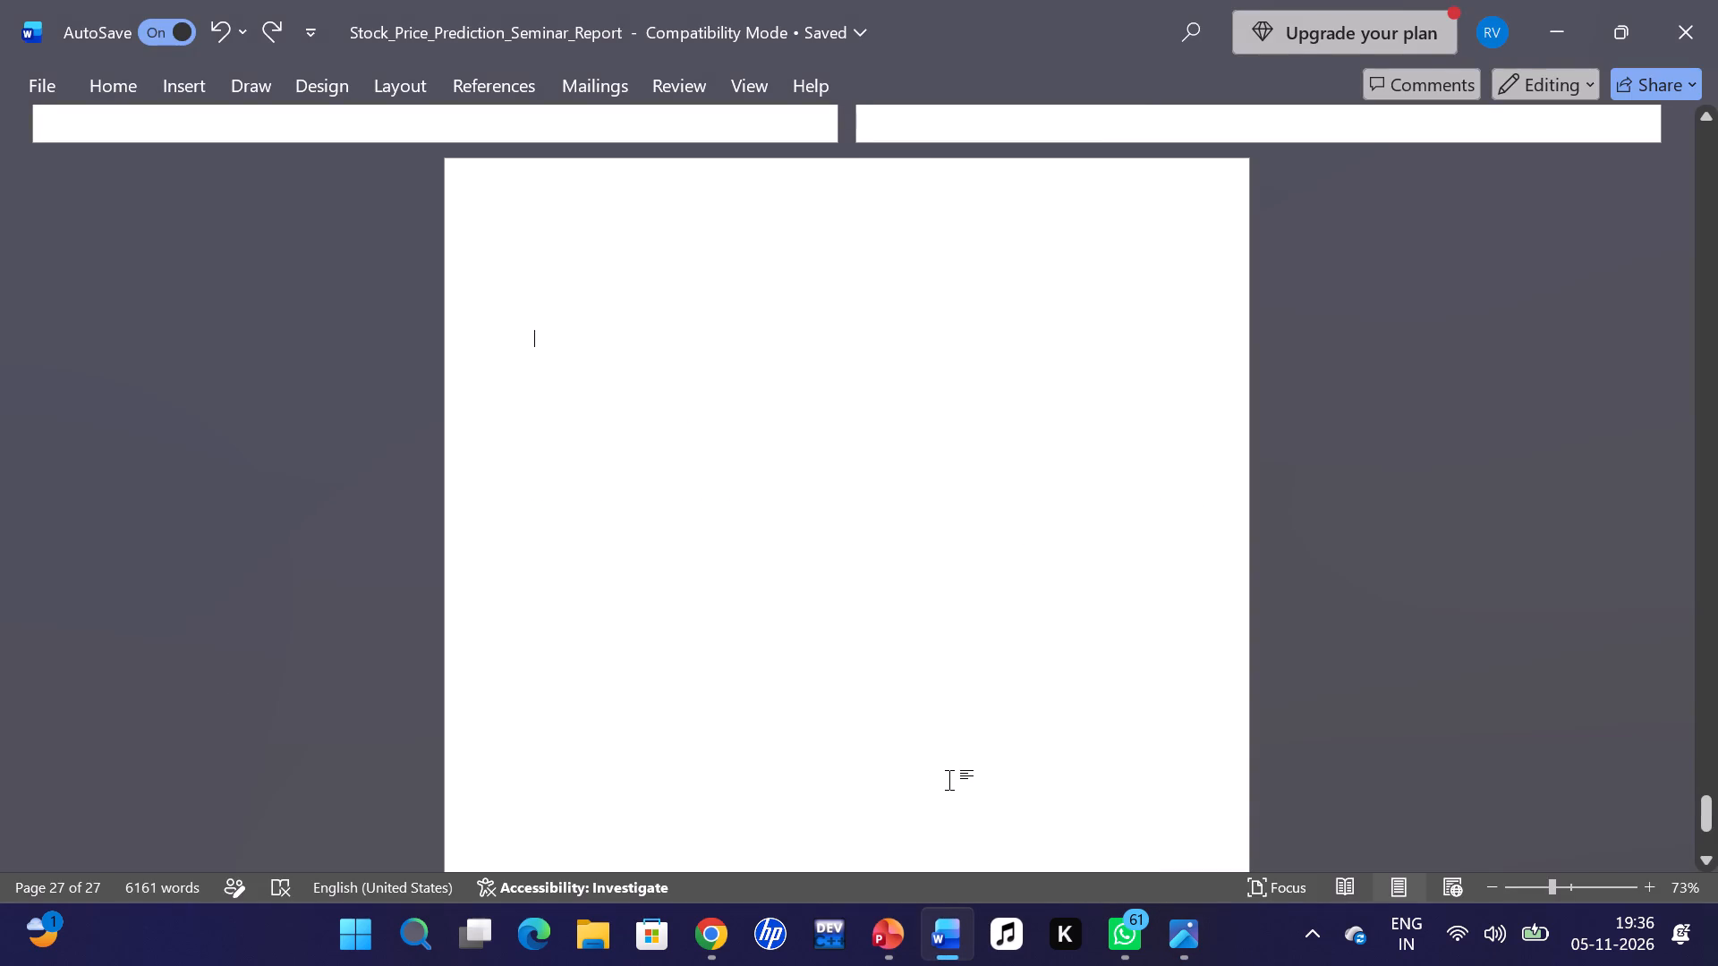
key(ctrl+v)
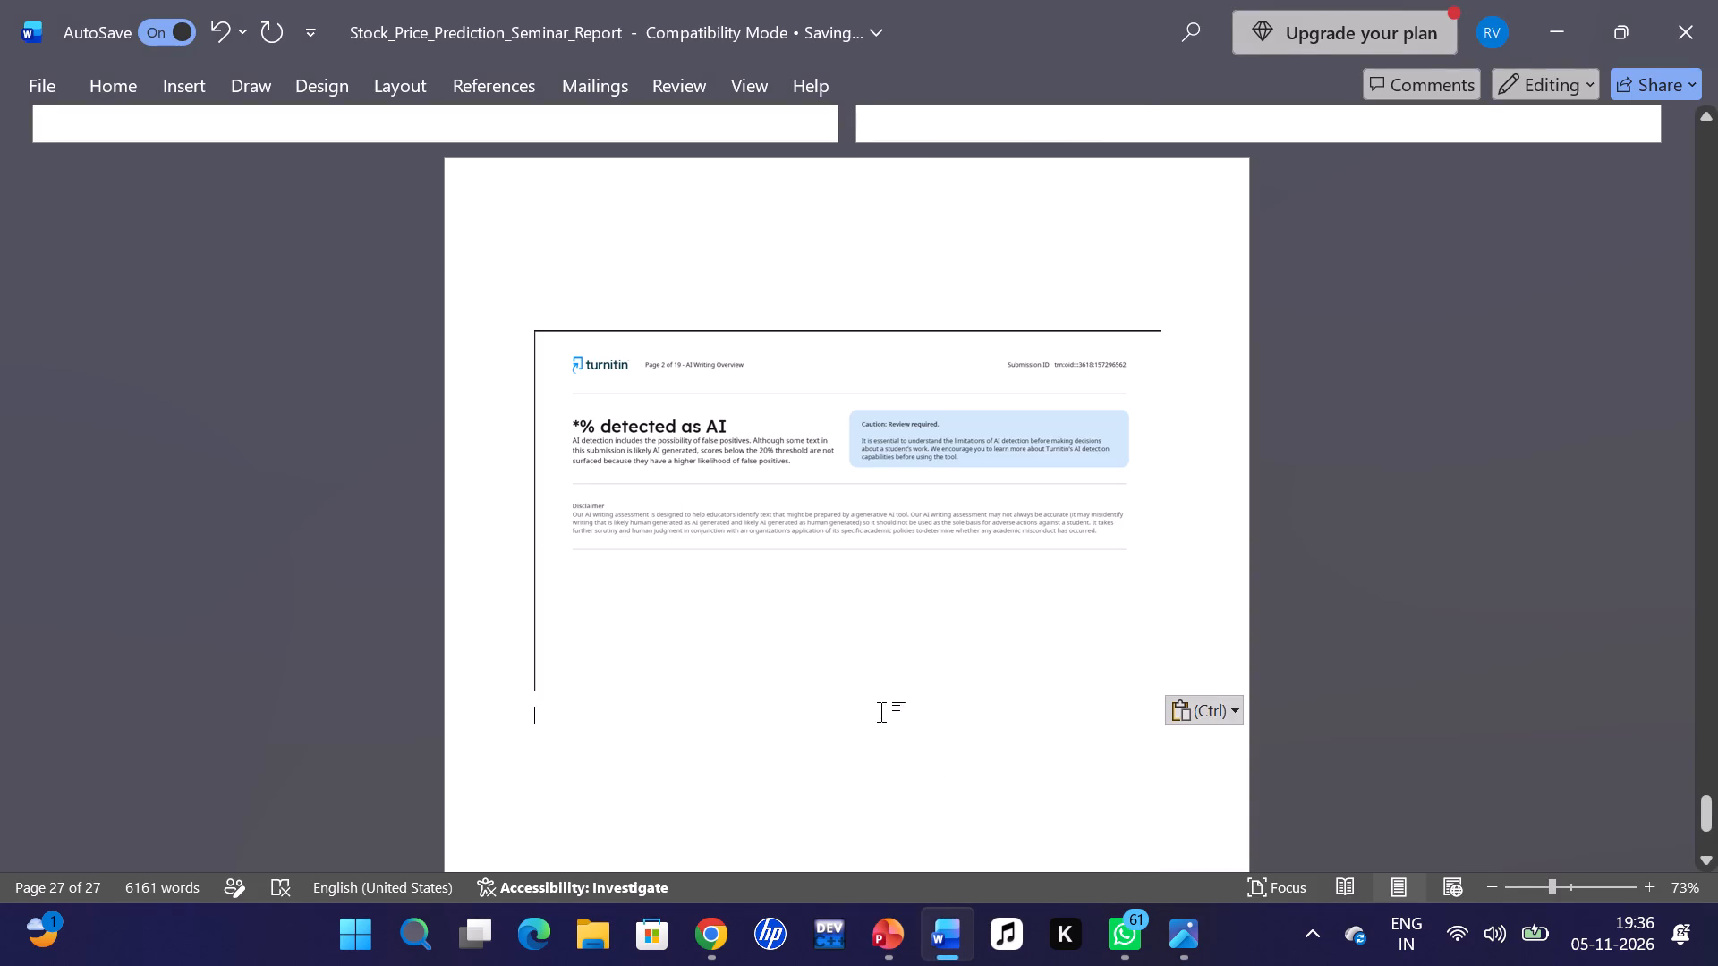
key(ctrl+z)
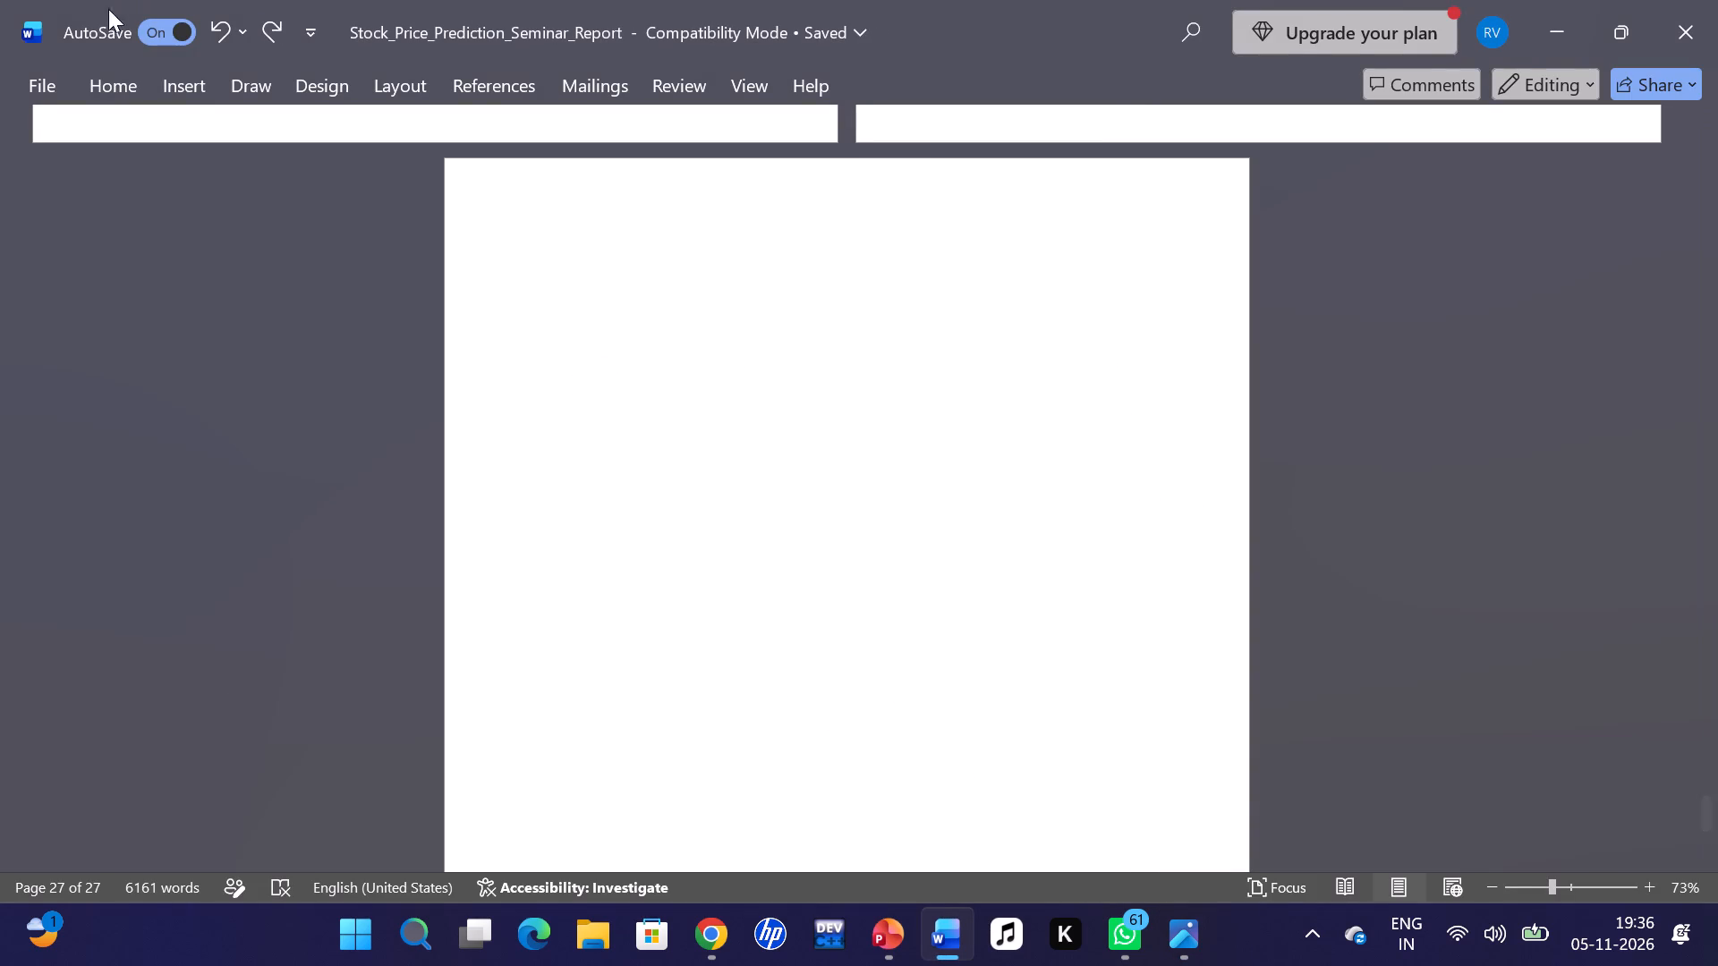
click(201, 80)
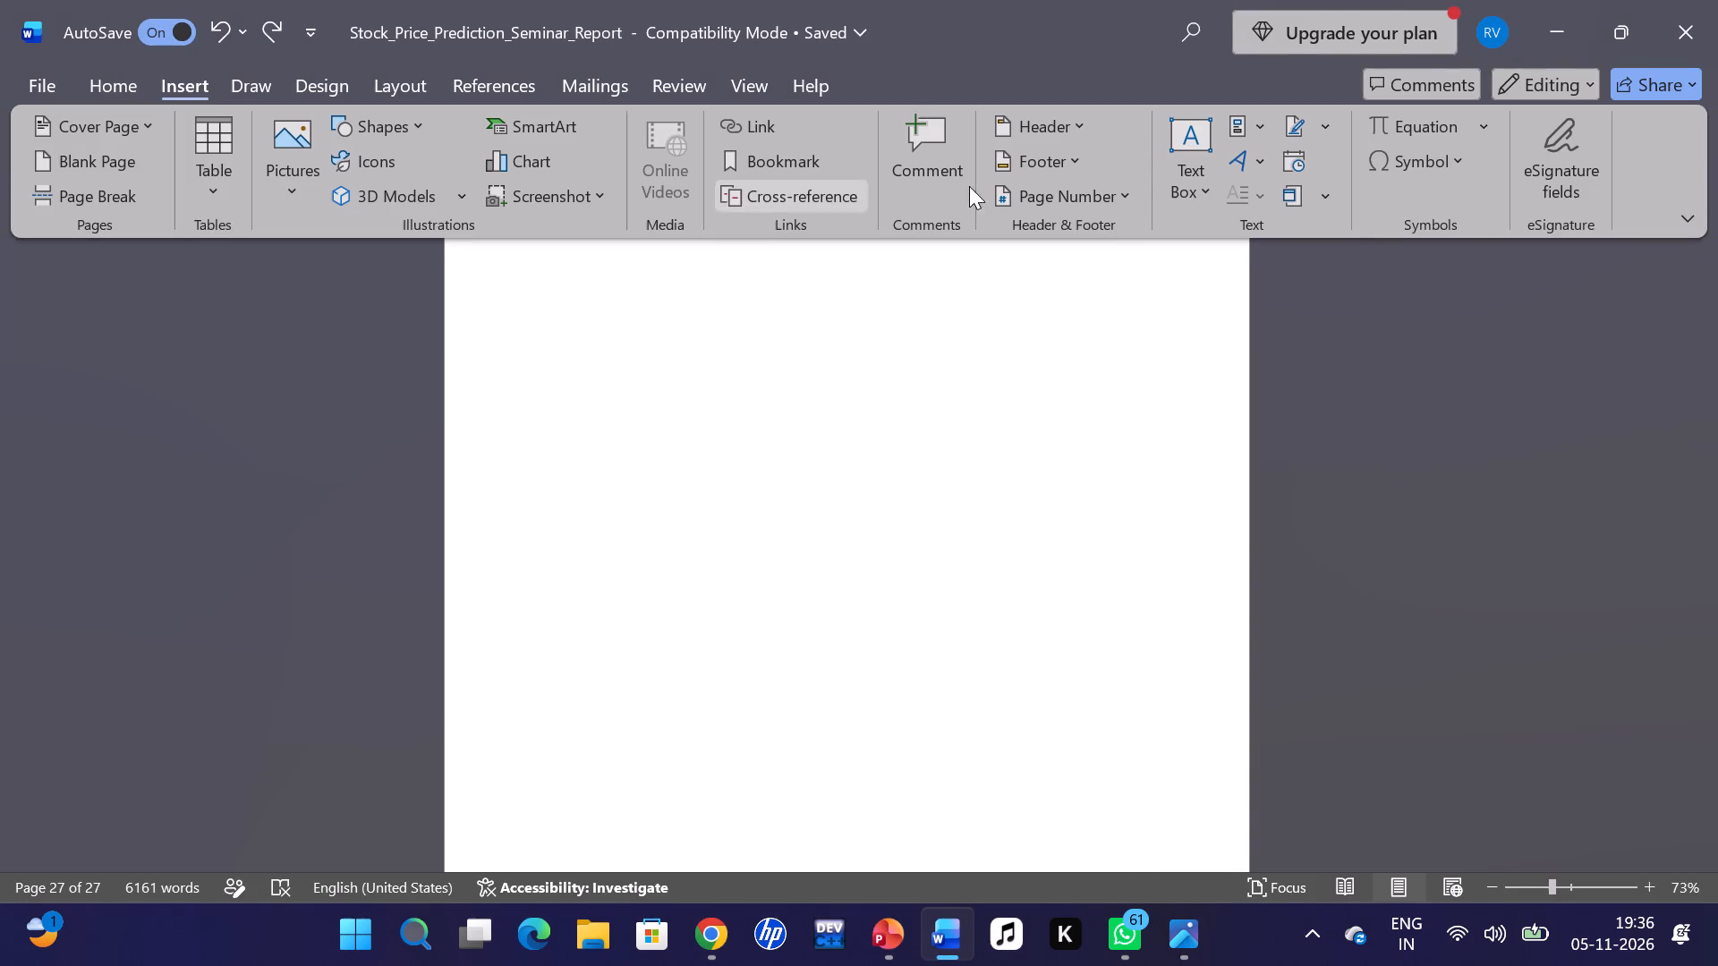
click(304, 123)
click(346, 273)
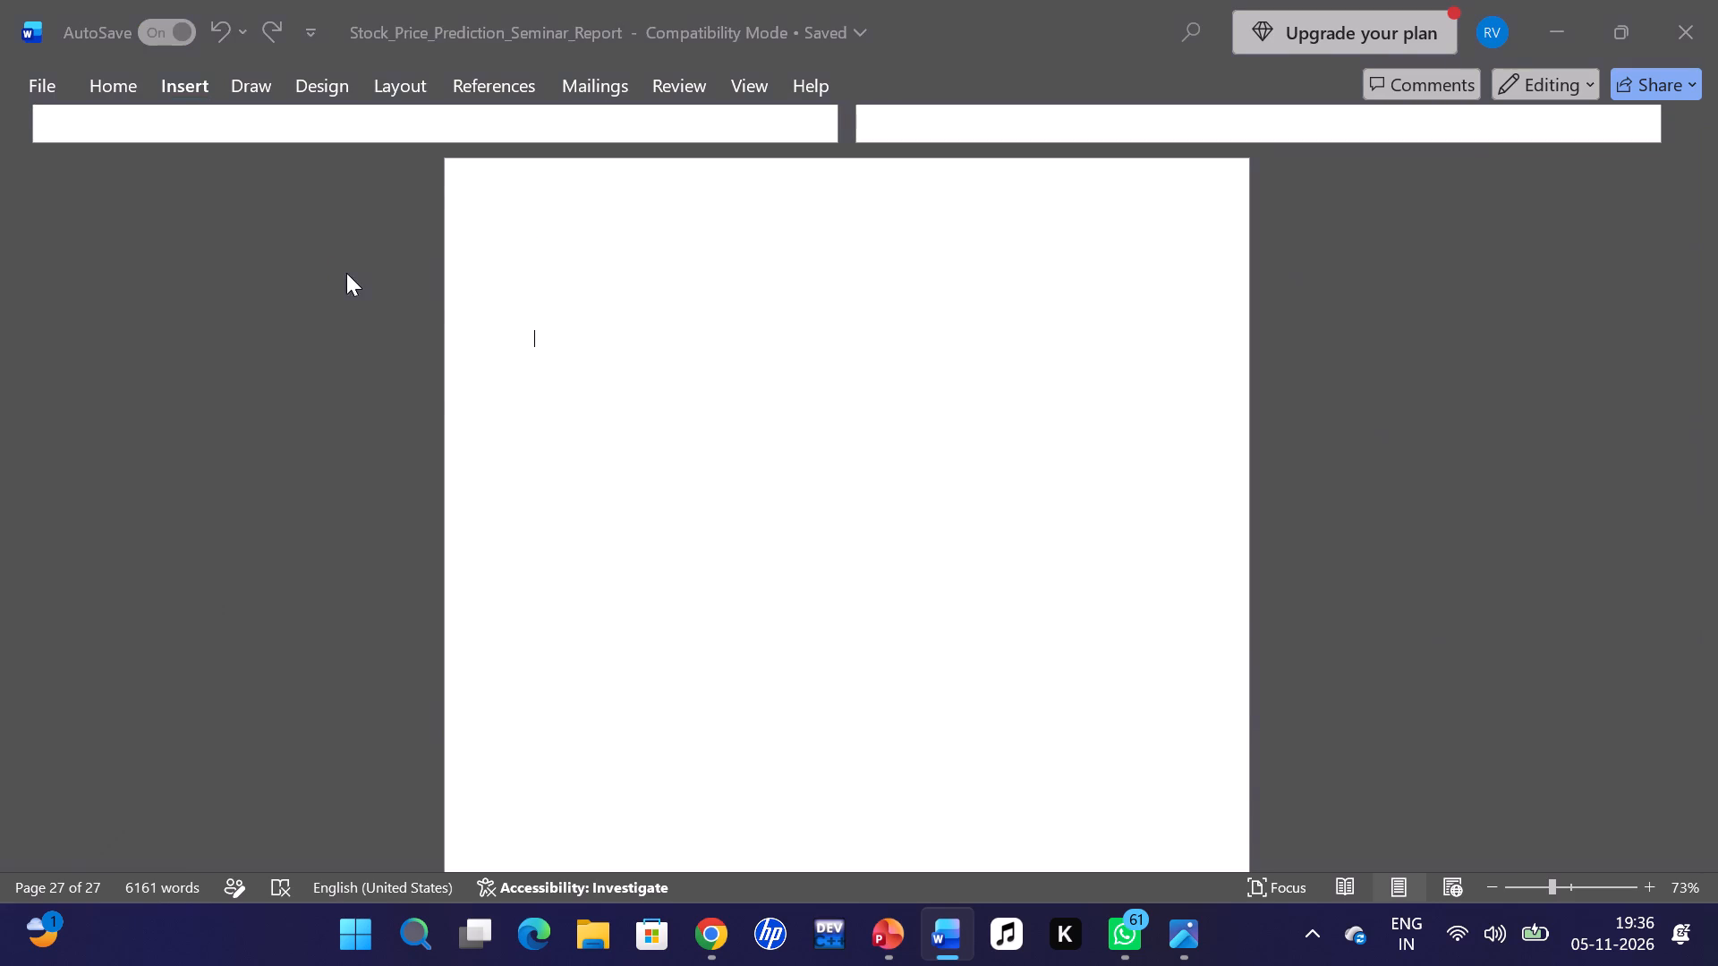
scroll(47, 443, down, 6)
click(115, 183)
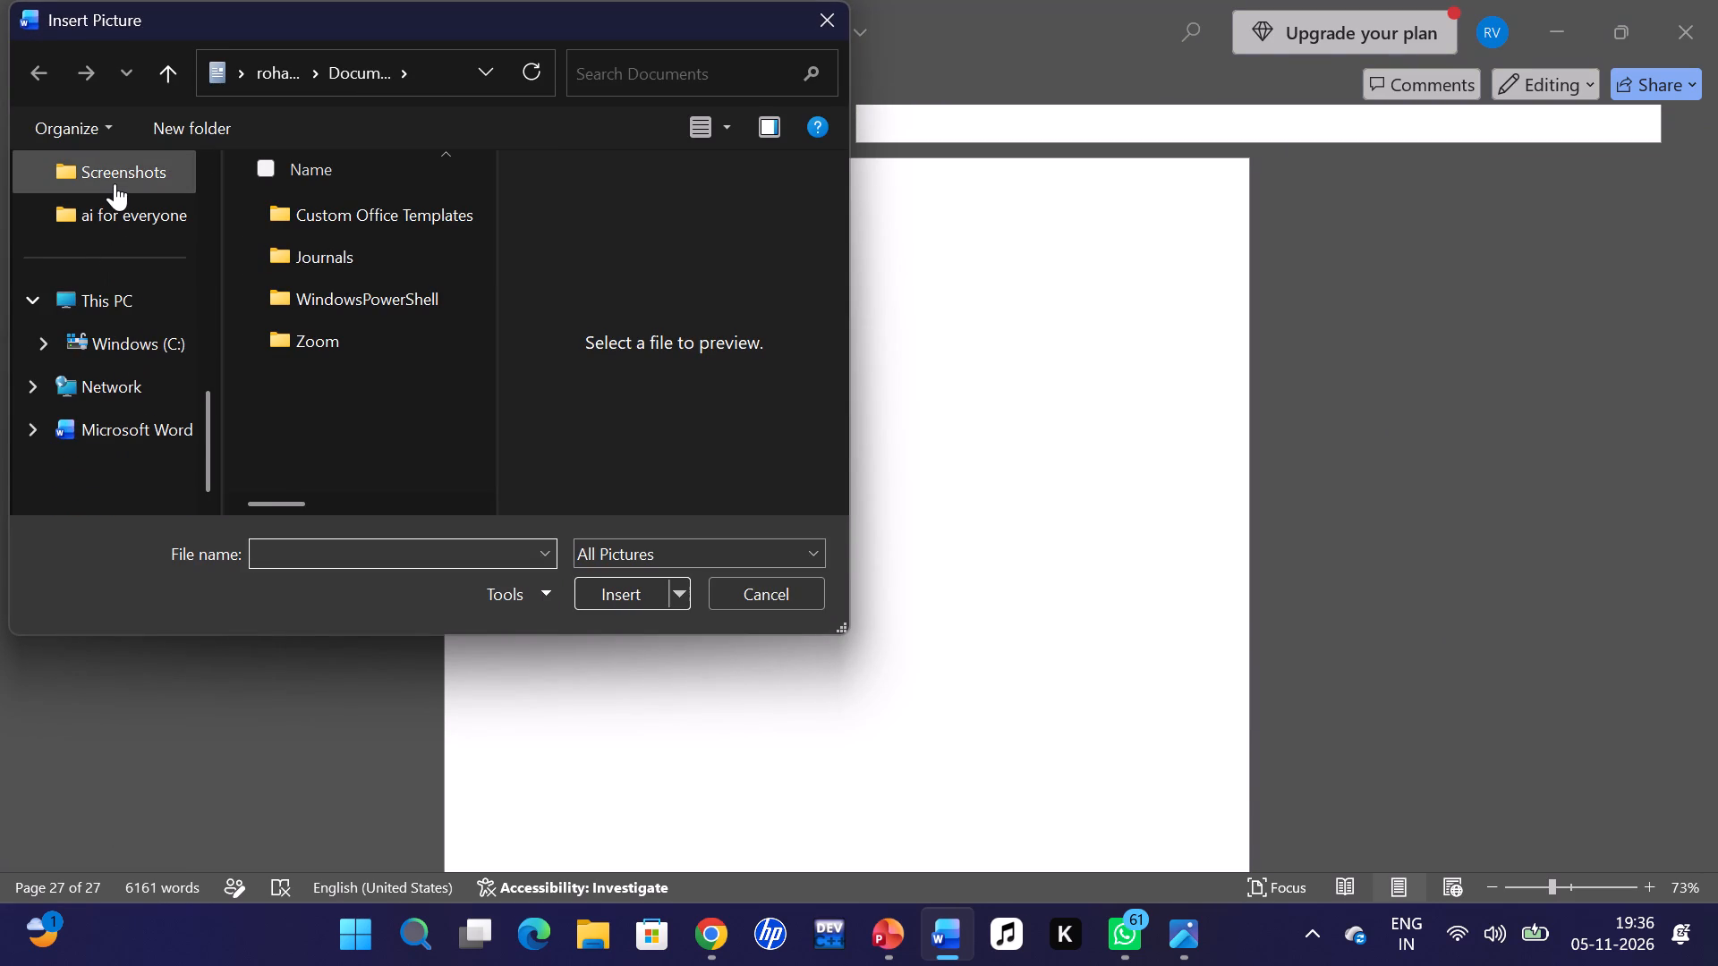
scroll(421, 432, down, 20)
scroll(421, 432, down, 4)
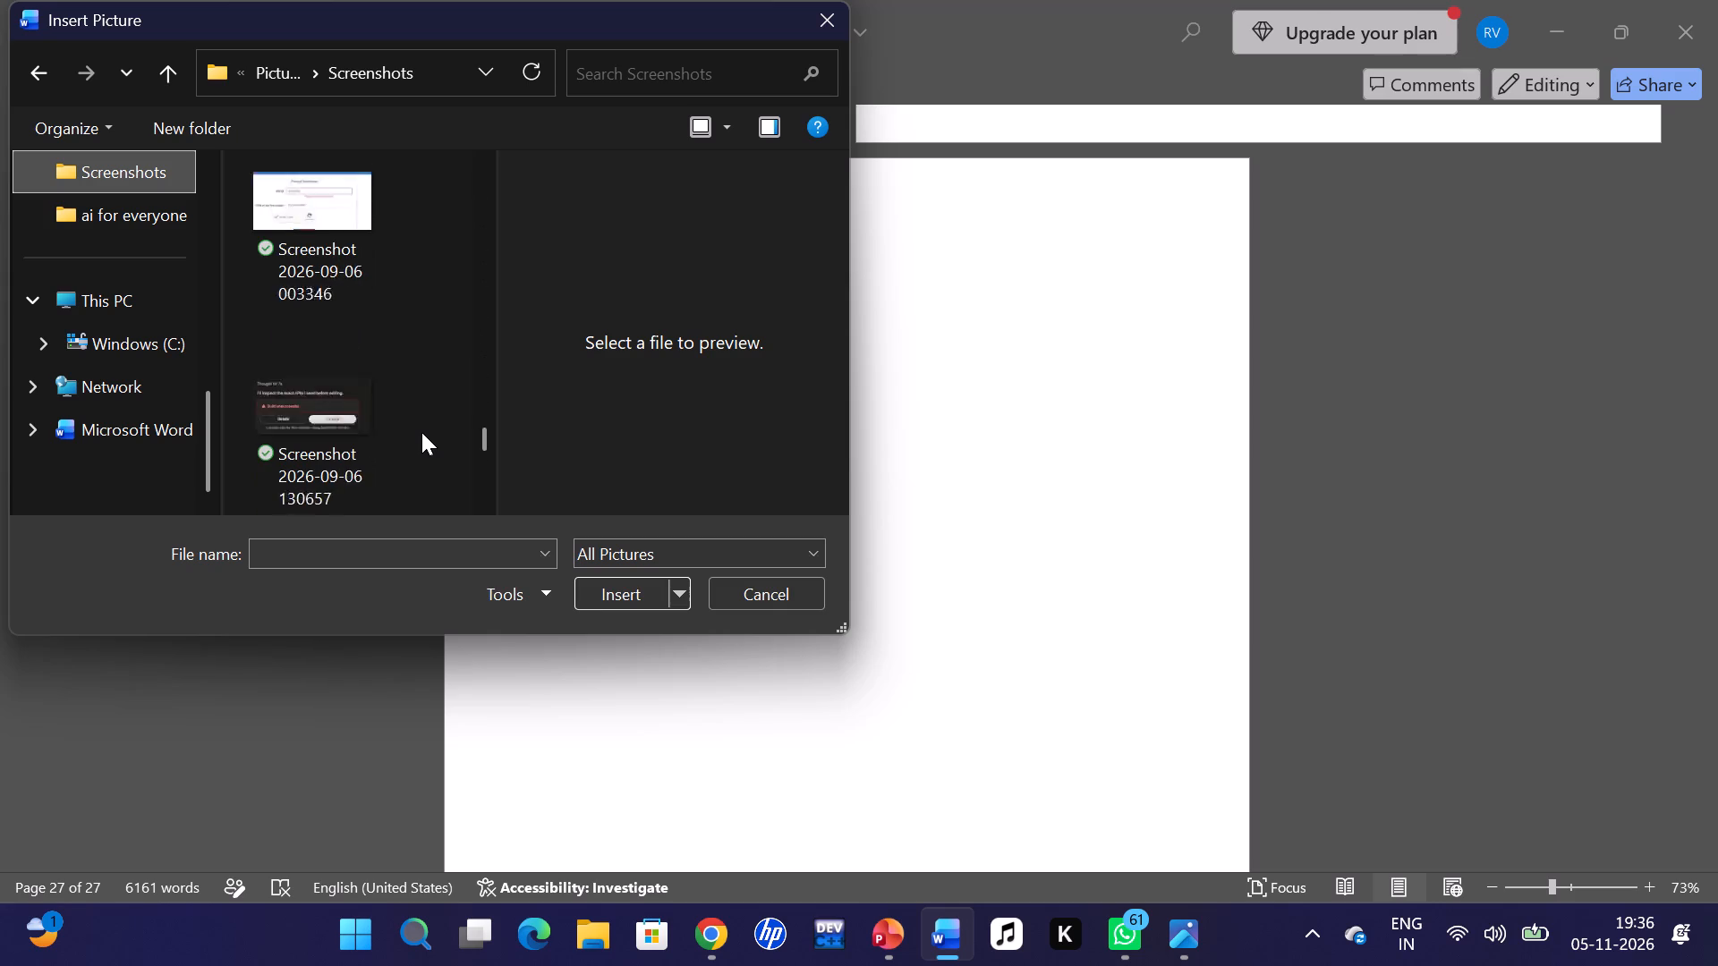
scroll(421, 432, down, 8)
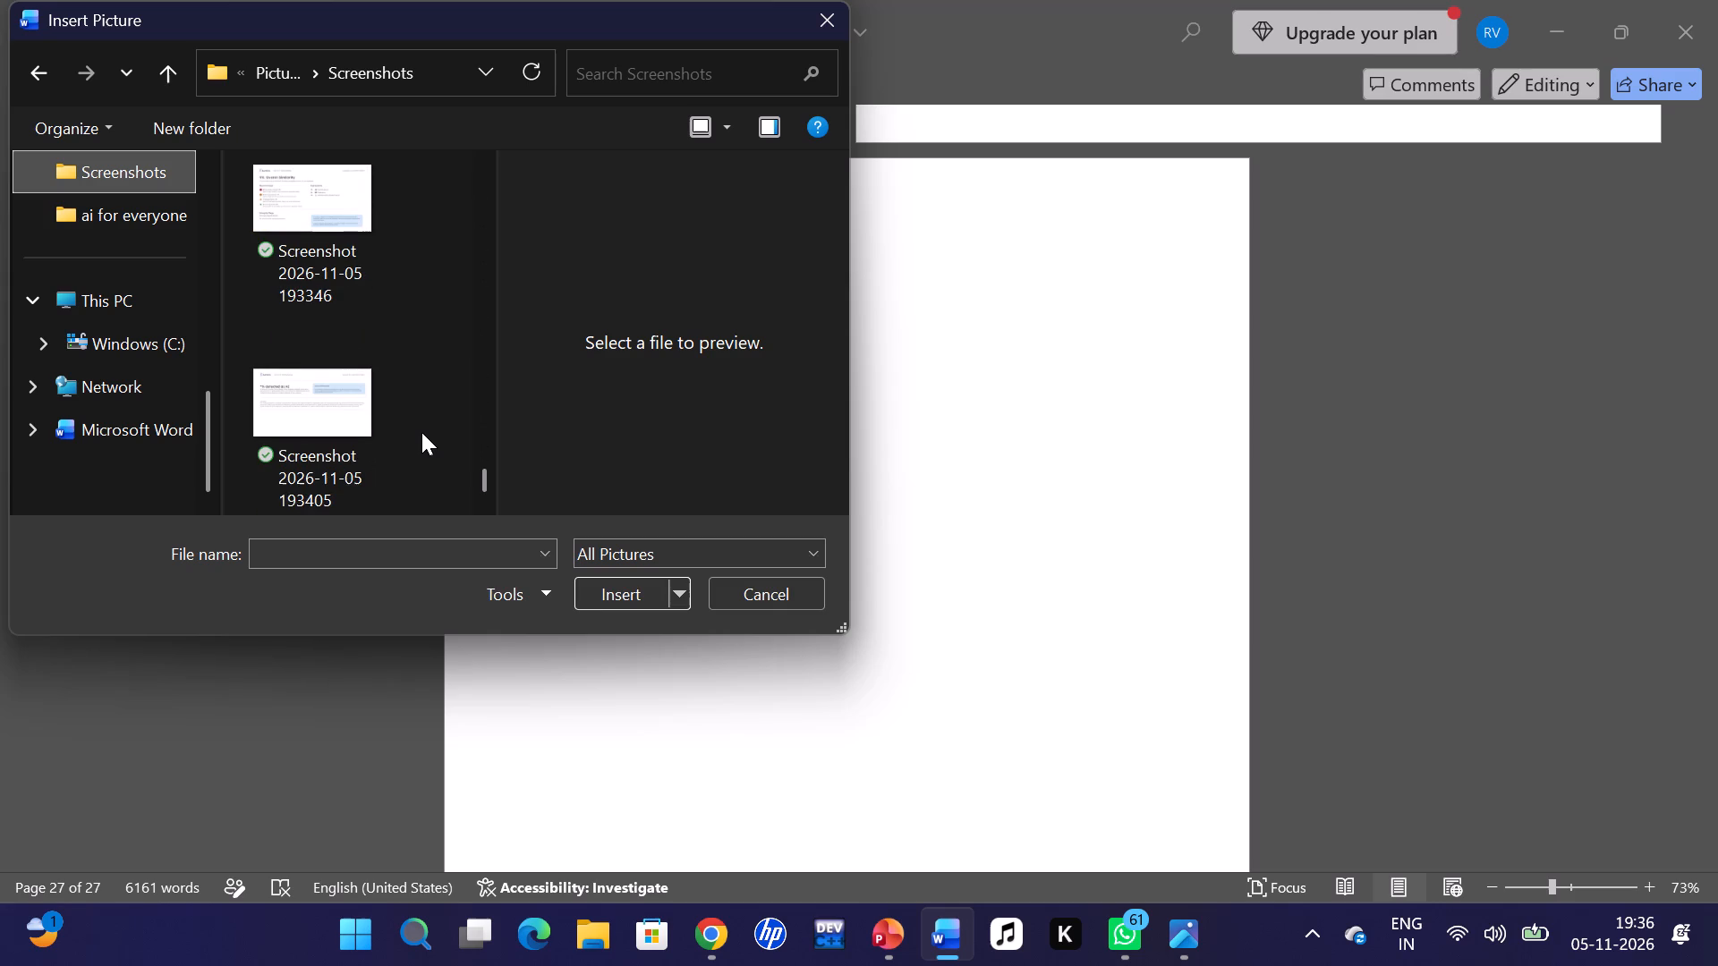
click(337, 410)
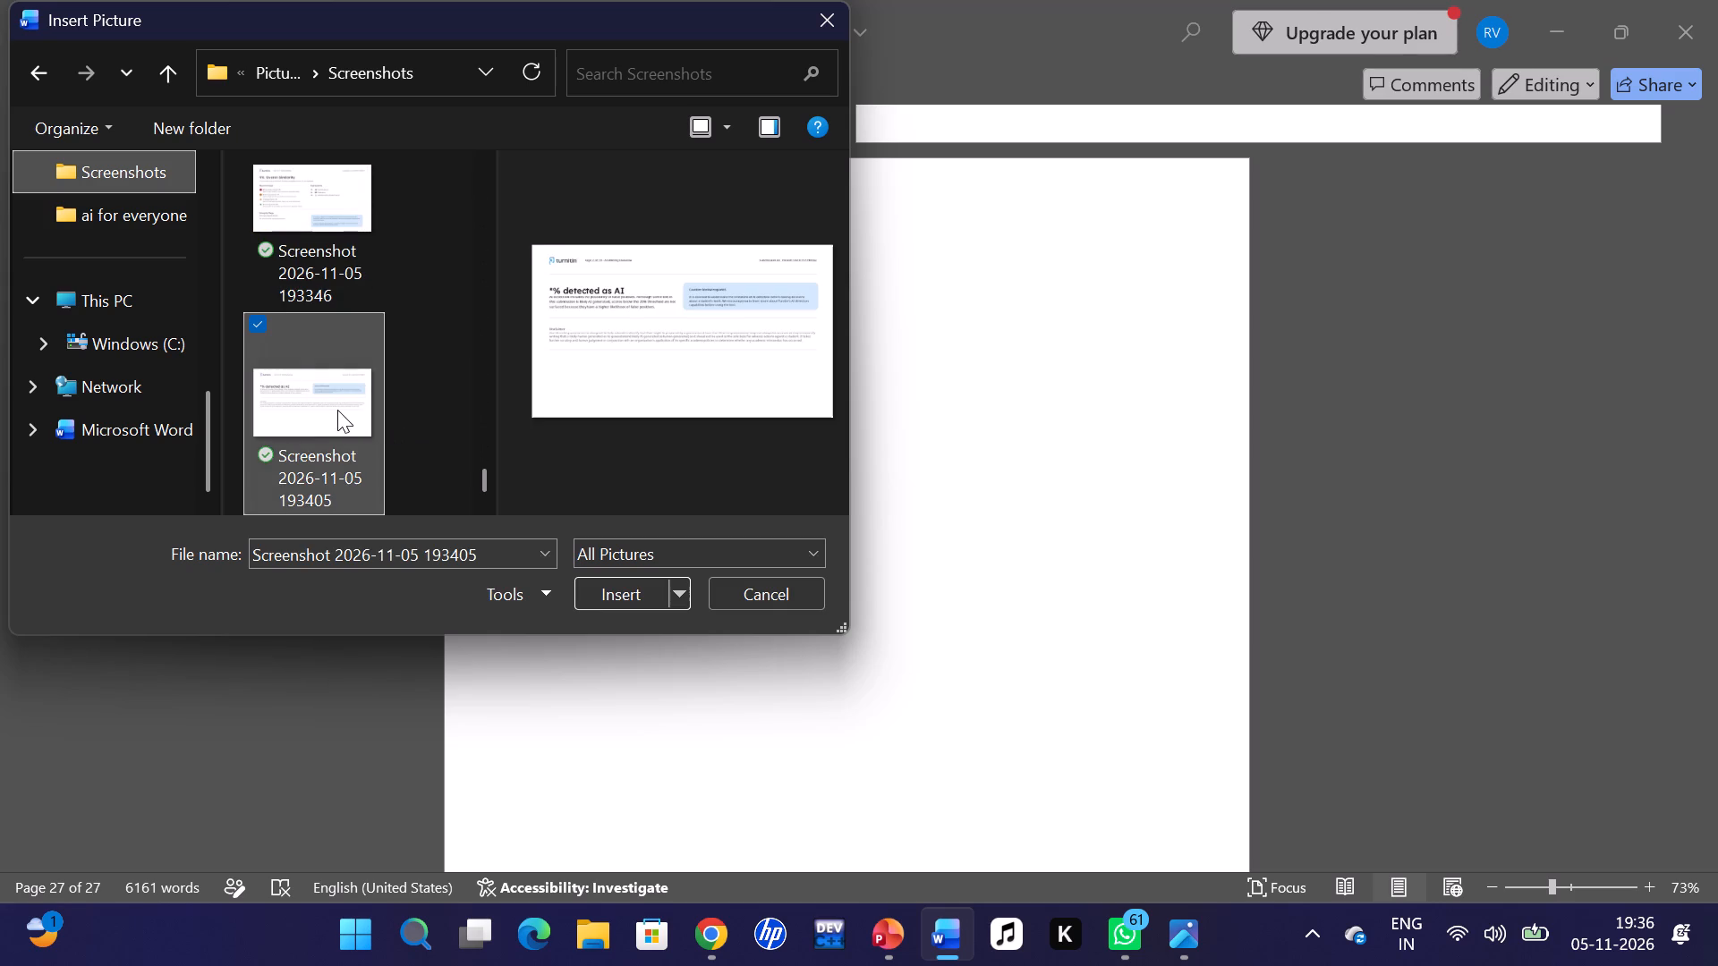
click(613, 581)
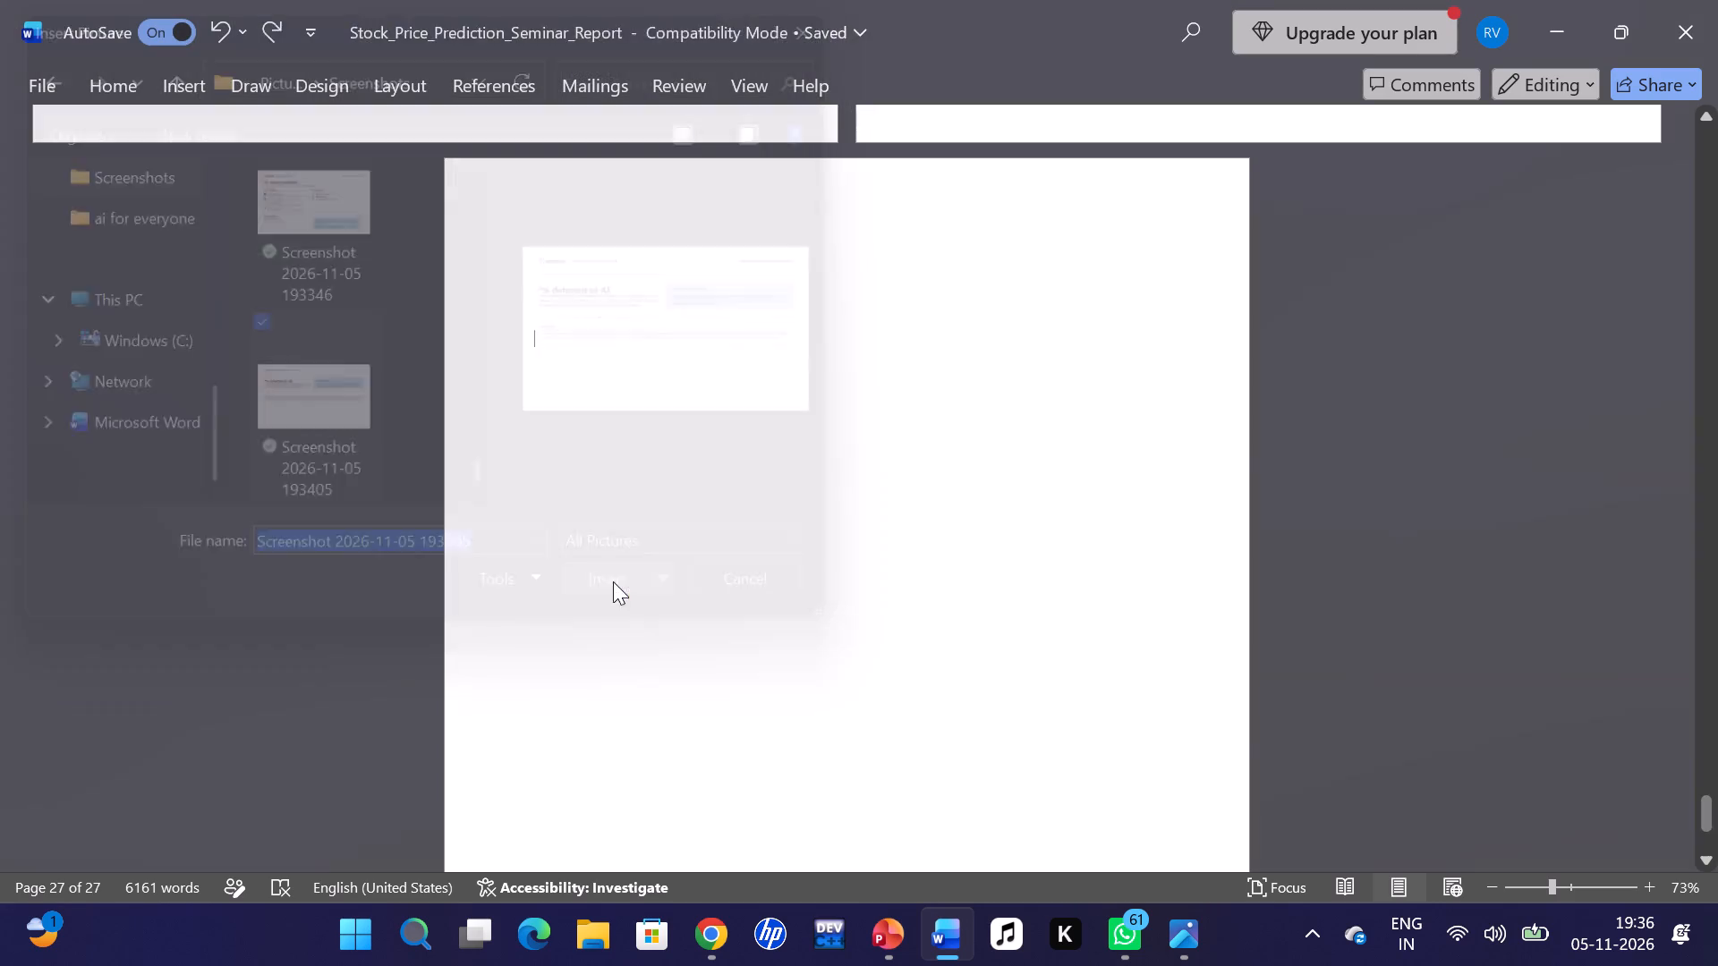
click(751, 250)
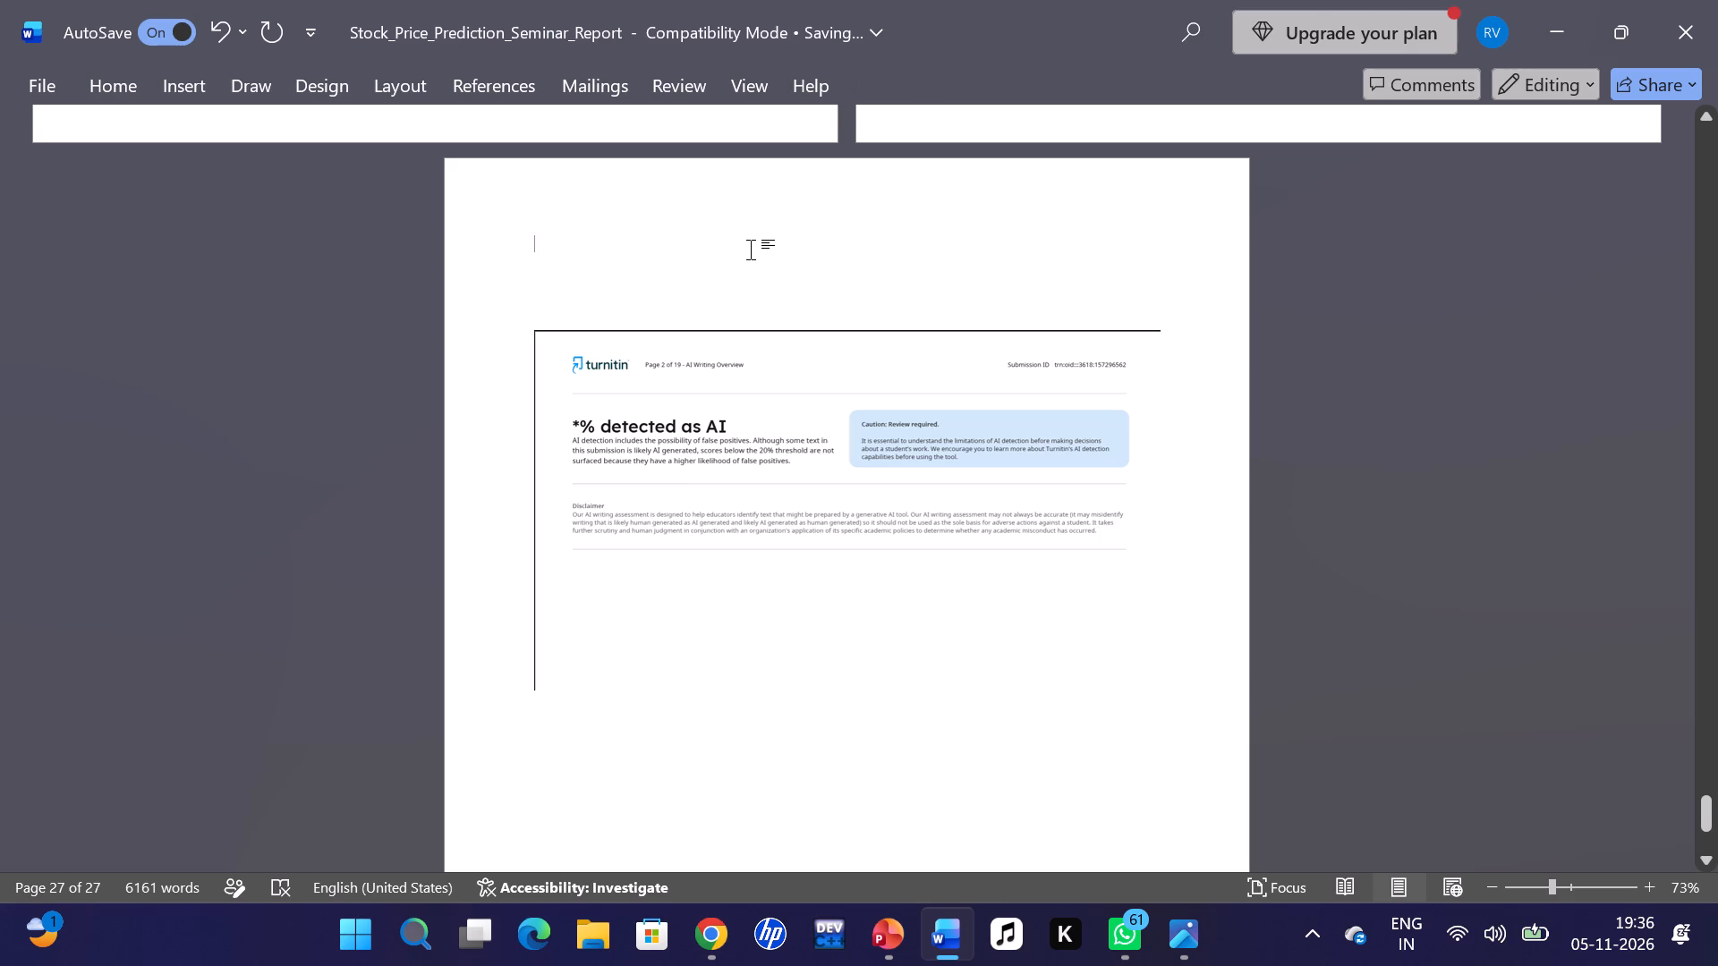
scroll(1209, 406, up, 2)
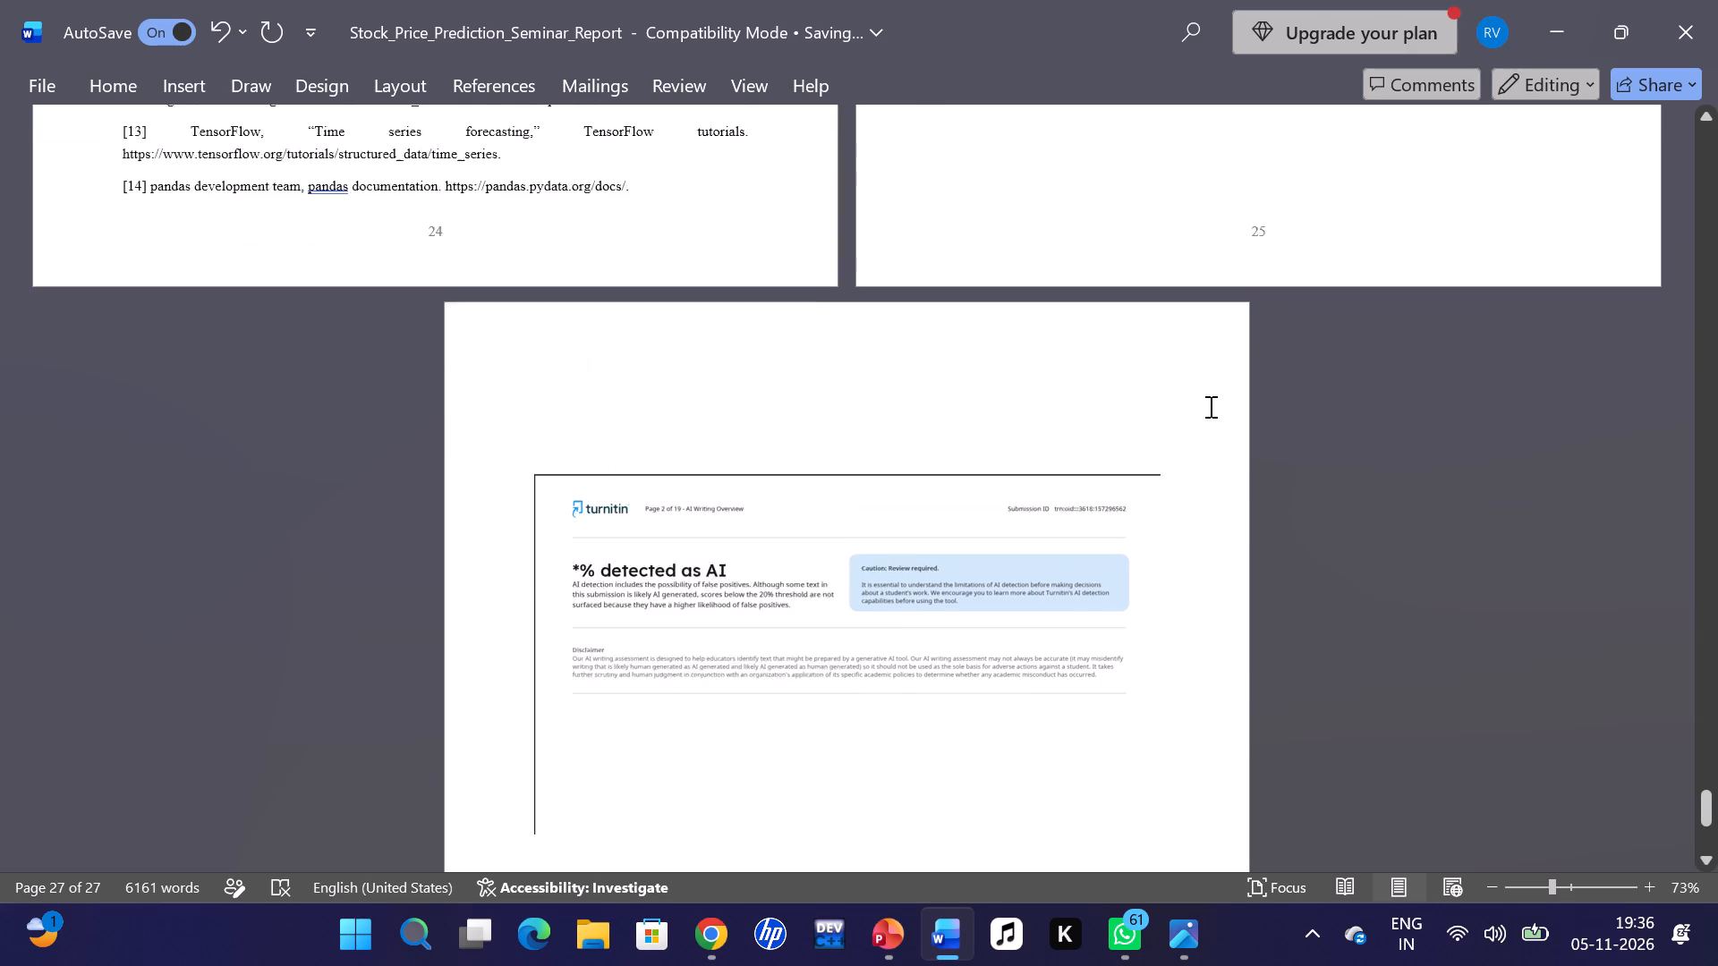
scroll(1209, 406, up, 4)
scroll(1209, 406, down, 1)
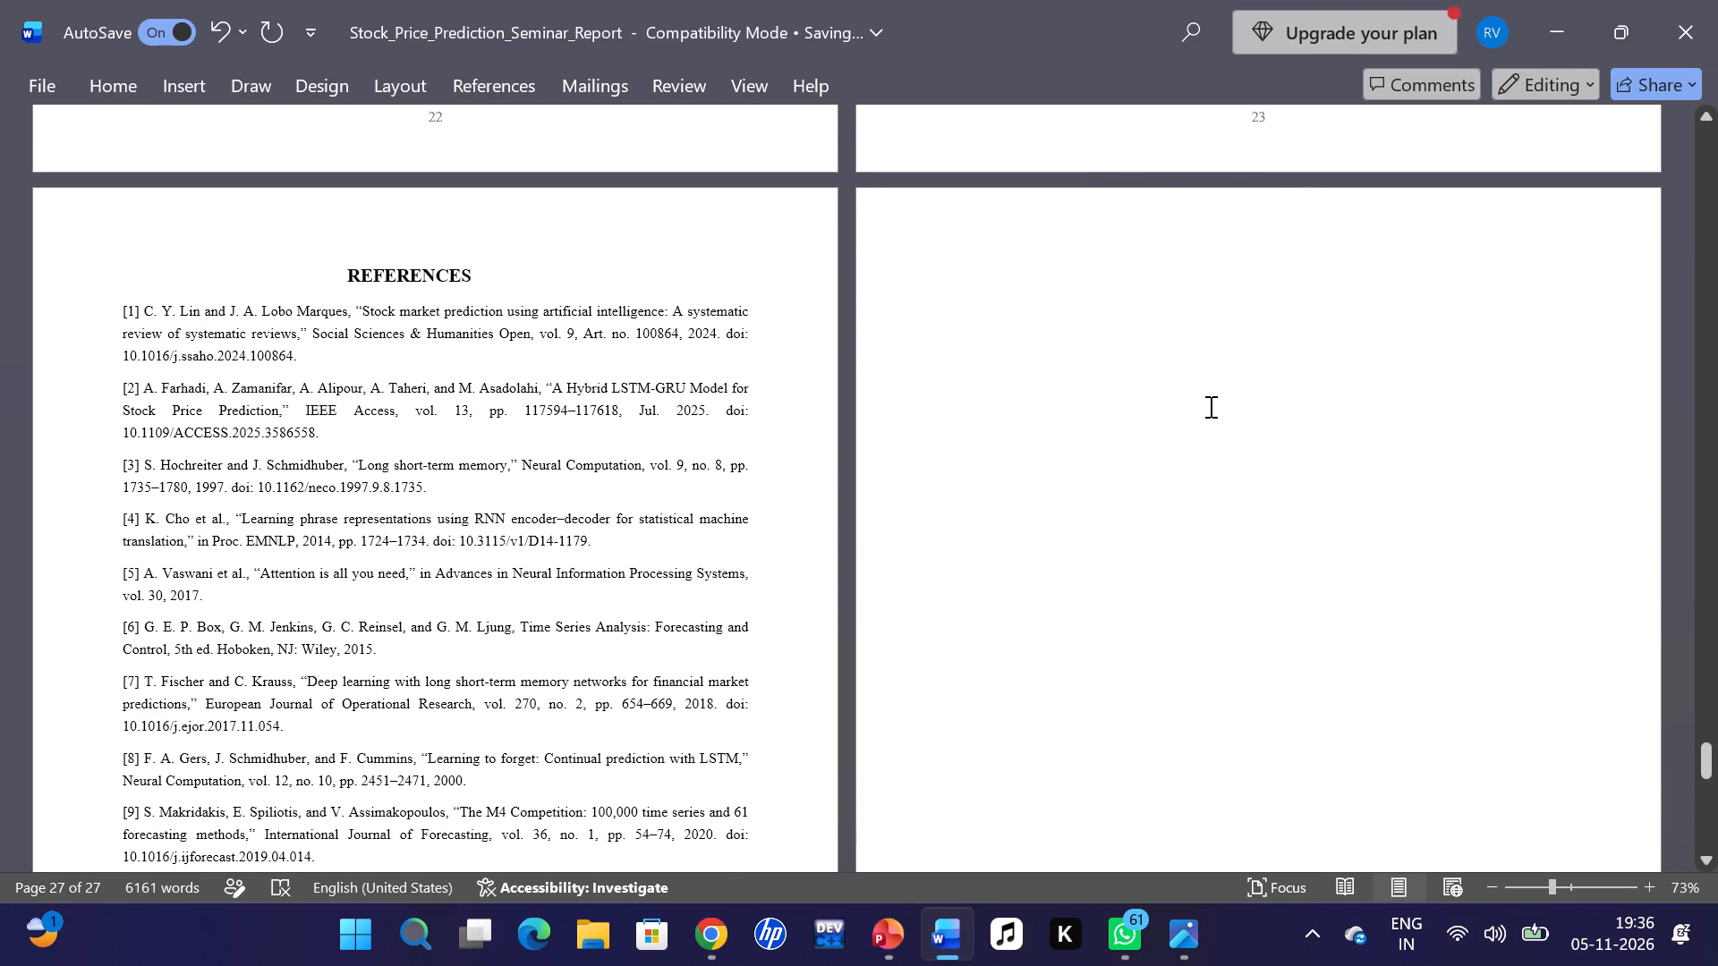
click(1209, 406)
click(190, 82)
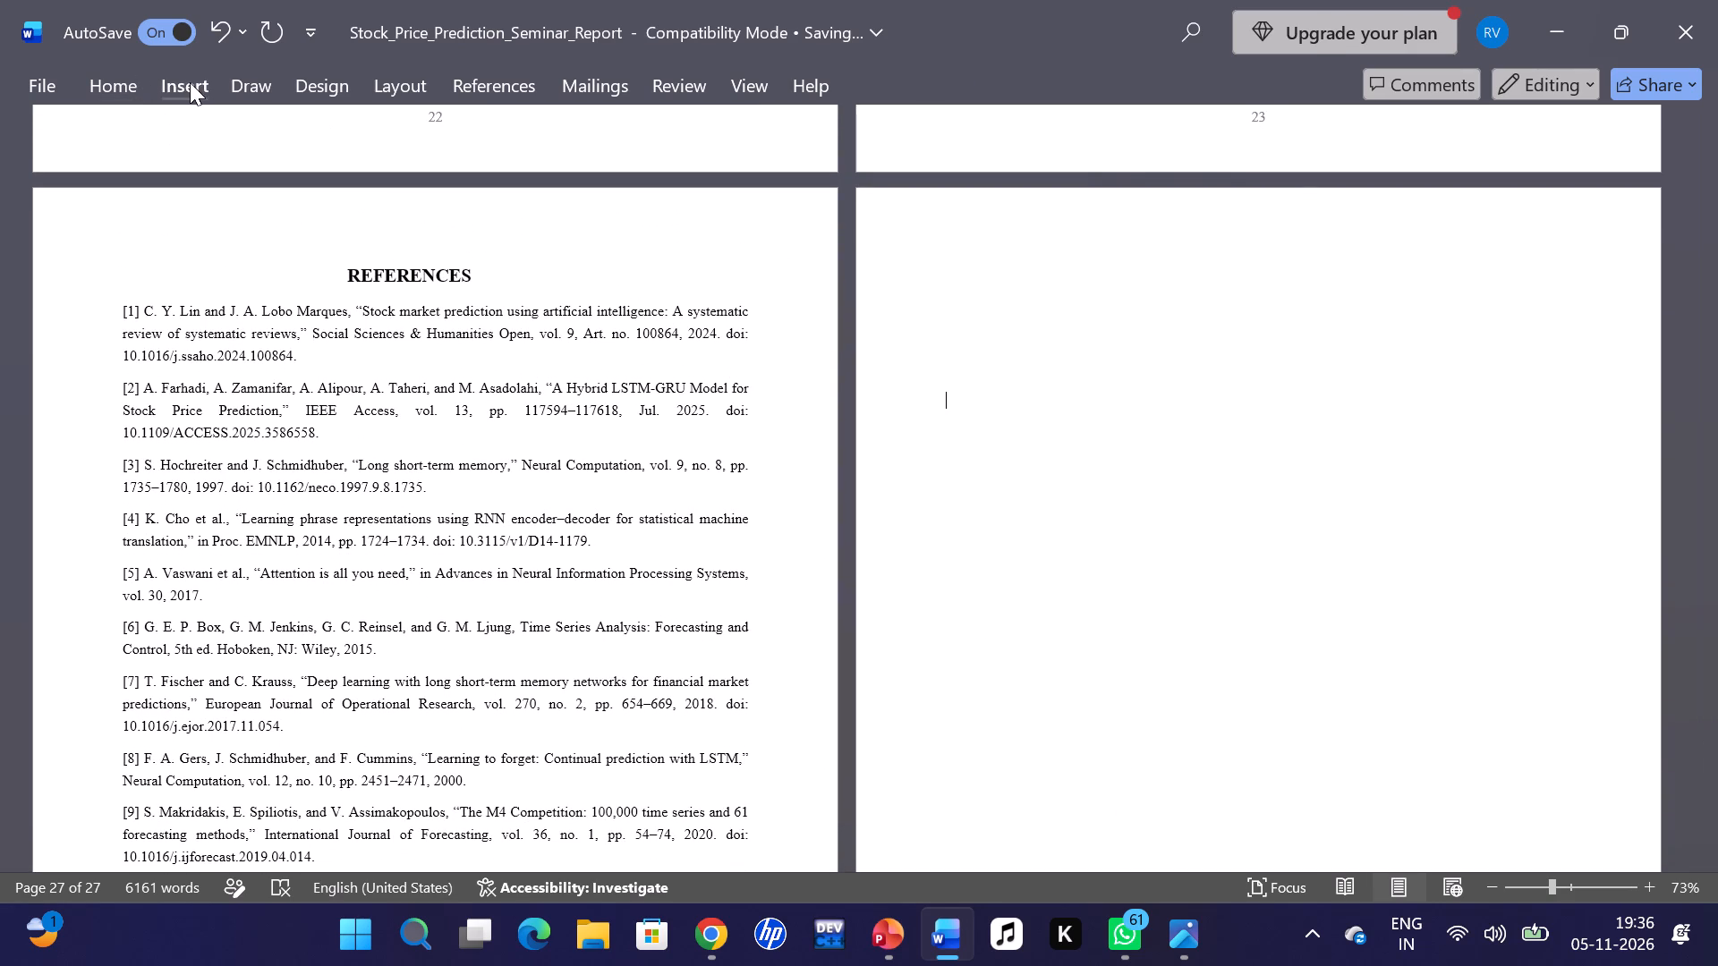
click(273, 140)
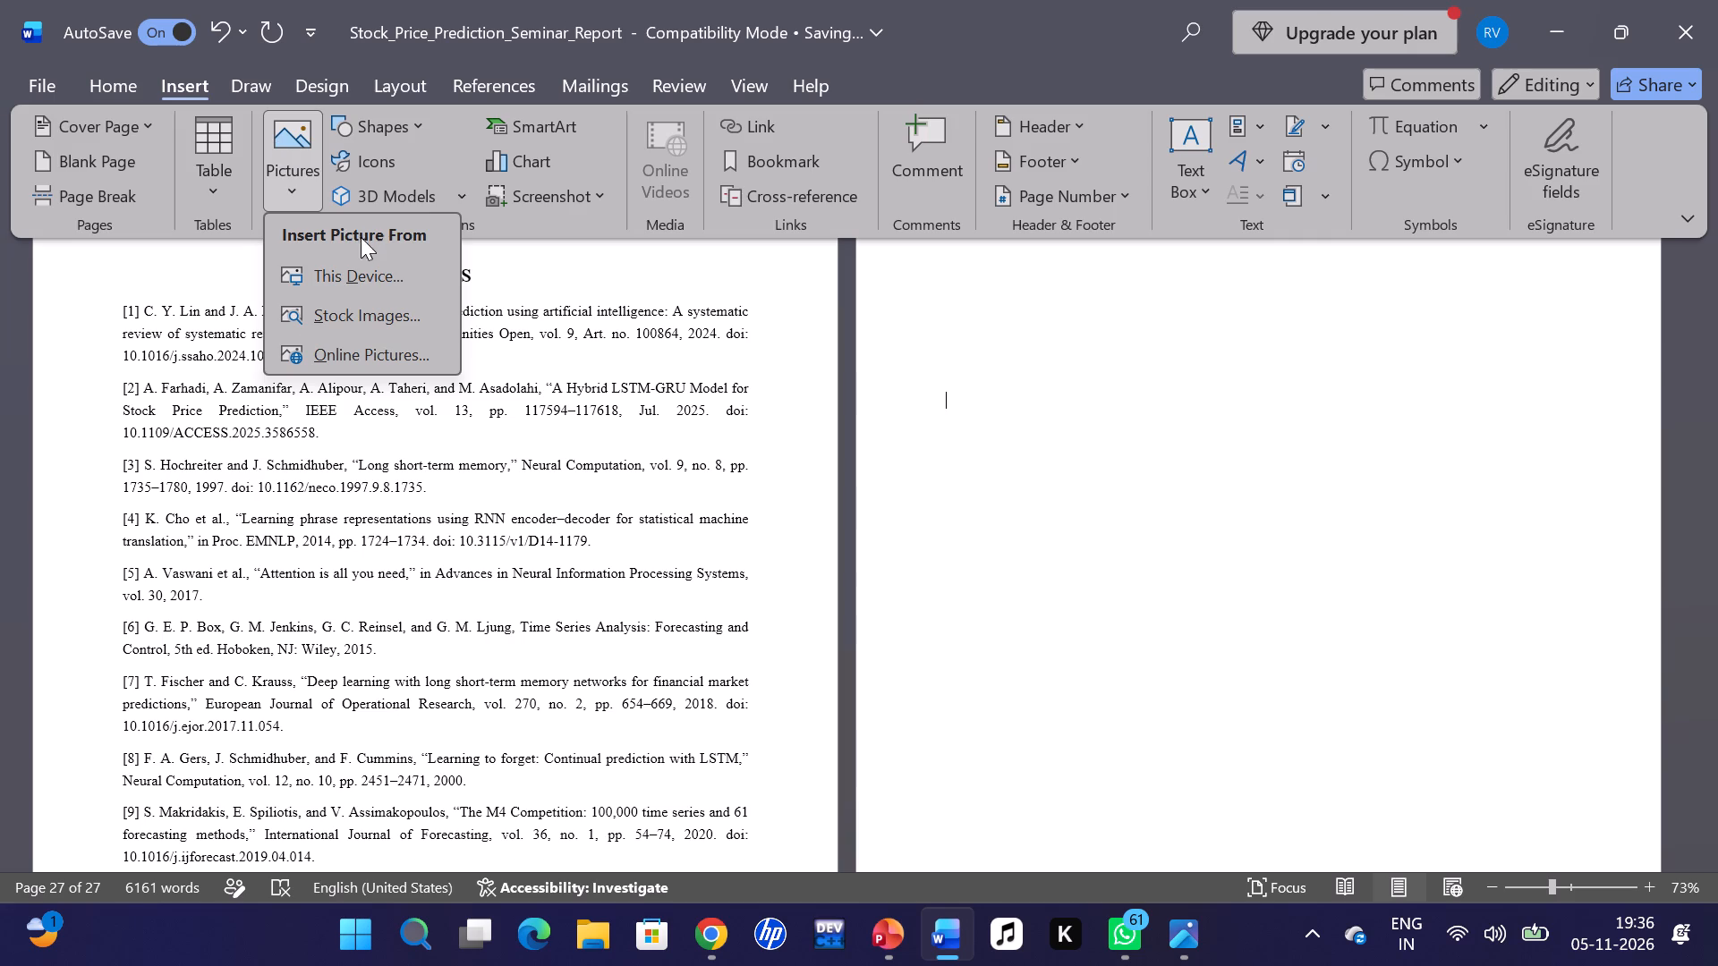
click(361, 266)
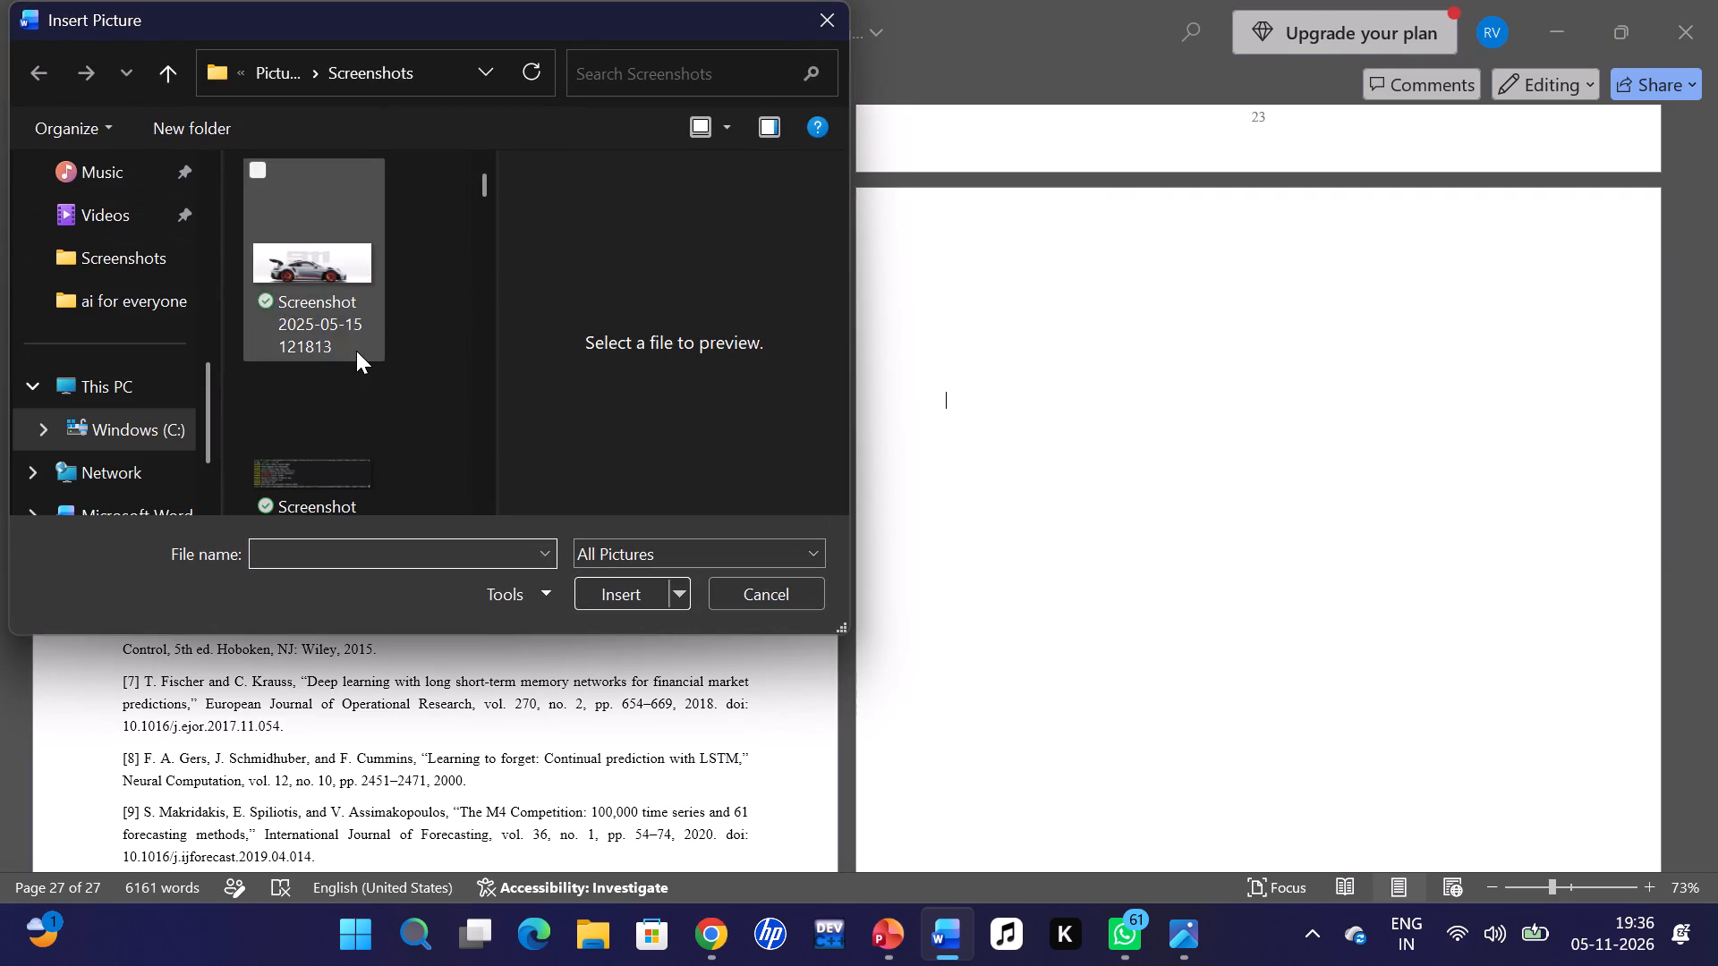
scroll(356, 351, down, 20)
scroll(356, 351, down, 12)
scroll(356, 351, down, 9)
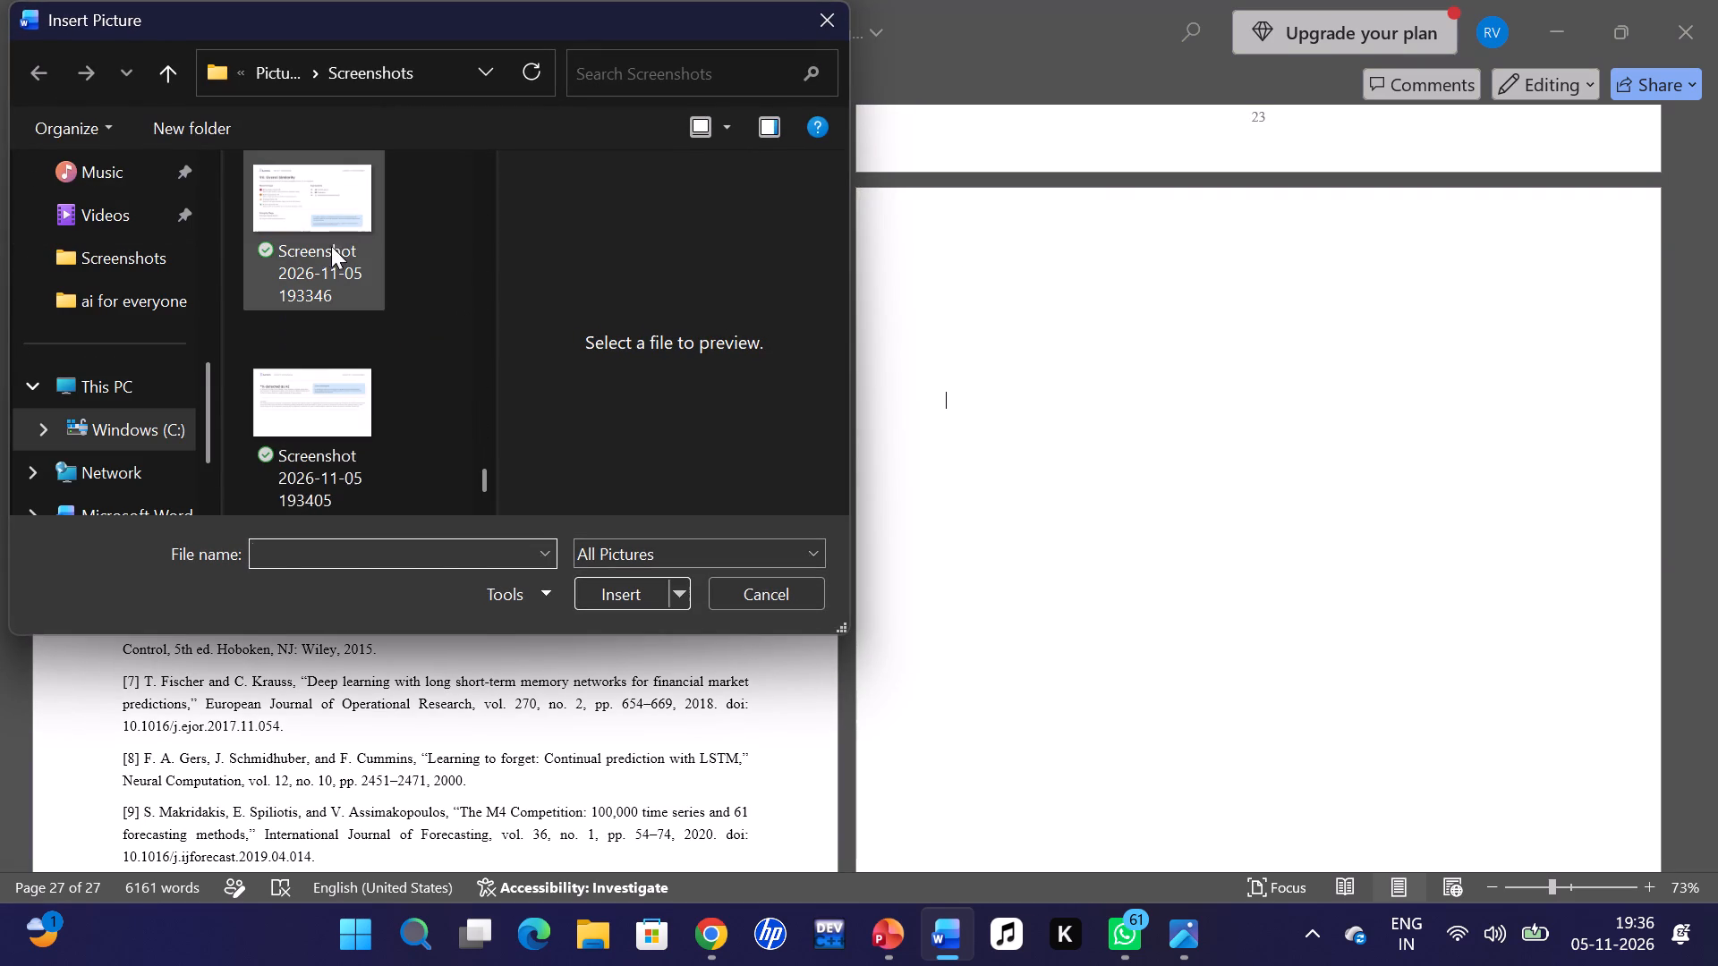
click(330, 209)
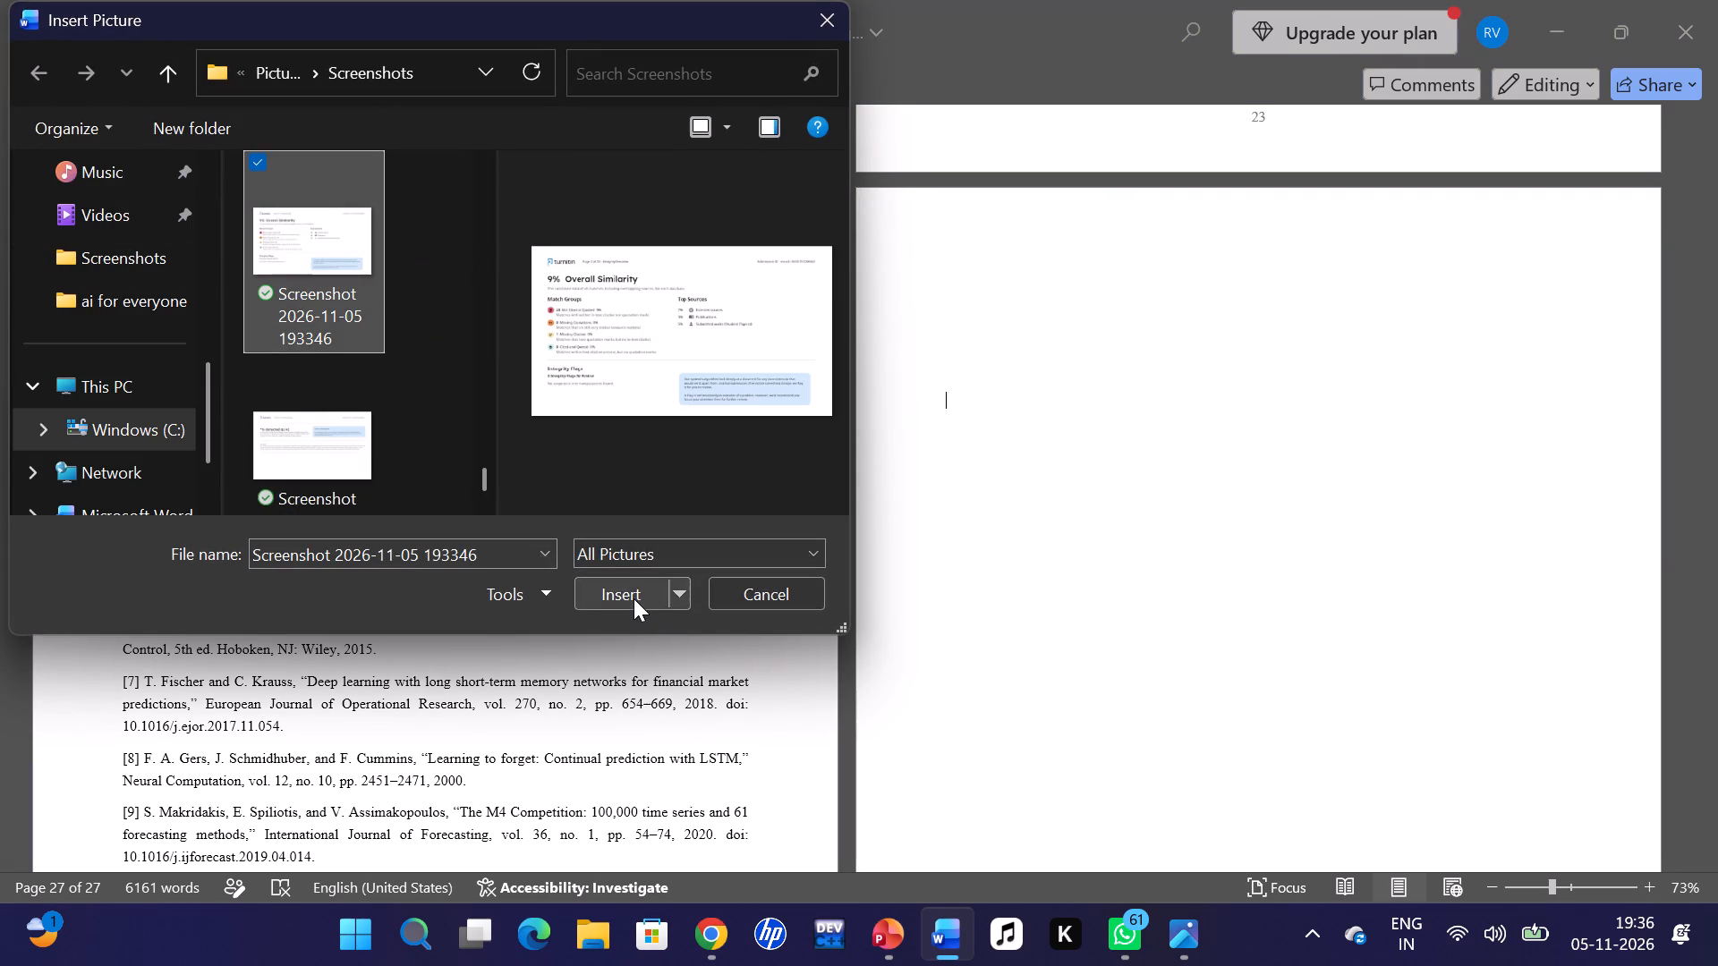
click(634, 598)
click(1084, 271)
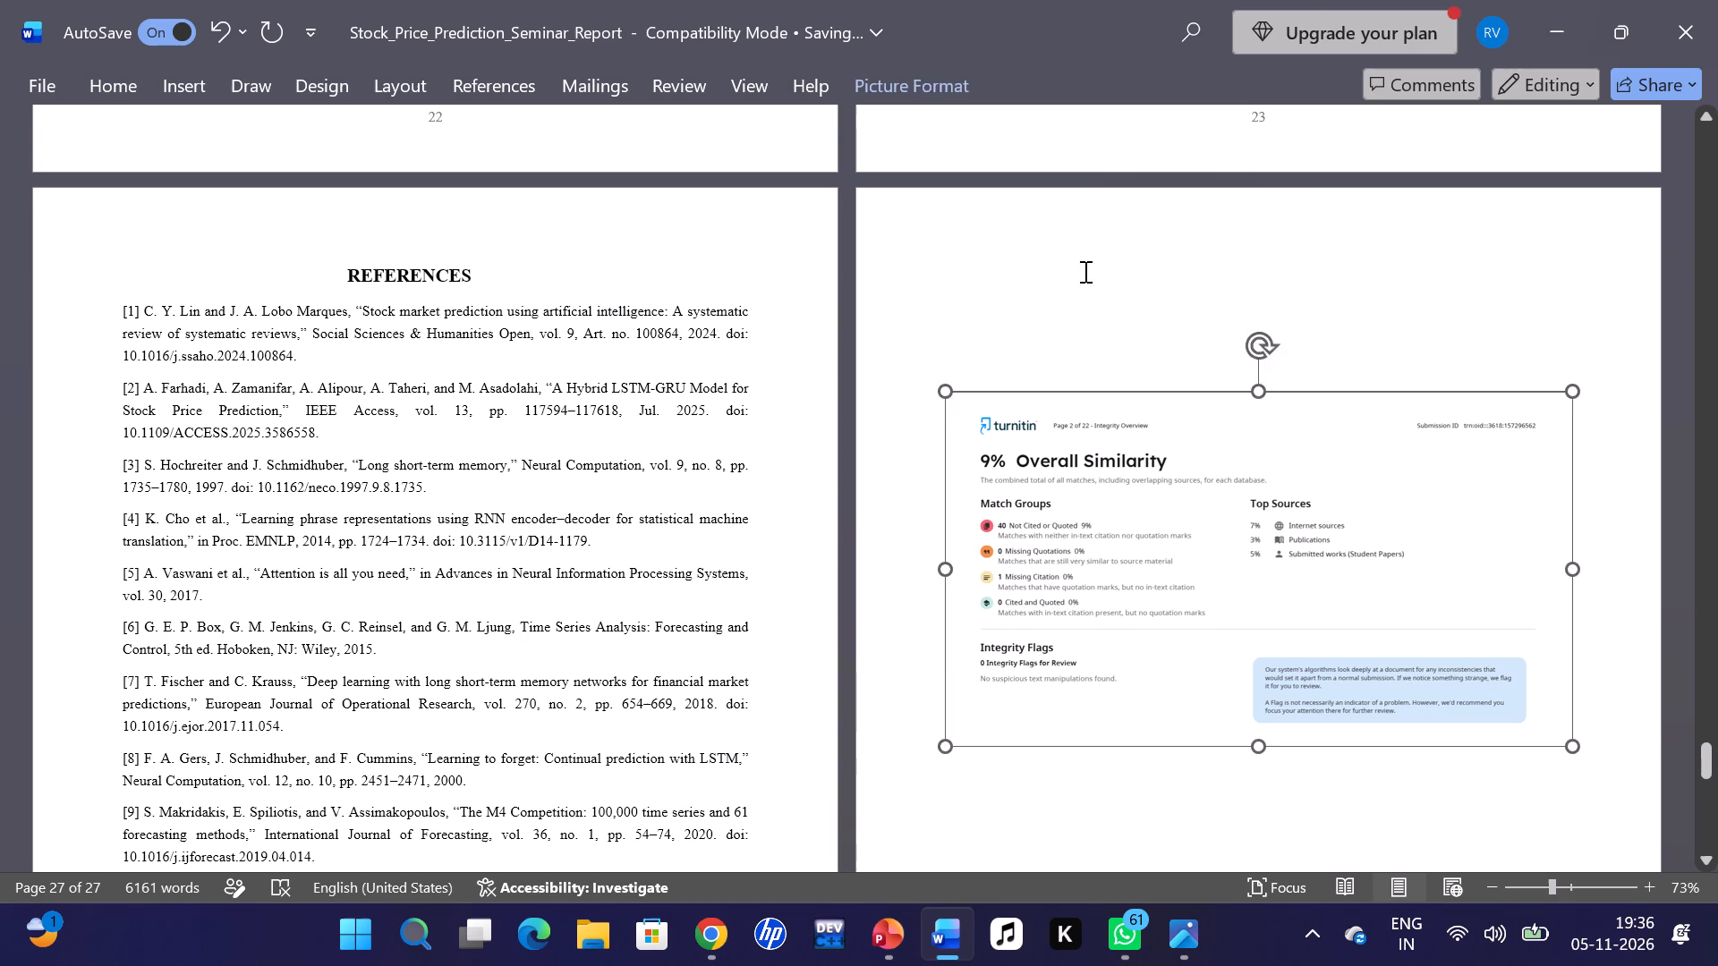
Enlarge the Overall Similarity picture on page 26 to 10.94 cm high and 19.3 cm wide.
click(1202, 435)
click(905, 85)
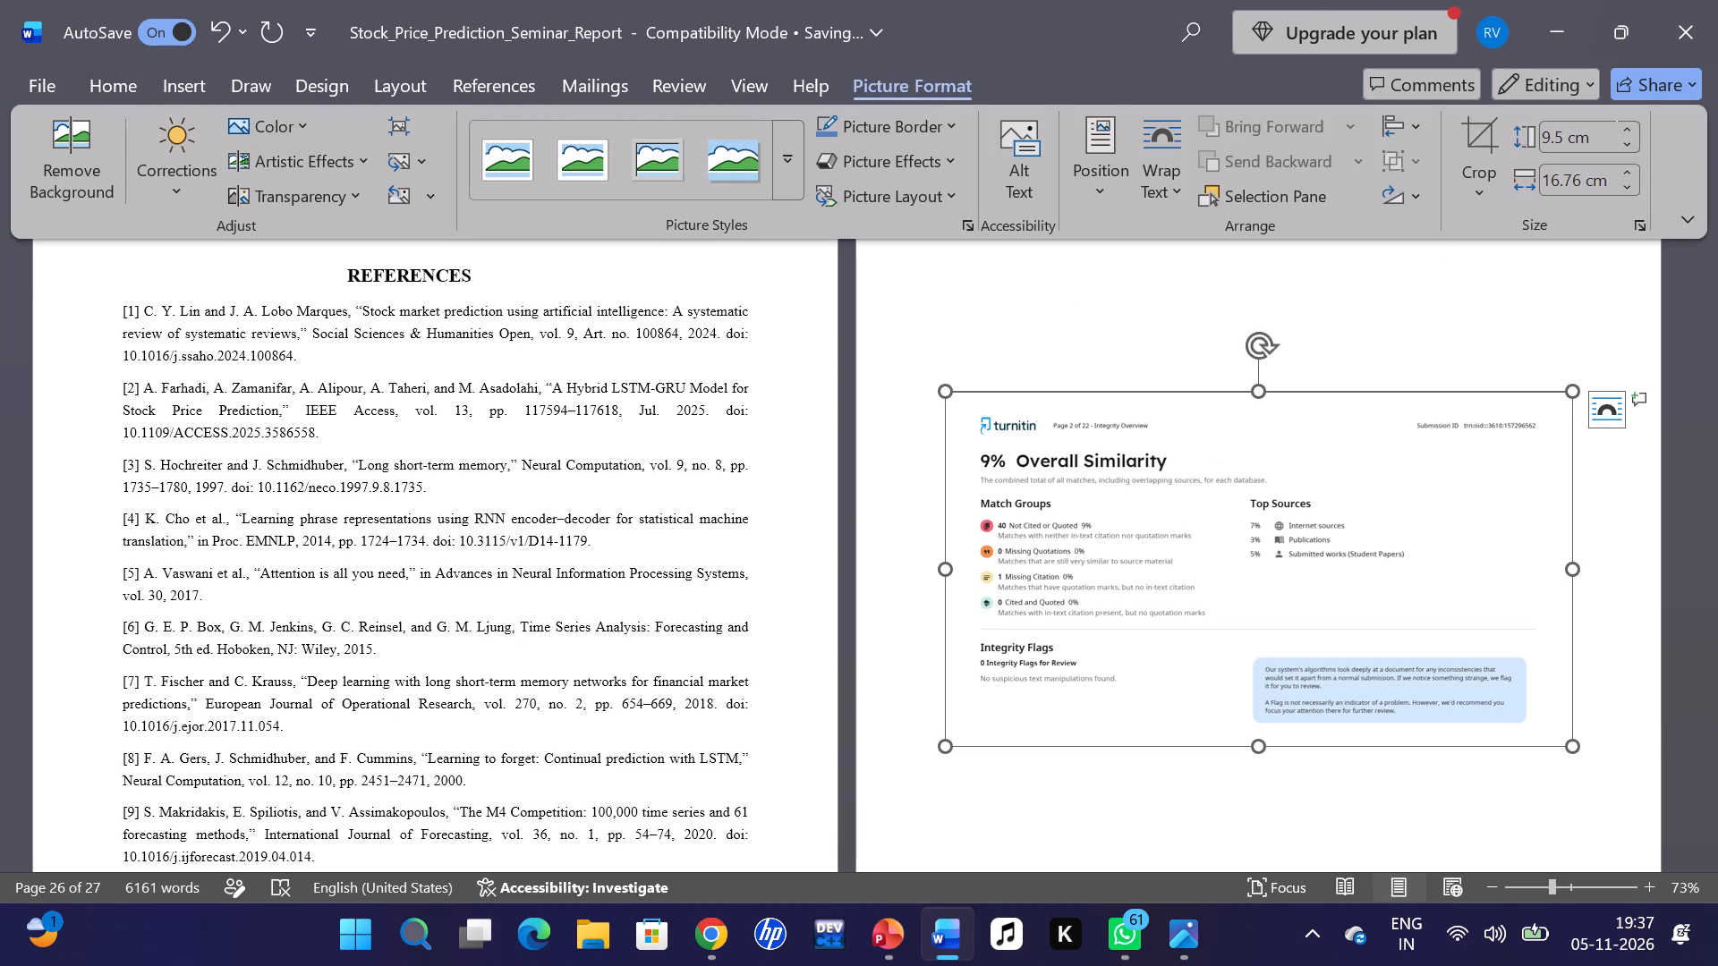
click(1631, 127)
triple_click(1631, 127)
triple_click(1631, 127)
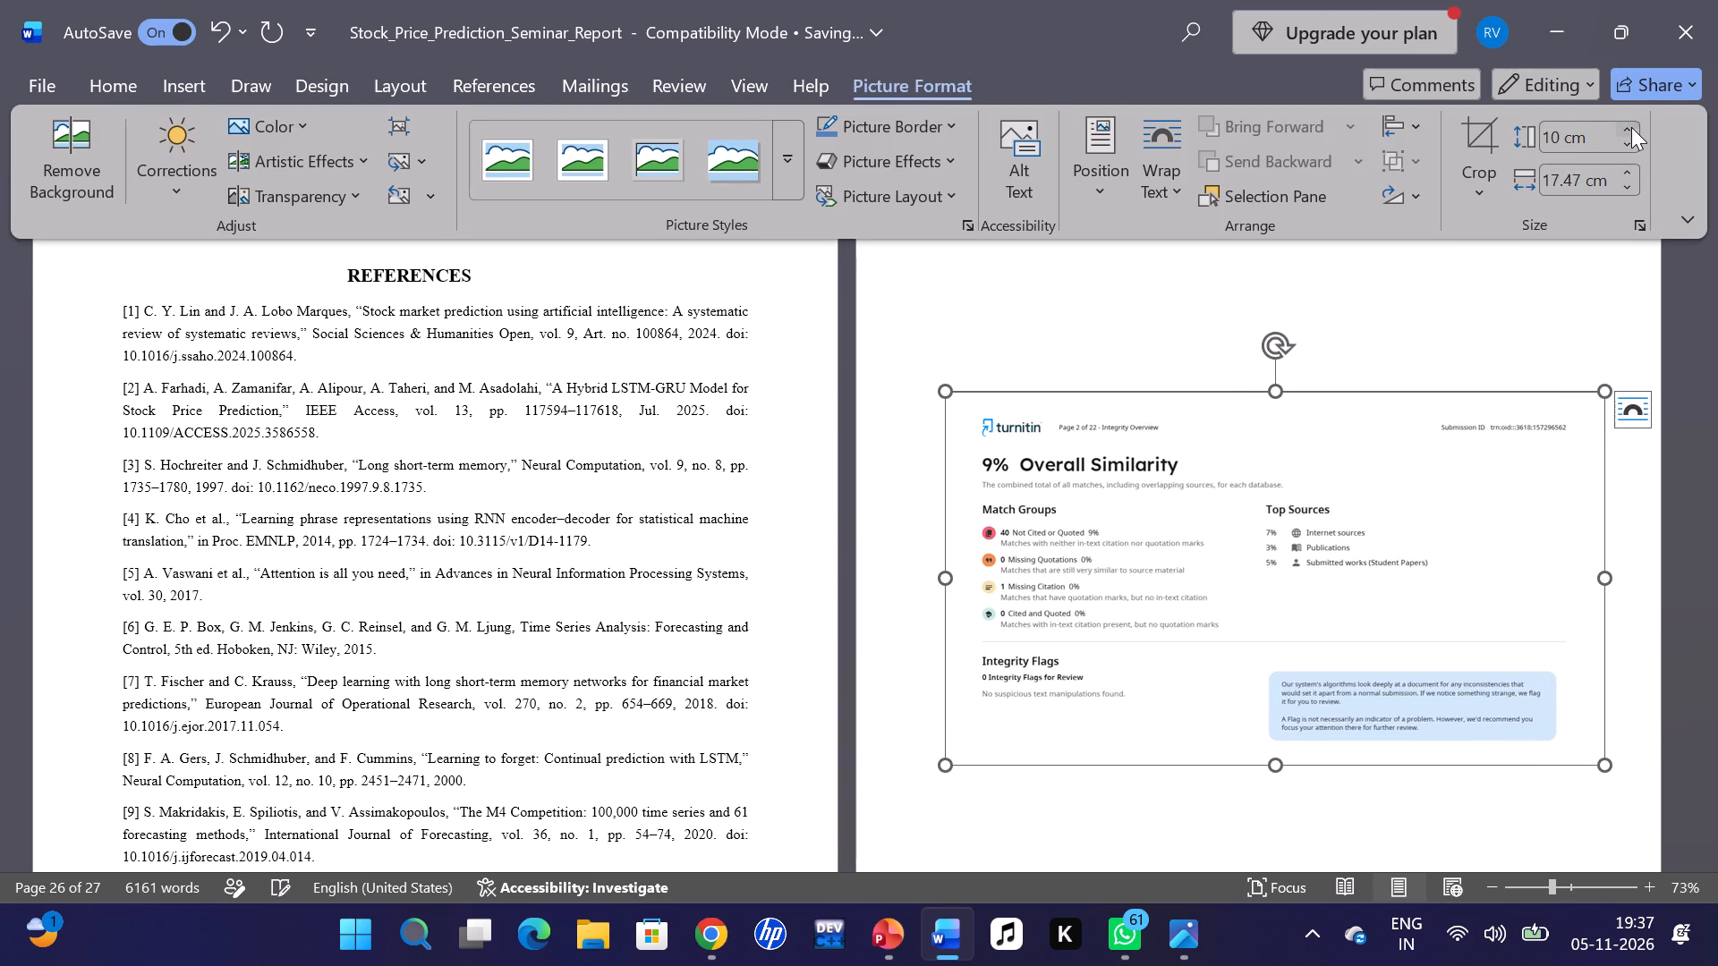
triple_click(1631, 127)
double_click(1631, 127)
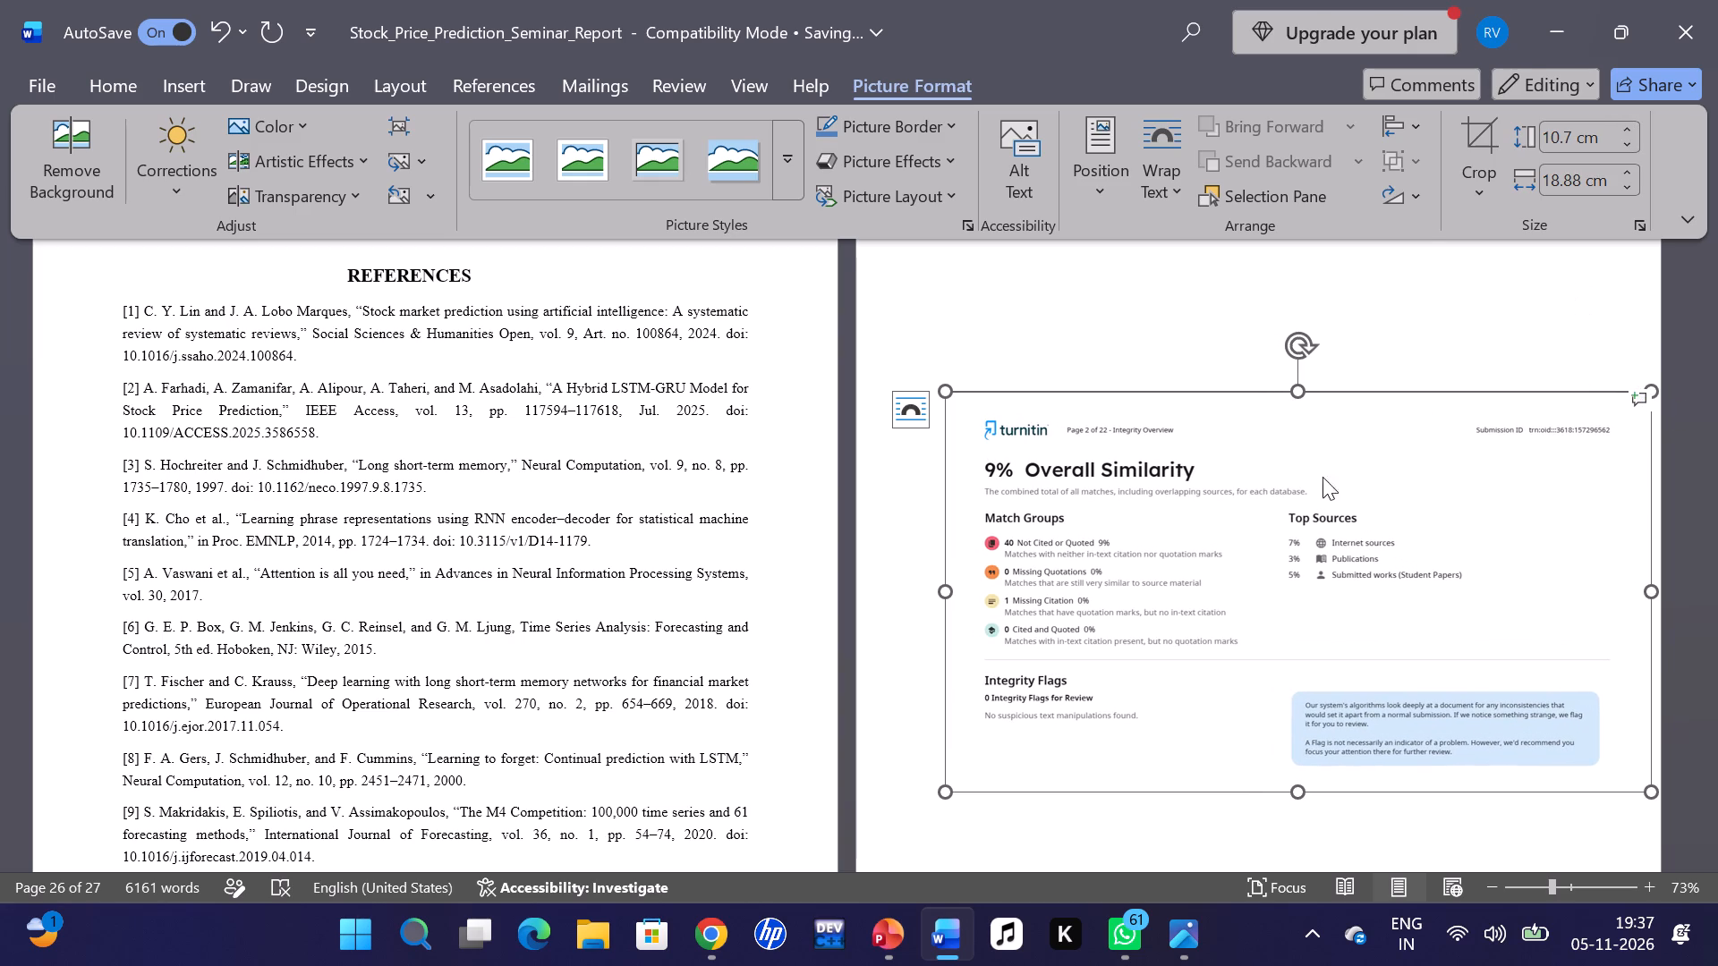
double_click(1628, 189)
triple_click(1628, 169)
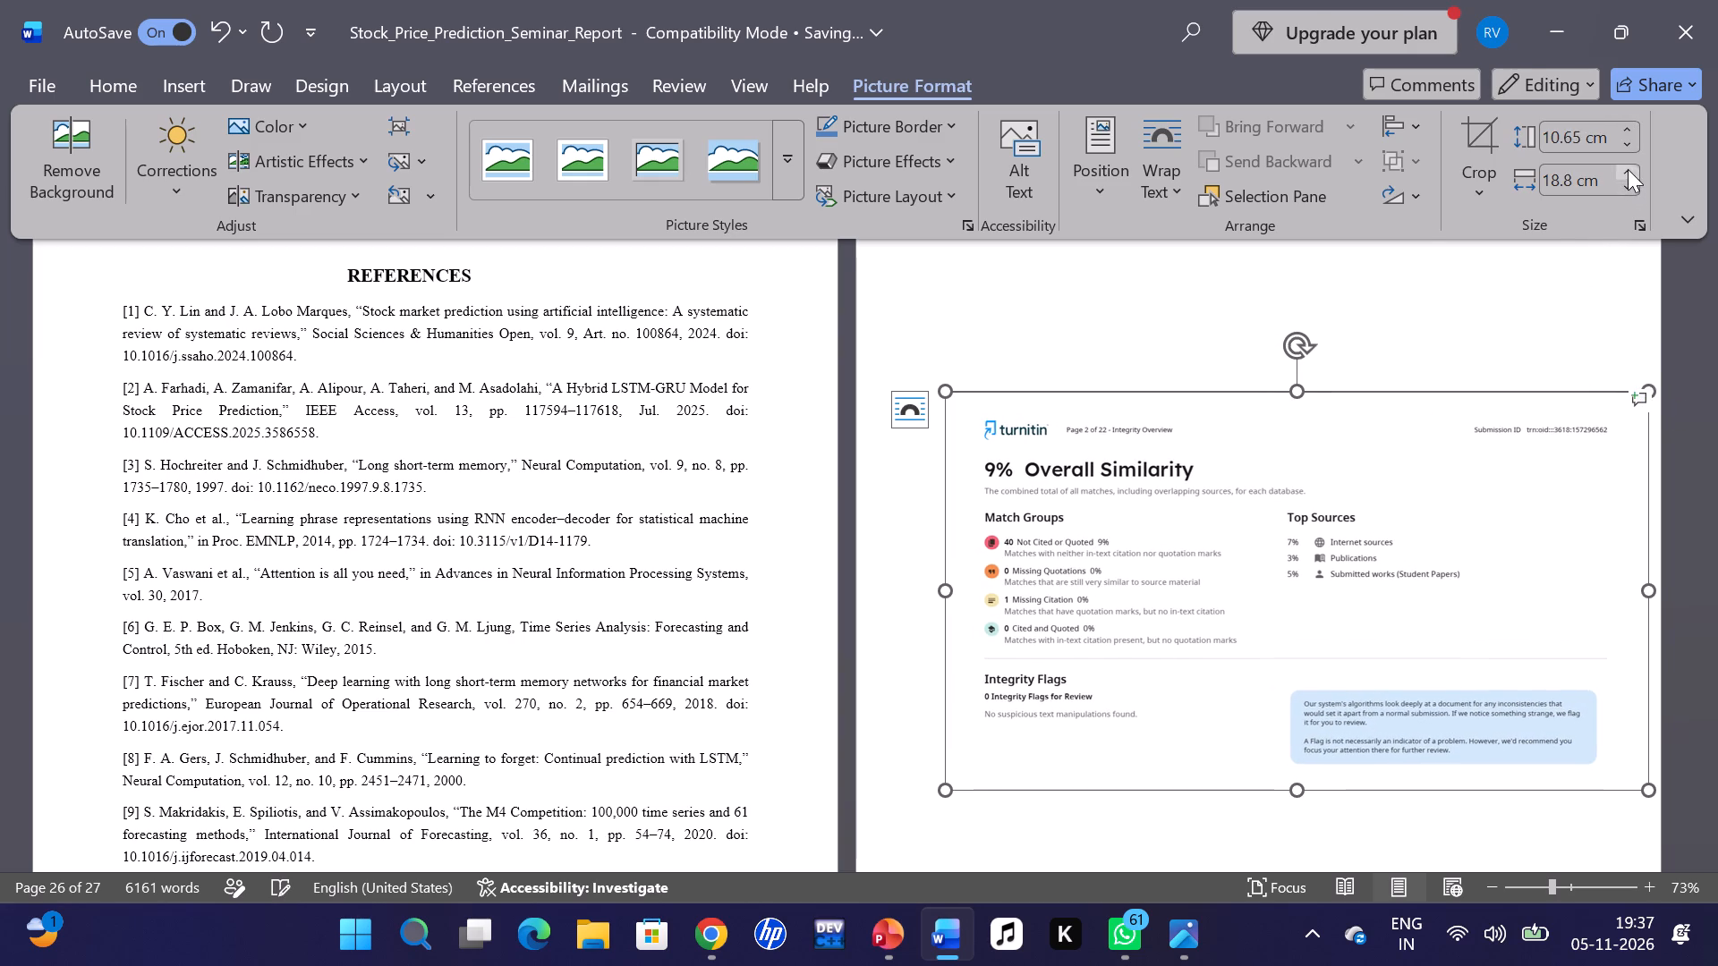
triple_click(1628, 169)
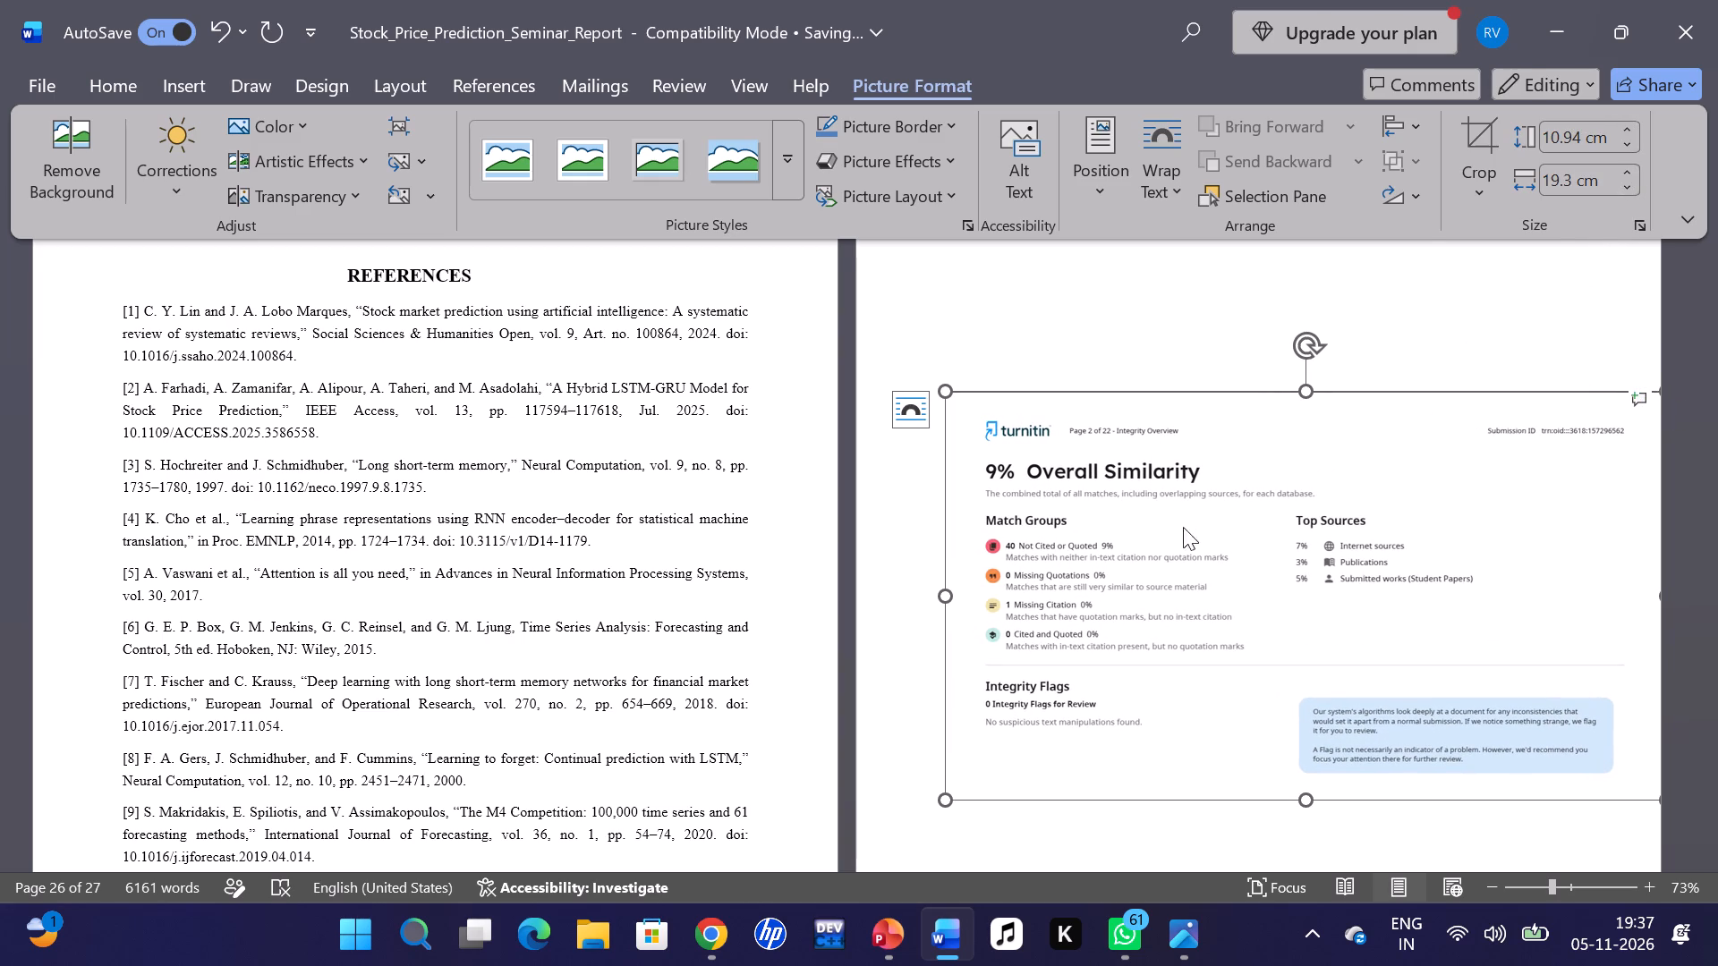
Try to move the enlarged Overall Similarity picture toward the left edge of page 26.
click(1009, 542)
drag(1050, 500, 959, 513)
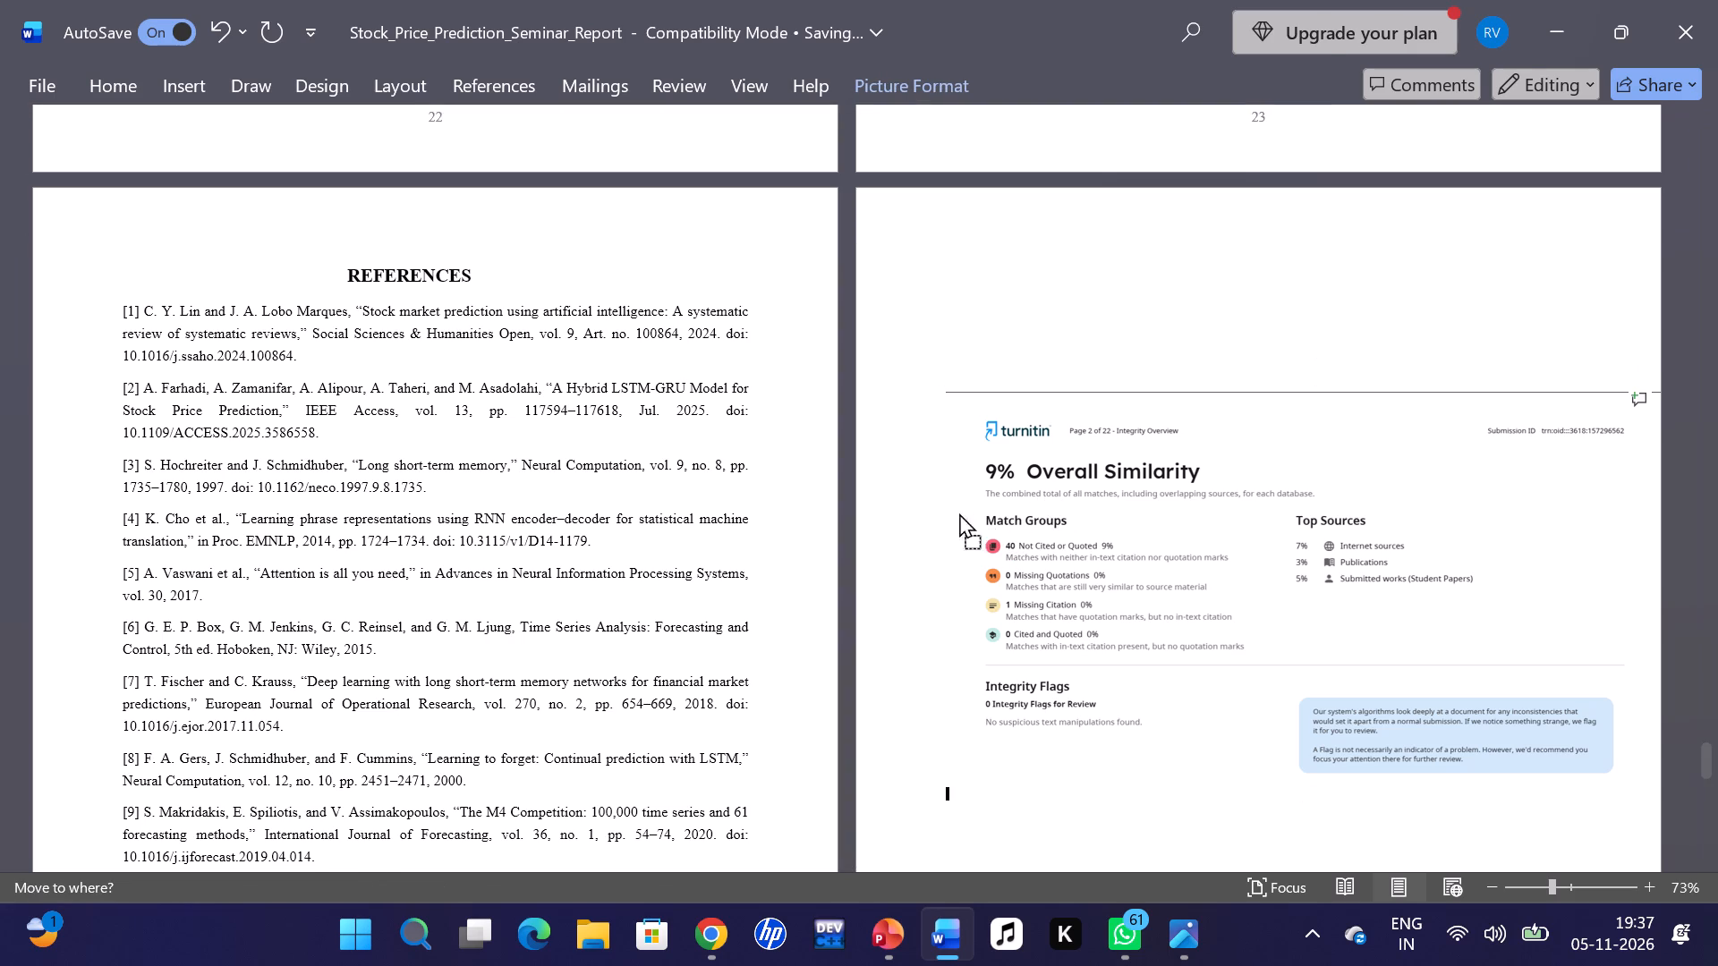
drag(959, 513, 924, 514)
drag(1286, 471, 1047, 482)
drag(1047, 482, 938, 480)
Crop the Overall Similarity picture to the basic rectangle shape.
click(921, 79)
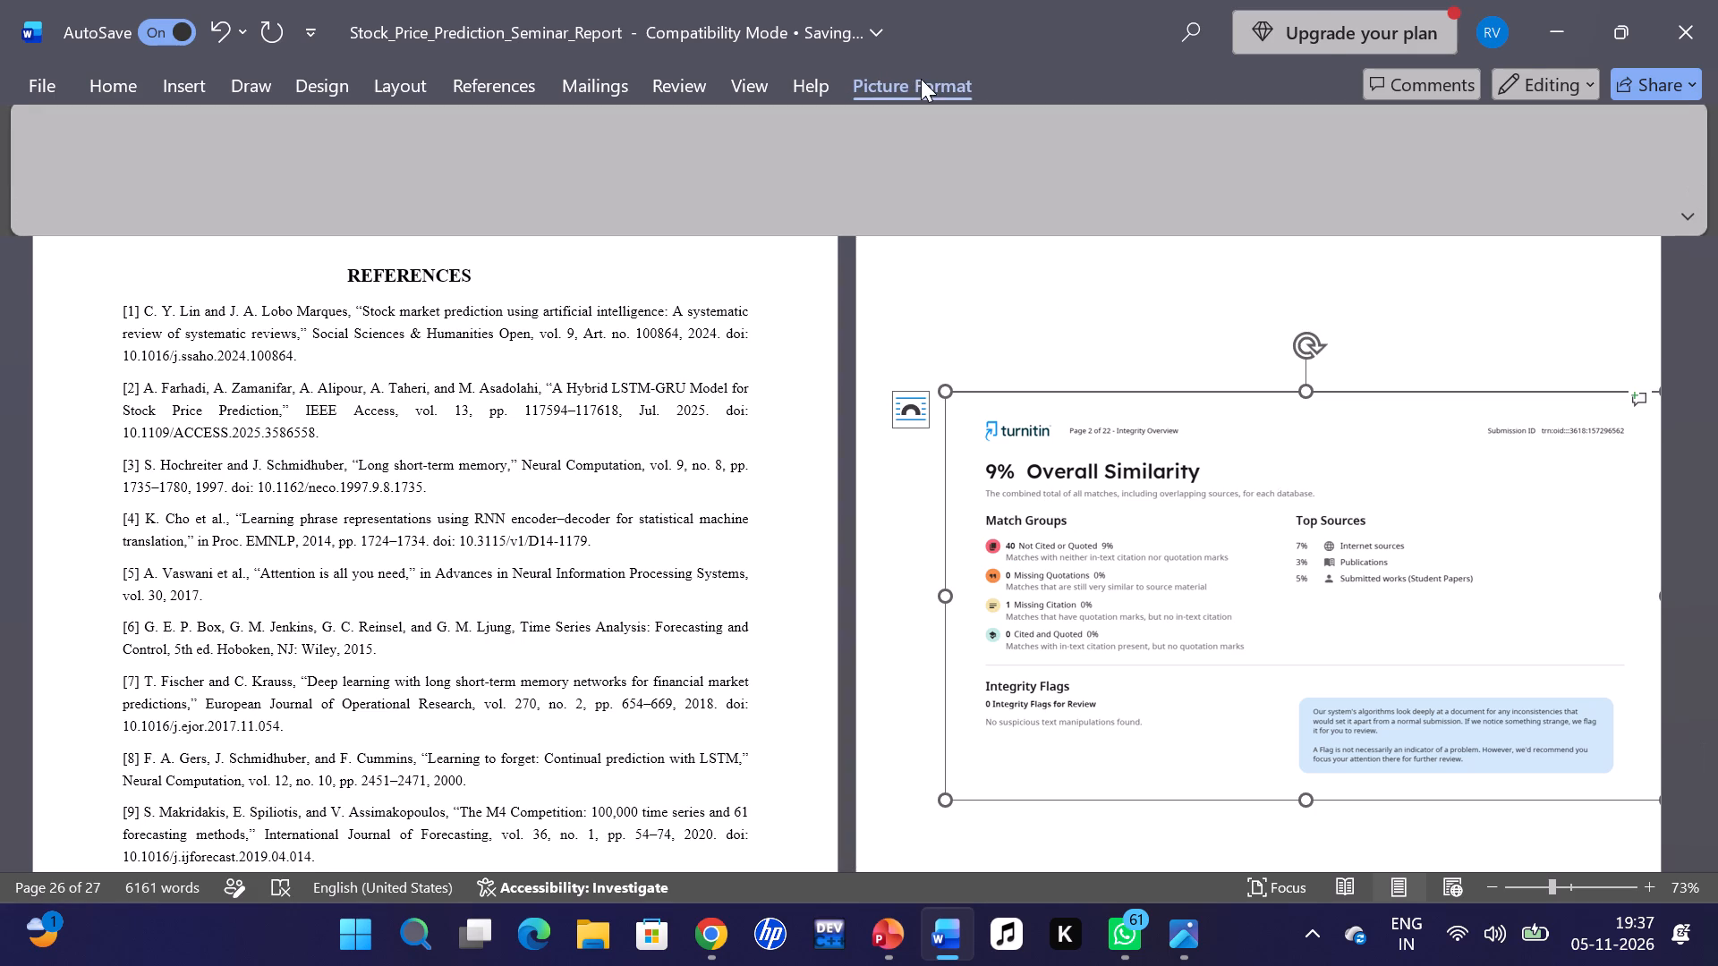
click(1475, 170)
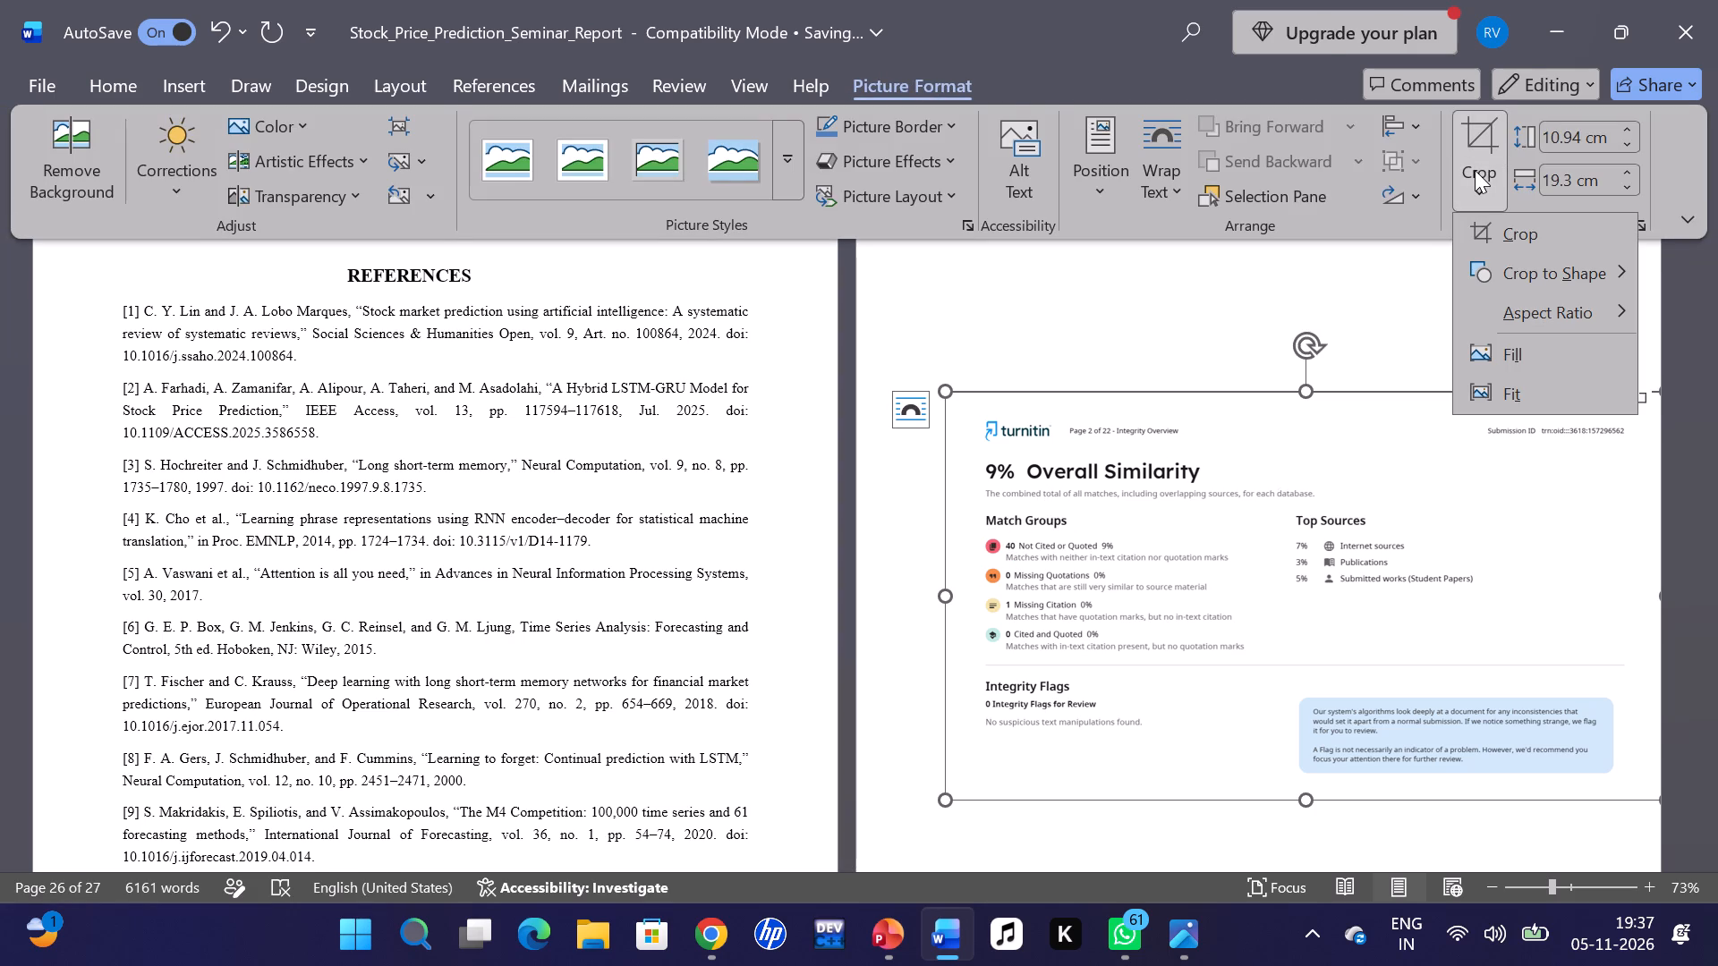
click(1513, 255)
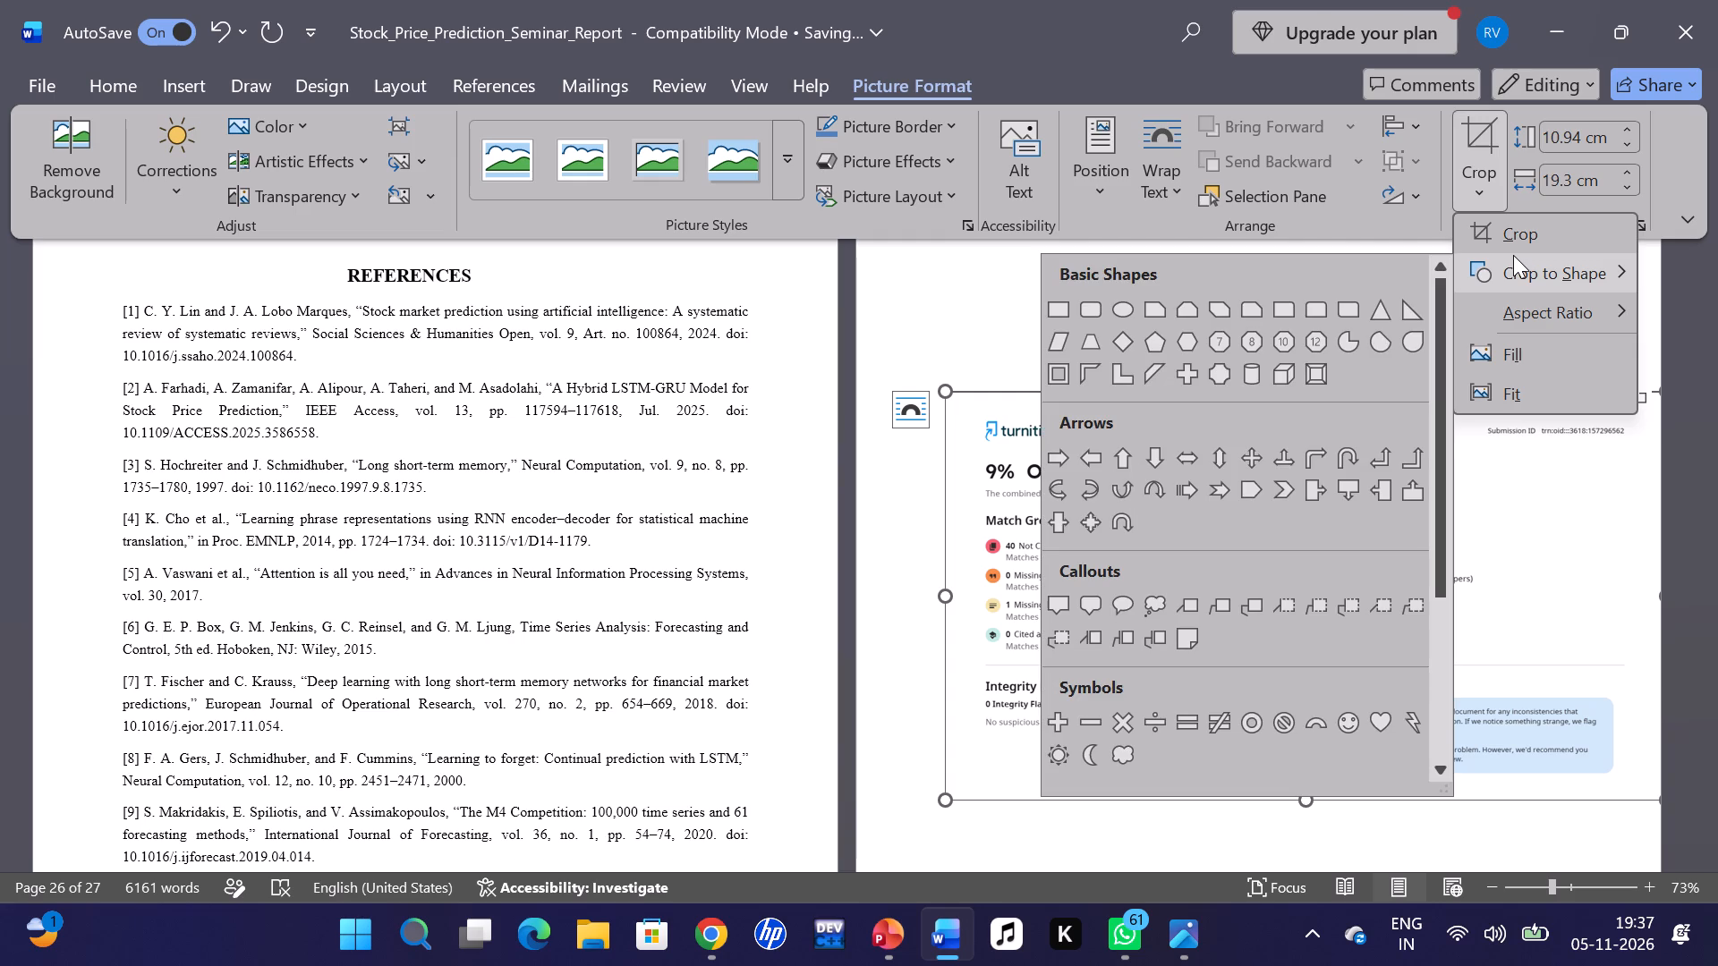
click(1058, 313)
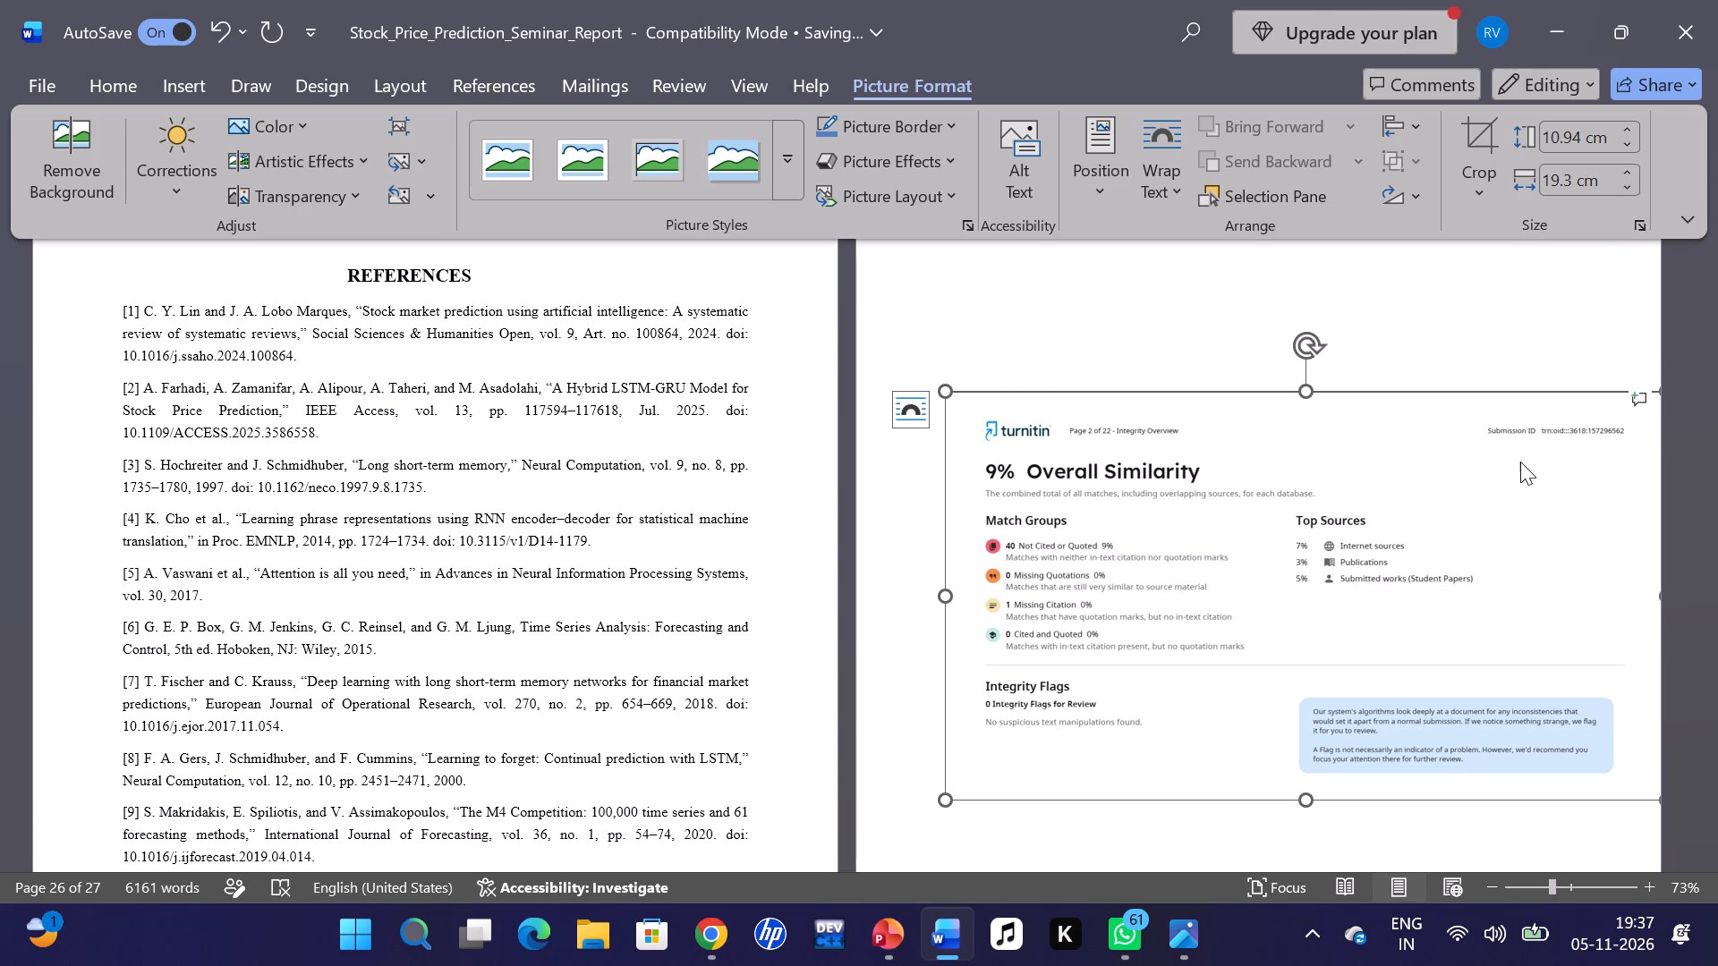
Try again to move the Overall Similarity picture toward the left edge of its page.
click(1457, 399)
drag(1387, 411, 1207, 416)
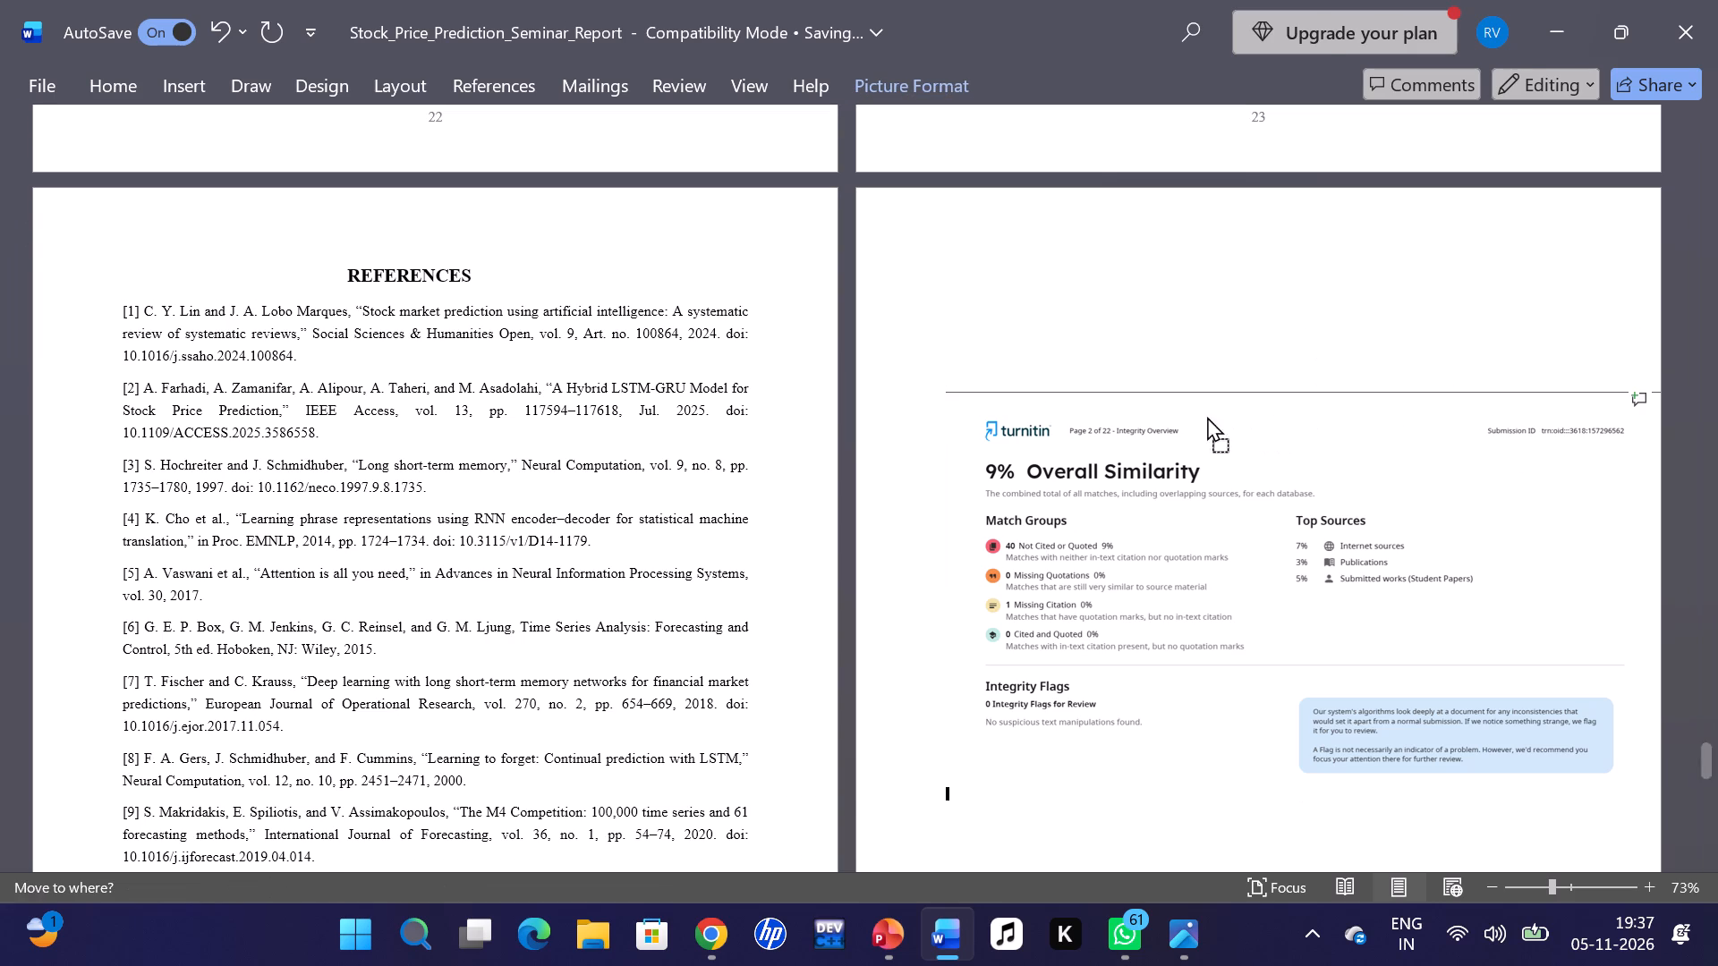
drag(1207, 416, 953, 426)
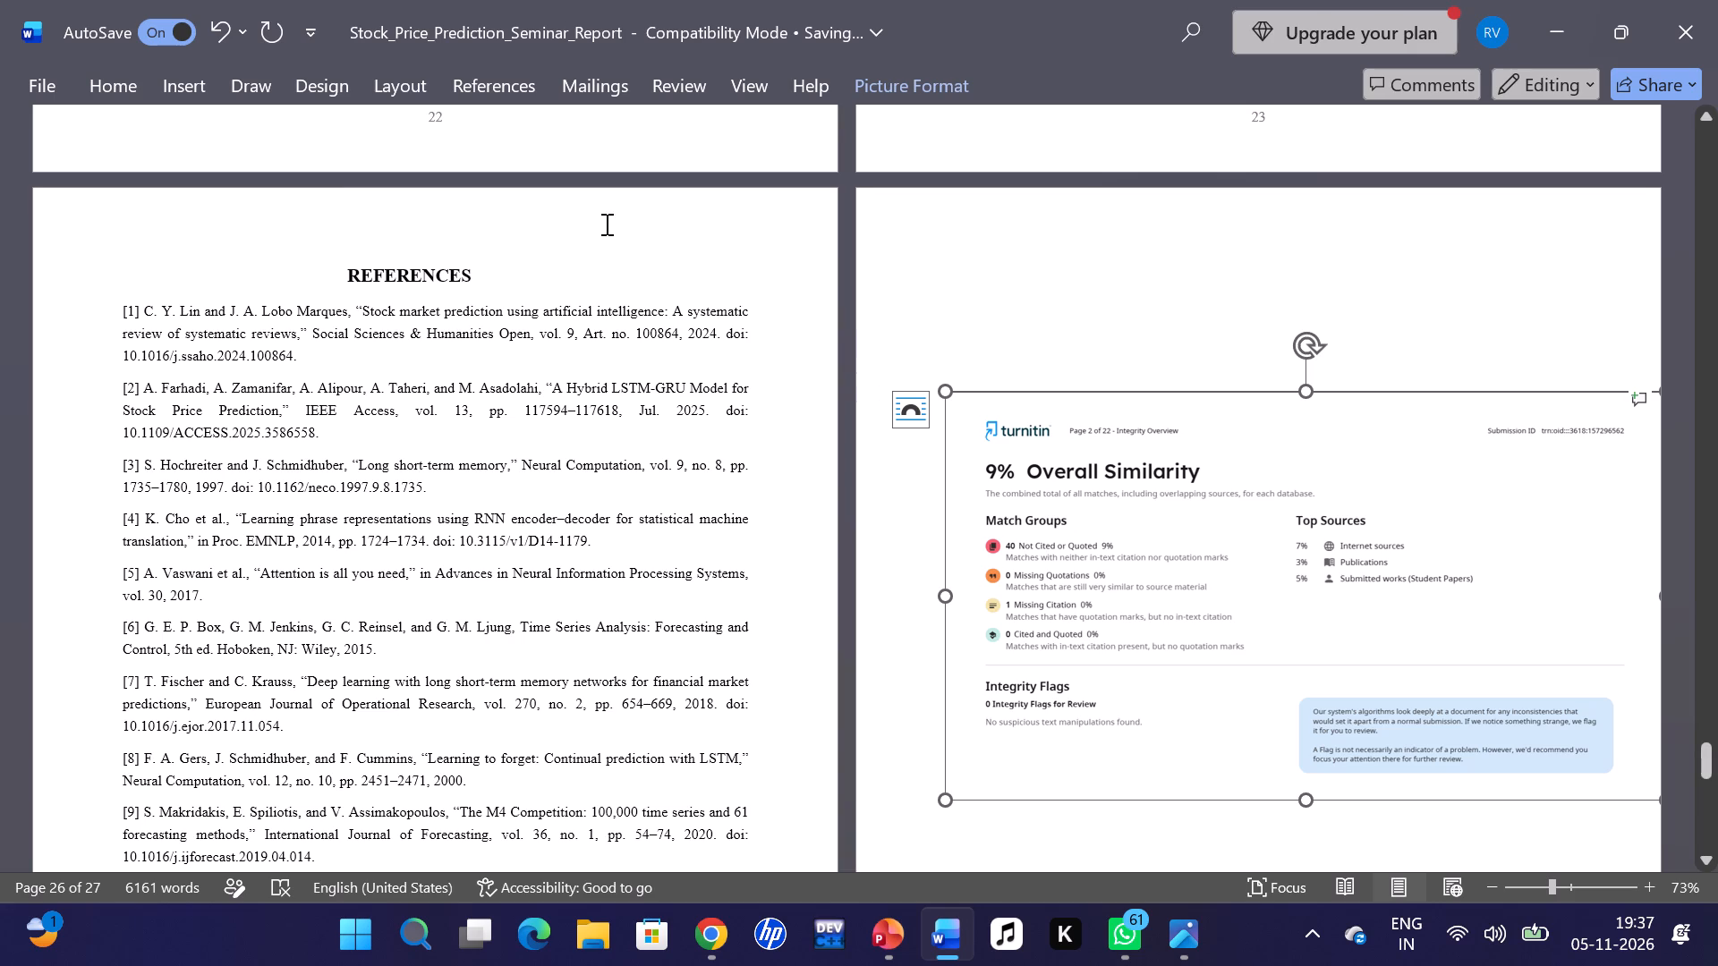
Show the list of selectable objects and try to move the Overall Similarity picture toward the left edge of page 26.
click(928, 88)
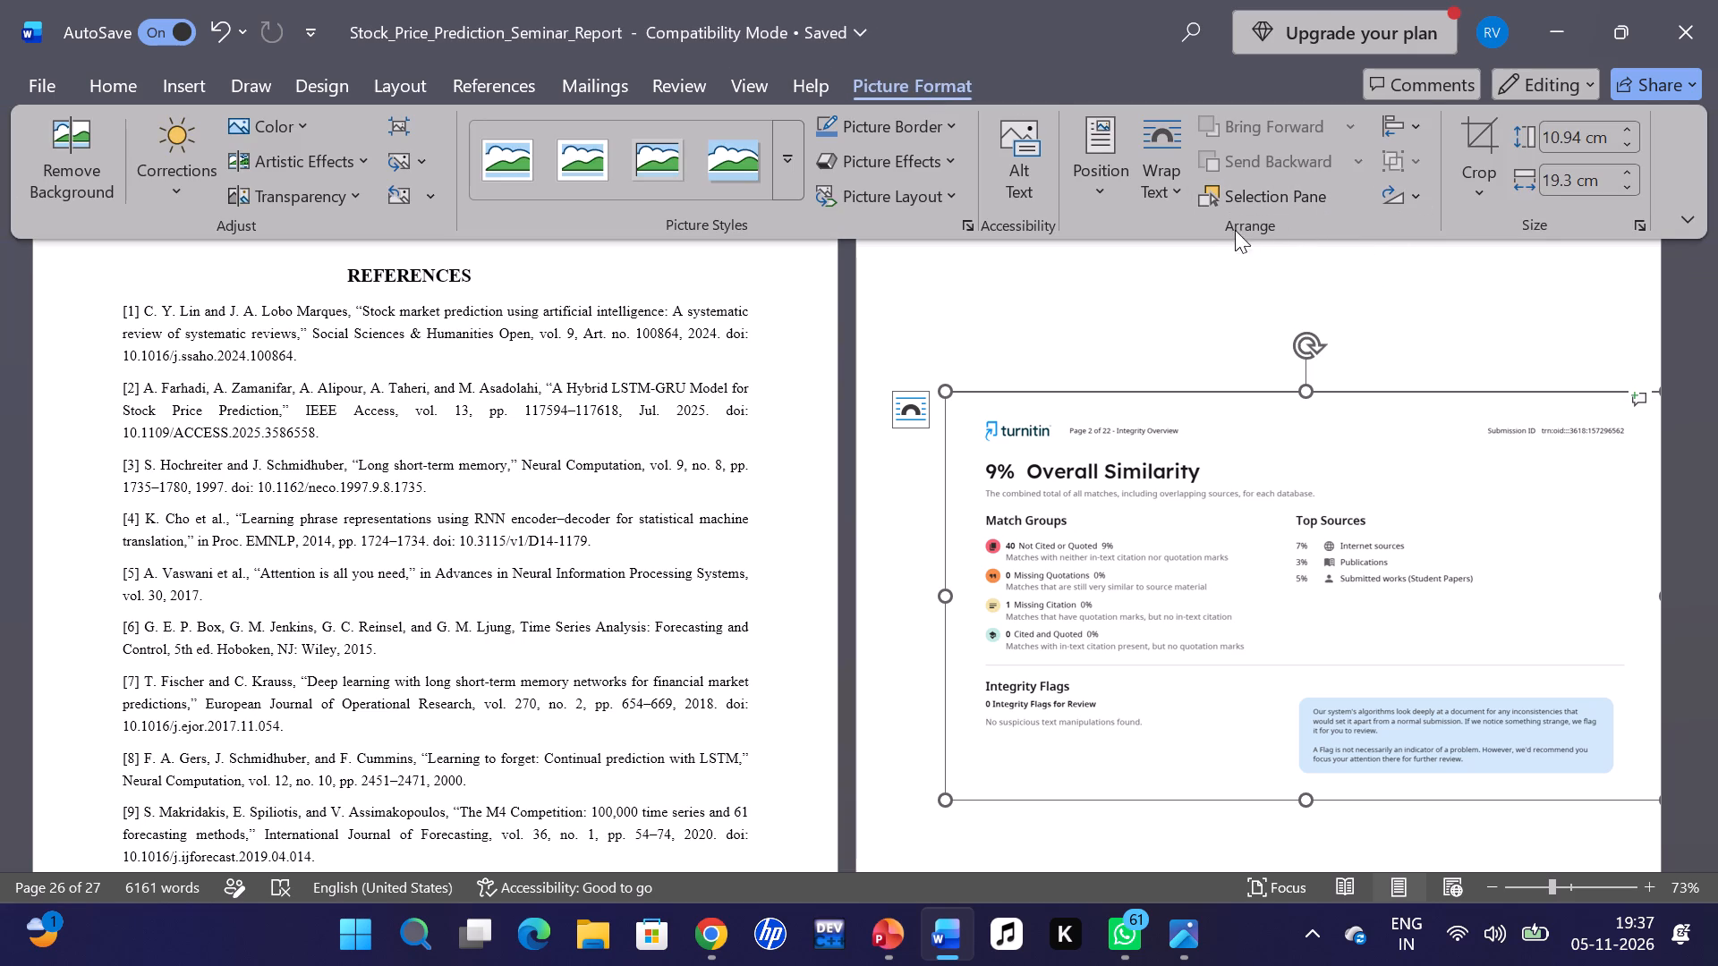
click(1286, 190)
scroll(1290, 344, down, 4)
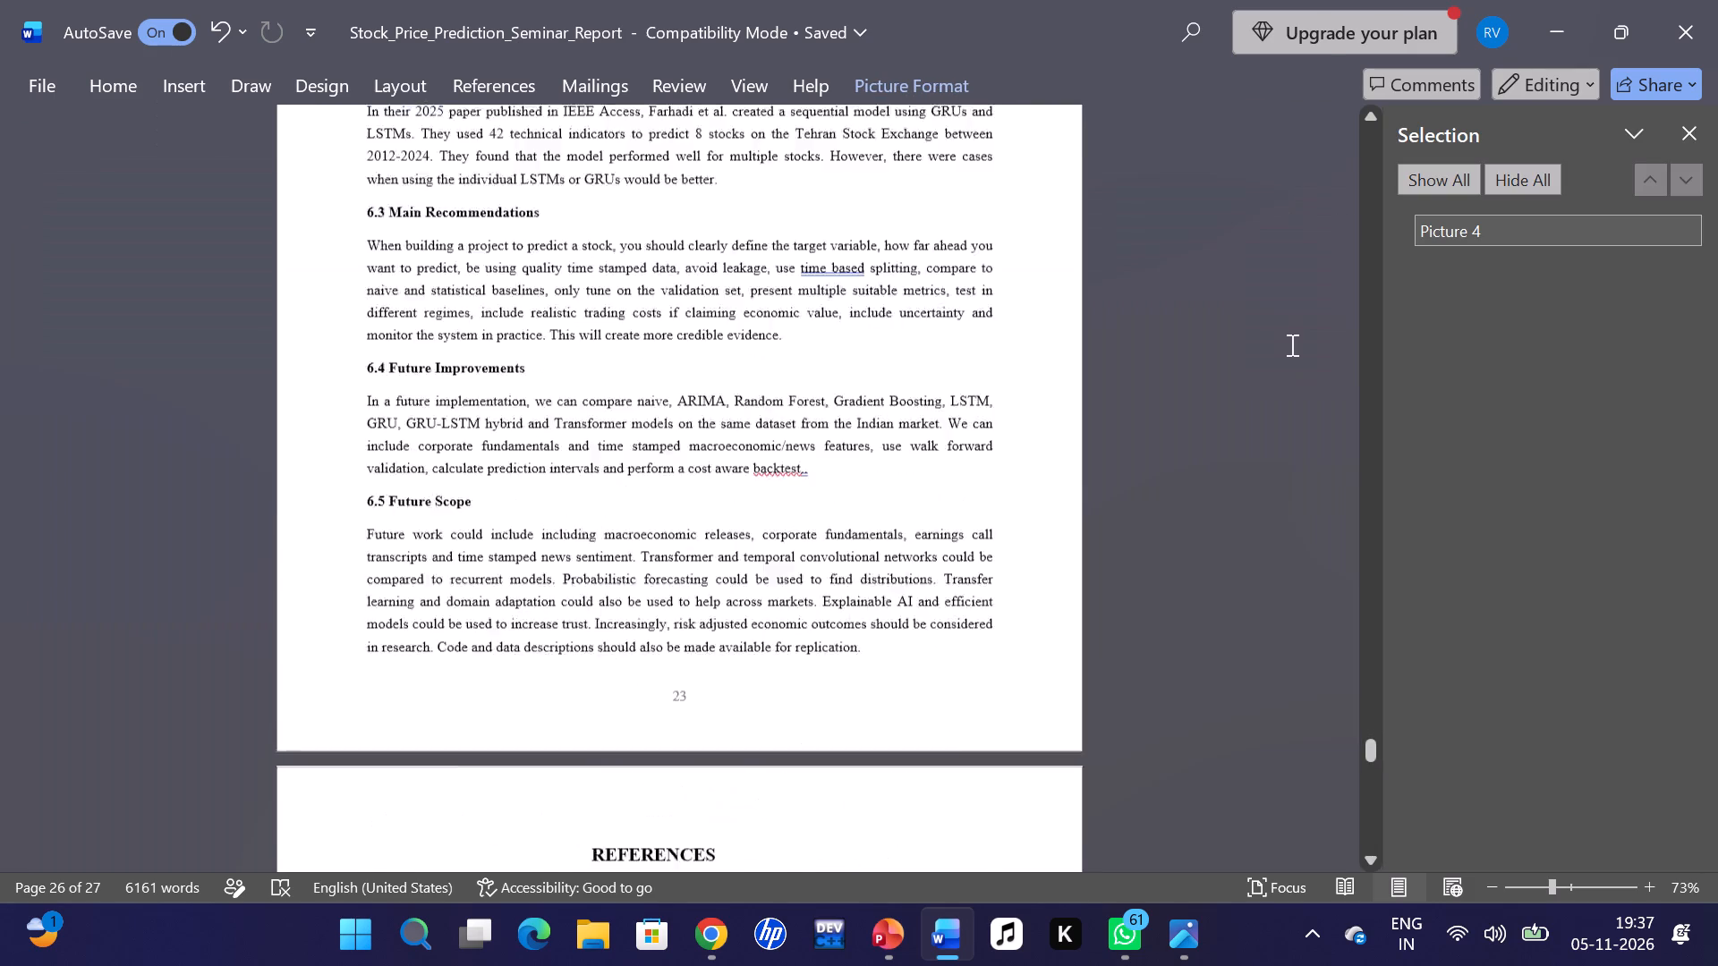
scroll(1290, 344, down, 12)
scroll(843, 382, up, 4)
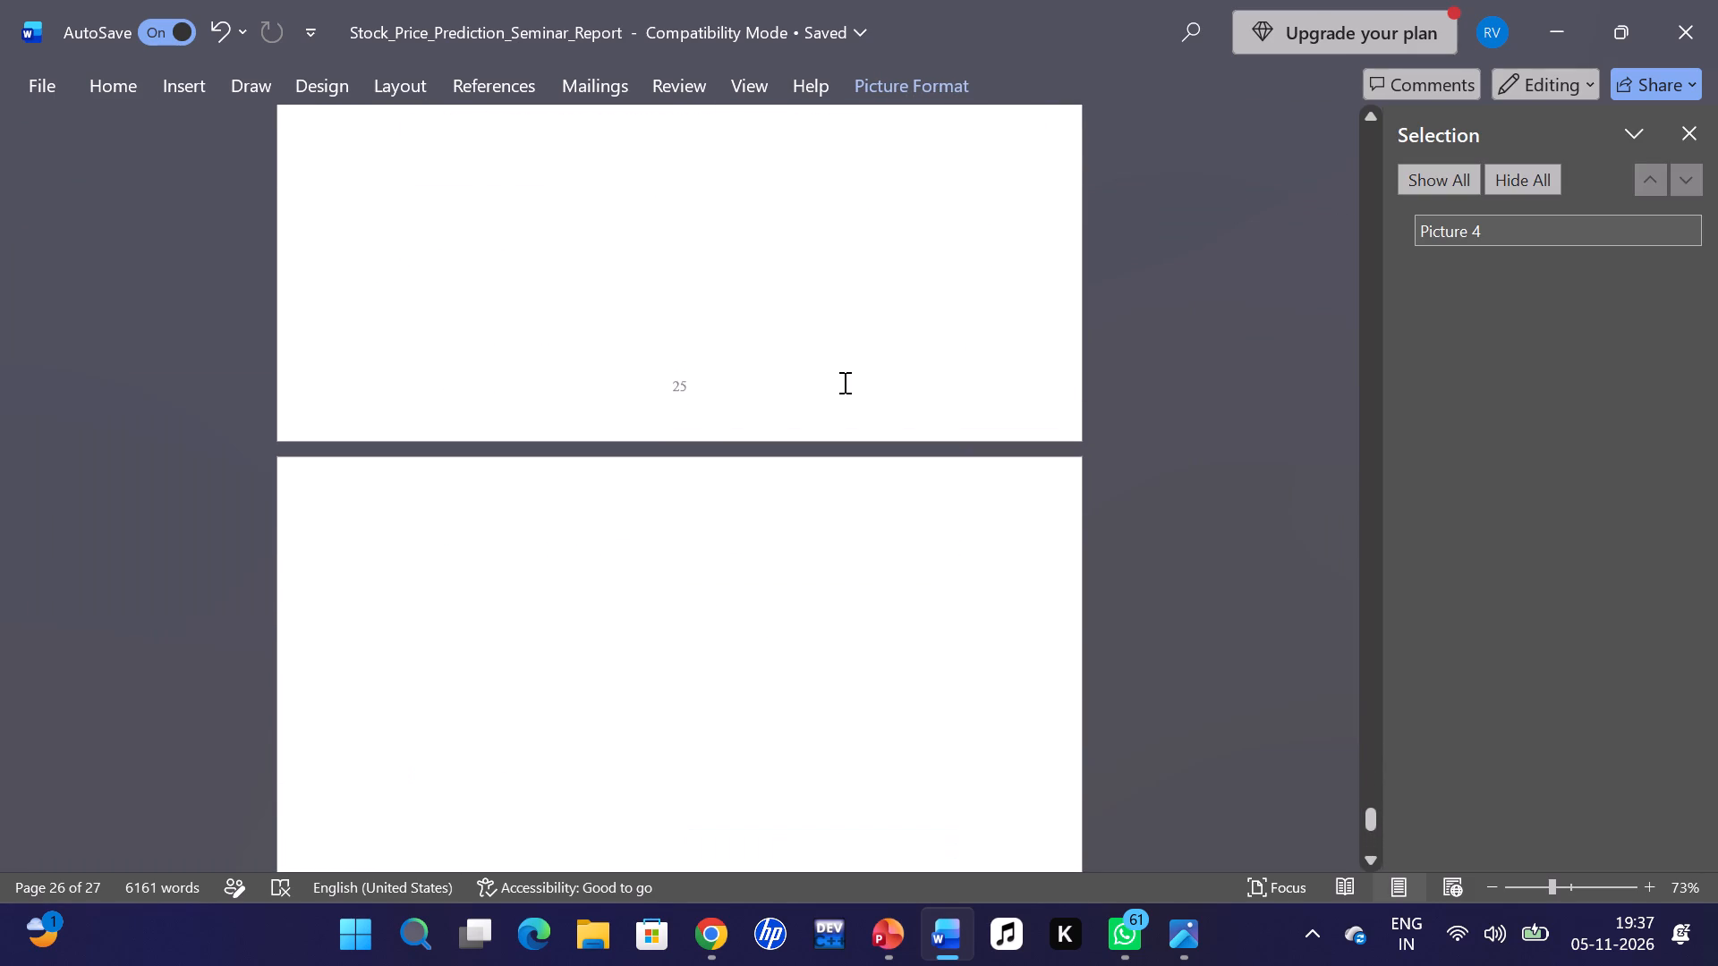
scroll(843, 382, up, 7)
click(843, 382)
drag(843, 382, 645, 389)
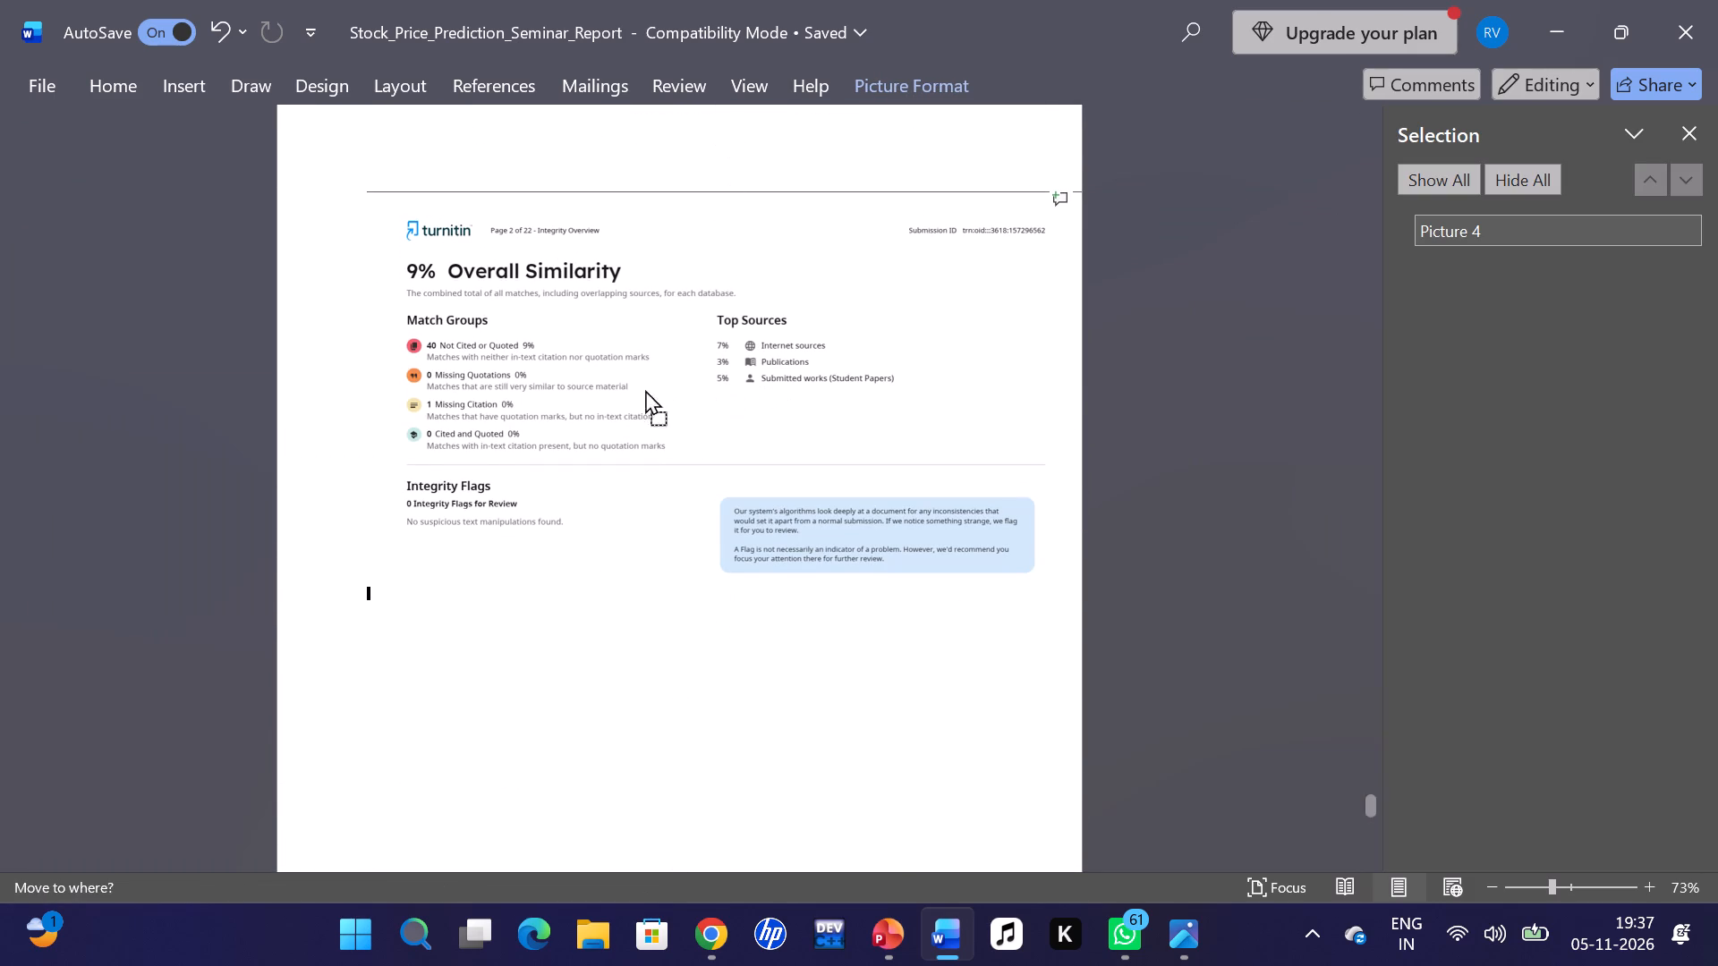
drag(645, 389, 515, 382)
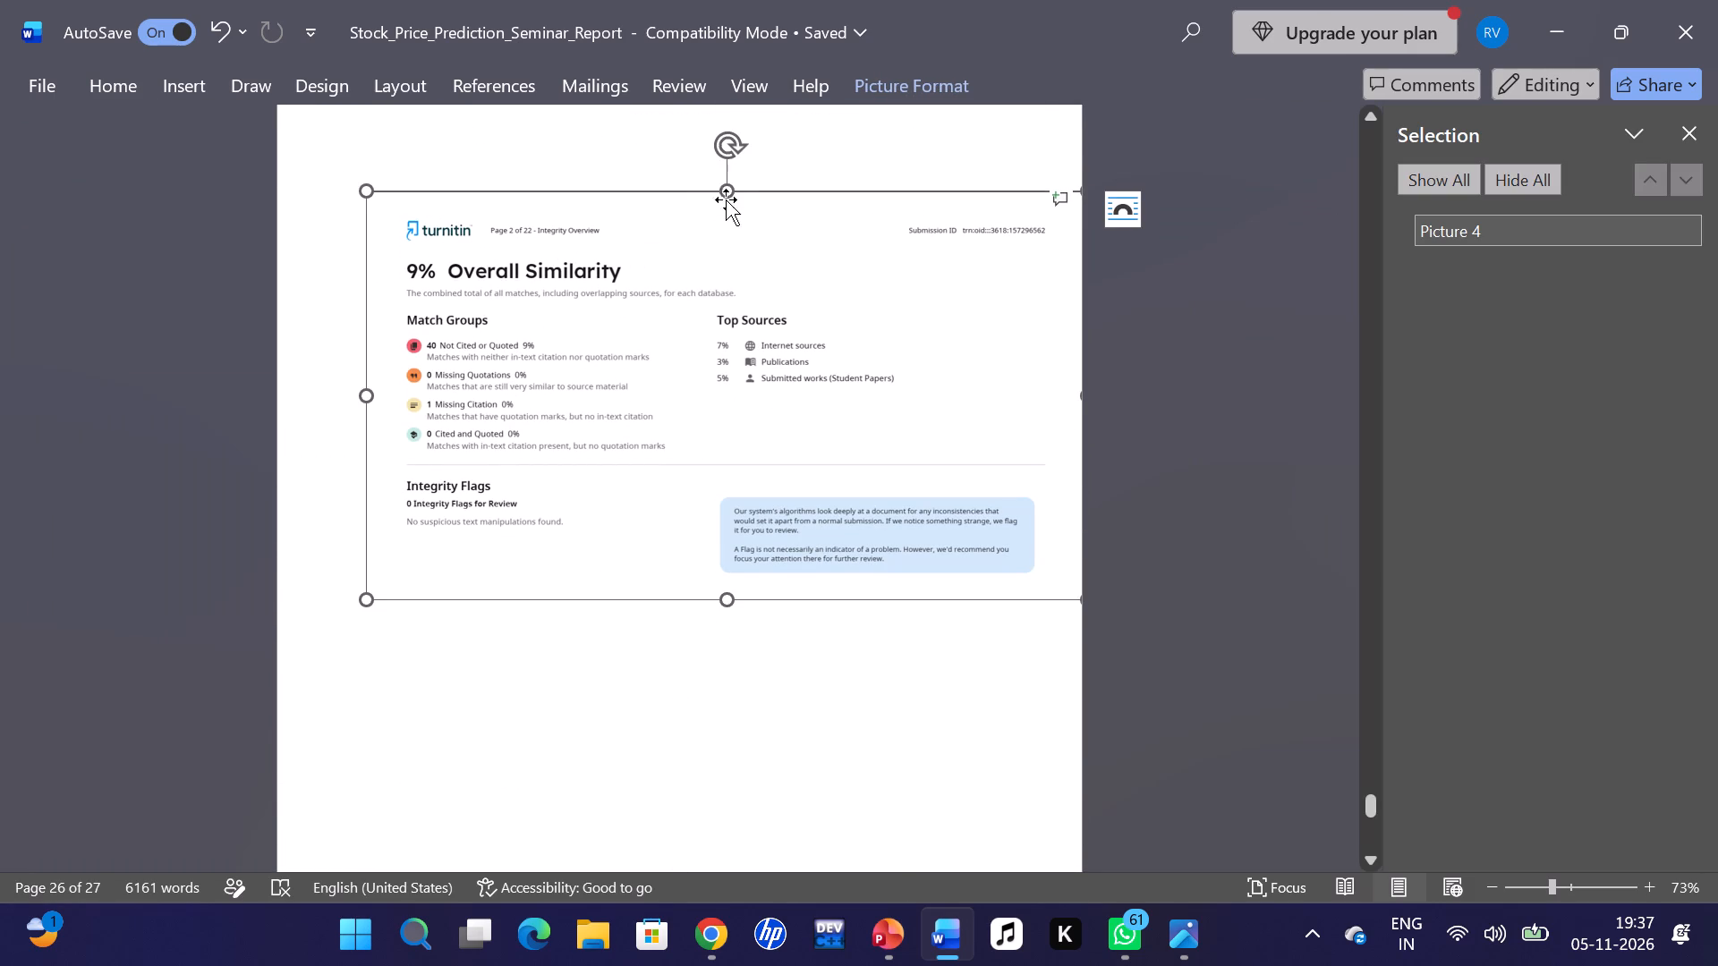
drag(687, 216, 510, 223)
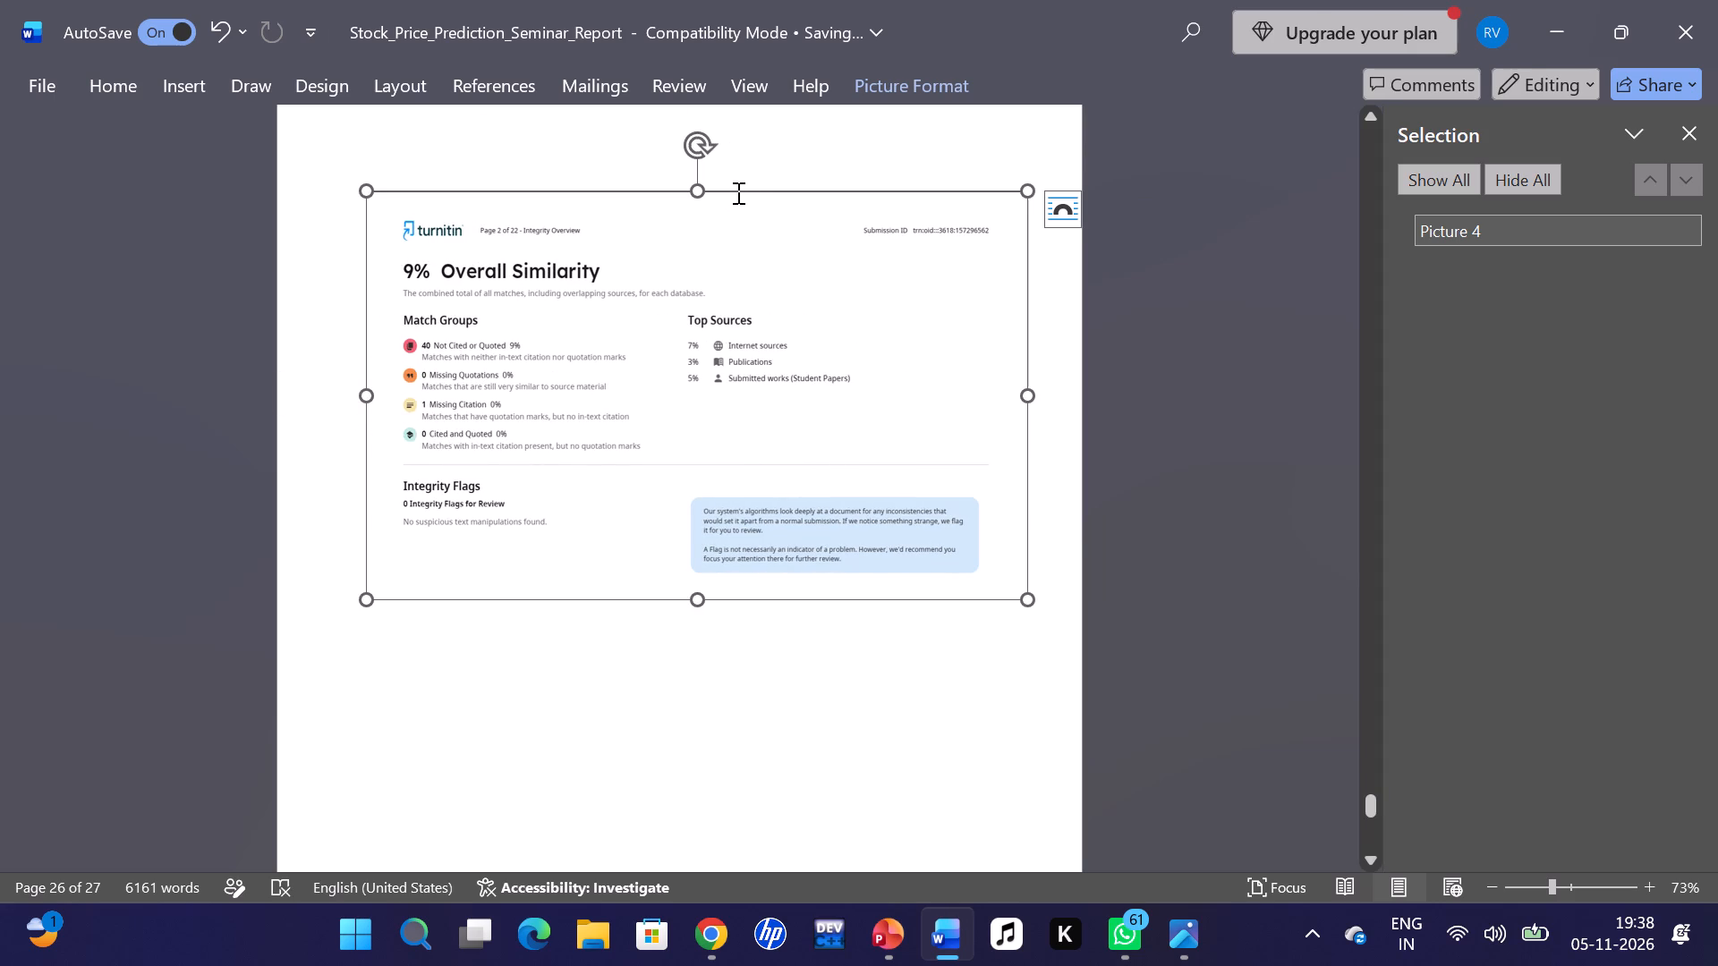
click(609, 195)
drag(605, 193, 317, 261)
Try blank lines after the Overall Similarity picture, remove them, and insert four spaces to adjust its position.
click(1048, 409)
key(Return)
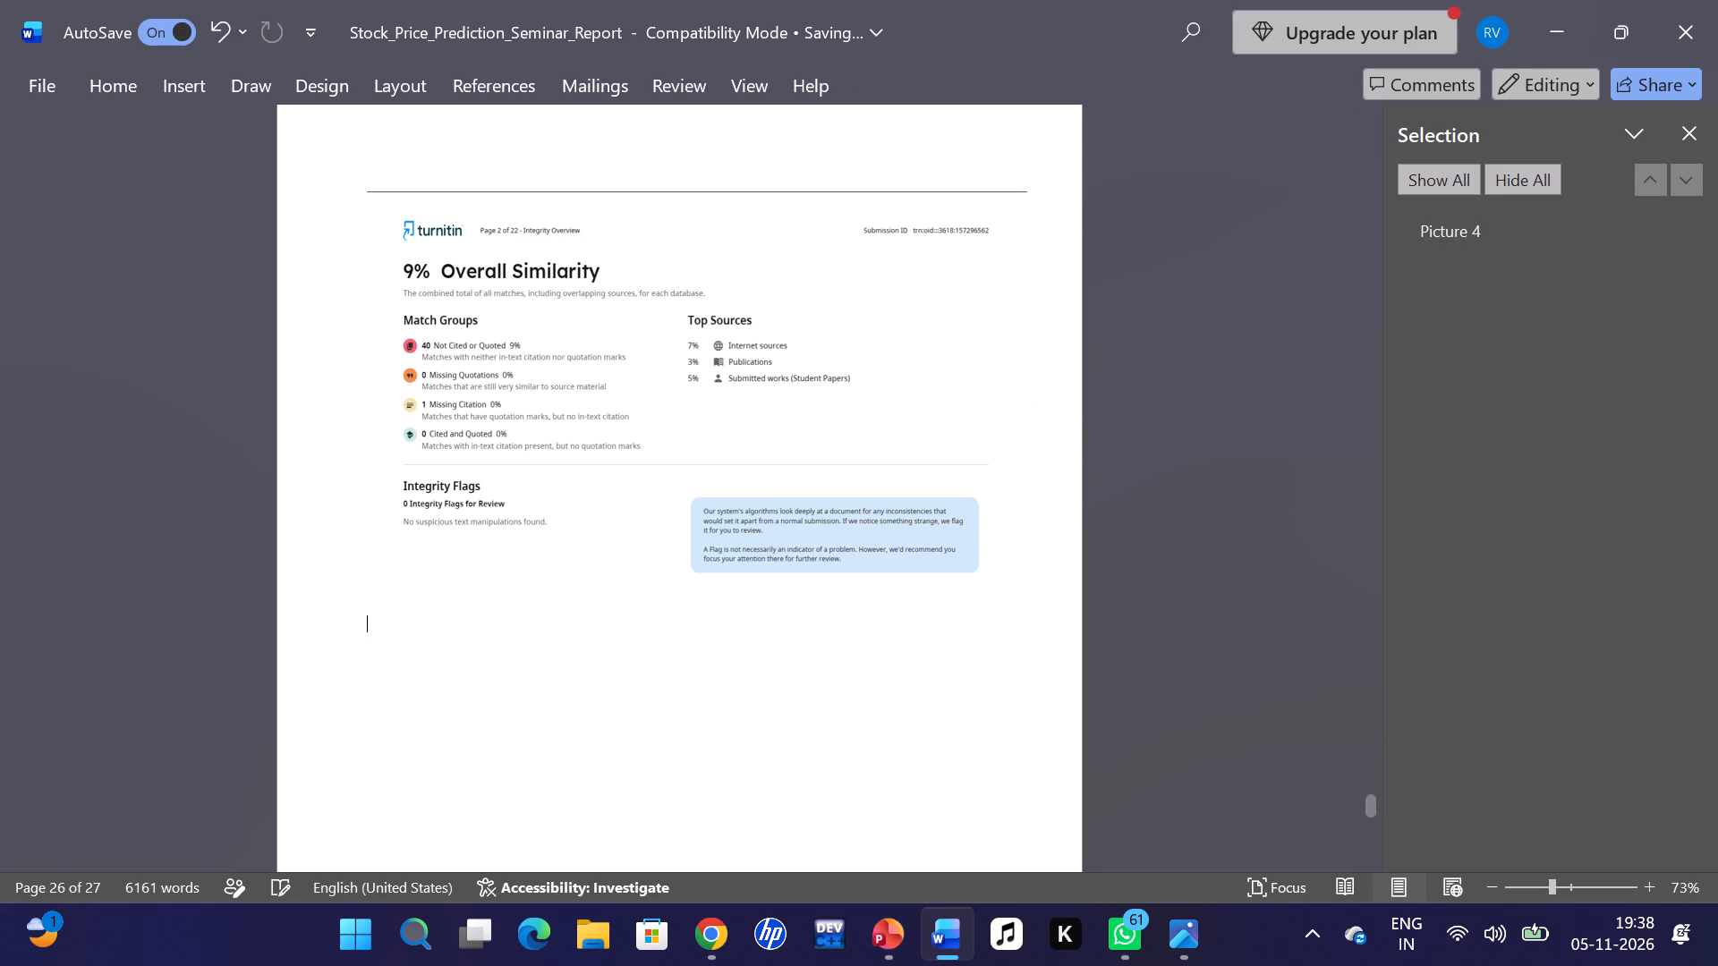
key(Return)
key(Return)
key(BackSpace)
key(BackSpace)
key(BackSpace)
key(BackSpace)
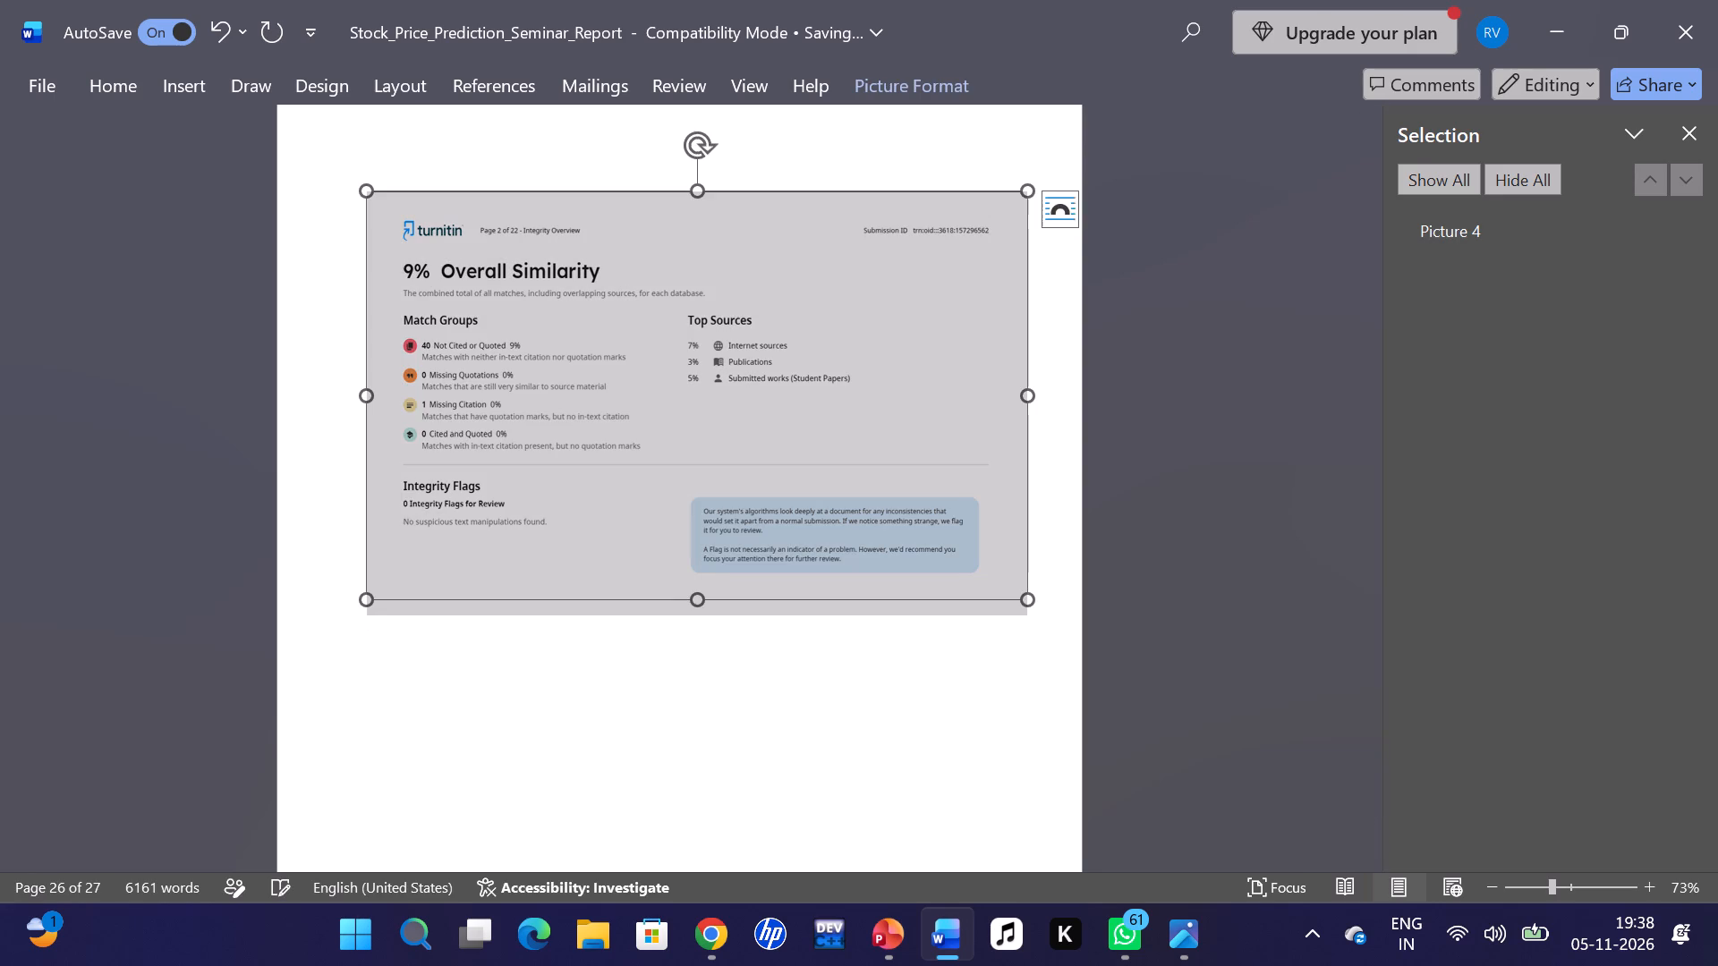
key(space)
key(space)
key(space)
key(space)
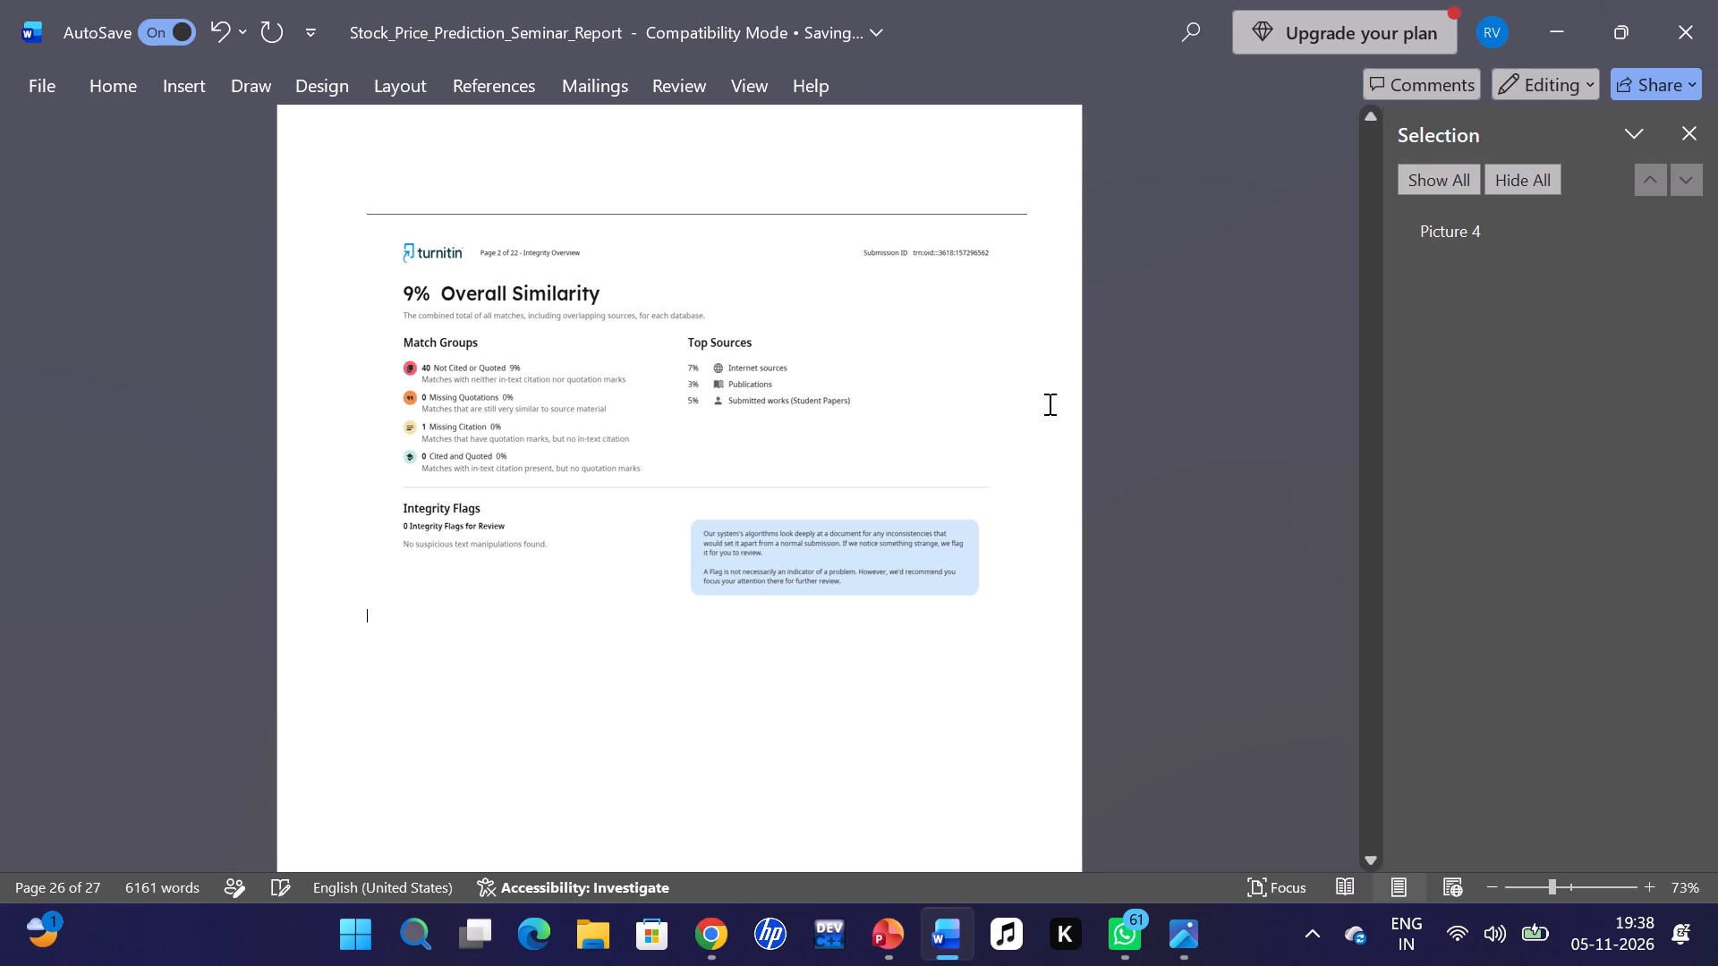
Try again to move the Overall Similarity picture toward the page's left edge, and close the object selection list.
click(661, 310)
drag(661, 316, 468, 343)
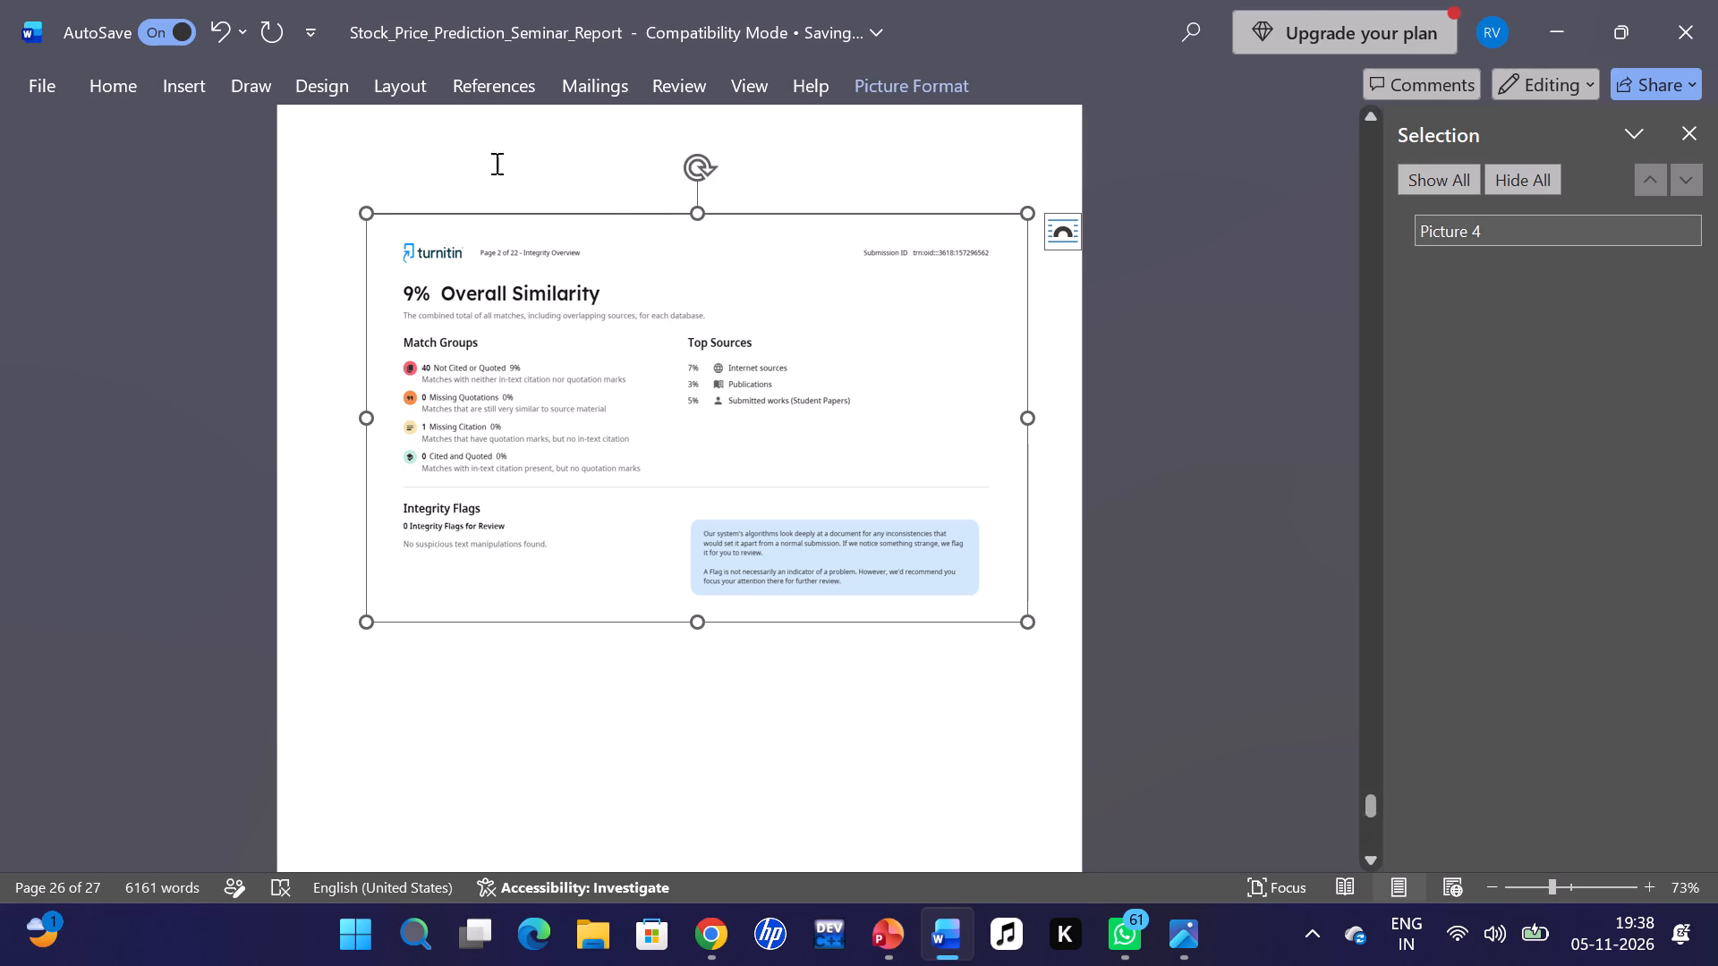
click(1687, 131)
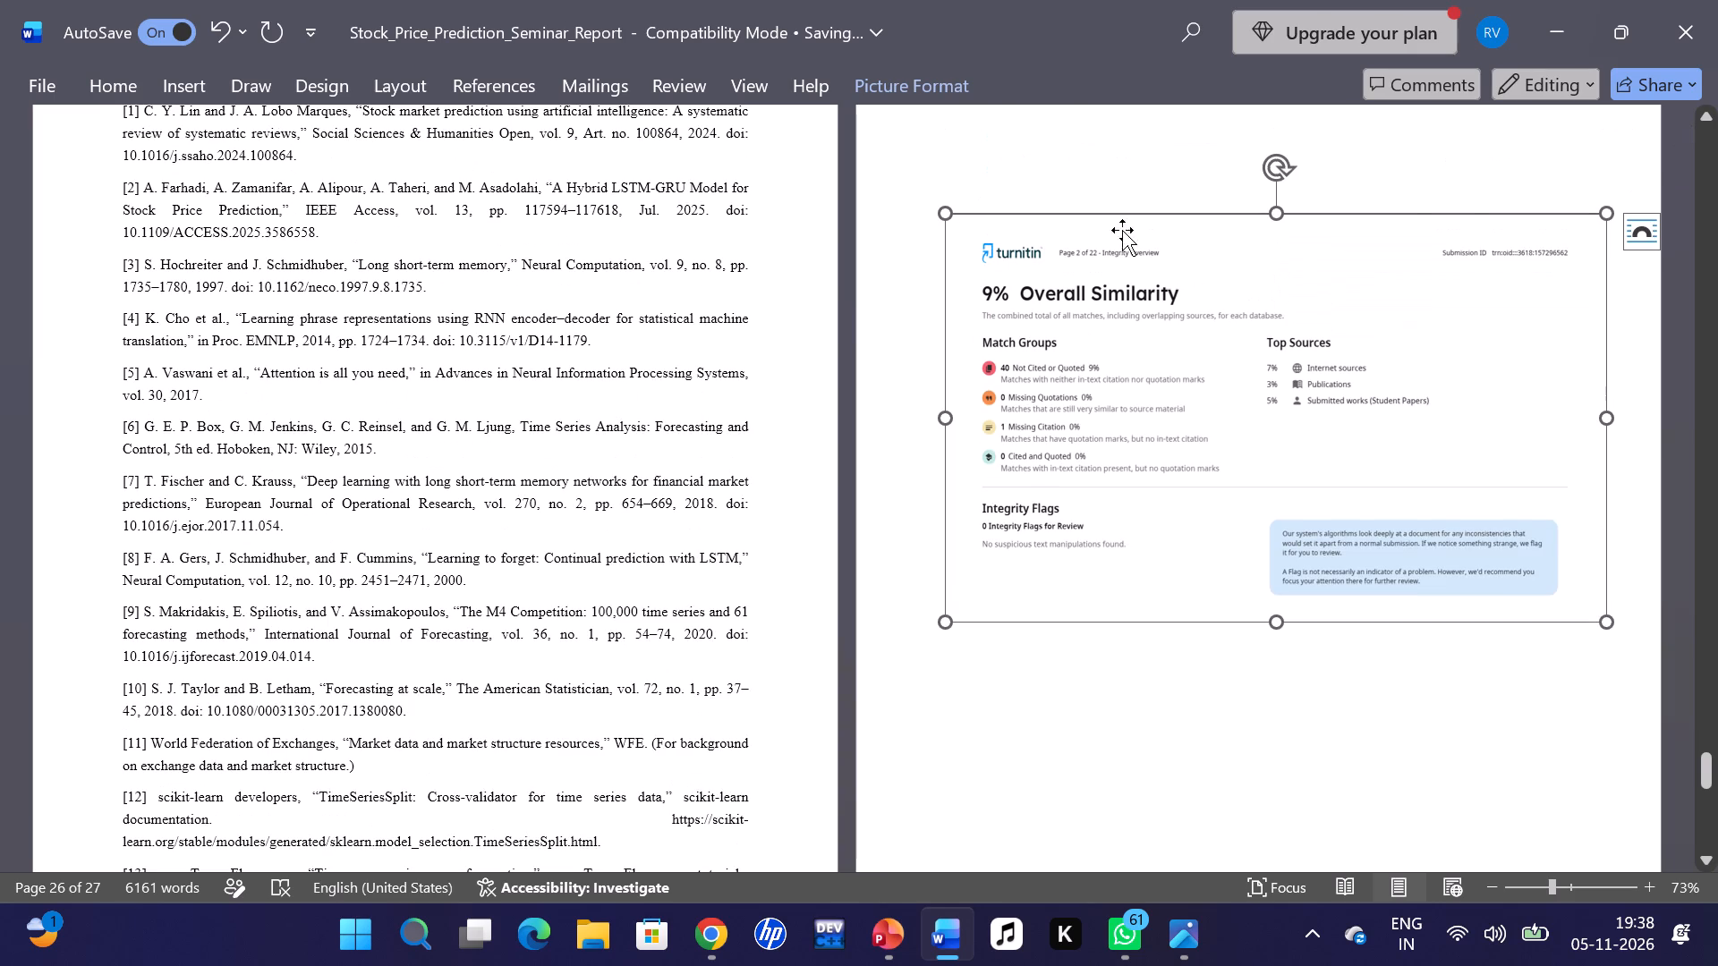
Enlarge the Overall Similarity picture on page 26 to 11.5 cm high and 18.6 cm wide.
click(933, 94)
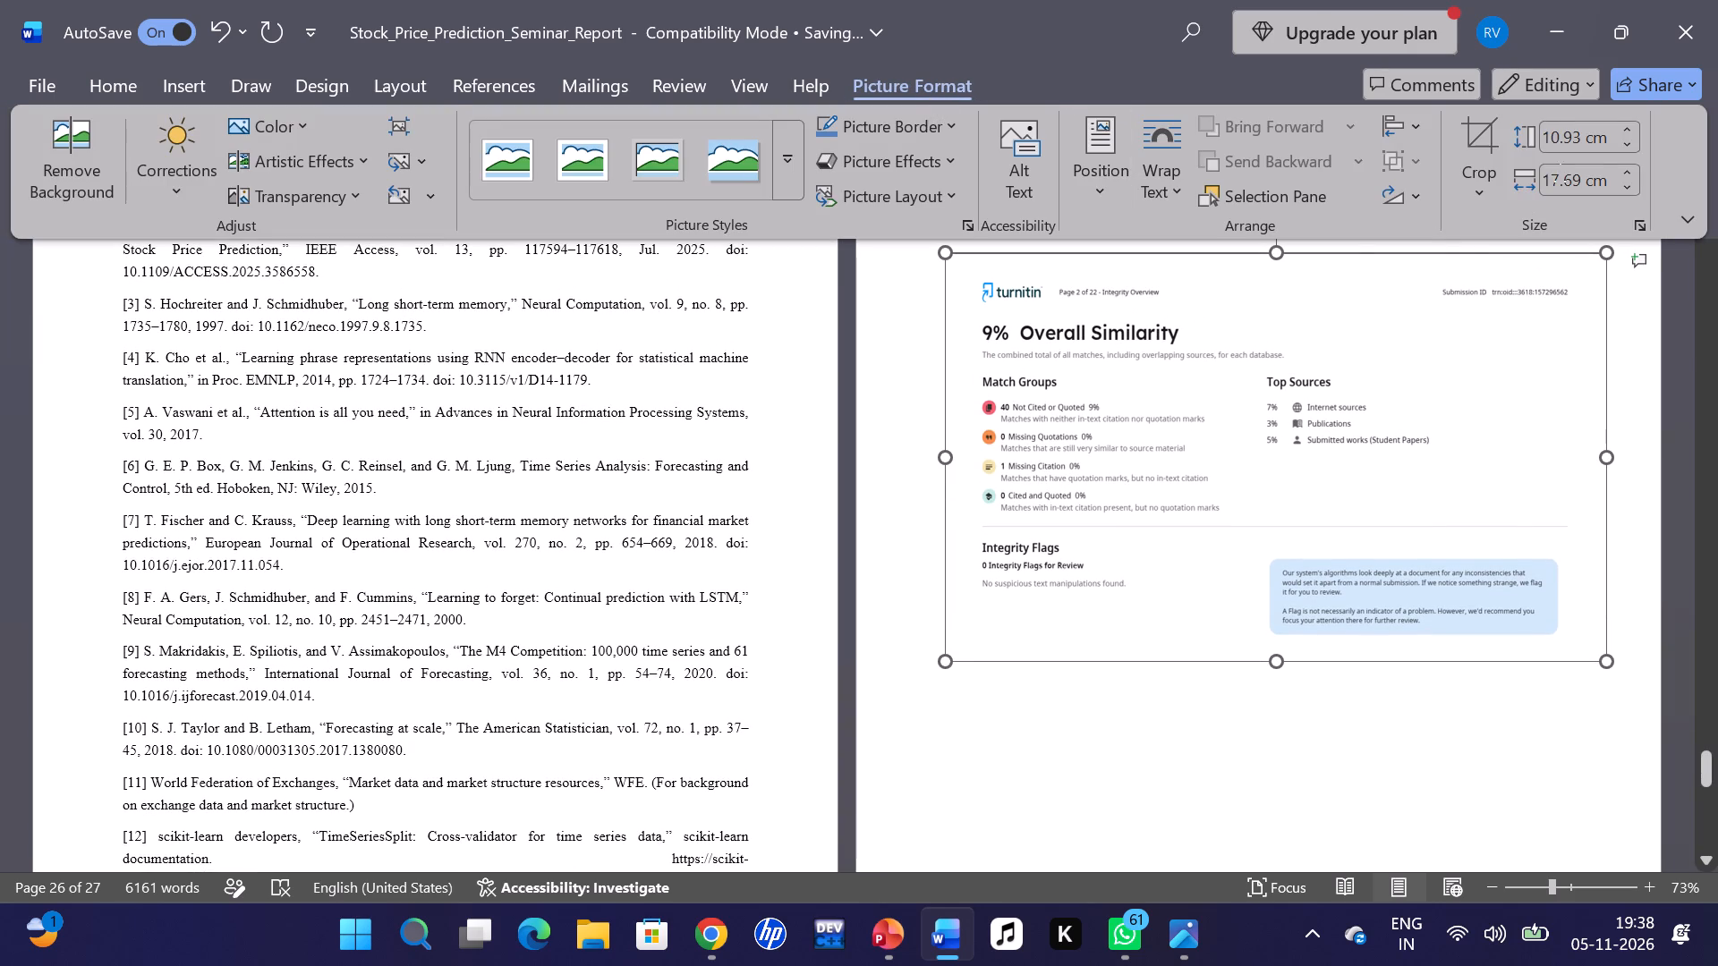
click(1625, 130)
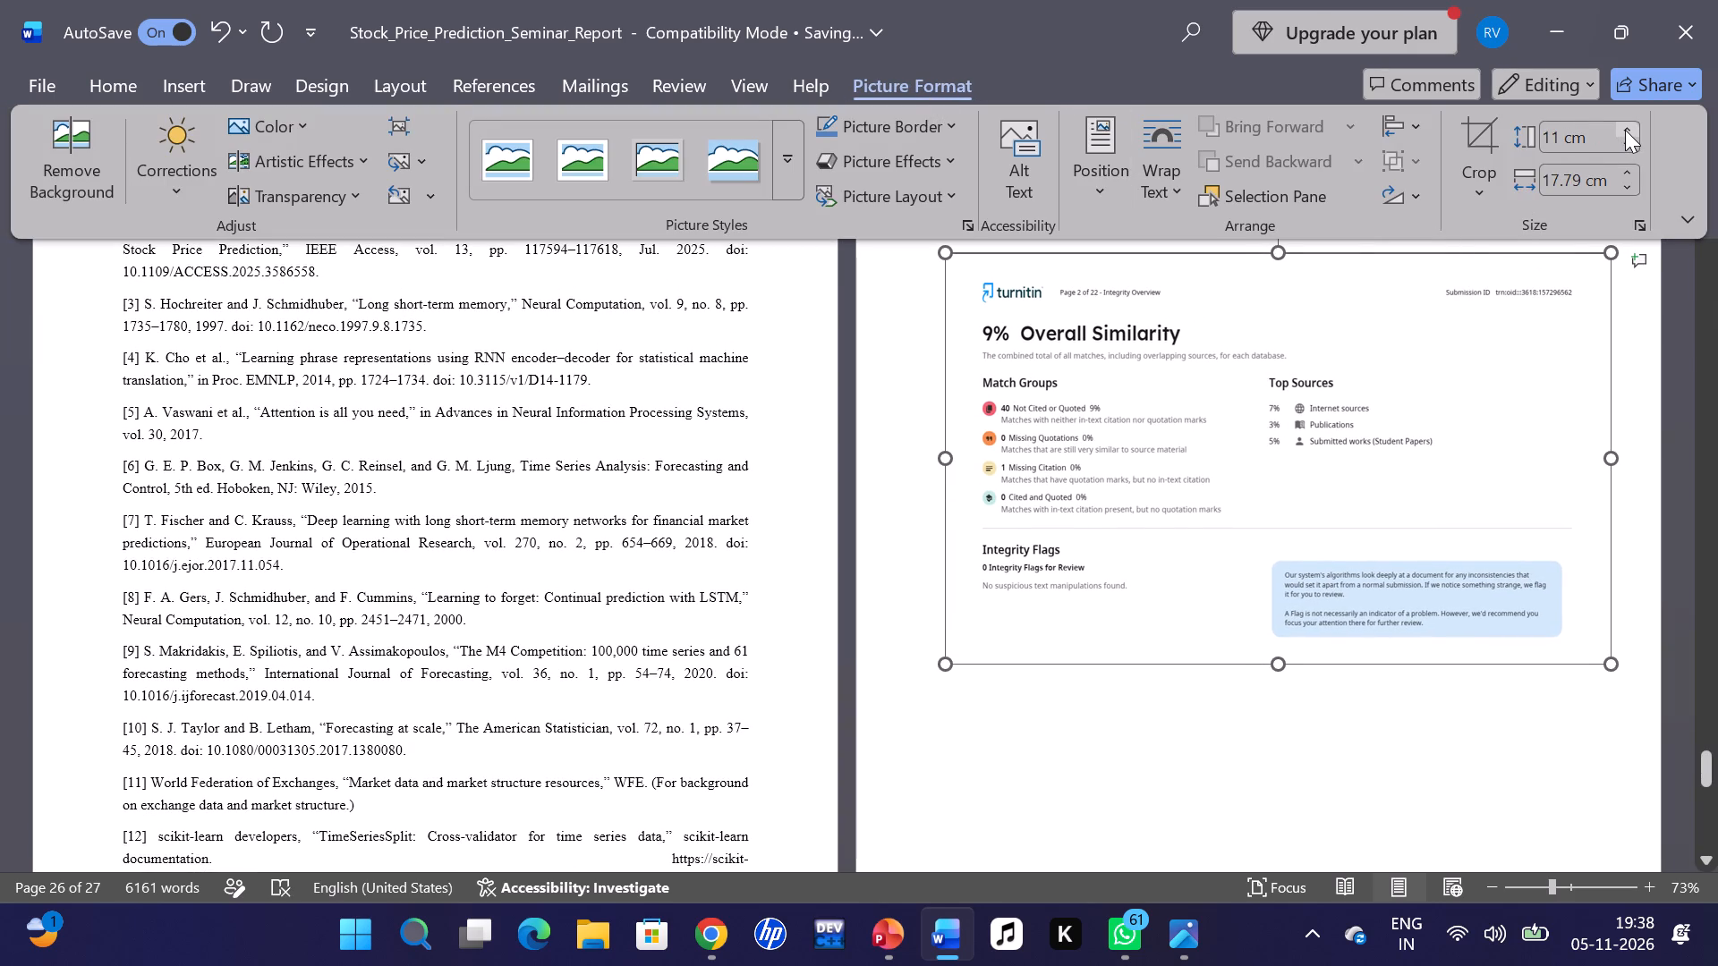
double_click(1625, 130)
click(1628, 146)
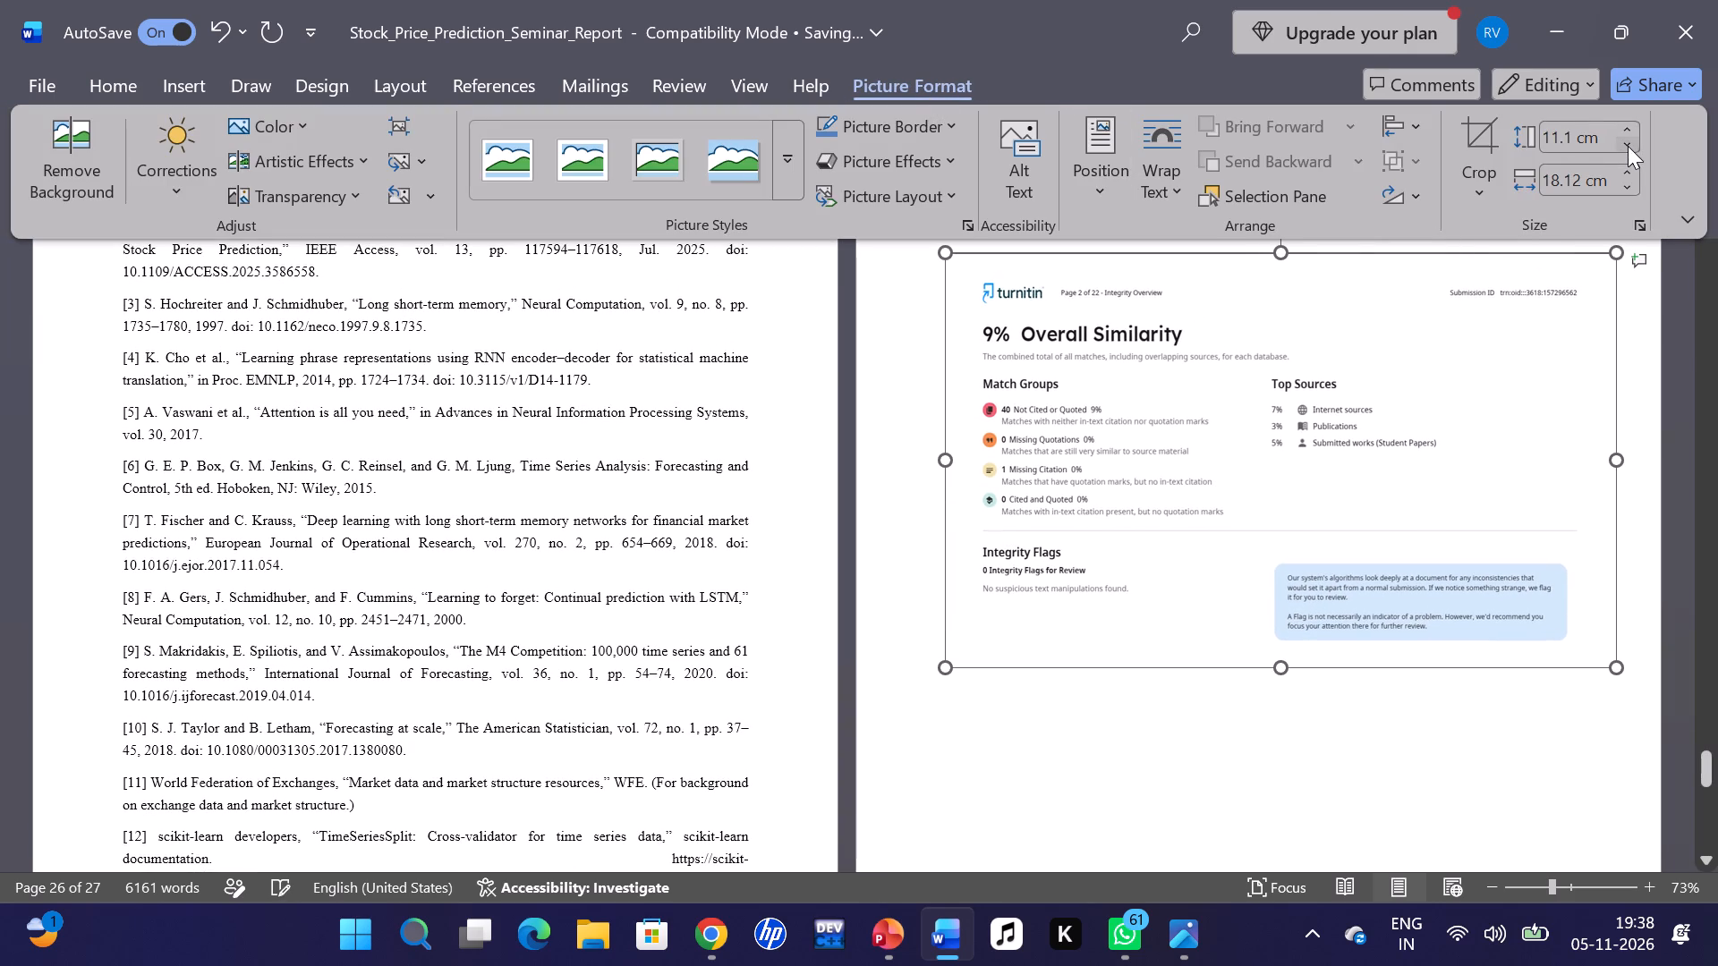
click(1628, 146)
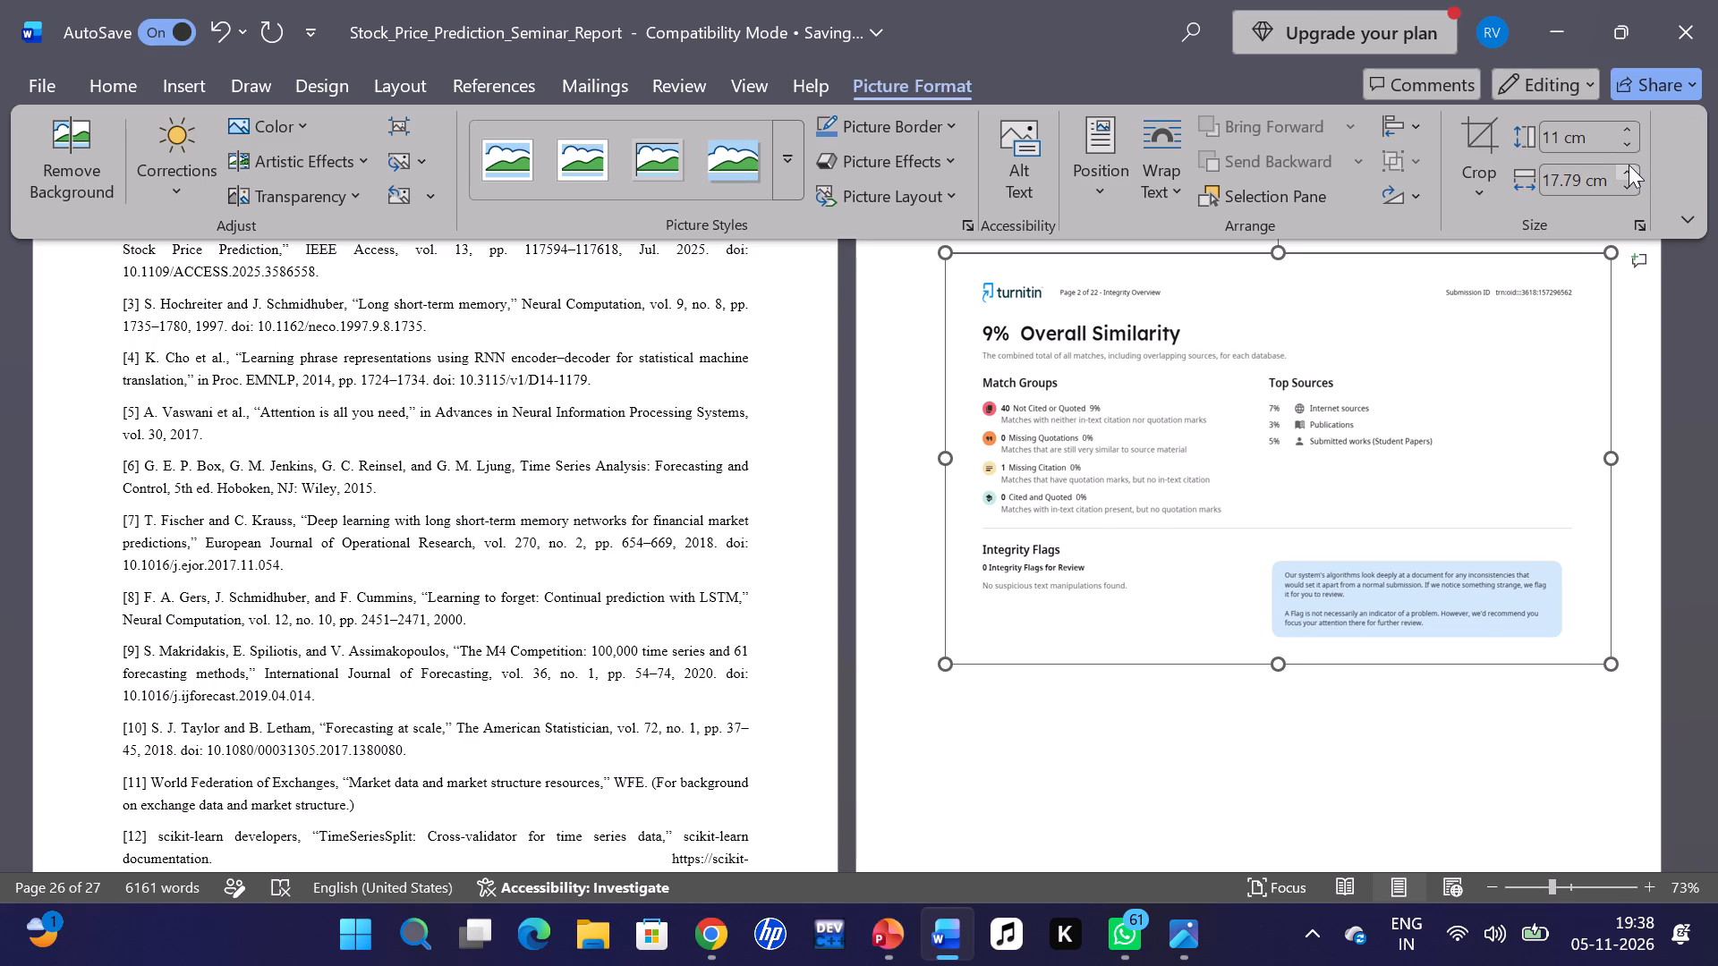
triple_click(1629, 165)
triple_click(1629, 165)
click(1629, 165)
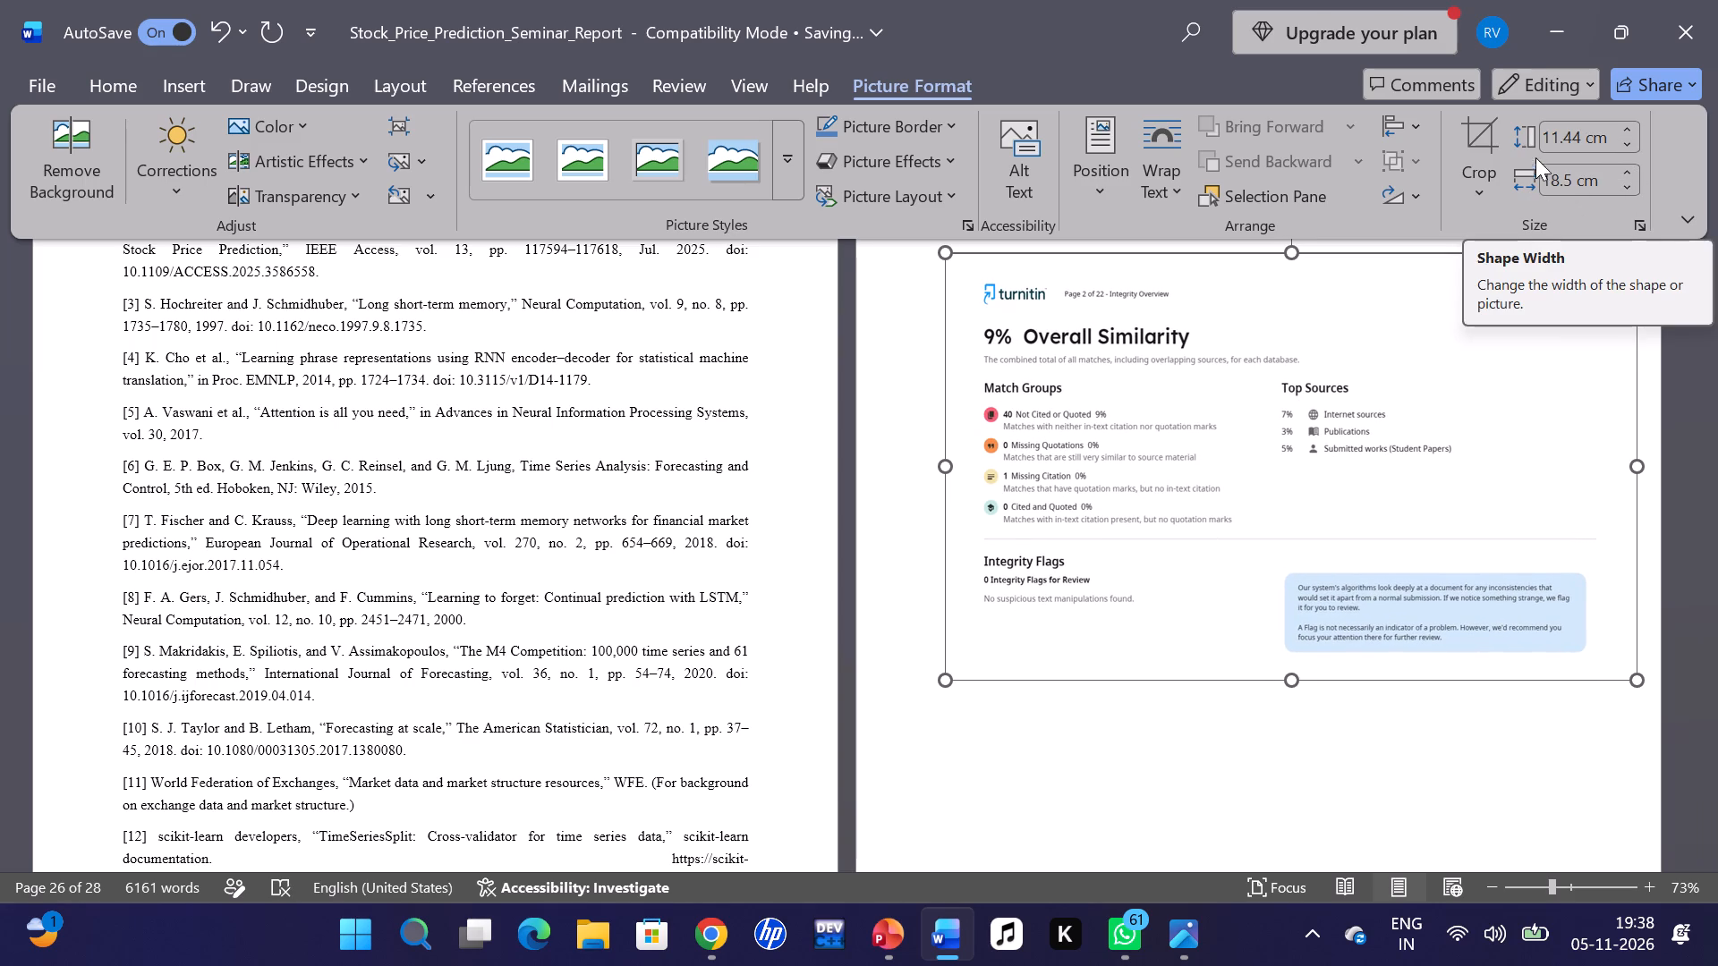
triple_click(1629, 131)
click(1629, 131)
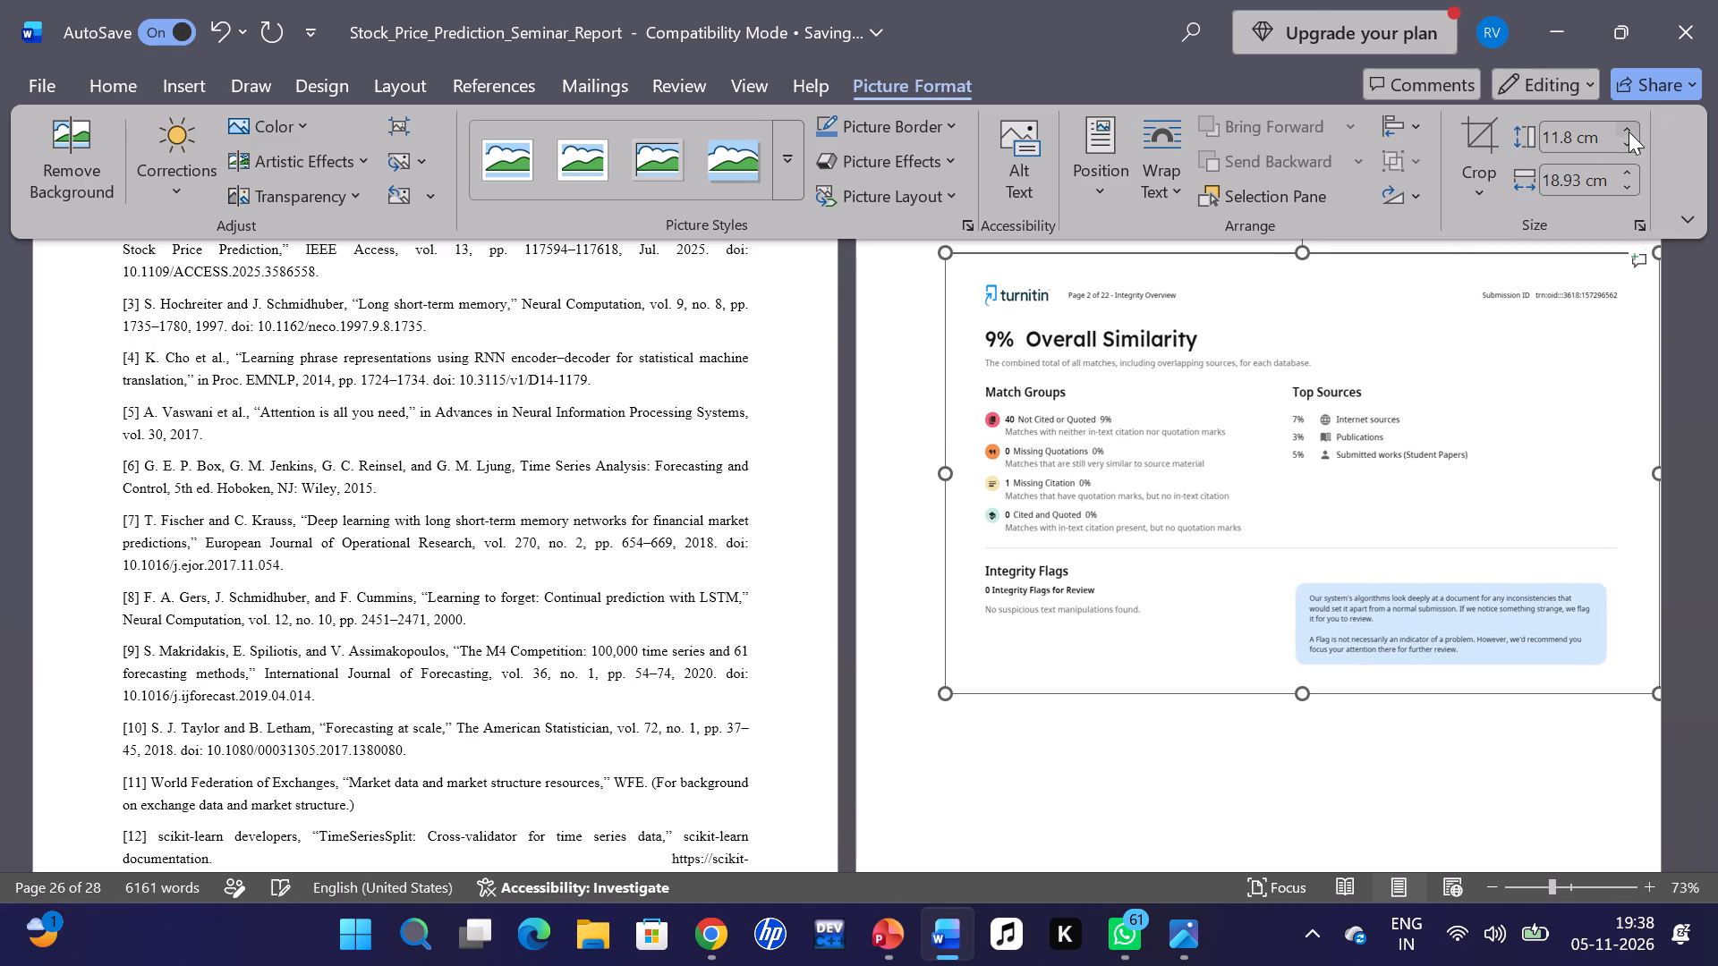
triple_click(1632, 190)
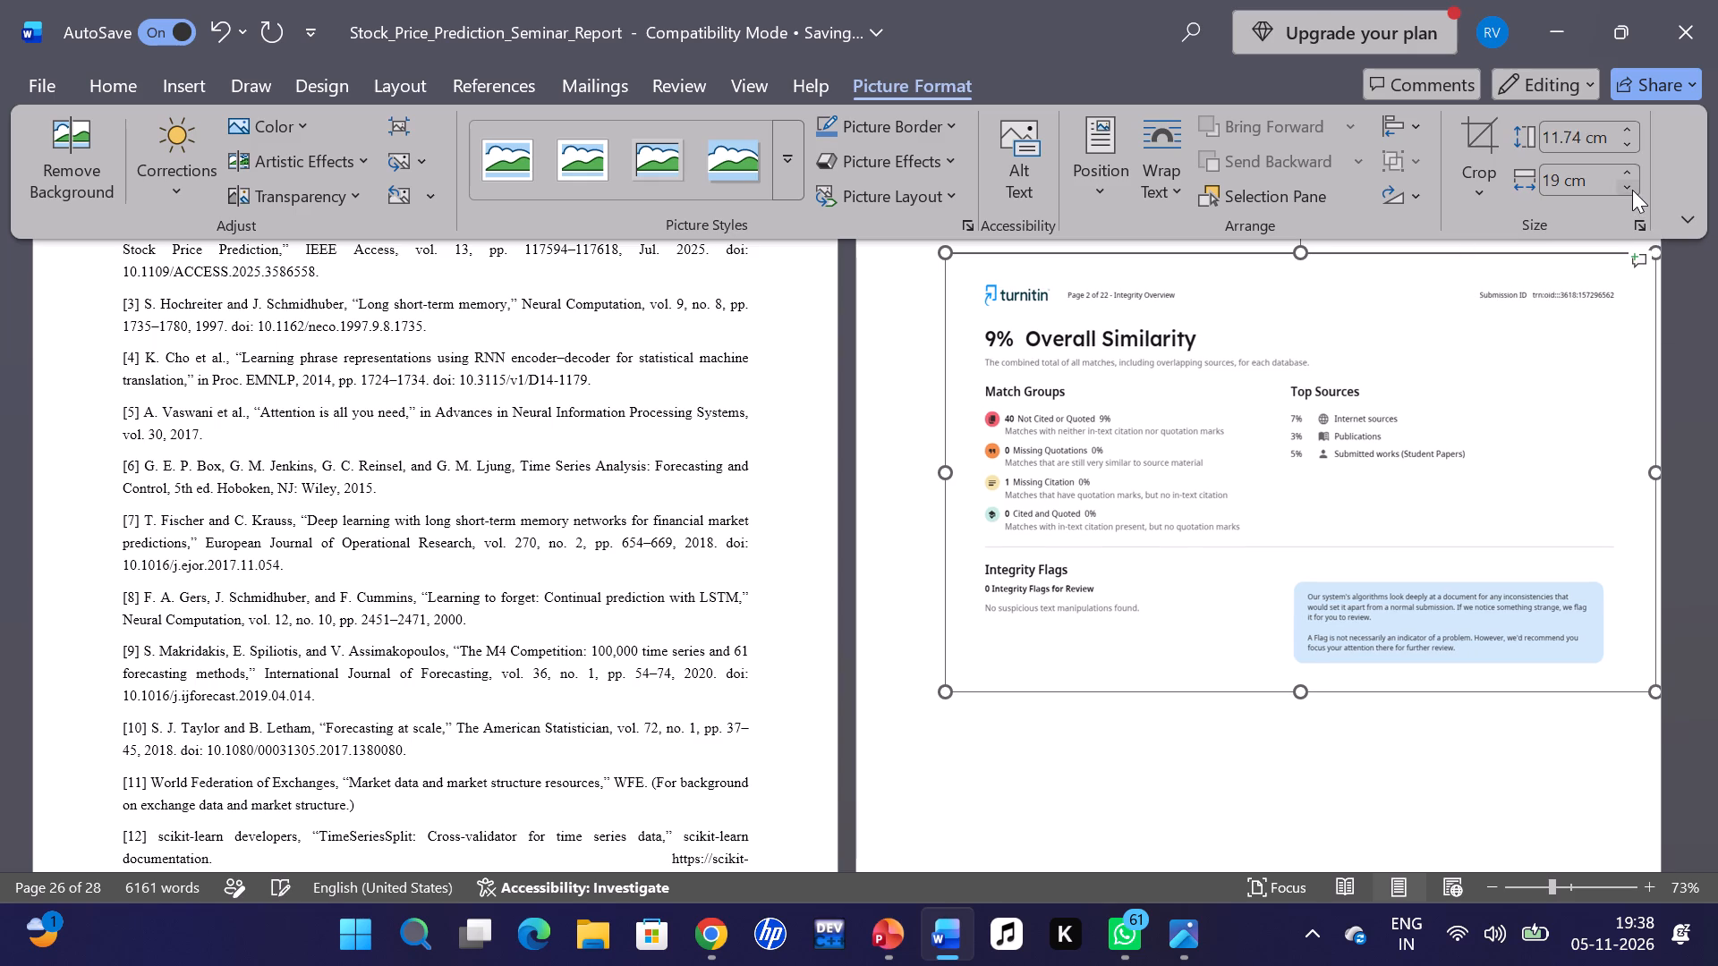
double_click(1632, 190)
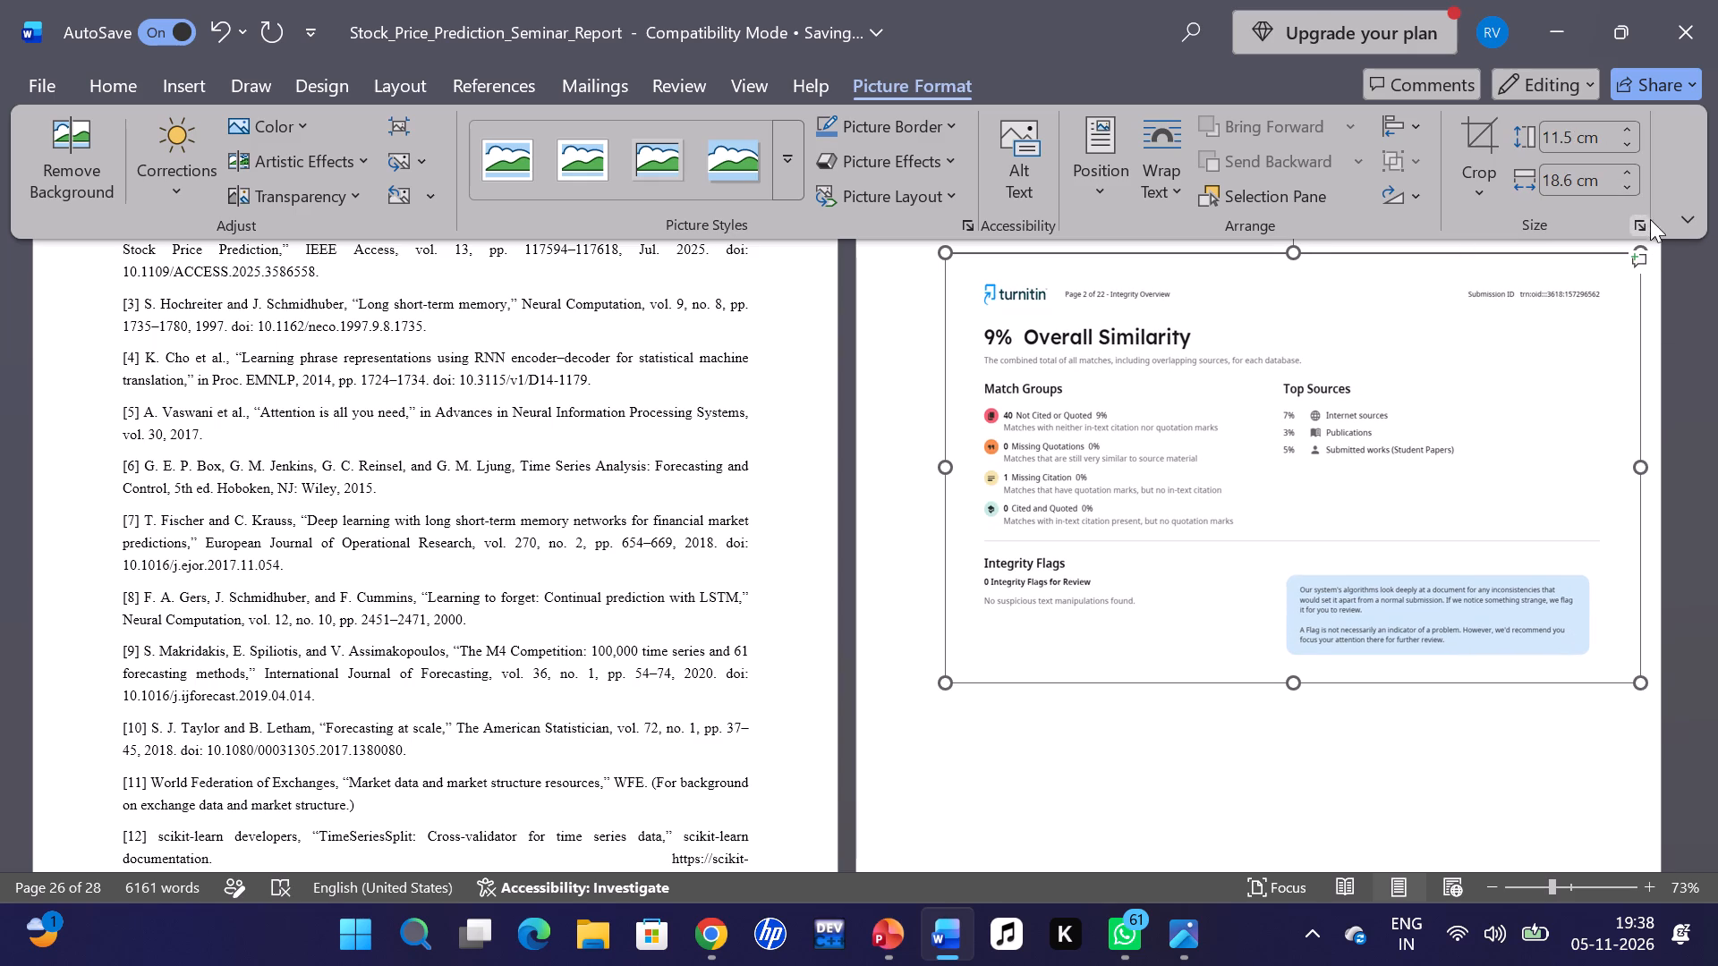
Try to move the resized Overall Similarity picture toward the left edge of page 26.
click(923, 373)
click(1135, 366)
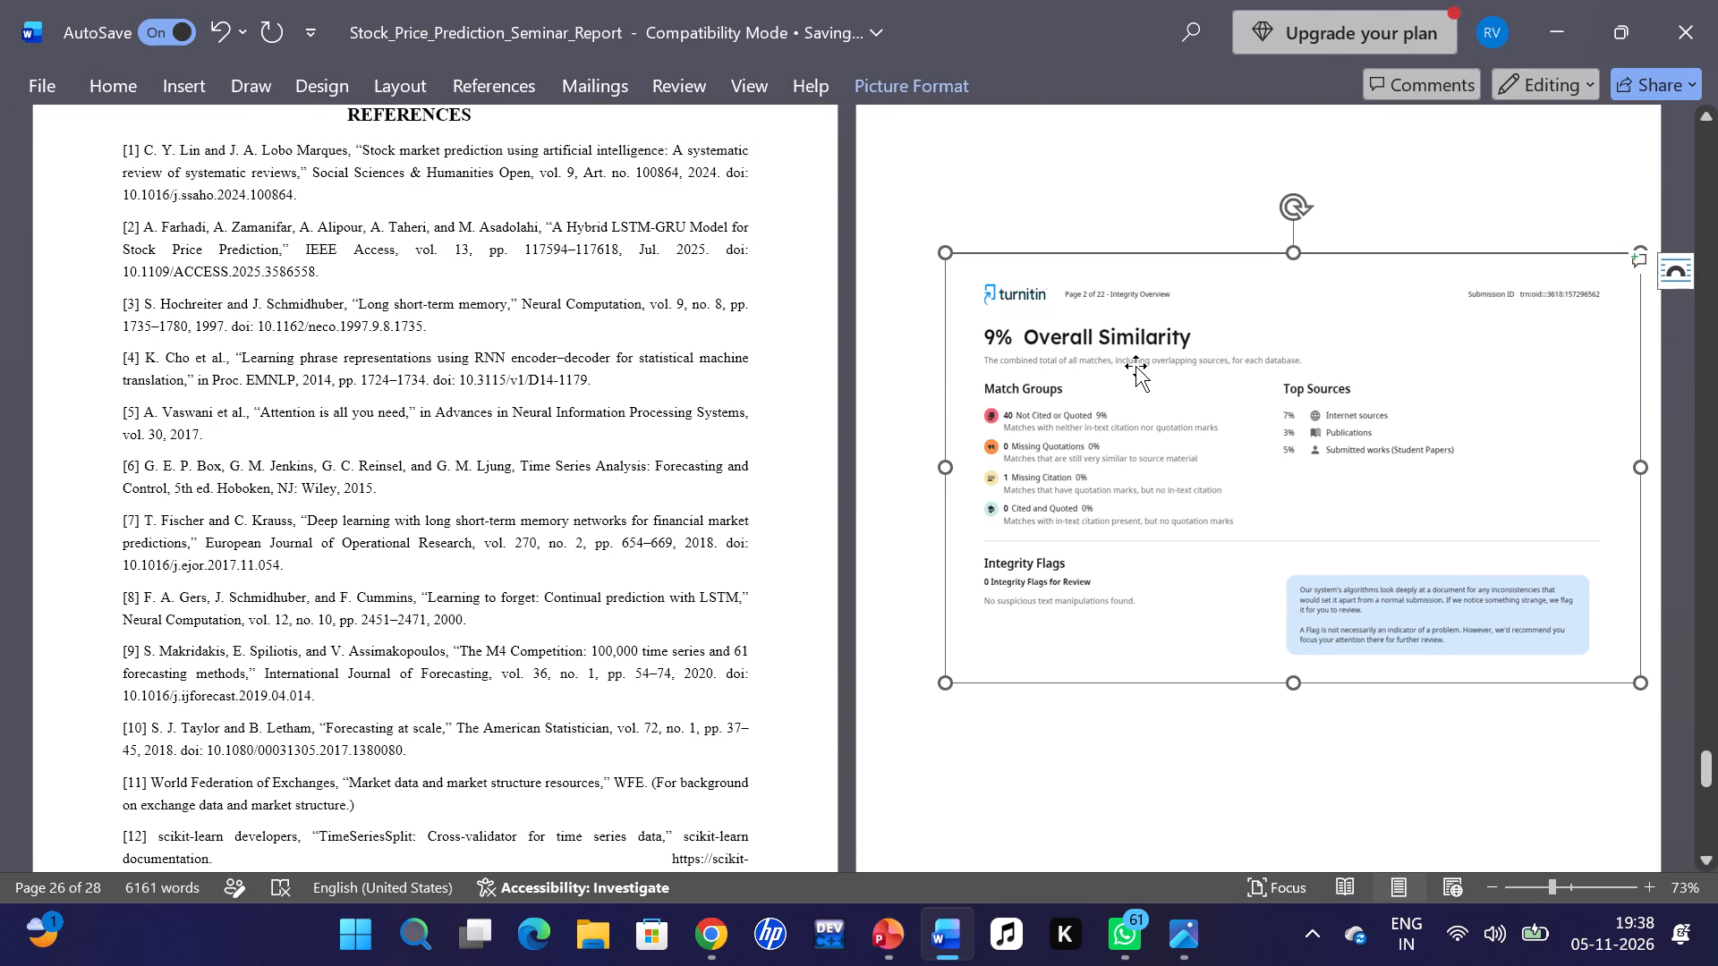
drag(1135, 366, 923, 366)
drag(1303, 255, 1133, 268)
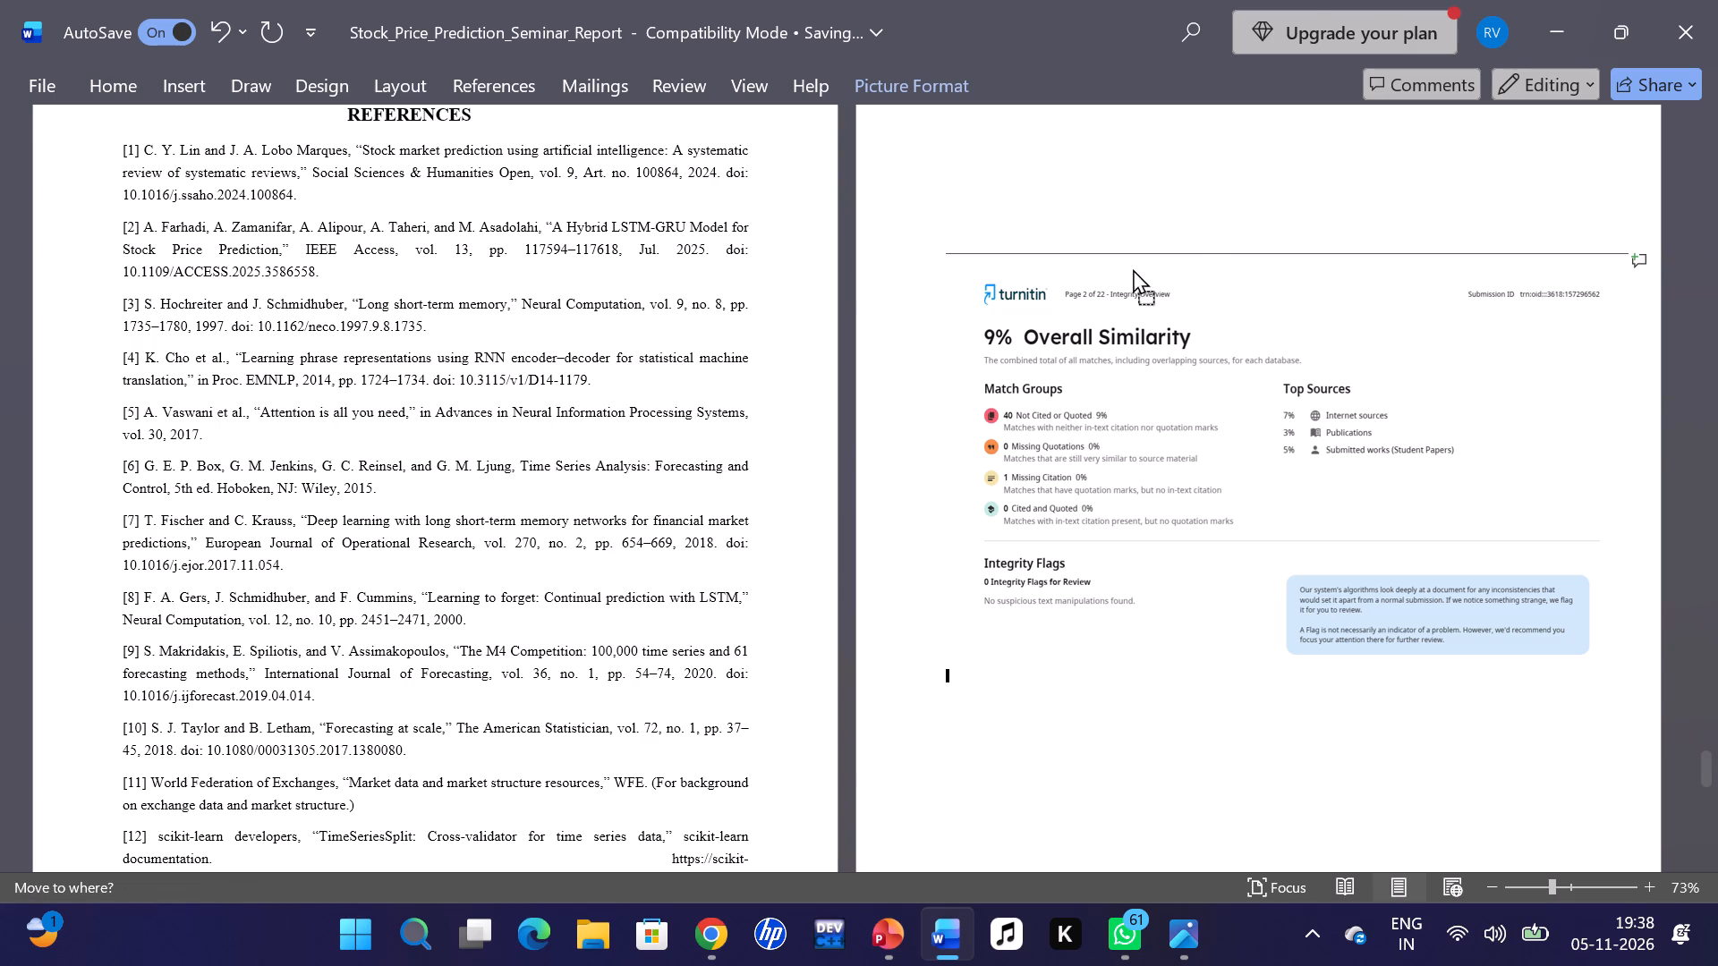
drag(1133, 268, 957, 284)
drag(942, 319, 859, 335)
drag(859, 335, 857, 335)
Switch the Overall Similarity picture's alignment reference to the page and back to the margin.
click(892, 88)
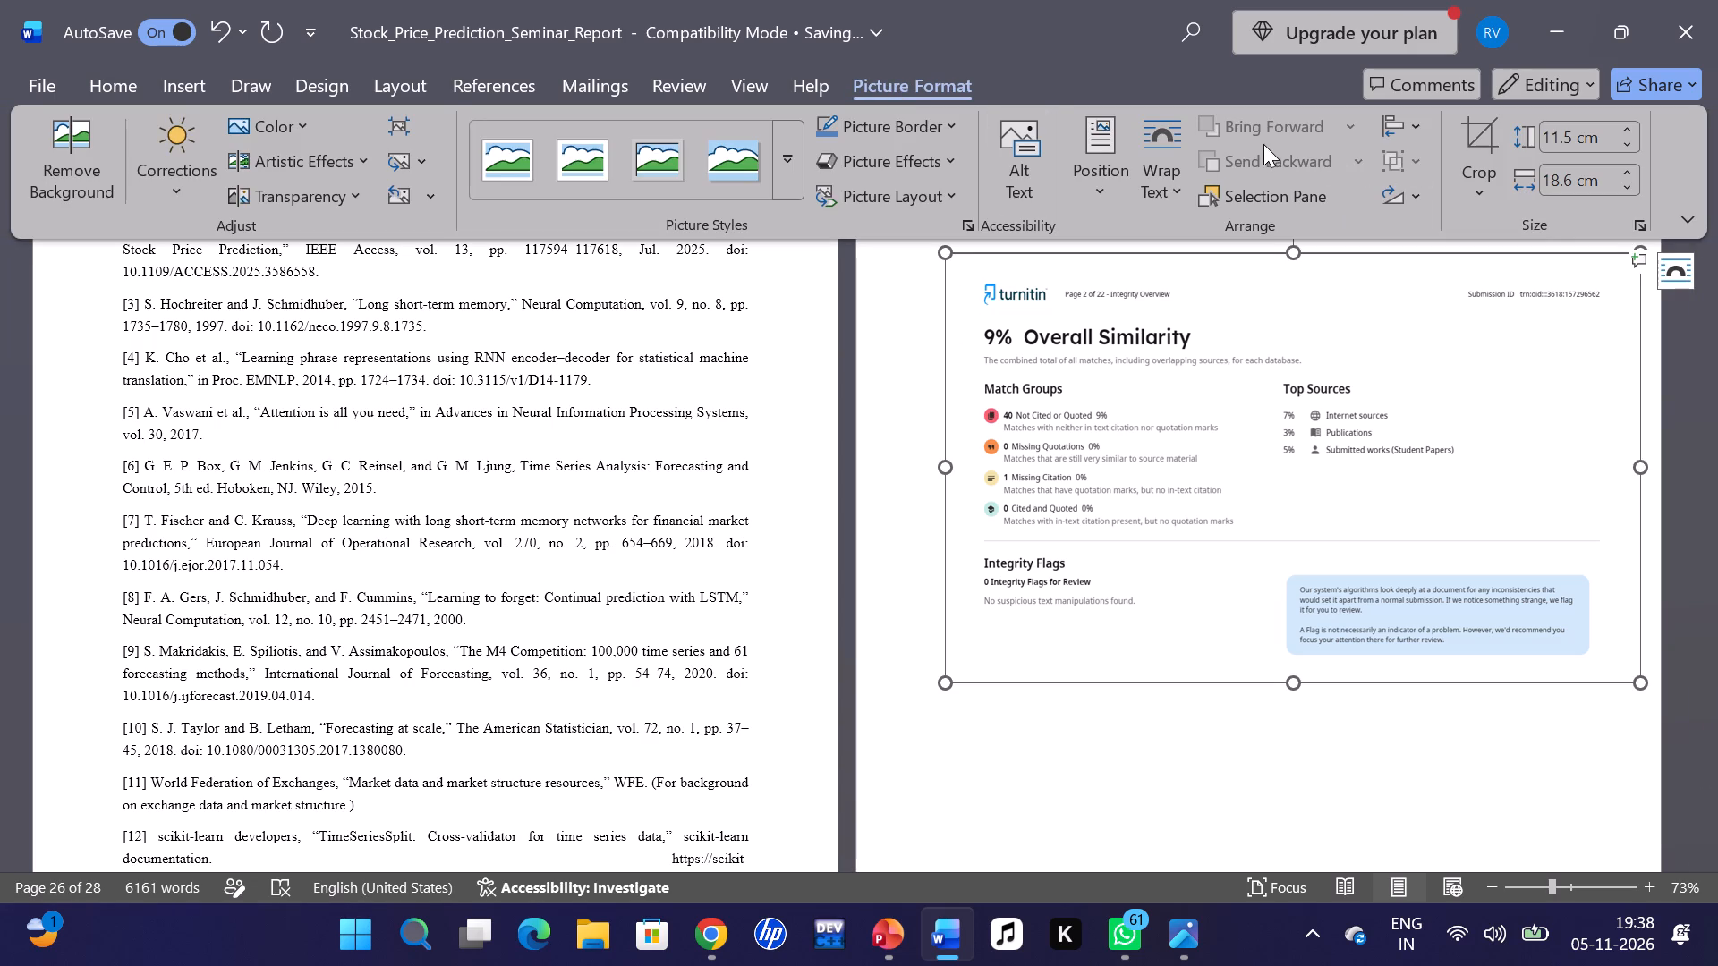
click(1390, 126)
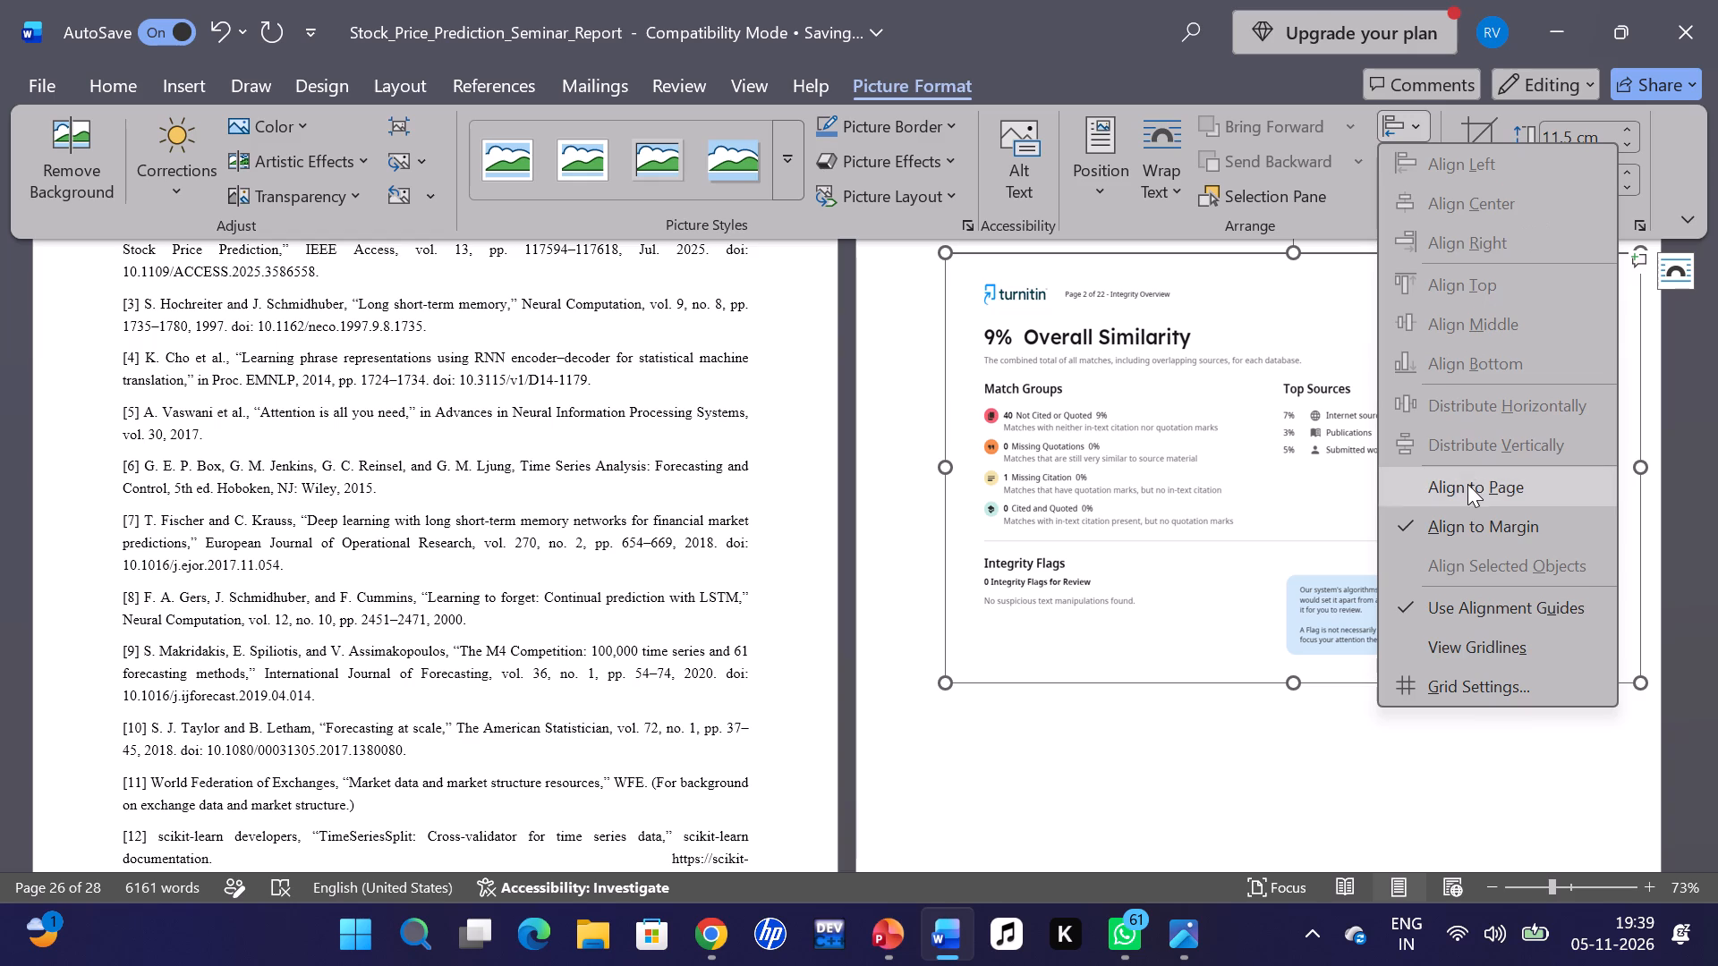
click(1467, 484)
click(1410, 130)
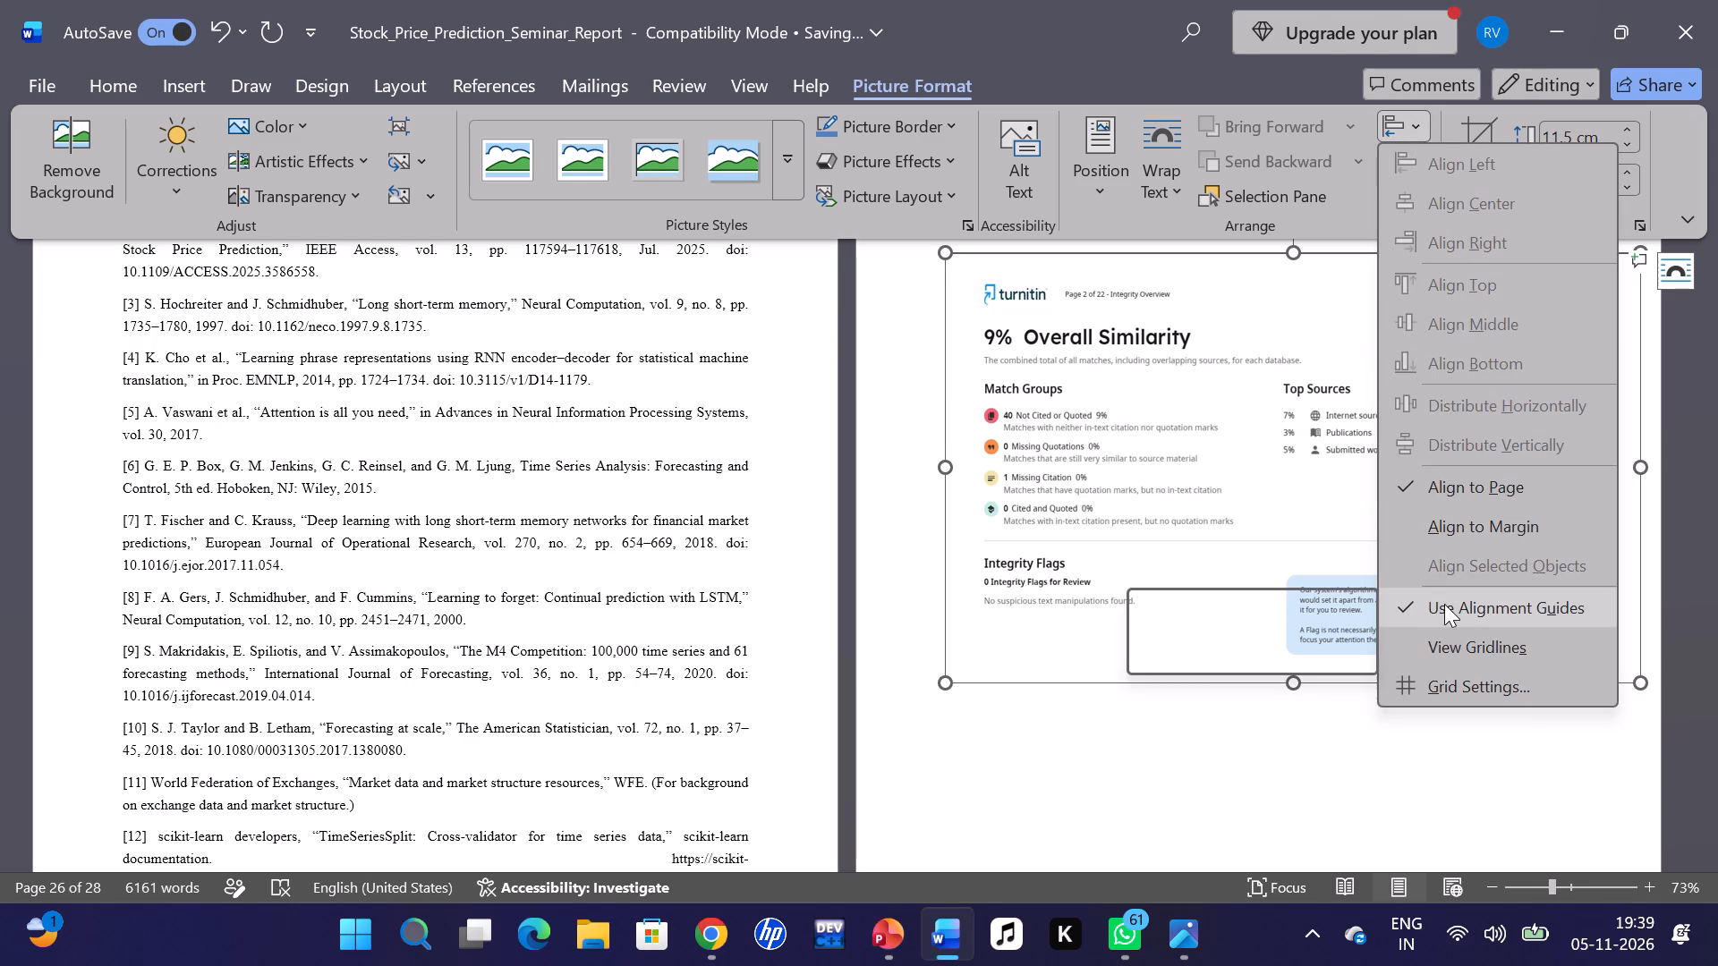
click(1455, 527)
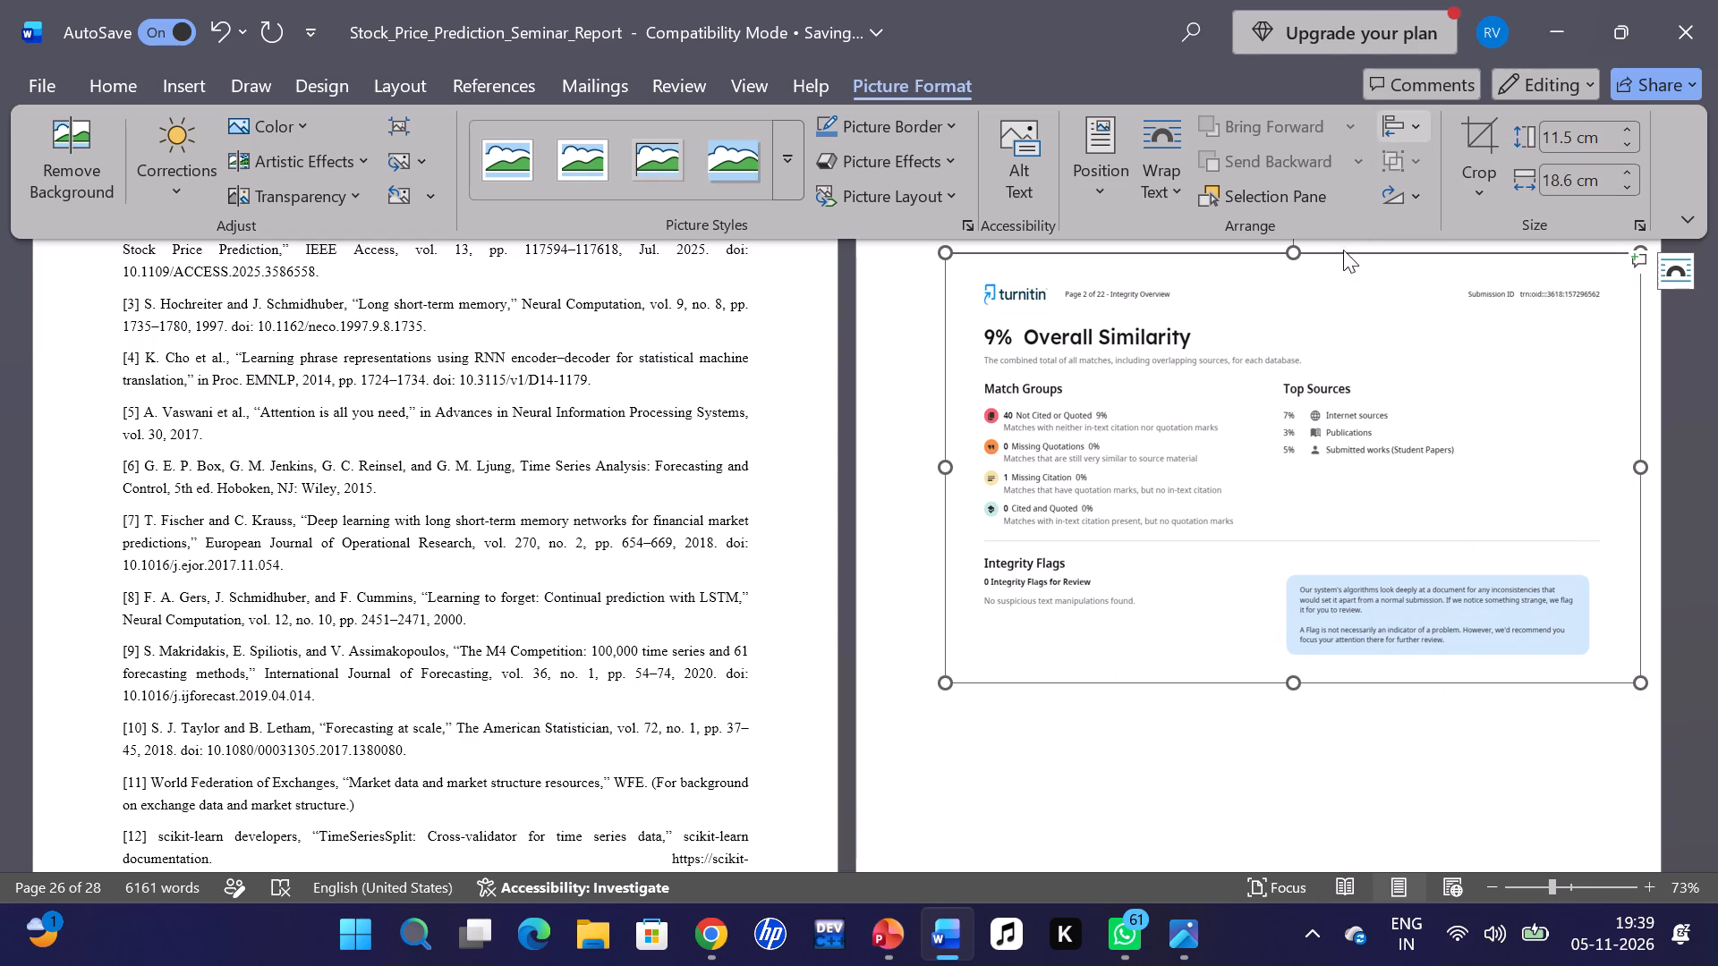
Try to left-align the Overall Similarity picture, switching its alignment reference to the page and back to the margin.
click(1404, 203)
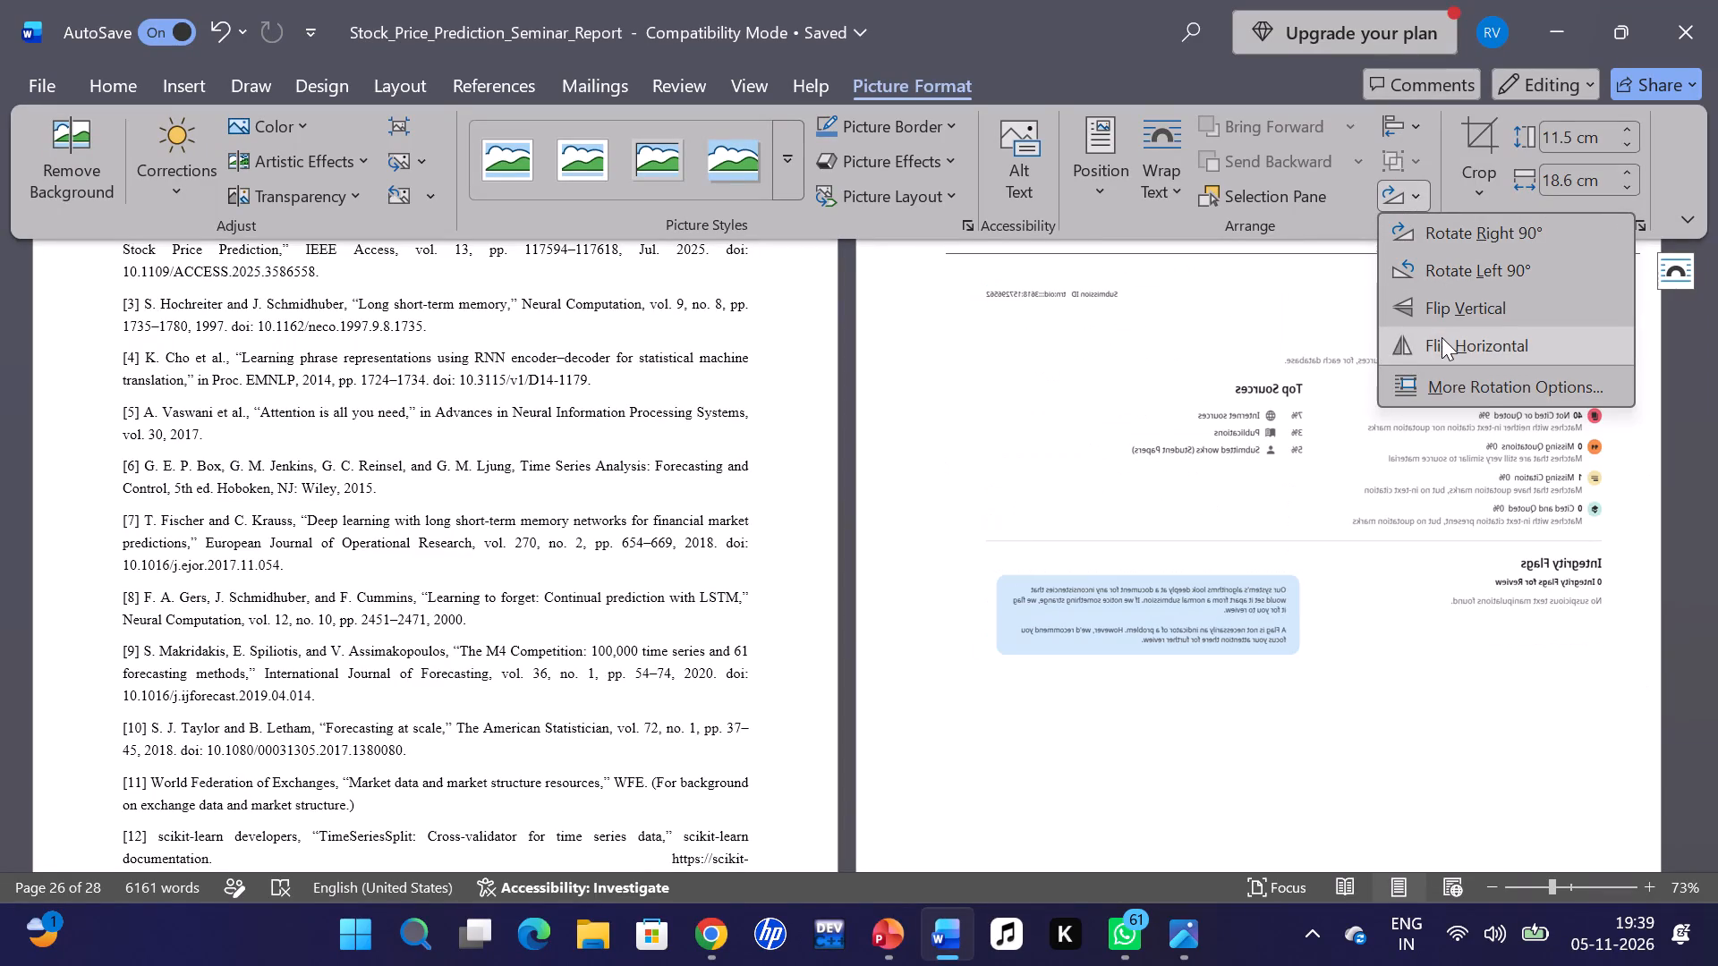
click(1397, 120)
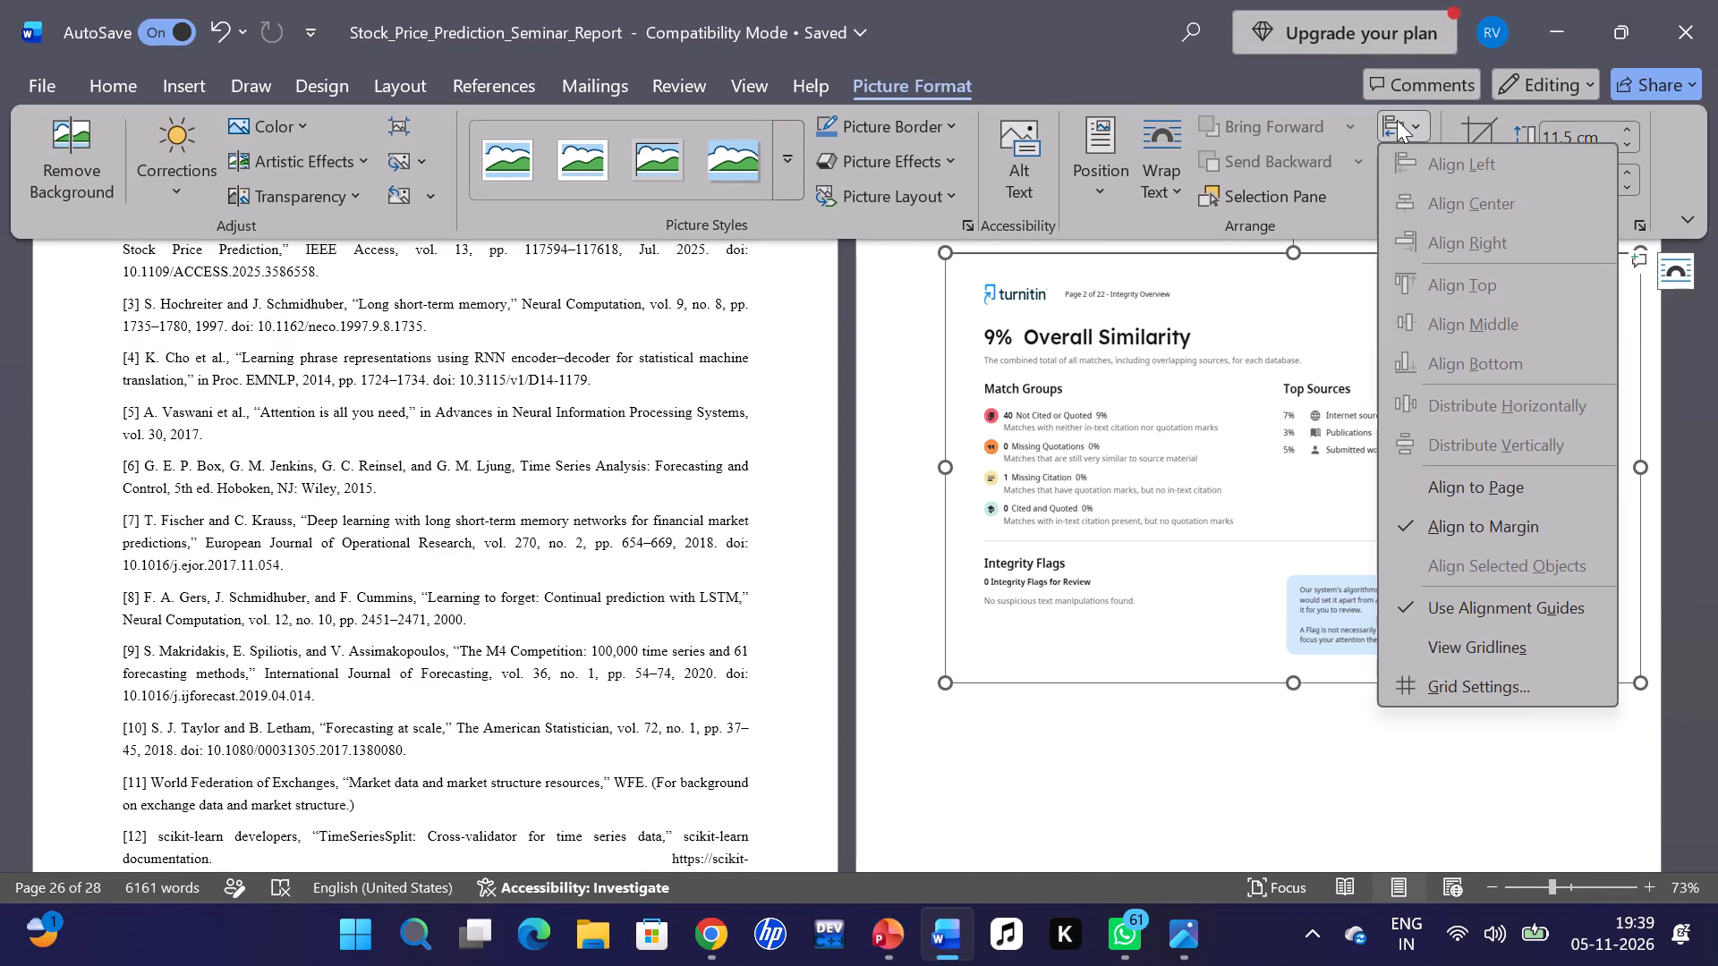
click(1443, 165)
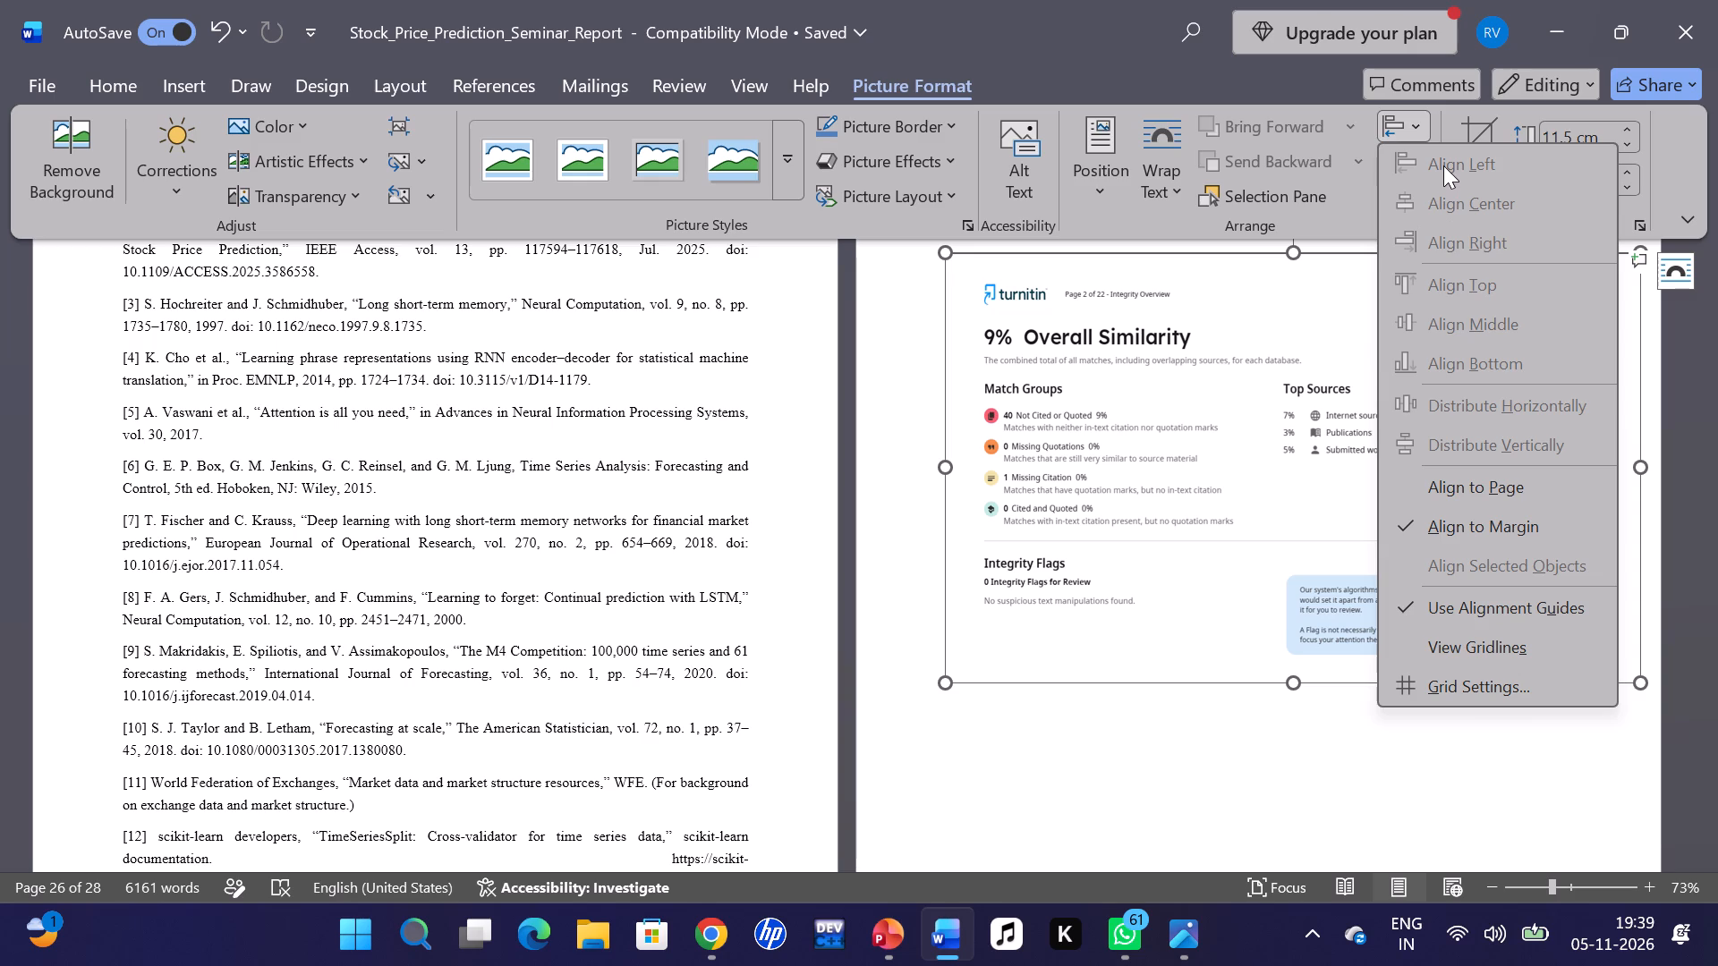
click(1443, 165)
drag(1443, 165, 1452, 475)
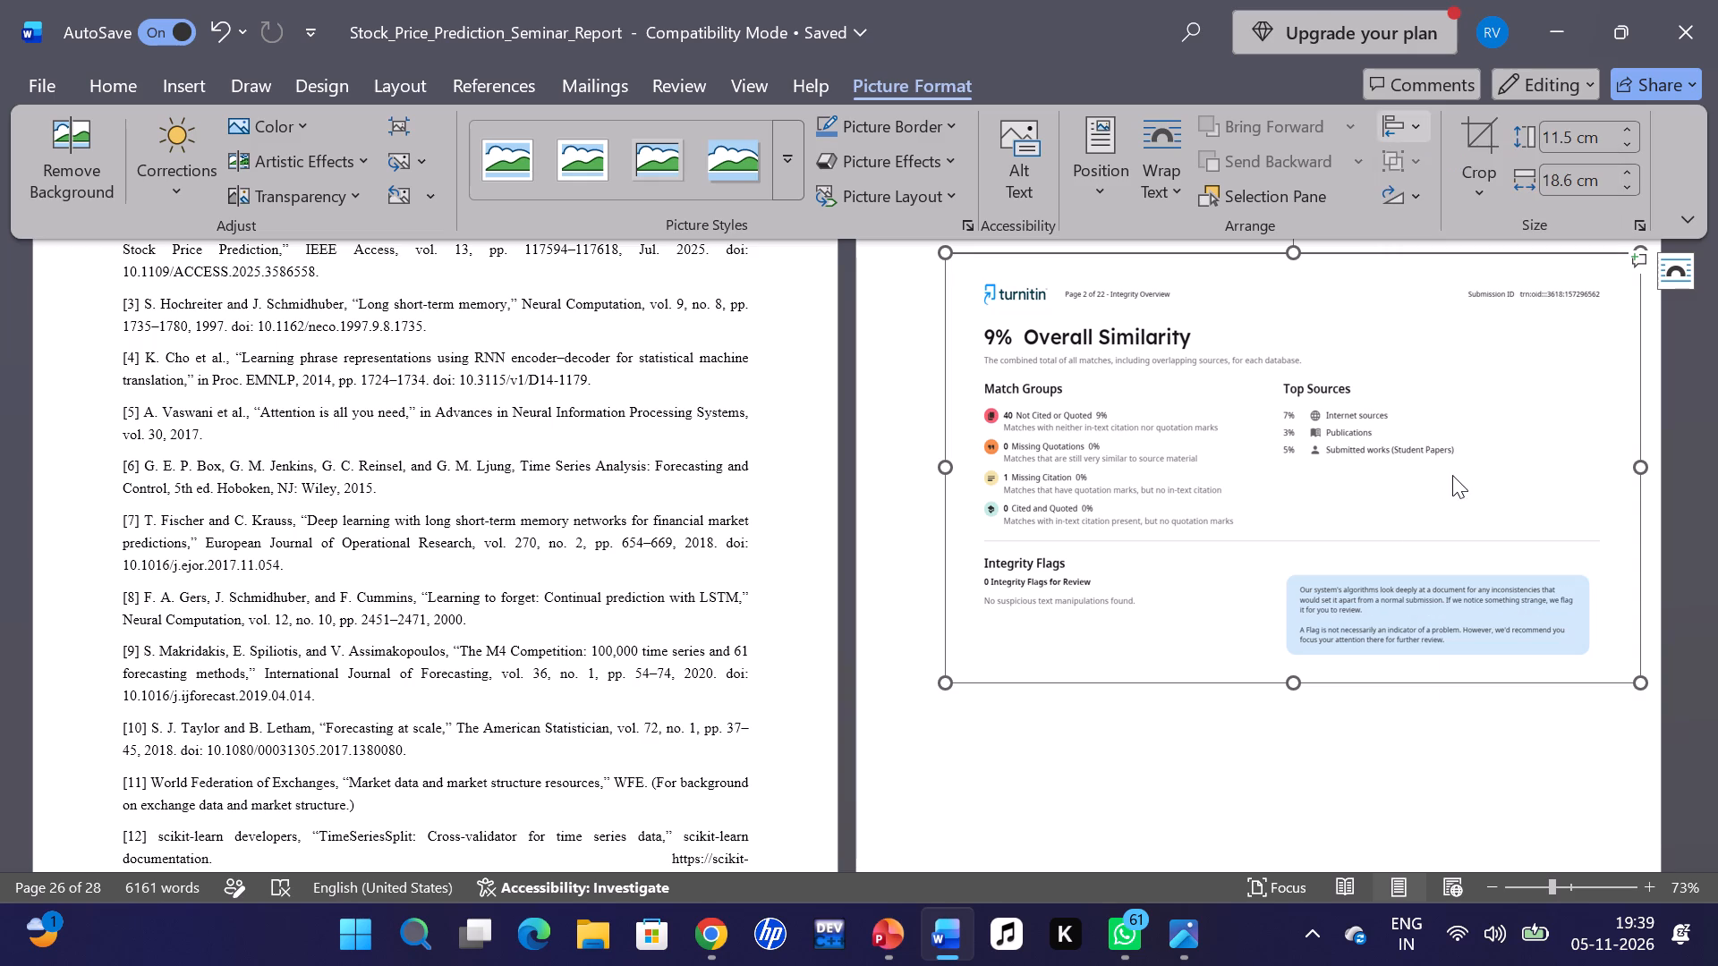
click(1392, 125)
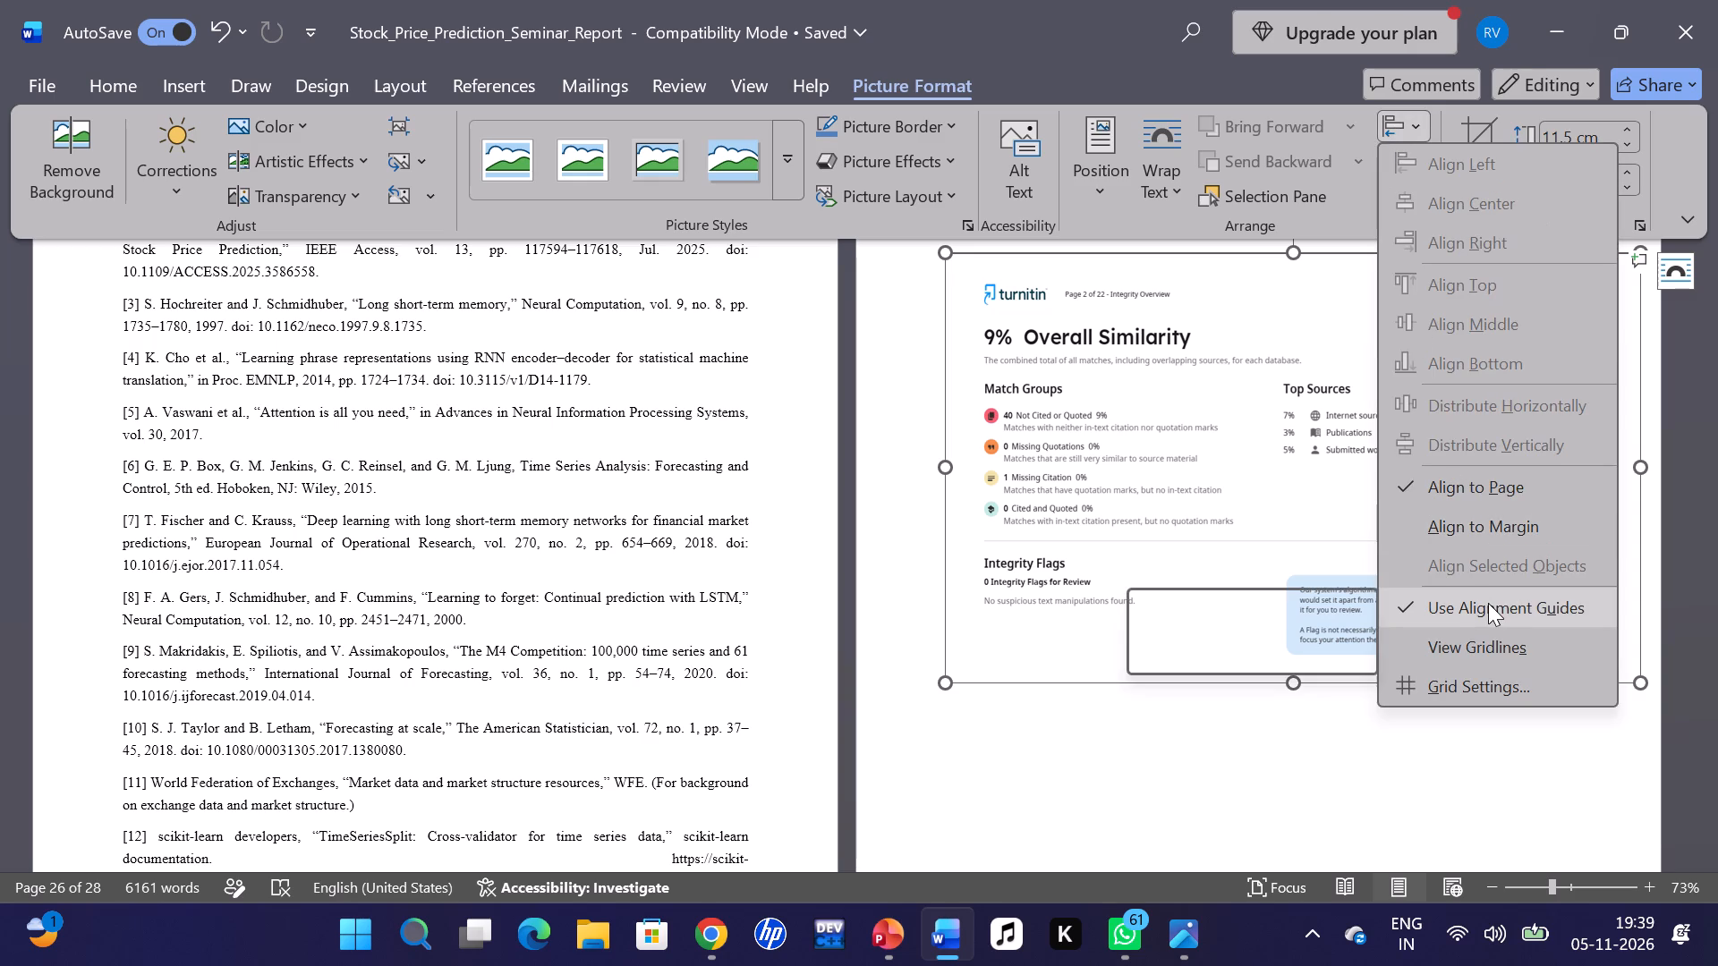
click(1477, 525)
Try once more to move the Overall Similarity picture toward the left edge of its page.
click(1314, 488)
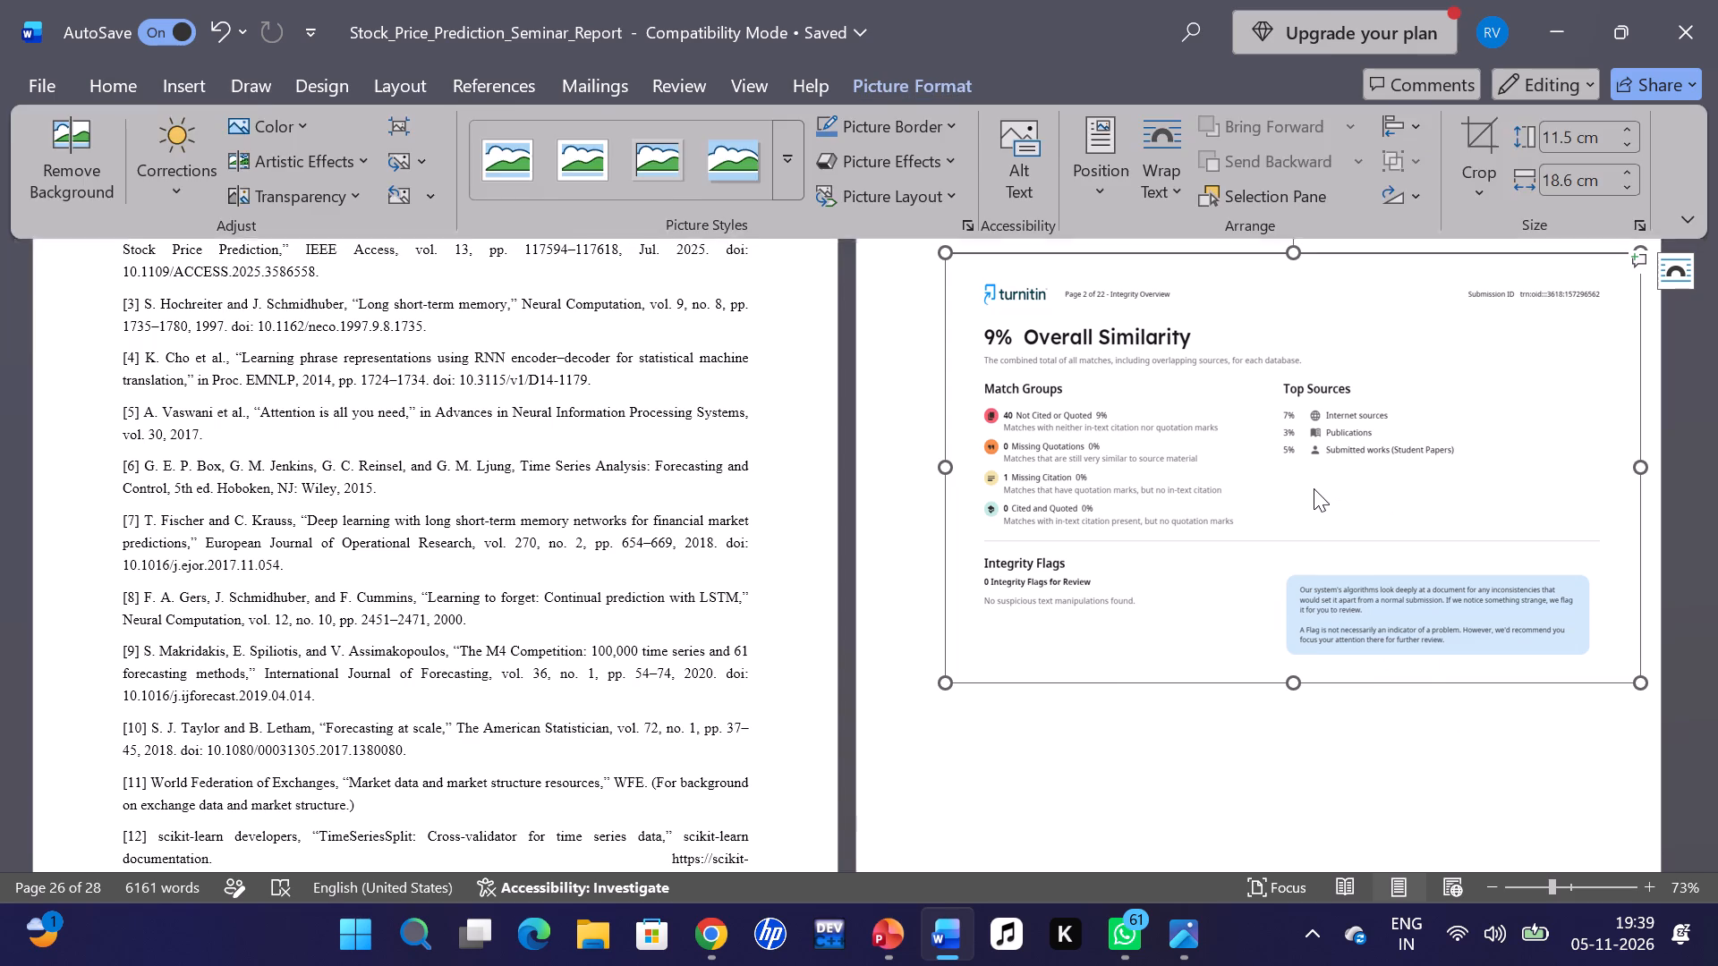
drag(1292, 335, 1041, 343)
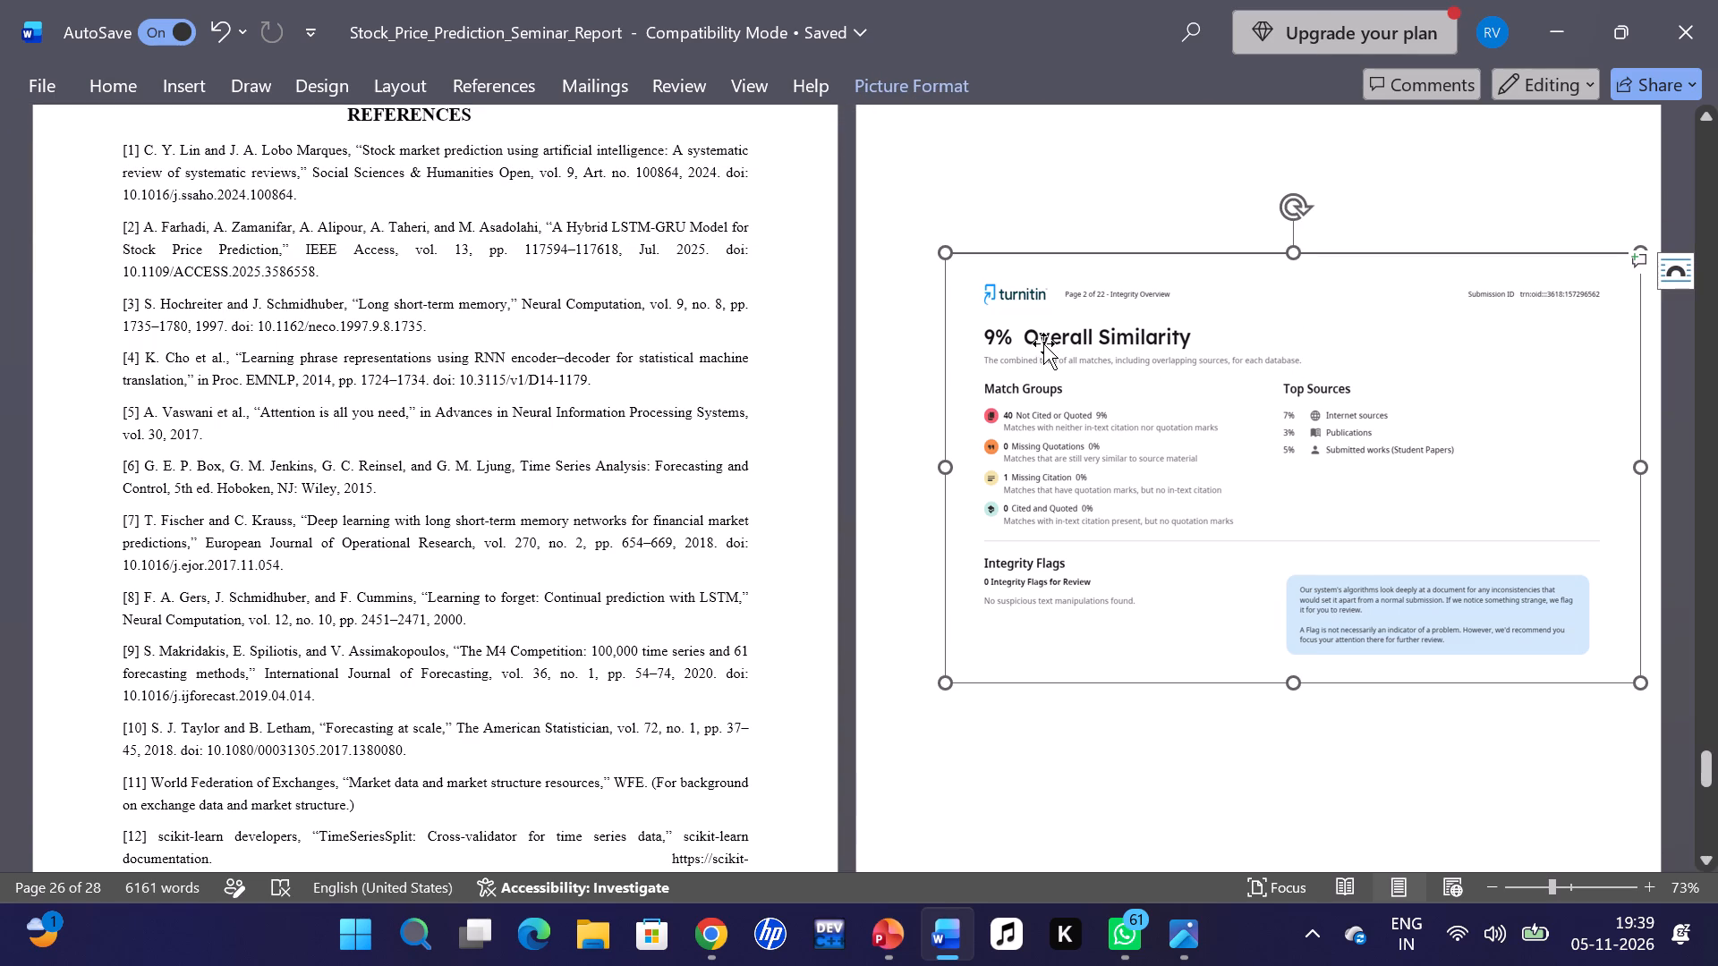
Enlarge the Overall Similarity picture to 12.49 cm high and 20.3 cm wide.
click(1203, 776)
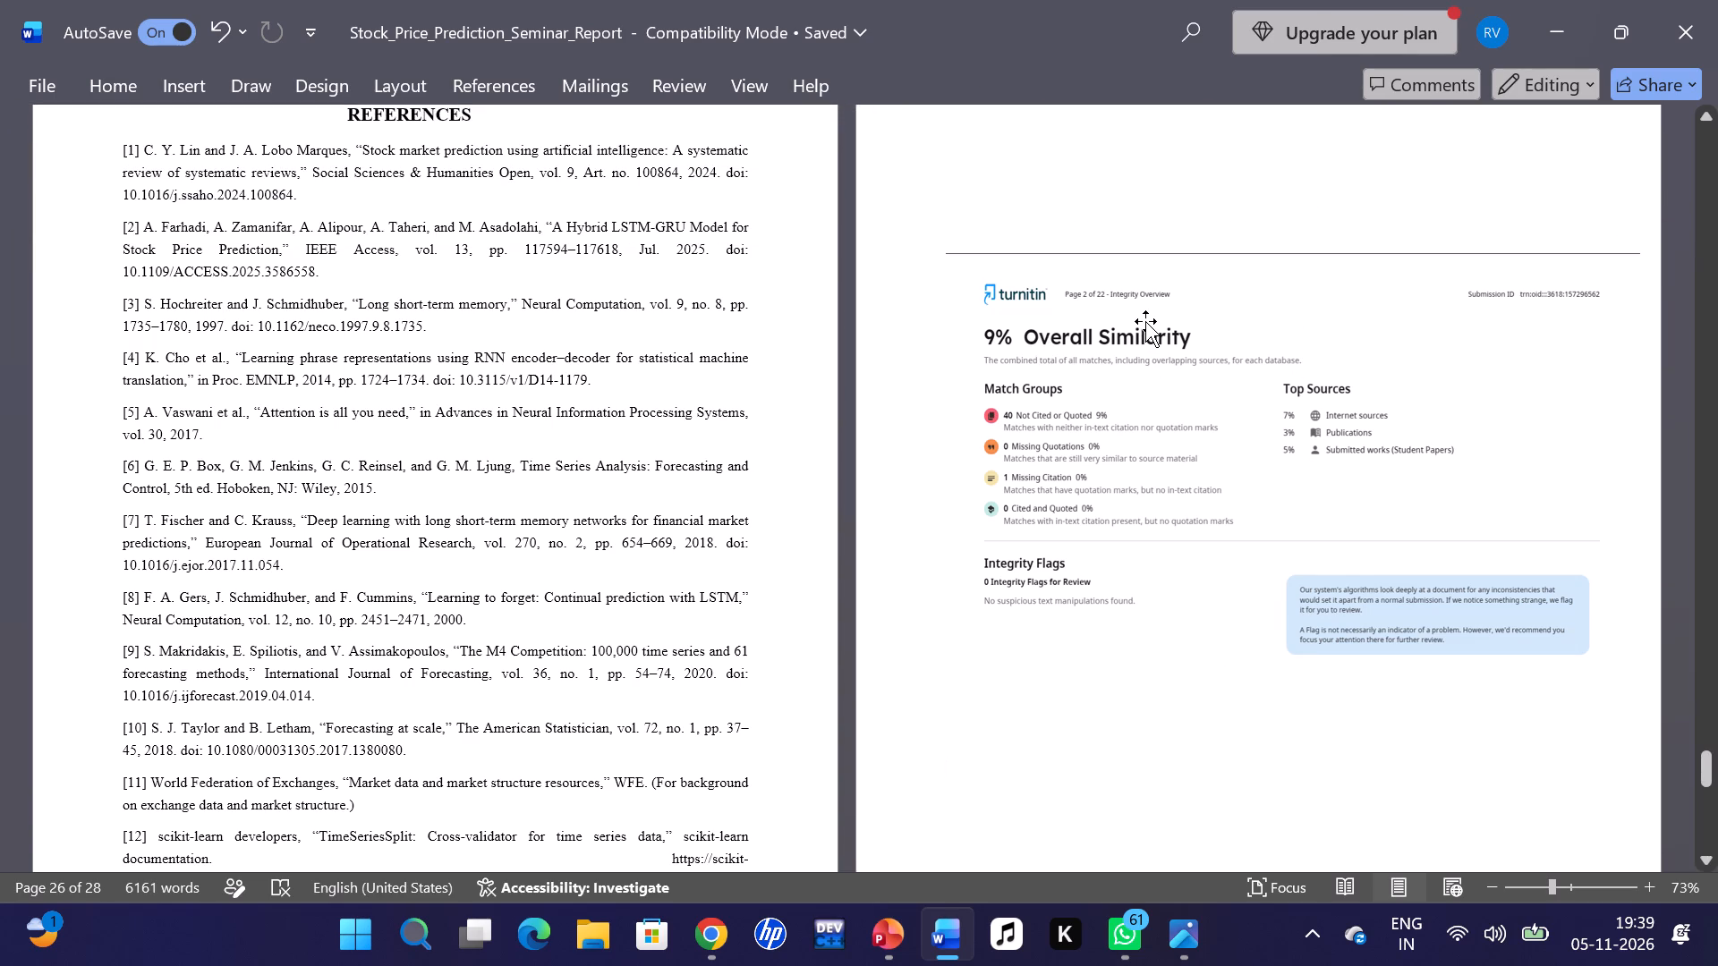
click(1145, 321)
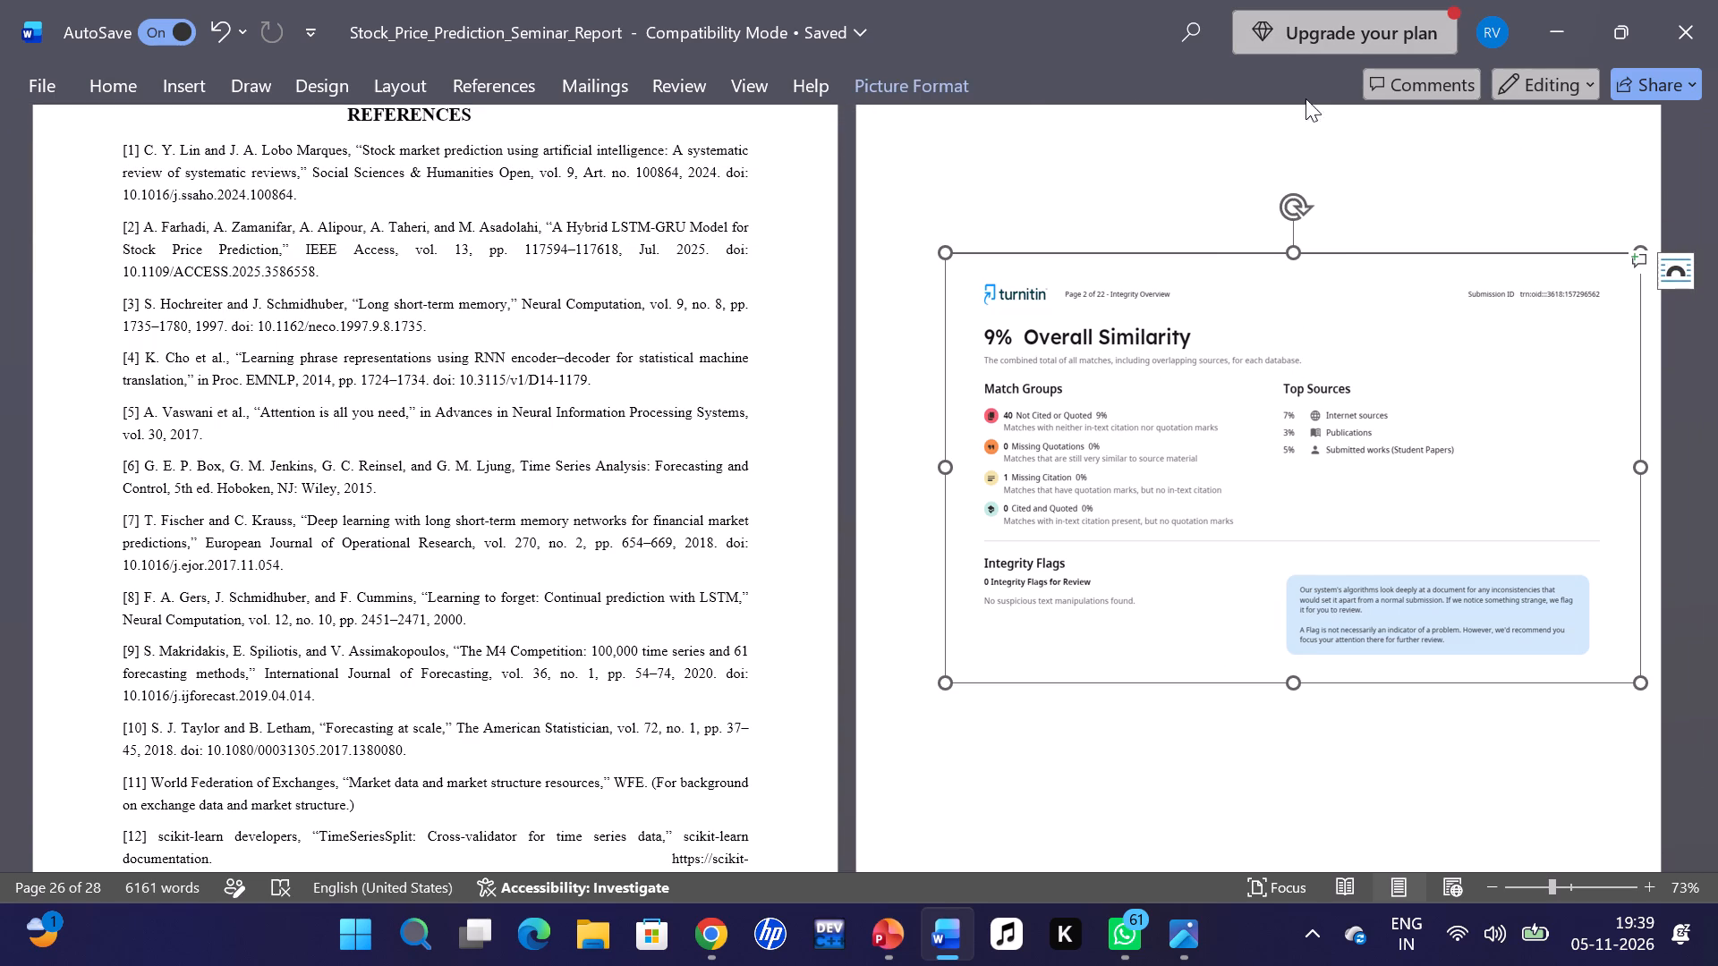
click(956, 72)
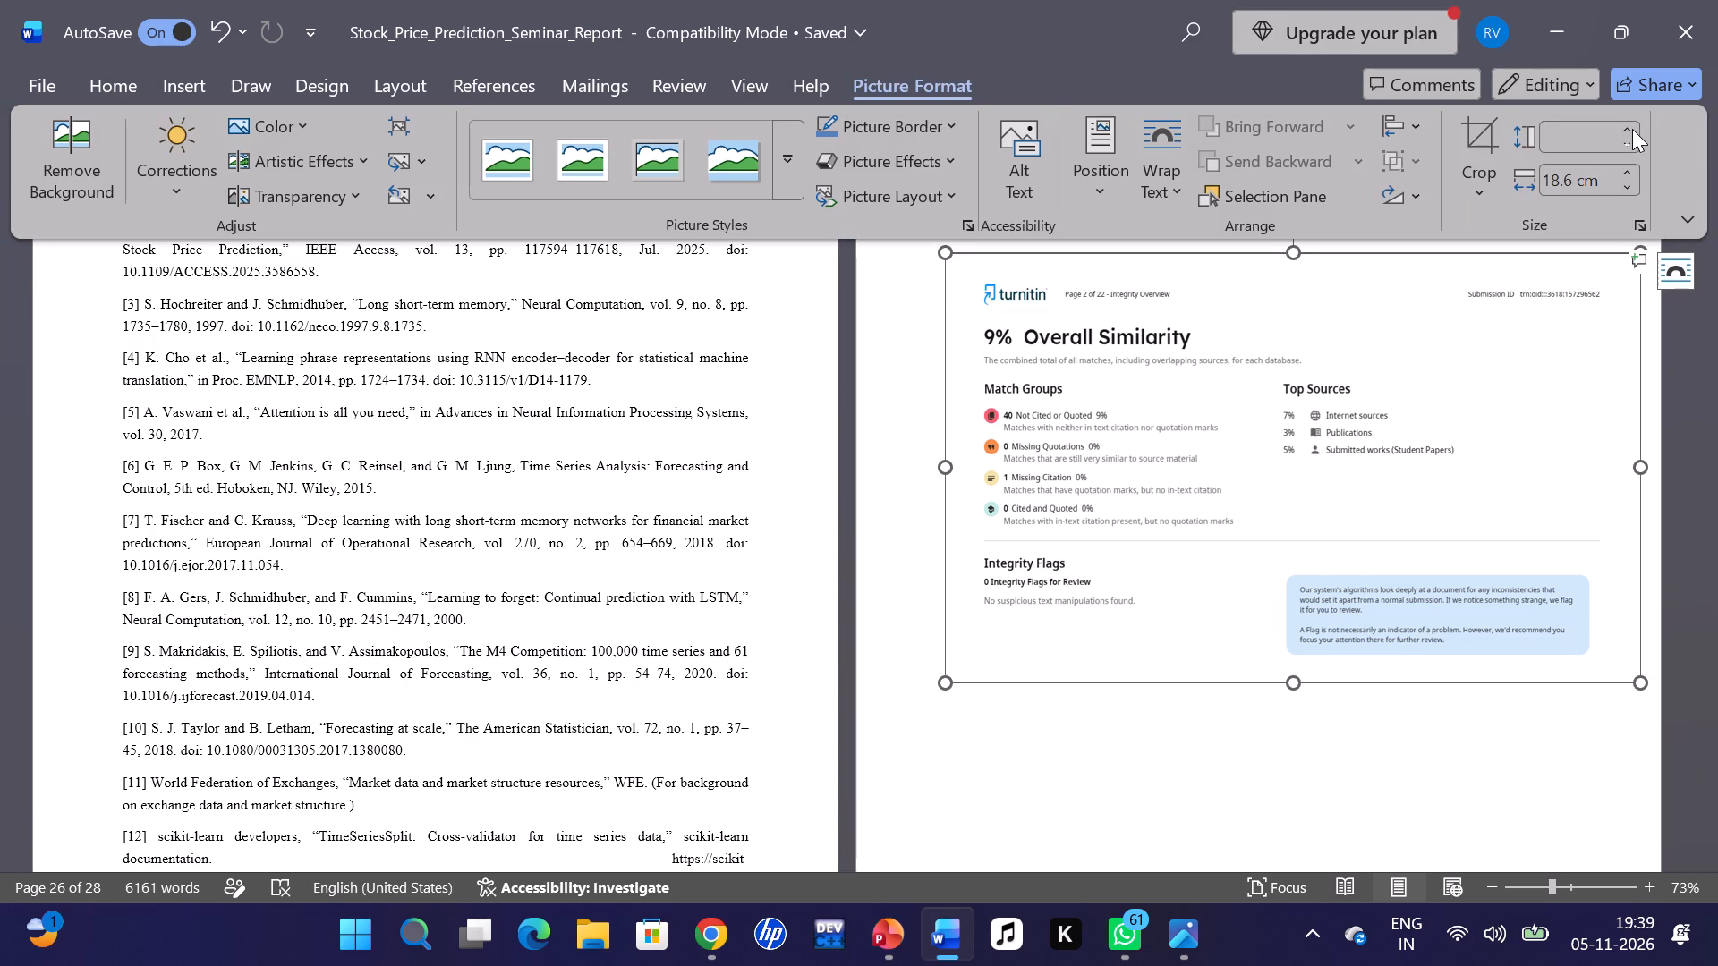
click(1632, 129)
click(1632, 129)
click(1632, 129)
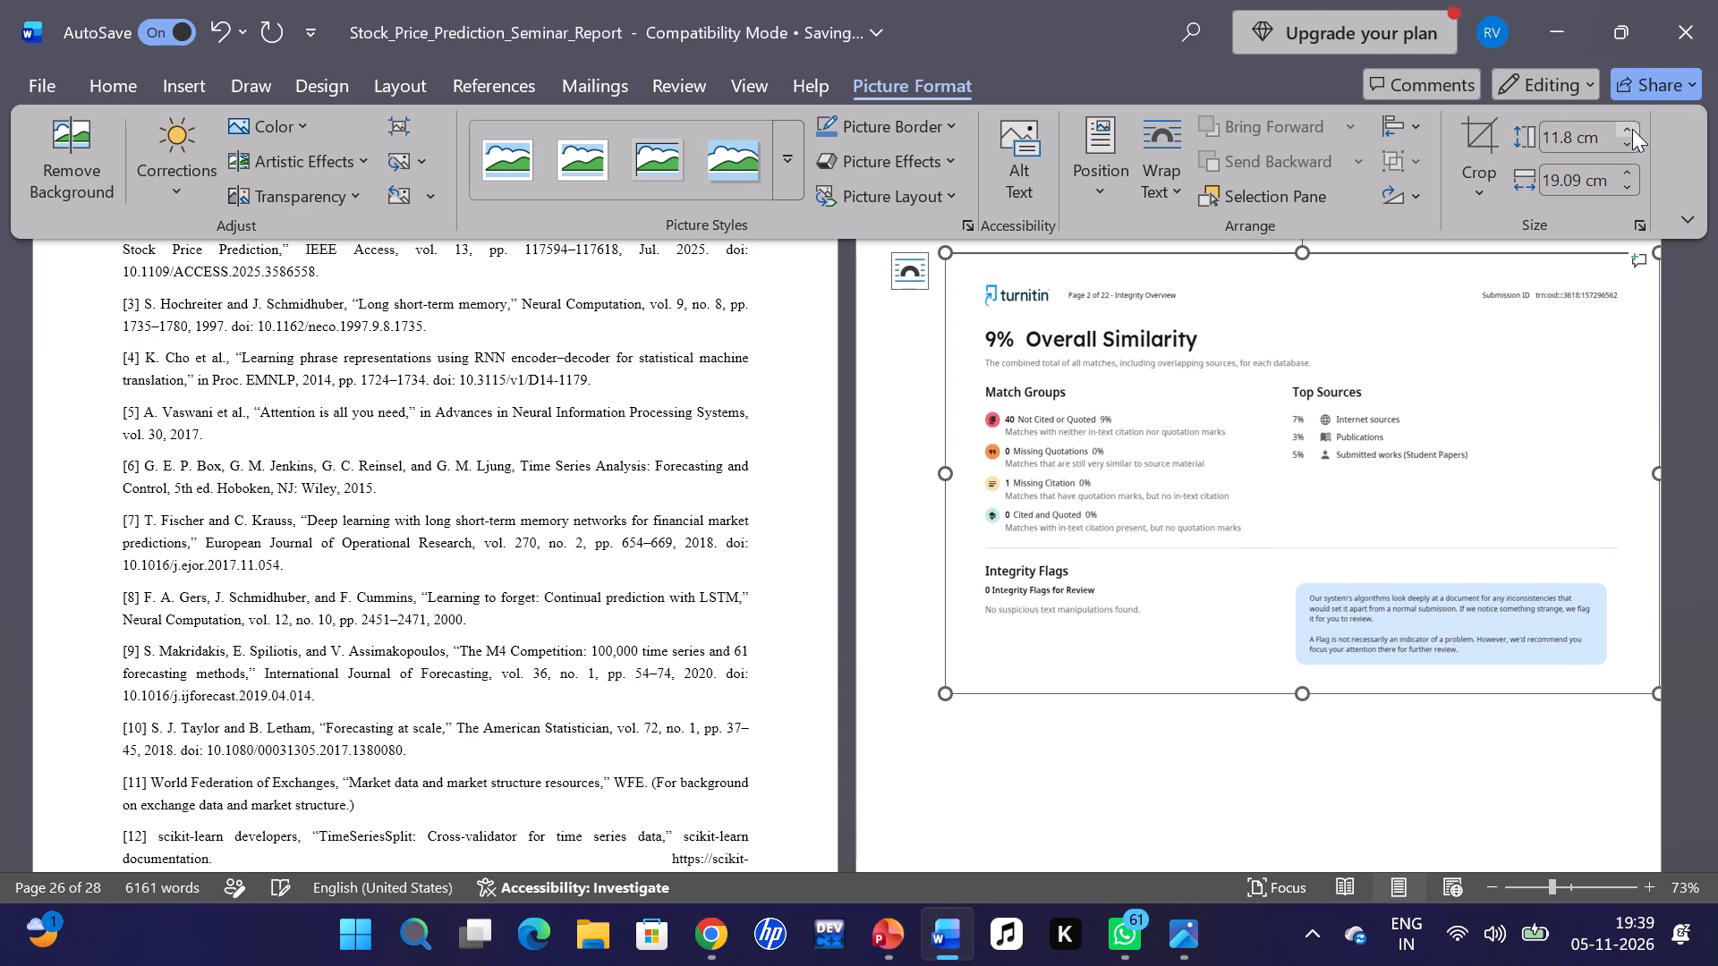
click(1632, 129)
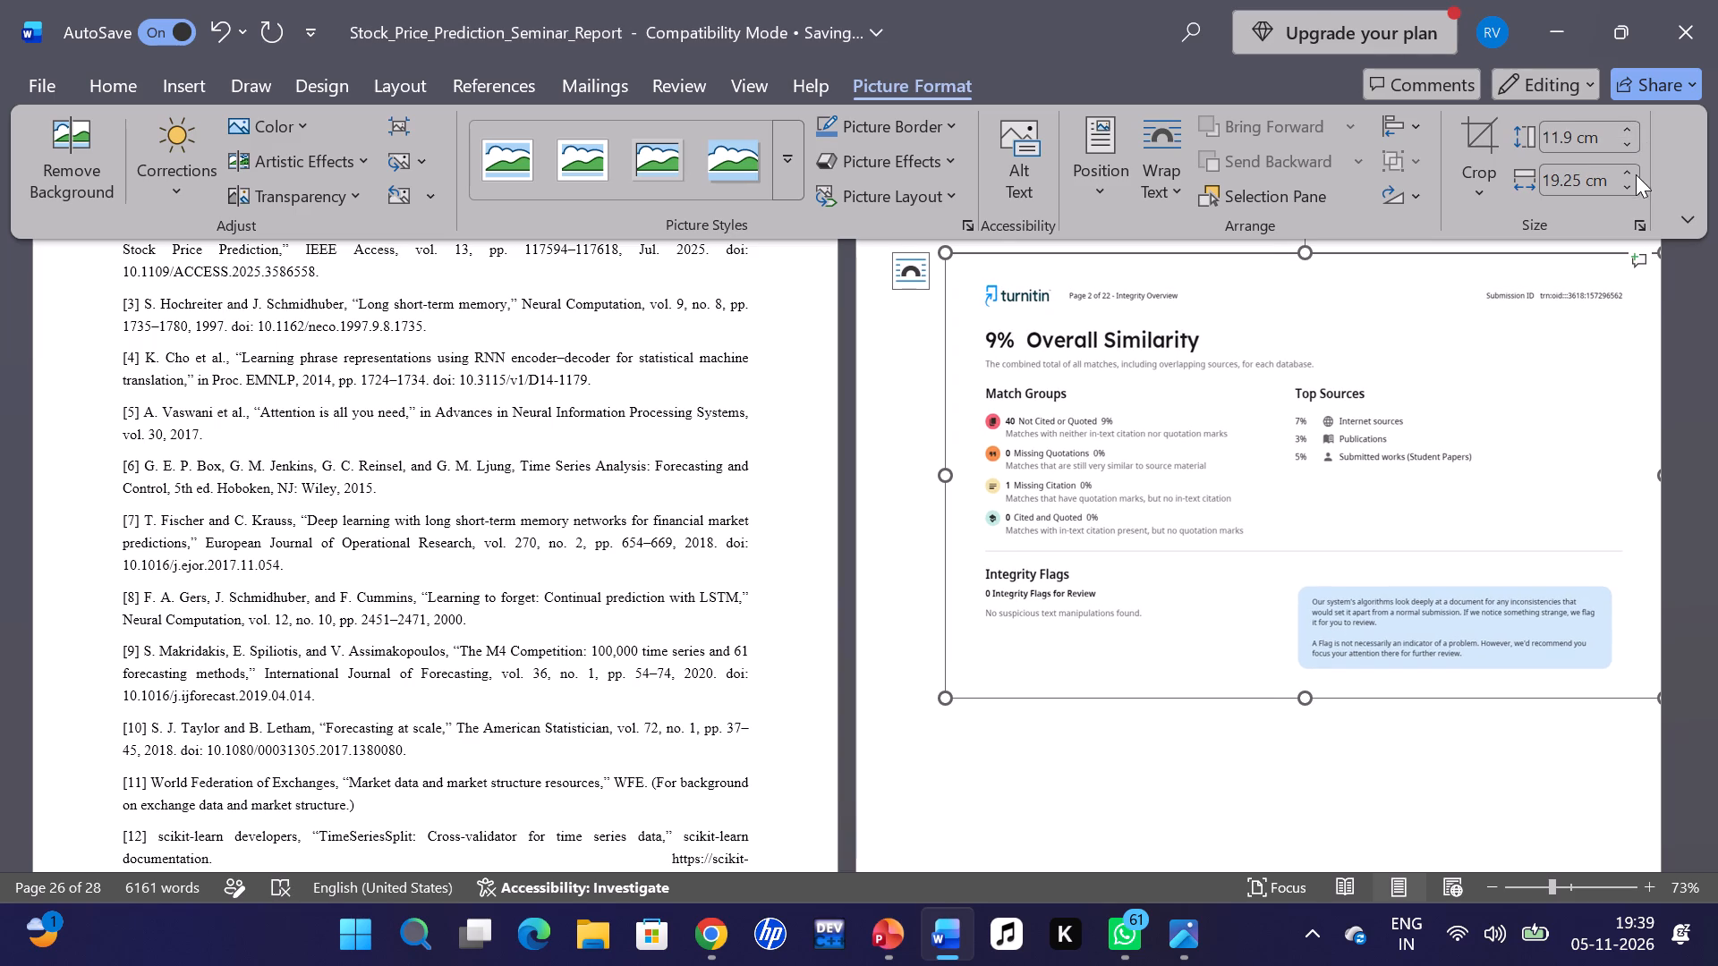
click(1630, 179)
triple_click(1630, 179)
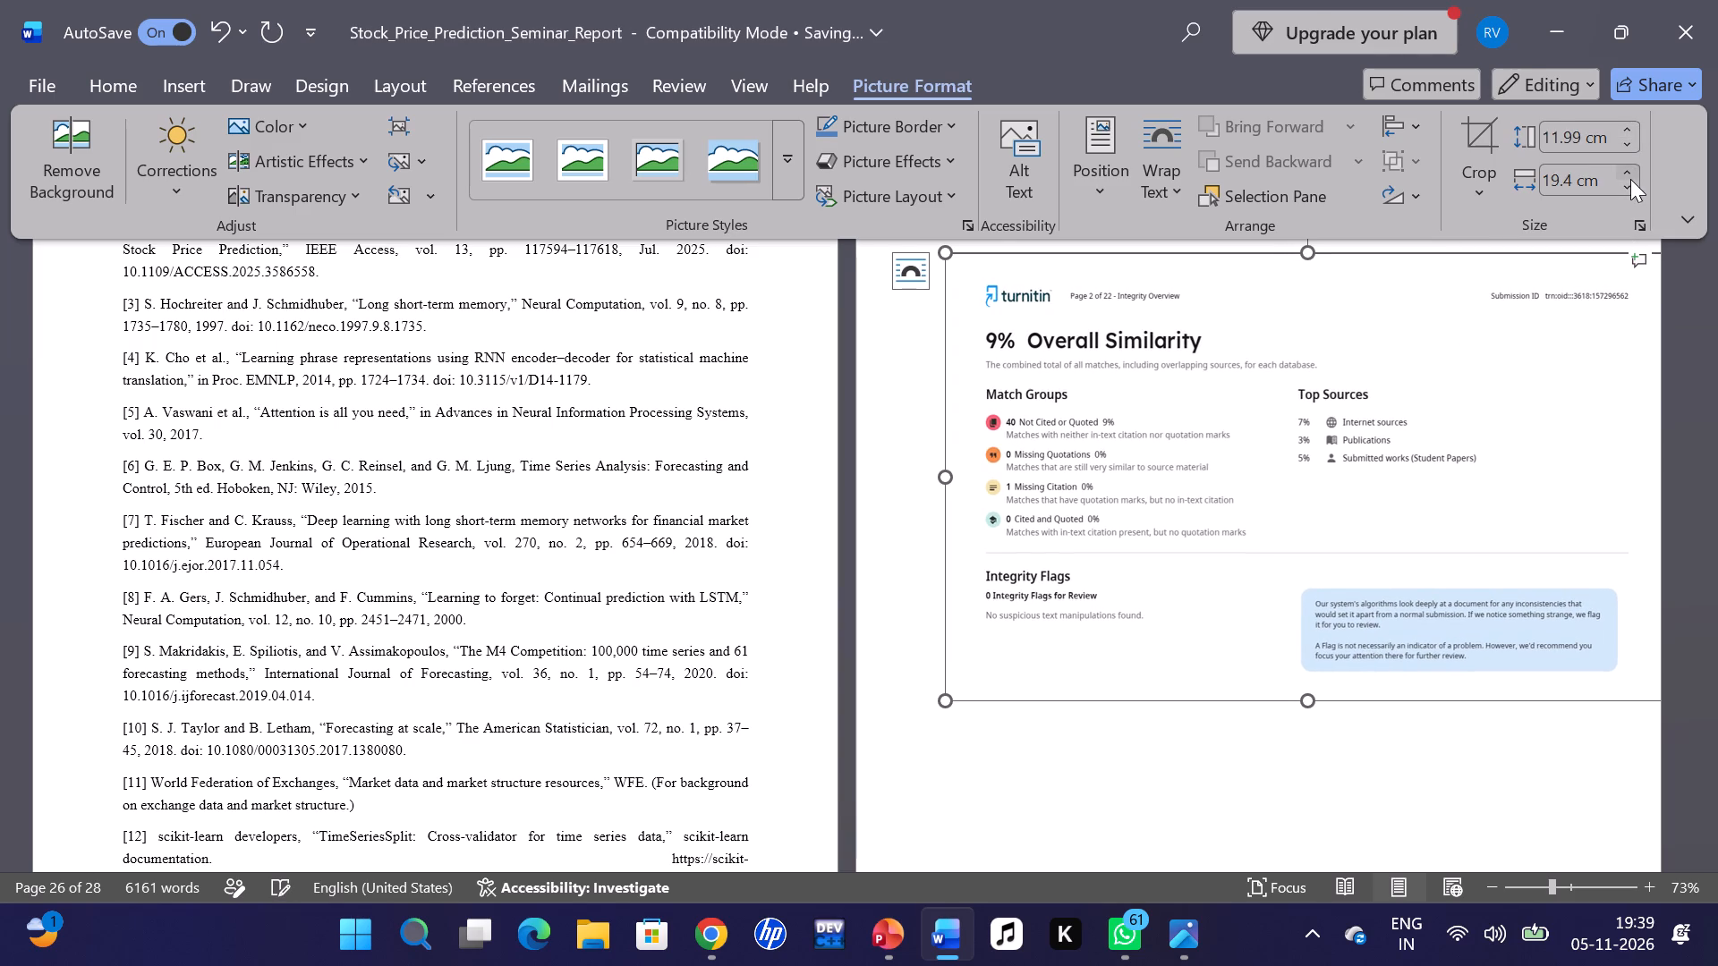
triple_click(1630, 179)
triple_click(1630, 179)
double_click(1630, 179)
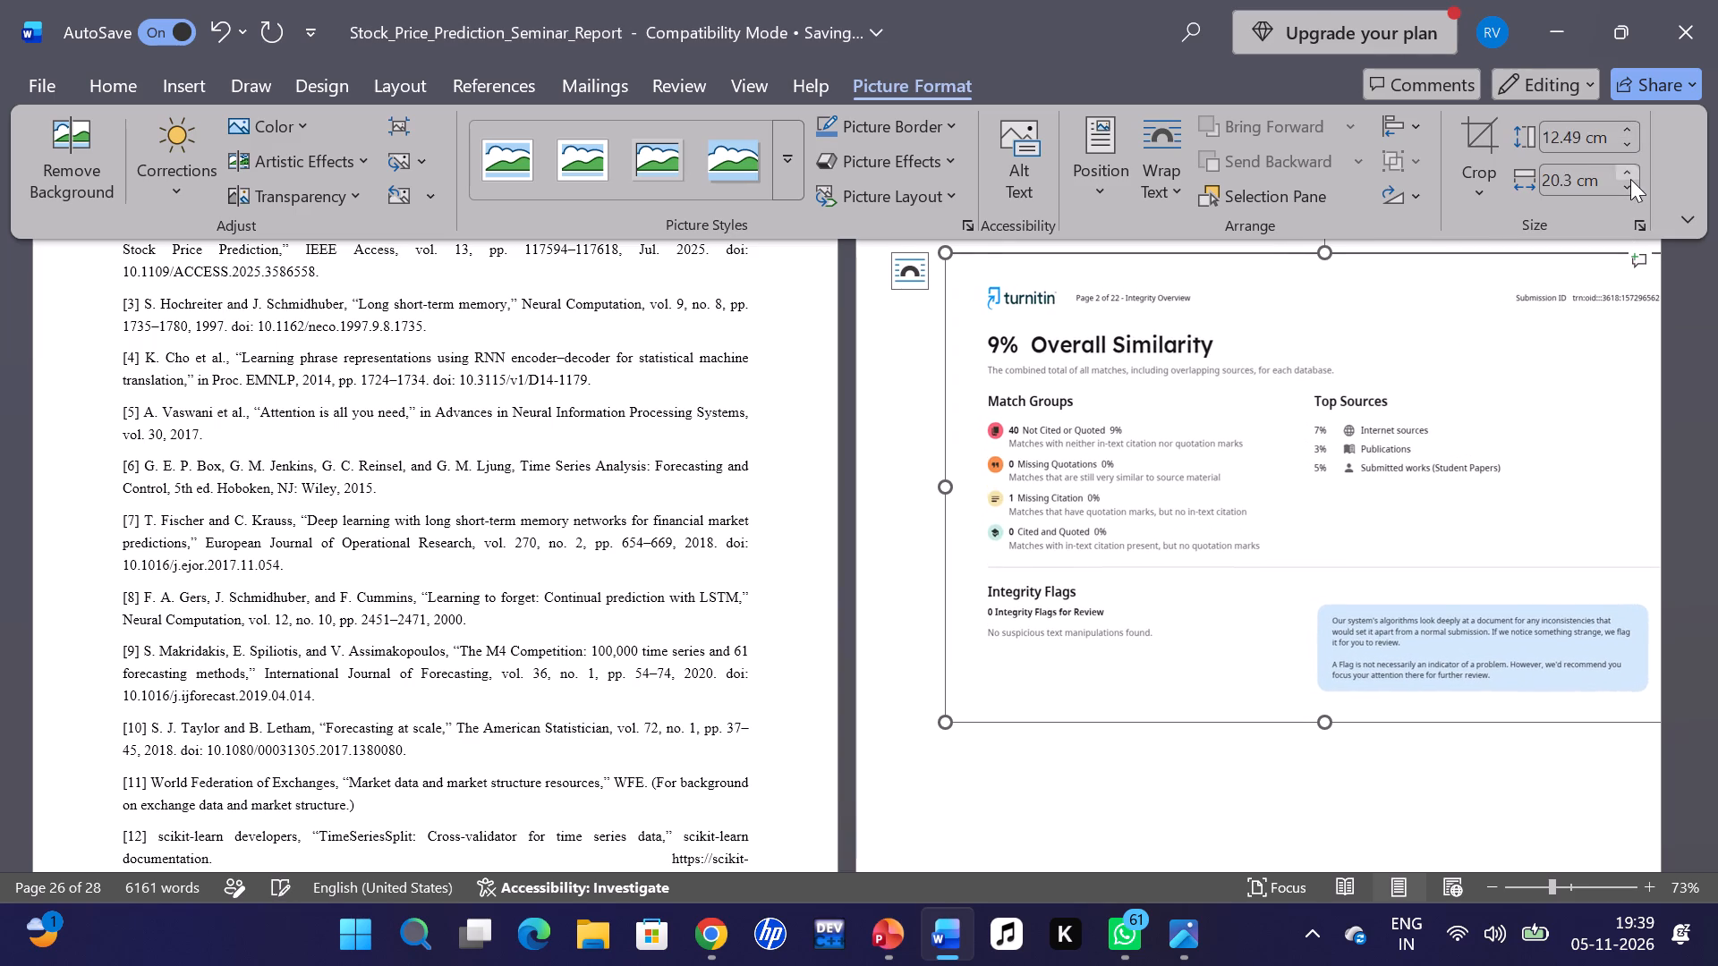
Reduce the Overall Similarity picture to just under 19 cm wide so it fits within the page edge.
triple_click(1630, 194)
triple_click(1630, 194)
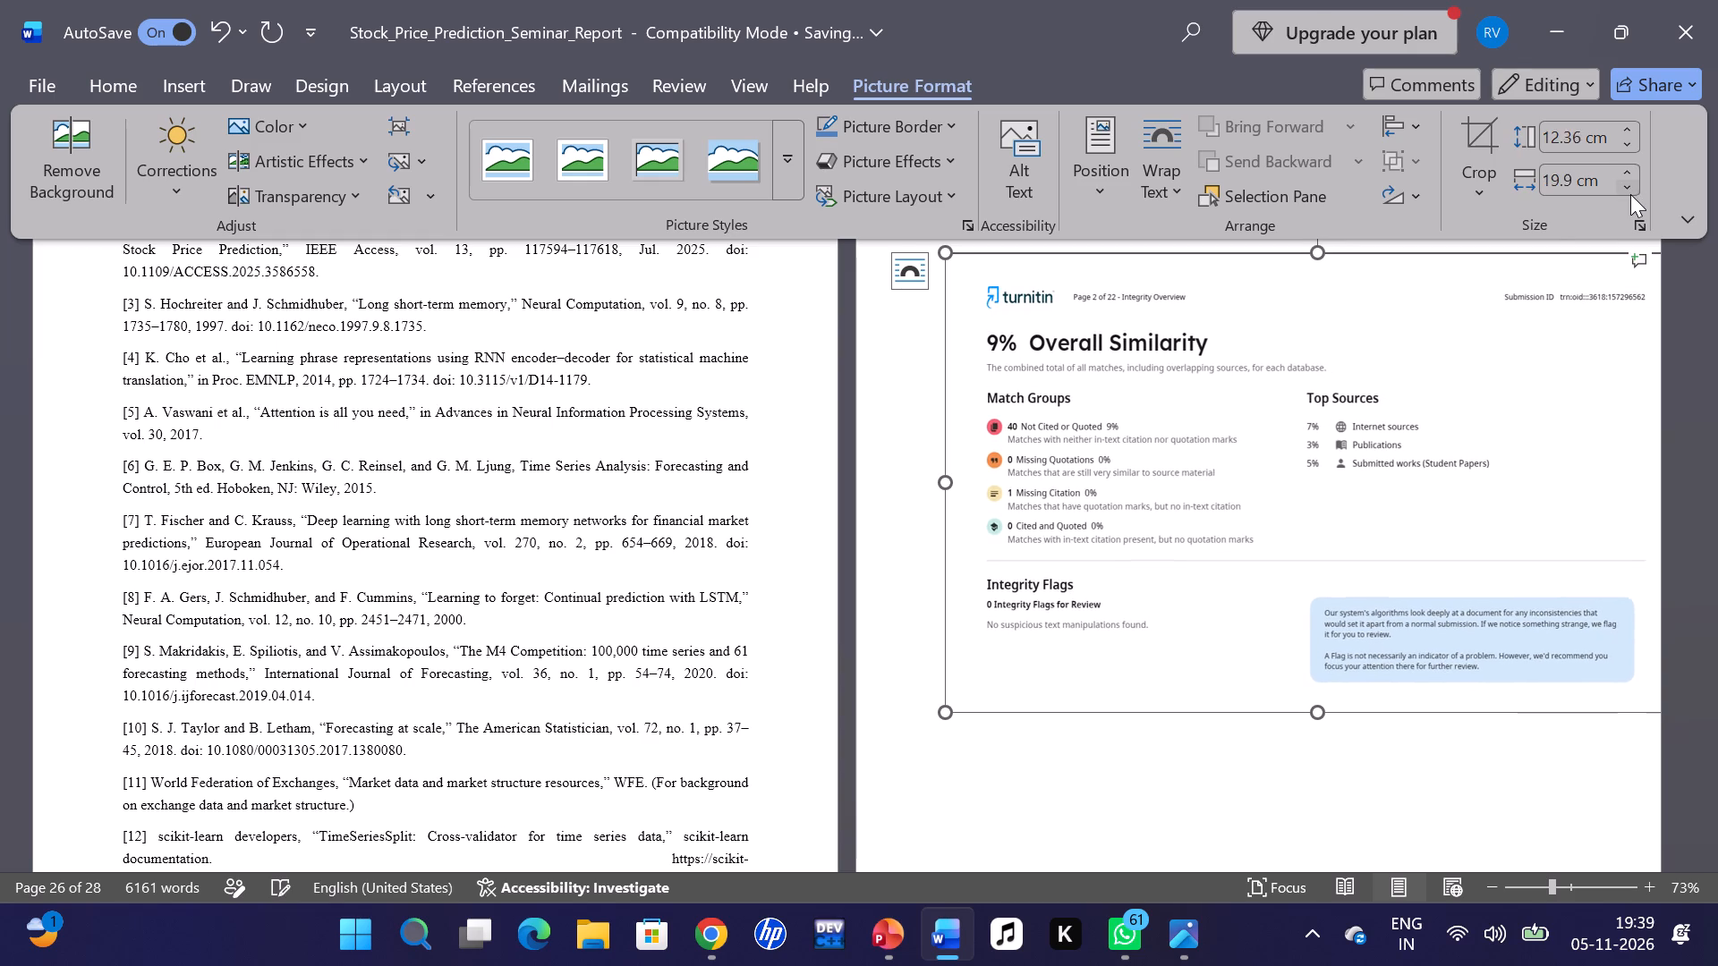
triple_click(1630, 194)
triple_click(1630, 194)
triple_click(1630, 194)
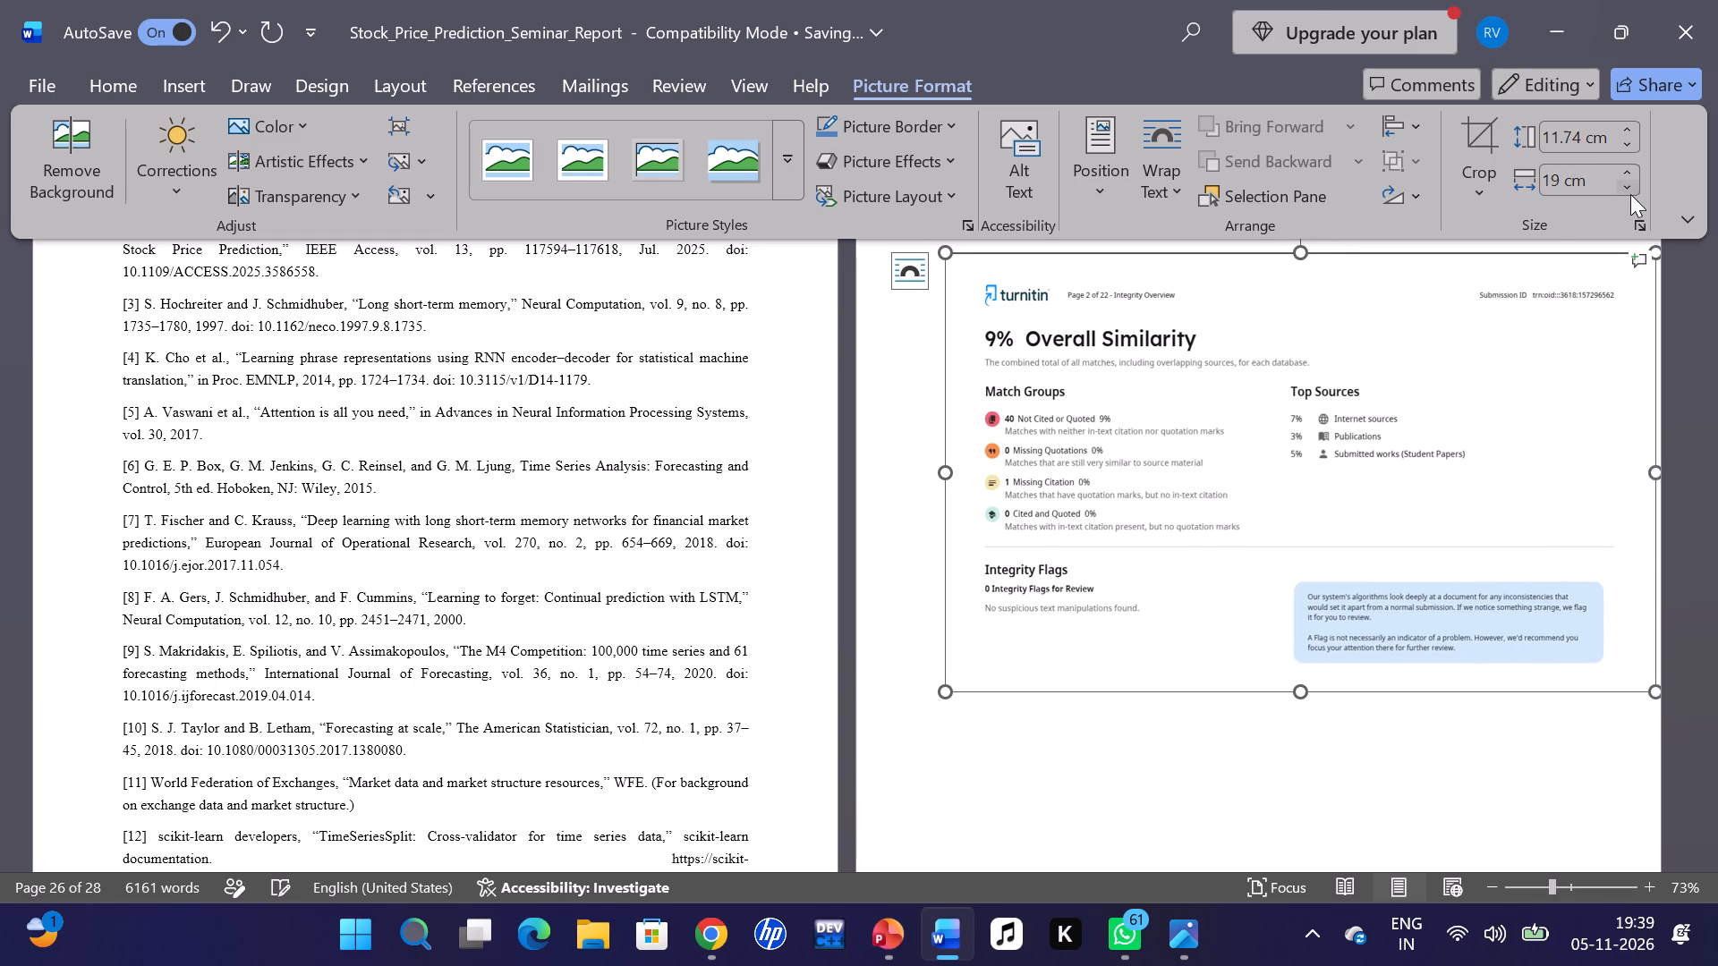
click(1630, 194)
click(1298, 765)
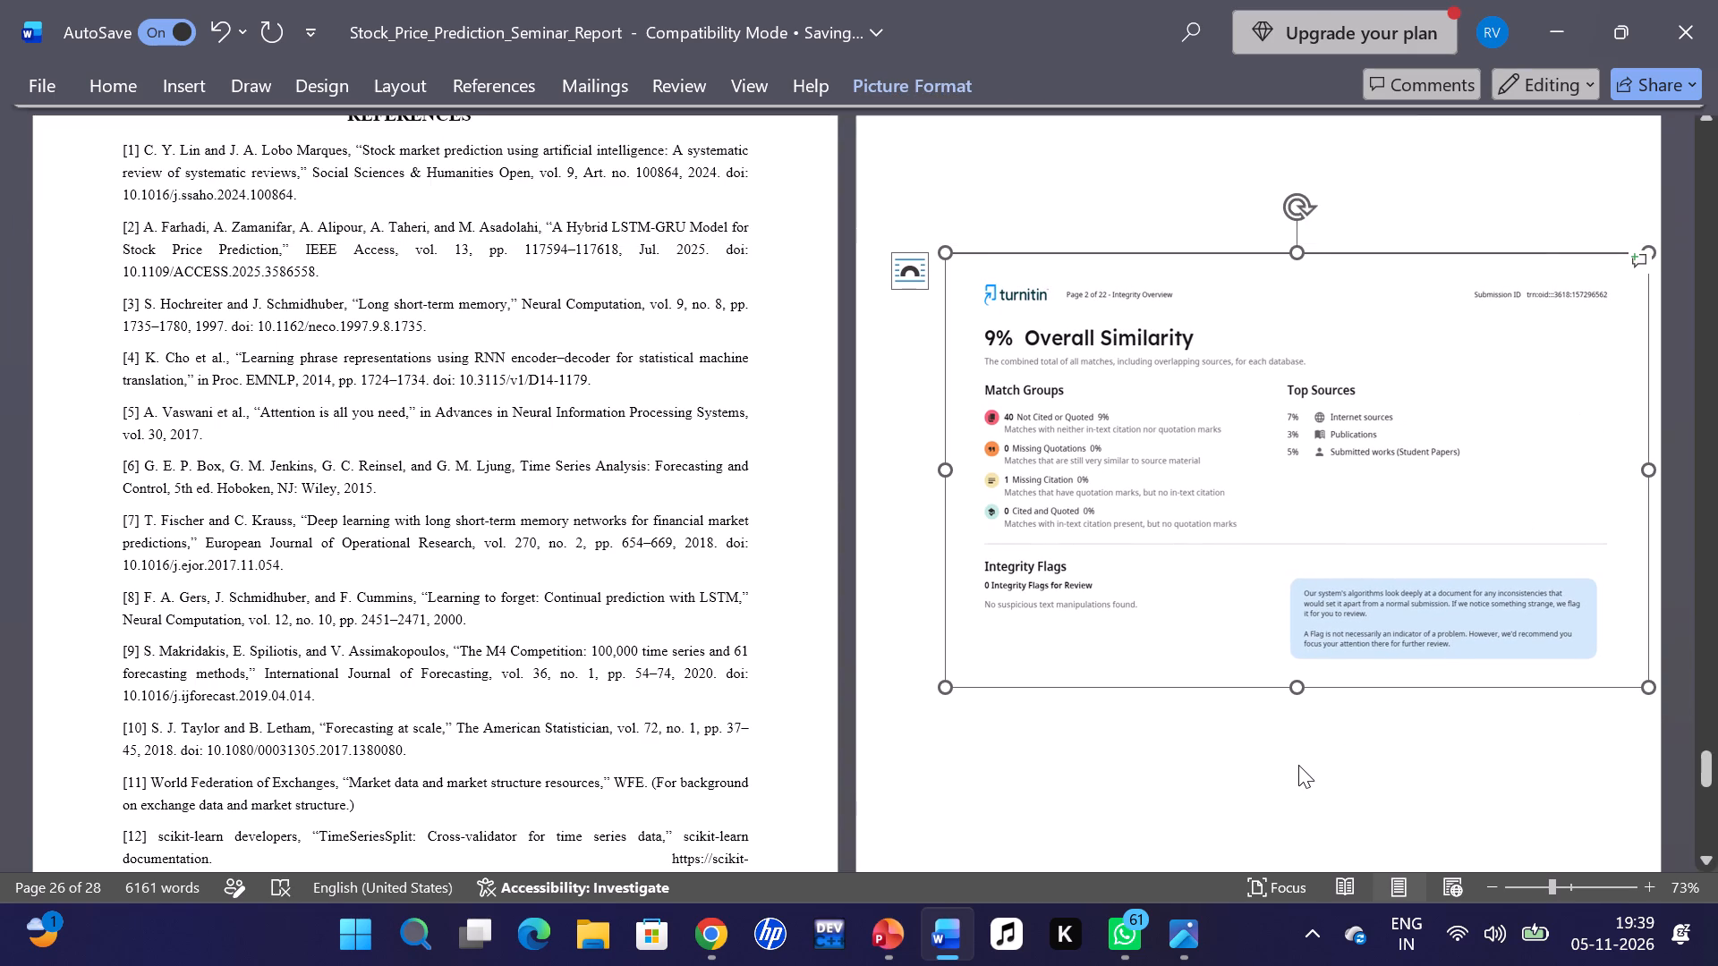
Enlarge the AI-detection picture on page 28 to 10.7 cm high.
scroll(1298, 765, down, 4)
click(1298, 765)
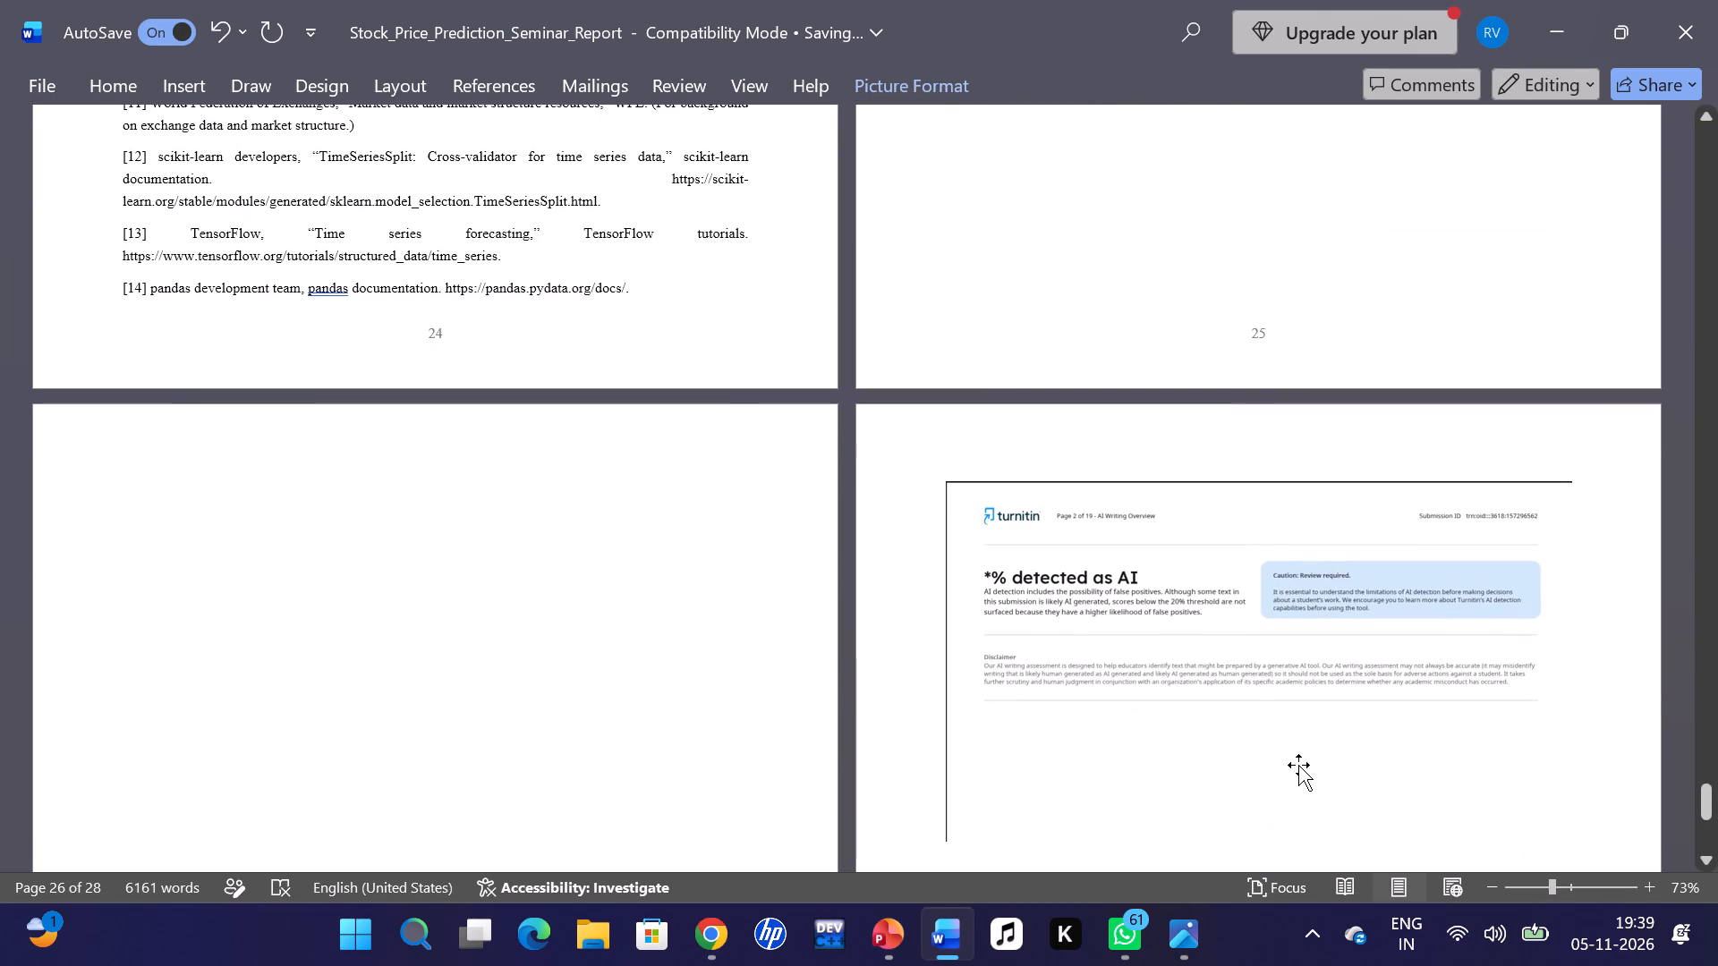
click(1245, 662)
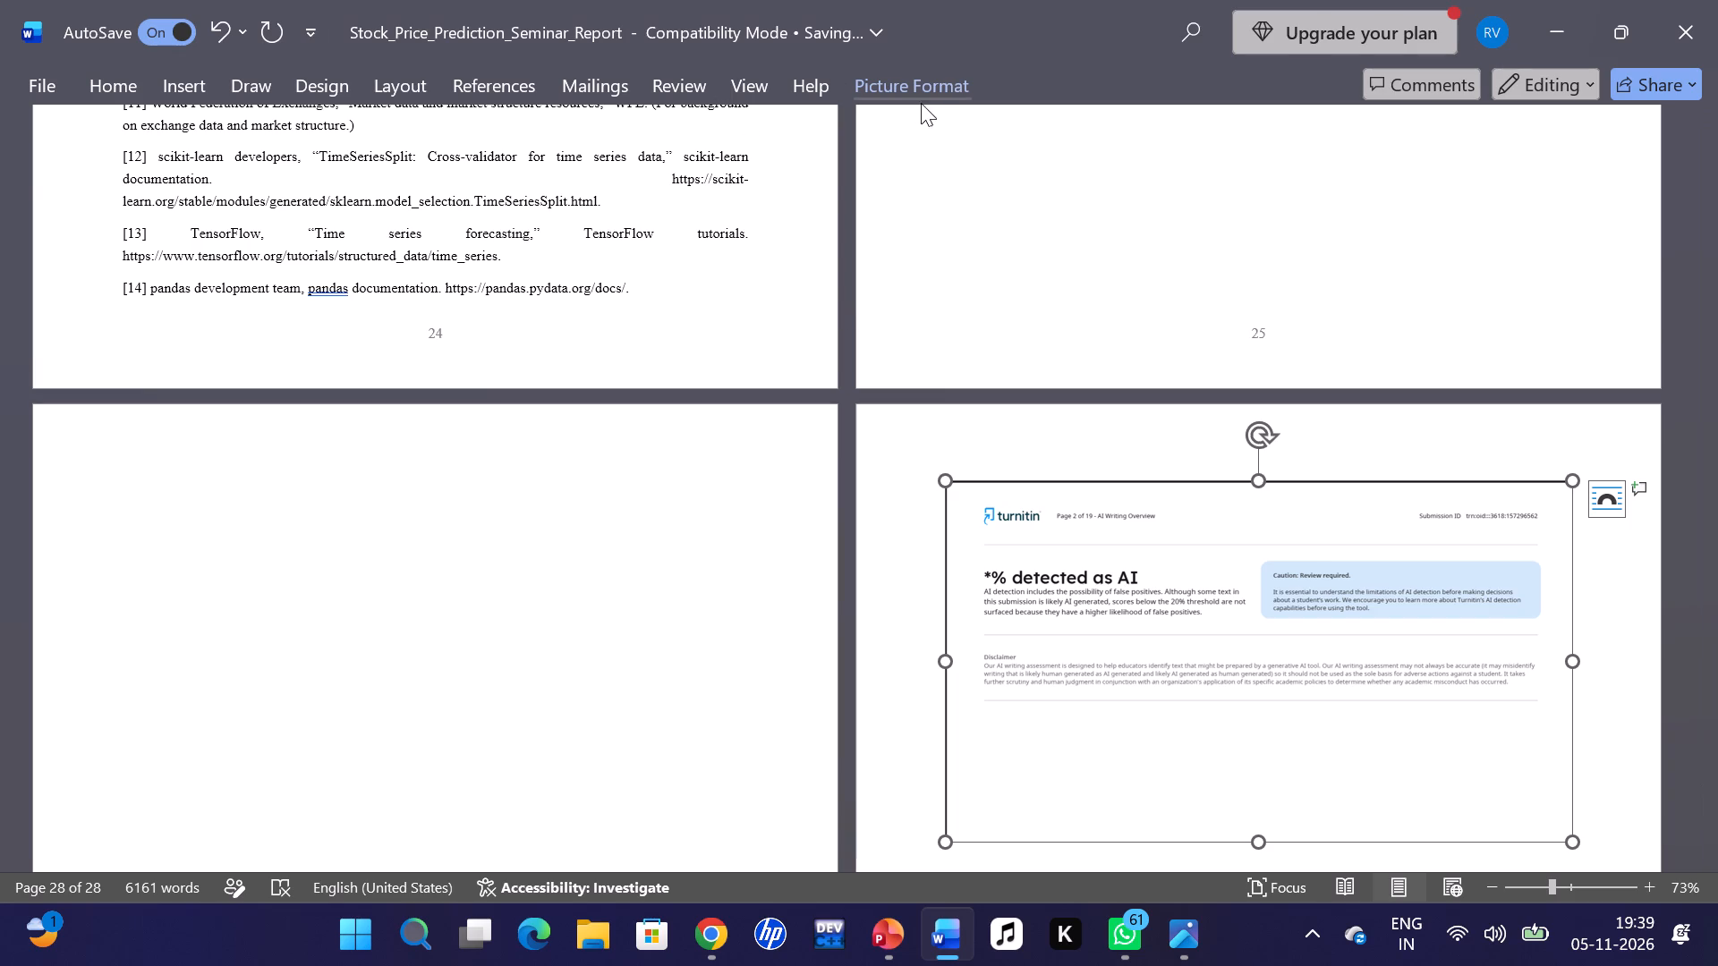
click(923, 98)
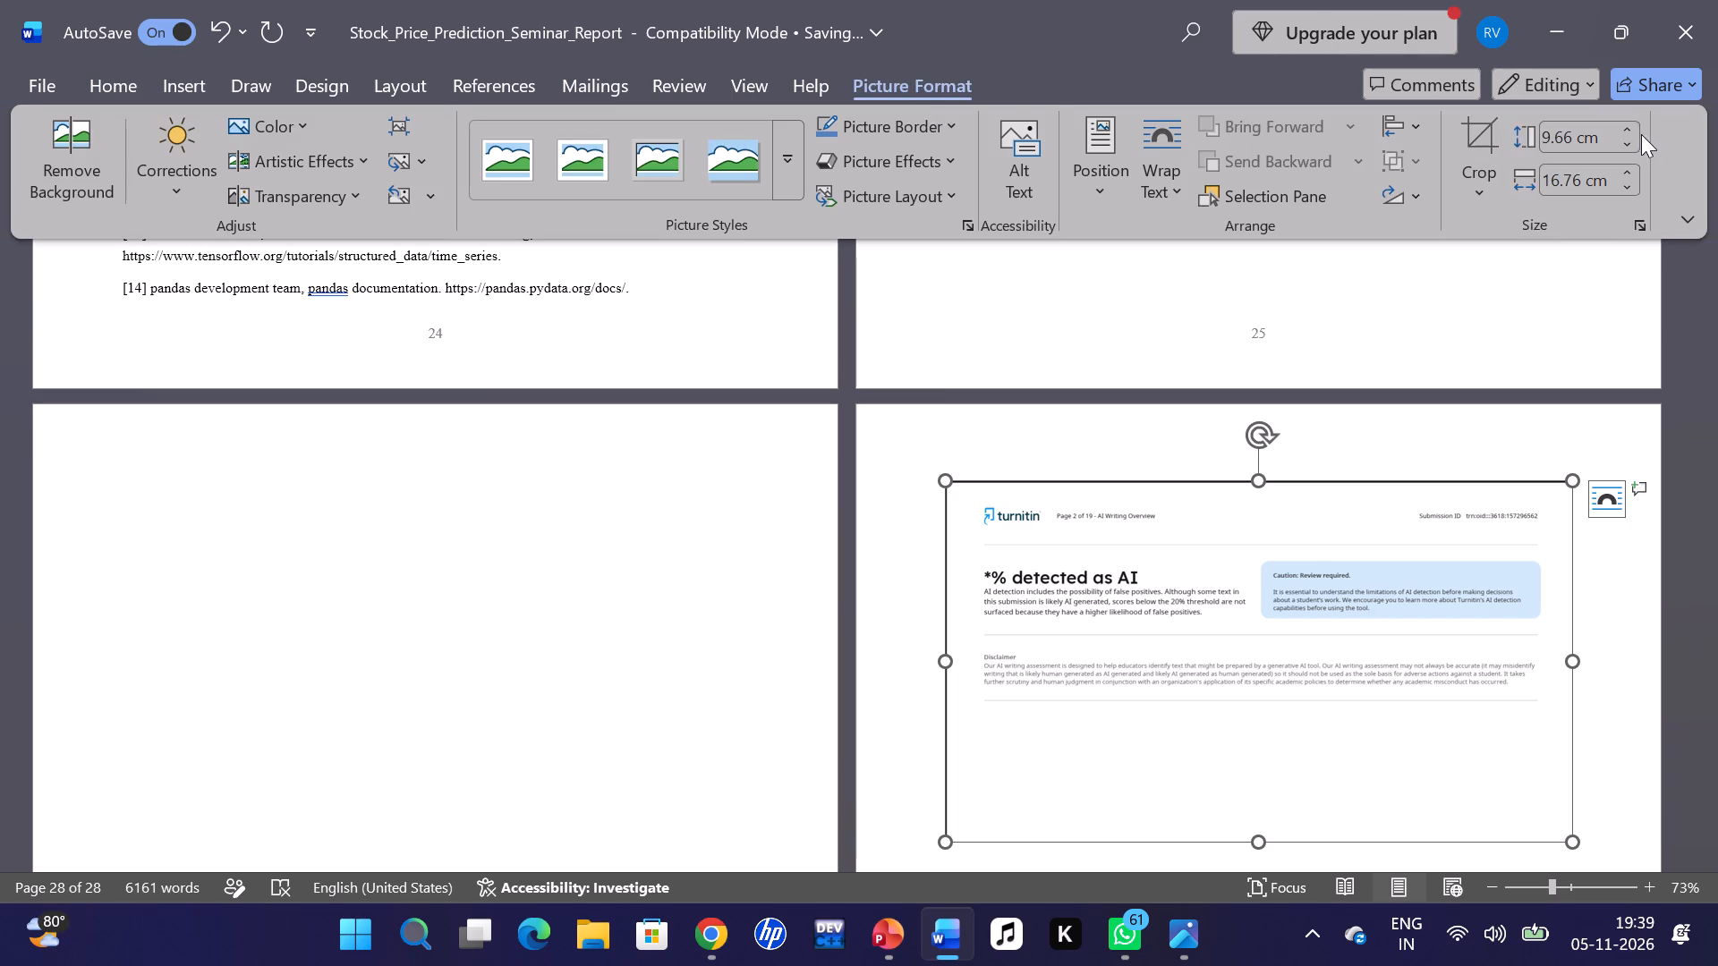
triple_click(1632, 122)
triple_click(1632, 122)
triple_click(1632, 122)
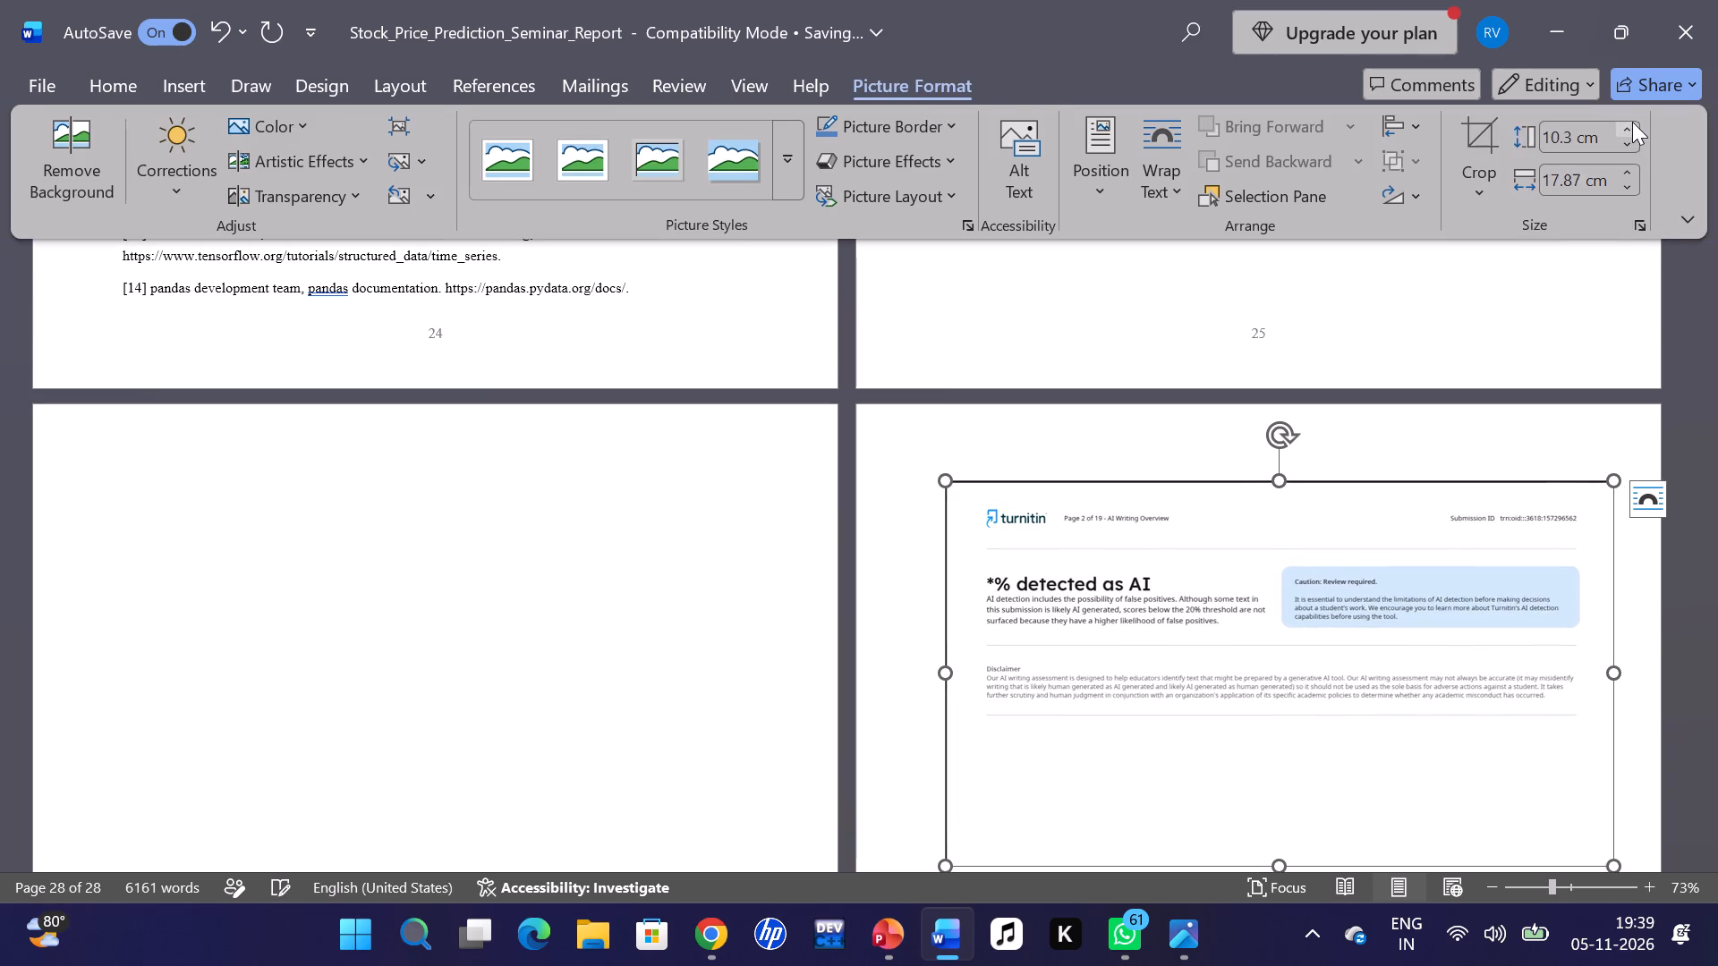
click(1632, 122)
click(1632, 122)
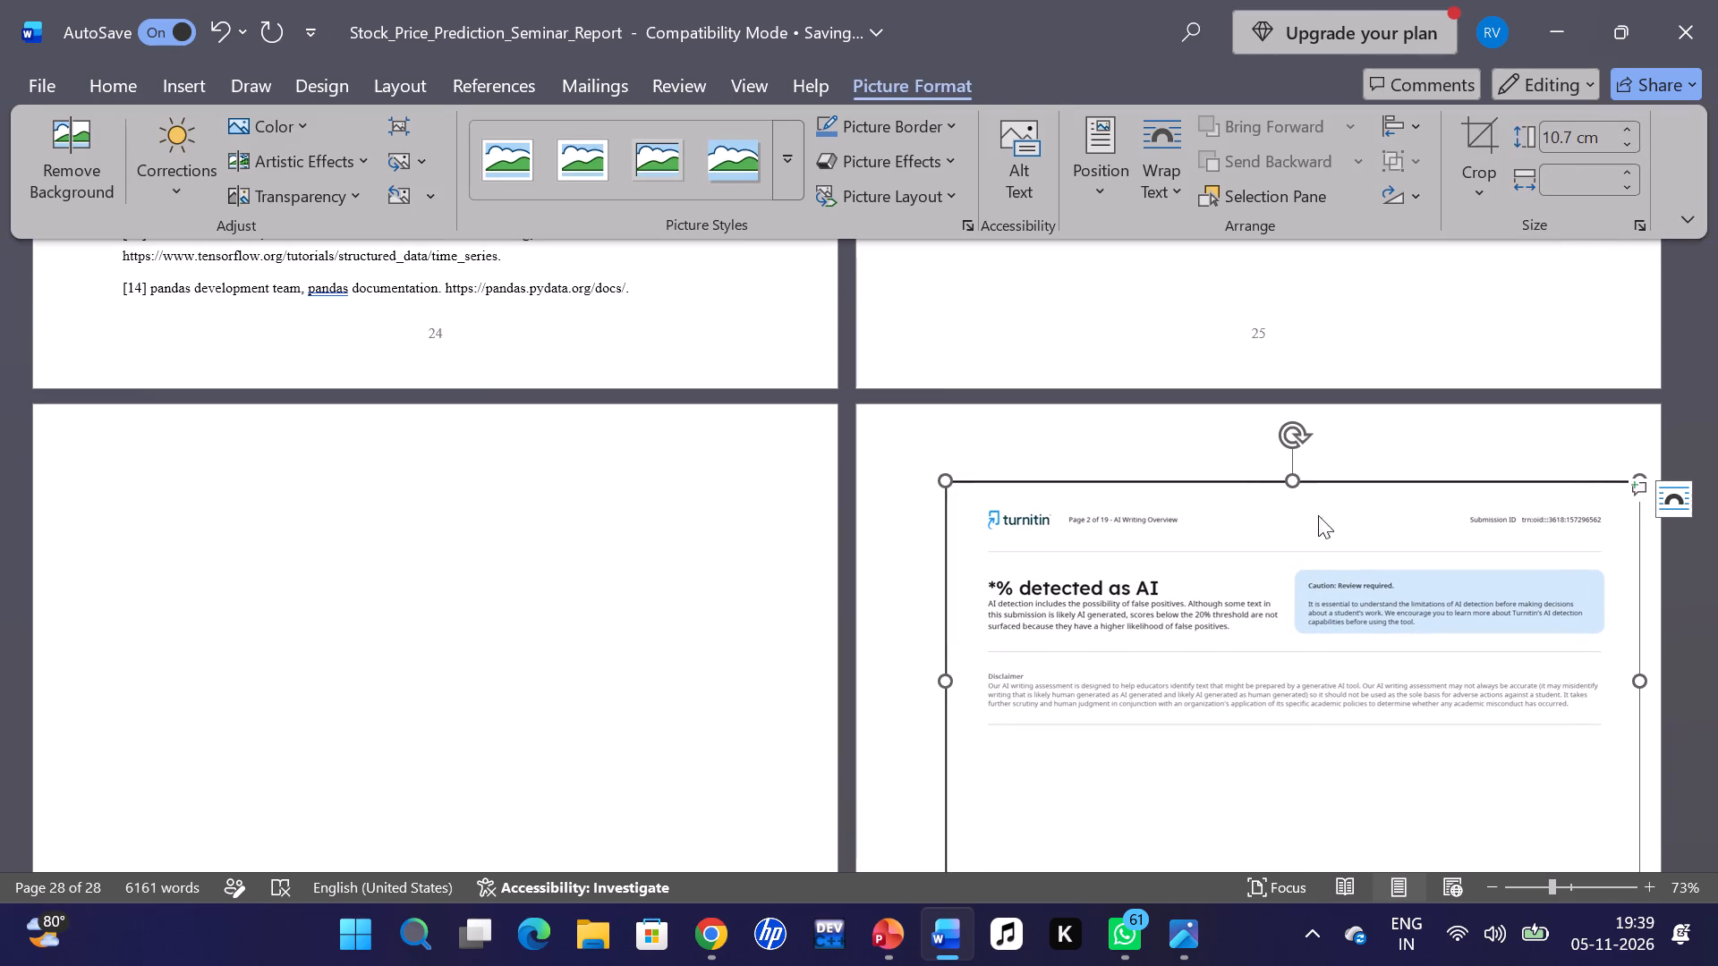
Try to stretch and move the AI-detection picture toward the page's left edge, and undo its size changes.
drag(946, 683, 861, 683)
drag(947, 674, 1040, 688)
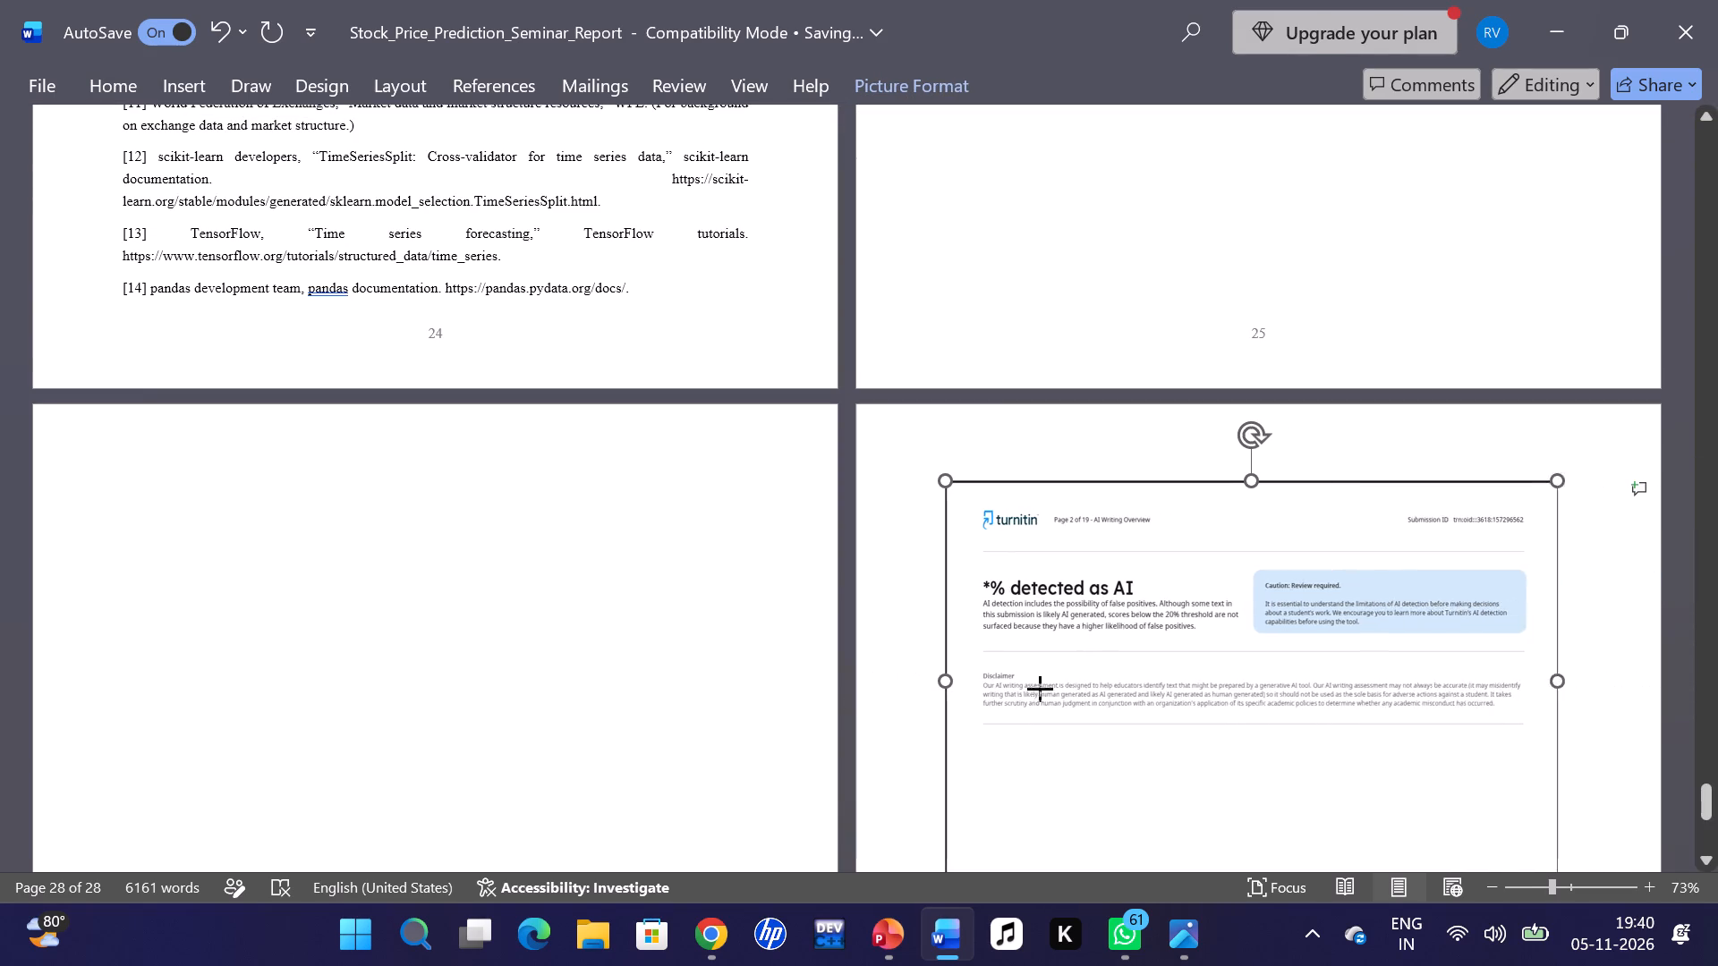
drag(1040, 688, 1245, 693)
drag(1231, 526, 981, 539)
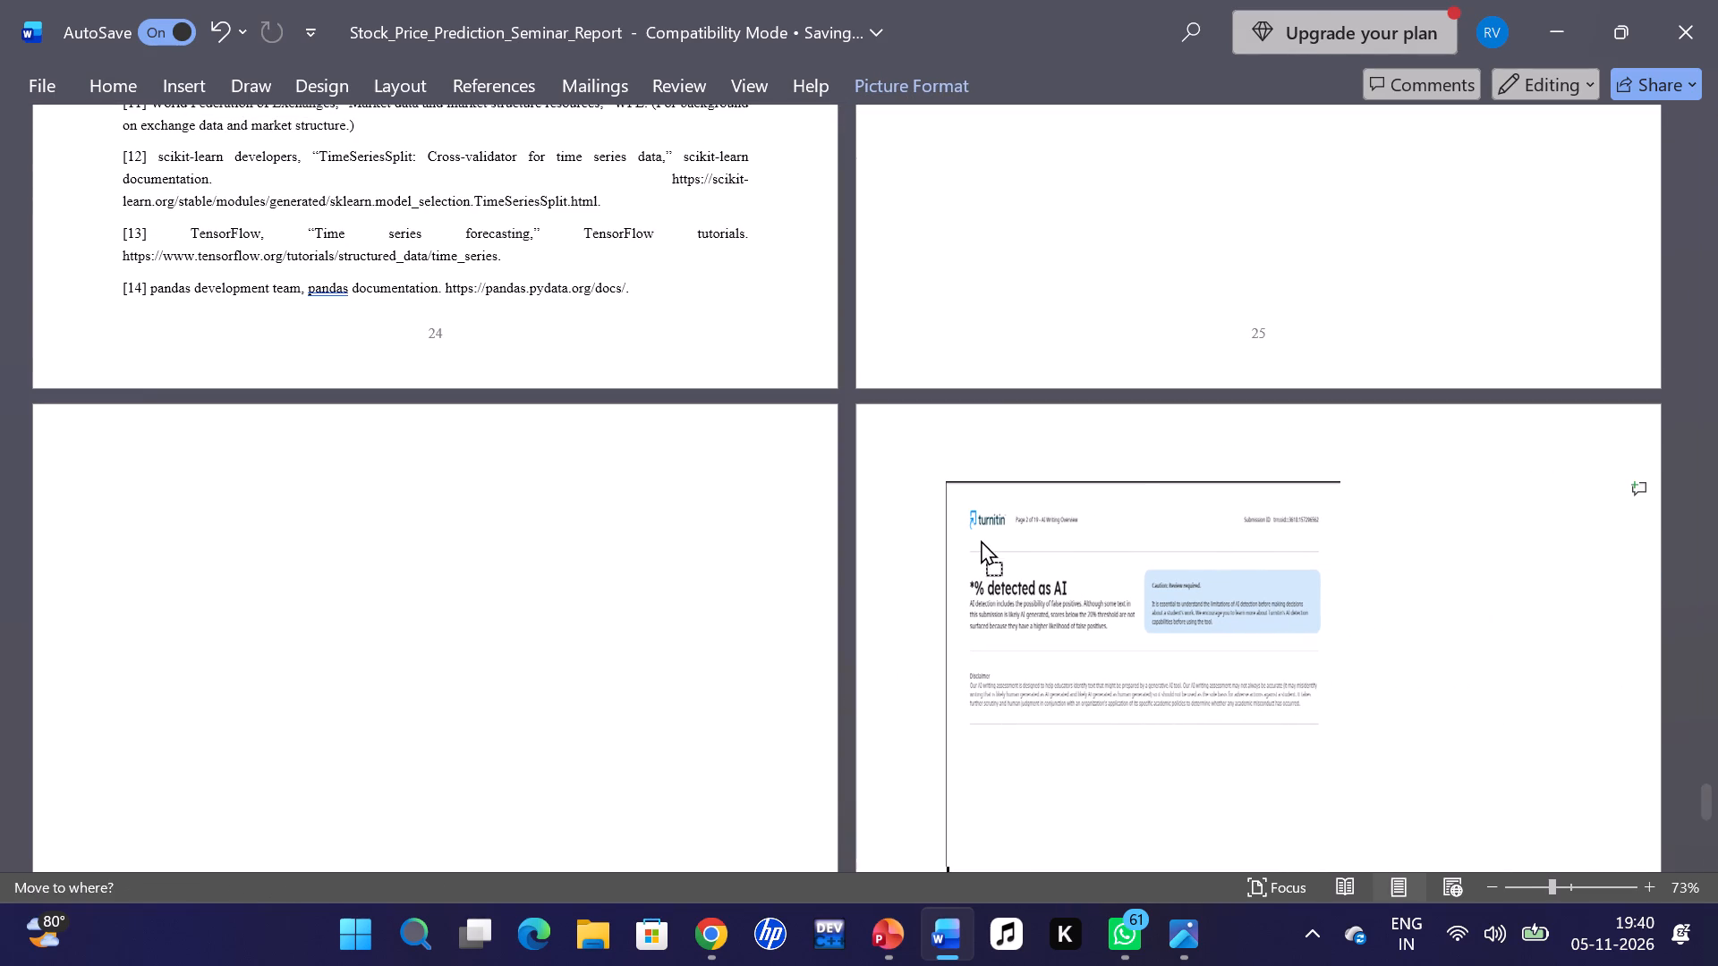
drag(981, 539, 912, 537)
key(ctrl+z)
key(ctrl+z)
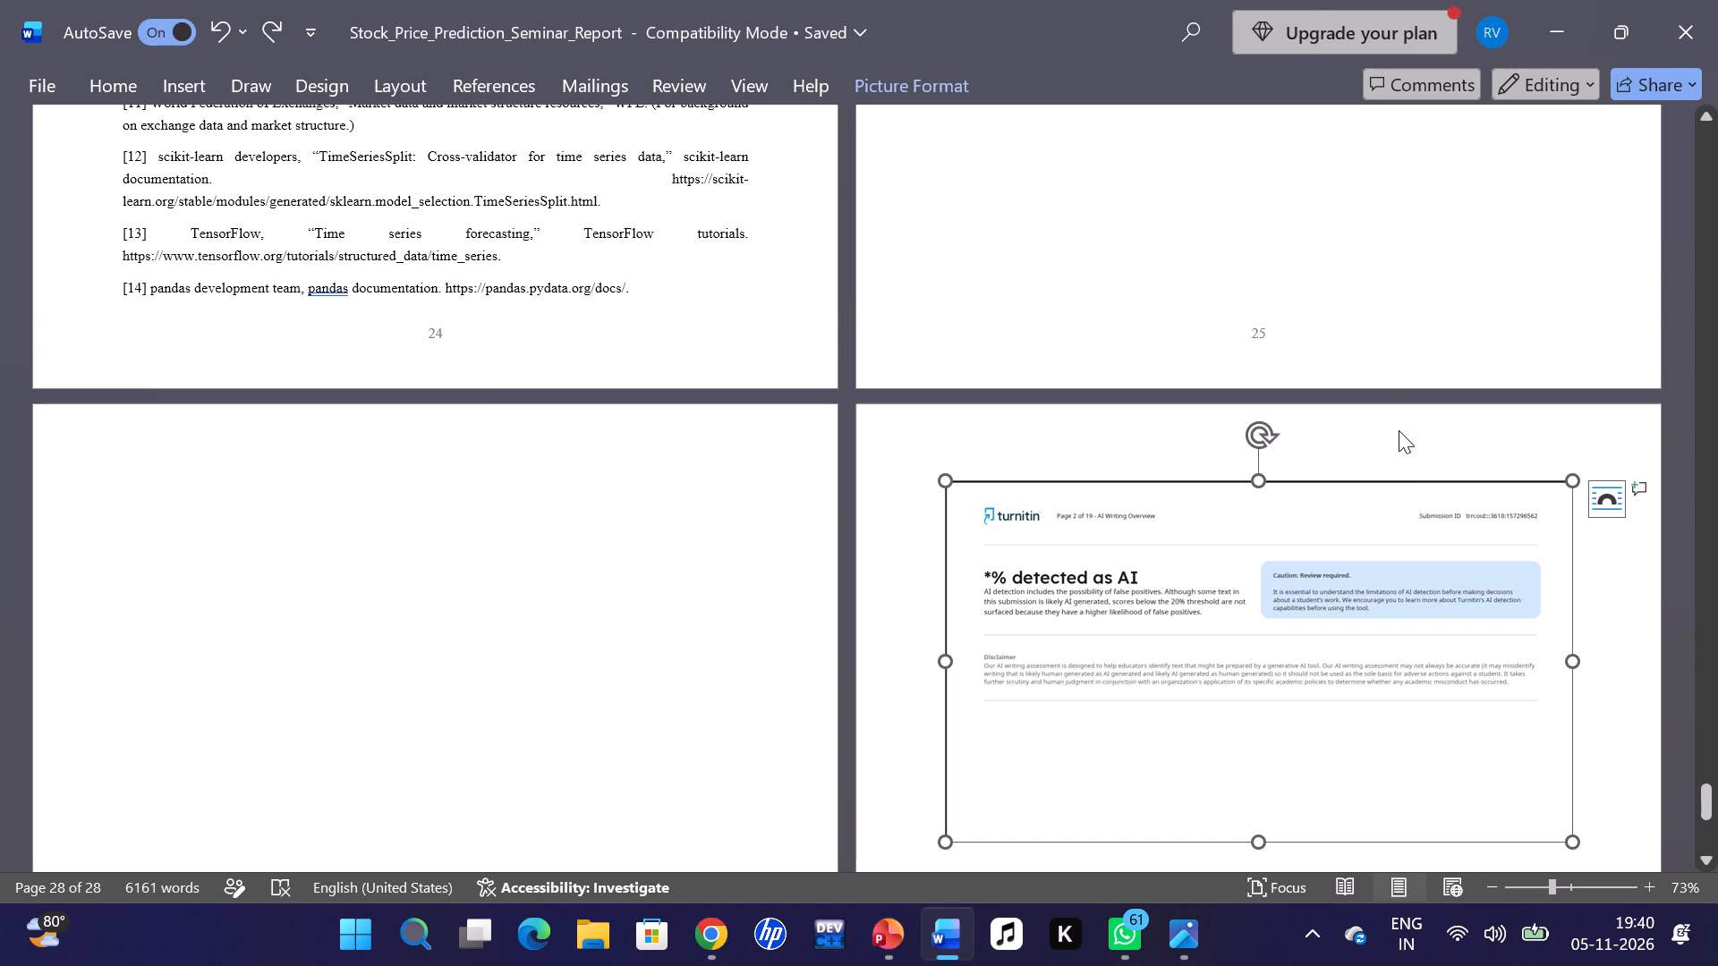
Enlarge the AI-detection picture on the last page to 10.9 cm high and 18.91 cm wide.
click(895, 93)
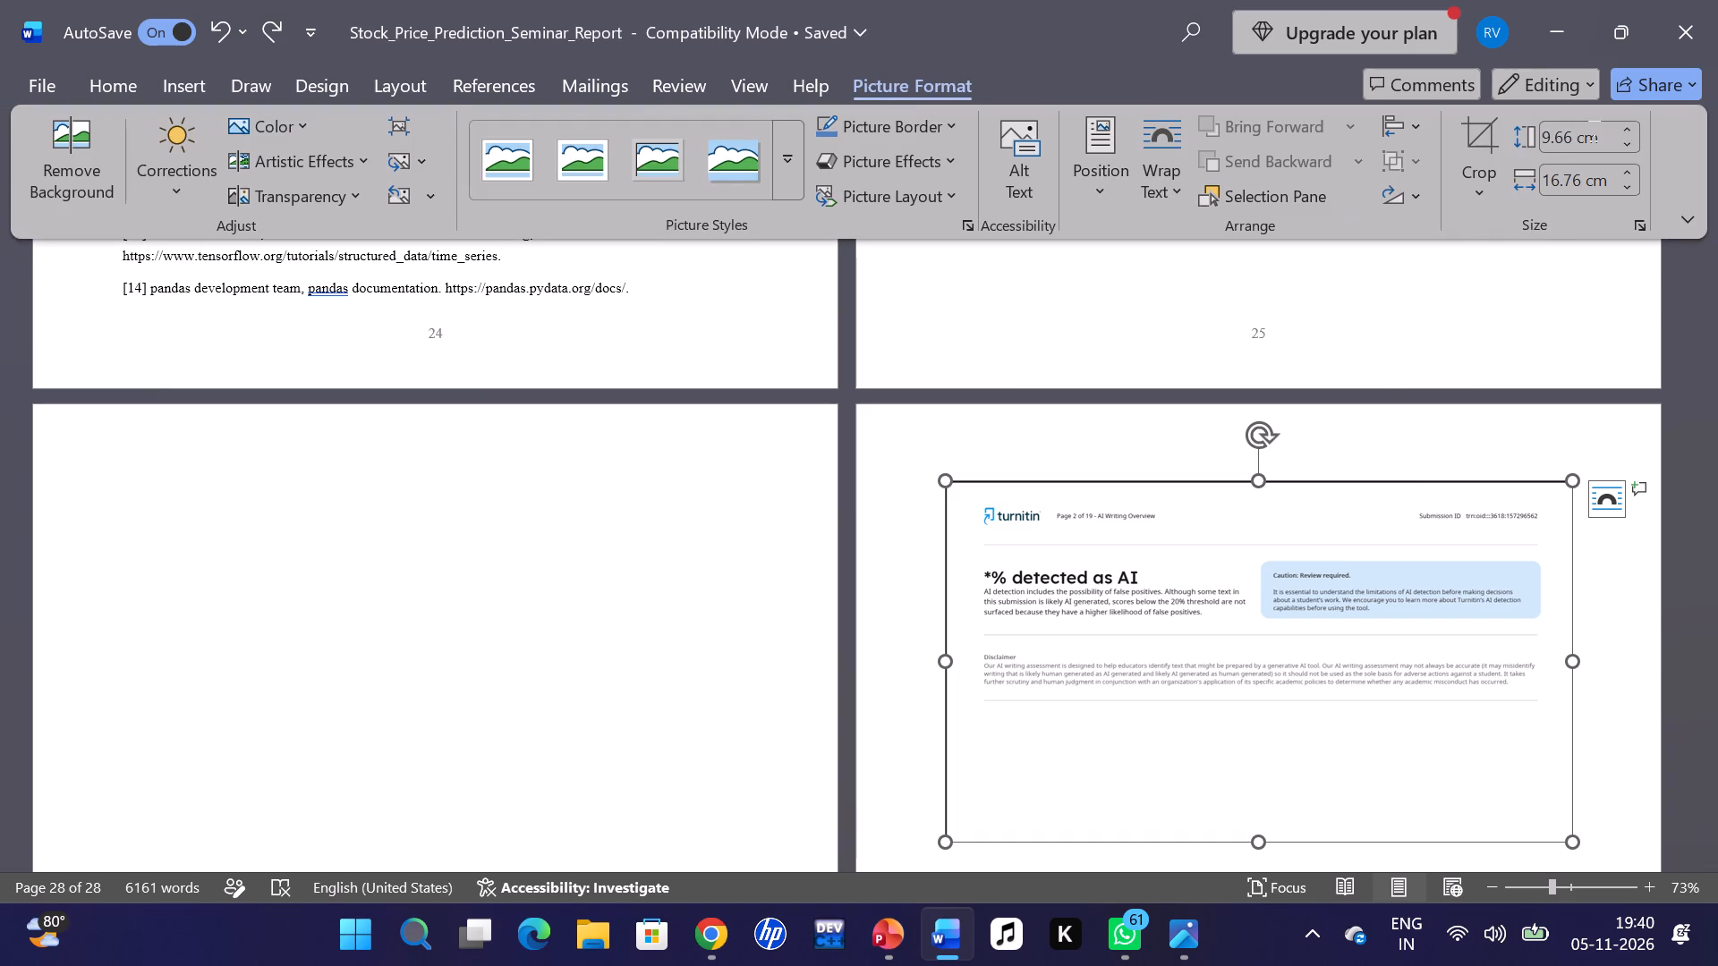
click(1629, 123)
click(1629, 123)
click(1629, 123)
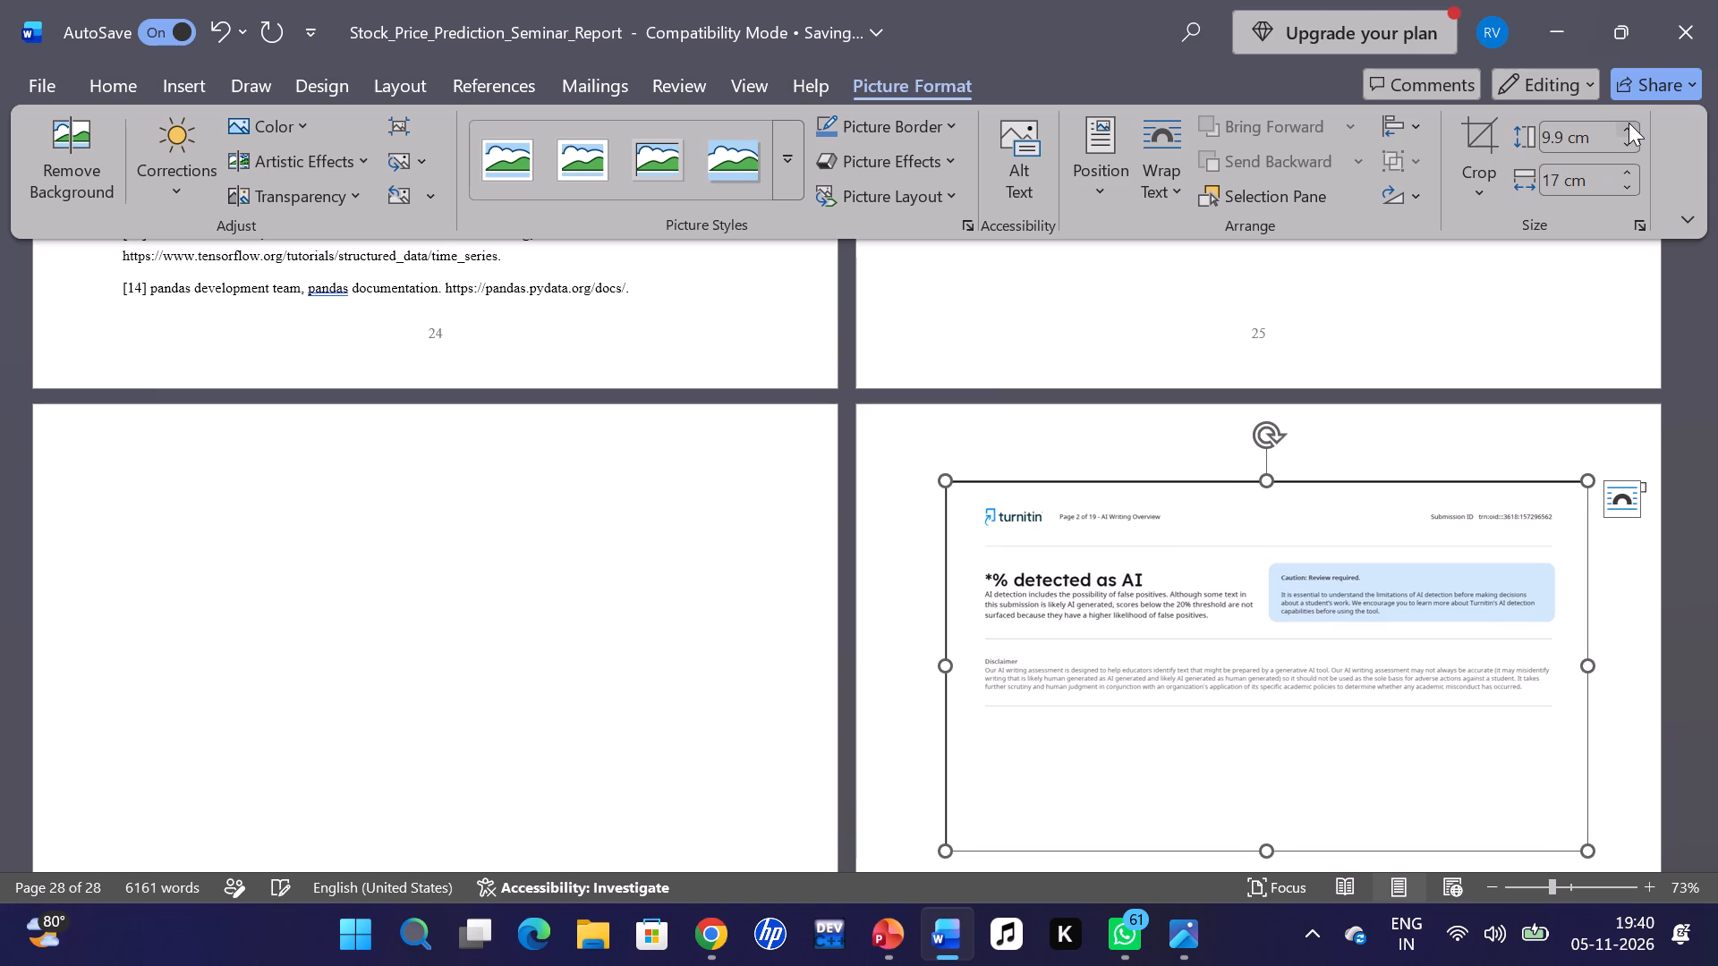
click(1629, 123)
click(1629, 123)
click(1629, 123)
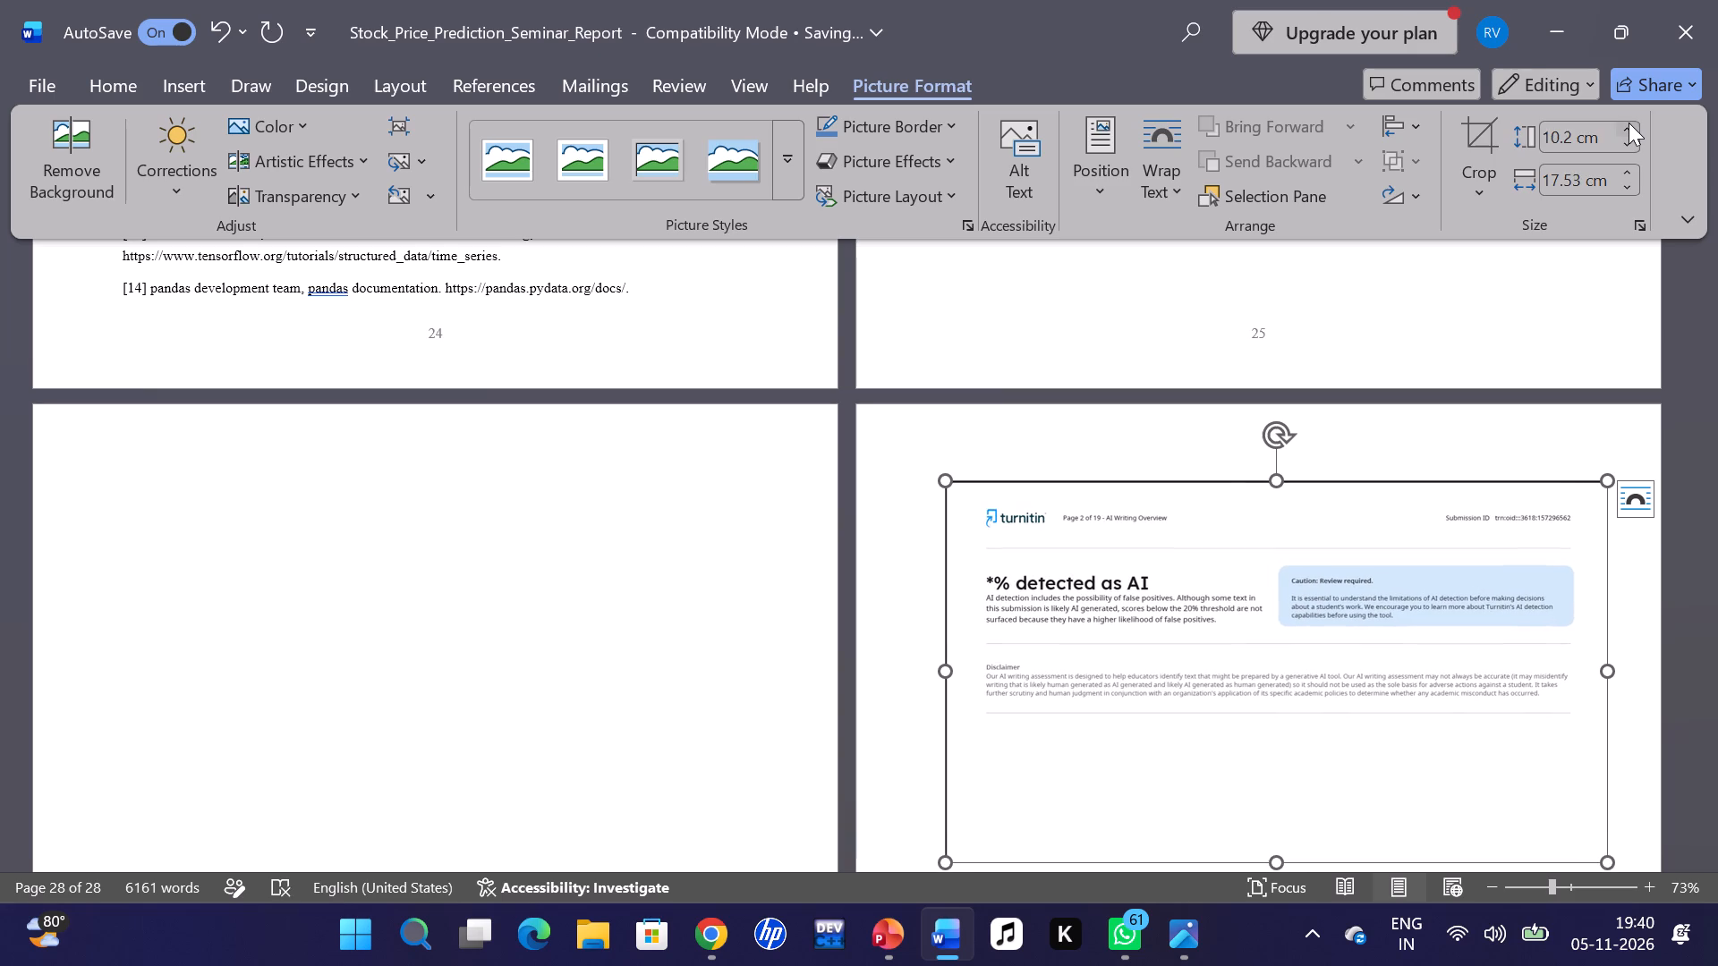
triple_click(1629, 123)
triple_click(1629, 123)
click(1629, 123)
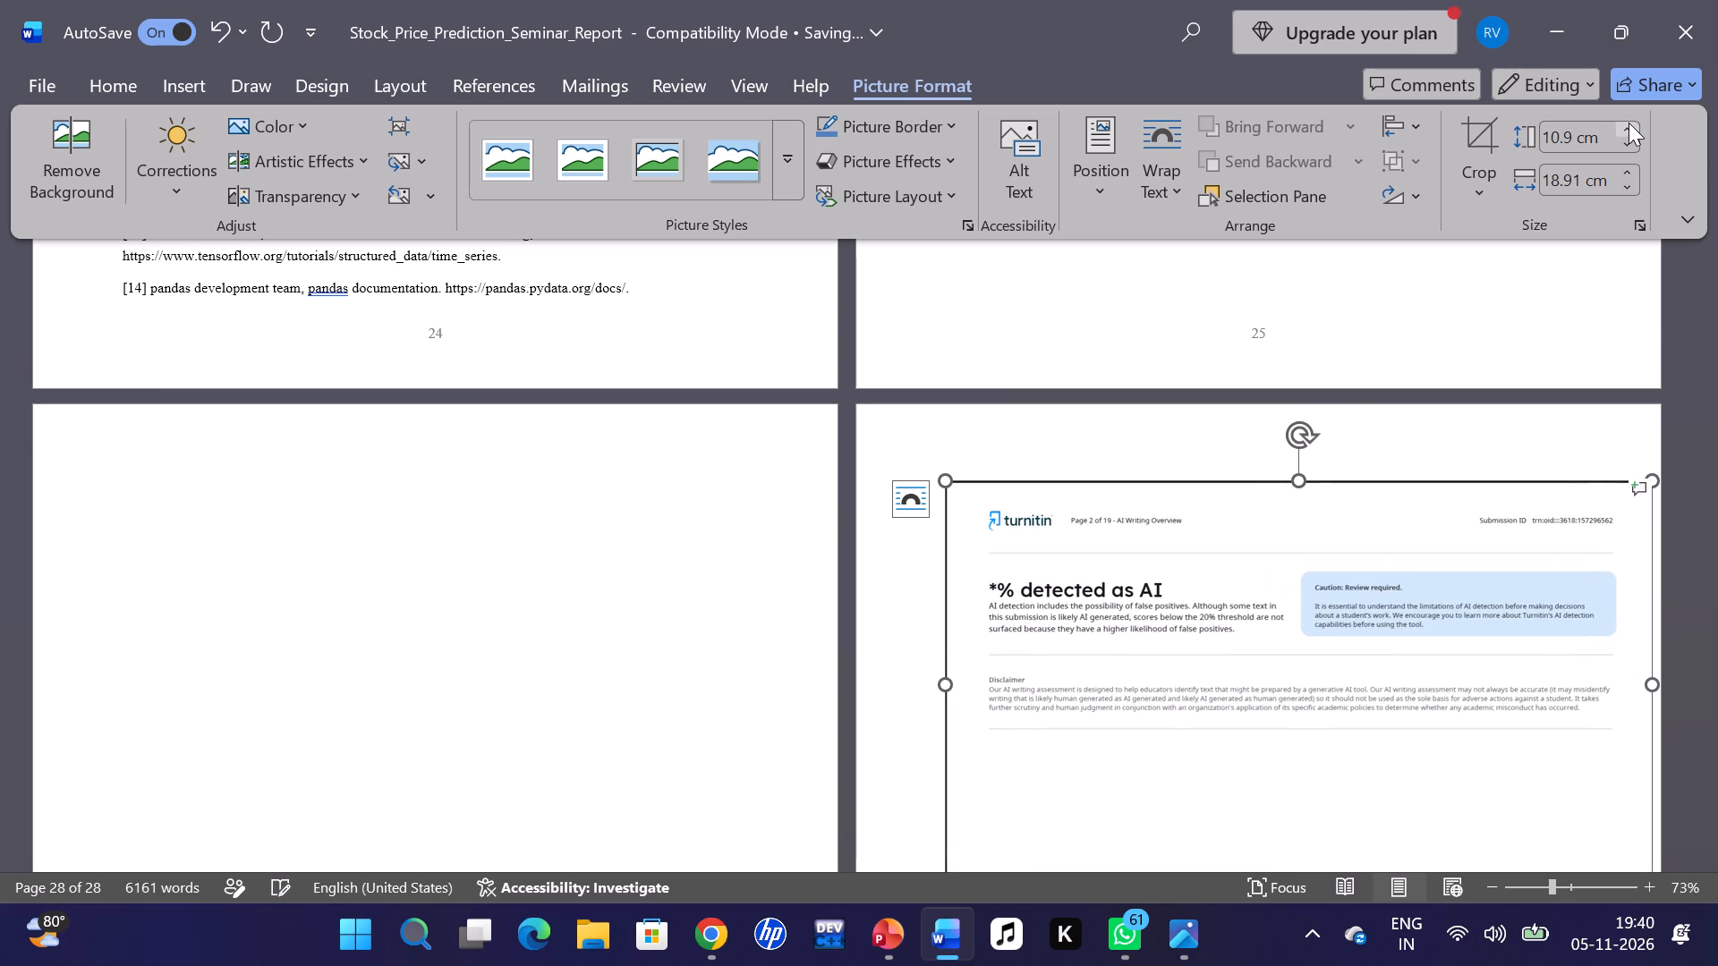
click(1336, 320)
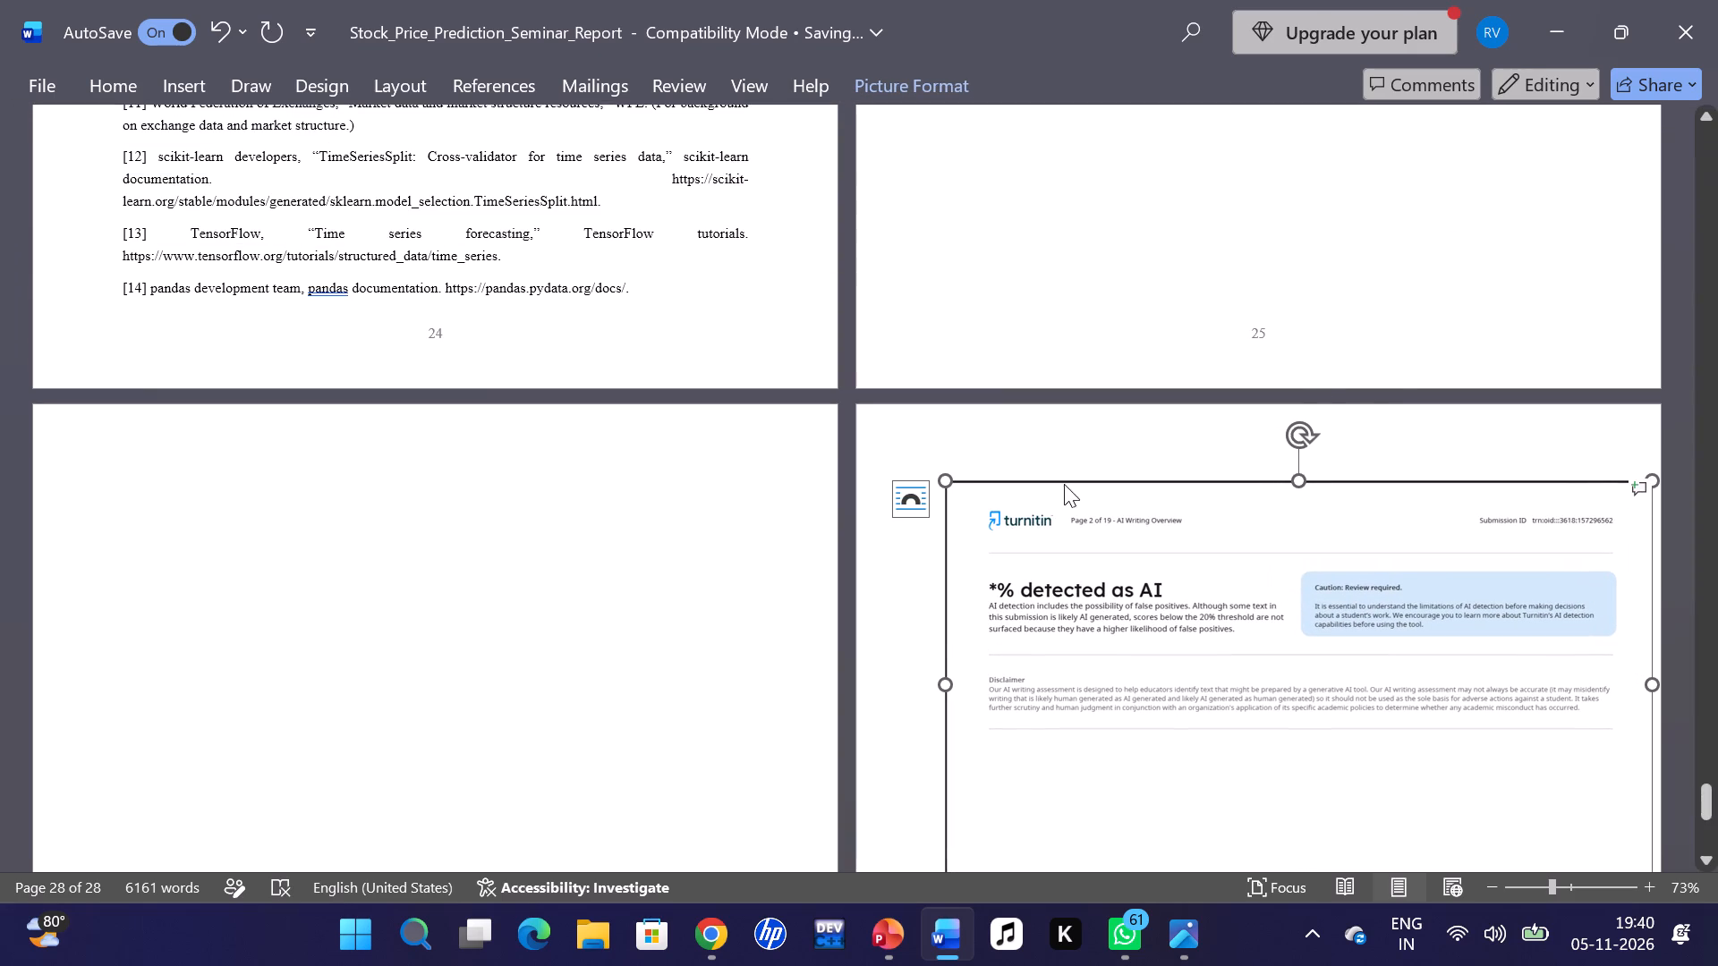
Delete the empty lines and the blank page between the Overall Similarity and AI-detection pictures.
click(455, 791)
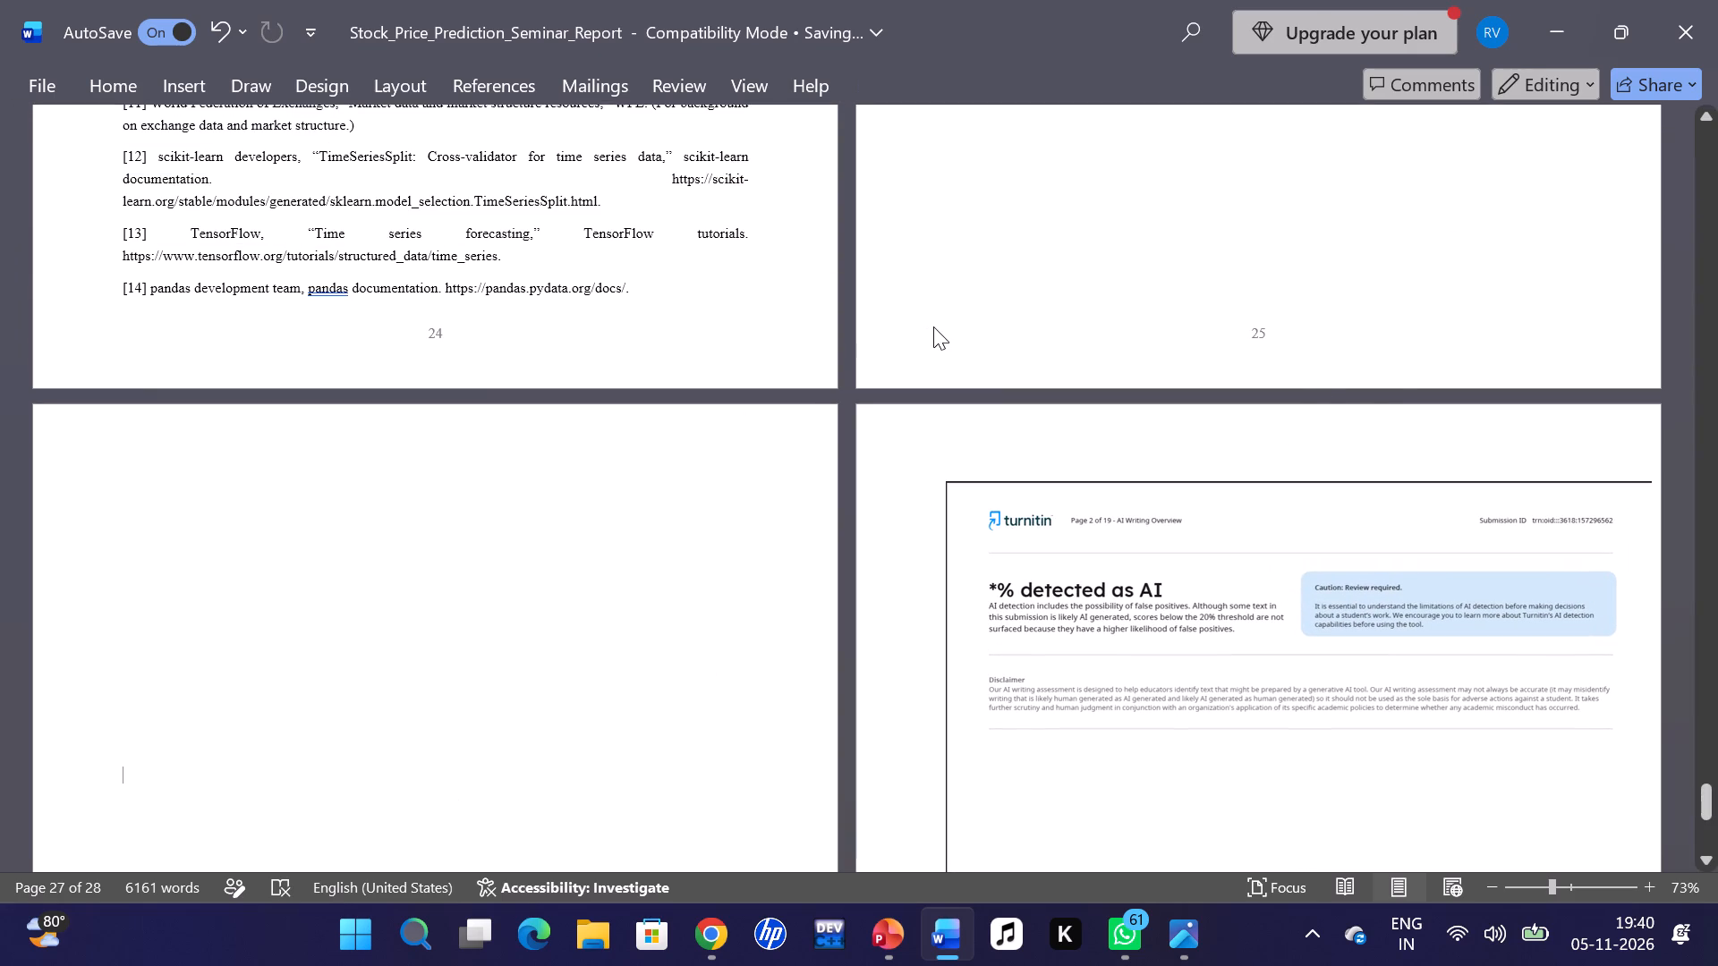
scroll(557, 606, down, 4)
scroll(557, 606, up, 1)
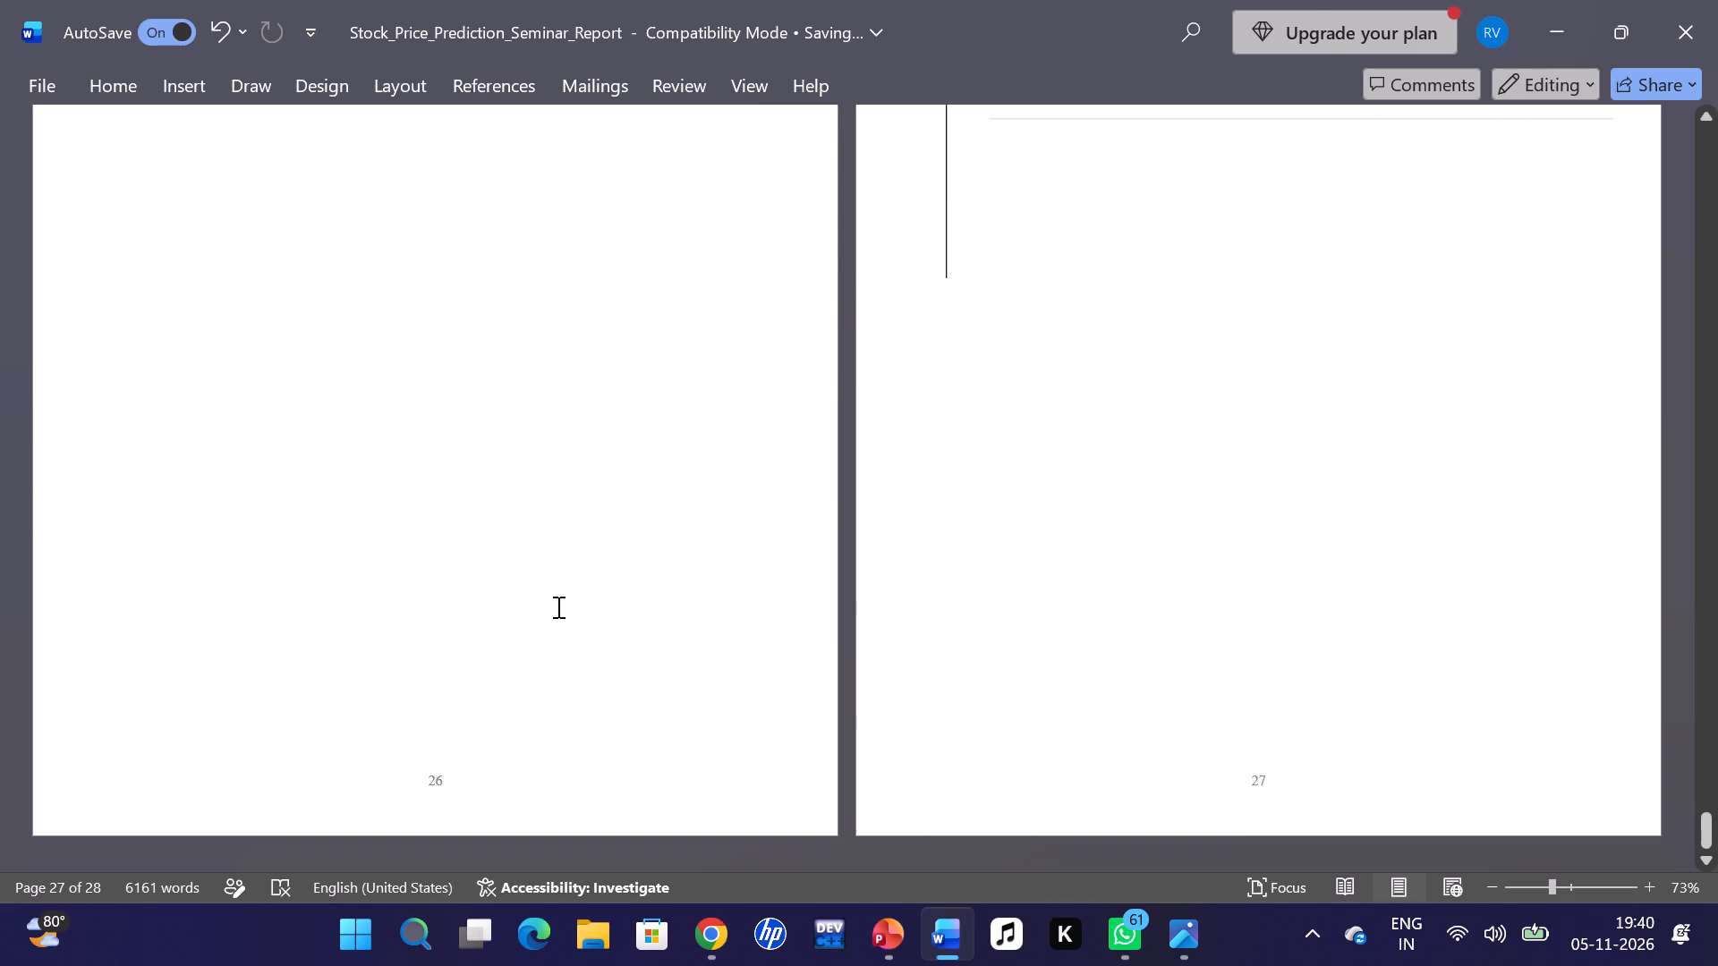
scroll(557, 606, up, 1)
scroll(557, 606, down, 2)
click(314, 575)
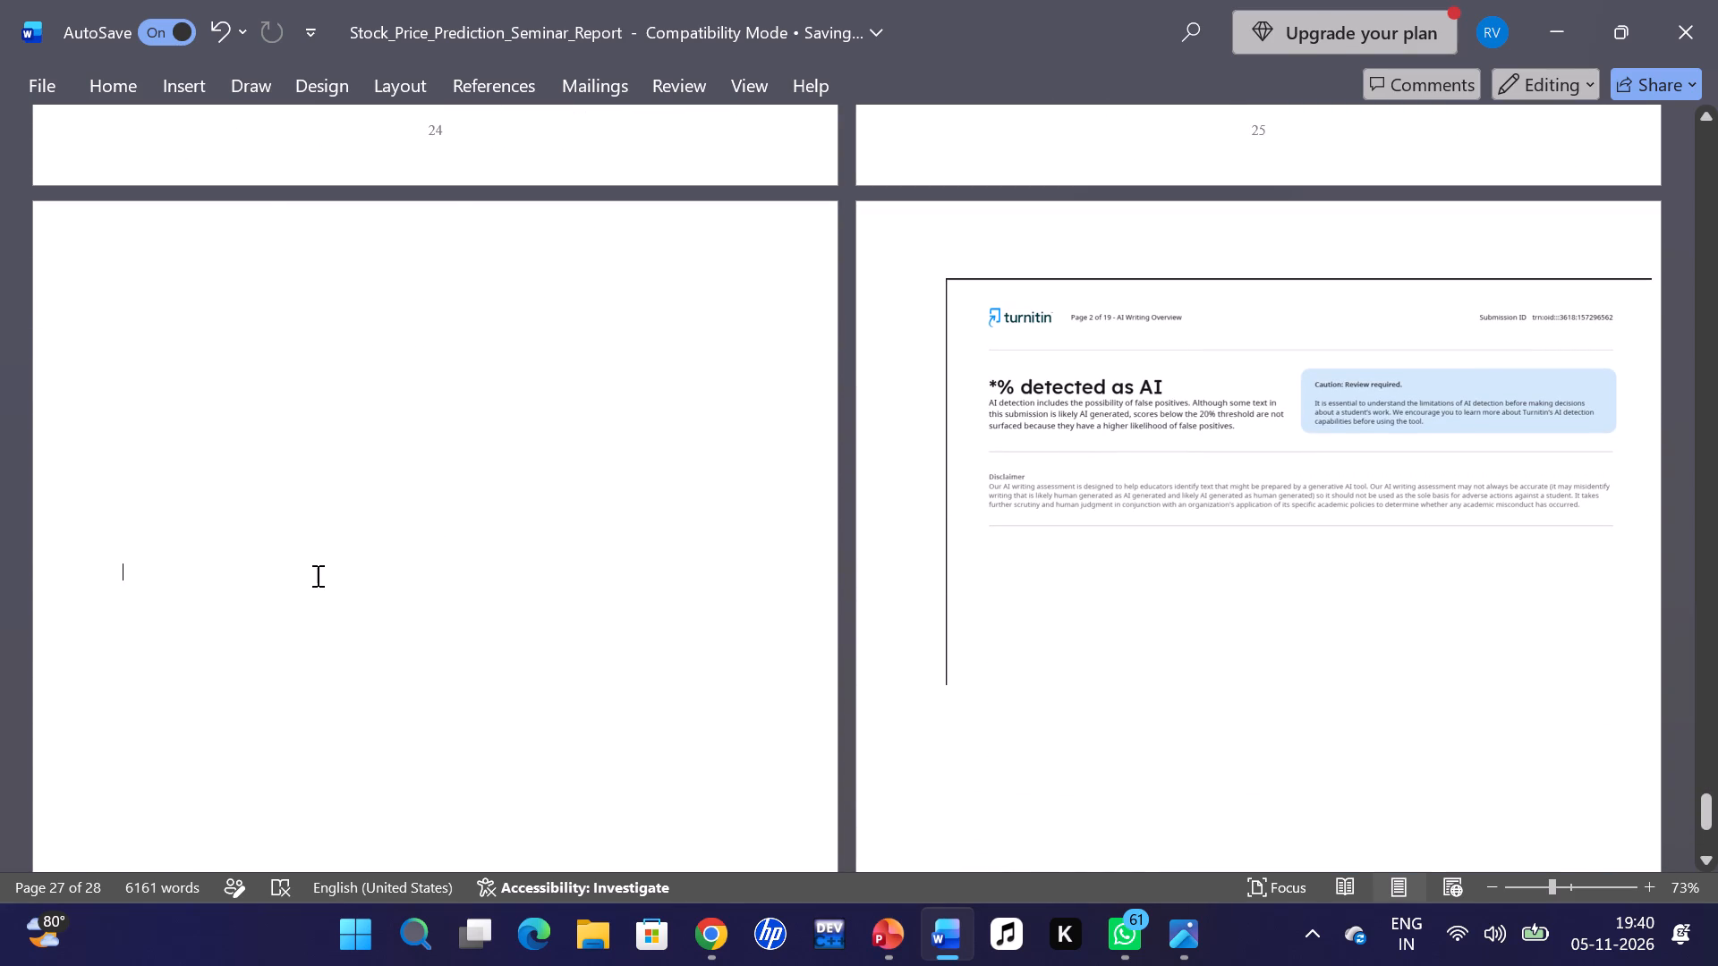
key(BackSpace)
key(BackSpace)
key(BackSpace)
key(BackSpace)
key(BackSpace)
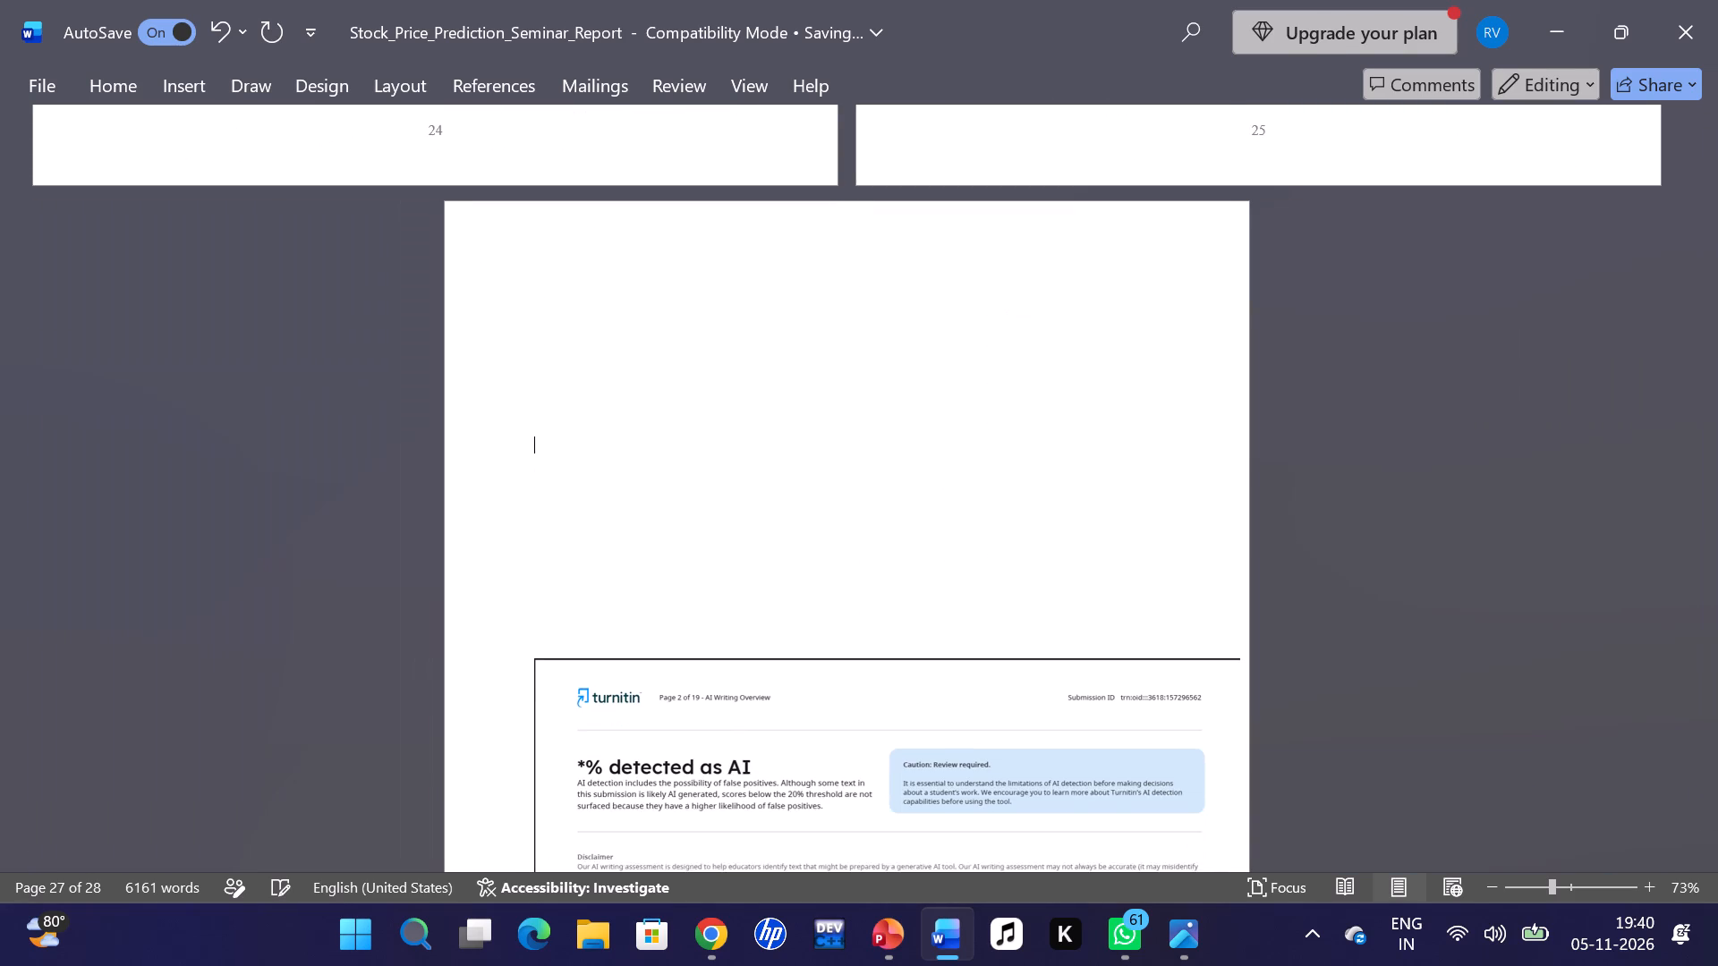
key(BackSpace)
key(BackSpace)
key(BackSpace)
key(BackSpace)
key(BackSpace)
key(BackSpace)
key(BackSpace)
key(BackSpace)
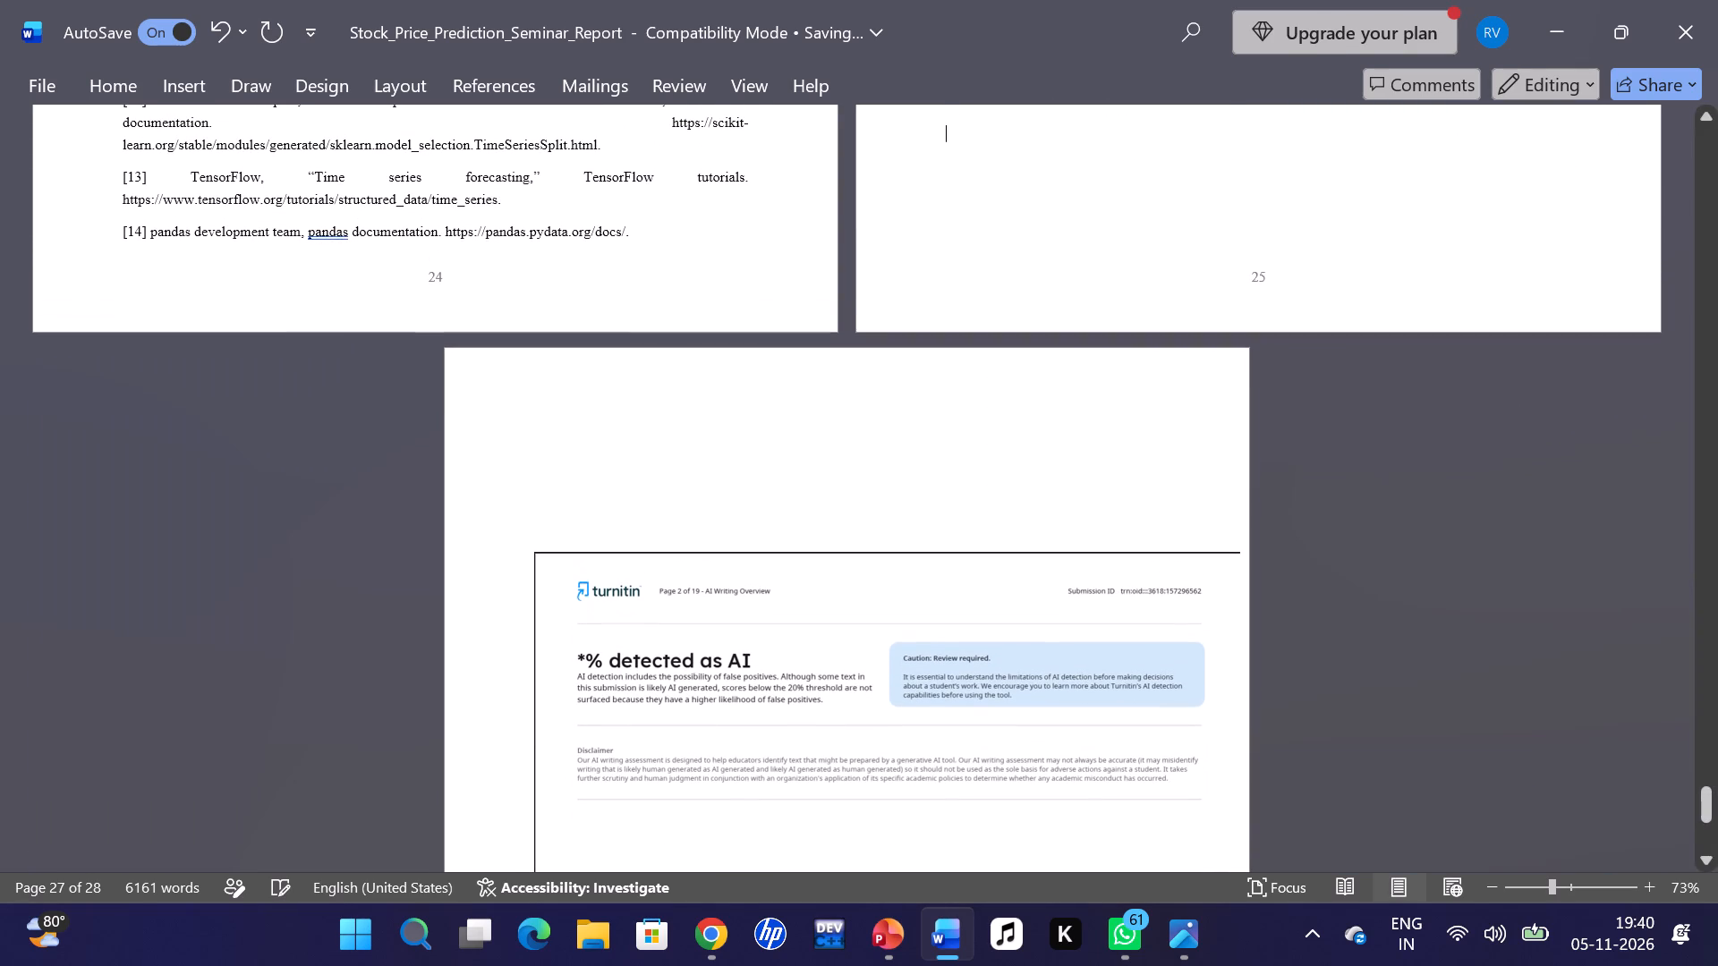
Remove the empty lines above the Overall Similarity picture so it moves up its page.
scroll(482, 541, up, 3)
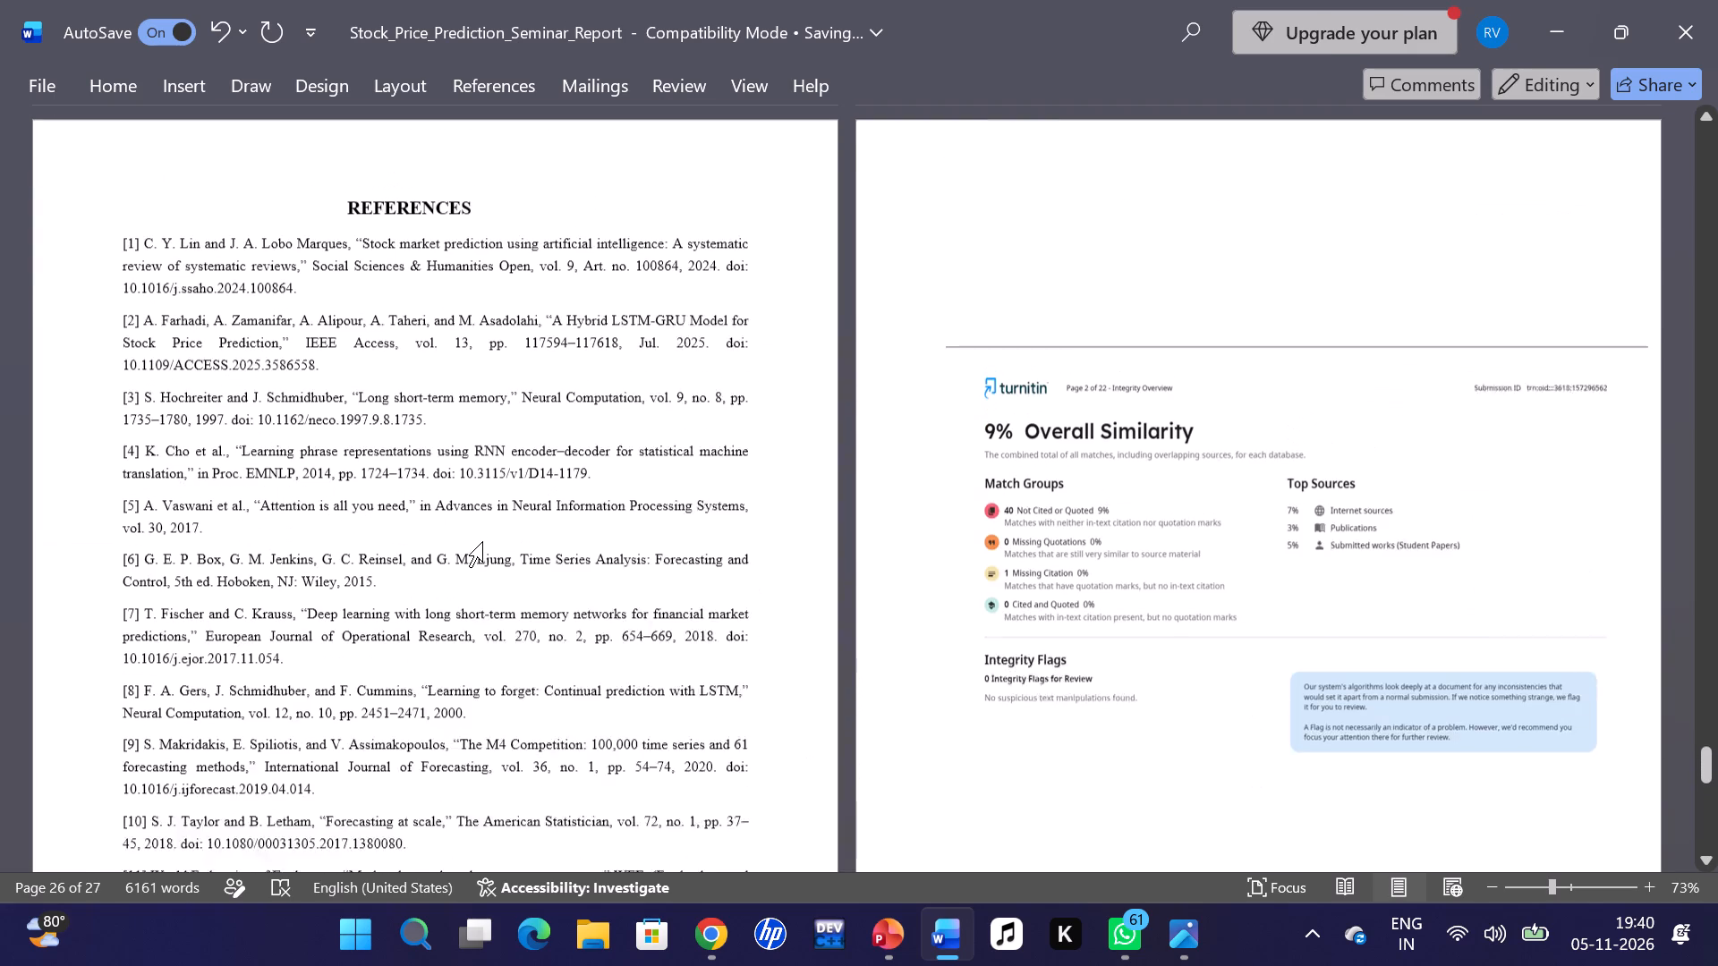
scroll(482, 541, up, 1)
click(1089, 299)
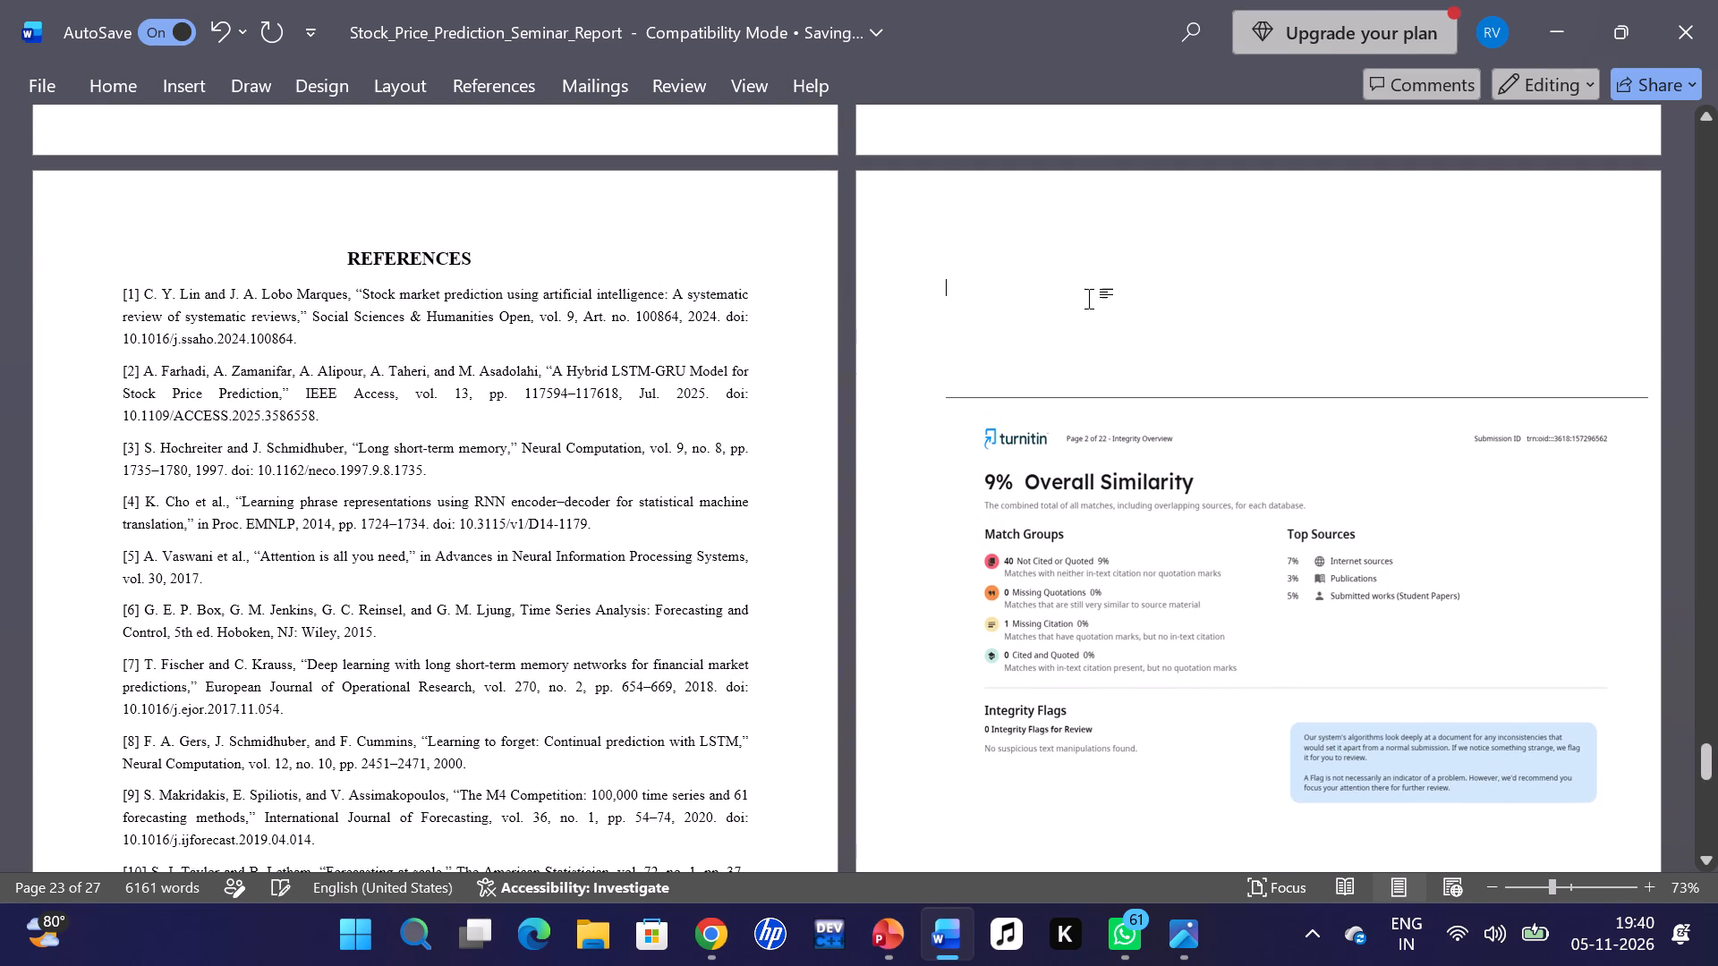
key(BackSpace)
key(BackSpace)
Check the placement of both Turnitin pictures on the report's last two pages.
scroll(1089, 299, up, 1)
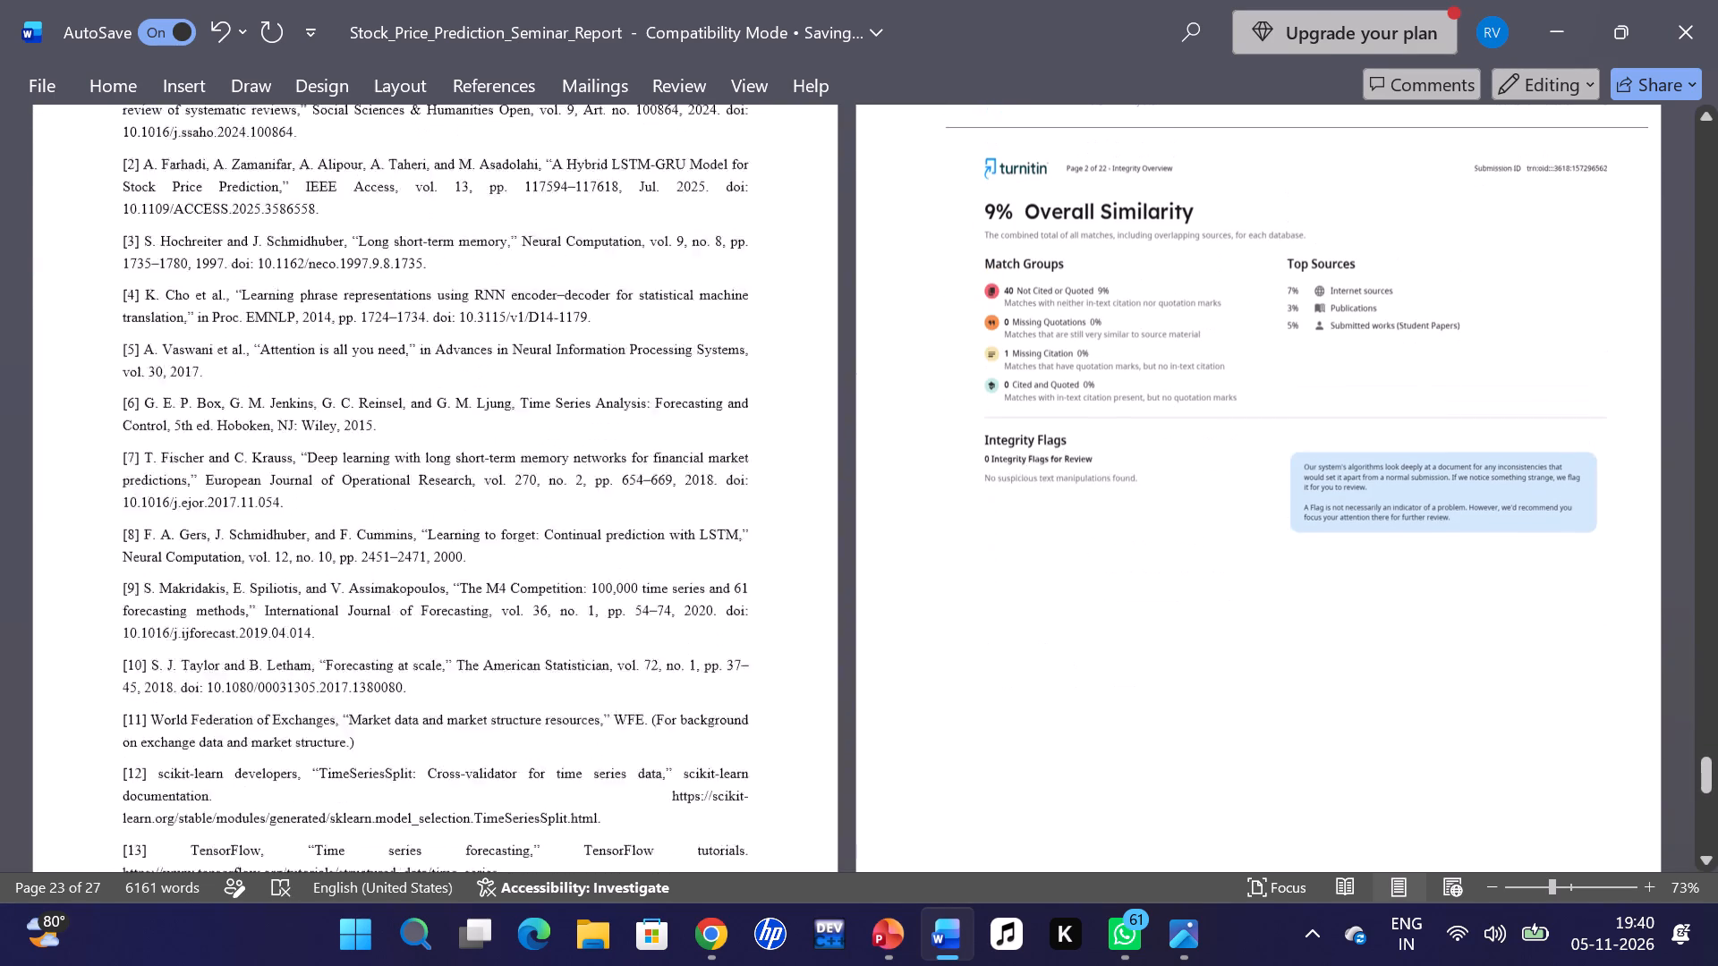
scroll(1089, 299, up, 1)
scroll(1089, 299, down, 17)
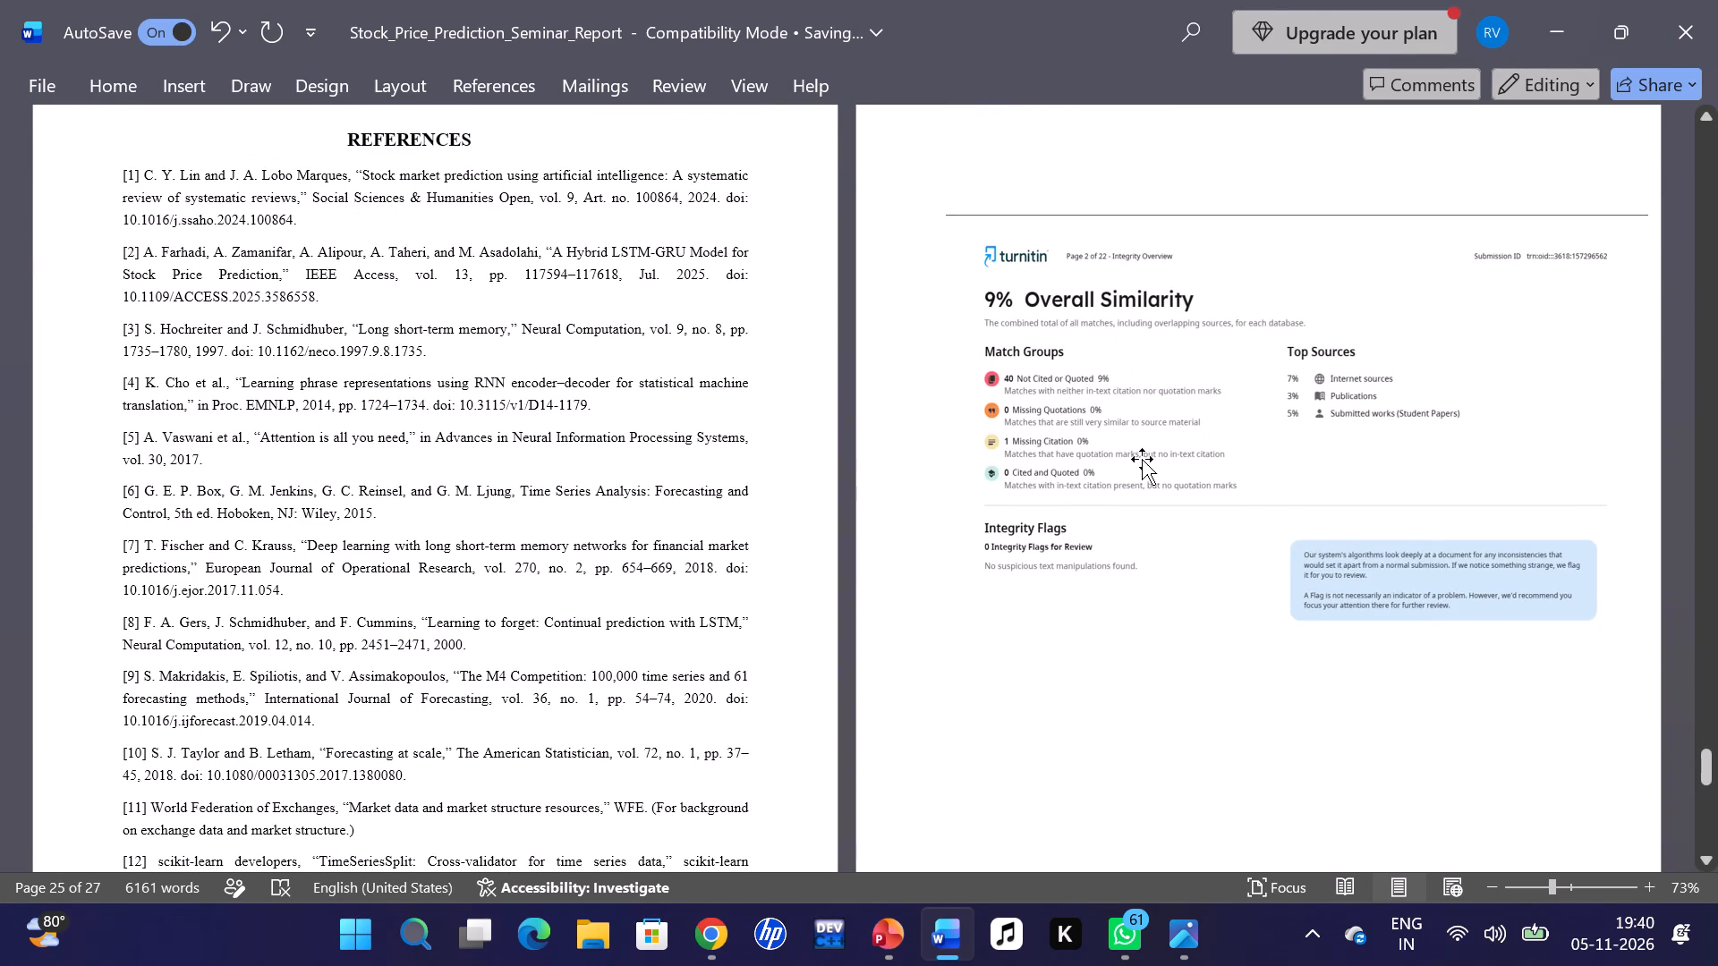
scroll(1142, 459, down, 4)
click(601, 296)
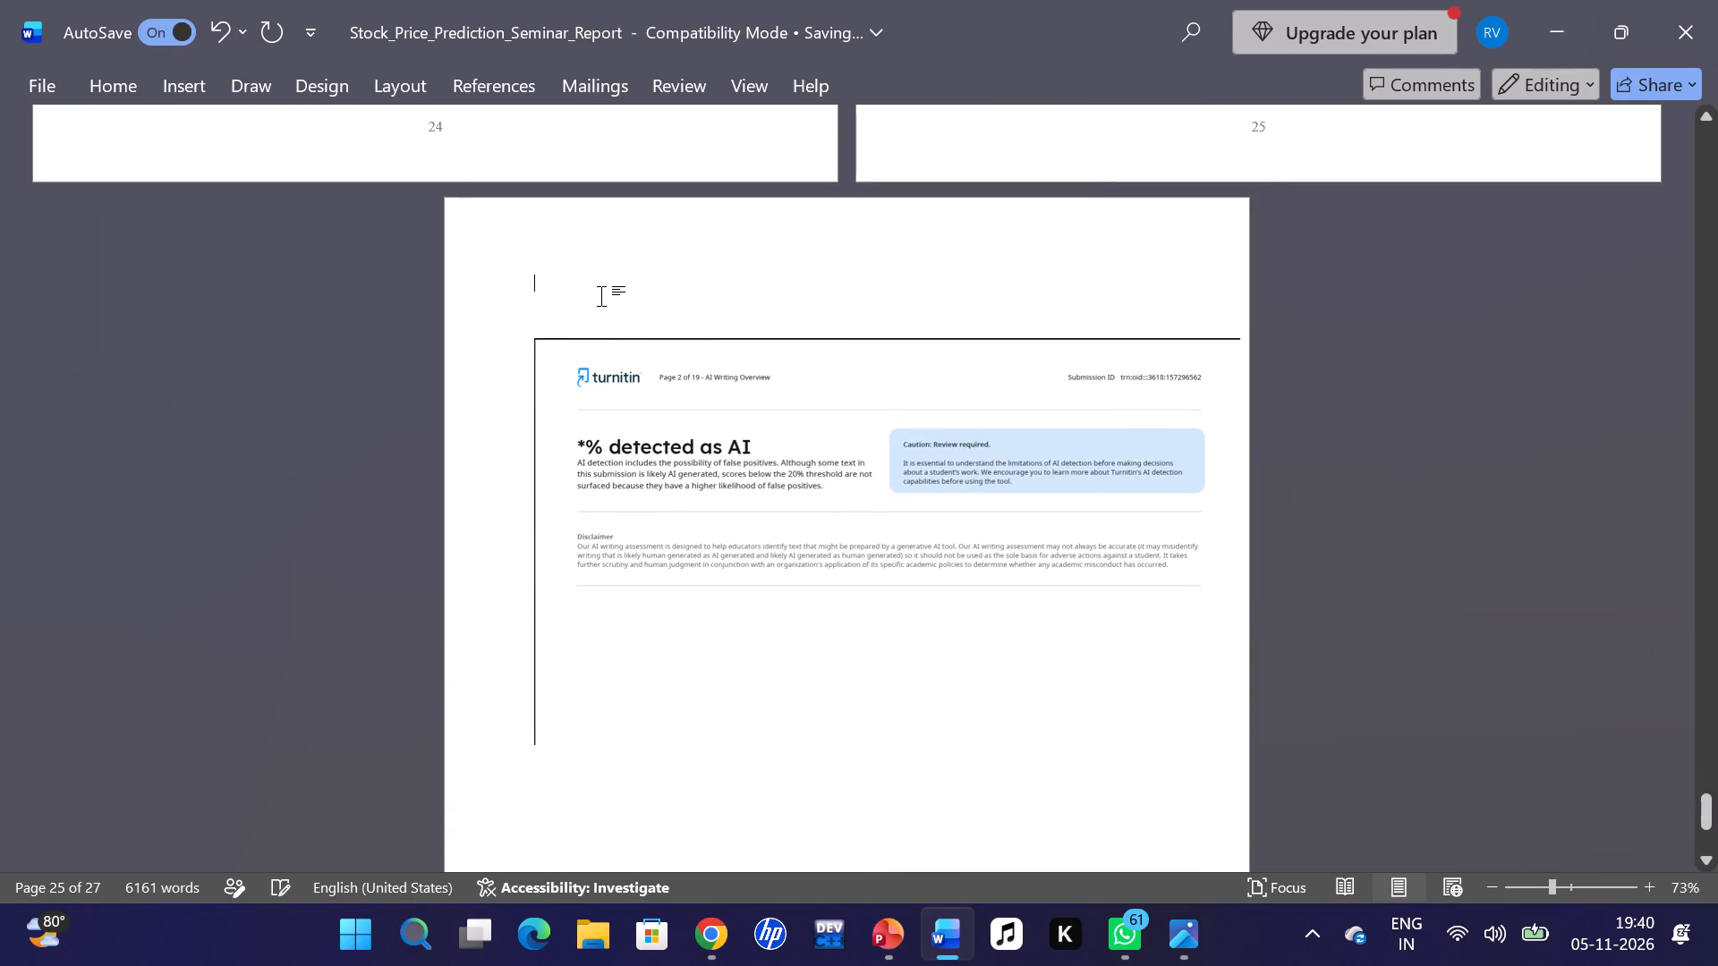
click(814, 479)
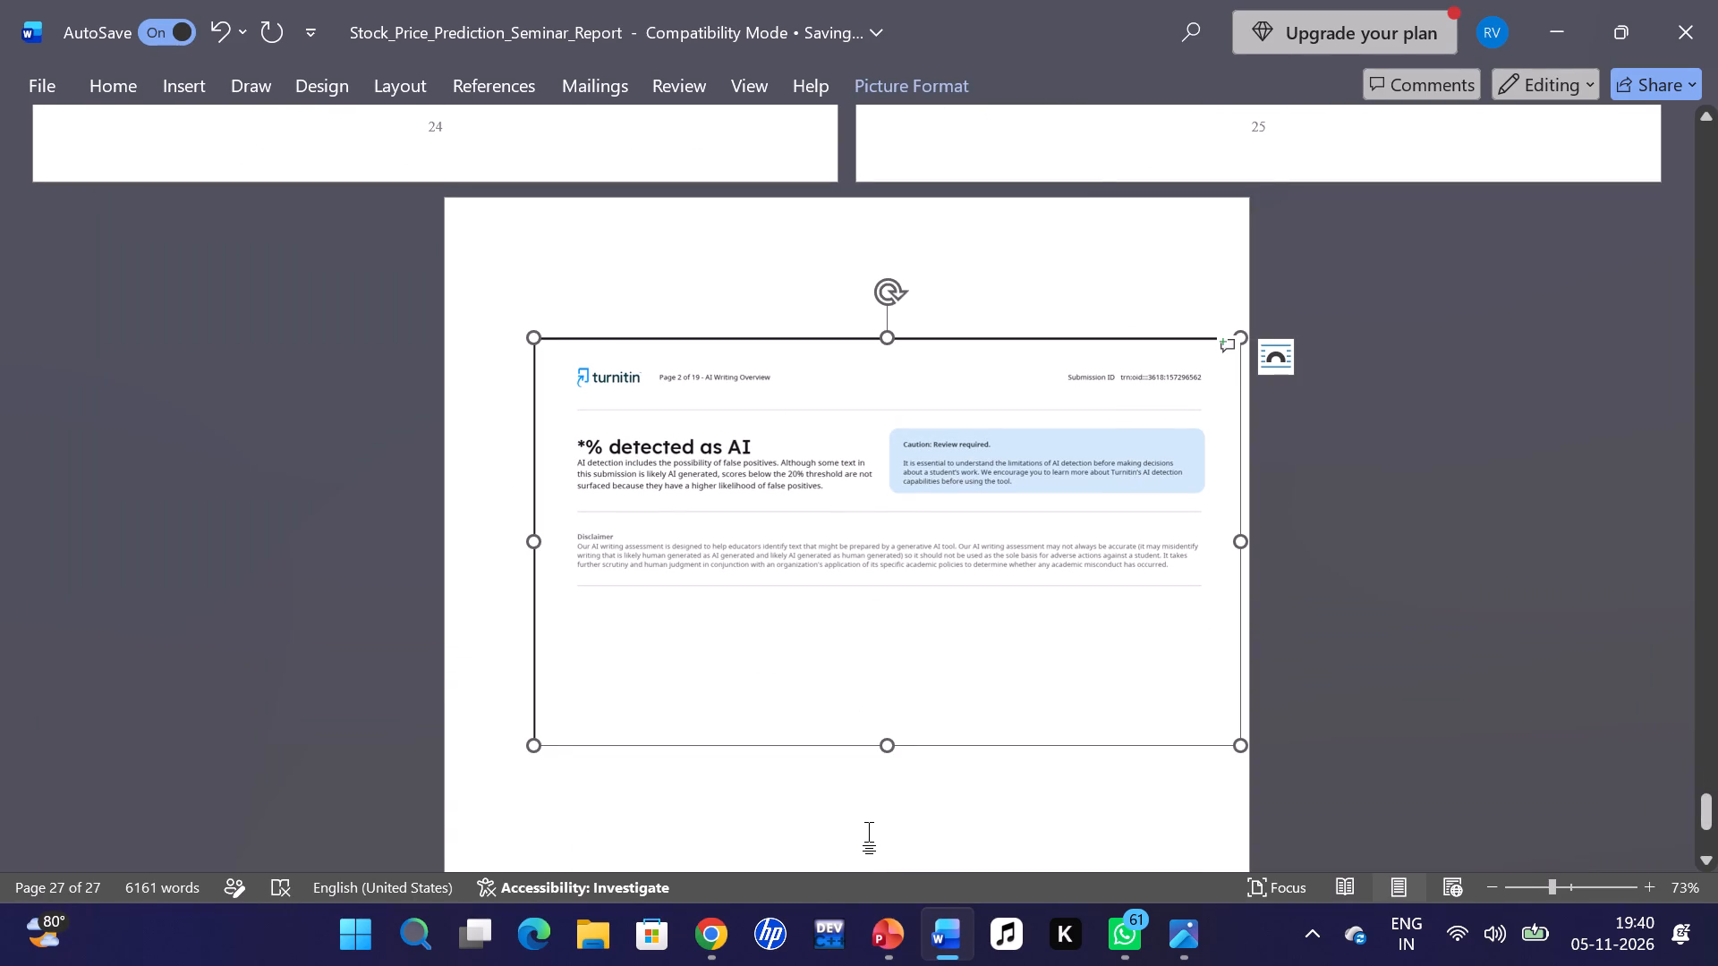
click(867, 836)
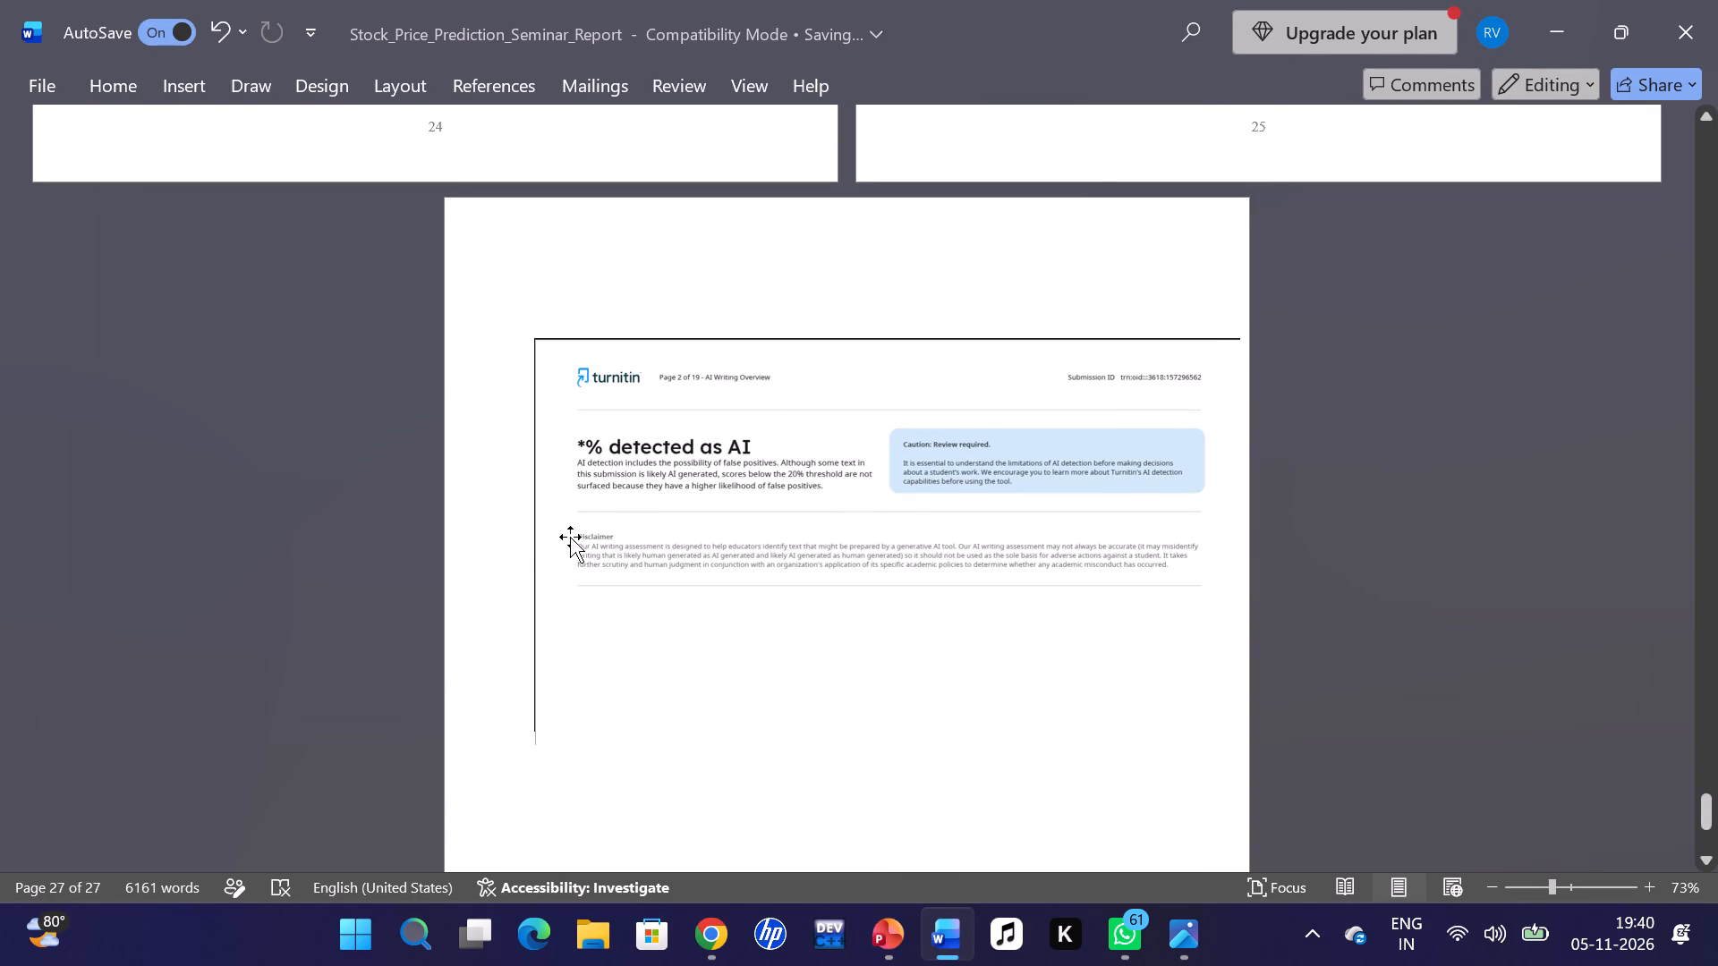
Set the AI-detection picture on the last page to Square text wrapping and move it to the horizontal middle of the page.
drag(563, 538, 441, 527)
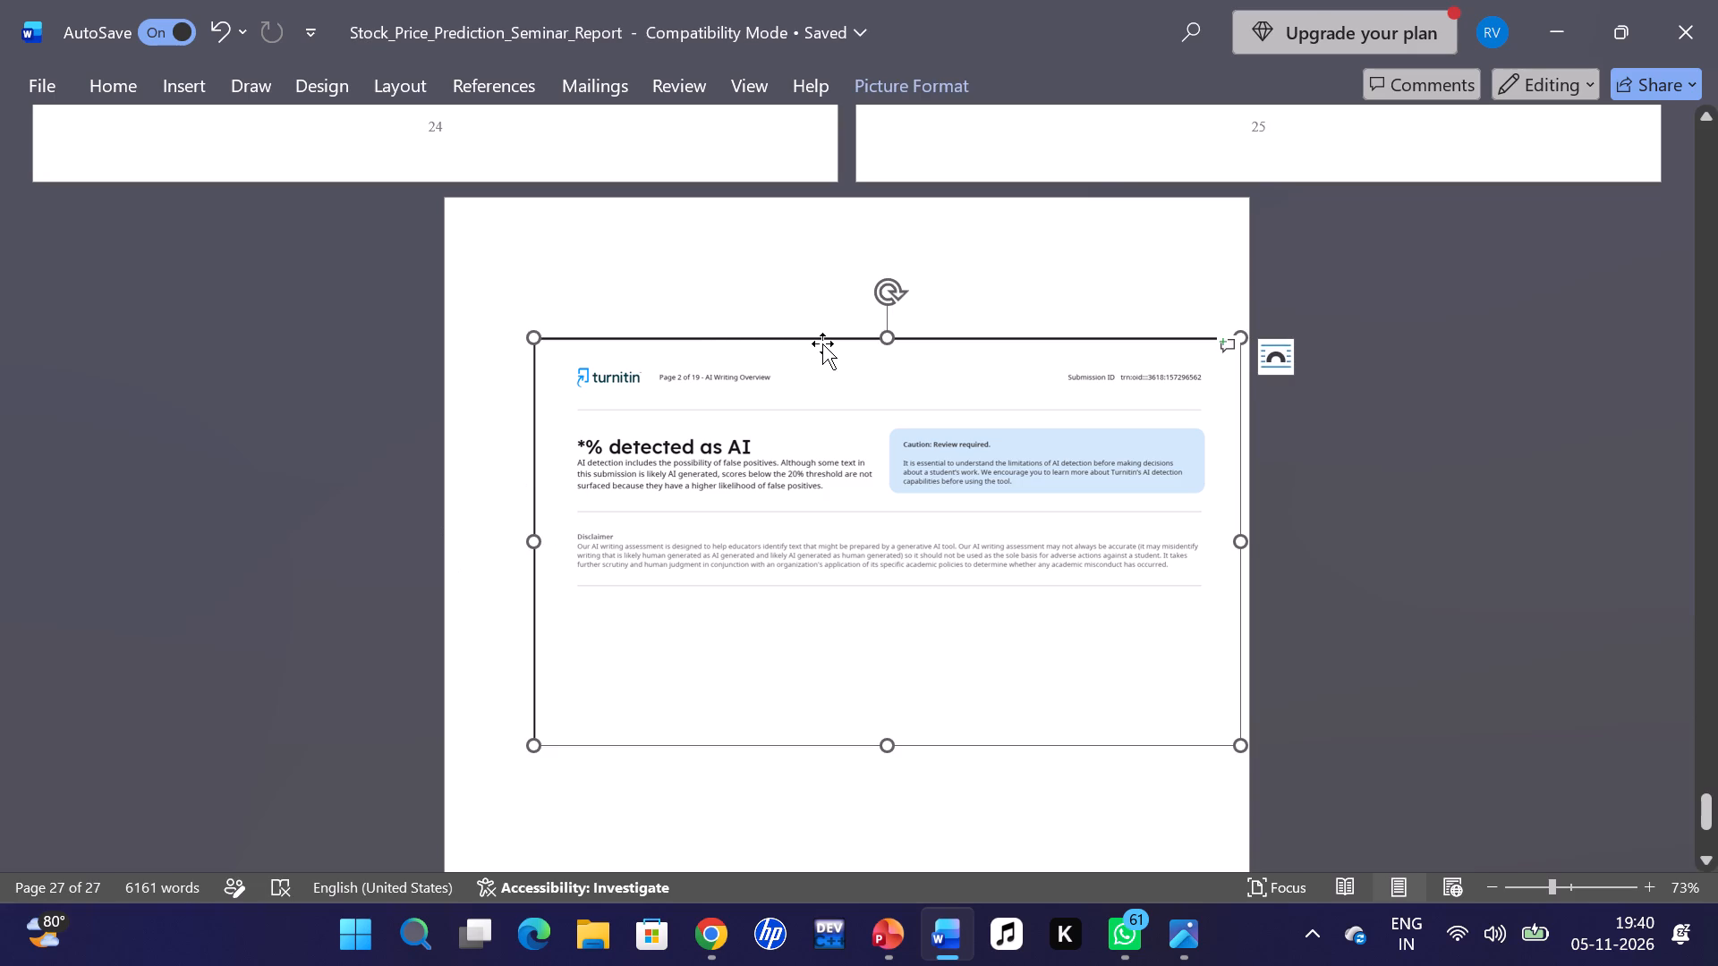
click(1277, 353)
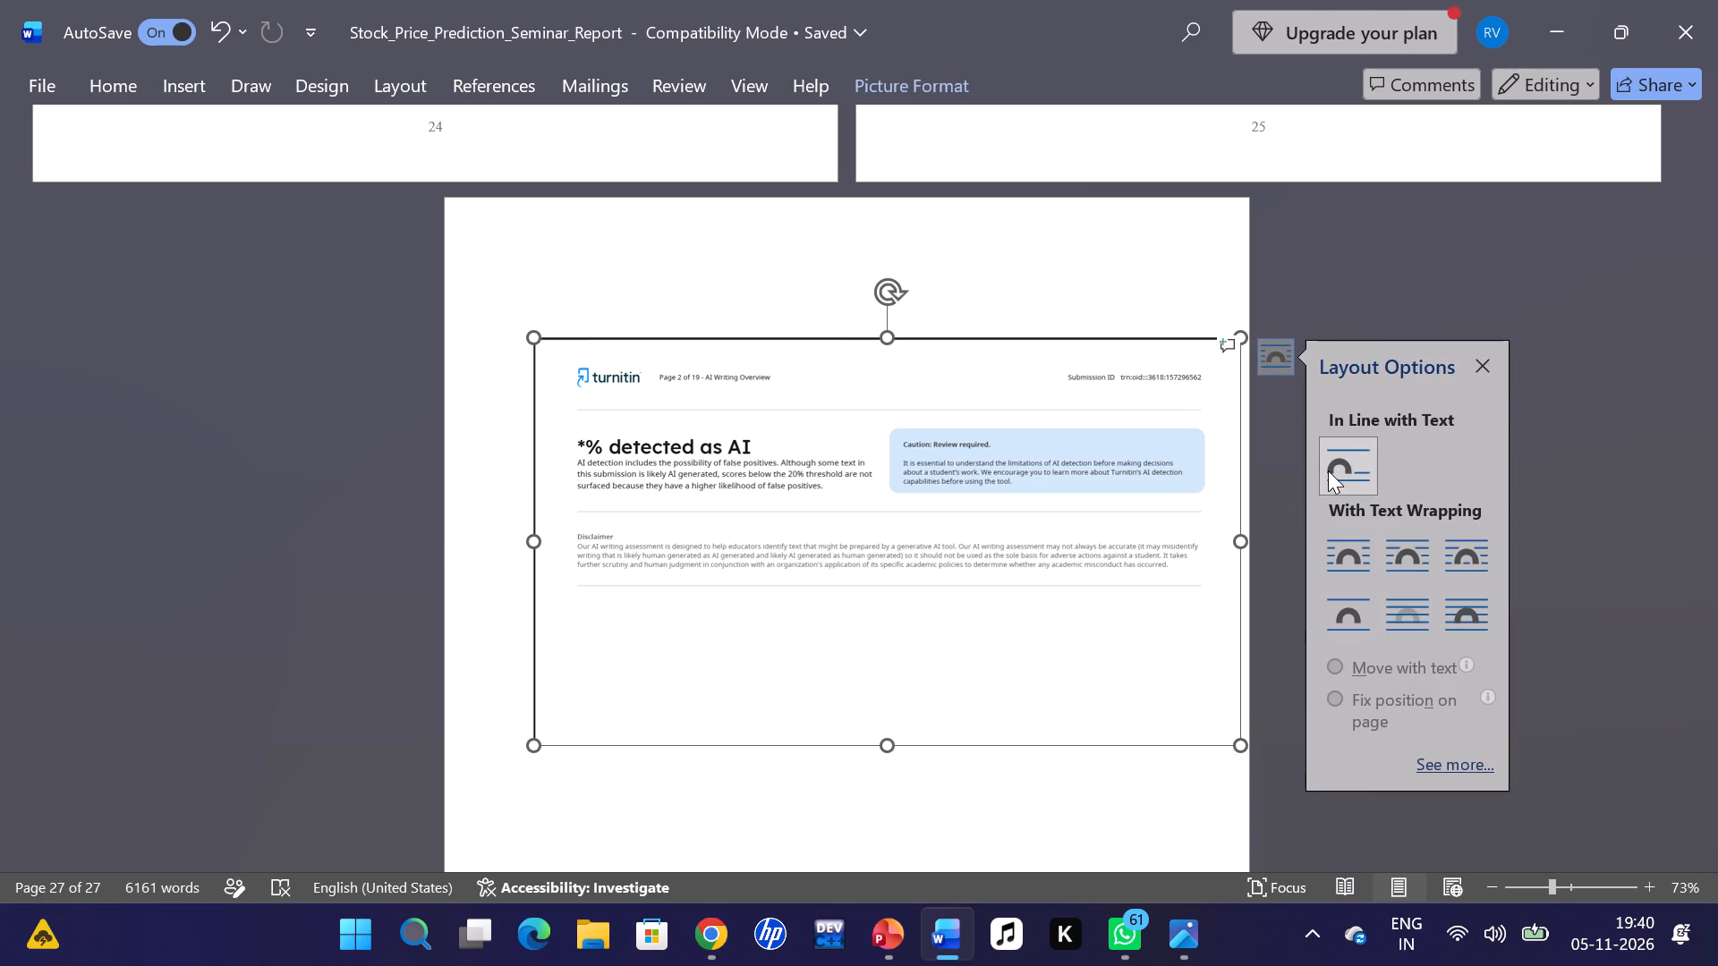
click(1341, 543)
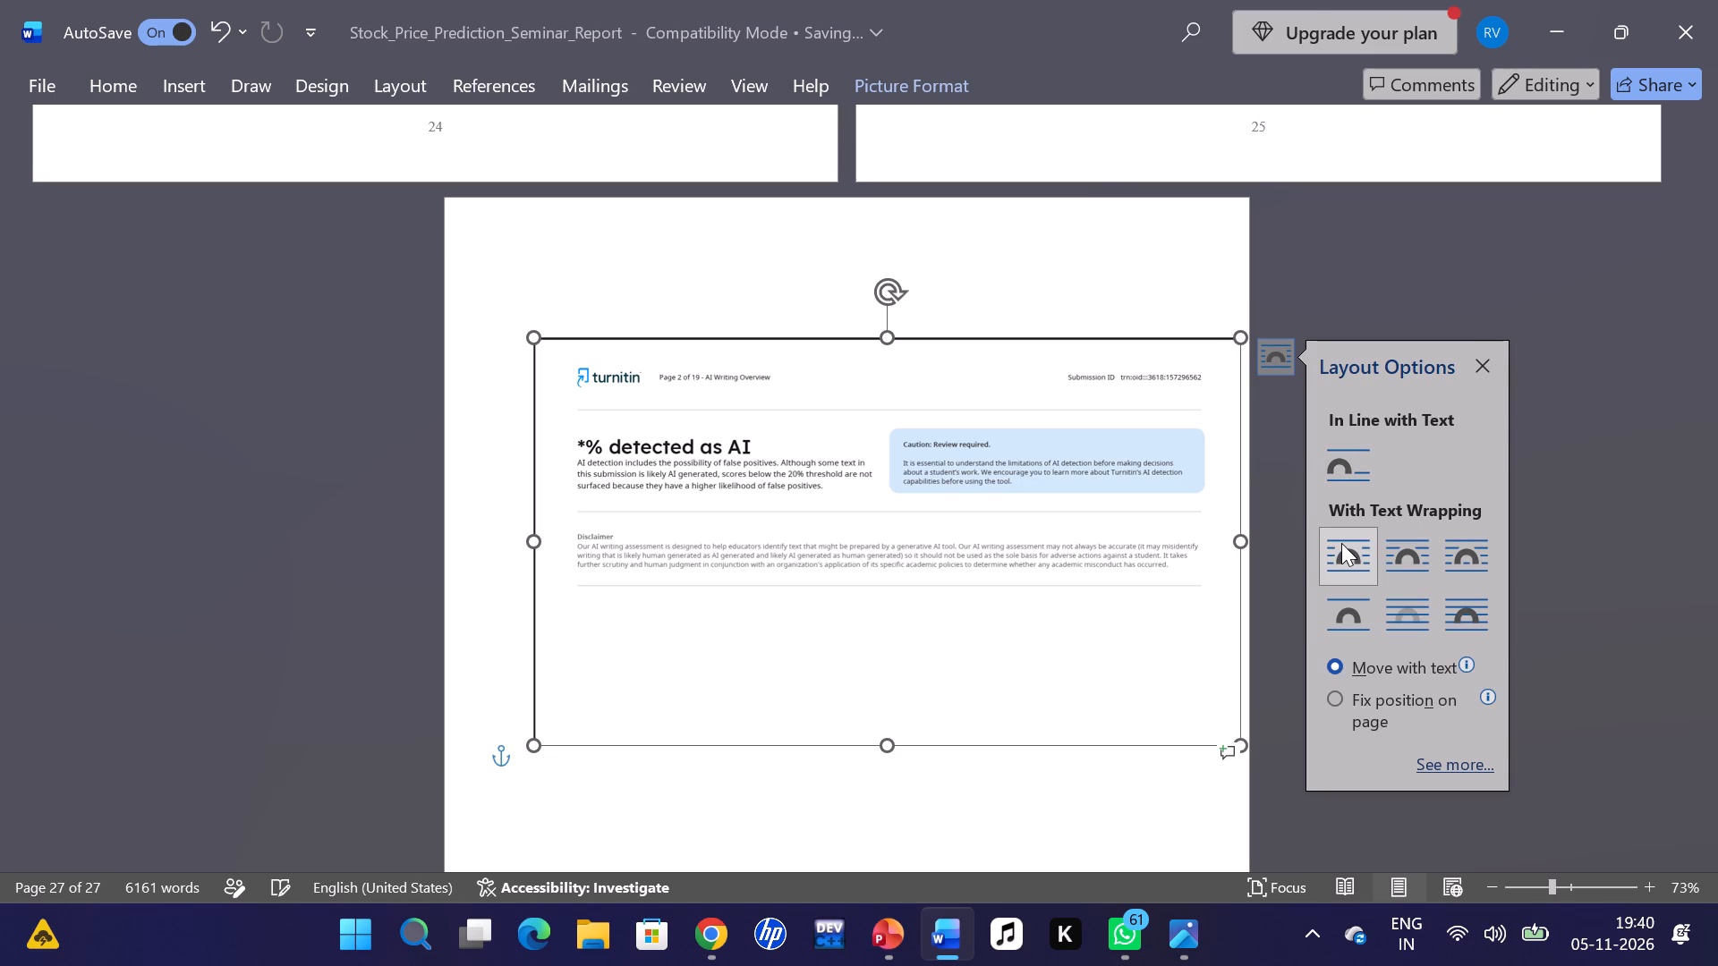
drag(1040, 594, 960, 597)
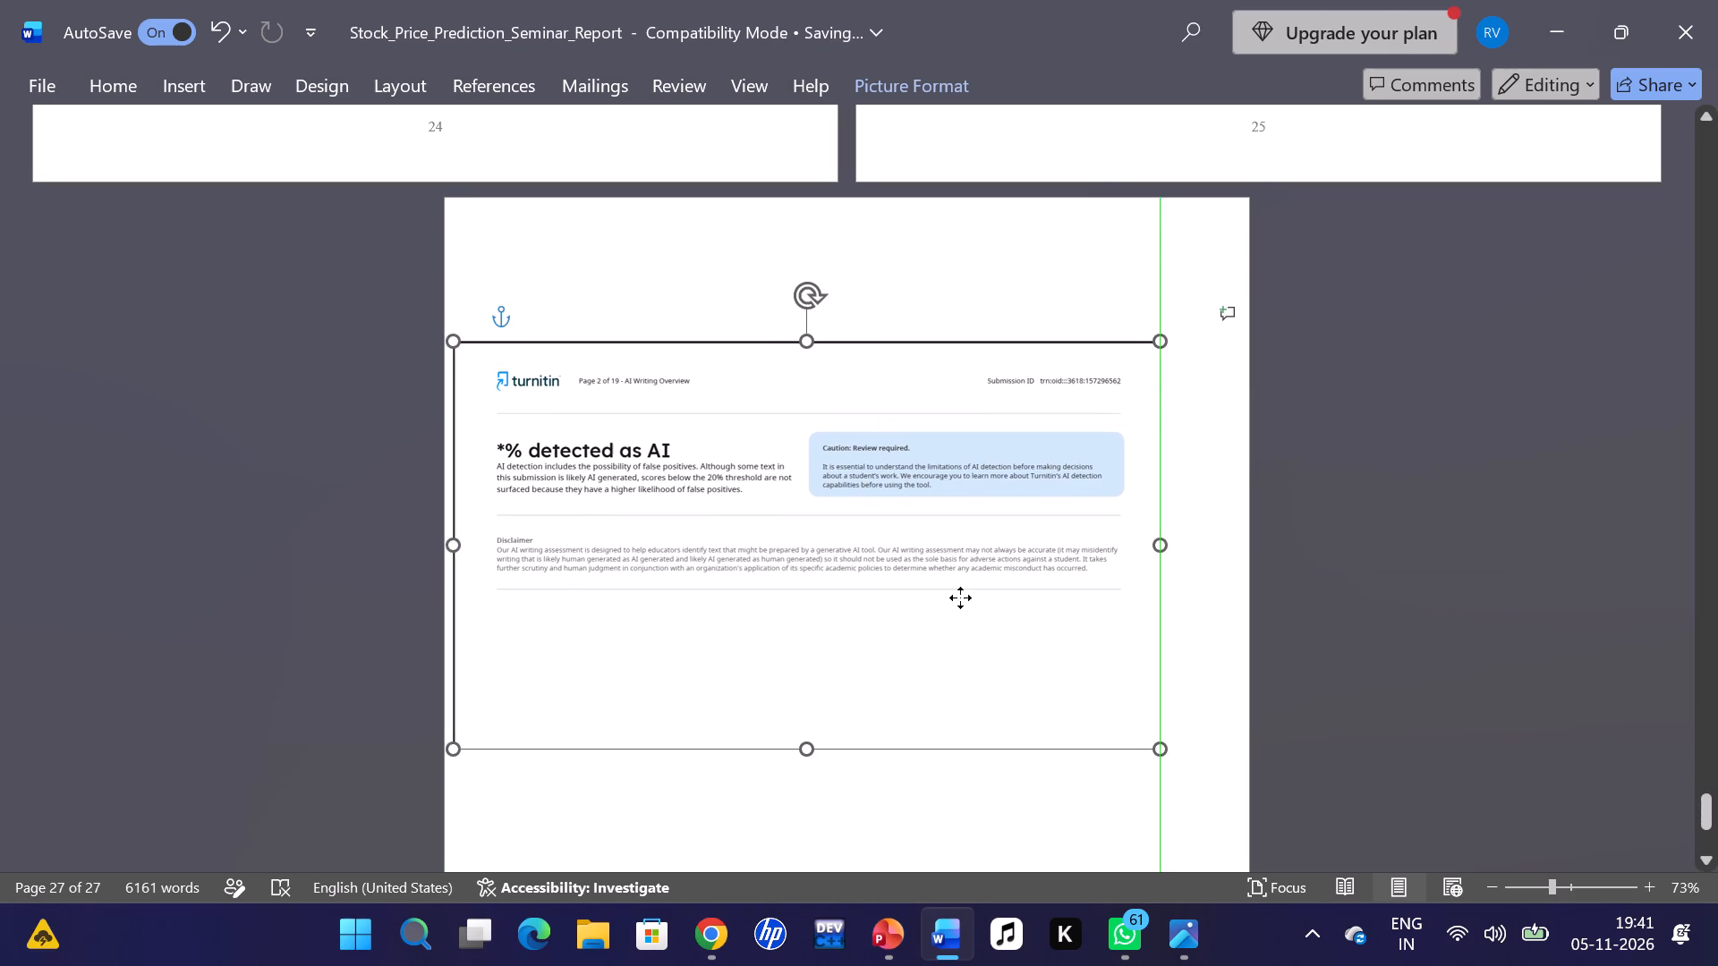
drag(960, 597, 1002, 598)
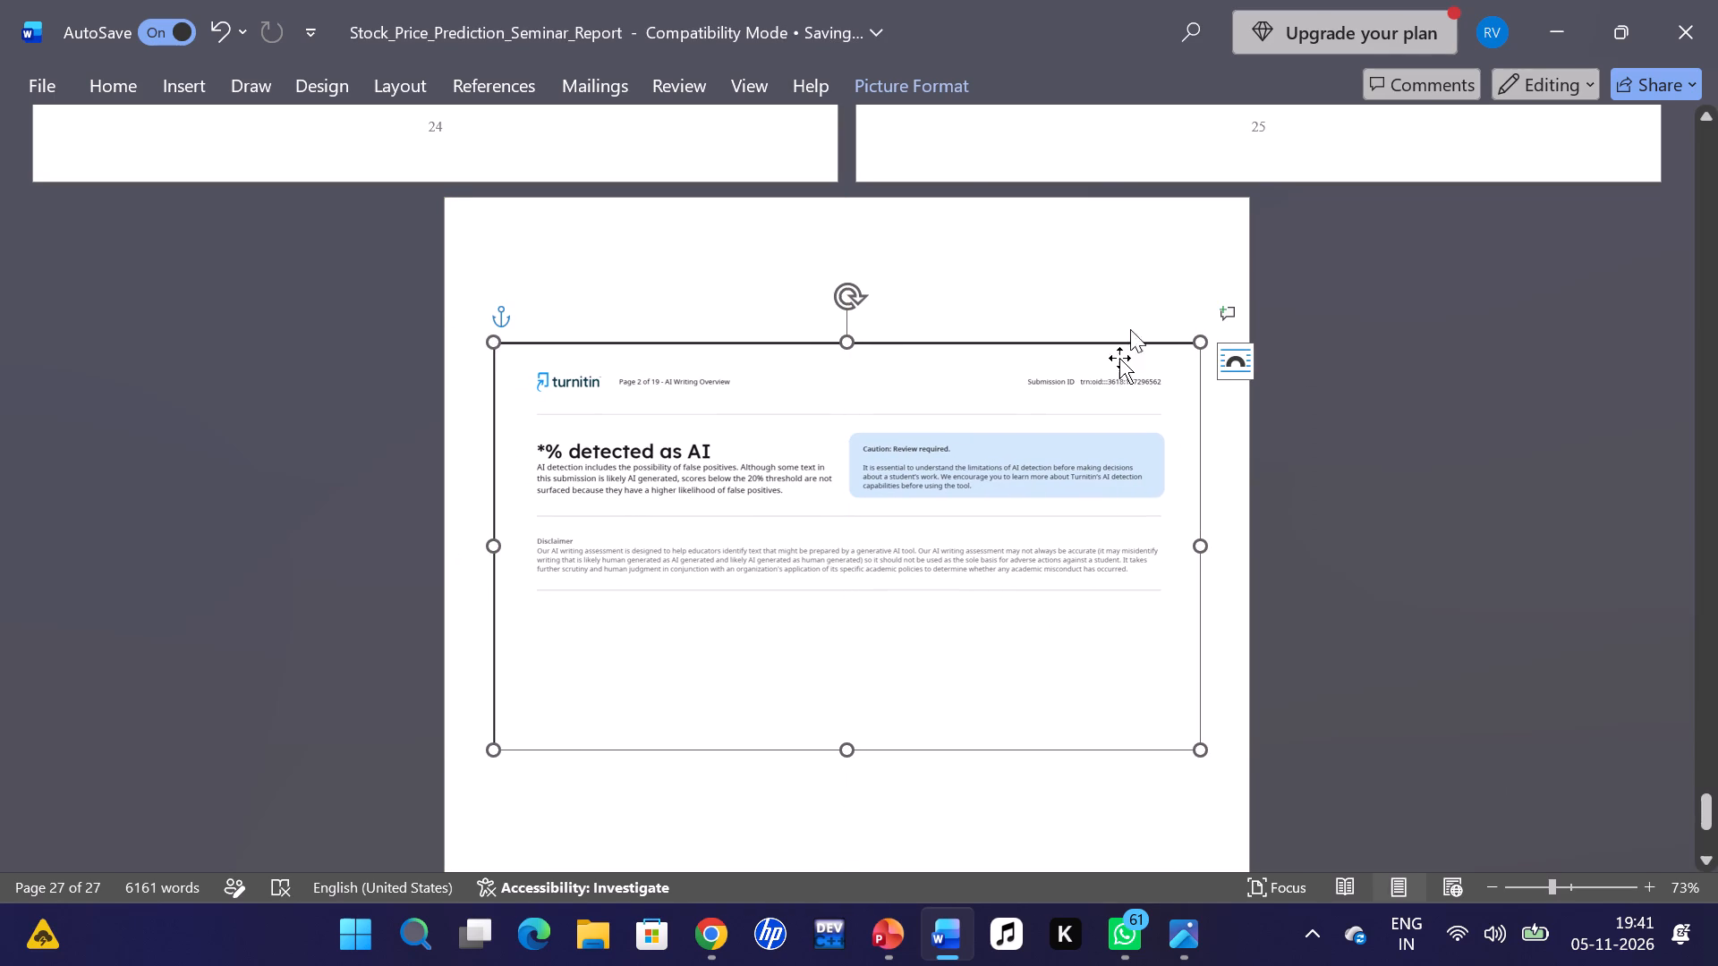
Enlarge the AI-detection picture to 11.3 cm high and 19.61 cm wide and centre it across the page.
click(880, 87)
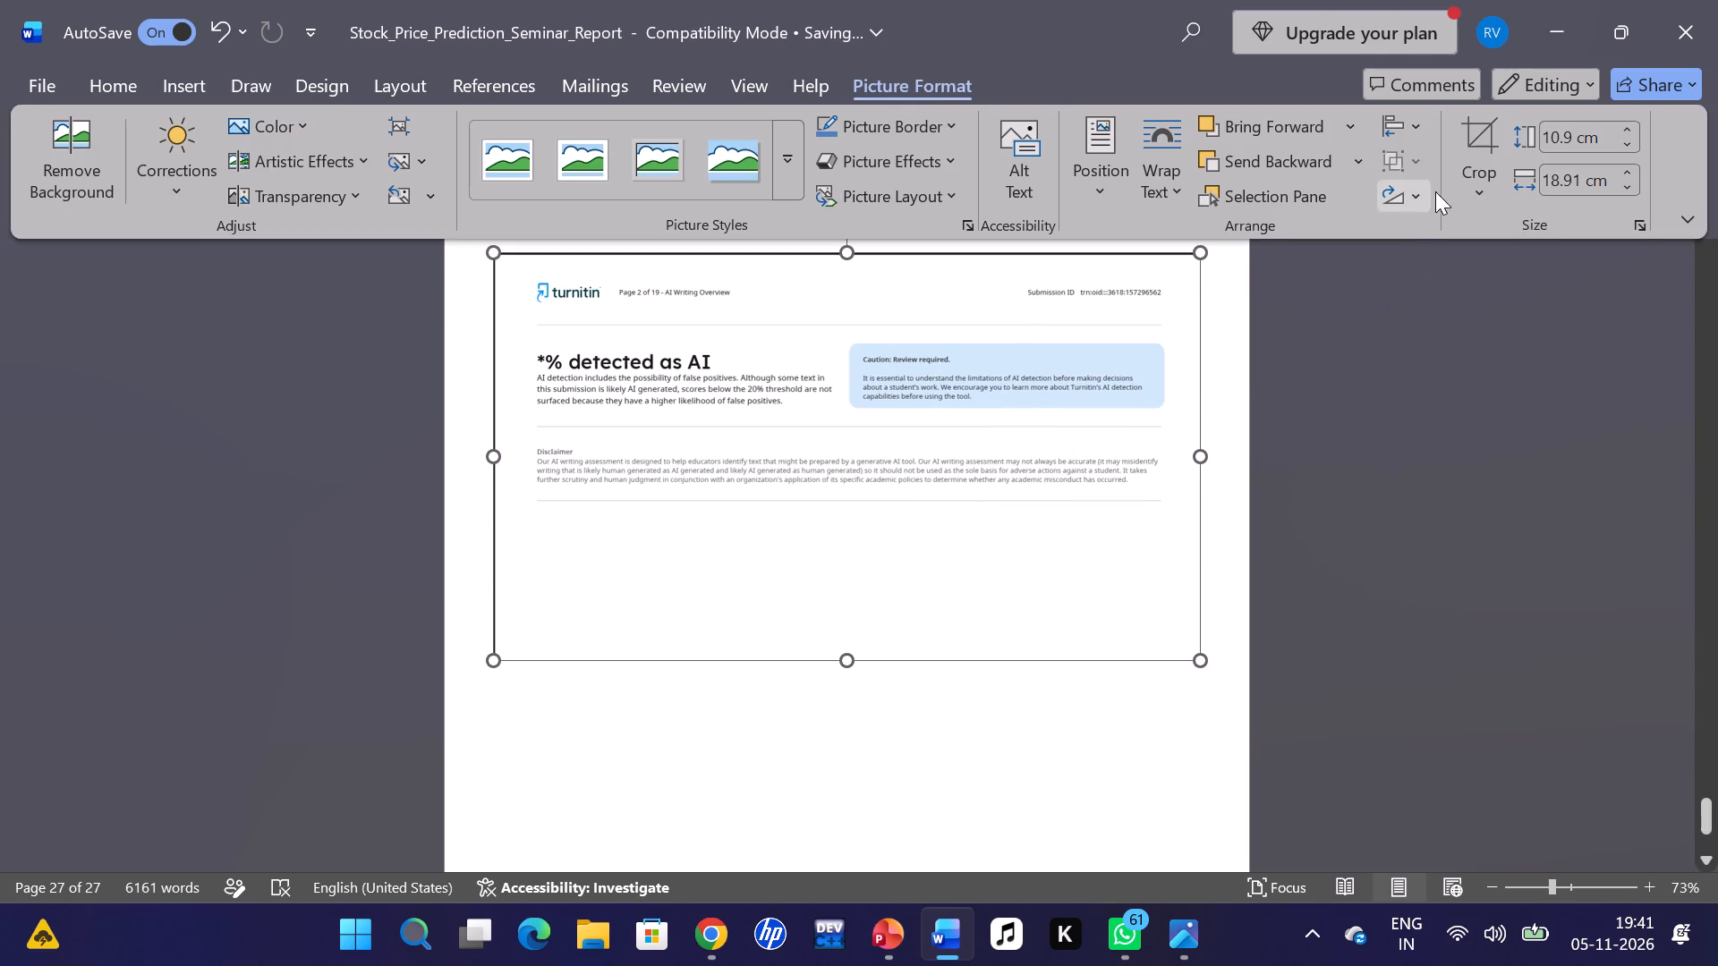
triple_click(1626, 124)
click(1626, 124)
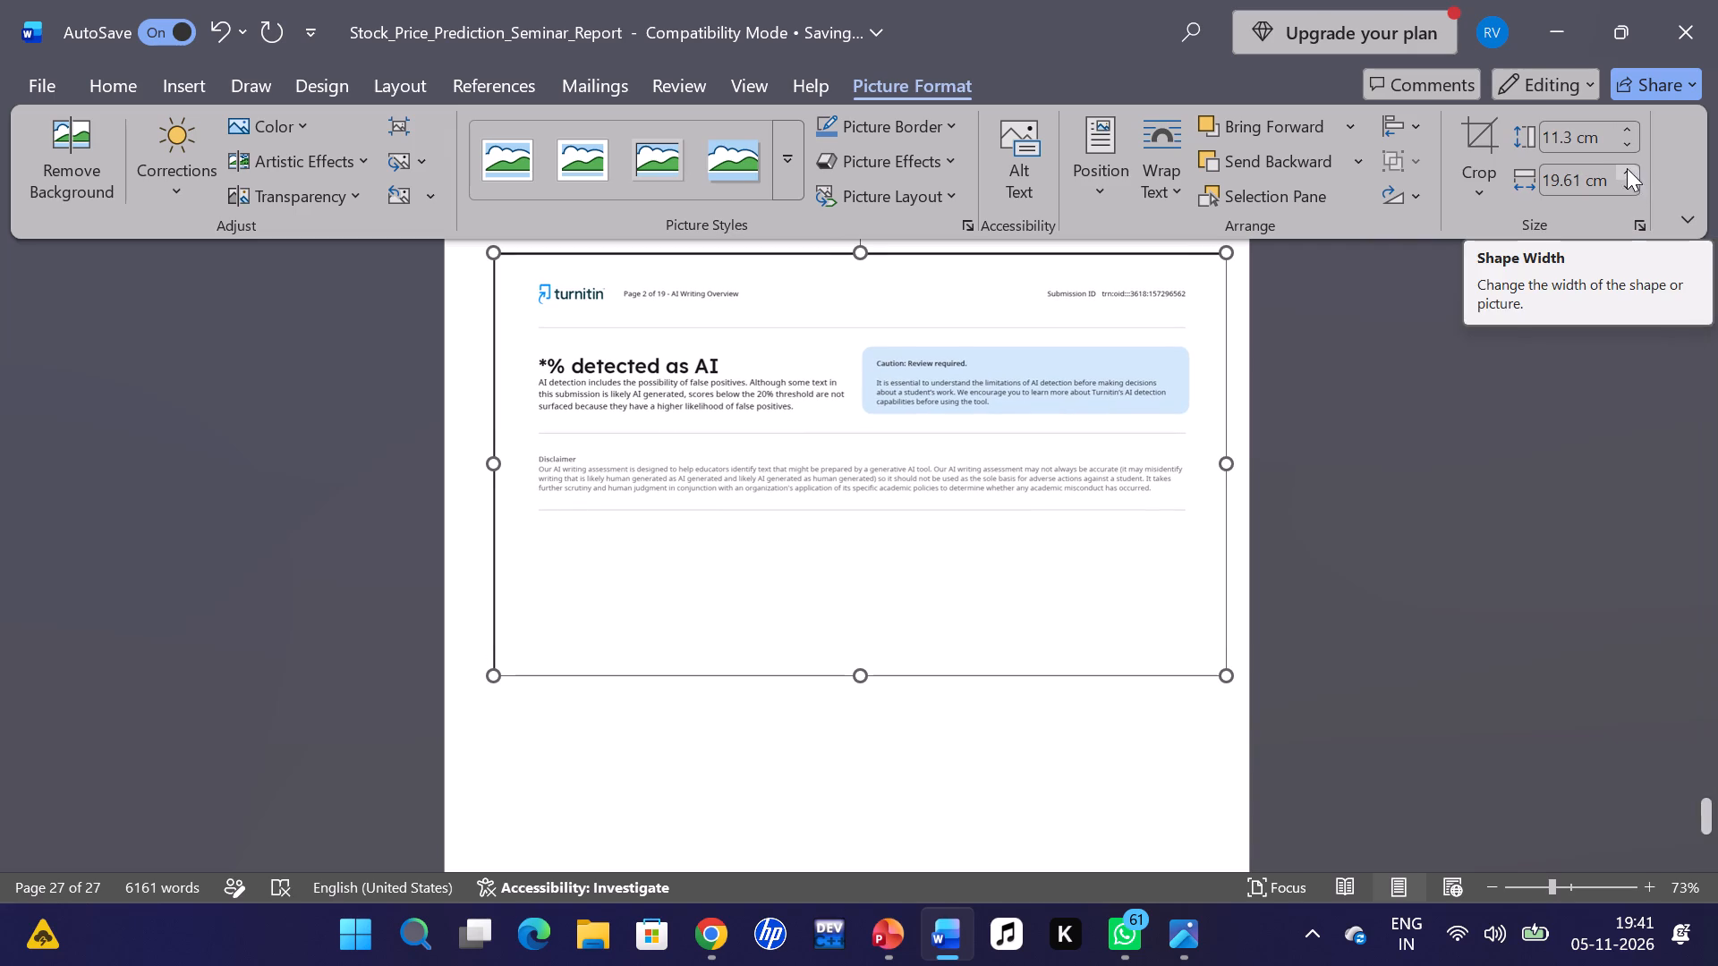
click(829, 386)
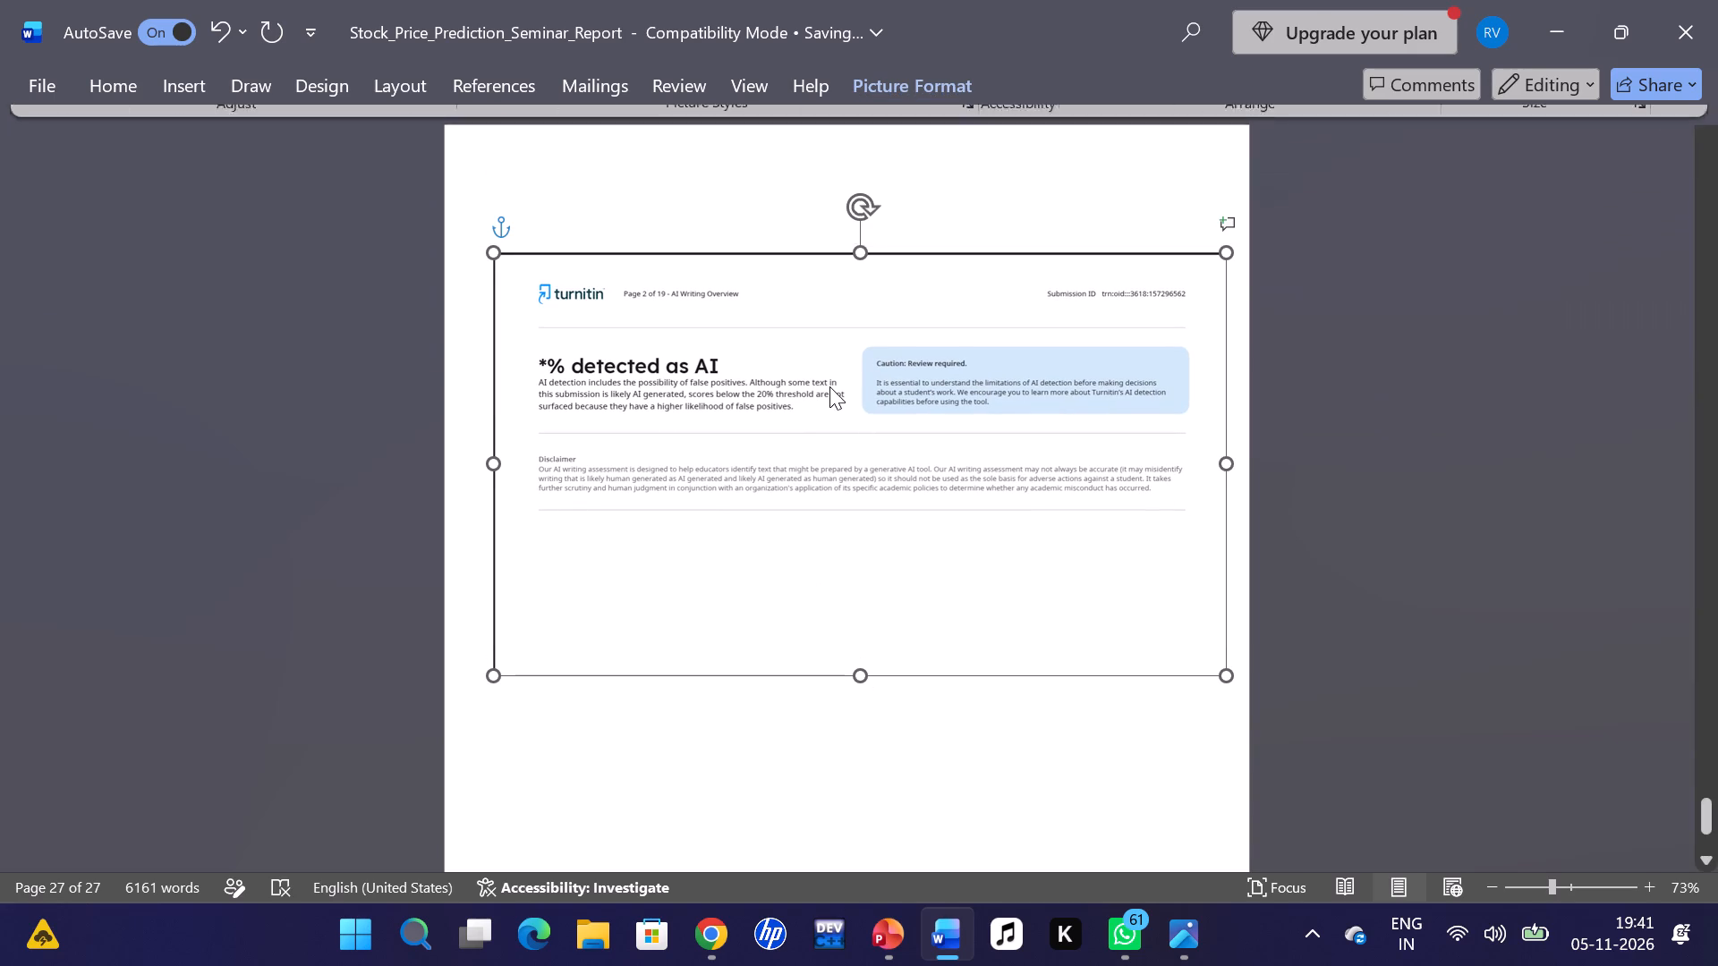
drag(882, 309, 883, 336)
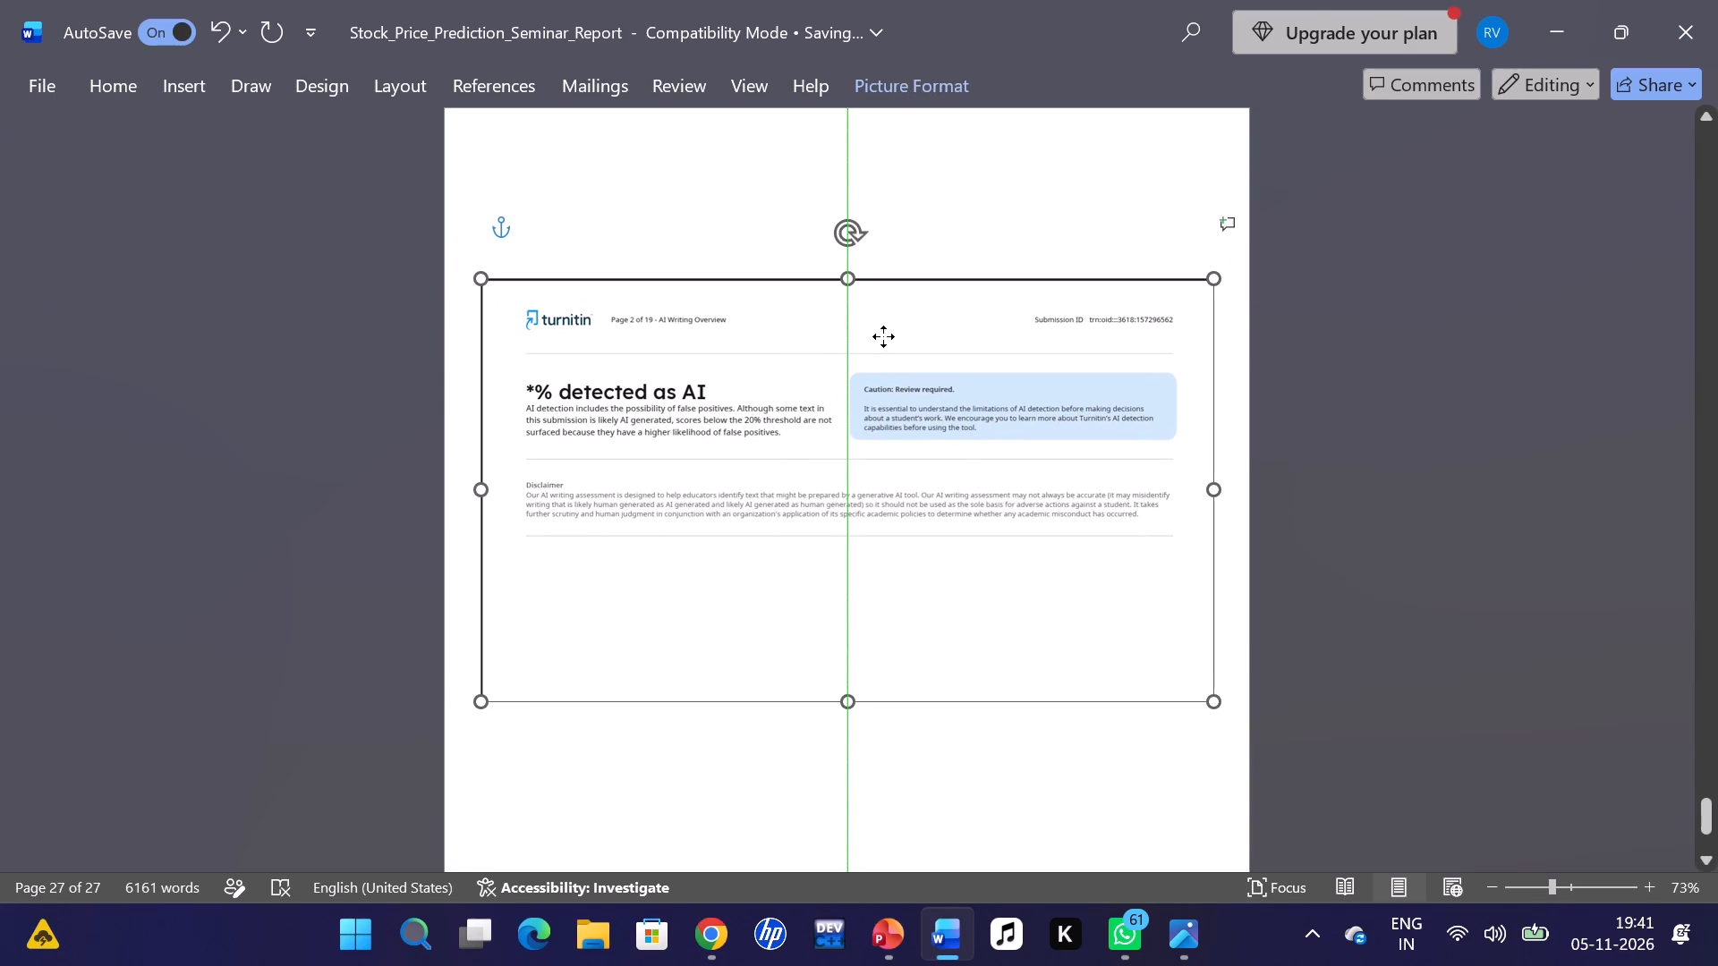
drag(883, 336, 881, 336)
Enlarge the AI-detection picture to 11.9 cm high and 20.65 cm wide and align it with the page's left edge.
click(926, 92)
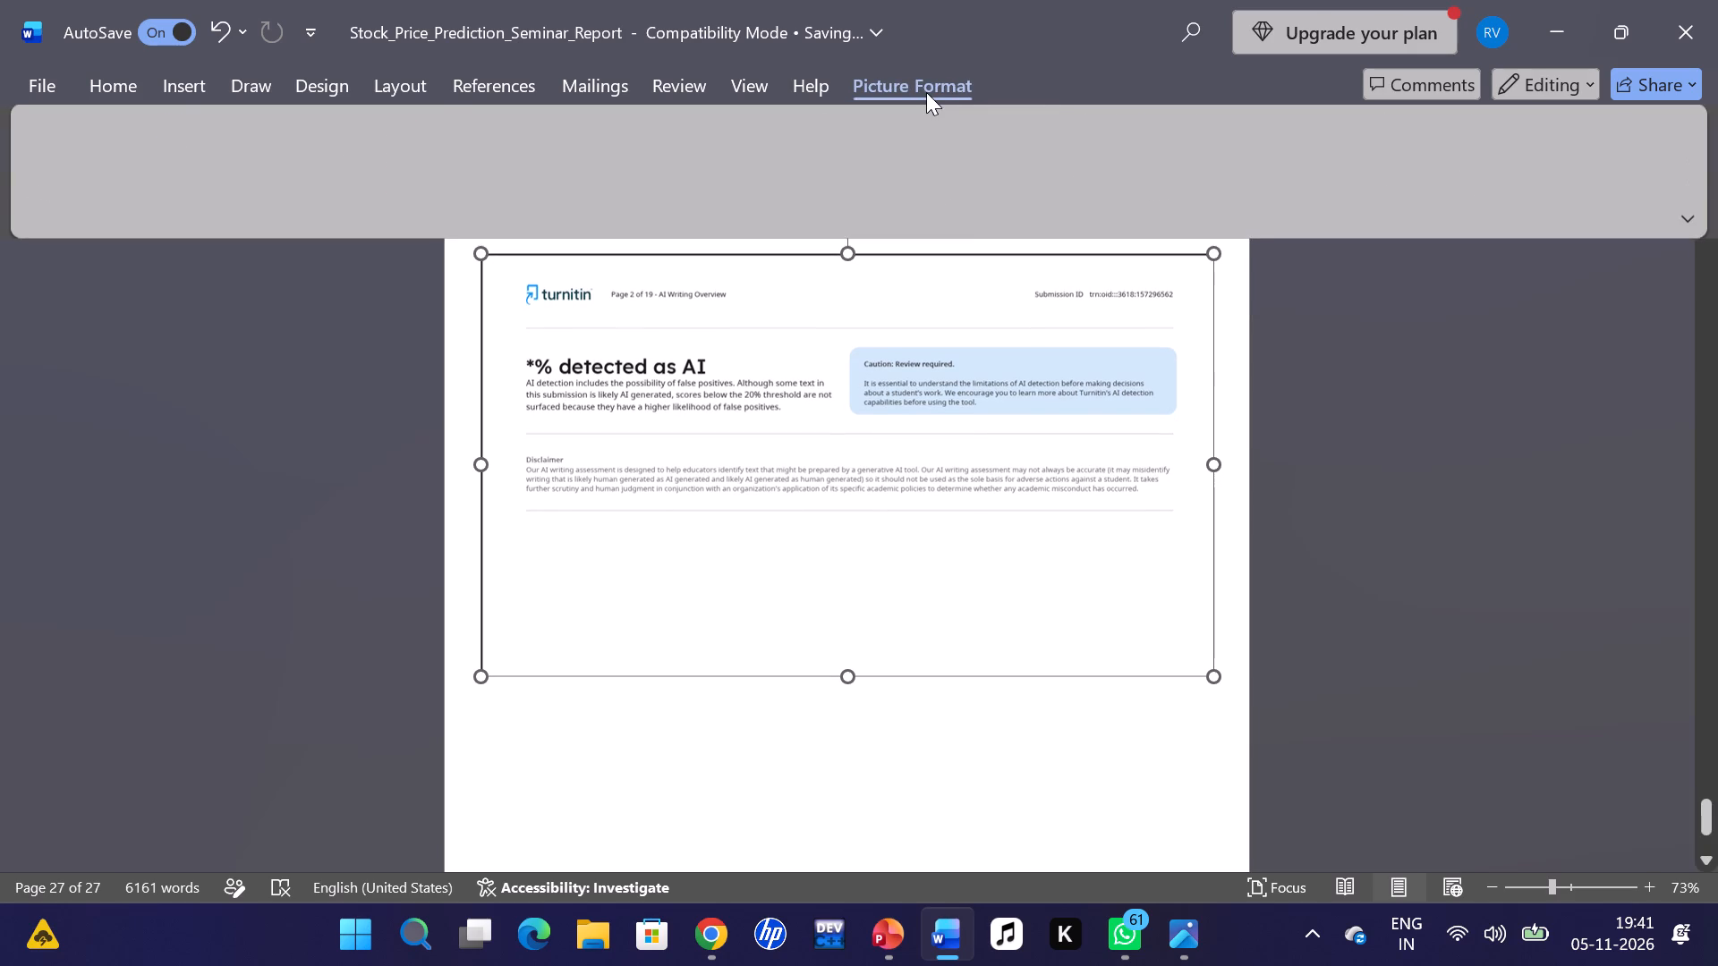
triple_click(1626, 132)
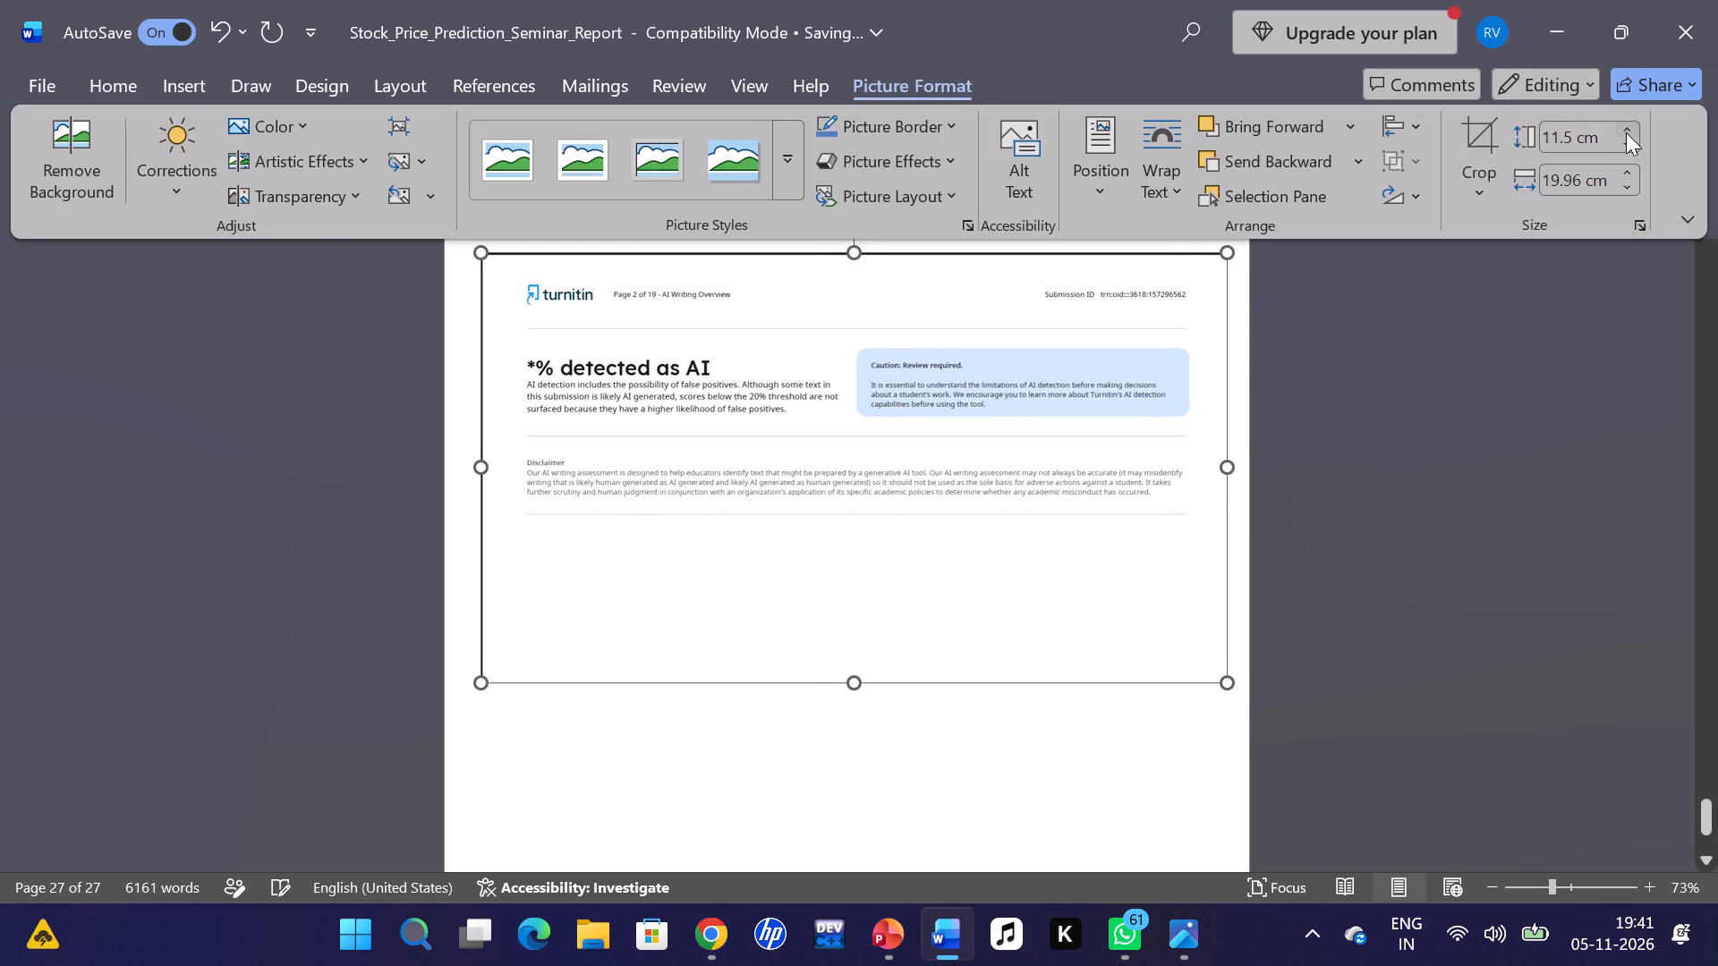
triple_click(1626, 132)
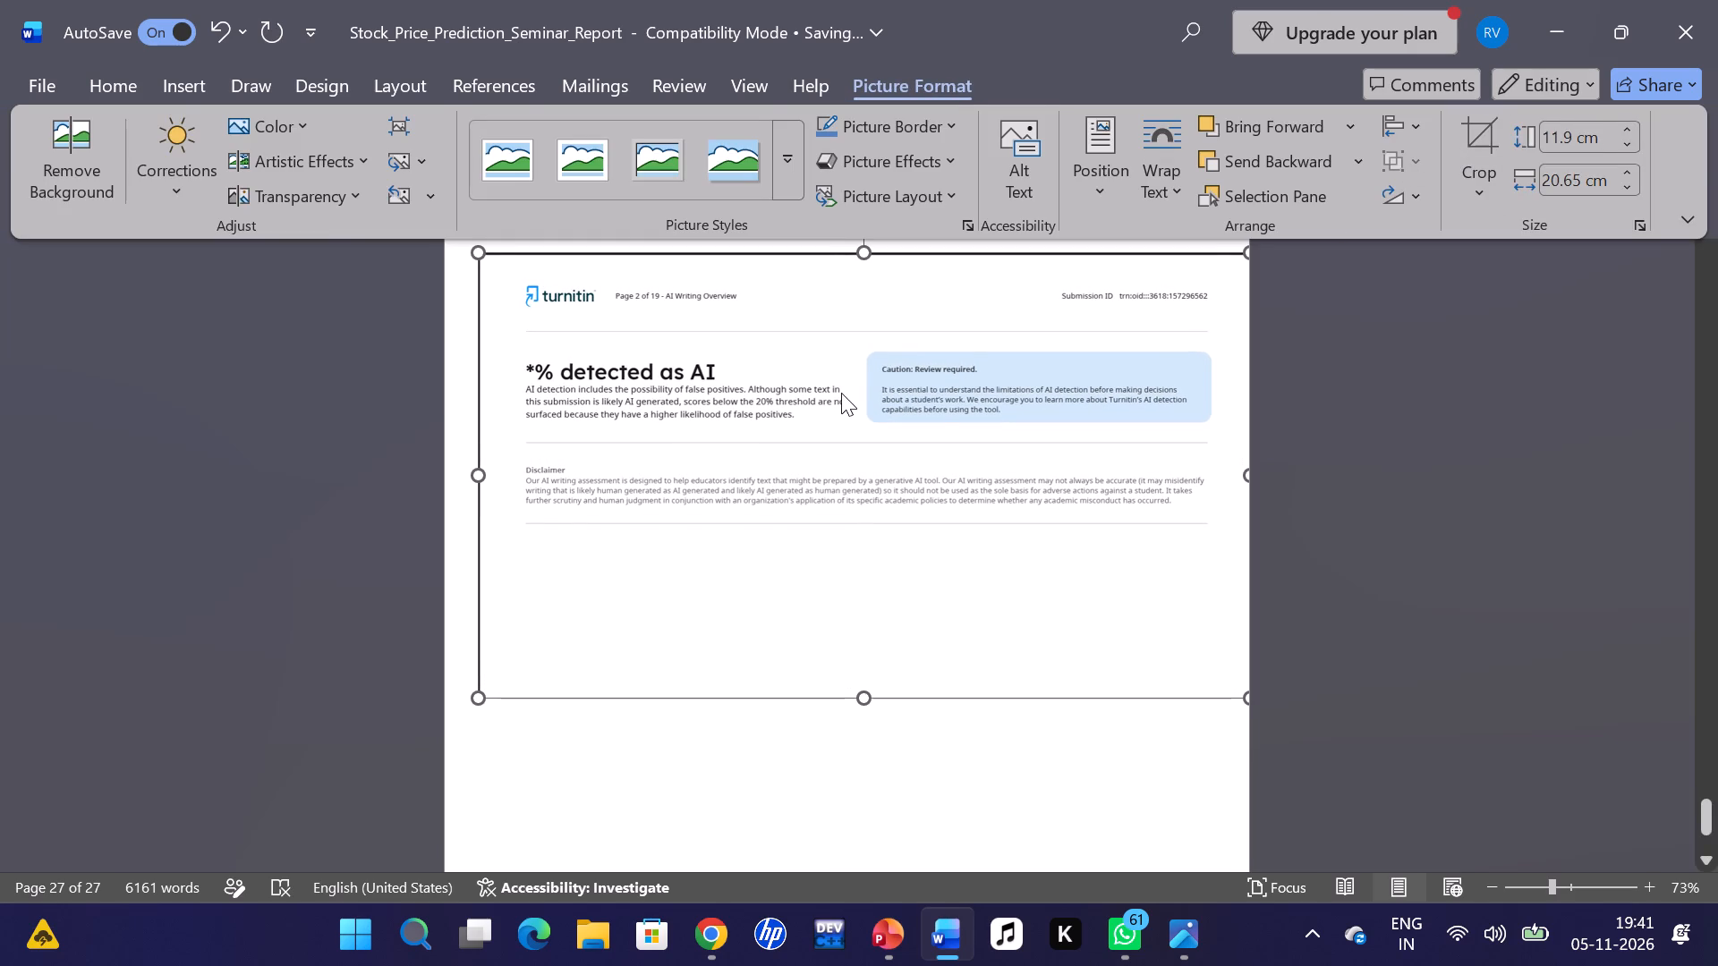
click(841, 393)
drag(846, 346, 807, 350)
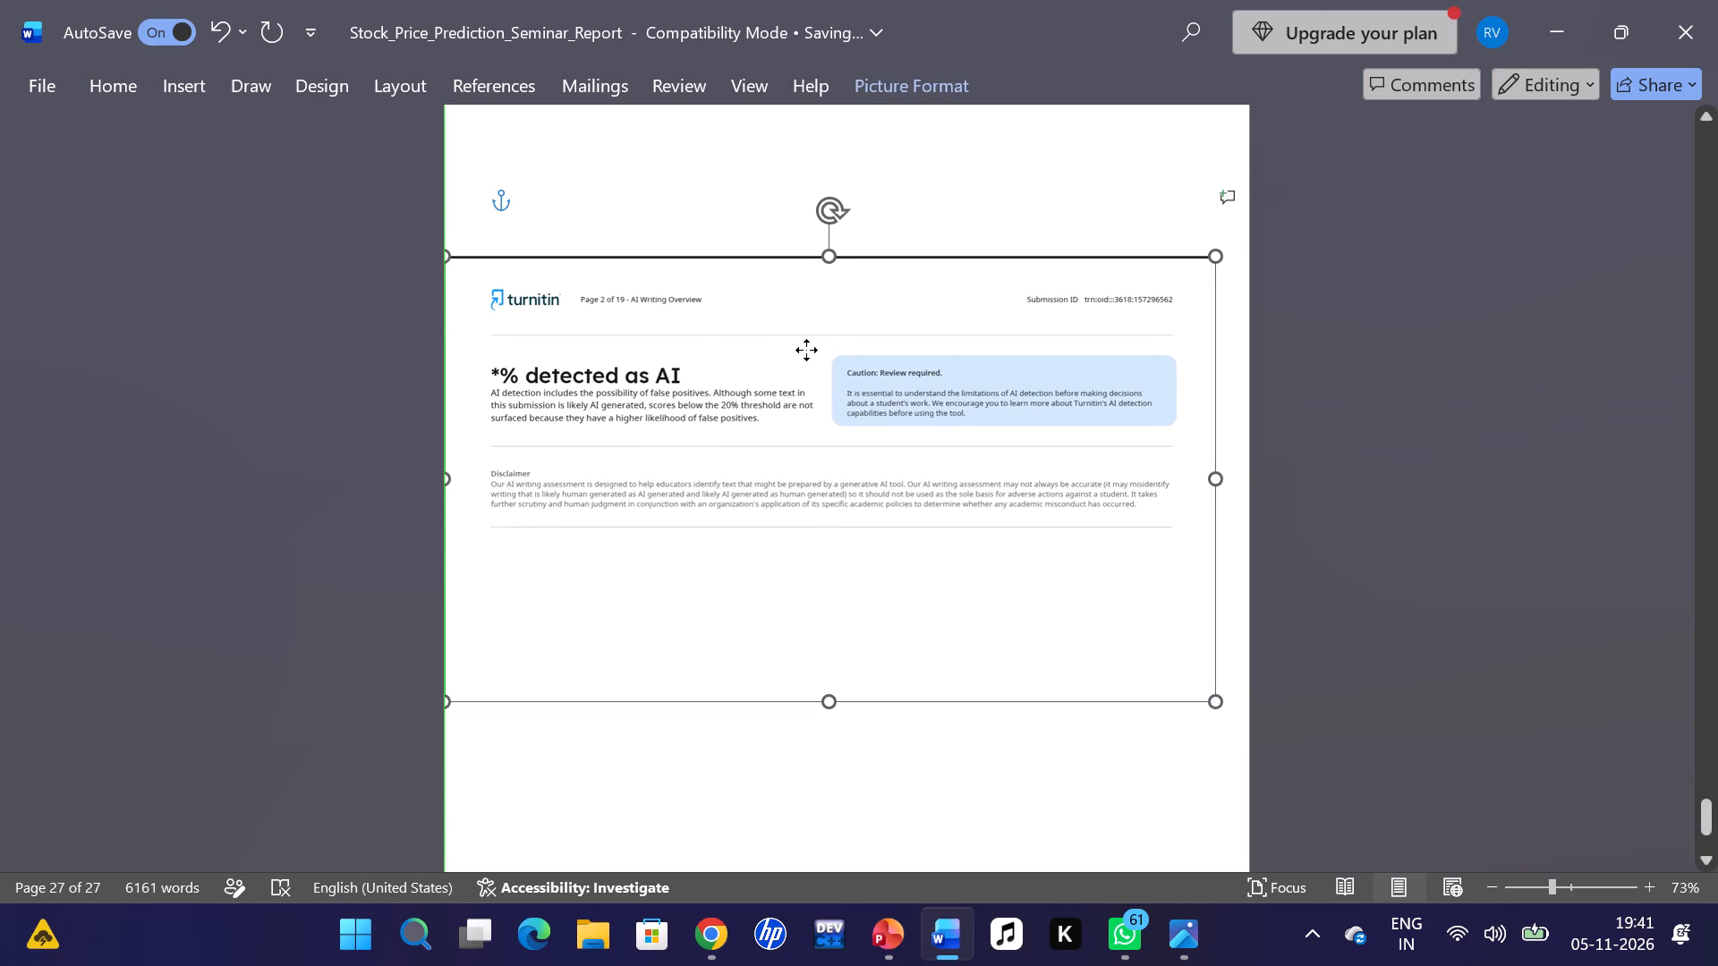
drag(807, 350, 830, 350)
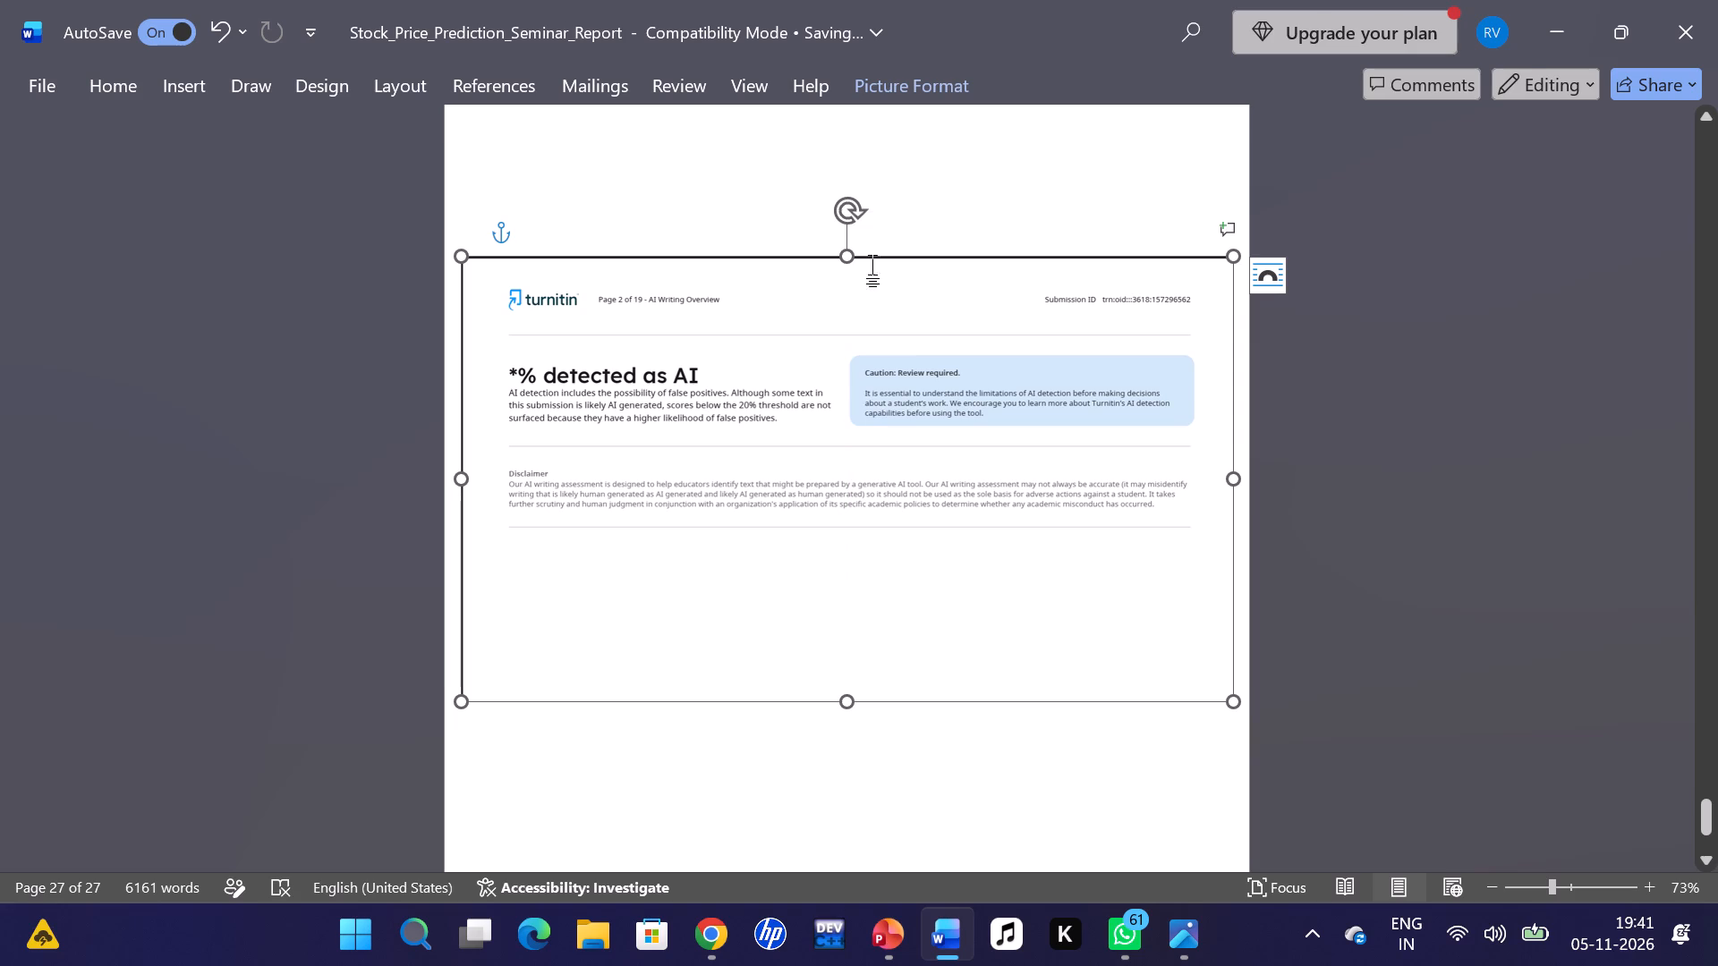
drag(863, 413, 821, 411)
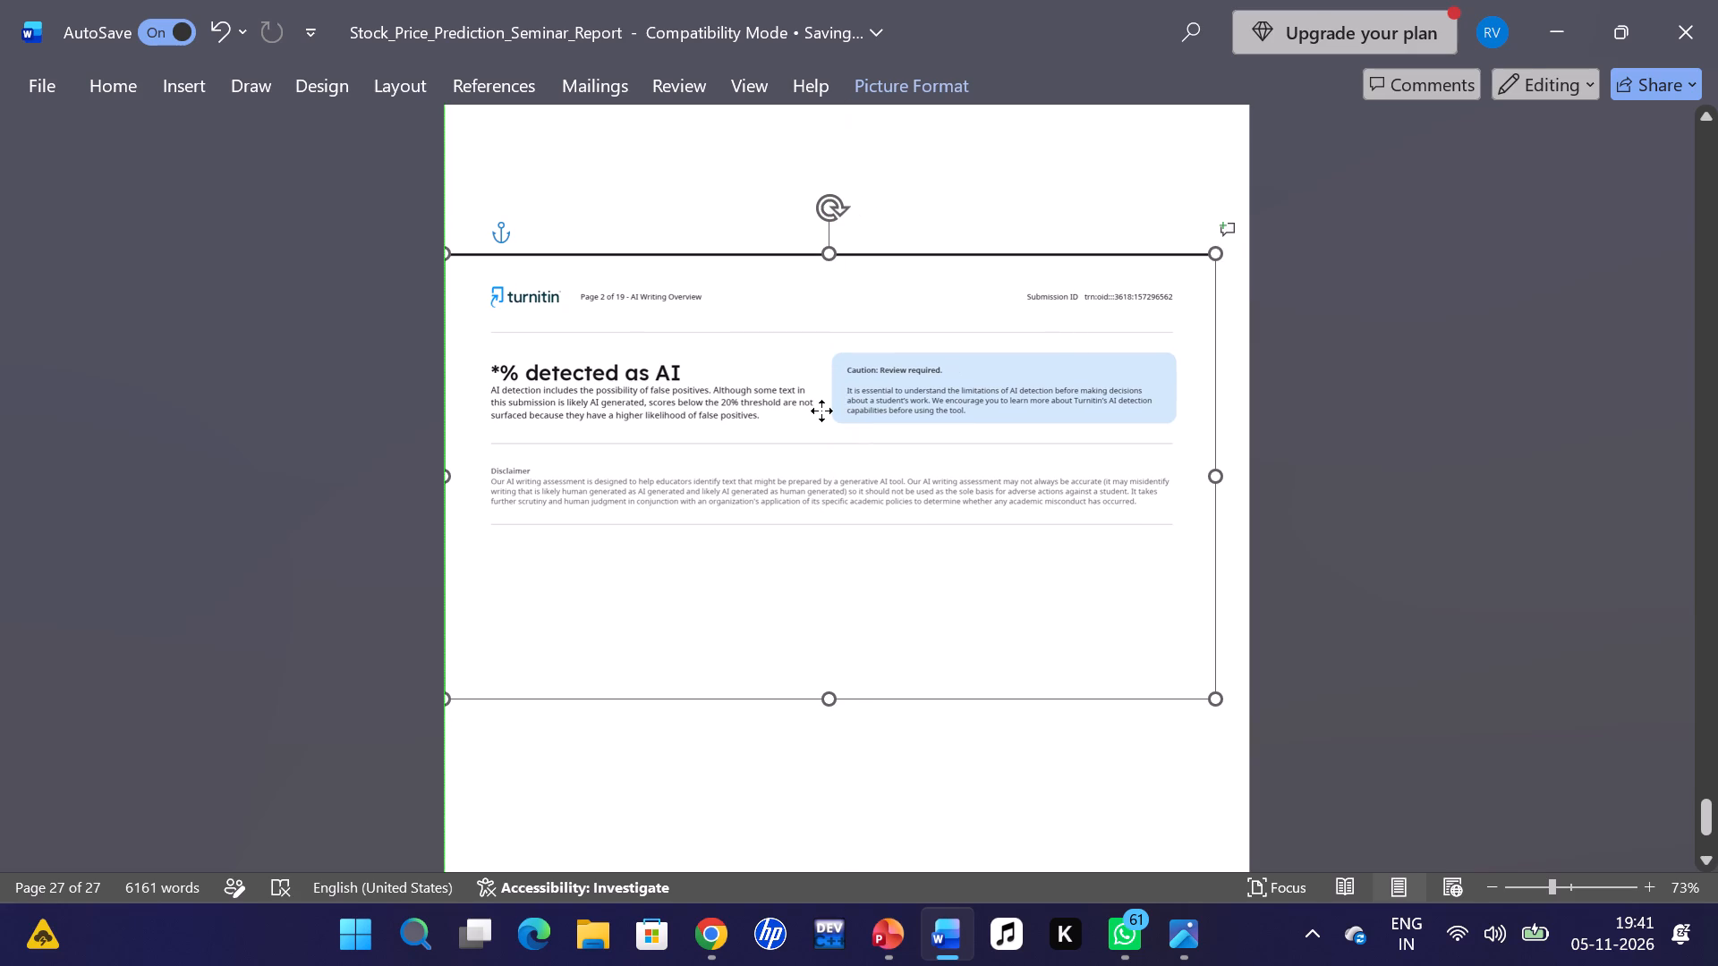
drag(821, 411, 827, 411)
Enlarge the AI-detection picture to 12.4 cm high and 21.52 cm wide so it spans the full page width.
click(941, 102)
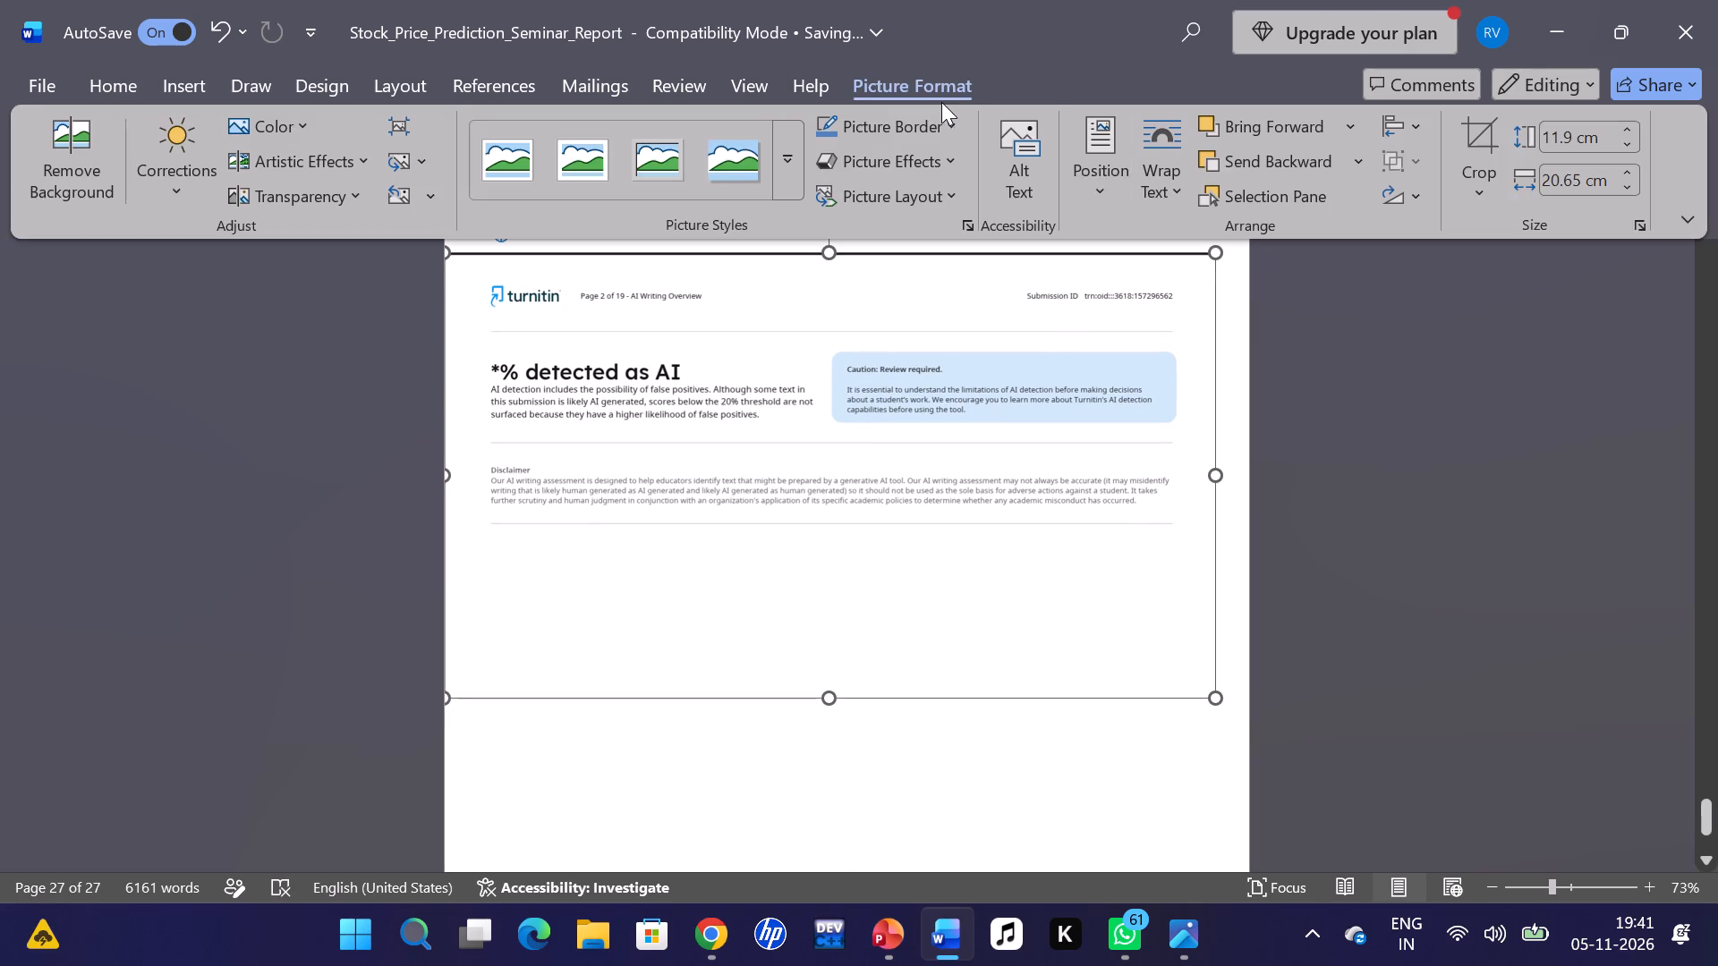
triple_click(1632, 127)
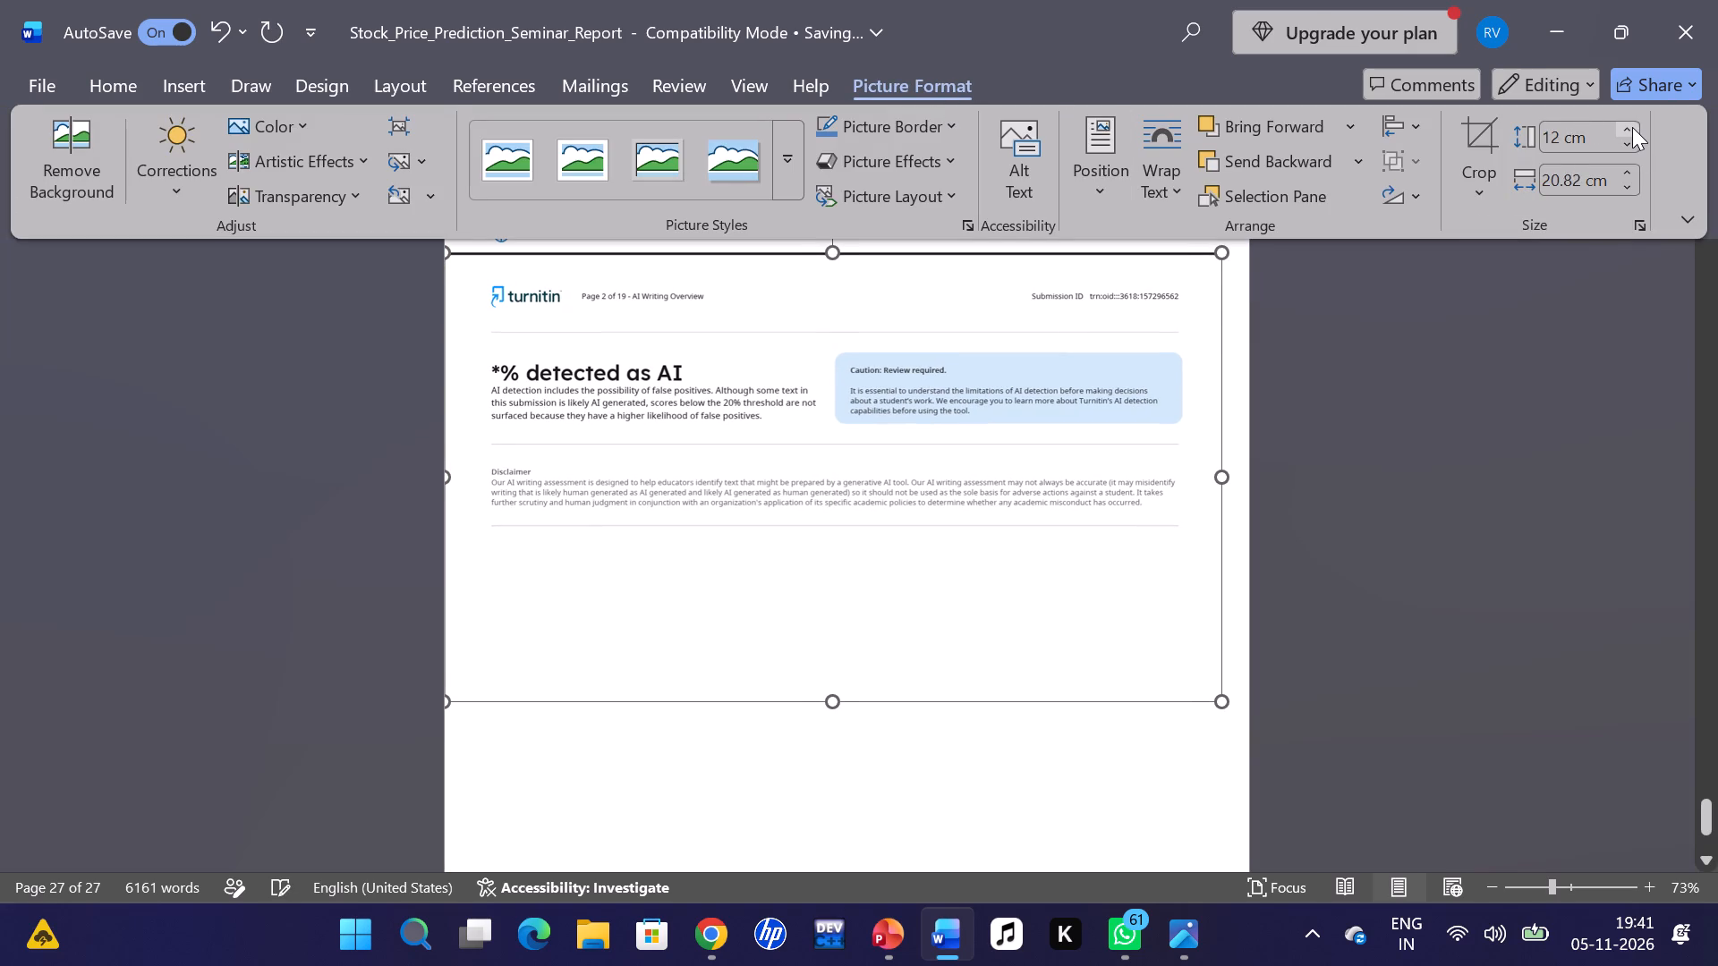
click(1632, 127)
click(1632, 127)
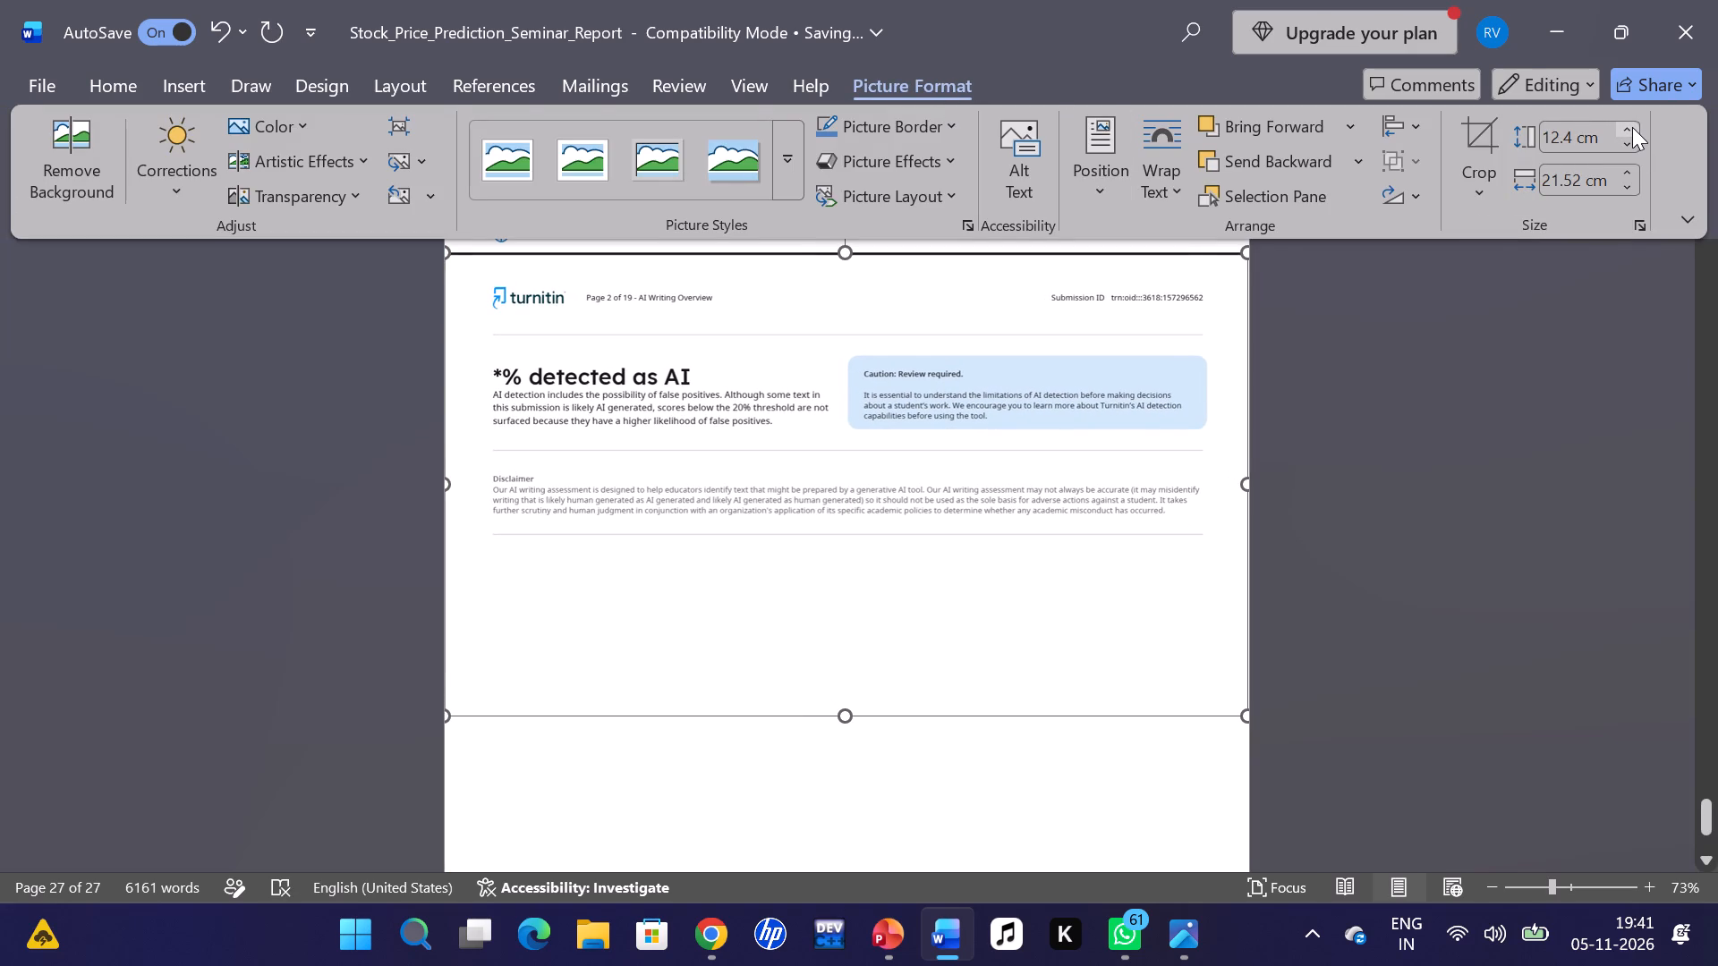
click(1460, 497)
click(1460, 497)
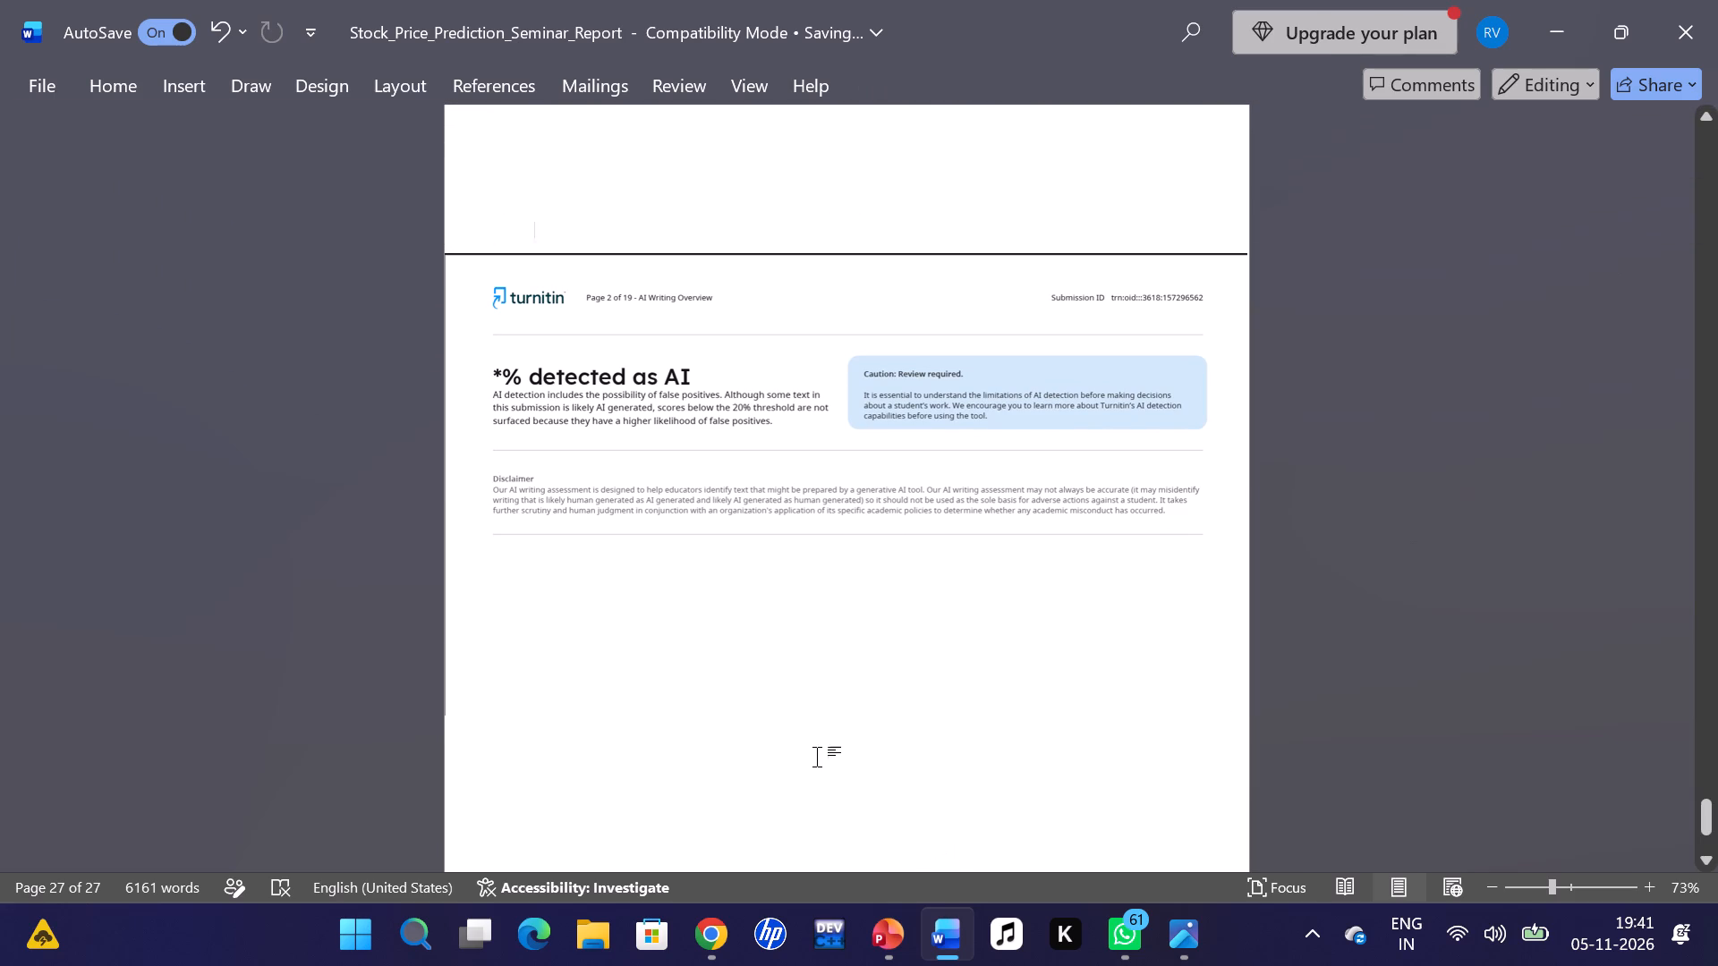
Set the Overall Similarity picture on page 26 to Square text wrapping.
scroll(817, 757, up, 2)
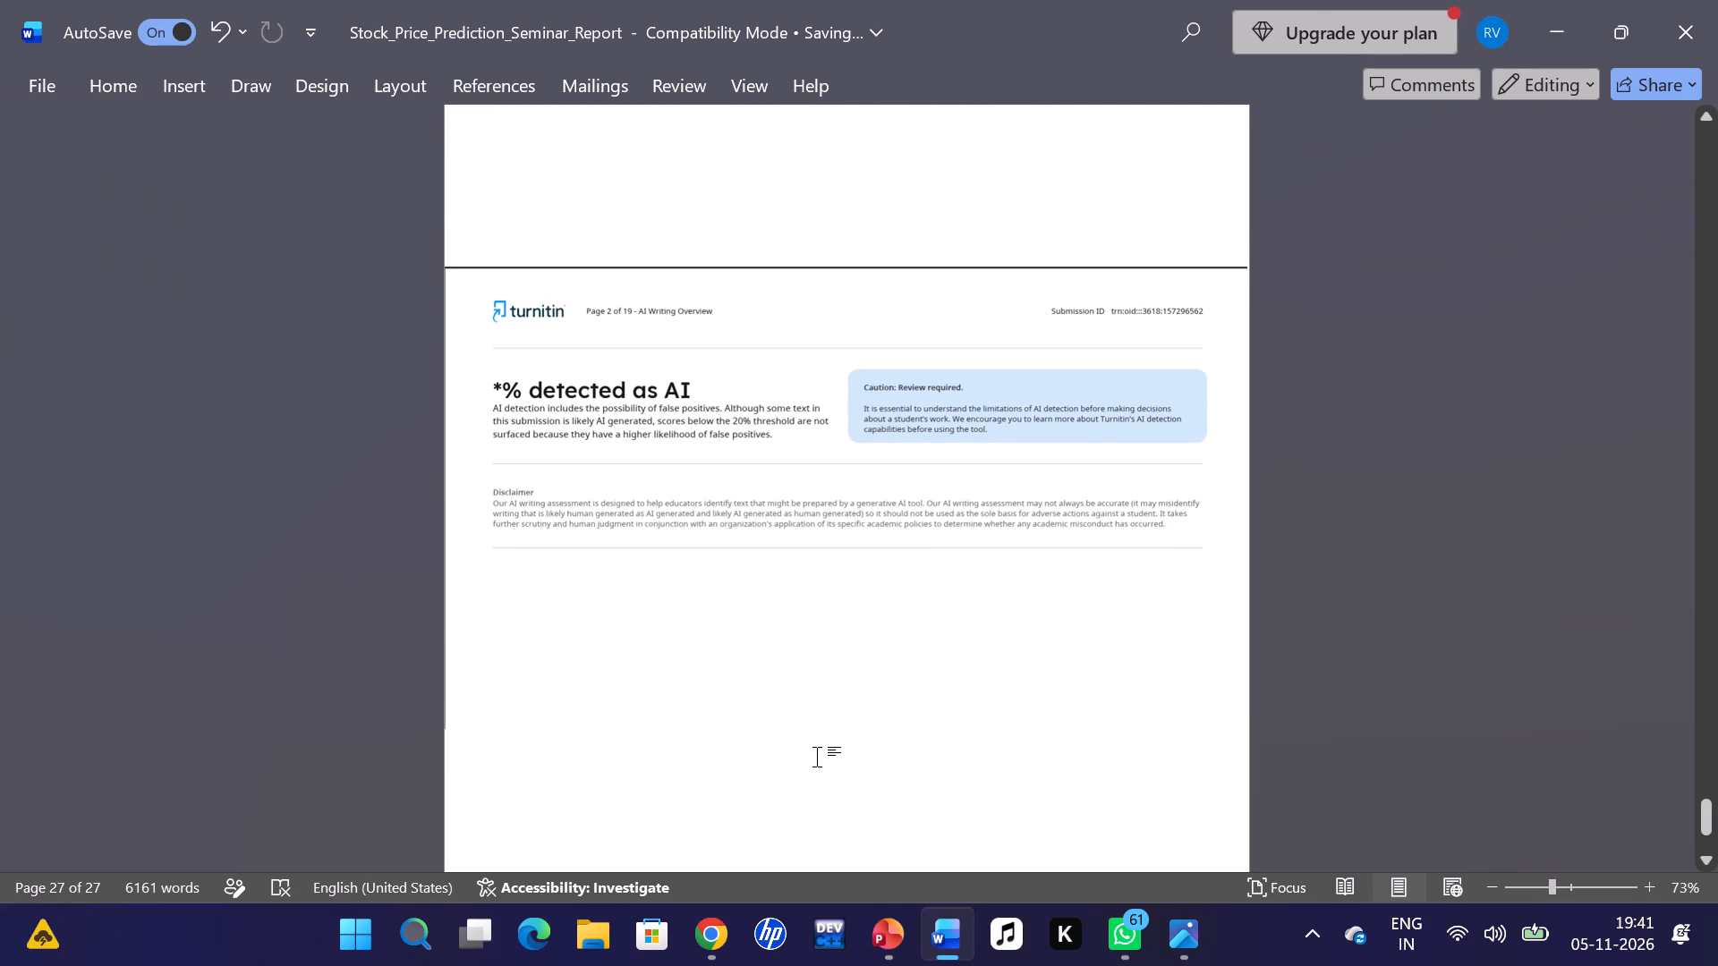
scroll(817, 757, up, 1)
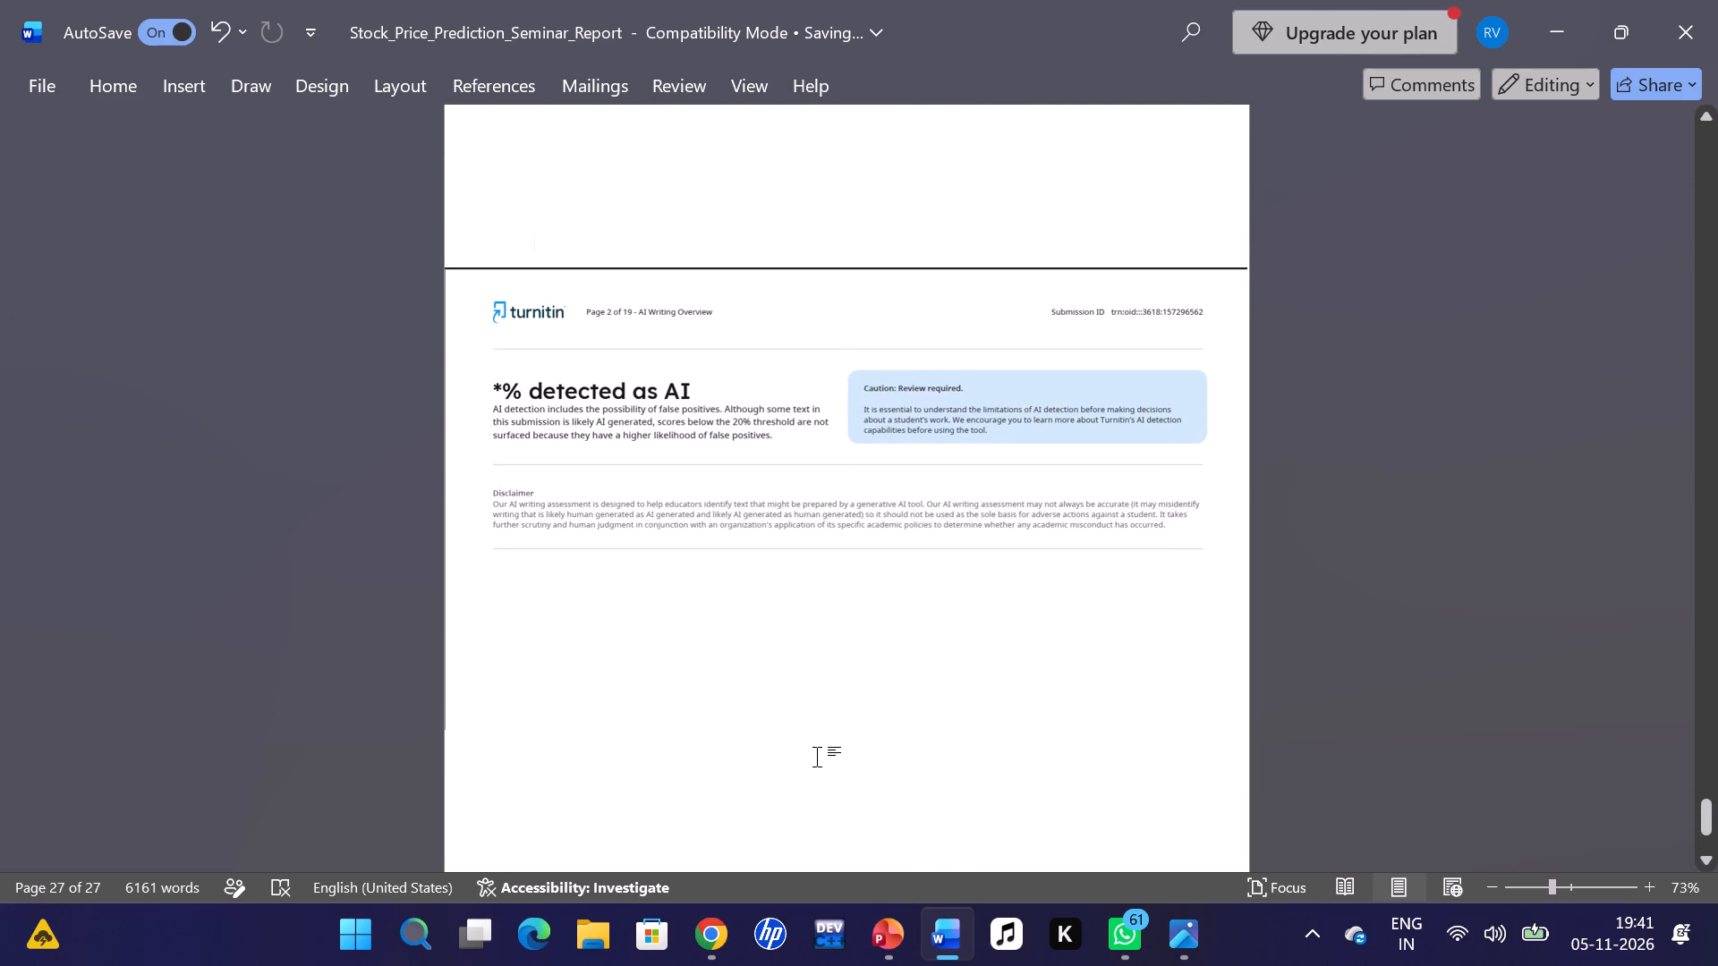
scroll(817, 757, up, 1)
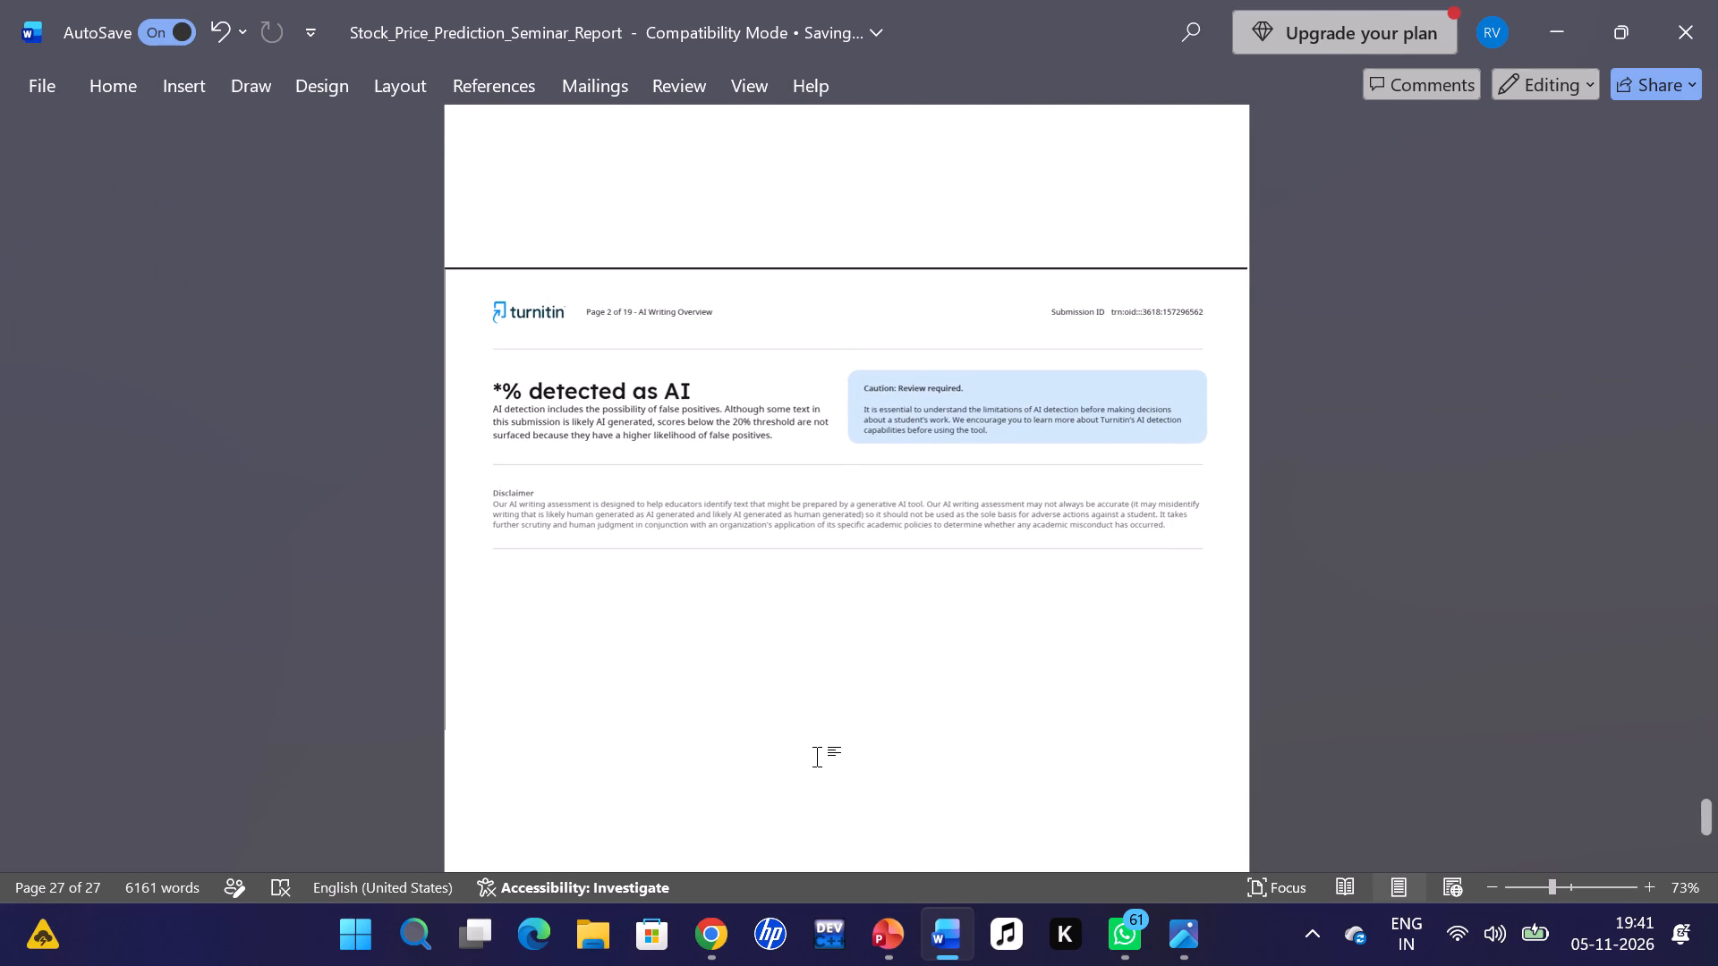
scroll(817, 757, up, 3)
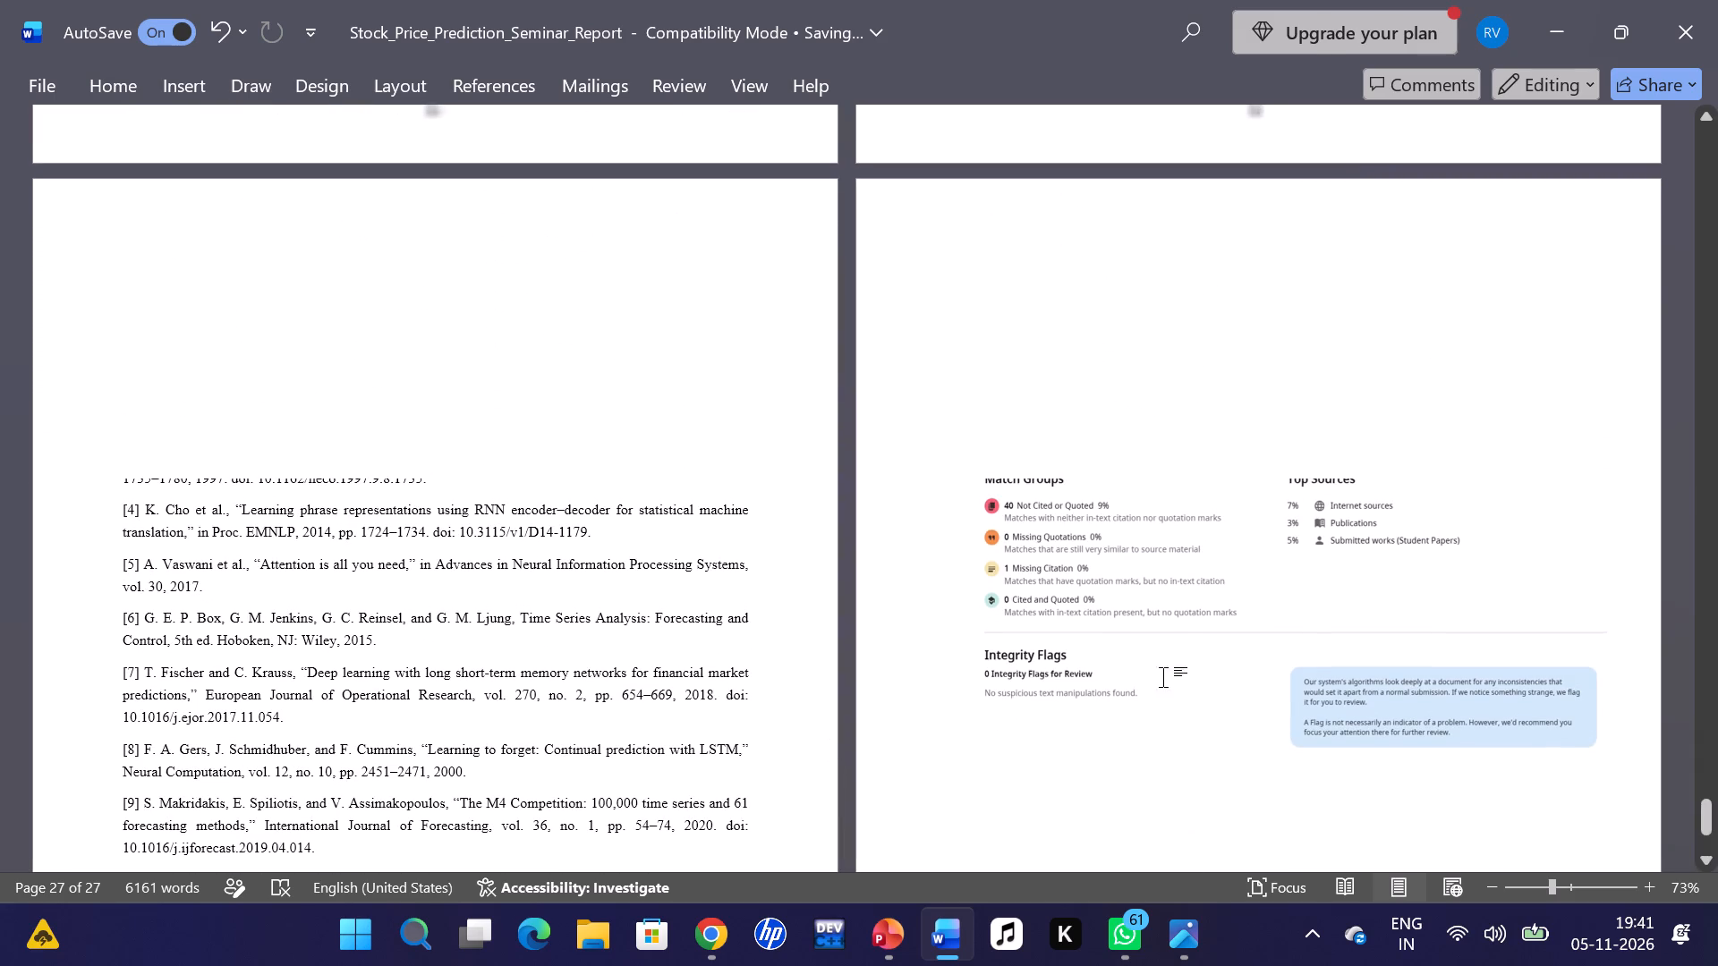
click(1187, 649)
scroll(1187, 649, up, 3)
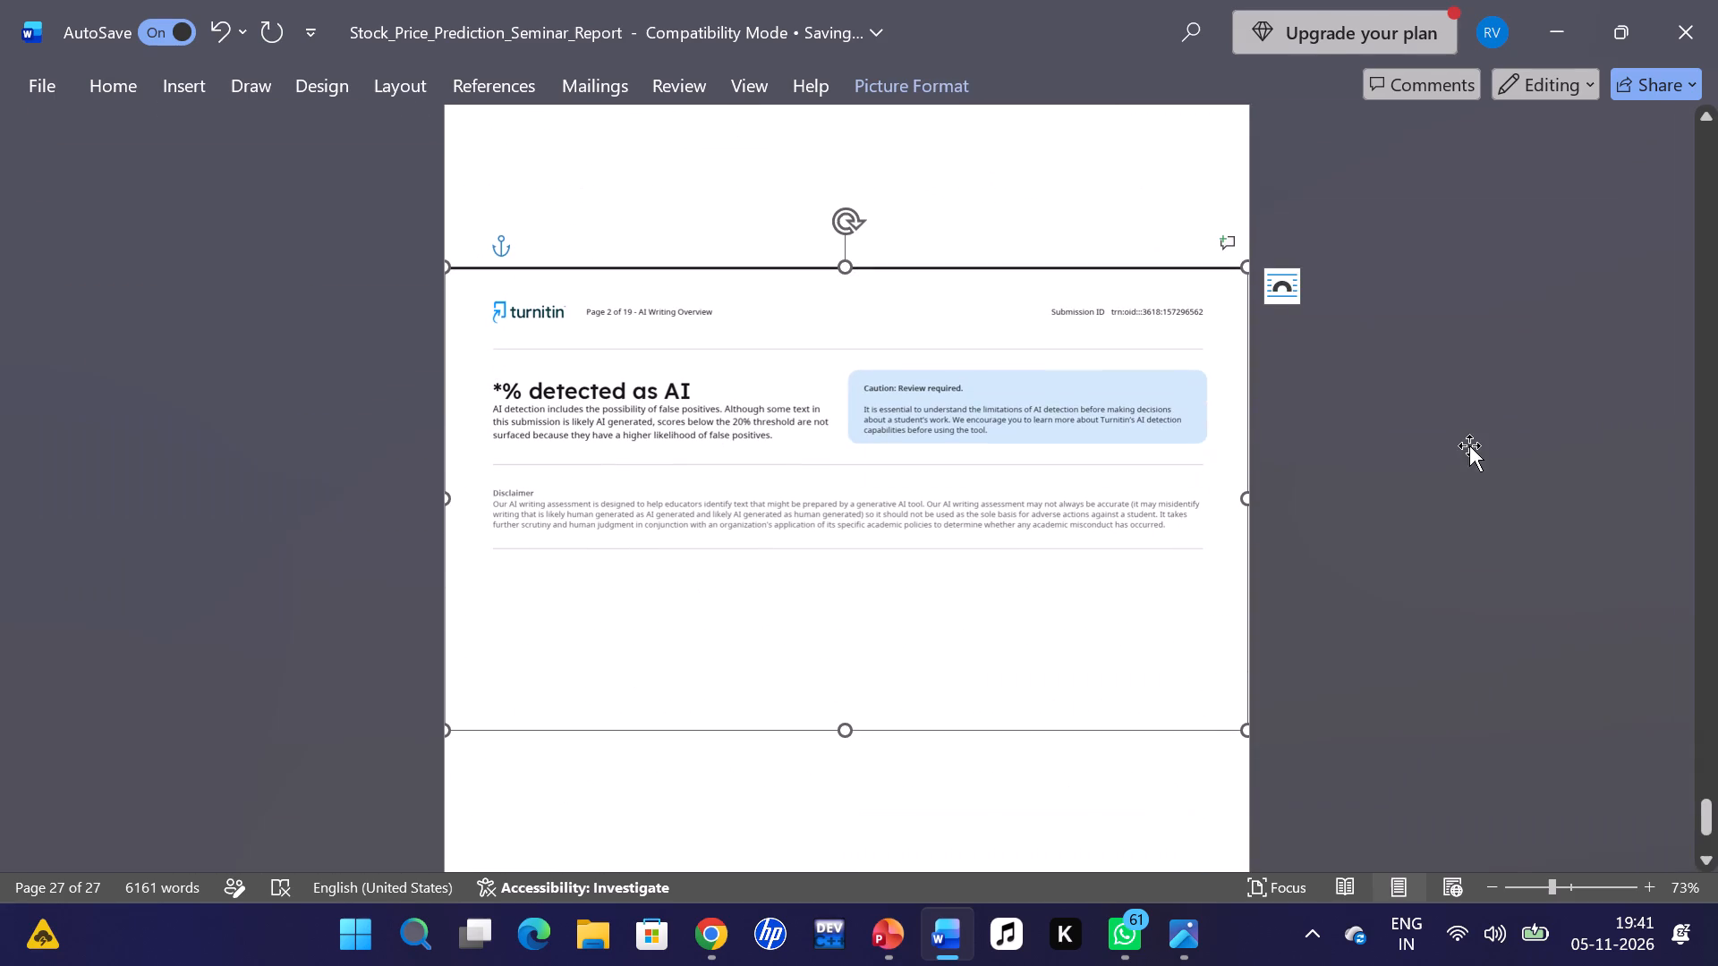
scroll(1469, 445, up, 3)
click(1368, 451)
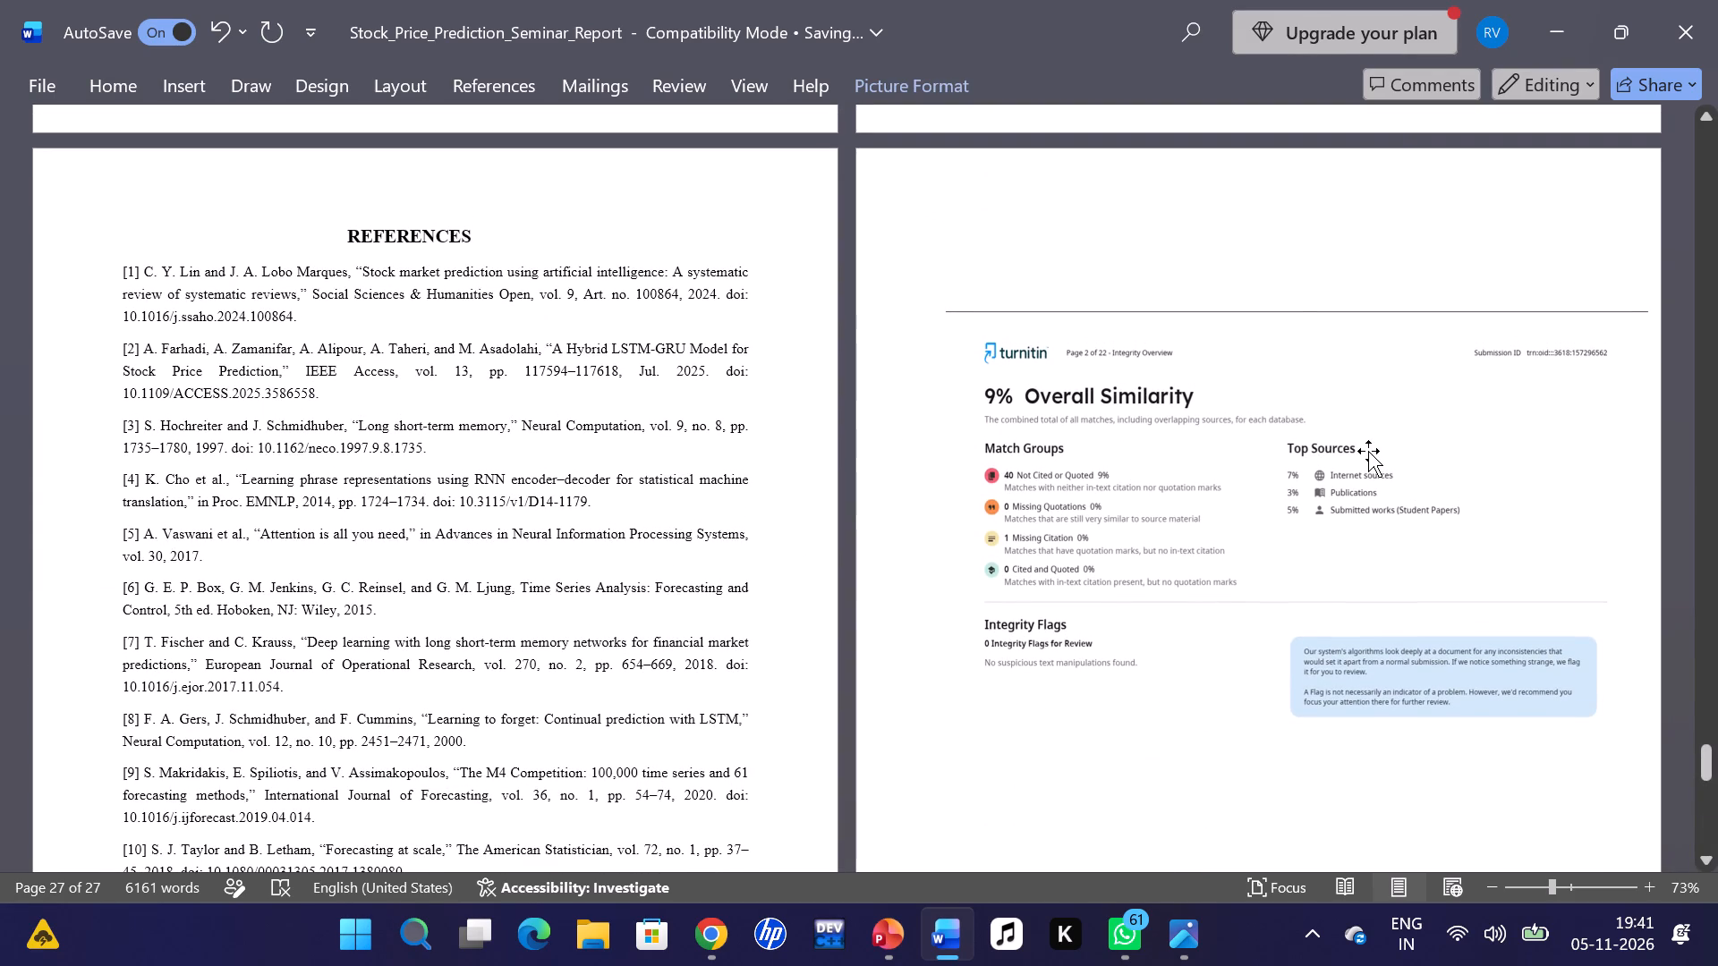
click(1368, 451)
click(1250, 418)
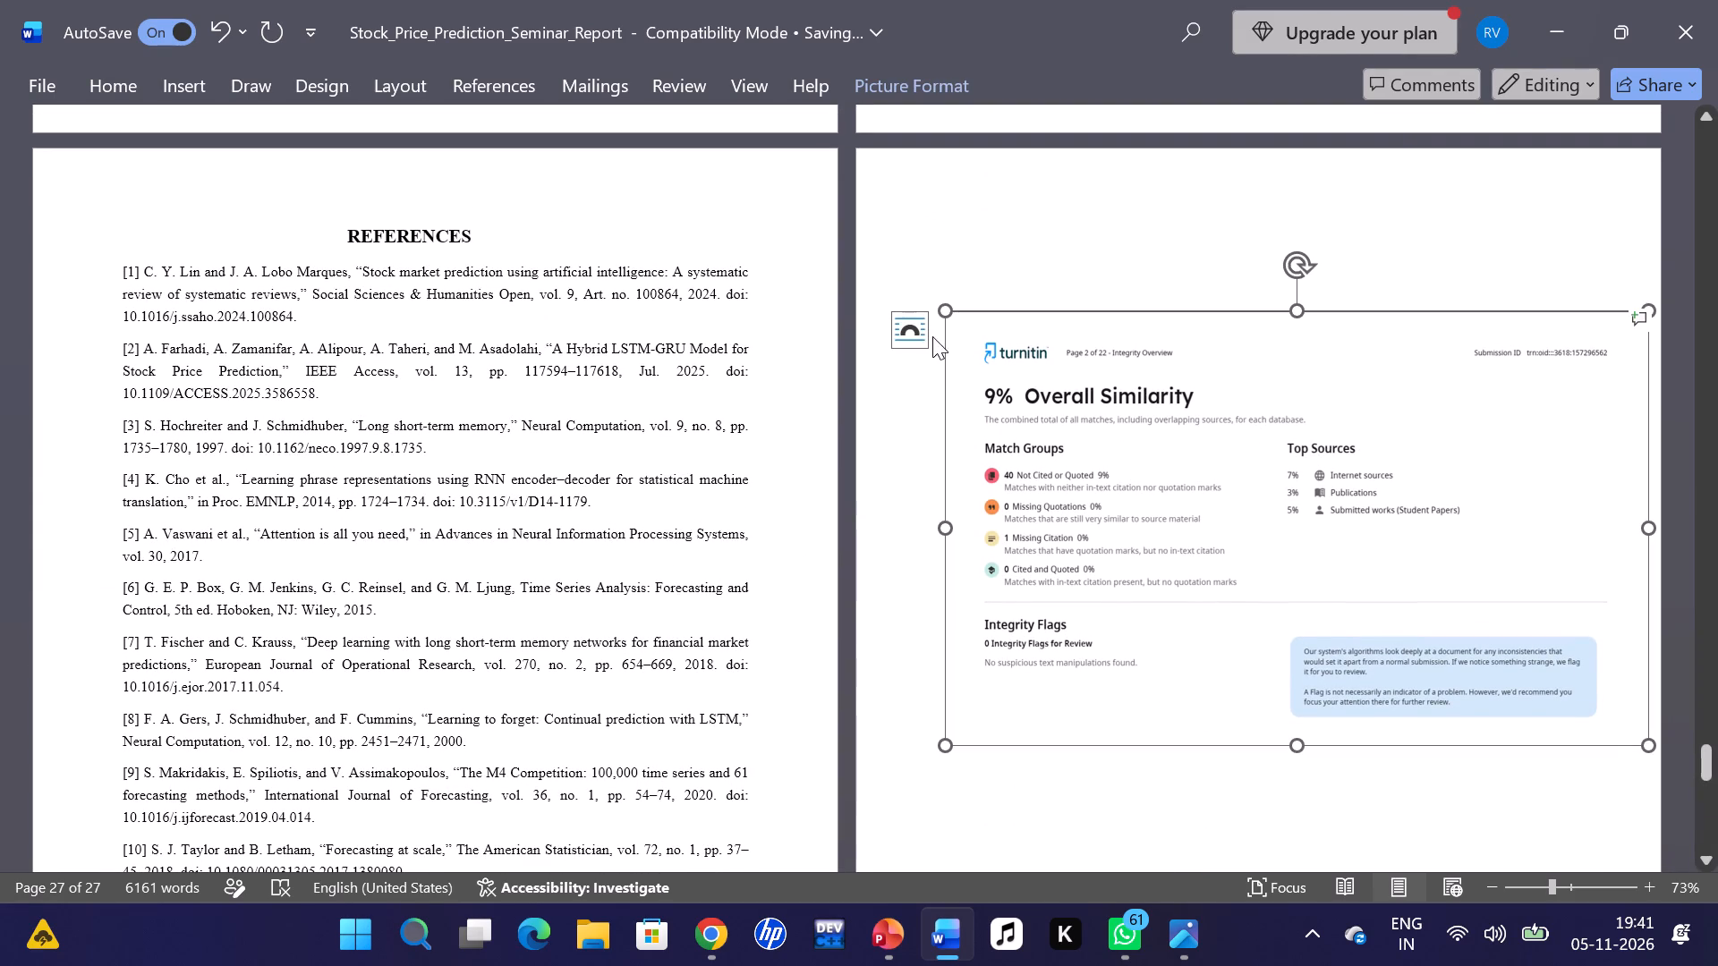
click(914, 335)
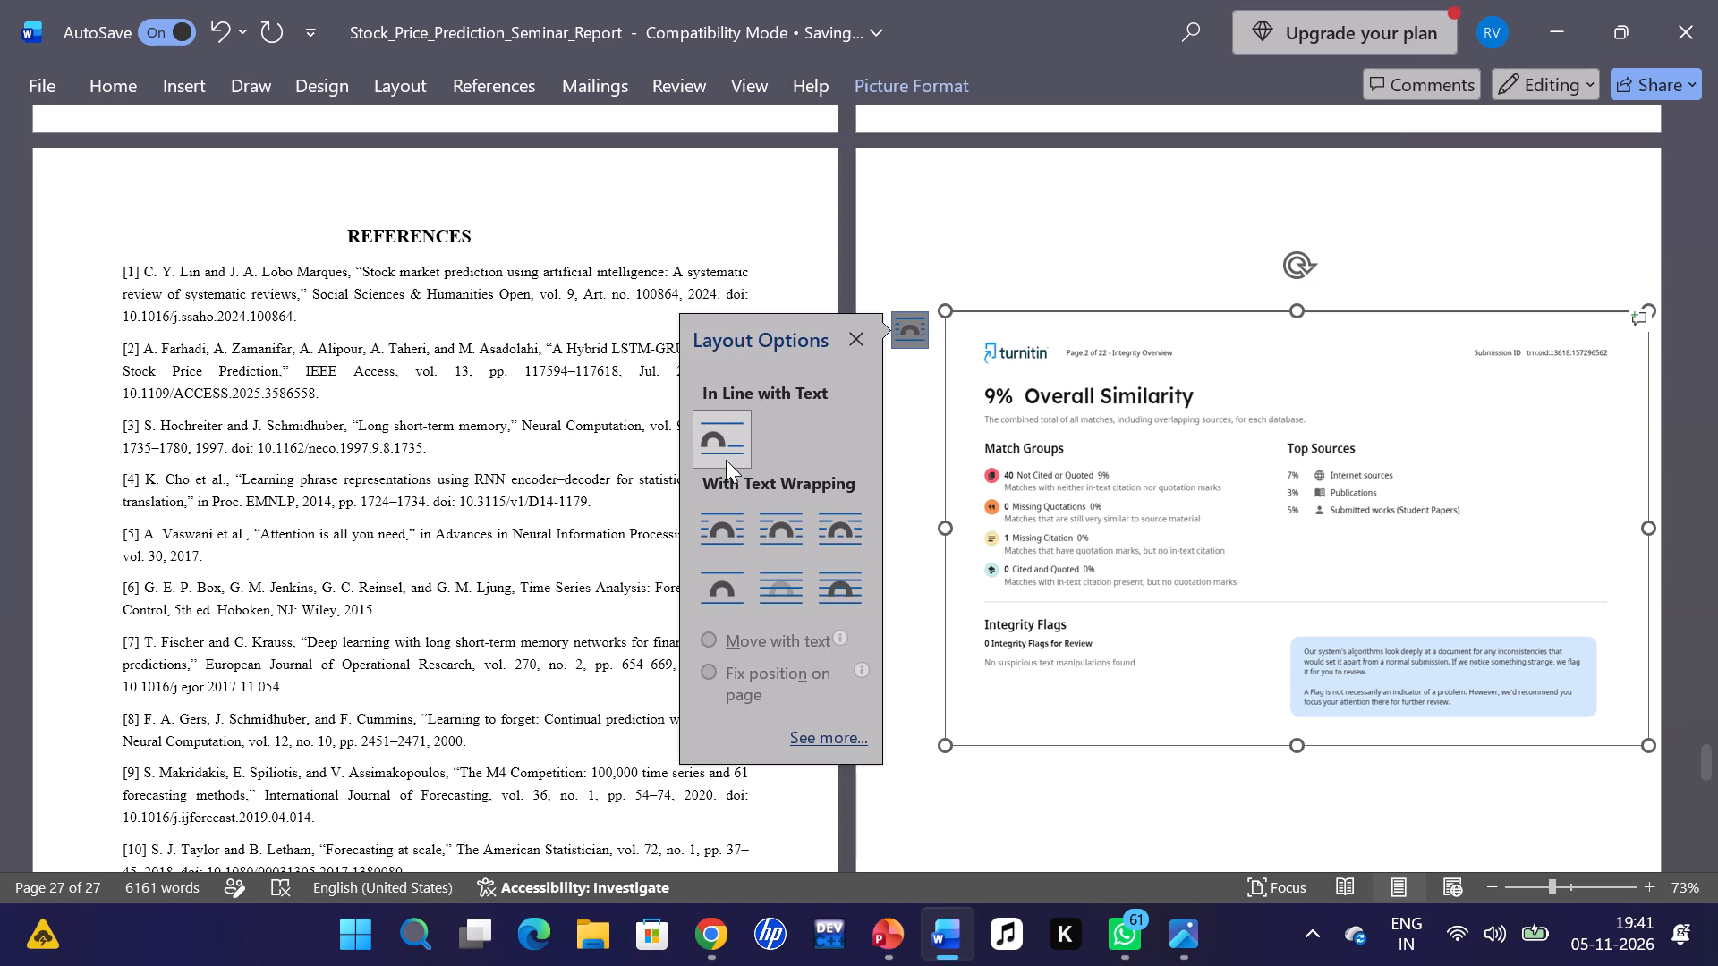
click(723, 451)
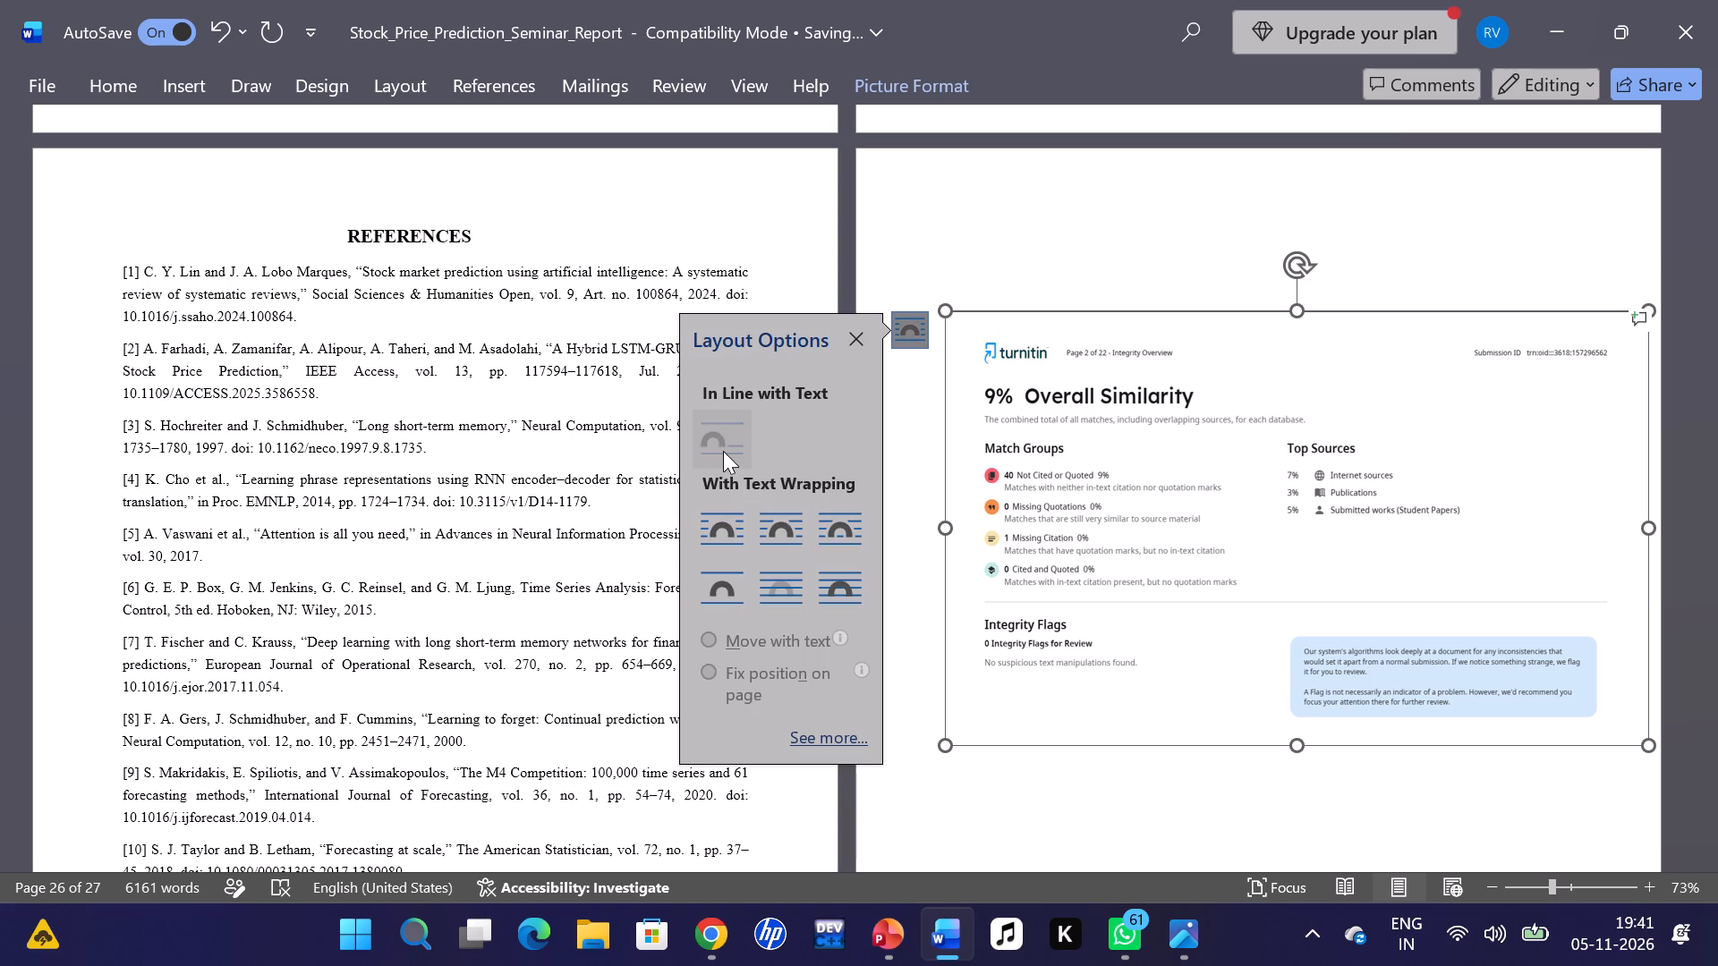
click(712, 523)
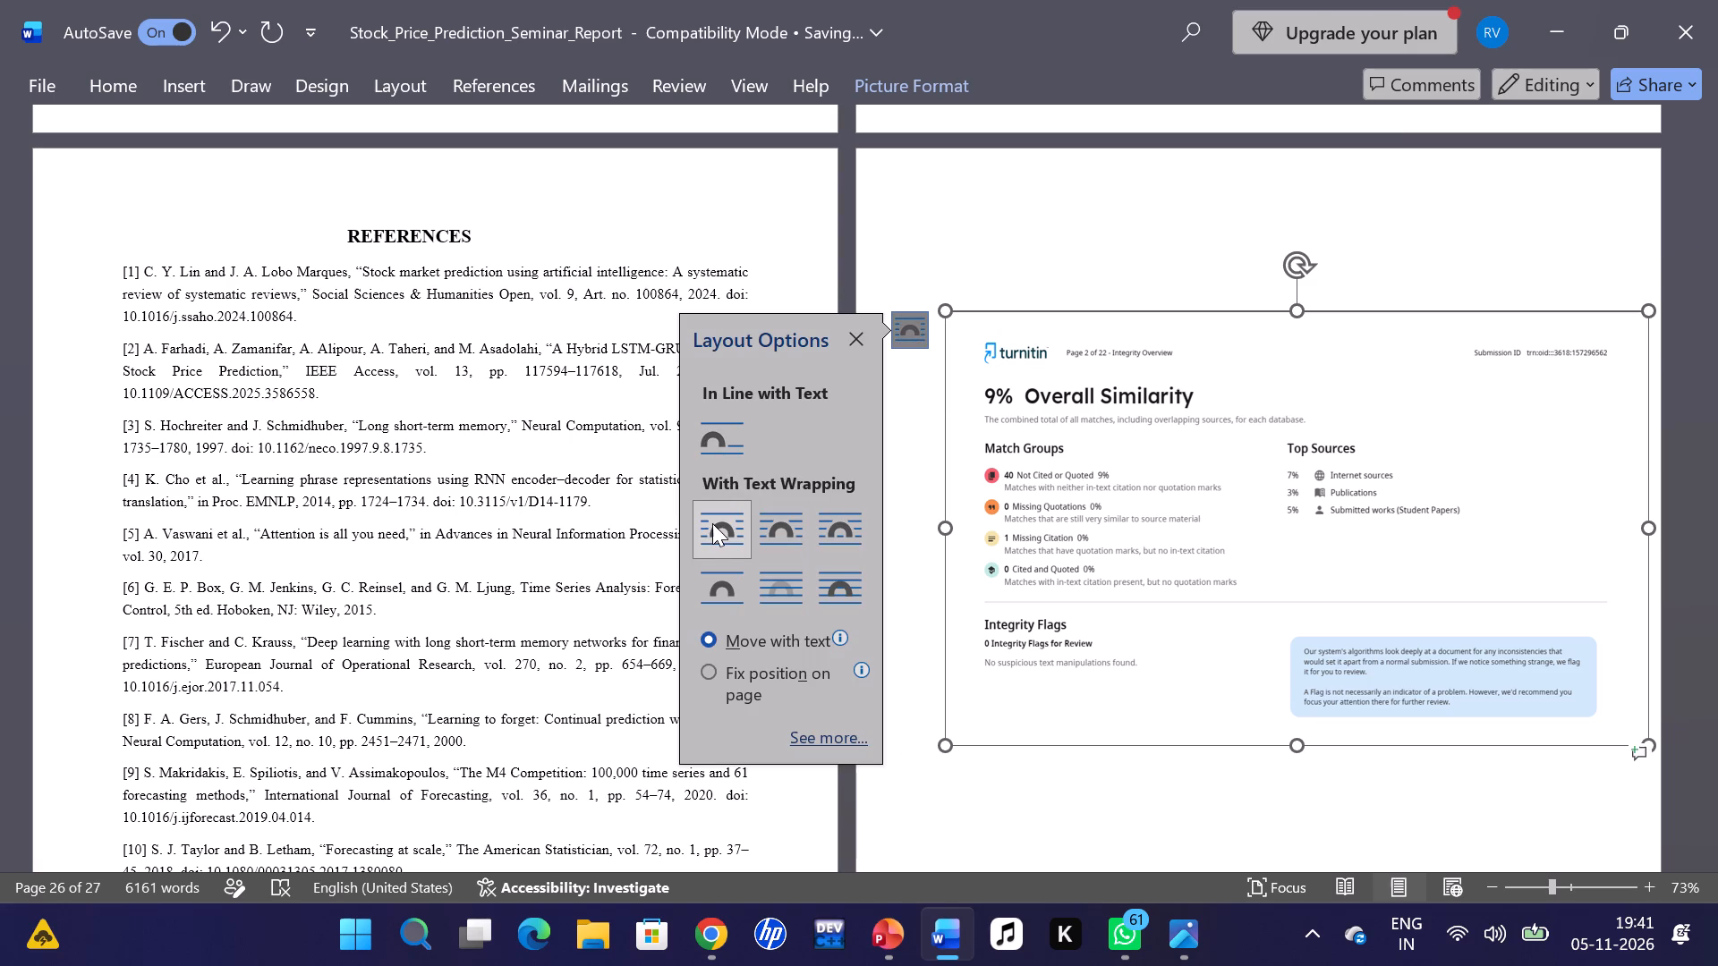
Move the Overall Similarity picture across to its page's left edge.
click(1209, 454)
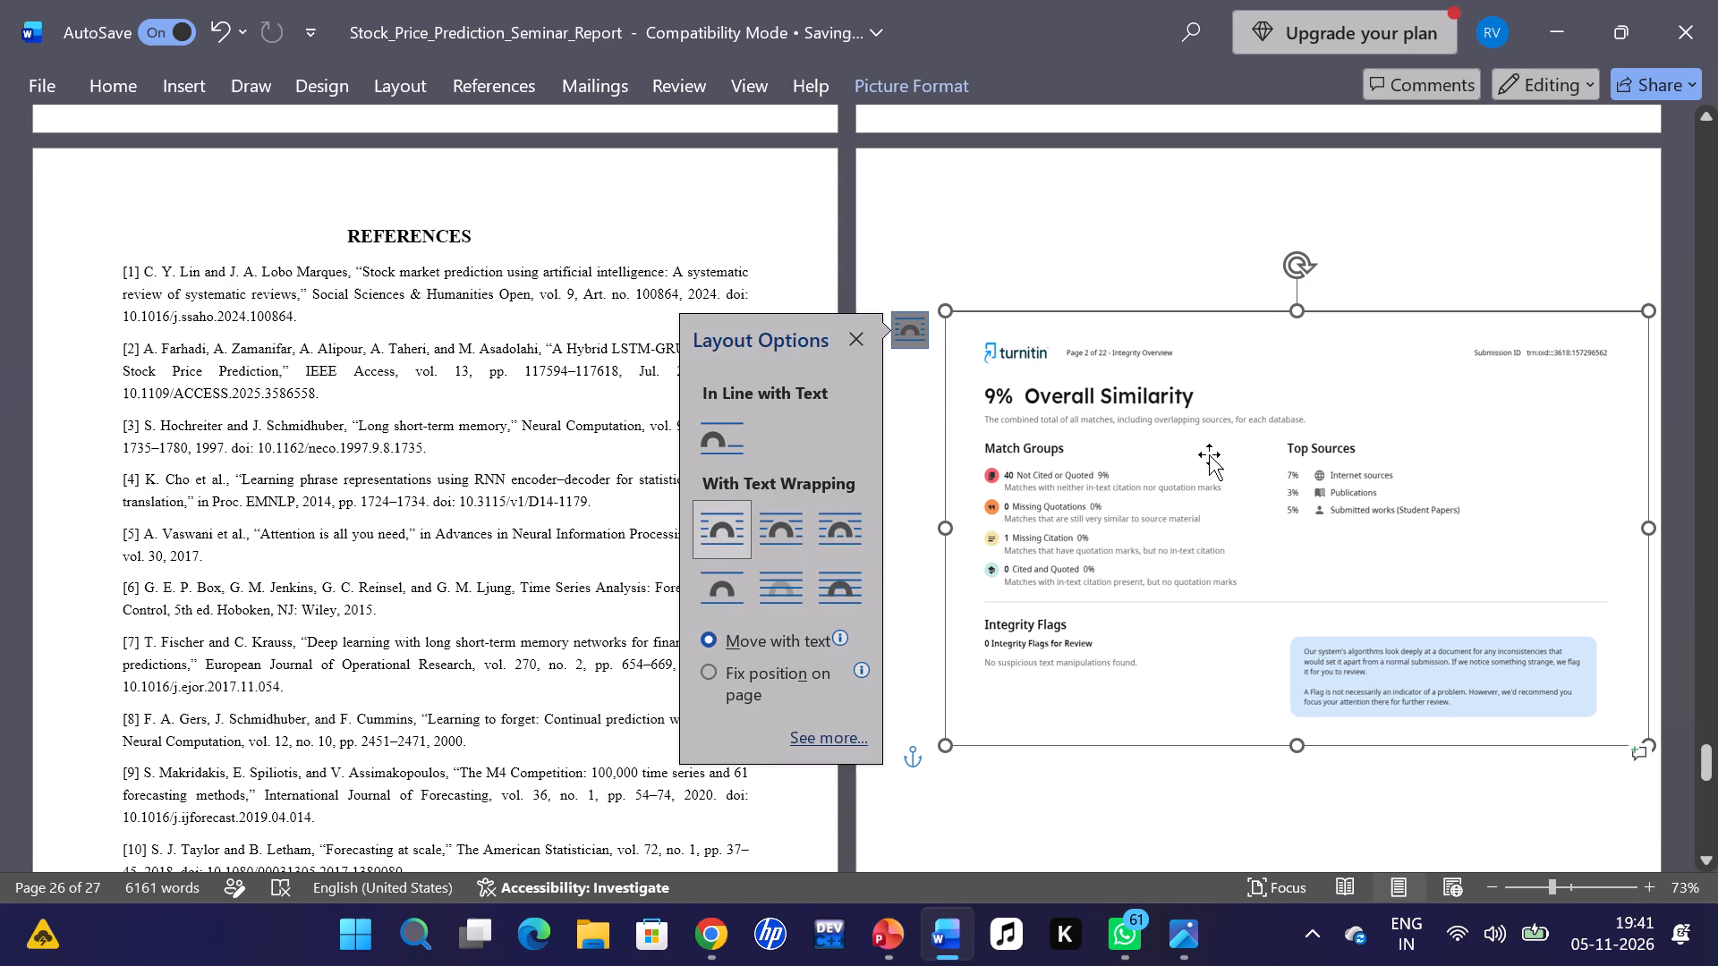
drag(1209, 454, 1194, 454)
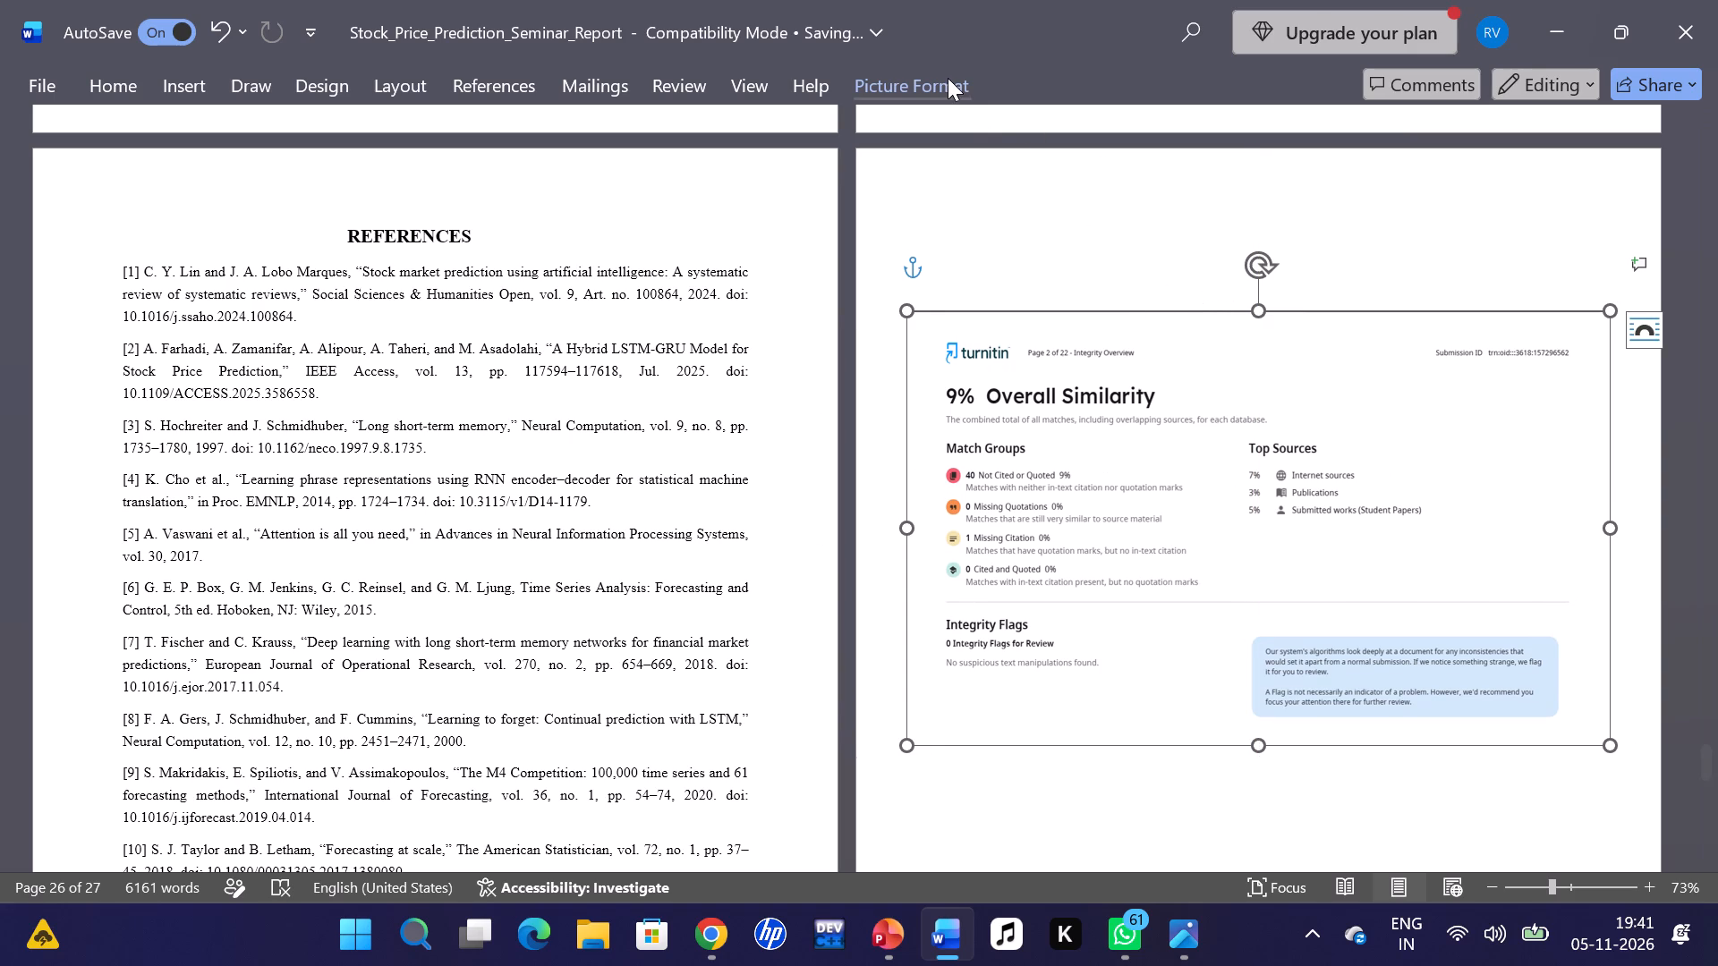
drag(1137, 463, 1079, 462)
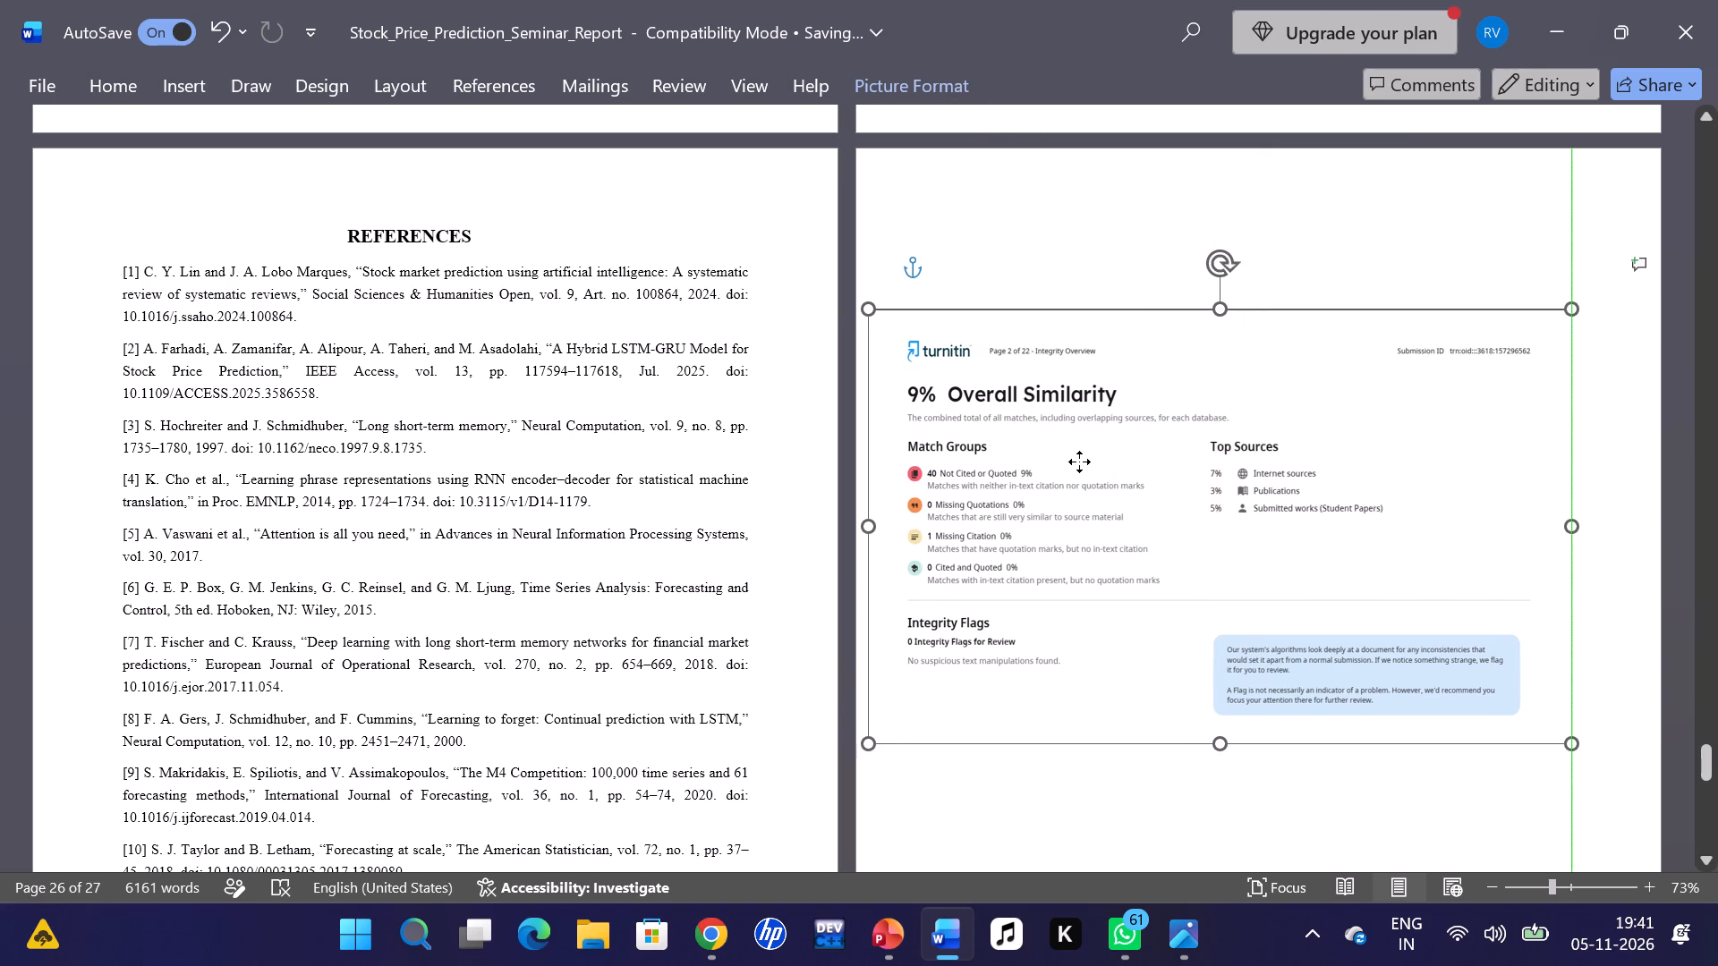
drag(1079, 462, 1063, 462)
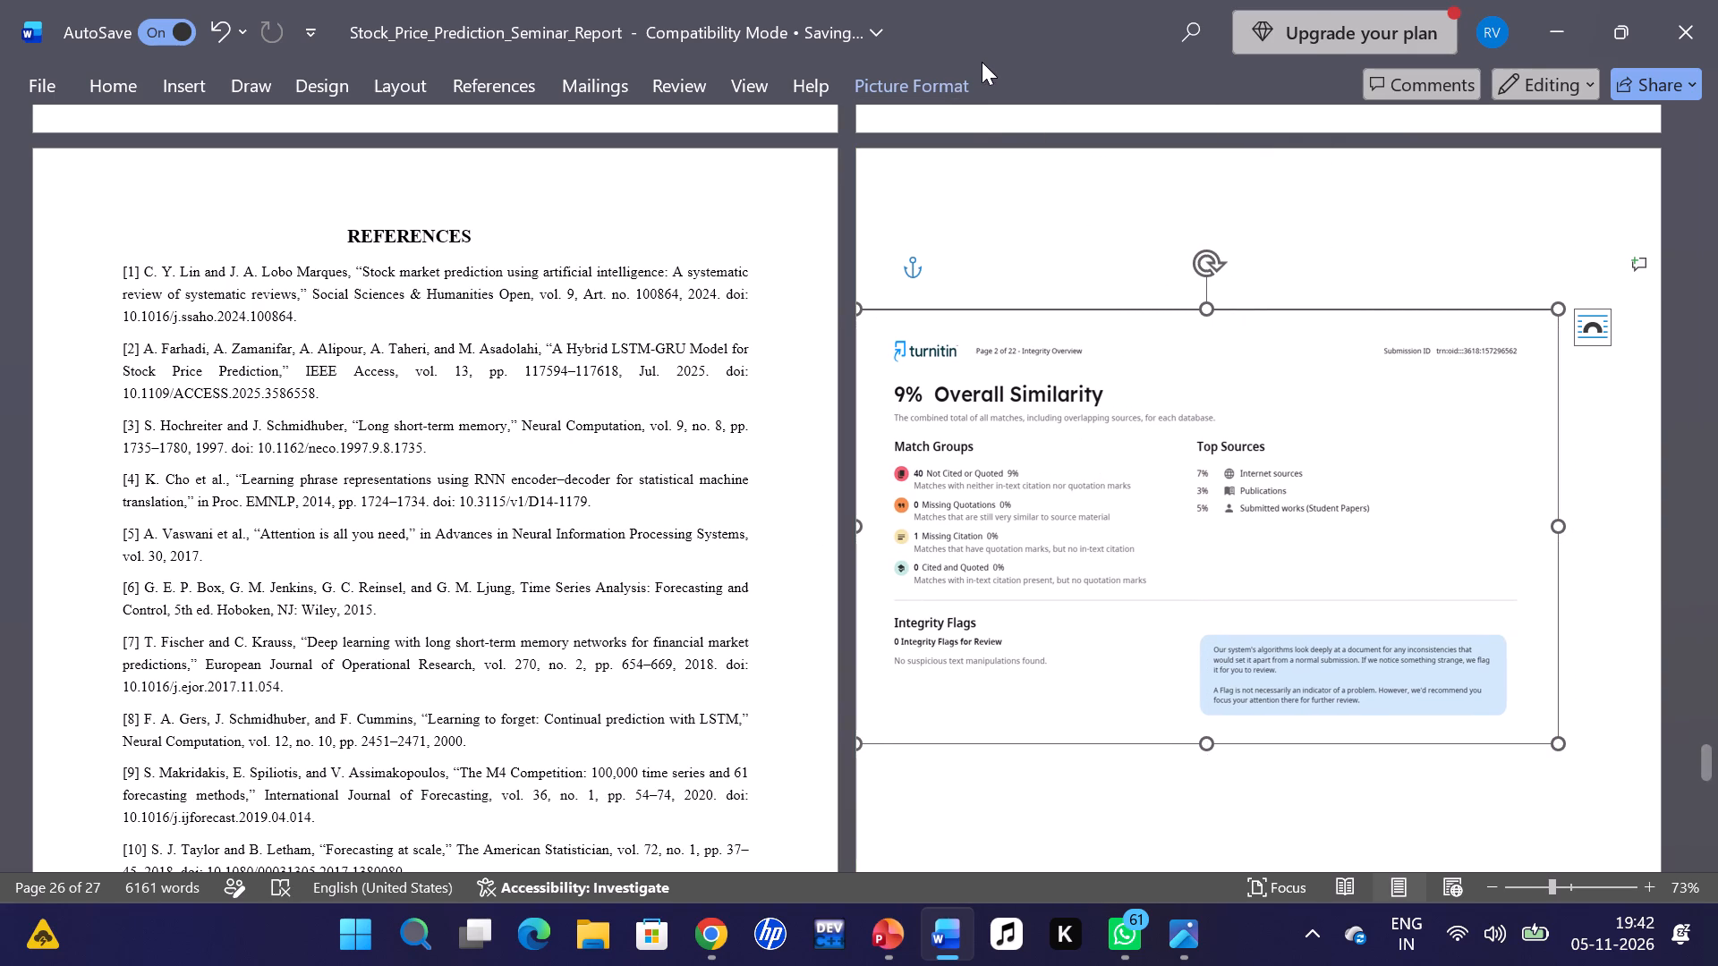
Enlarge the Overall Similarity picture to 13.2 cm high and 21.35 cm wide so it nearly spans the page width.
click(972, 75)
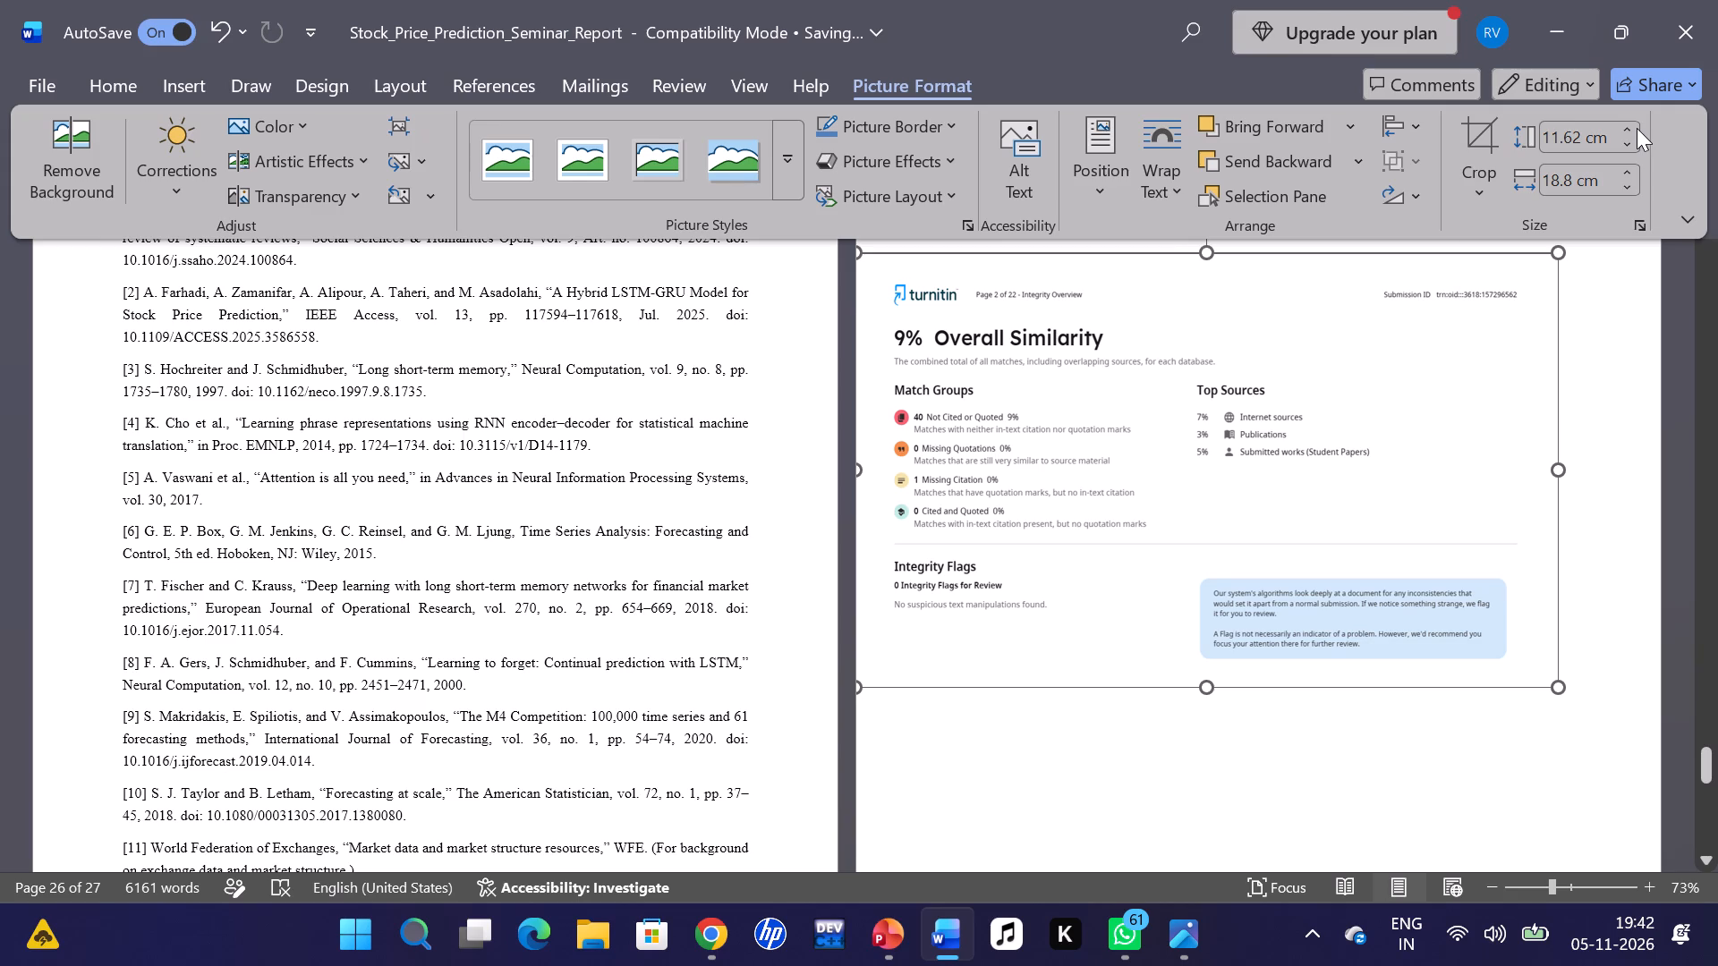
triple_click(1637, 128)
triple_click(1637, 128)
triple_click(1637, 128)
triple_click(1637, 128)
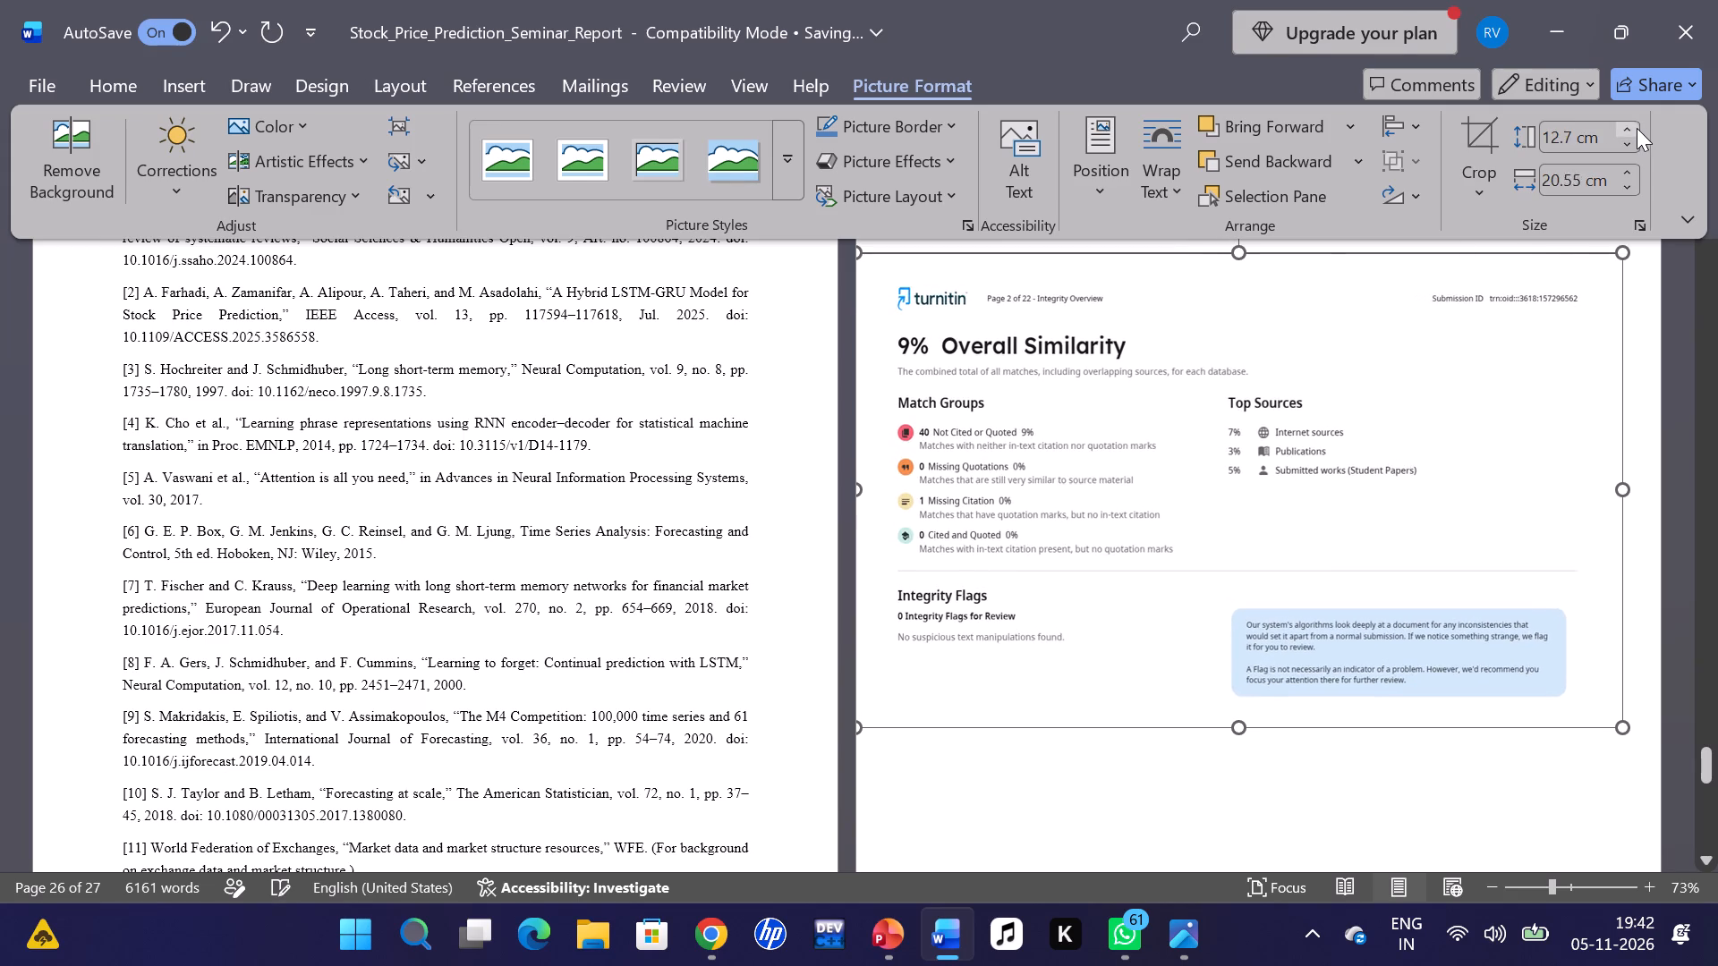
triple_click(1637, 128)
triple_click(1637, 128)
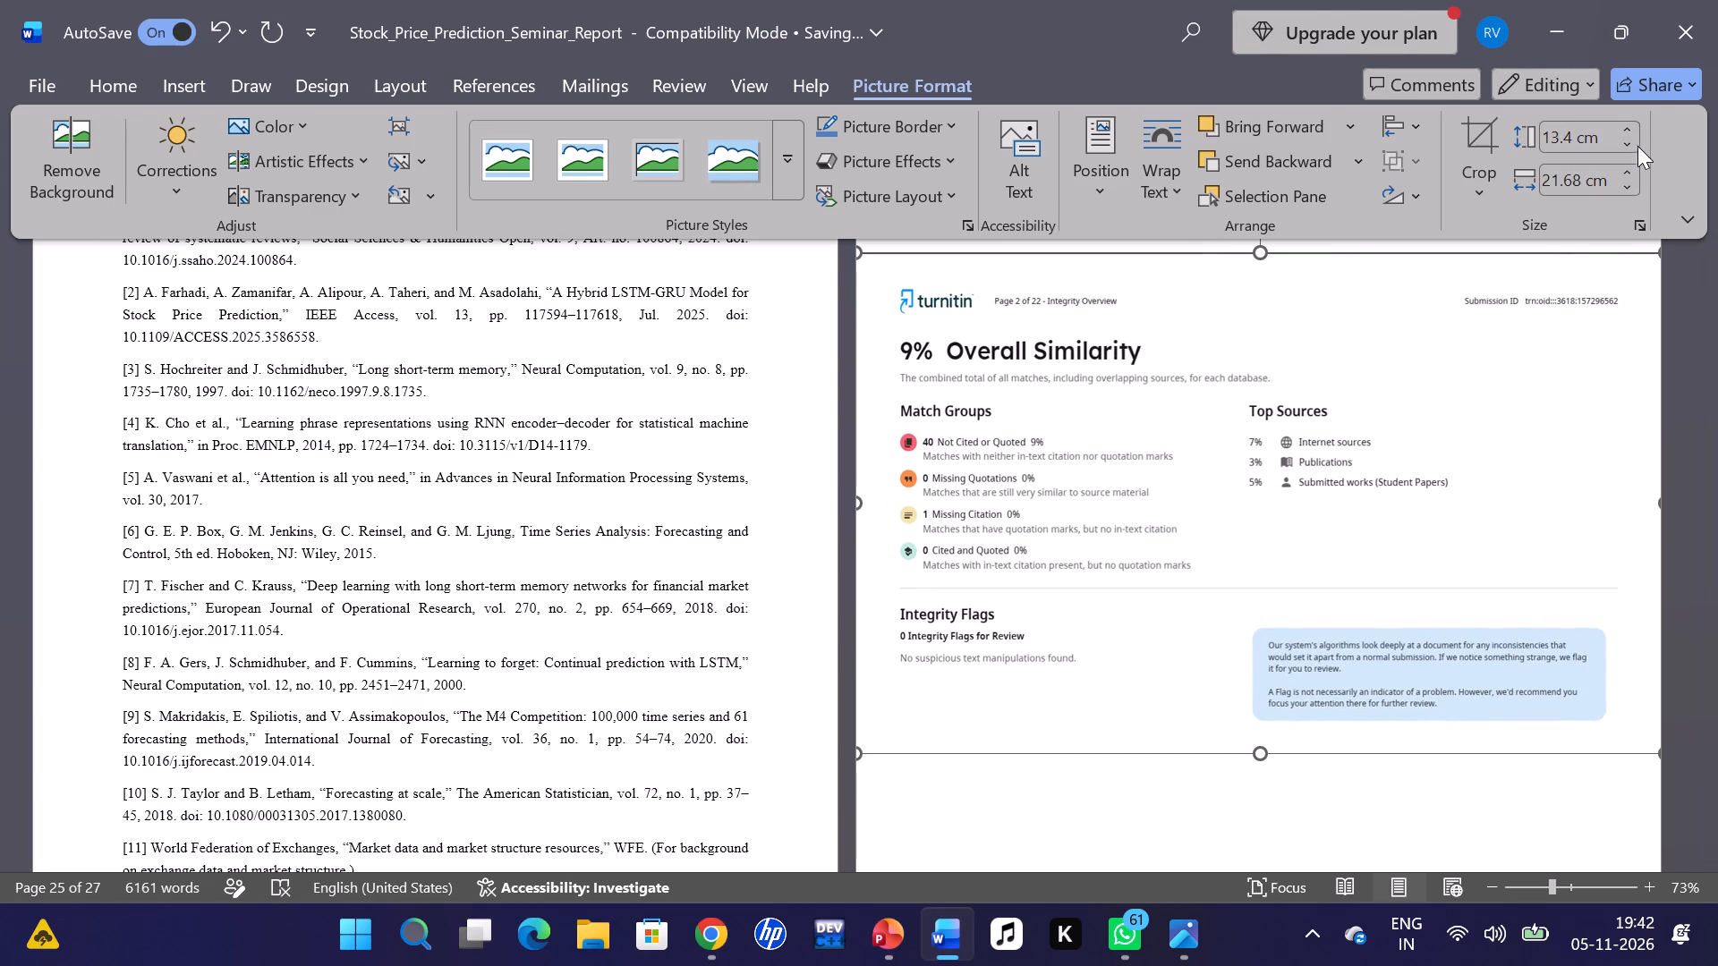
click(1630, 150)
click(1630, 150)
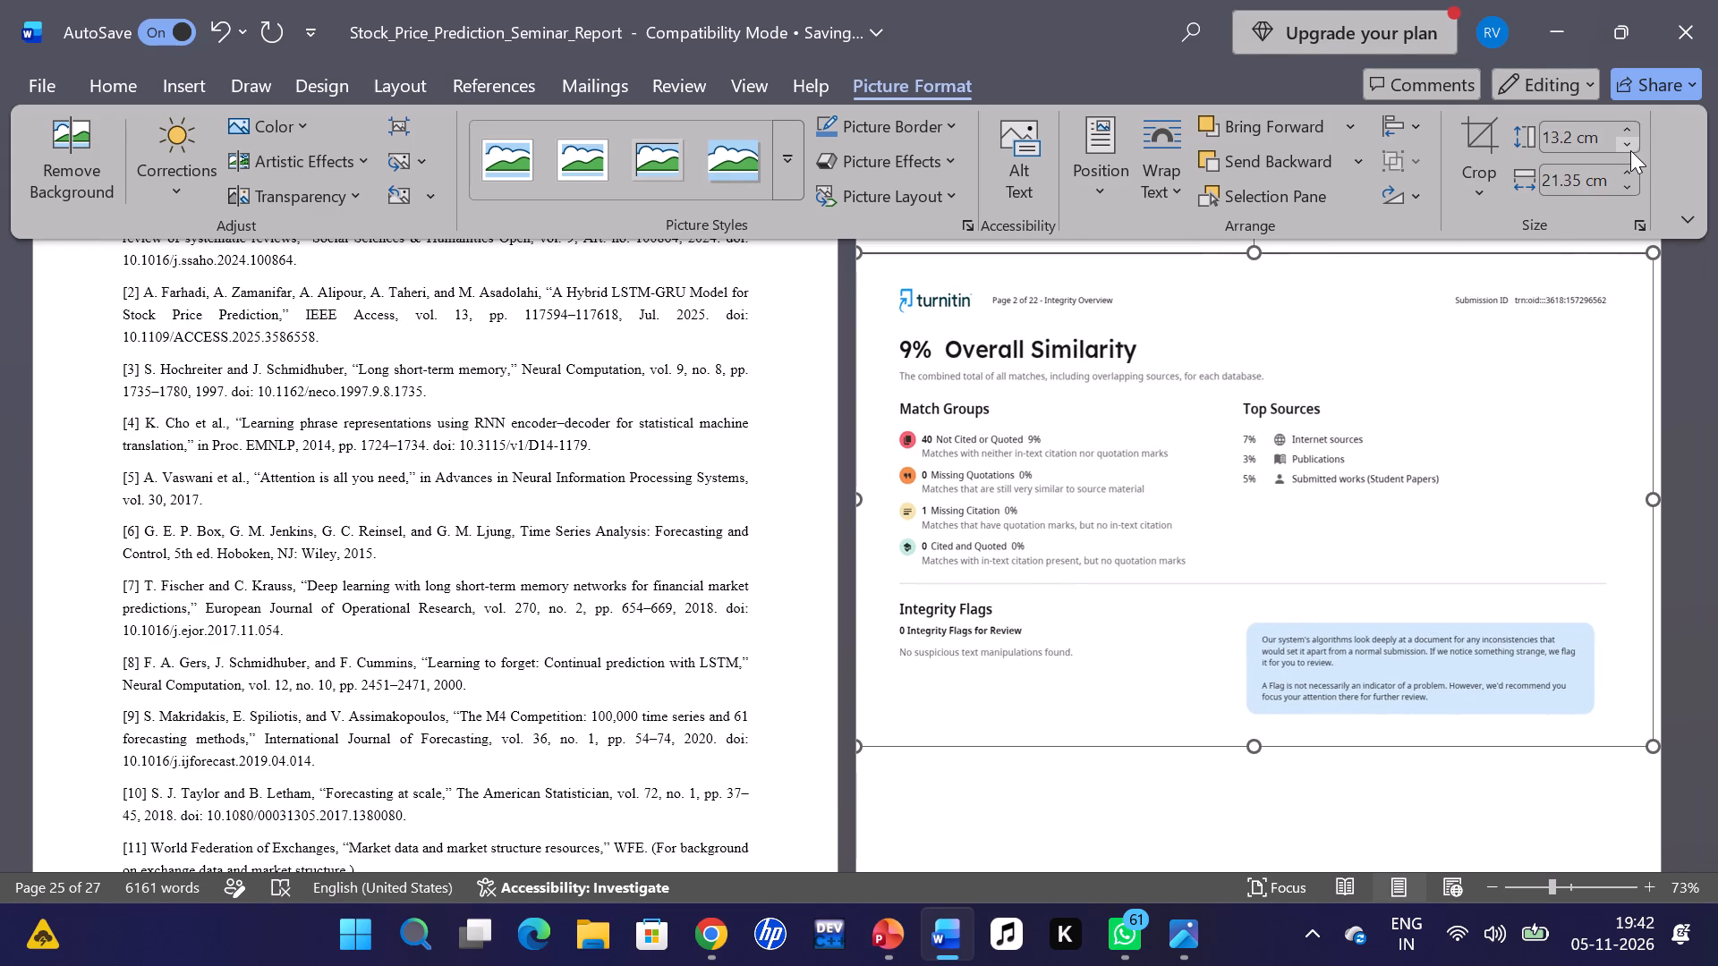
Review the report's pages from the references and similarity picture back to the cover, and forward to the abstract.
click(1714, 624)
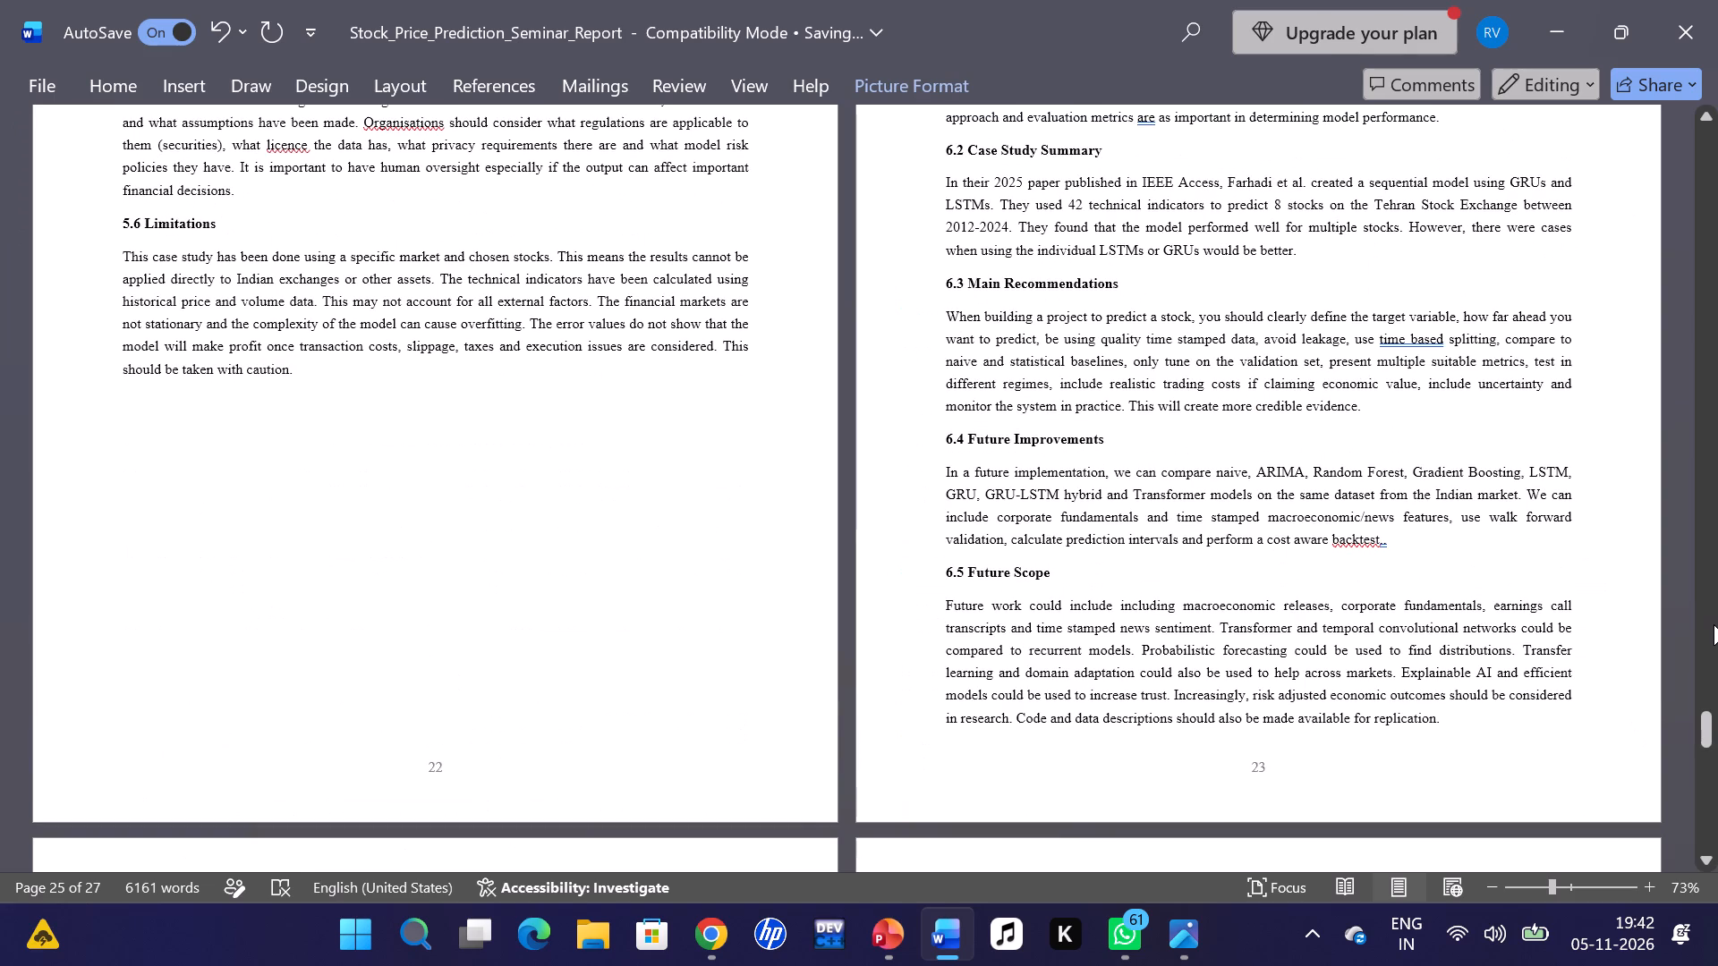
click(652, 682)
scroll(652, 682, down, 3)
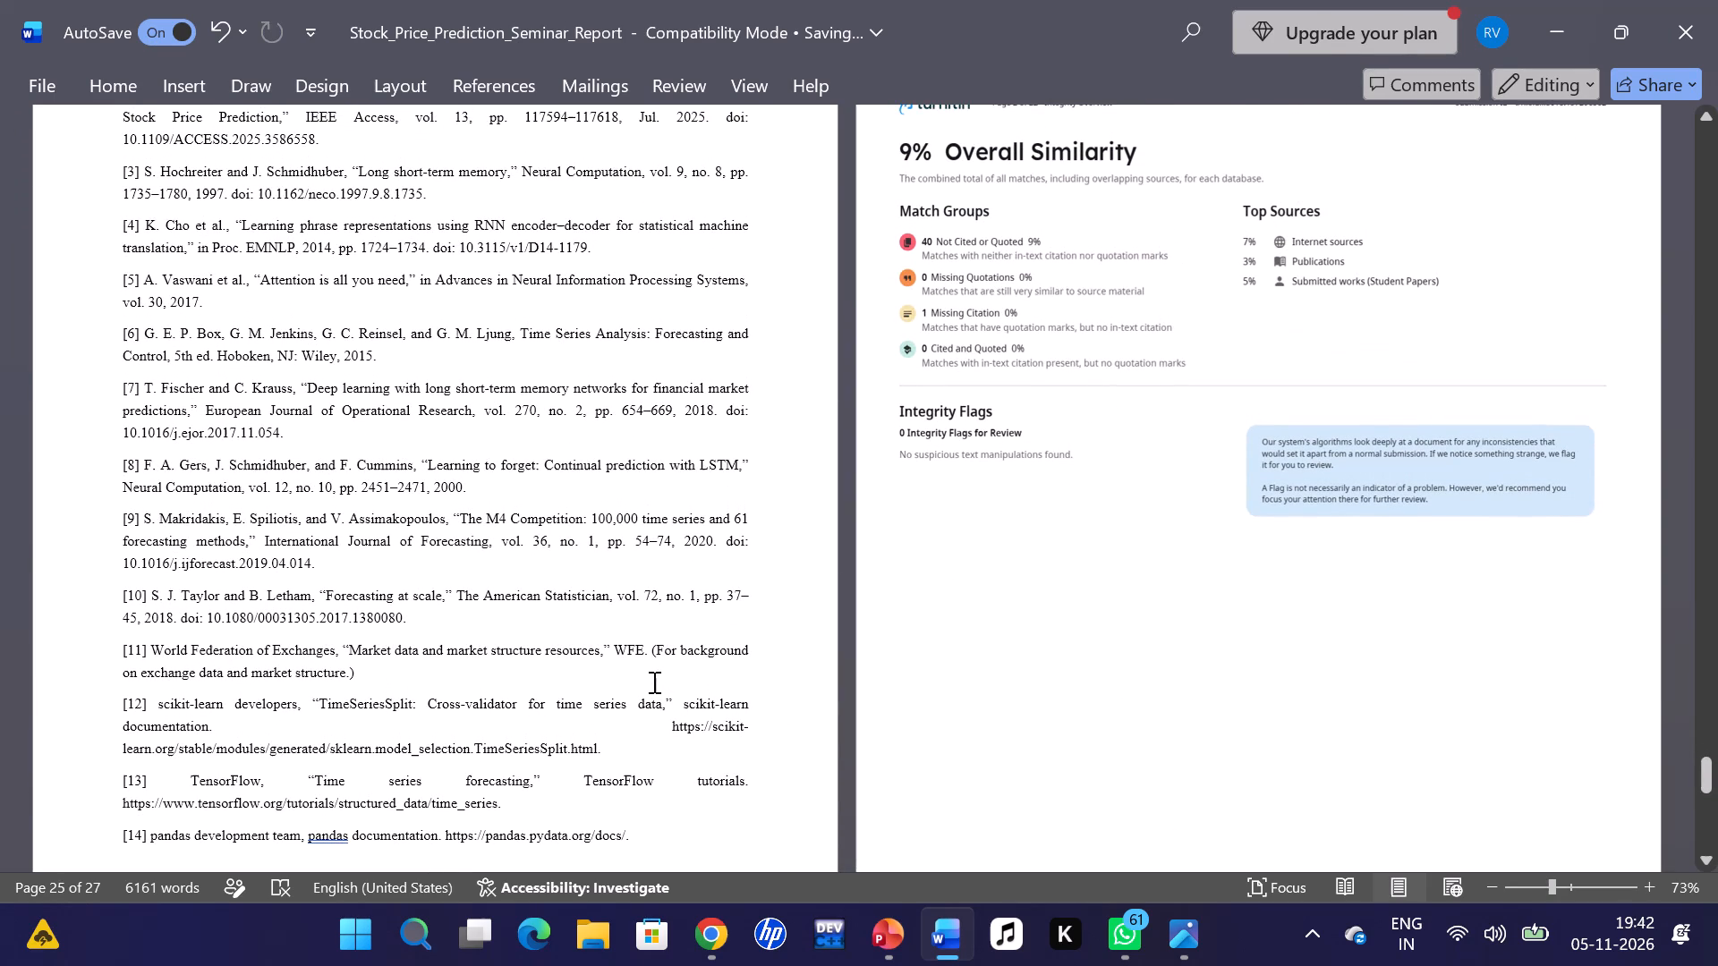
scroll(652, 682, up, 19)
scroll(652, 682, up, 17)
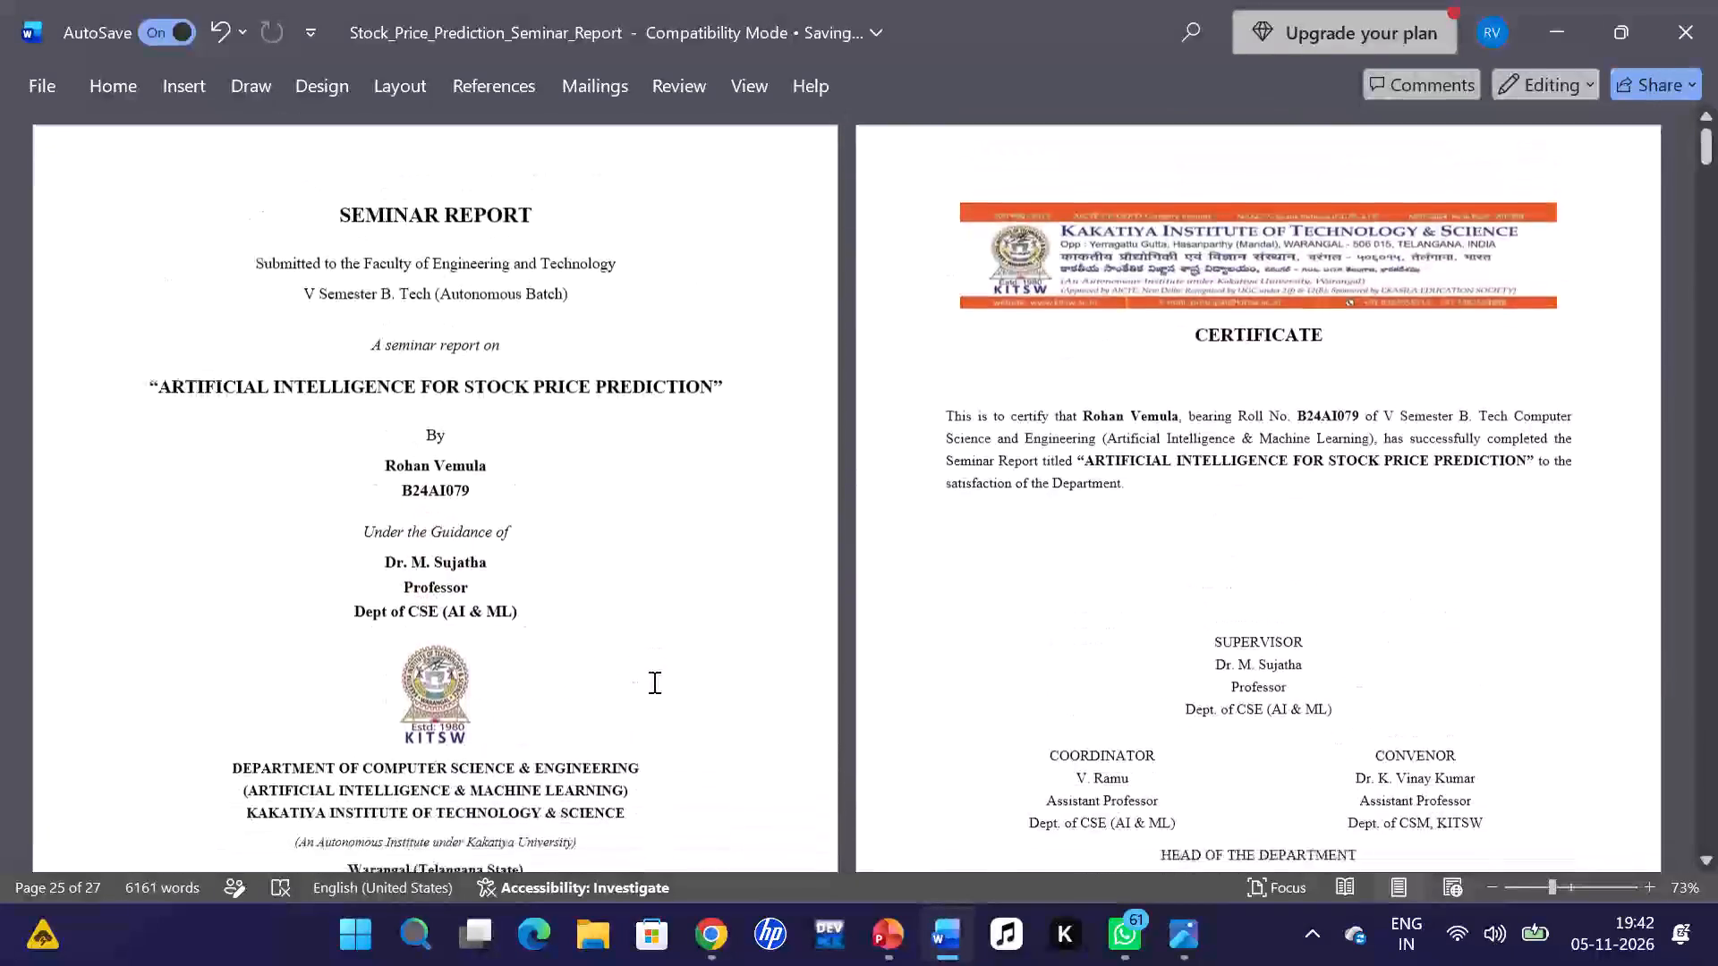
scroll(652, 682, down, 7)
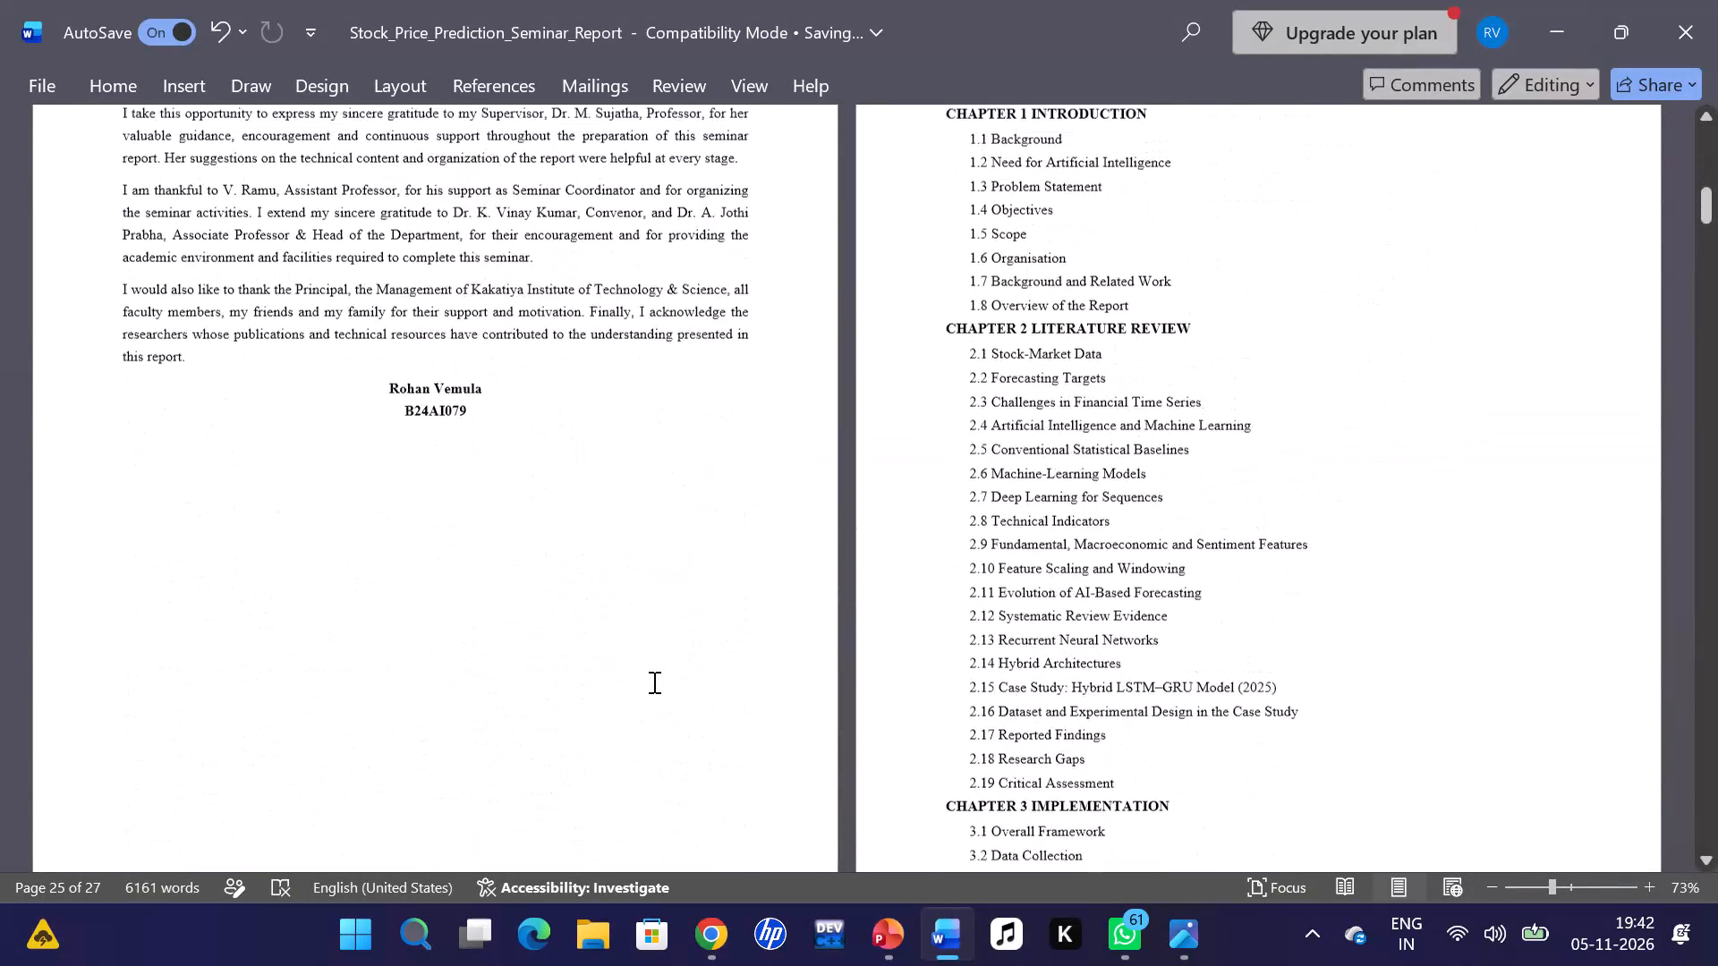
scroll(652, 682, down, 2)
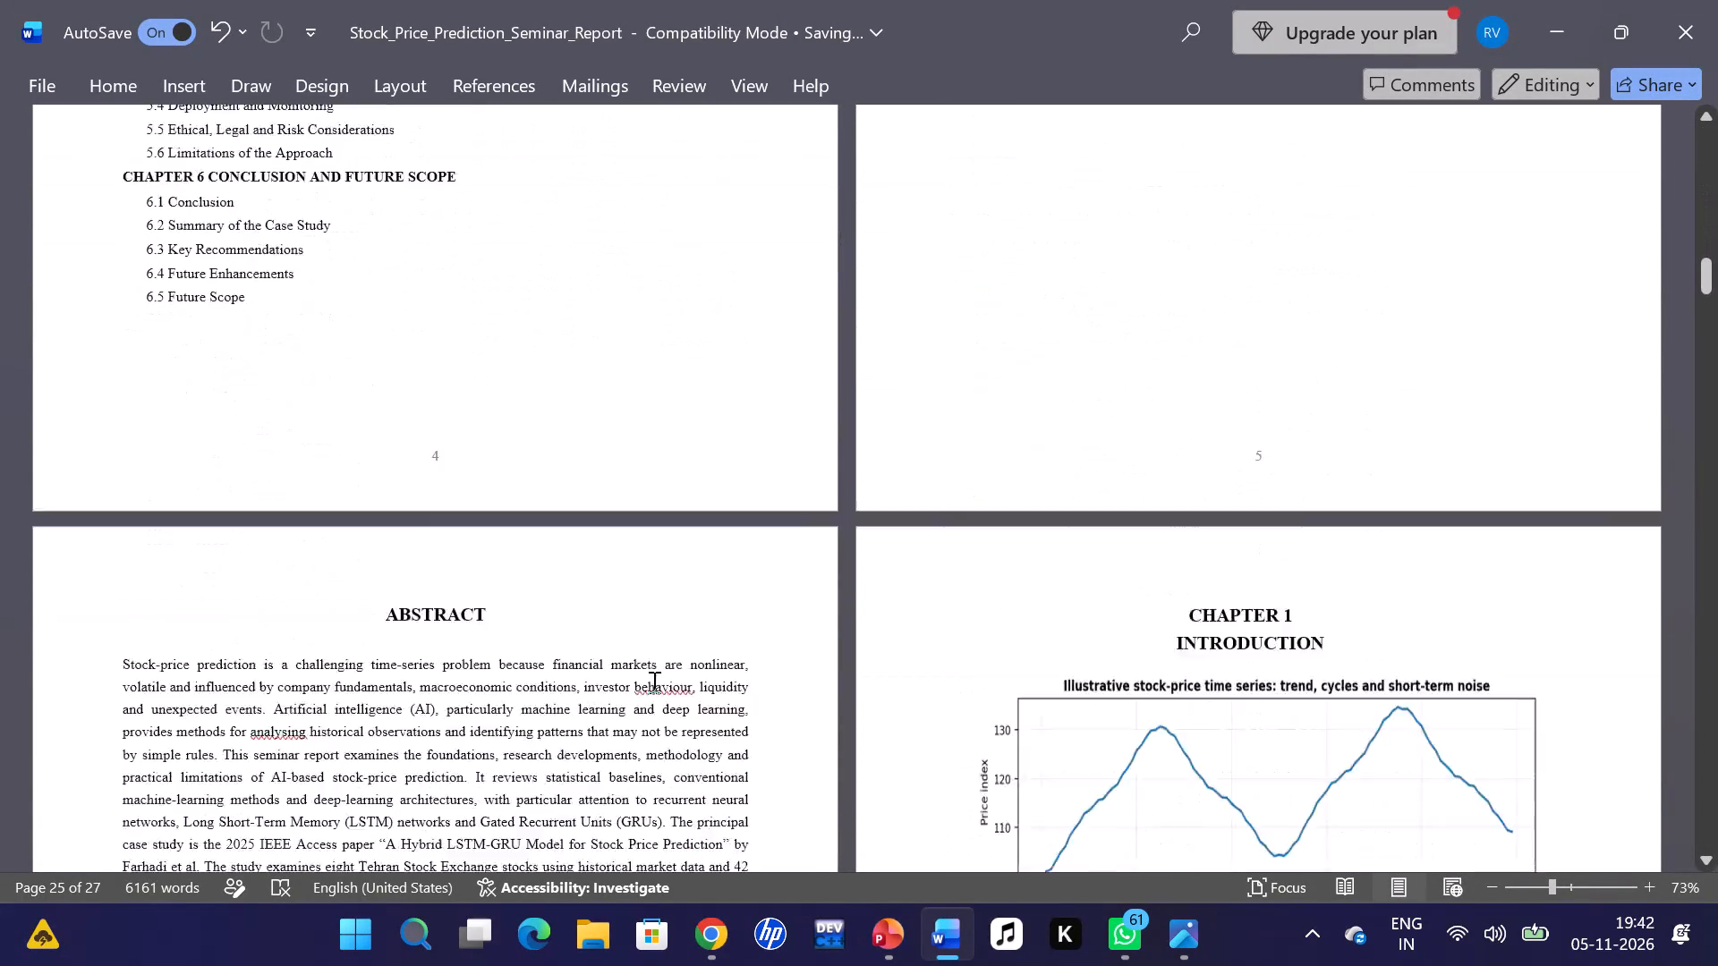
scroll(652, 682, down, 3)
Check the font used in the abstract's opening lines.
click(420, 601)
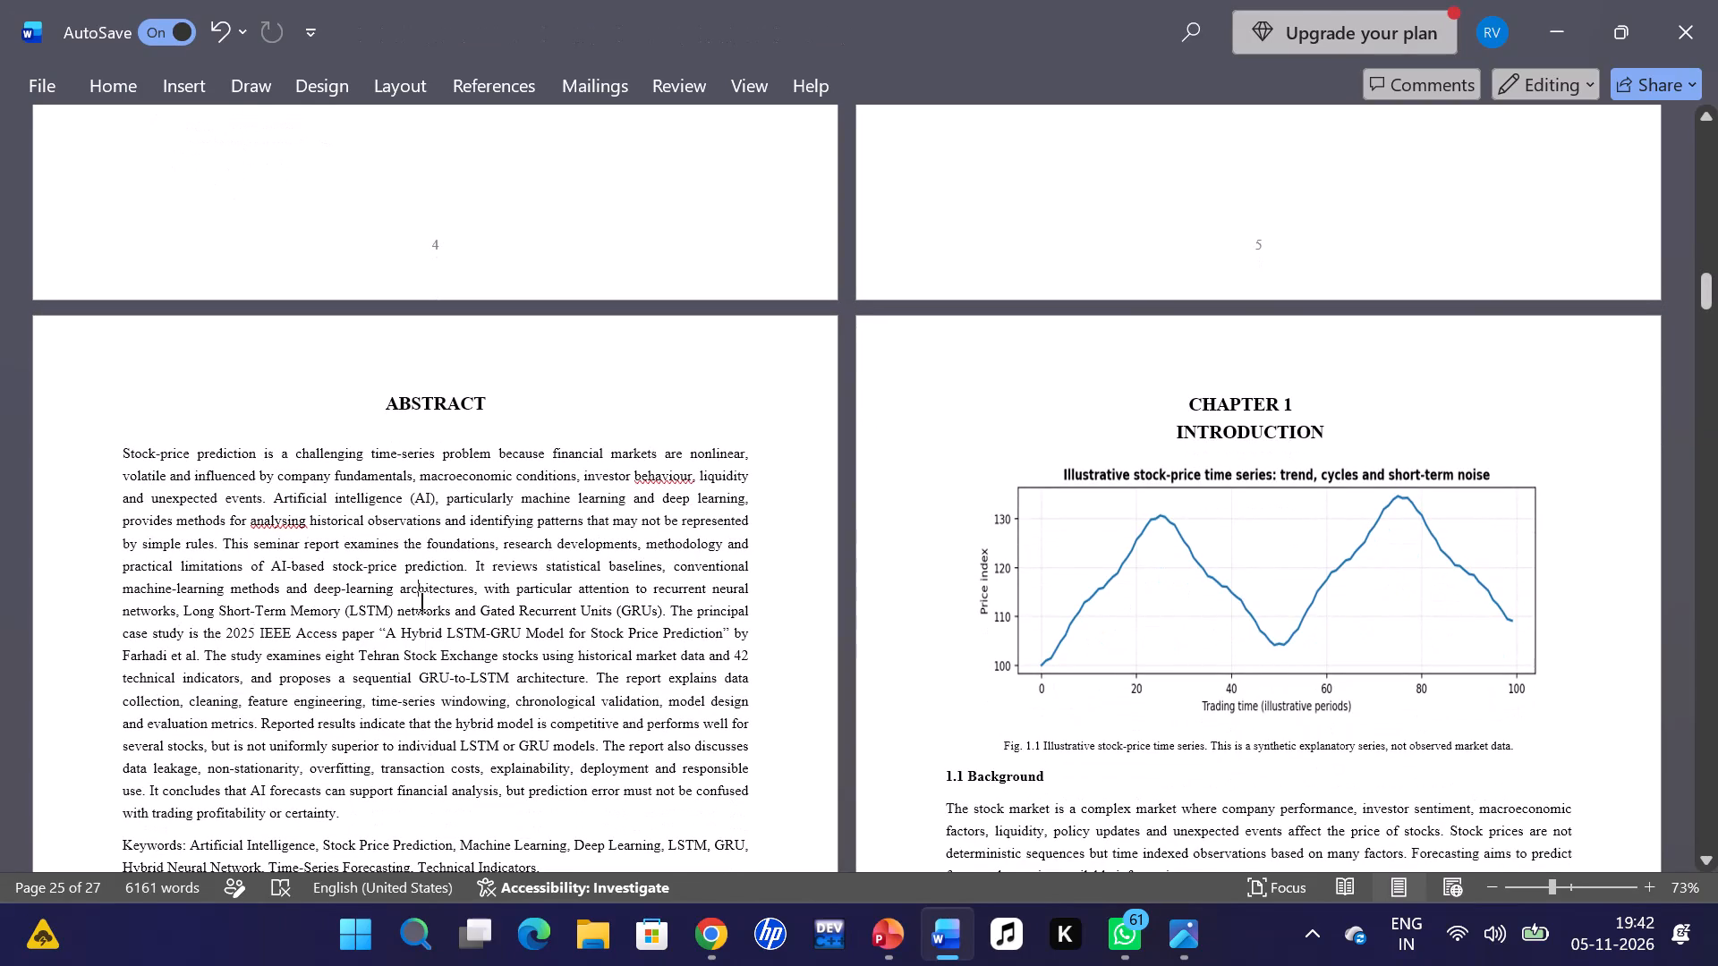
key(ctrl+a)
click(420, 601)
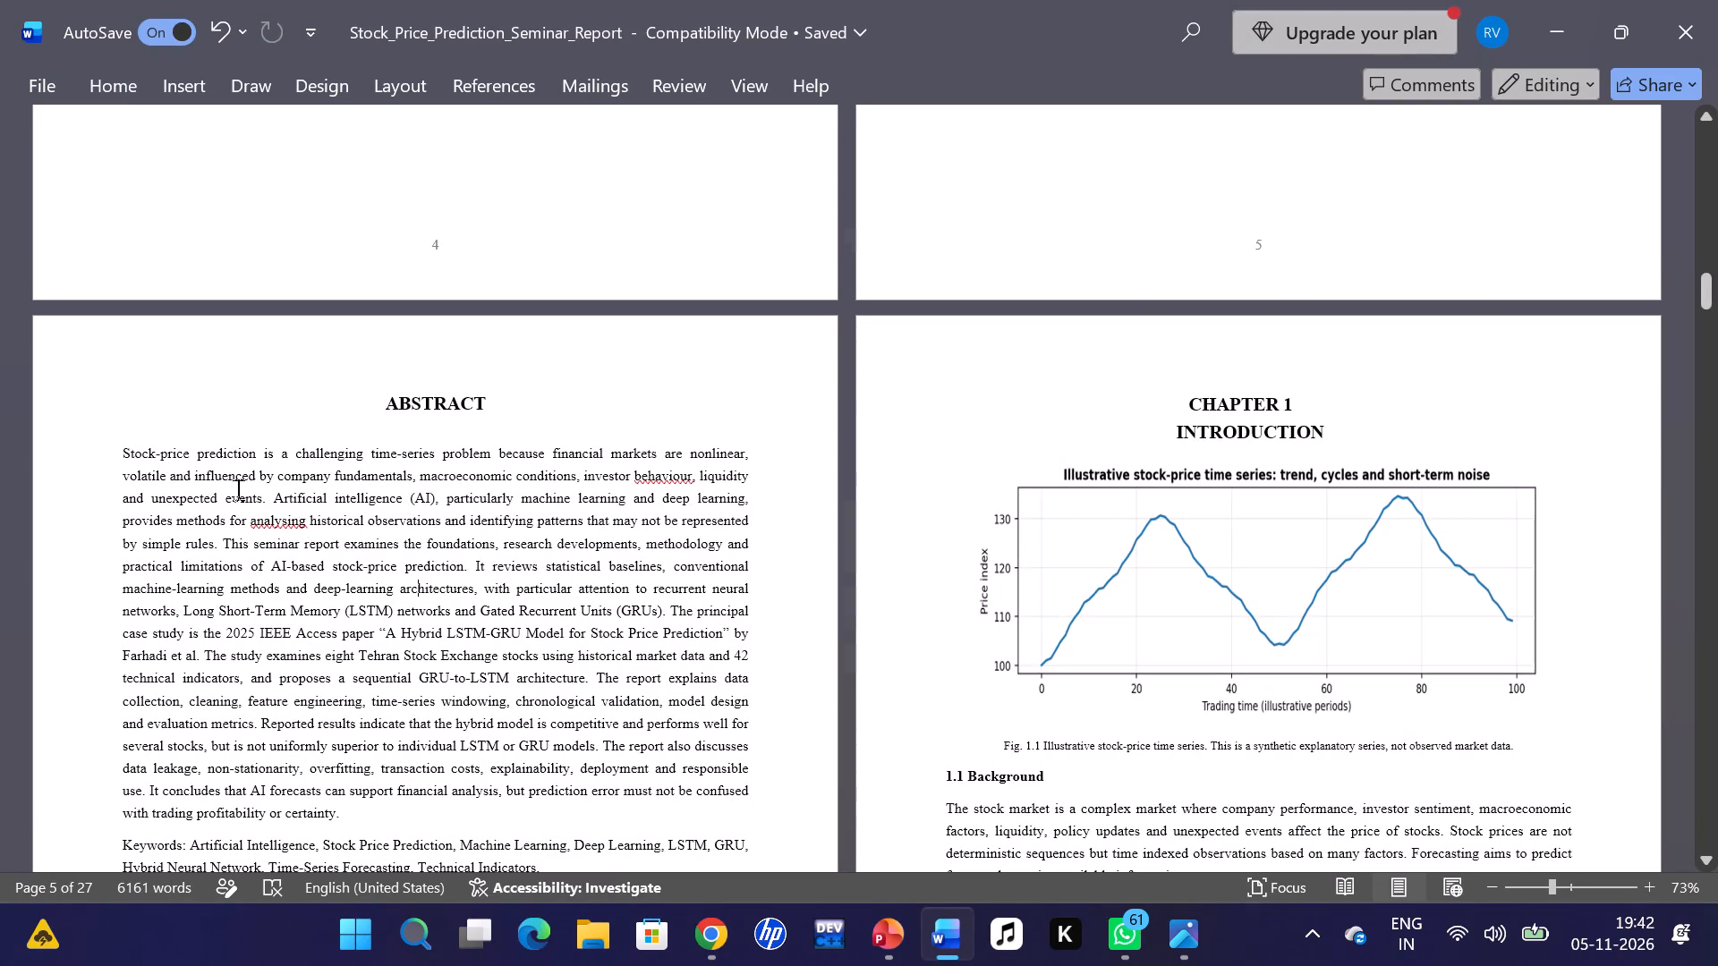
drag(109, 453, 278, 636)
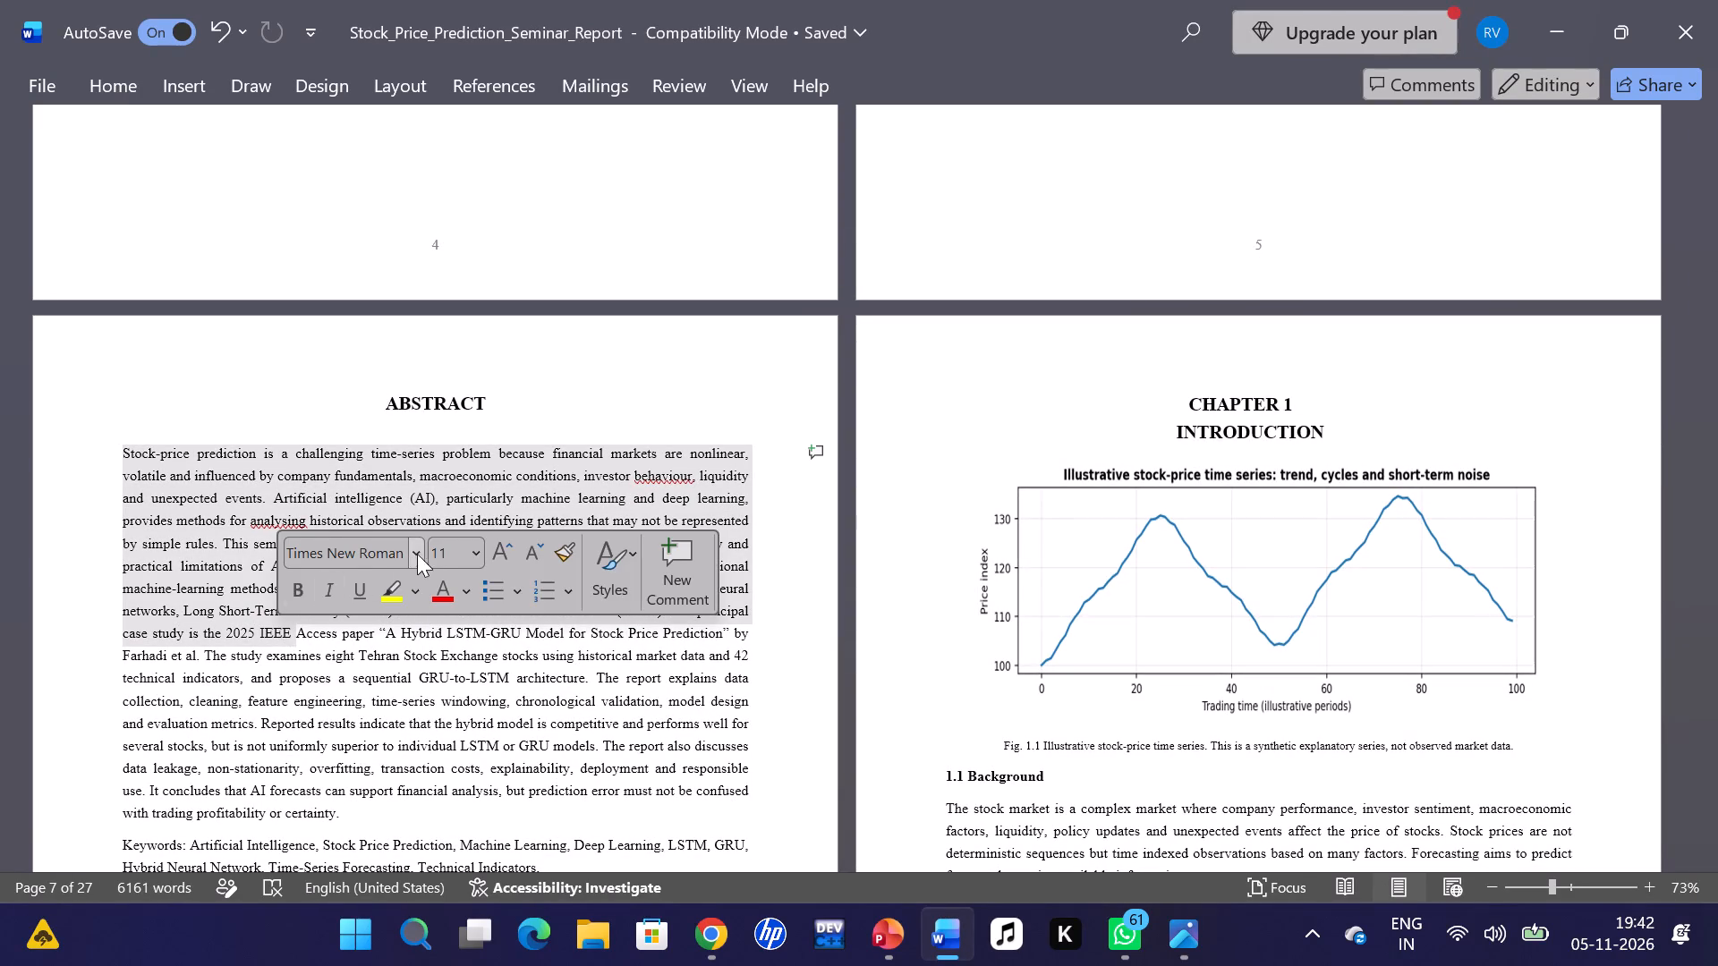
click(570, 372)
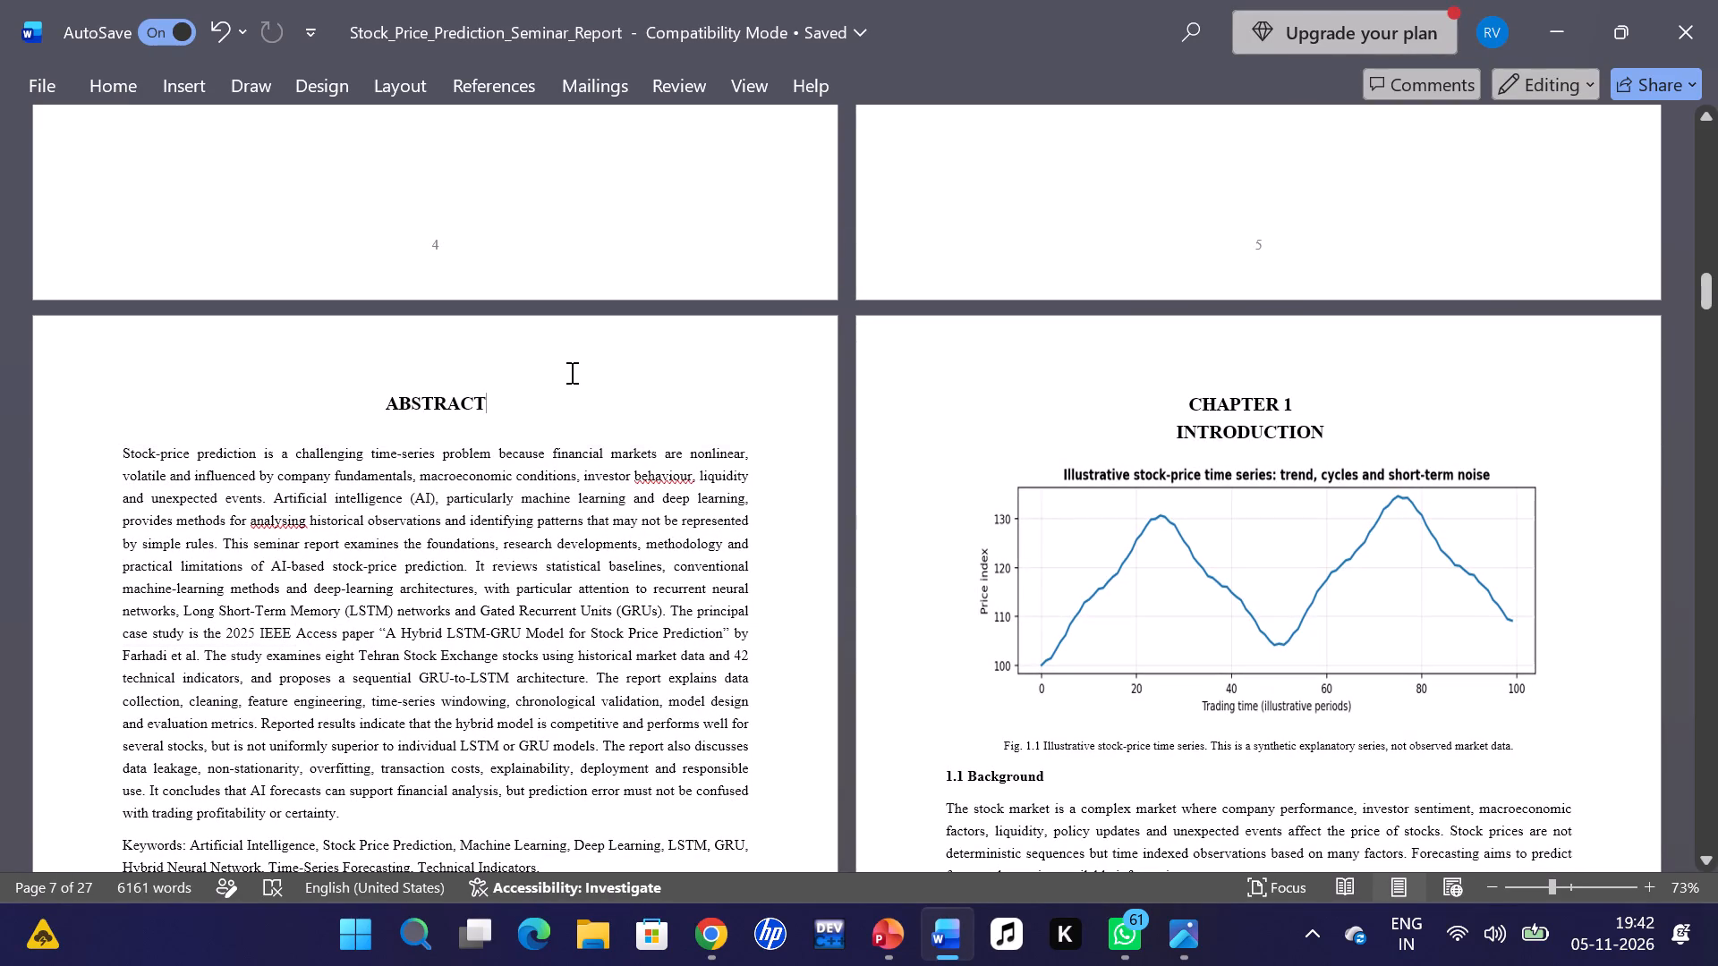
Apply the Times New Roman font to the entire report.
key(ctrl+a)
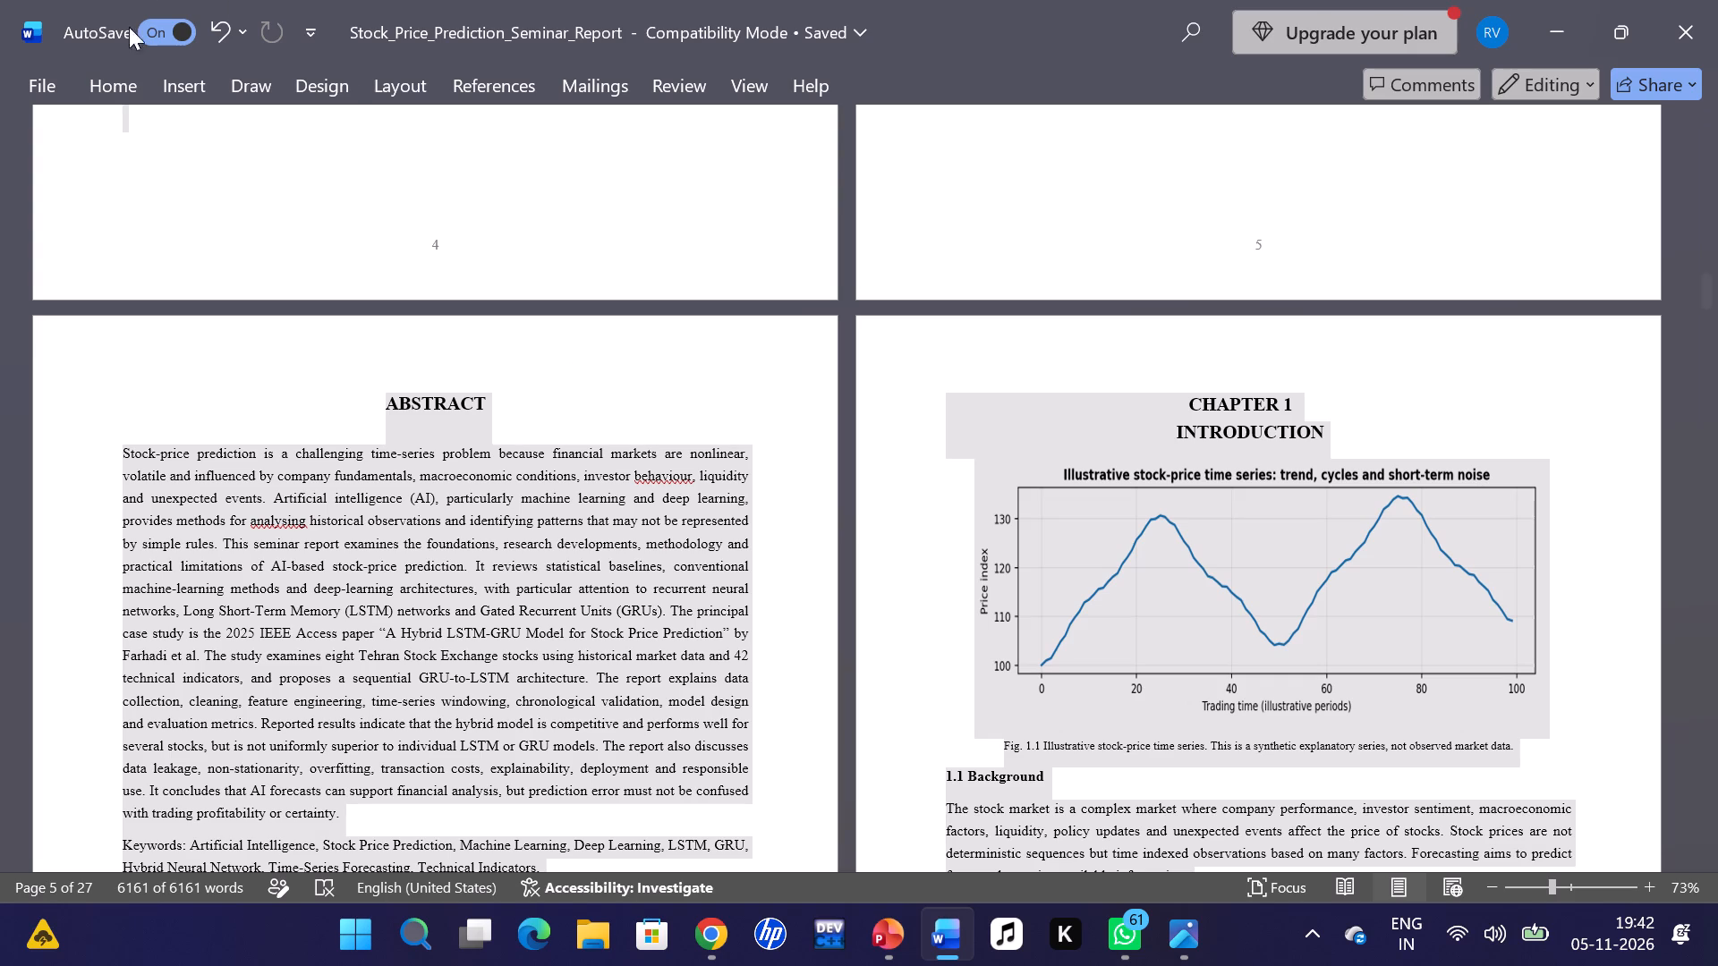
click(82, 78)
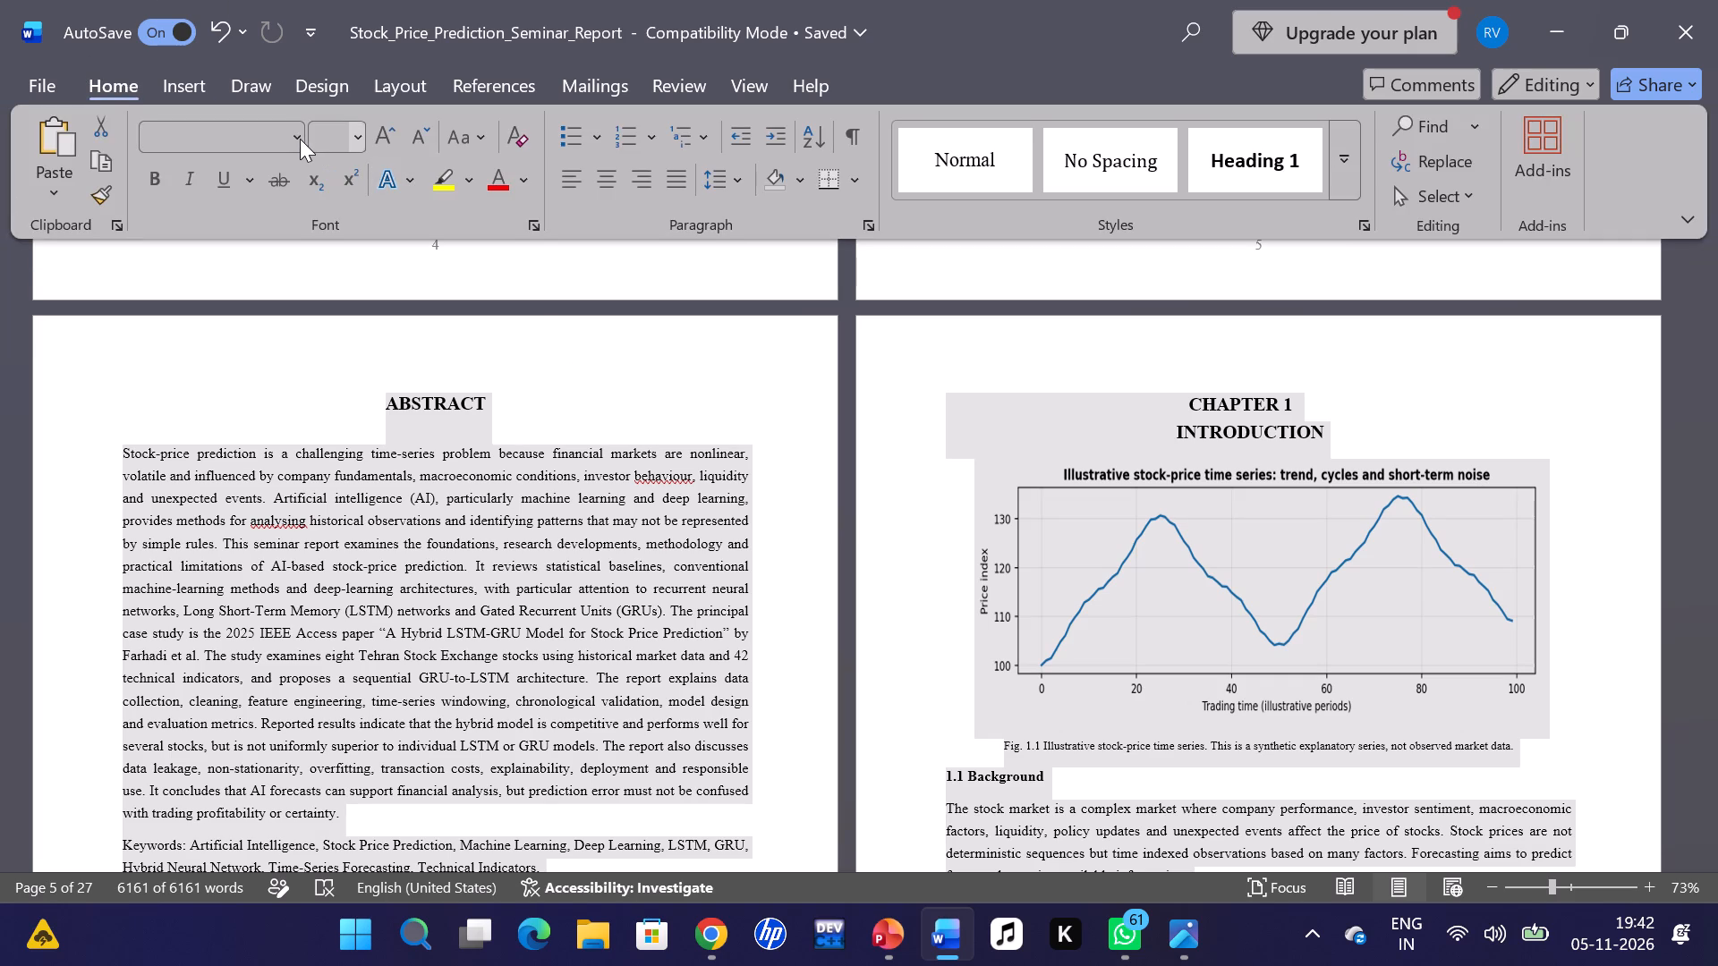
click(295, 139)
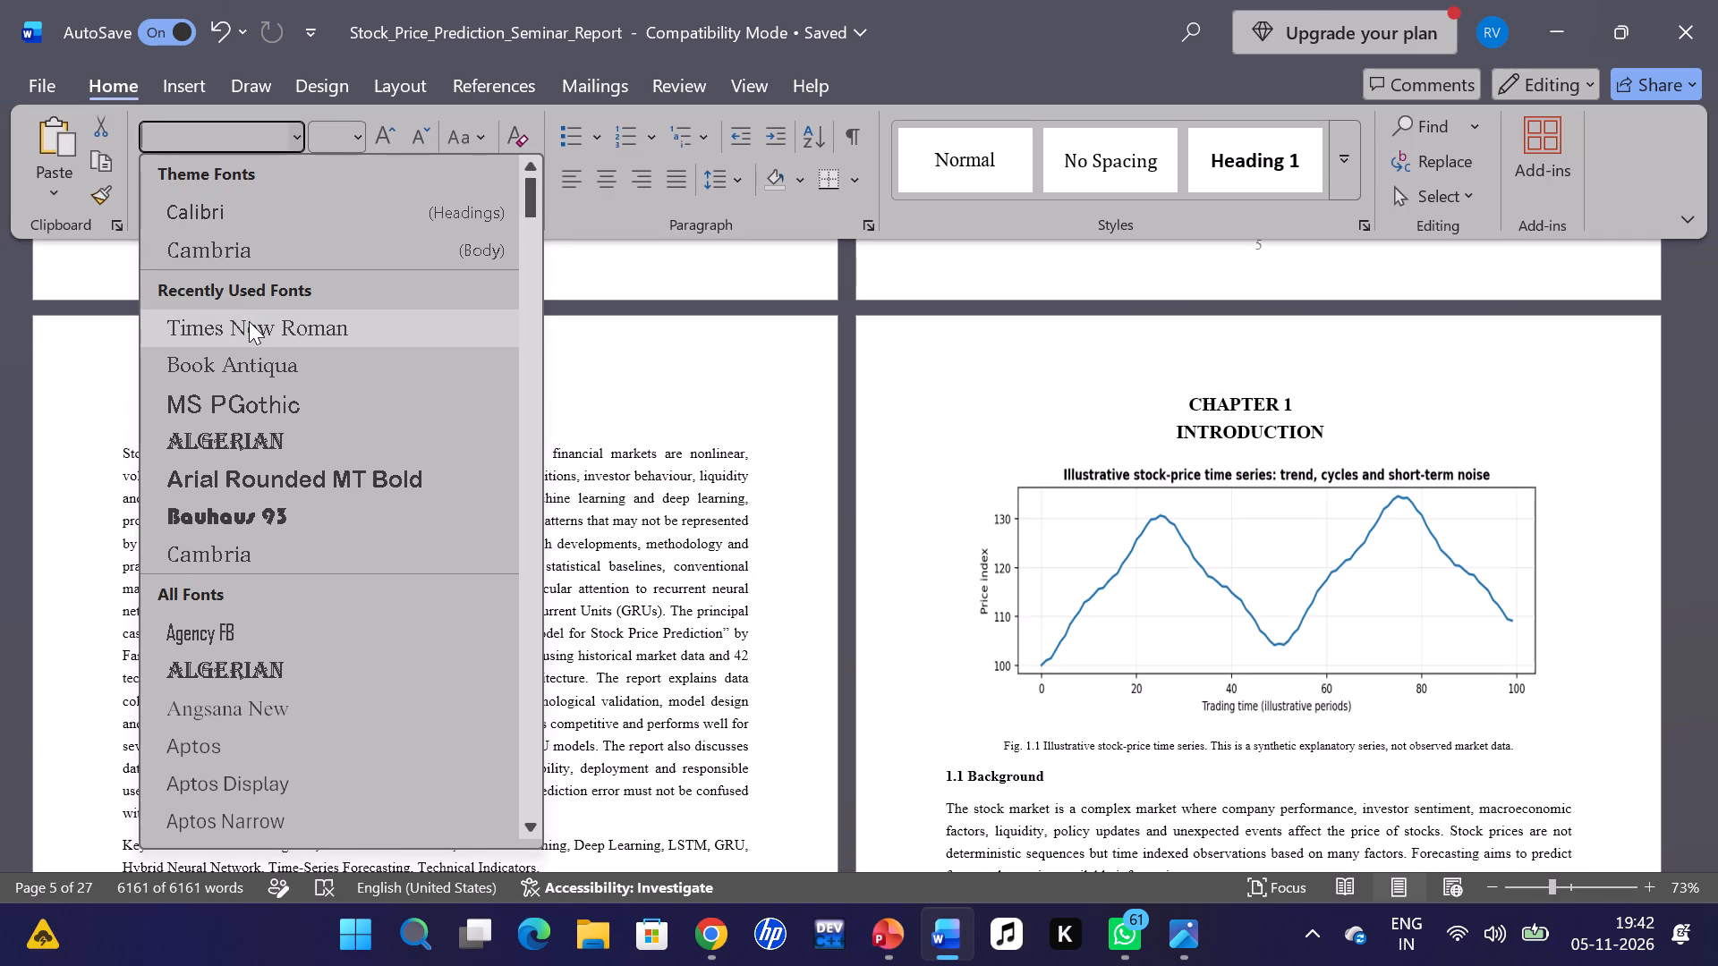
click(249, 321)
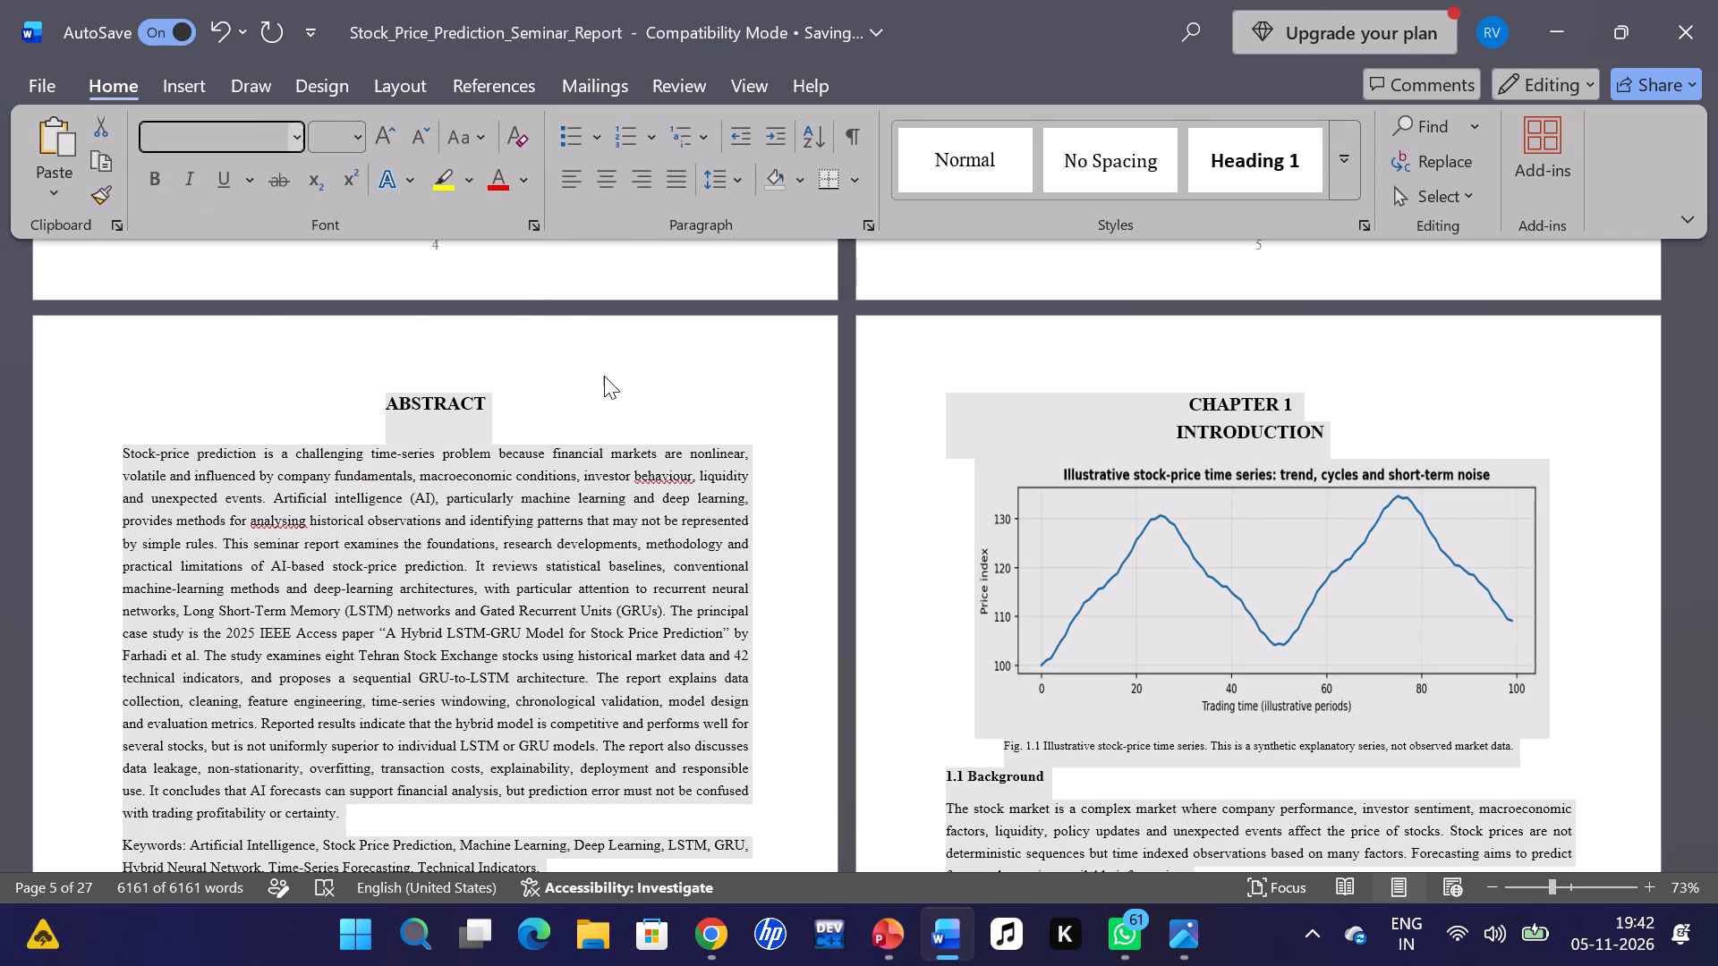
Review the front matter from the list of figures back to the cover page, and clear the whole-document selection.
scroll(604, 376, up, 5)
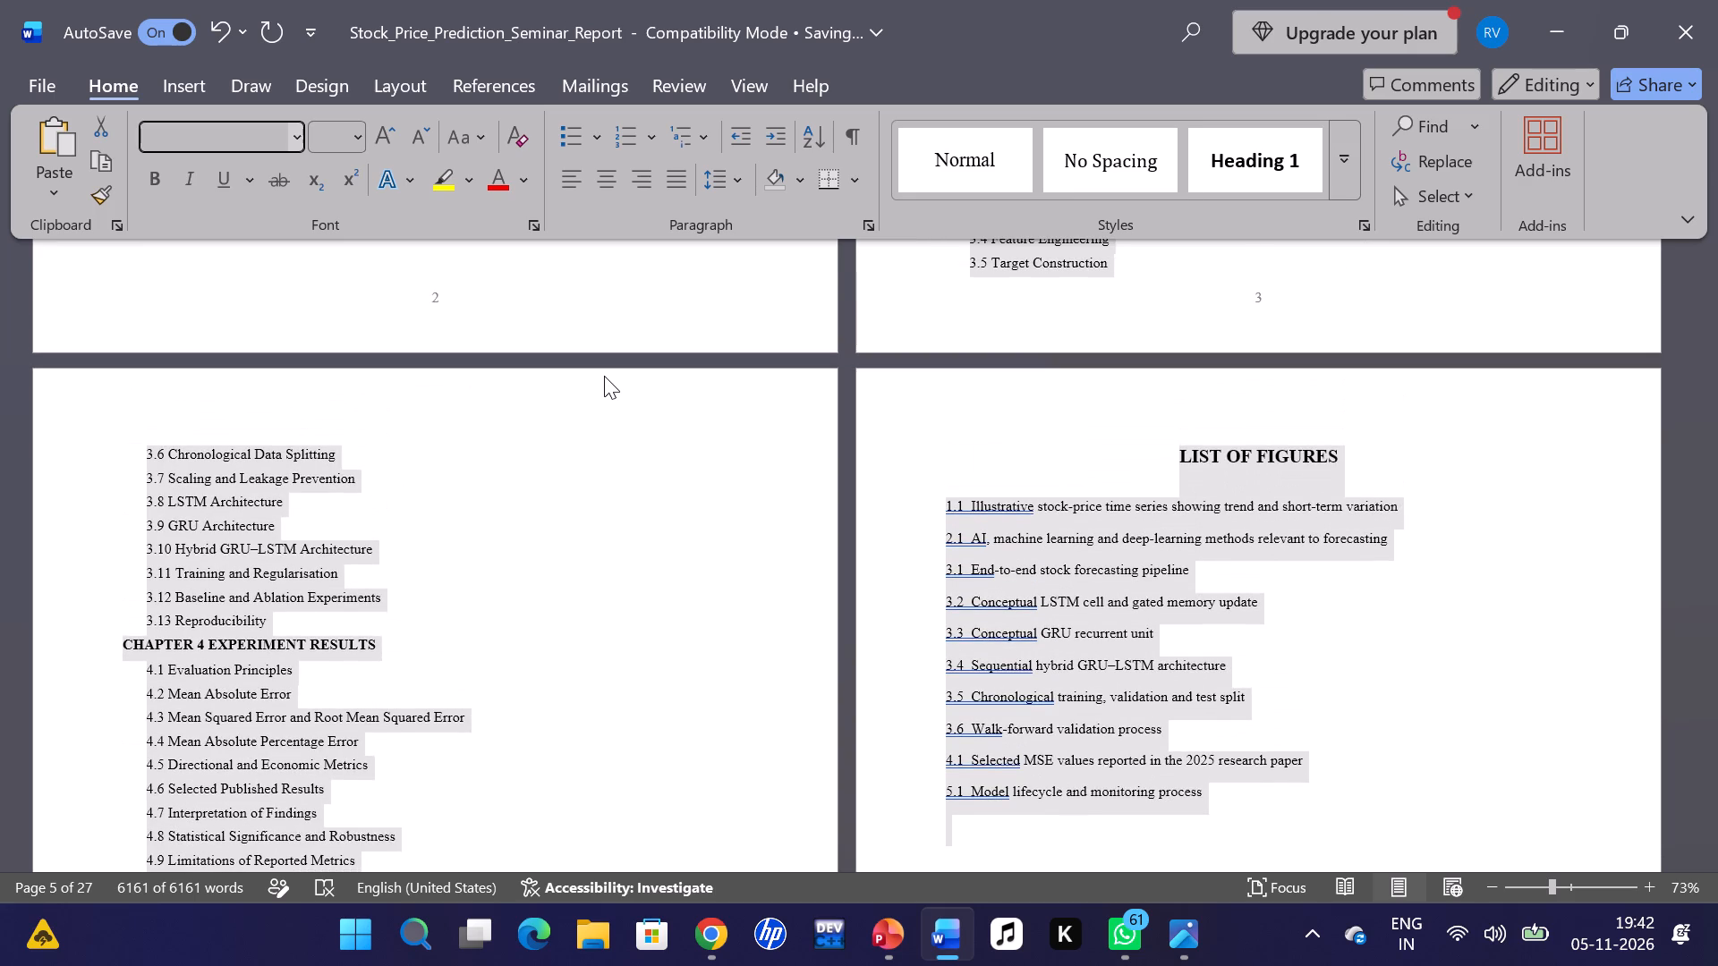
scroll(604, 376, up, 1)
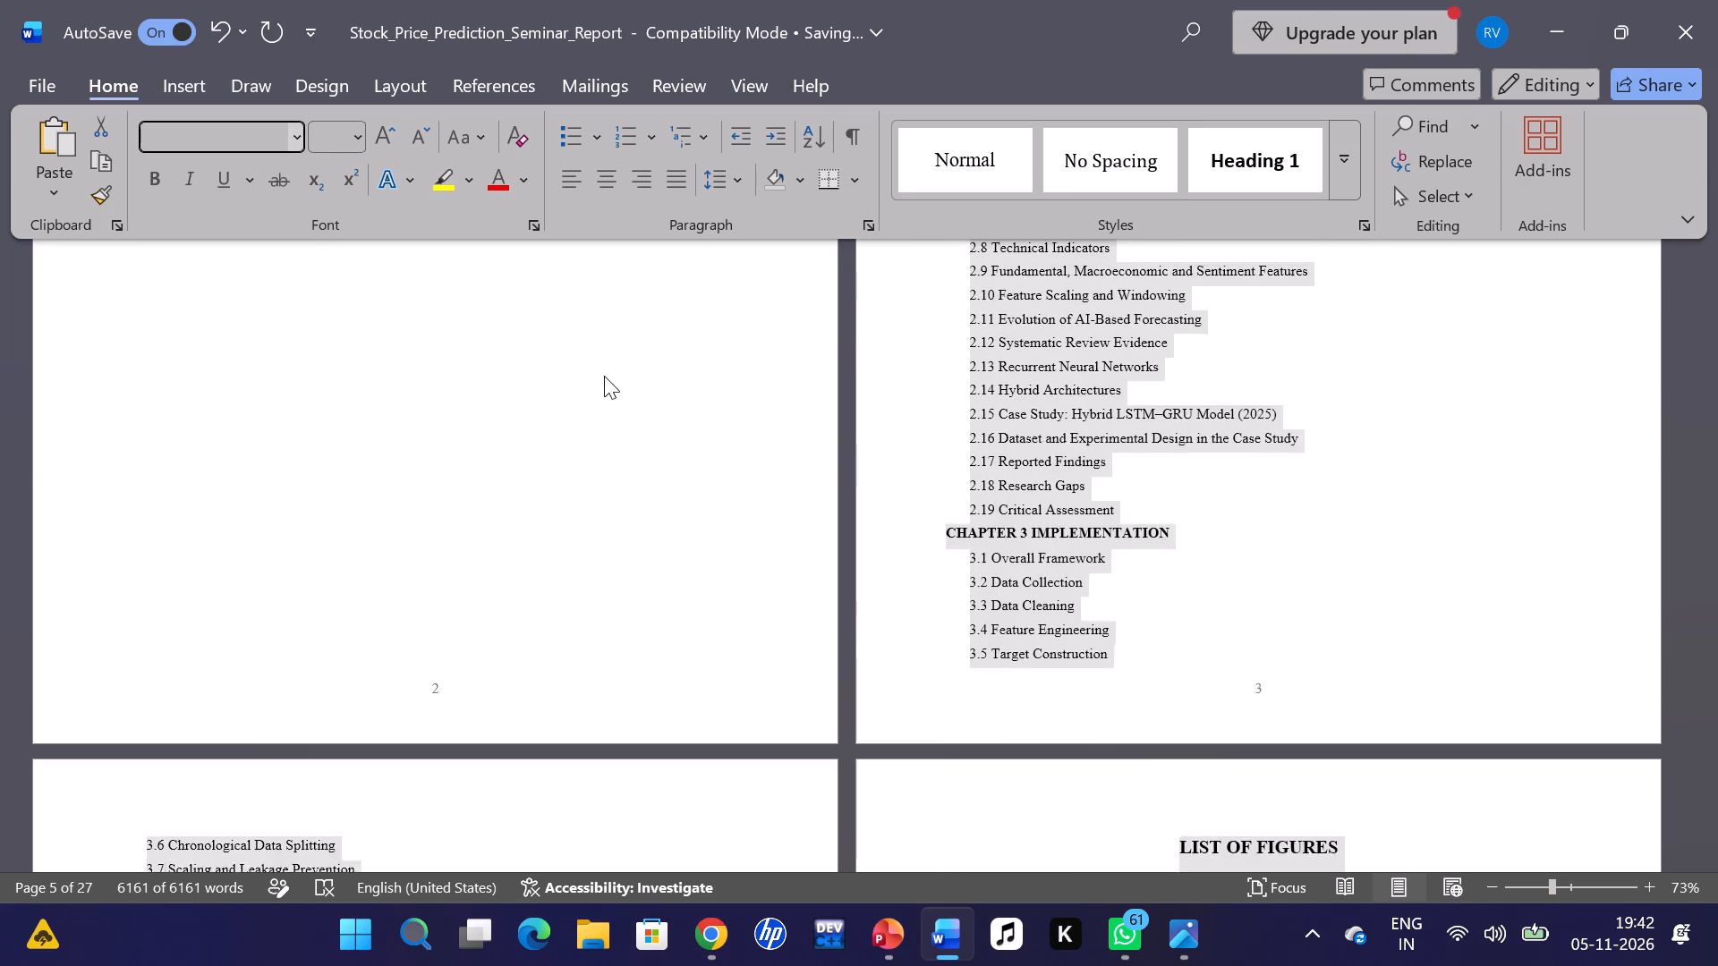
scroll(604, 376, up, 2)
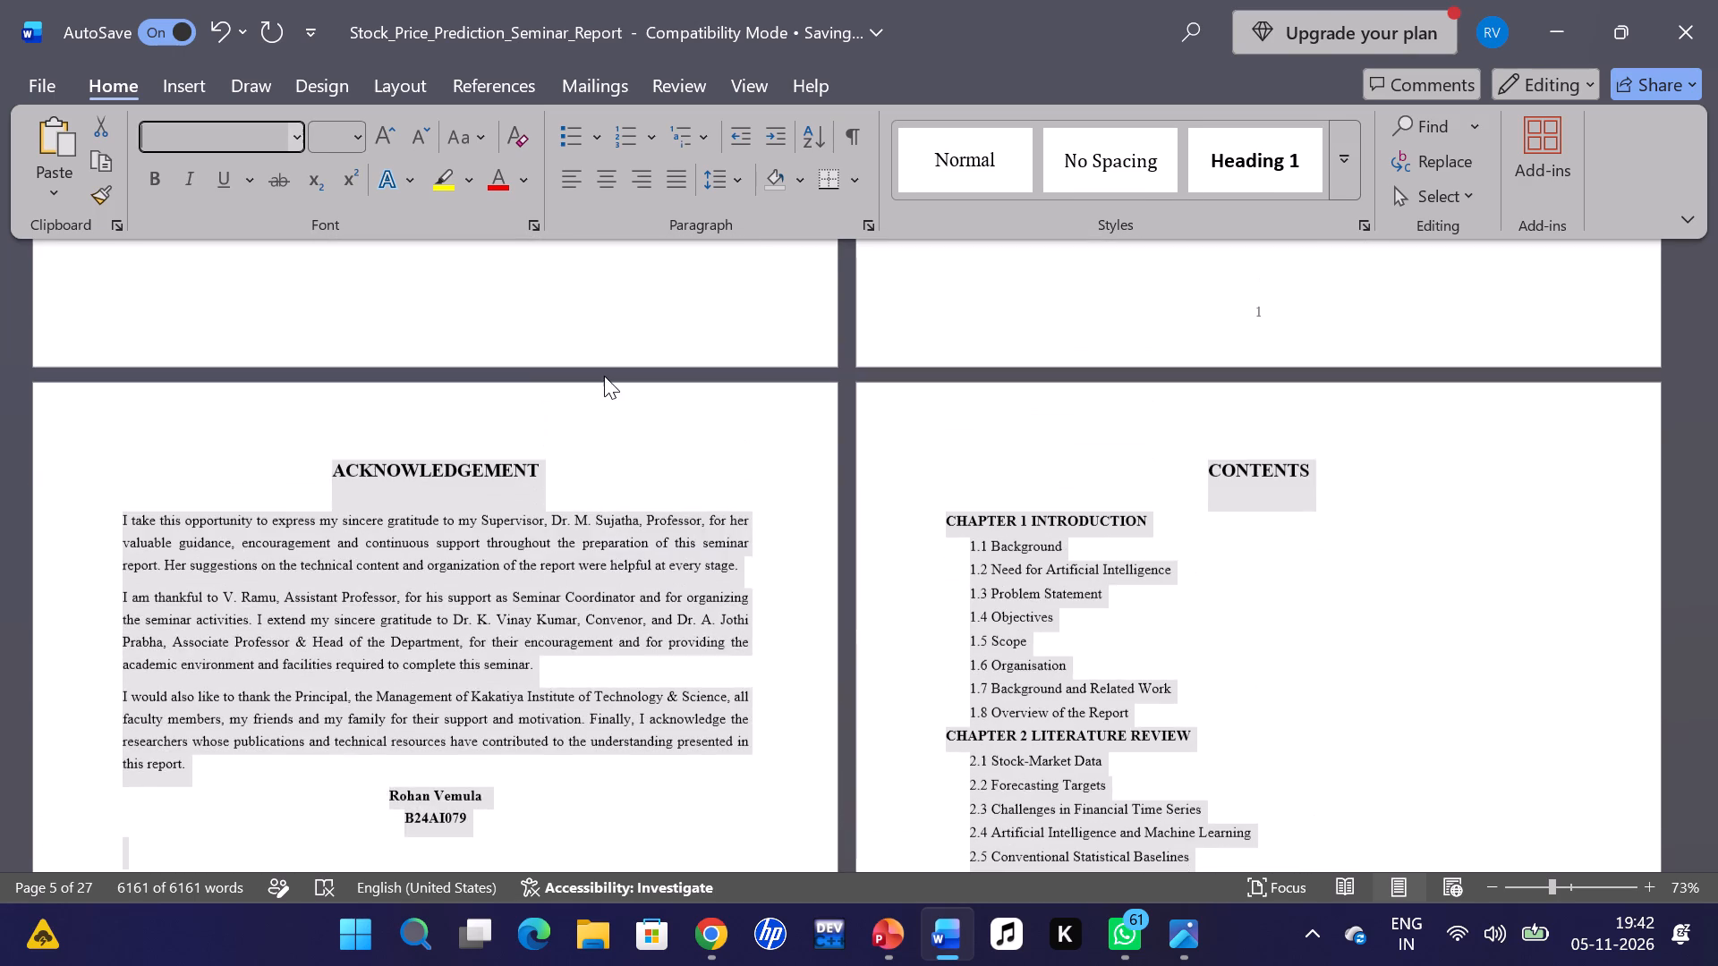
scroll(604, 376, up, 2)
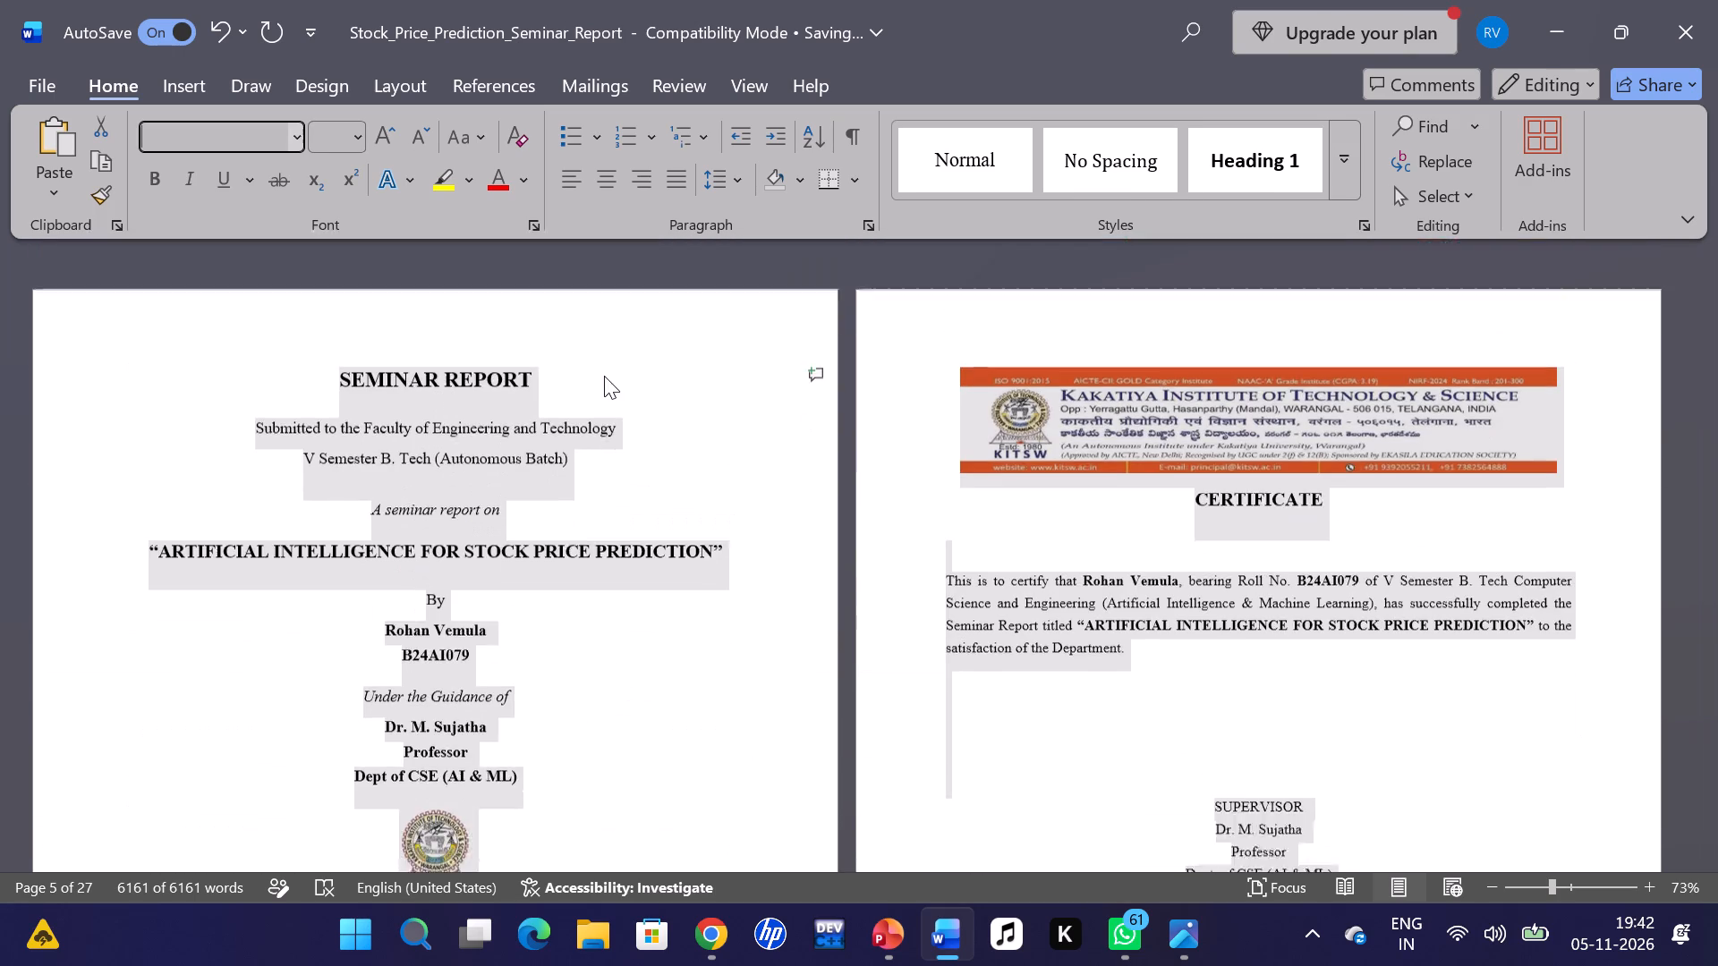
click(1063, 555)
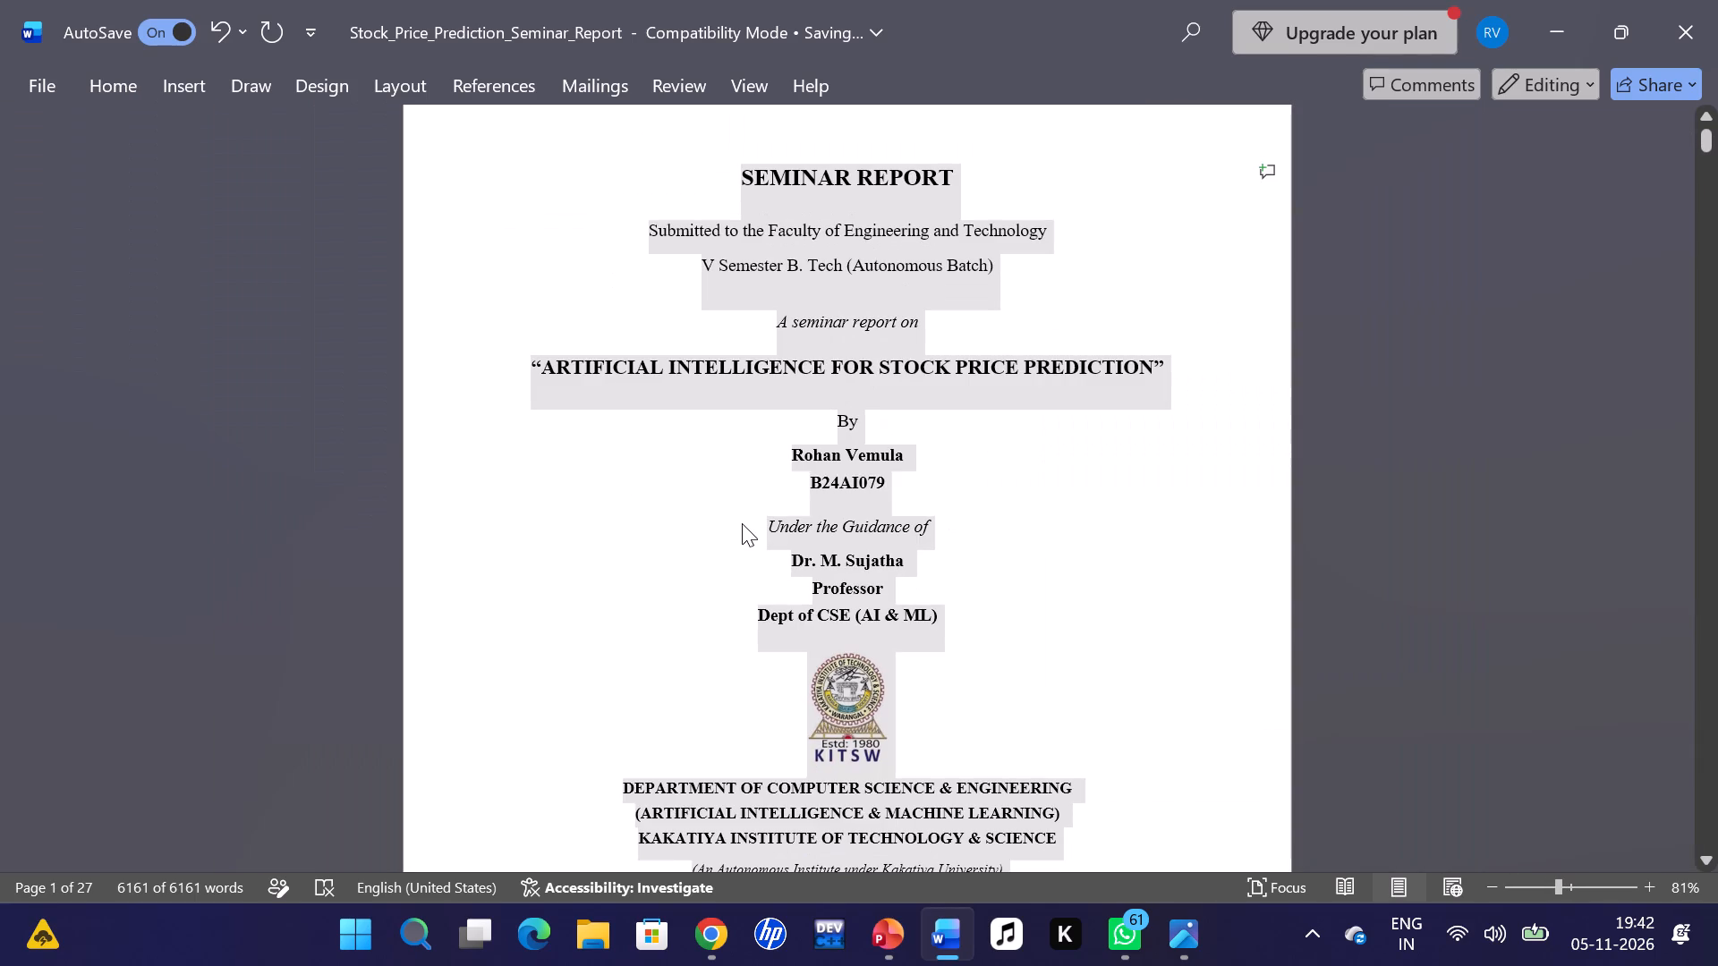
click(742, 523)
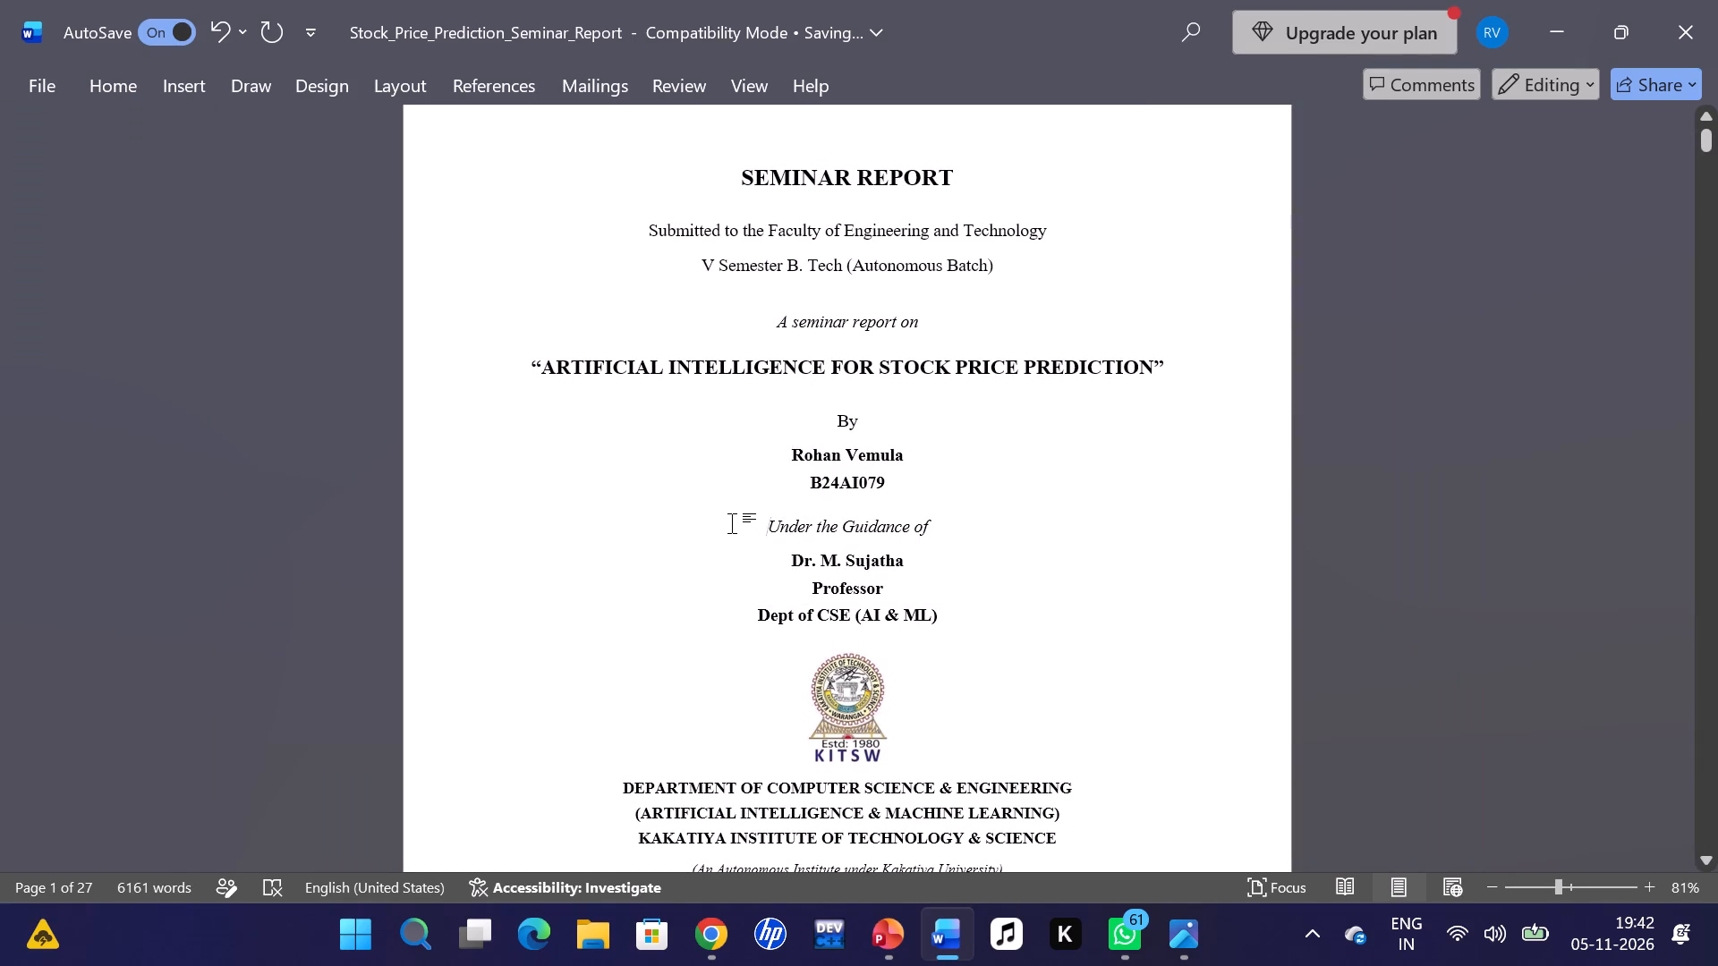
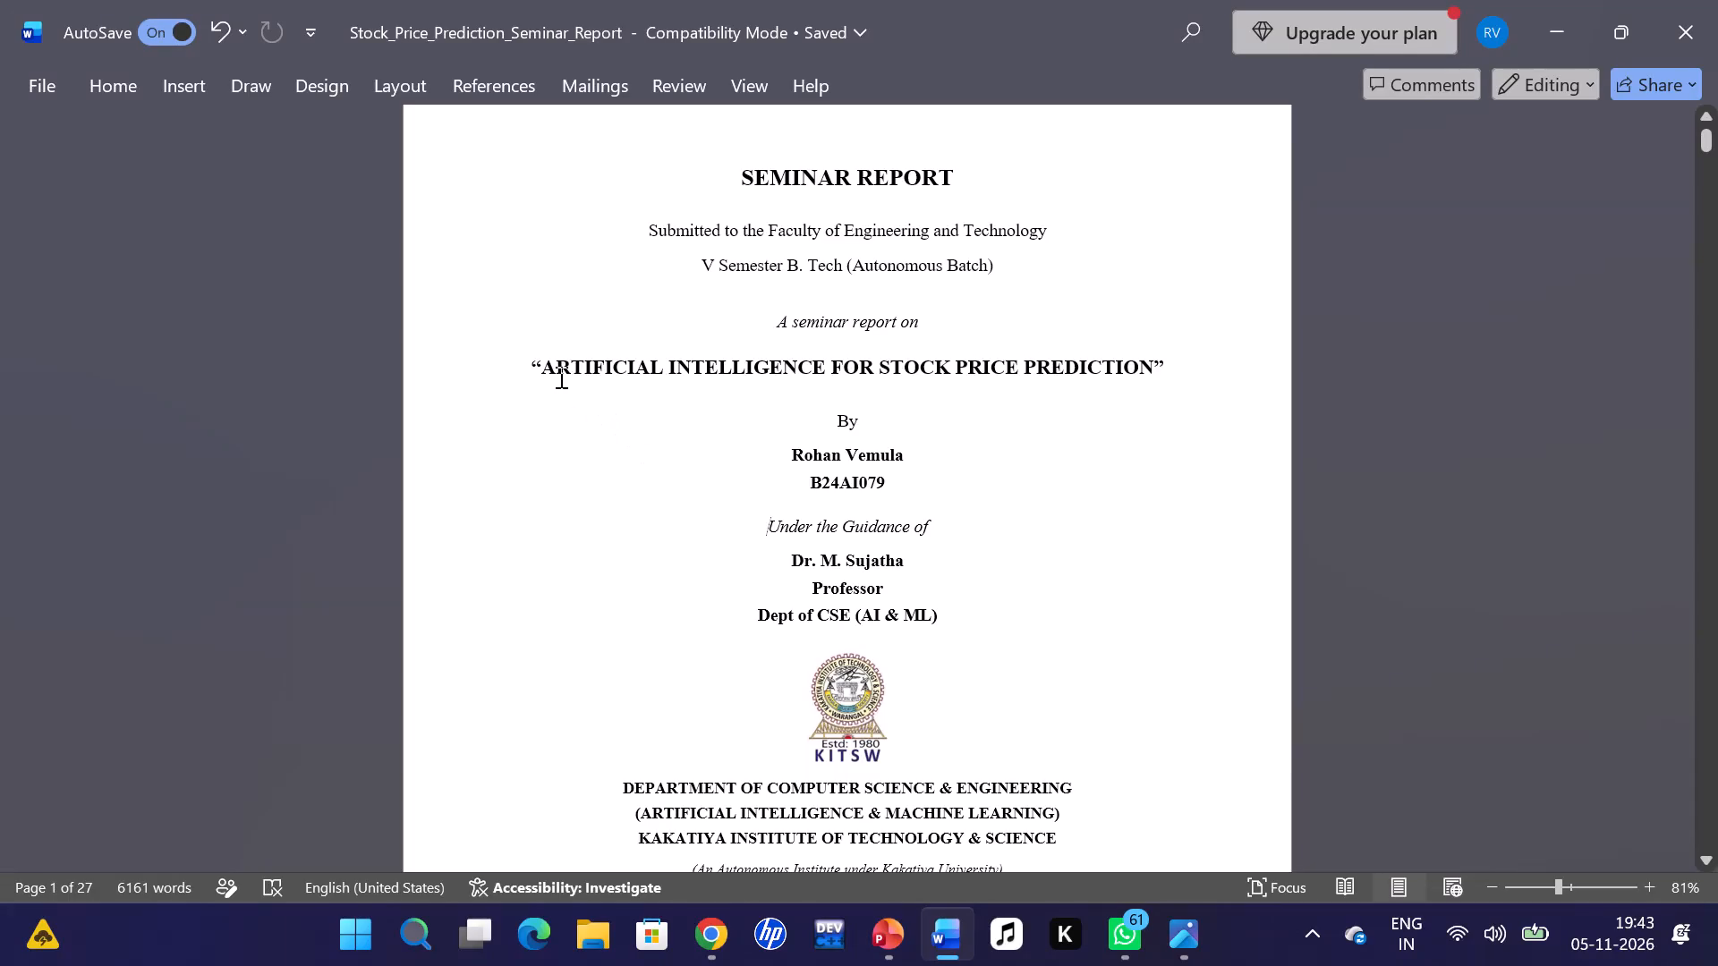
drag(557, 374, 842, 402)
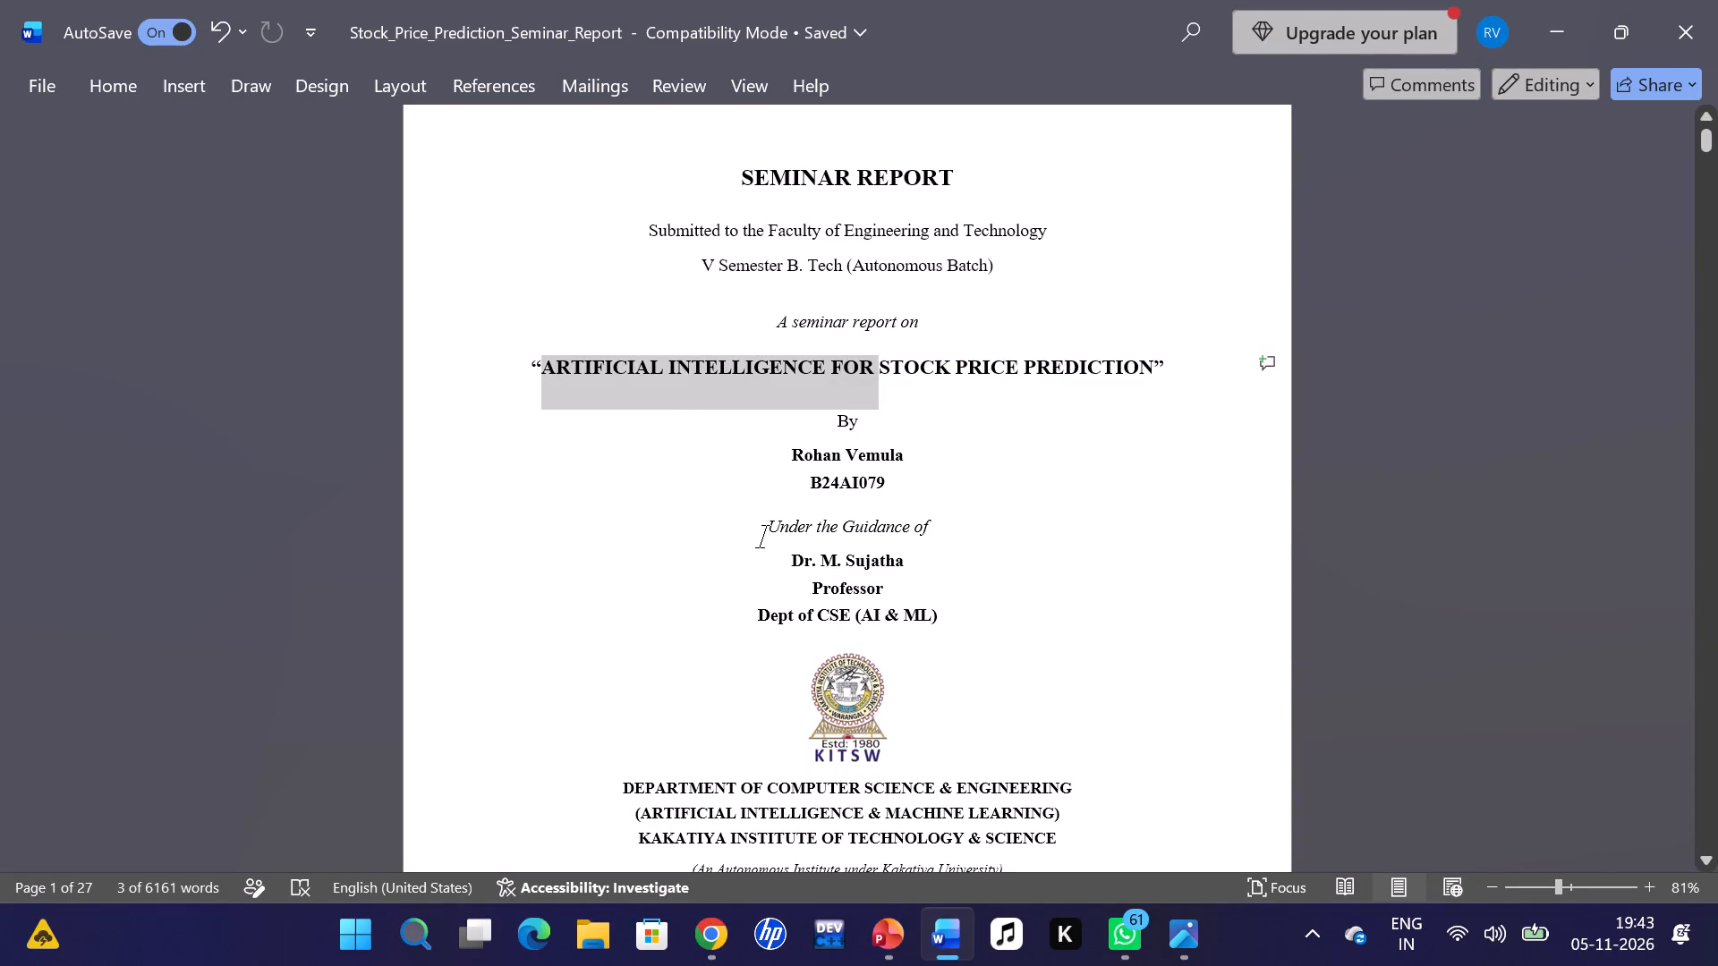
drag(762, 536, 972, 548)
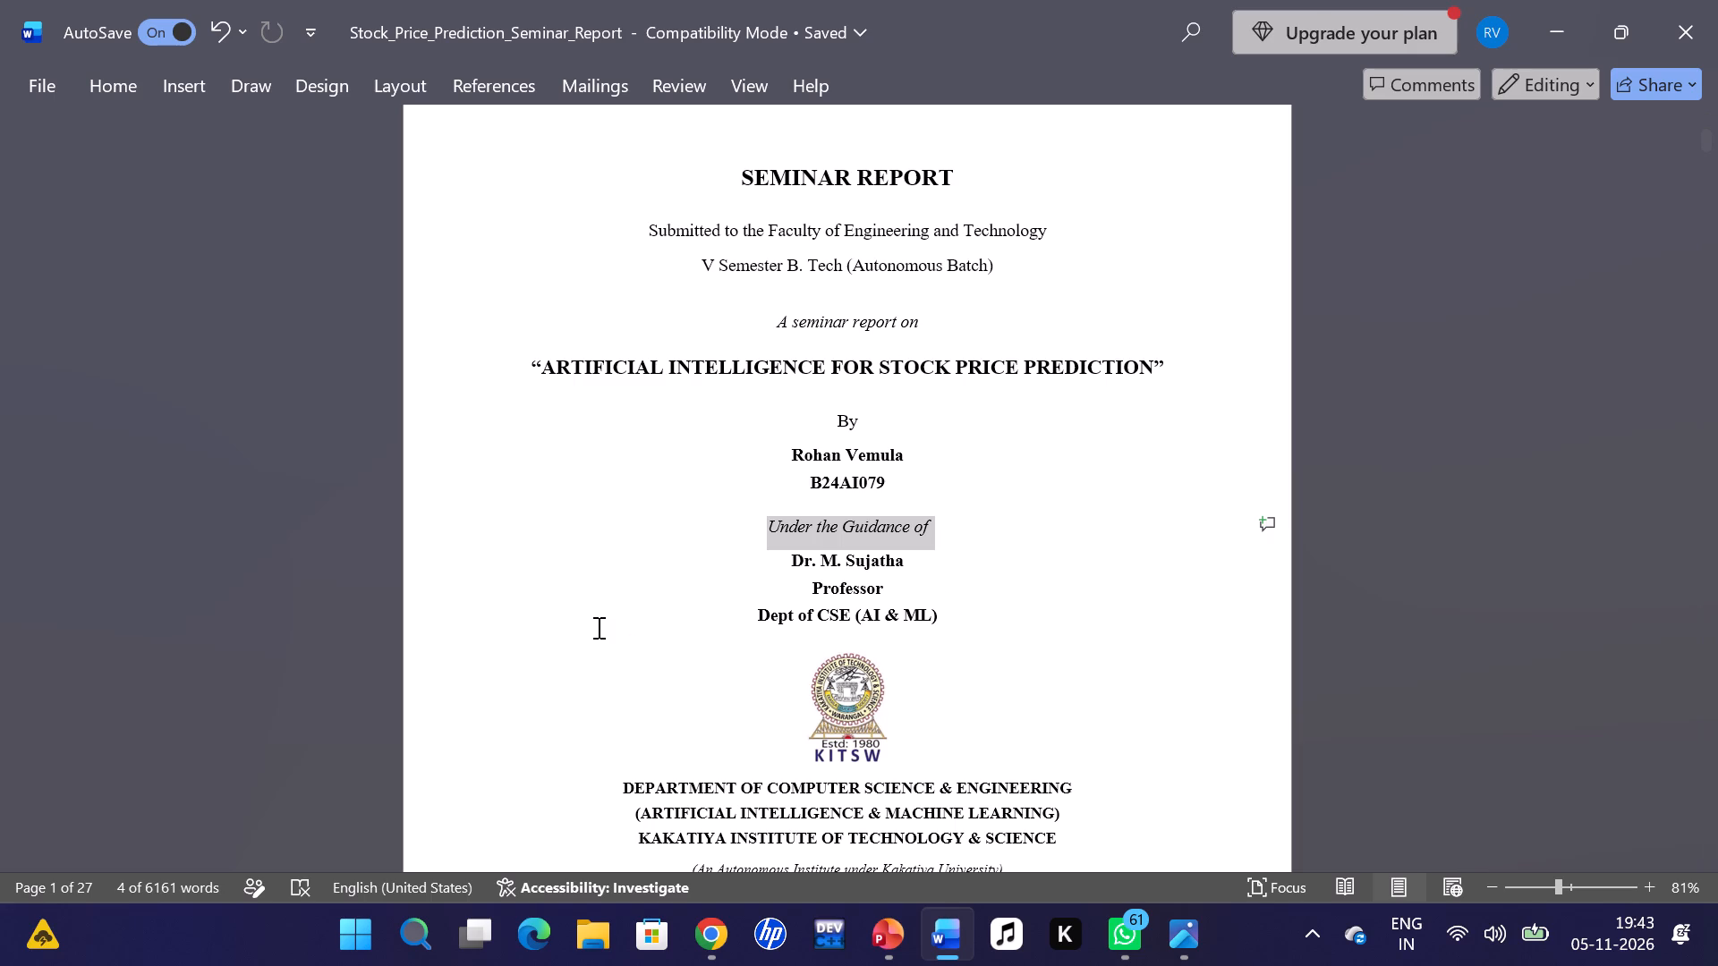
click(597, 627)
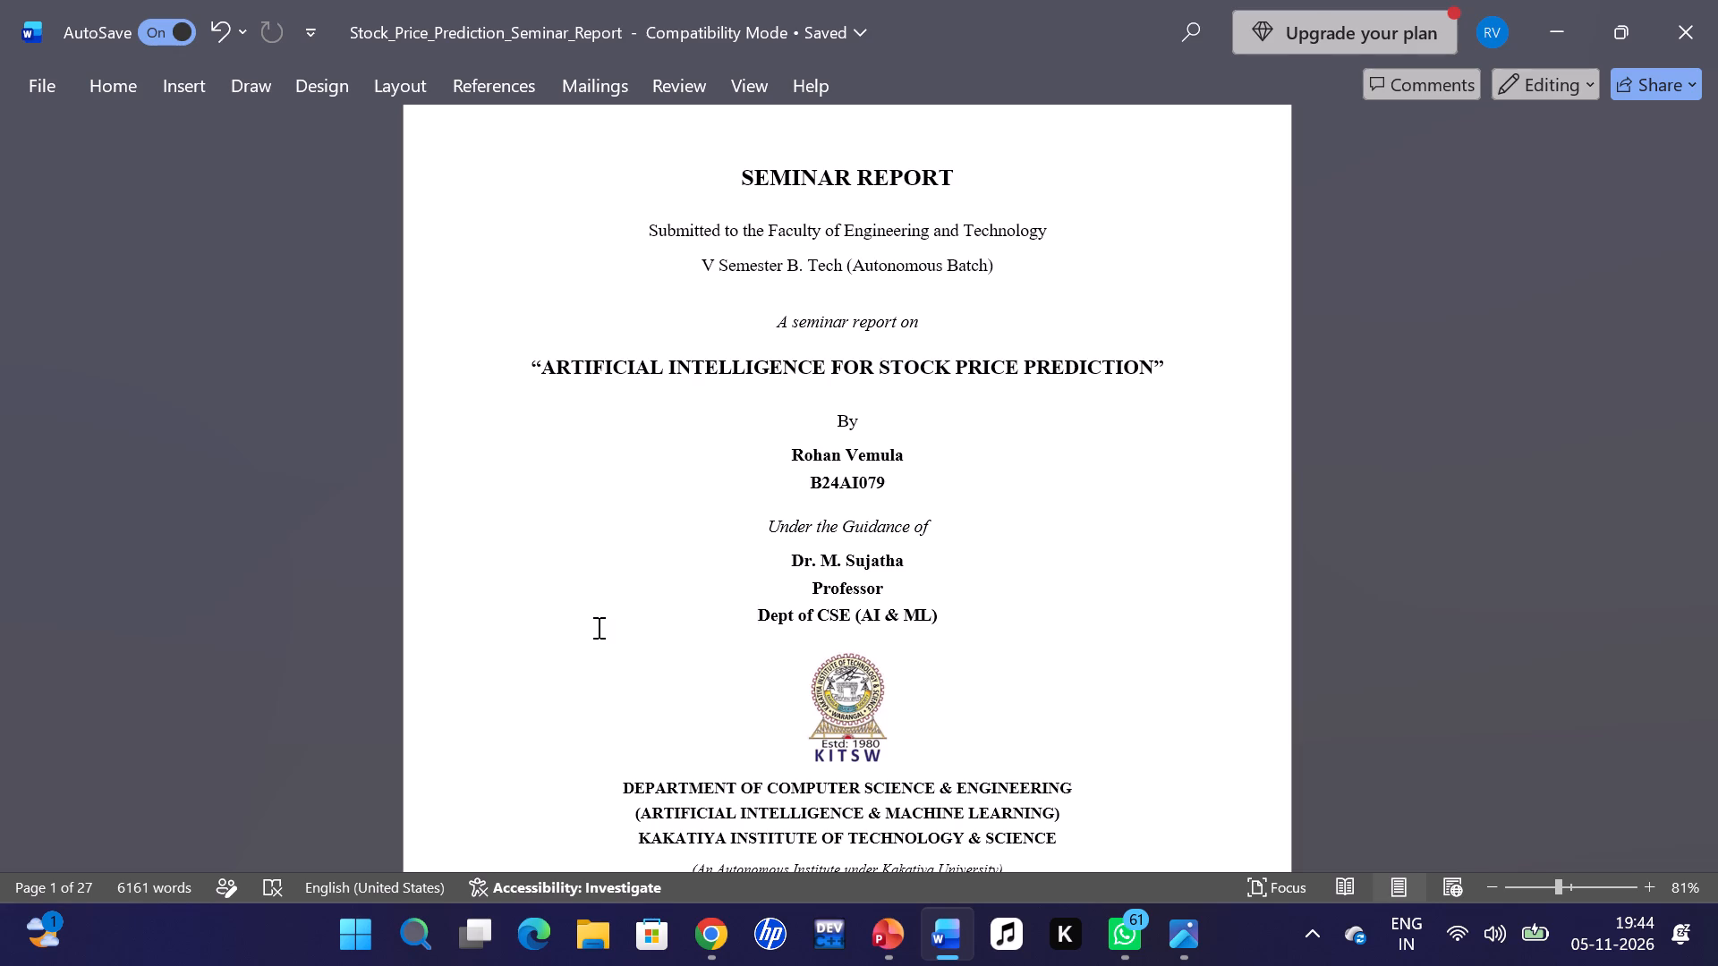
Join "V Semester B. Tech" onto the cover page's "Submitted to the Faculty" line, keeping "(Autonomous Batch)" on its own line below.
click(701, 258)
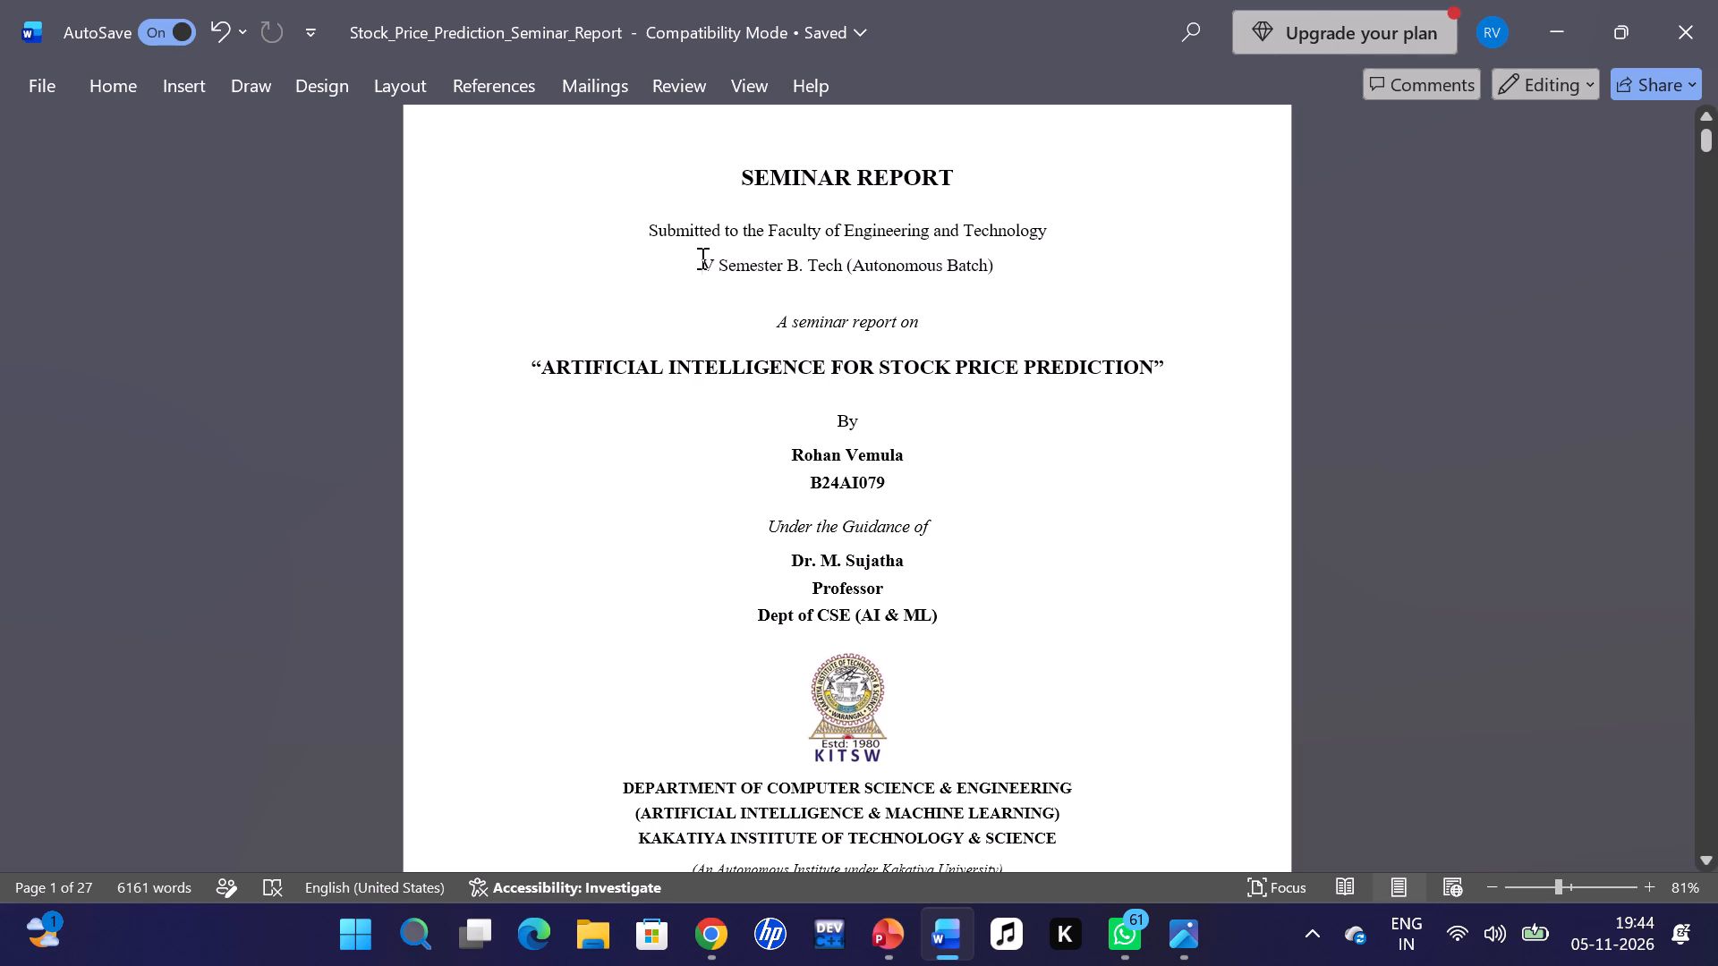
key(BackSpace)
key(BackSpace)
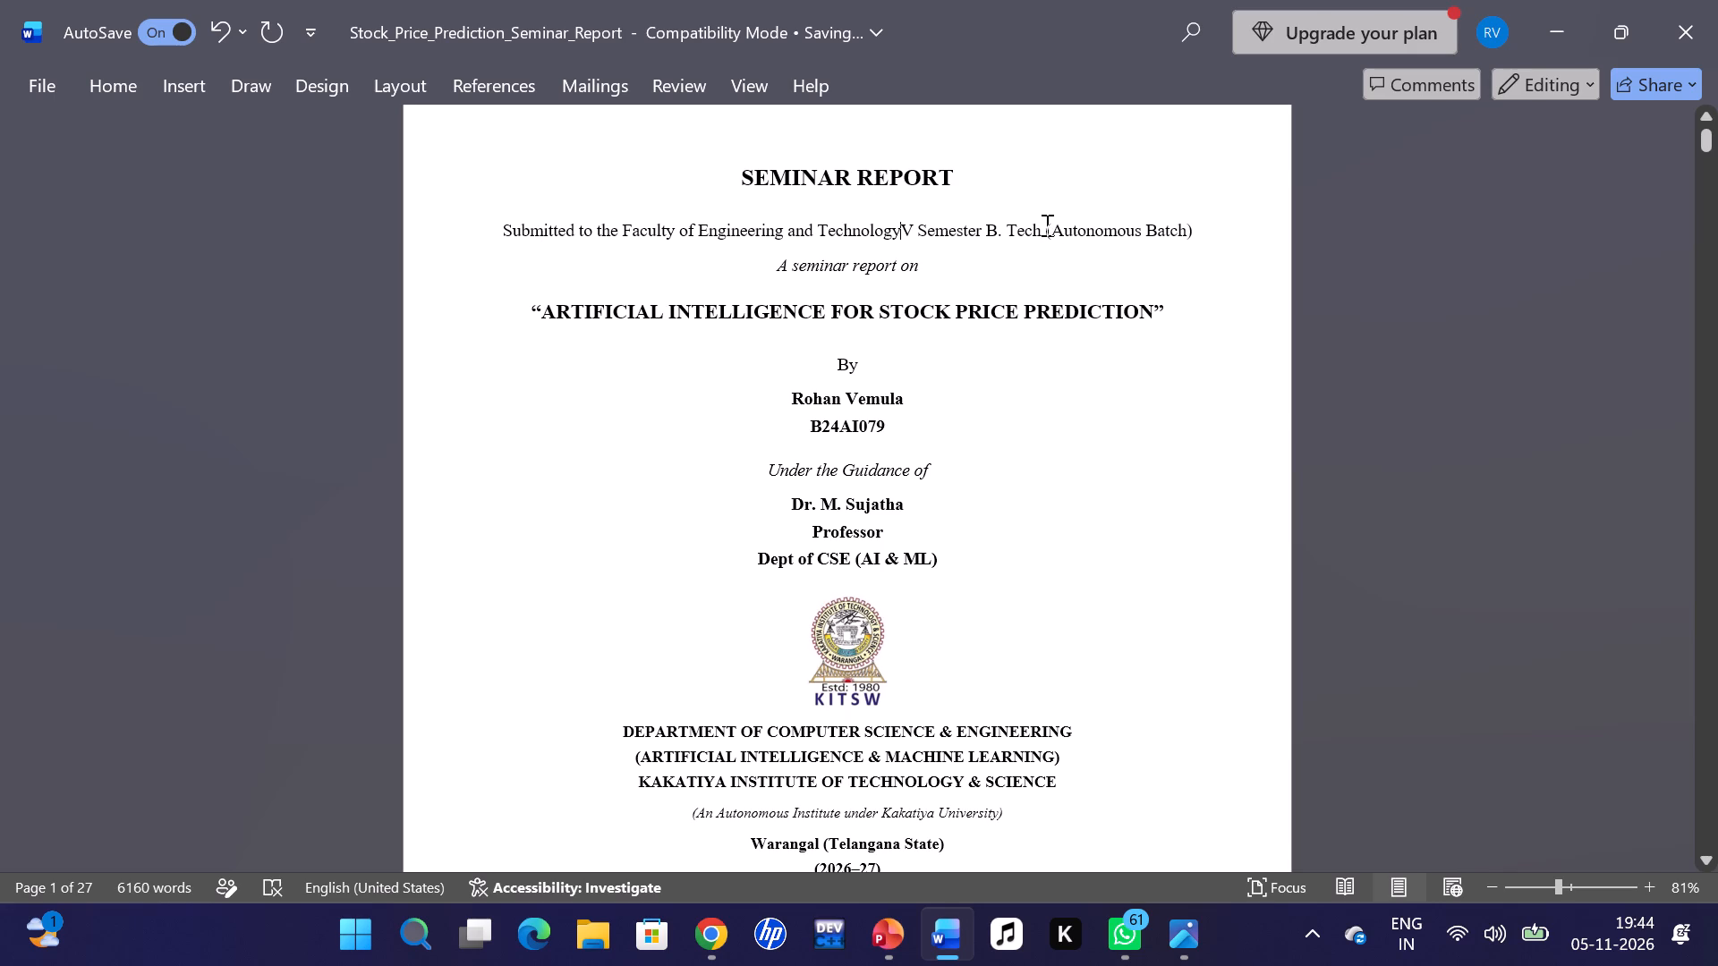
key(space)
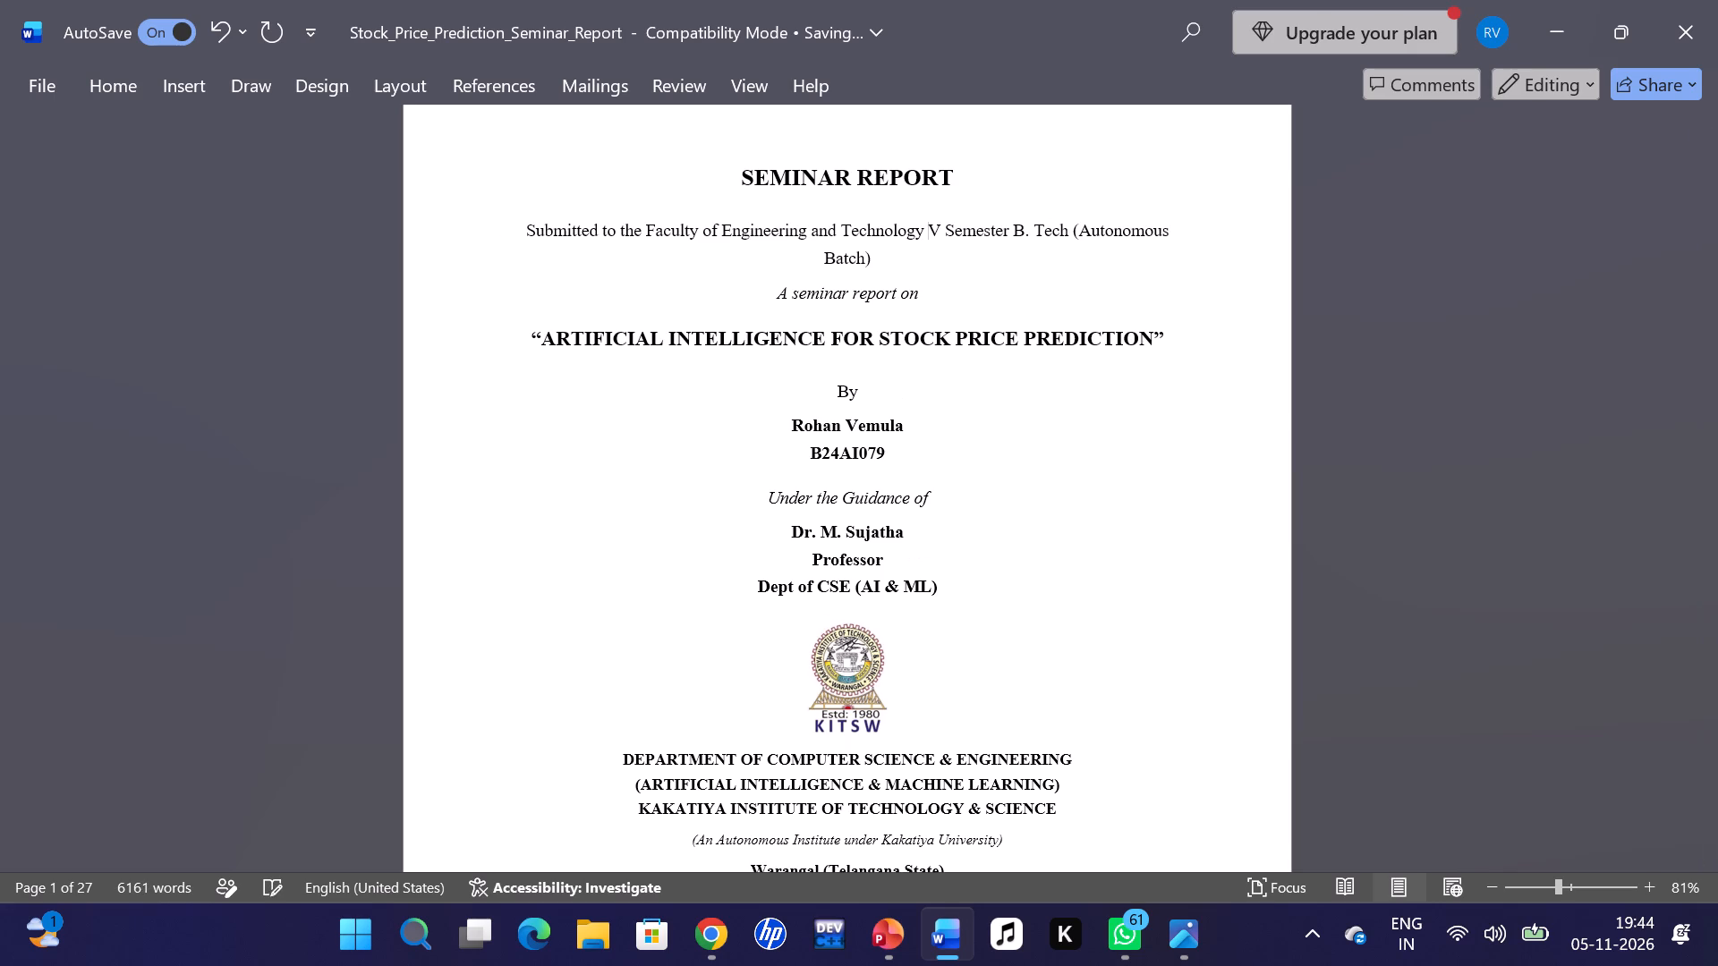
click(1069, 233)
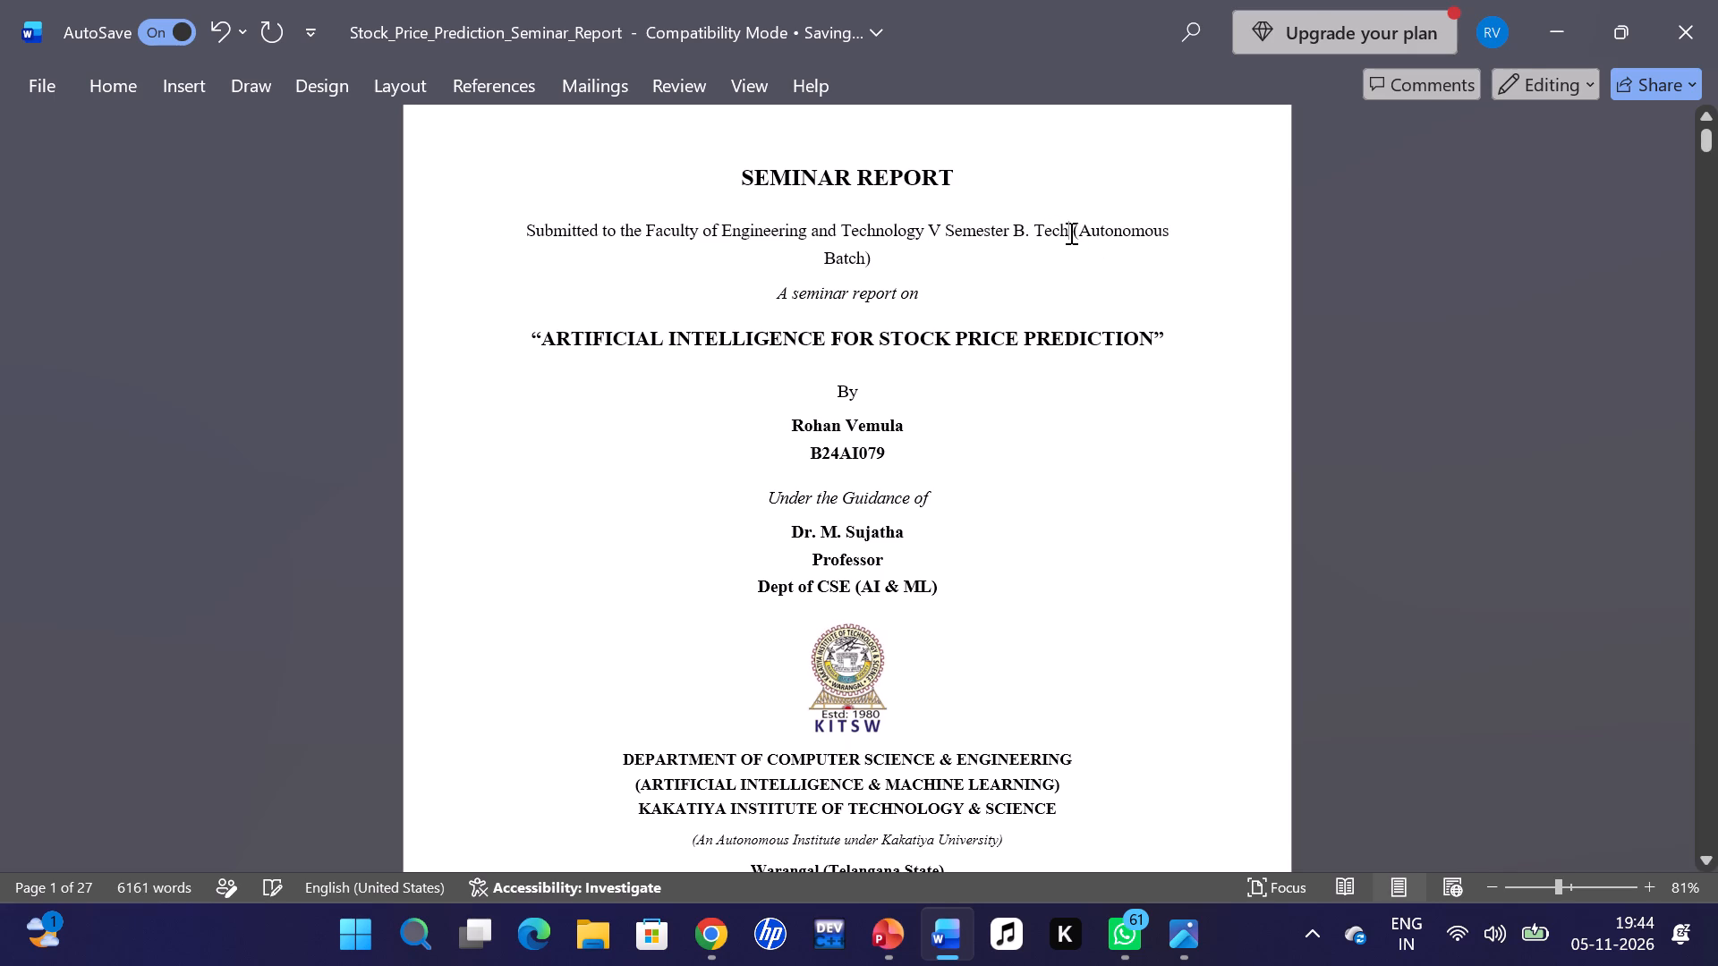
key(Return)
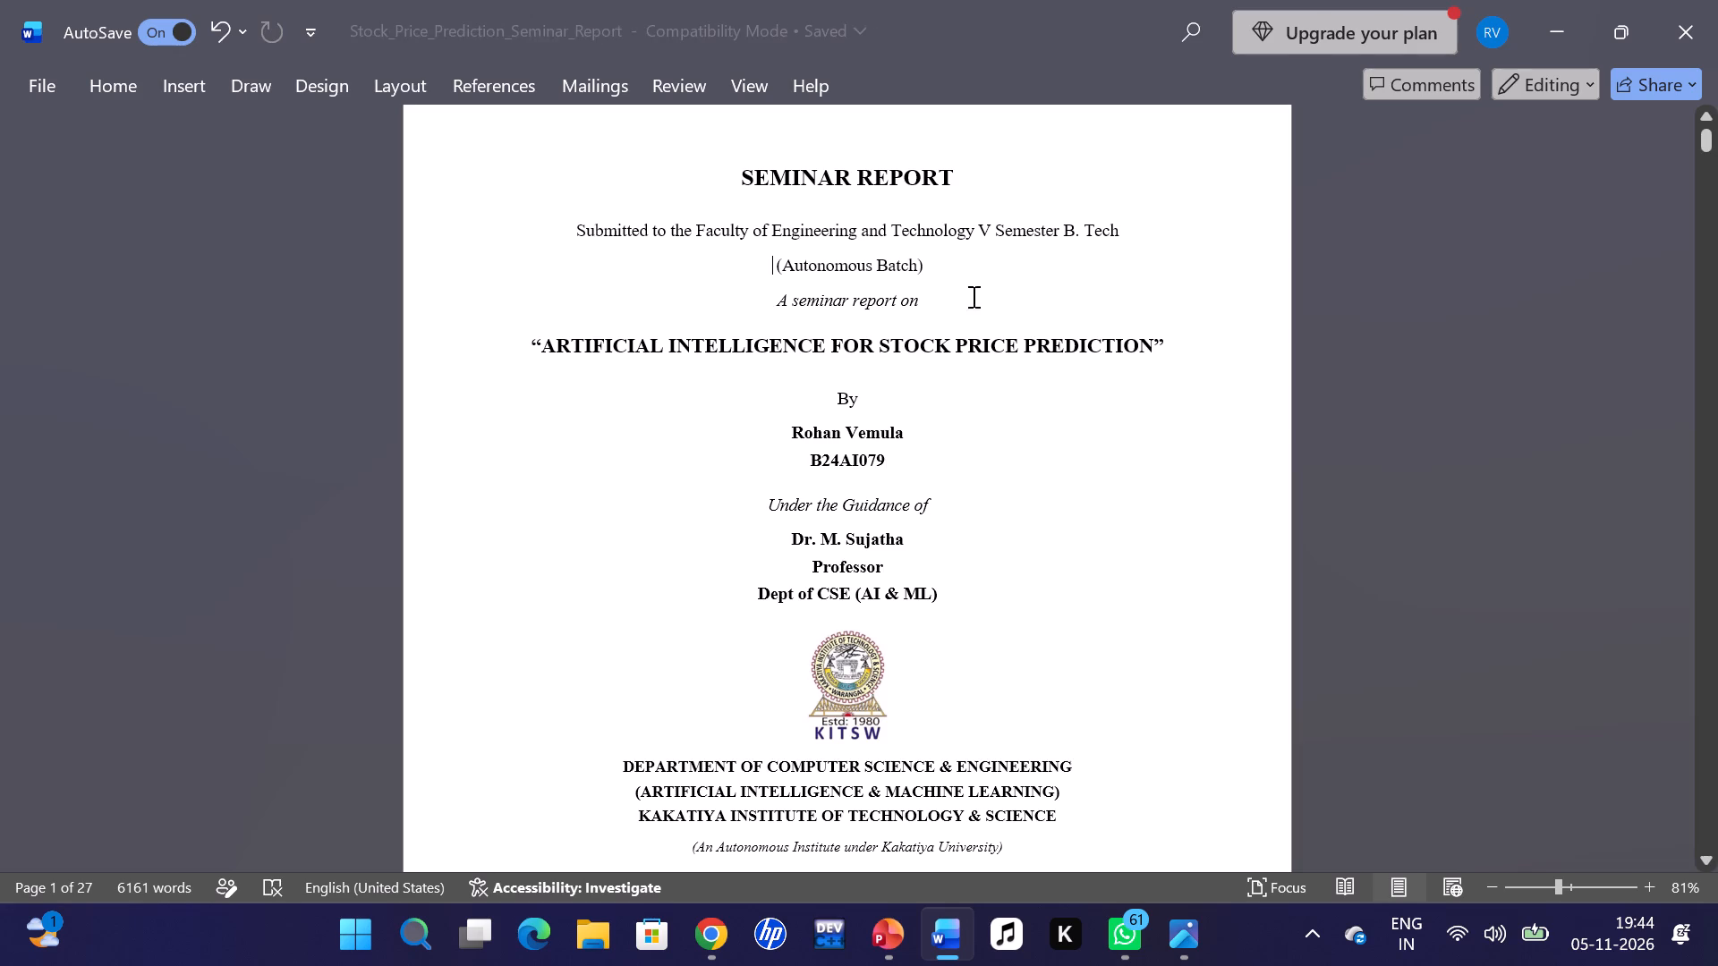
Make the cover page's "A seminar report on" line bold while keeping it italic.
drag(773, 308, 948, 298)
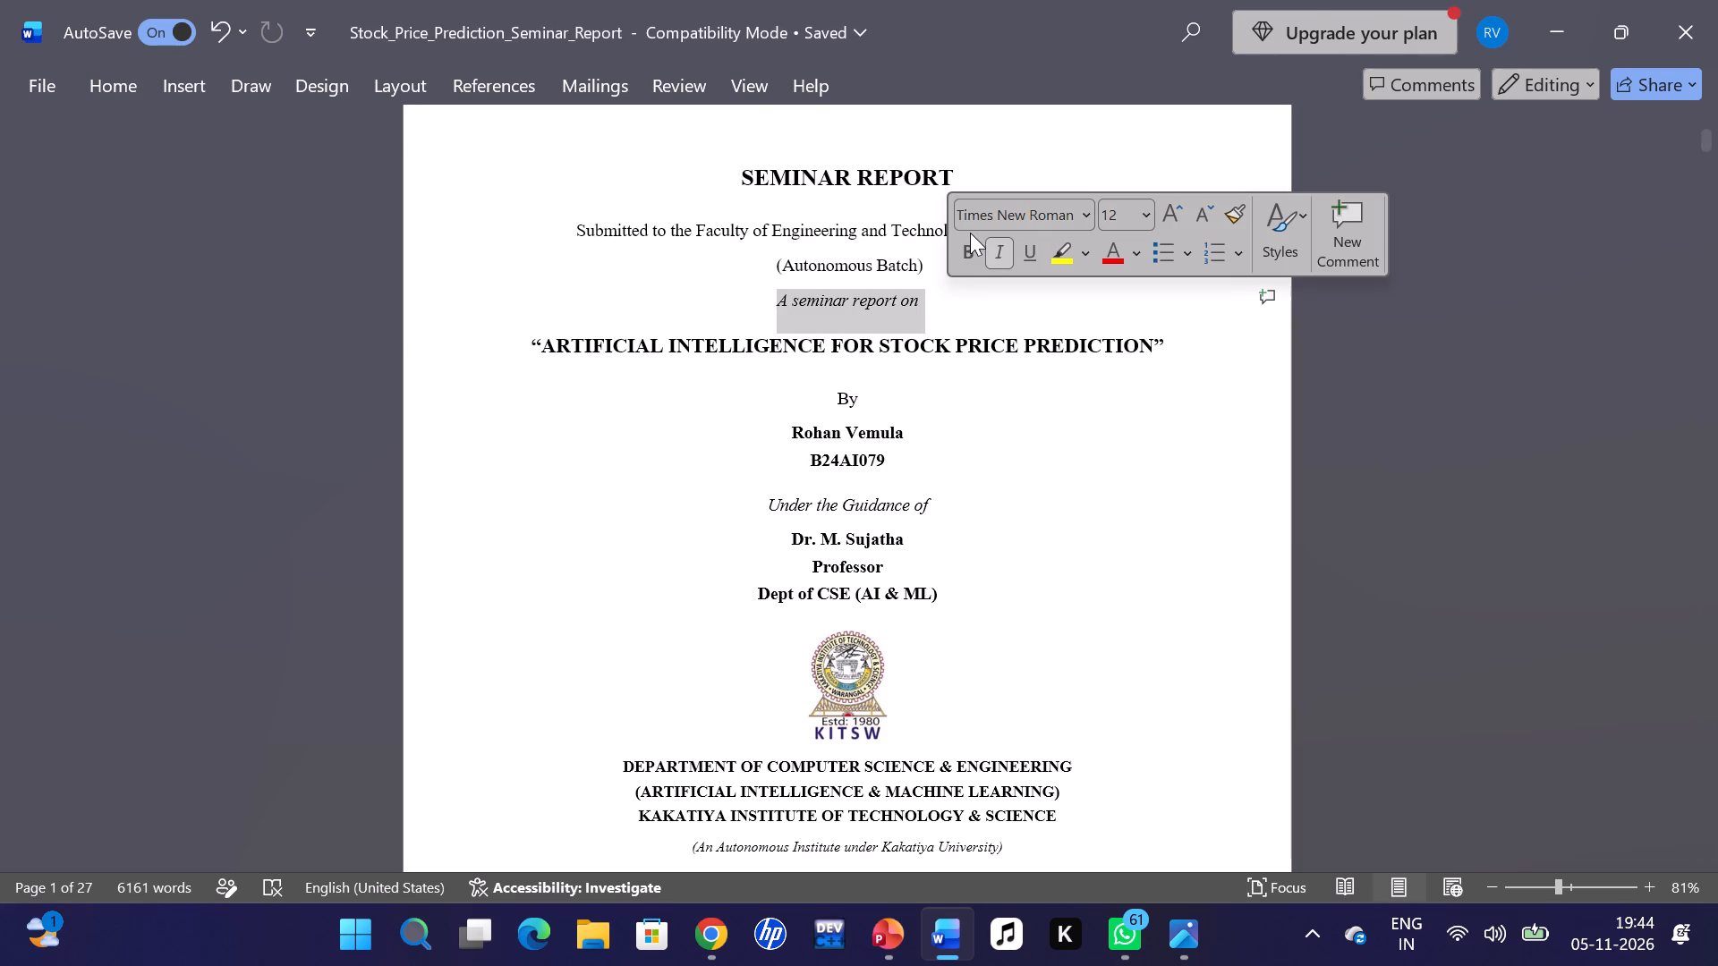
click(967, 246)
click(1004, 247)
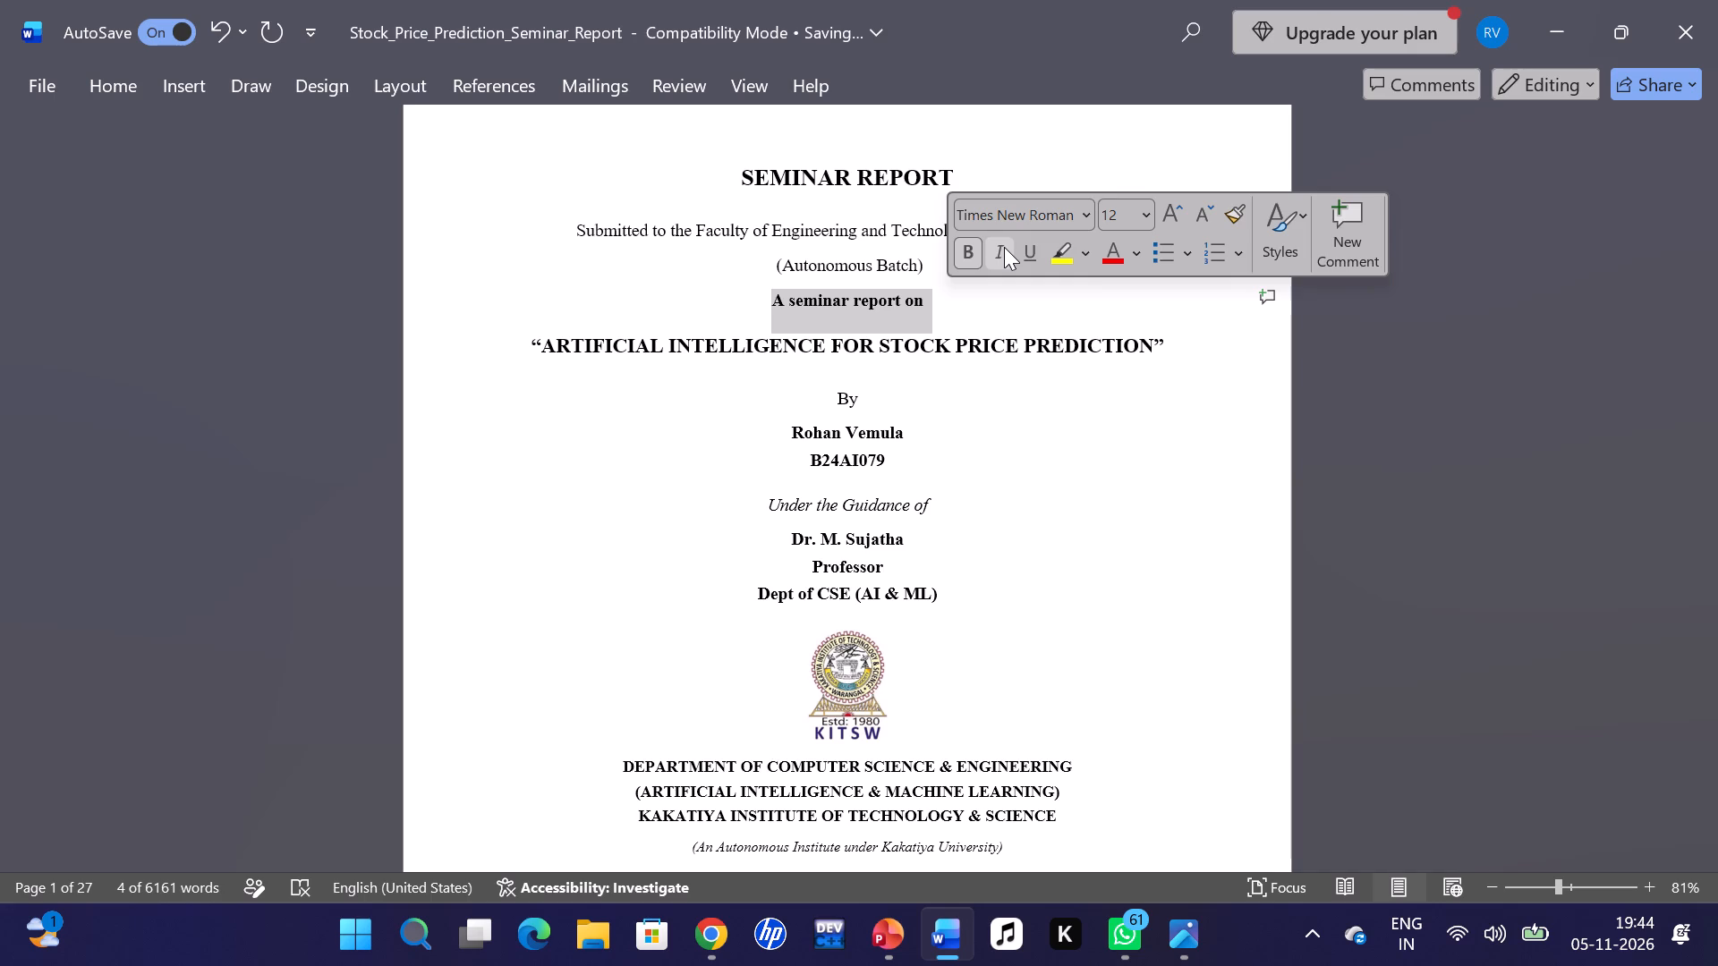
click(1004, 247)
click(1009, 479)
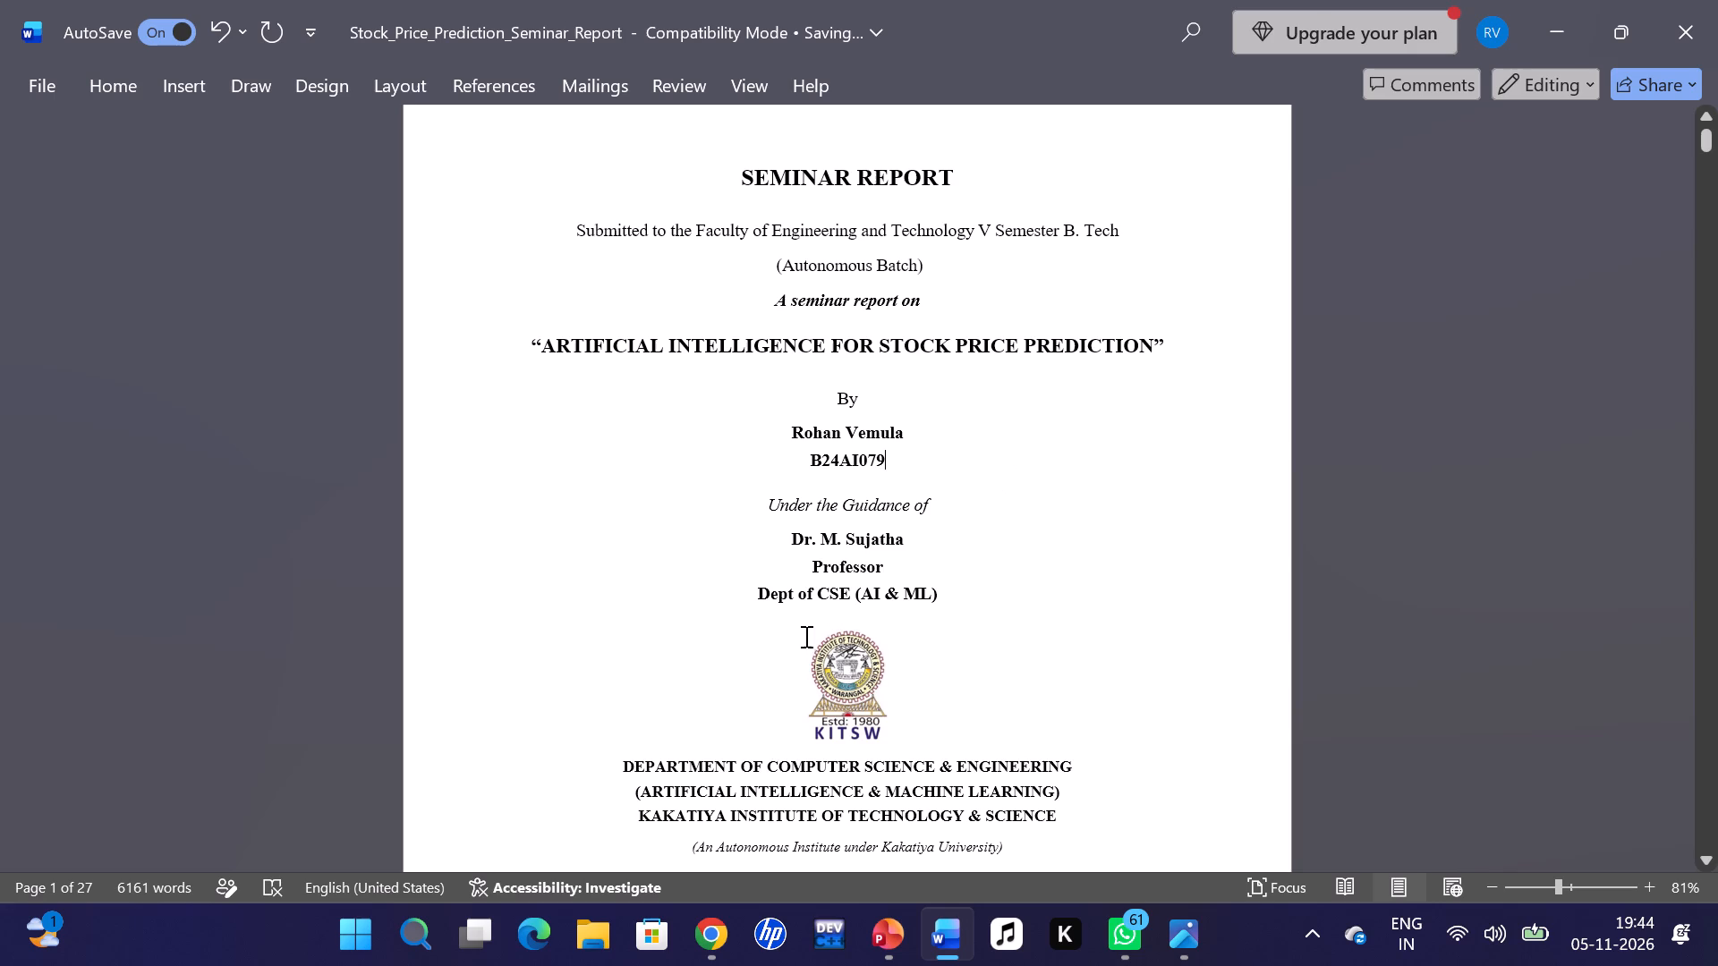
Move the college logo from above the department name up to the "By" line beneath the report title.
click(861, 668)
drag(861, 668, 855, 563)
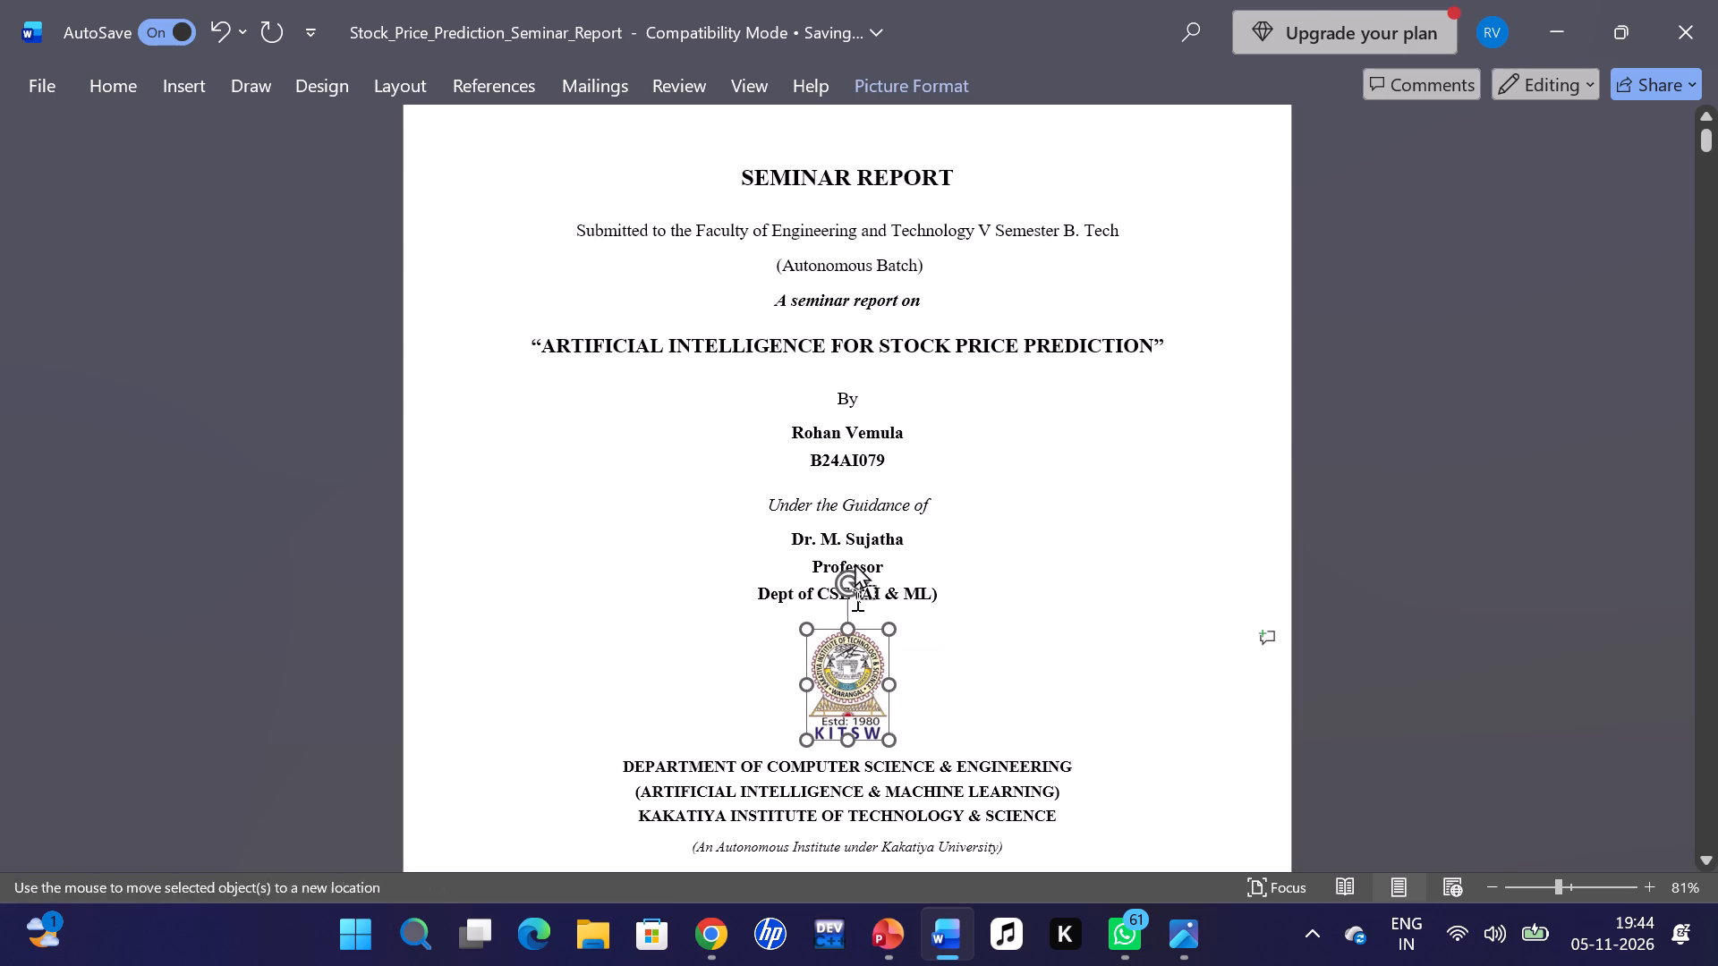
drag(855, 563, 849, 445)
drag(849, 445, 846, 407)
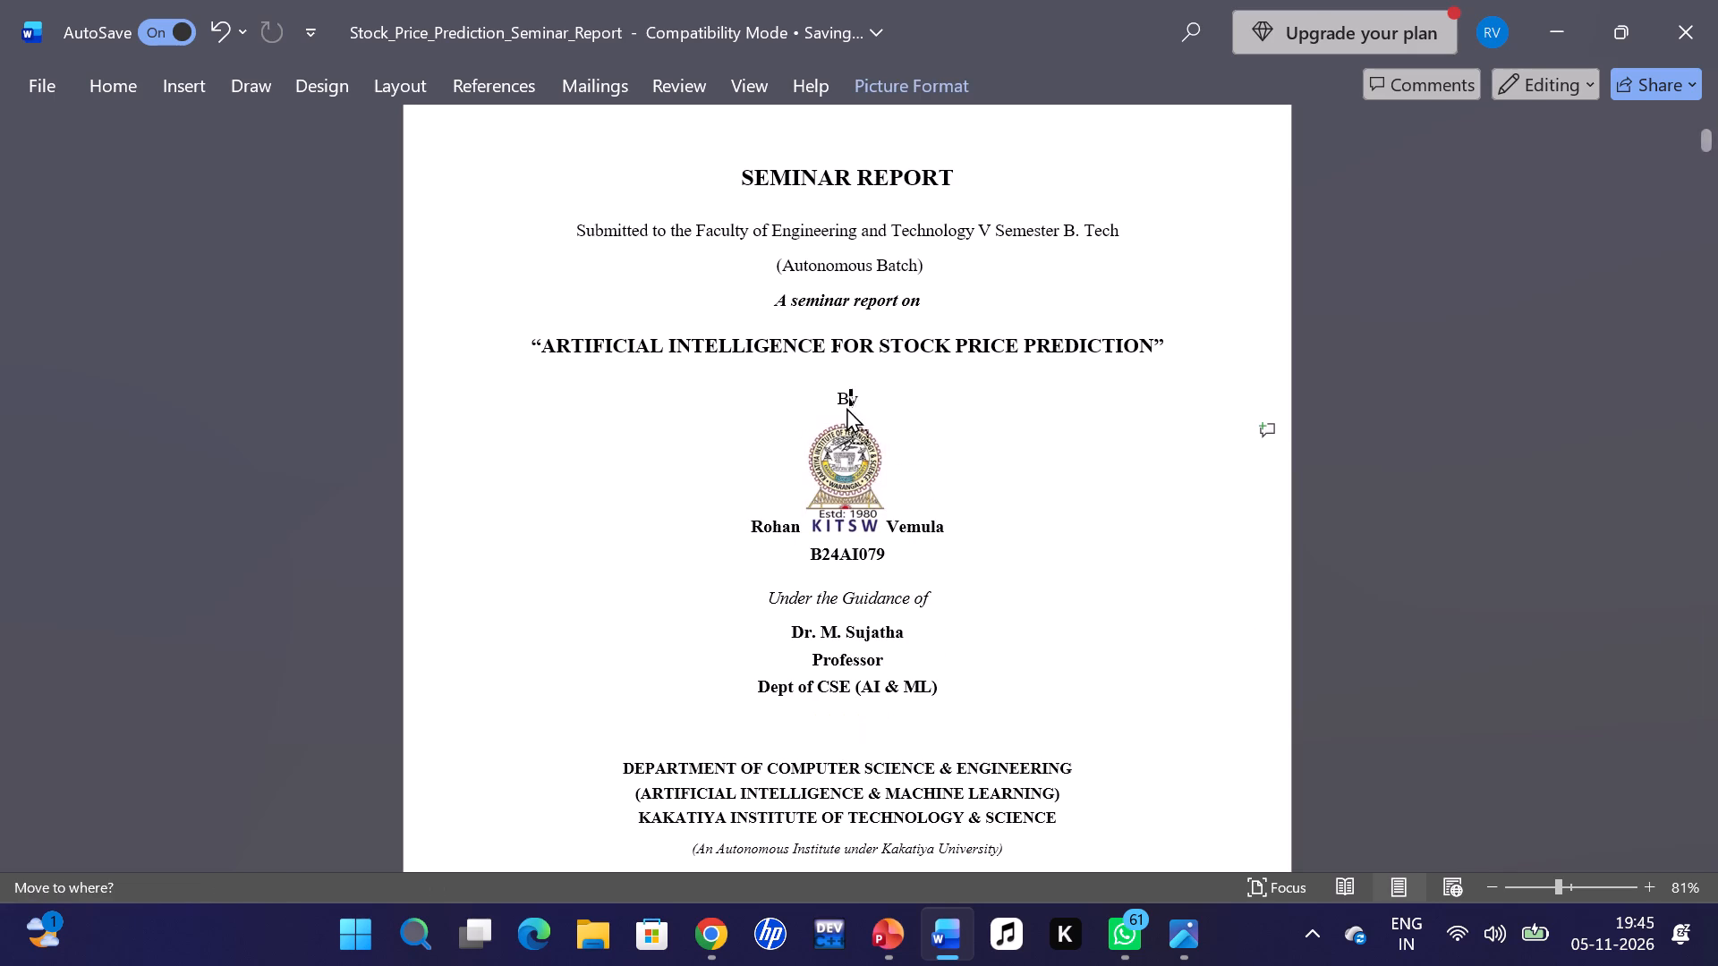
drag(846, 407, 846, 405)
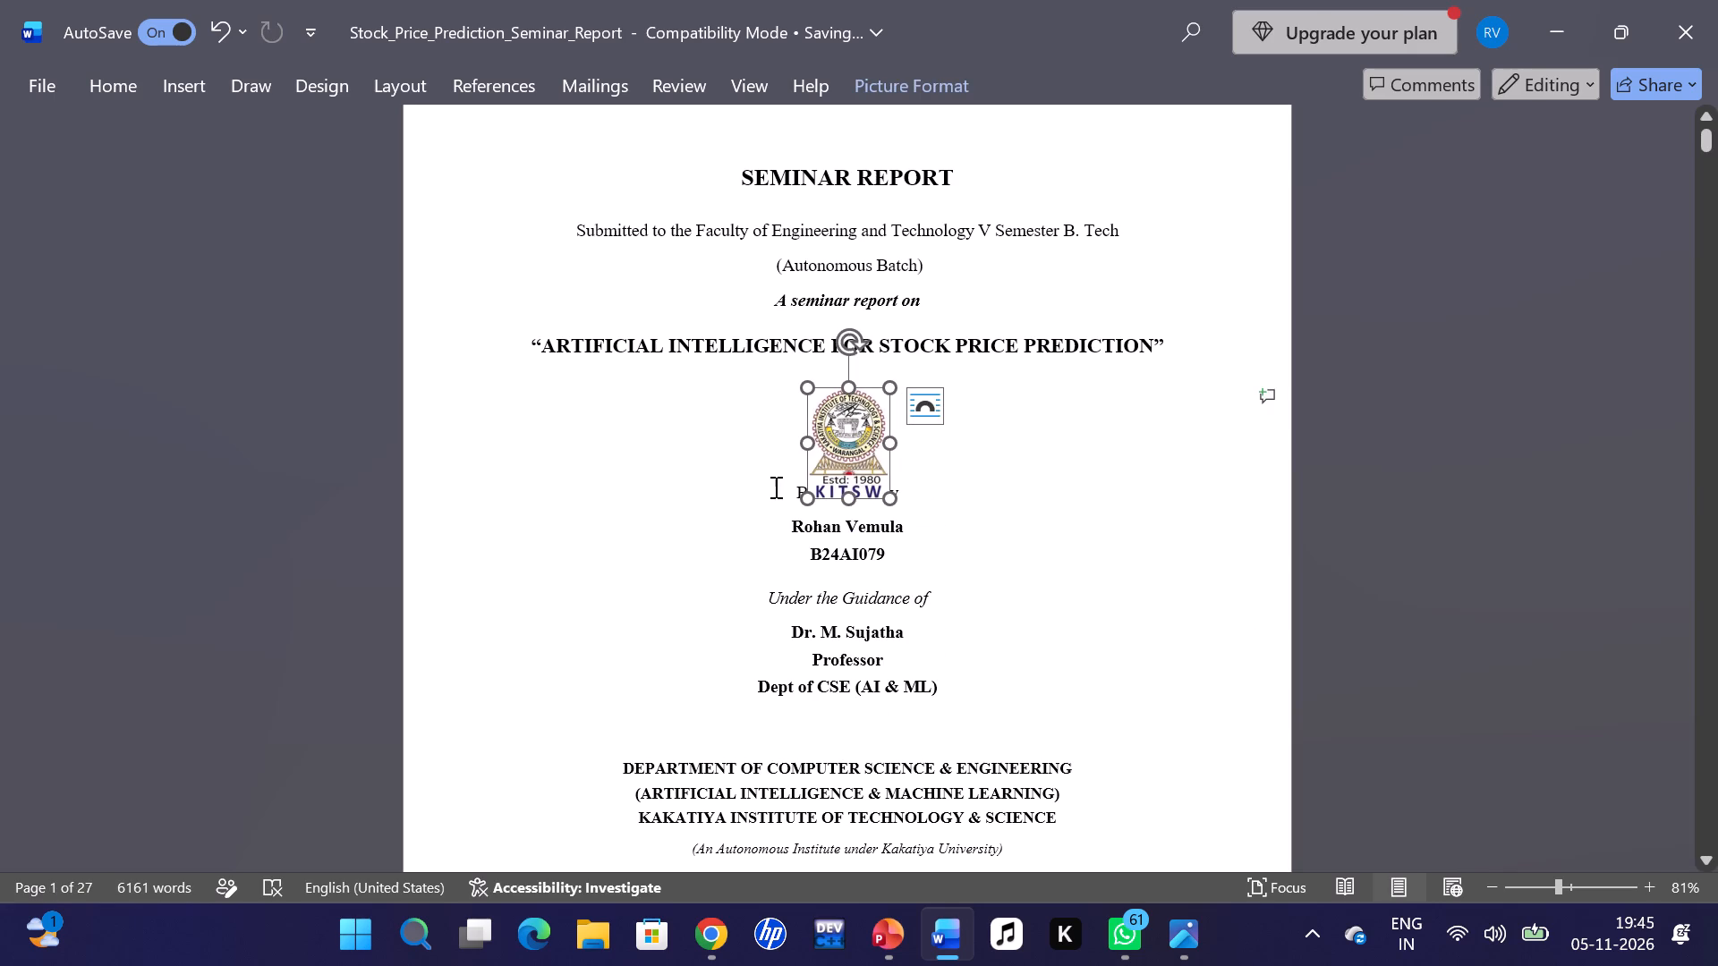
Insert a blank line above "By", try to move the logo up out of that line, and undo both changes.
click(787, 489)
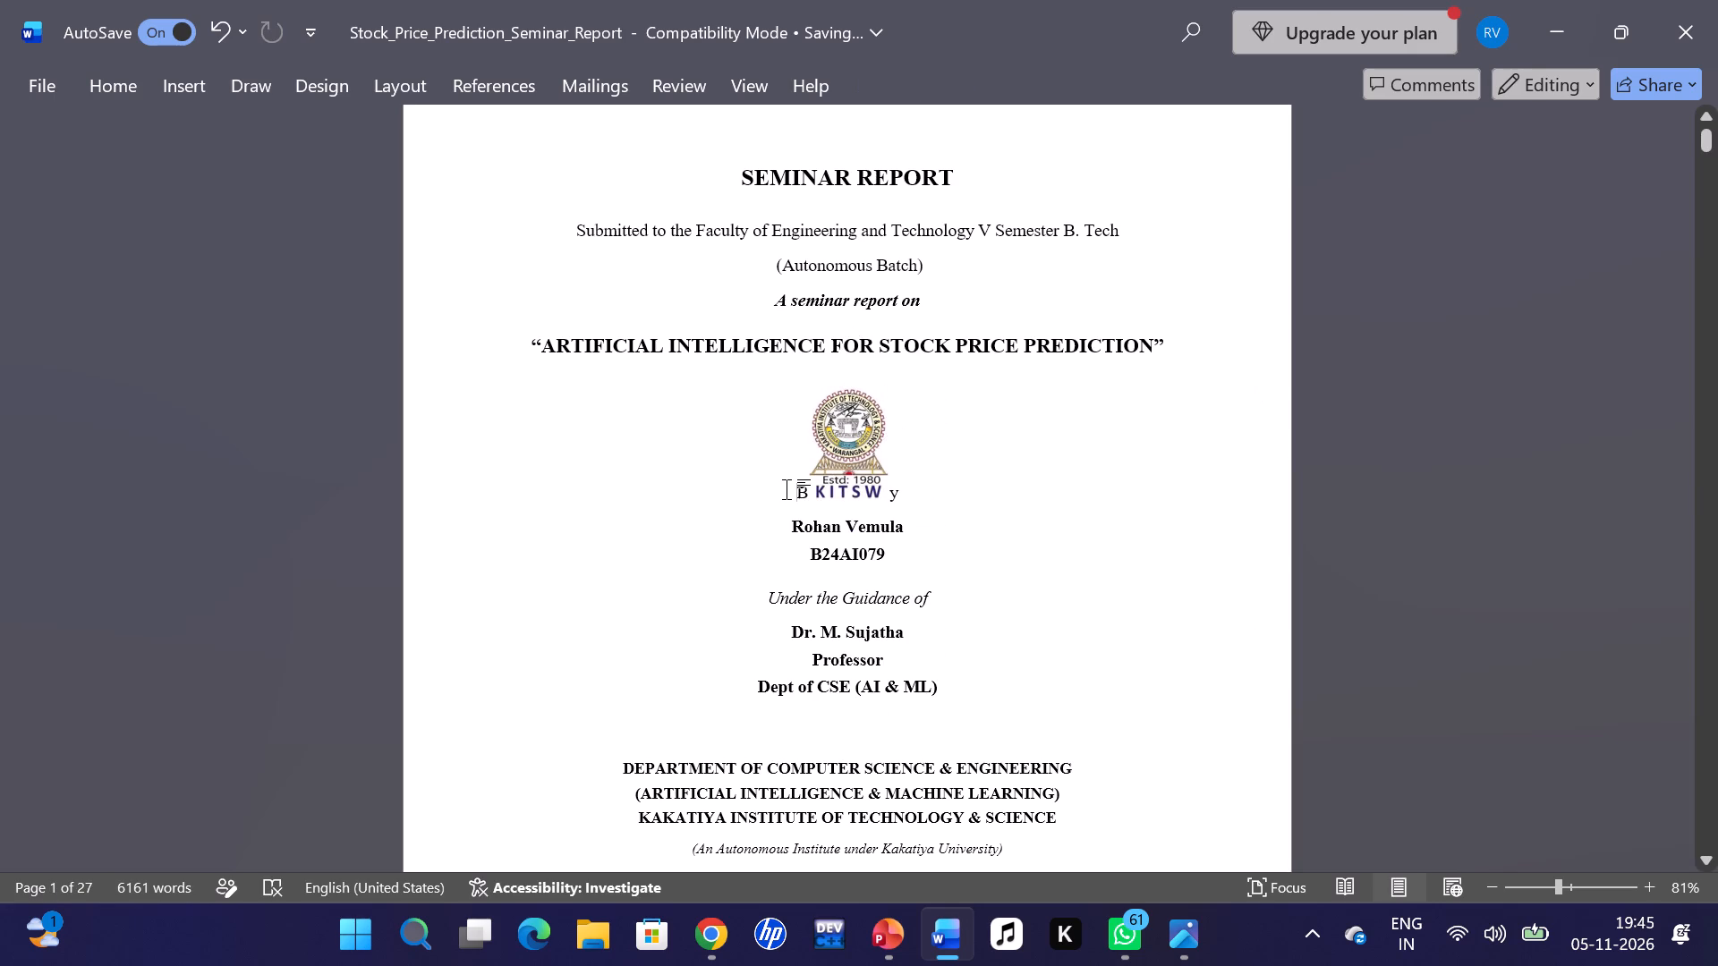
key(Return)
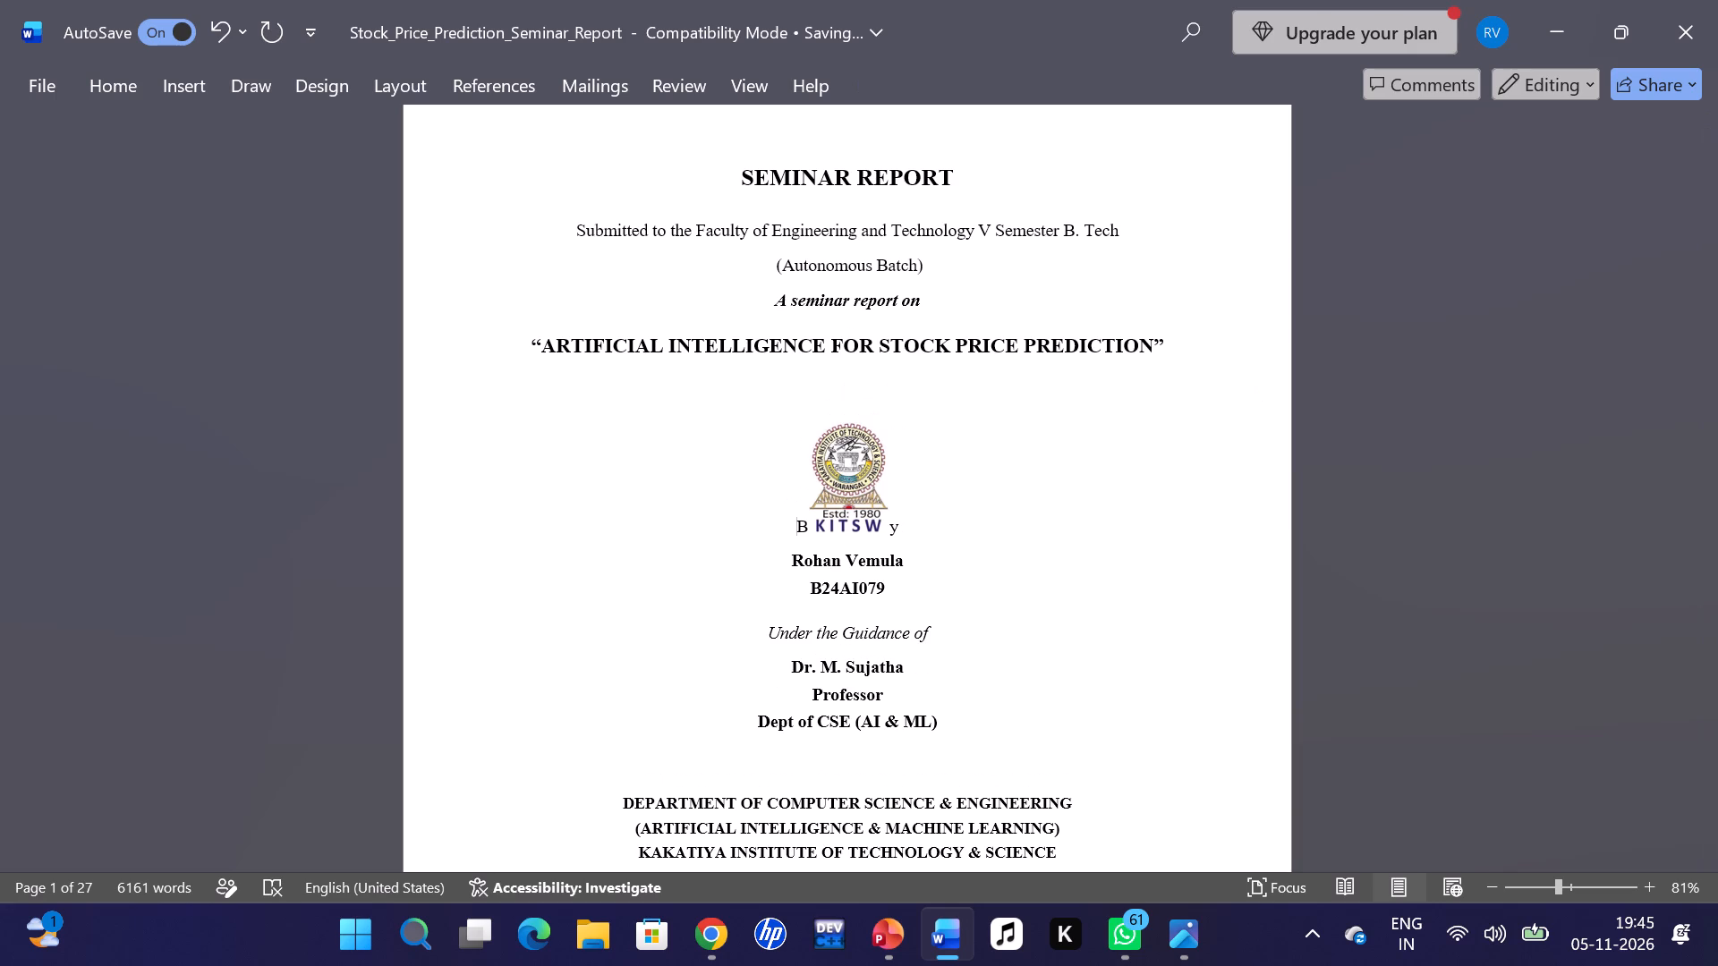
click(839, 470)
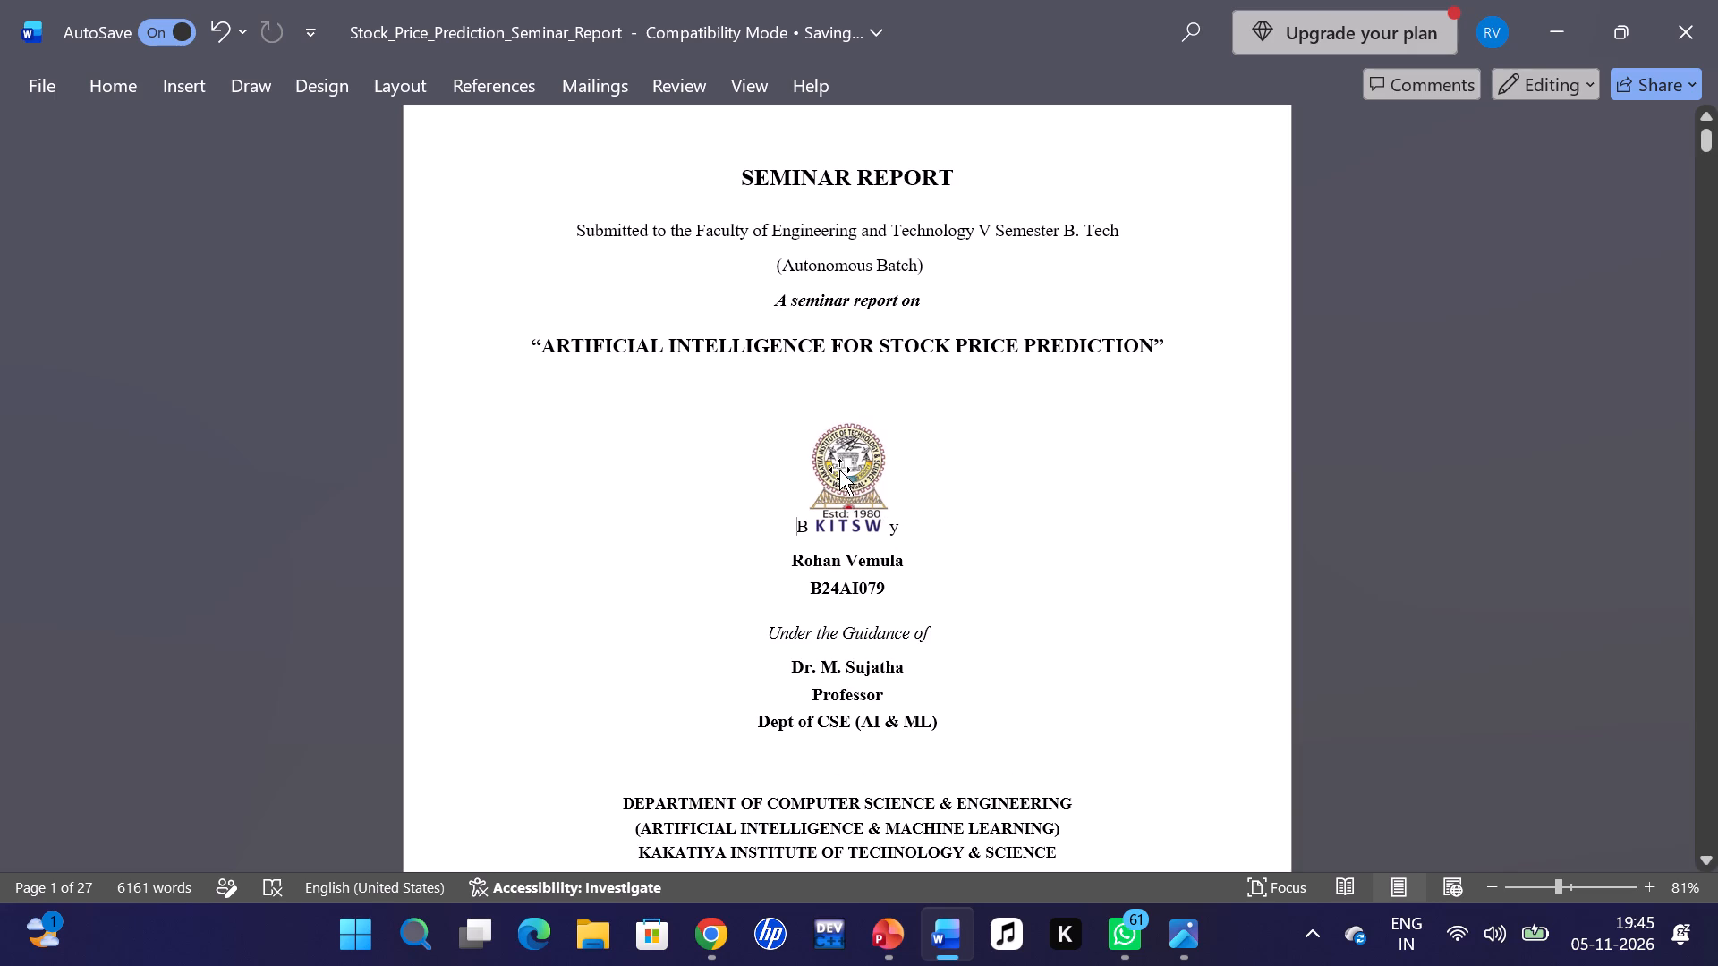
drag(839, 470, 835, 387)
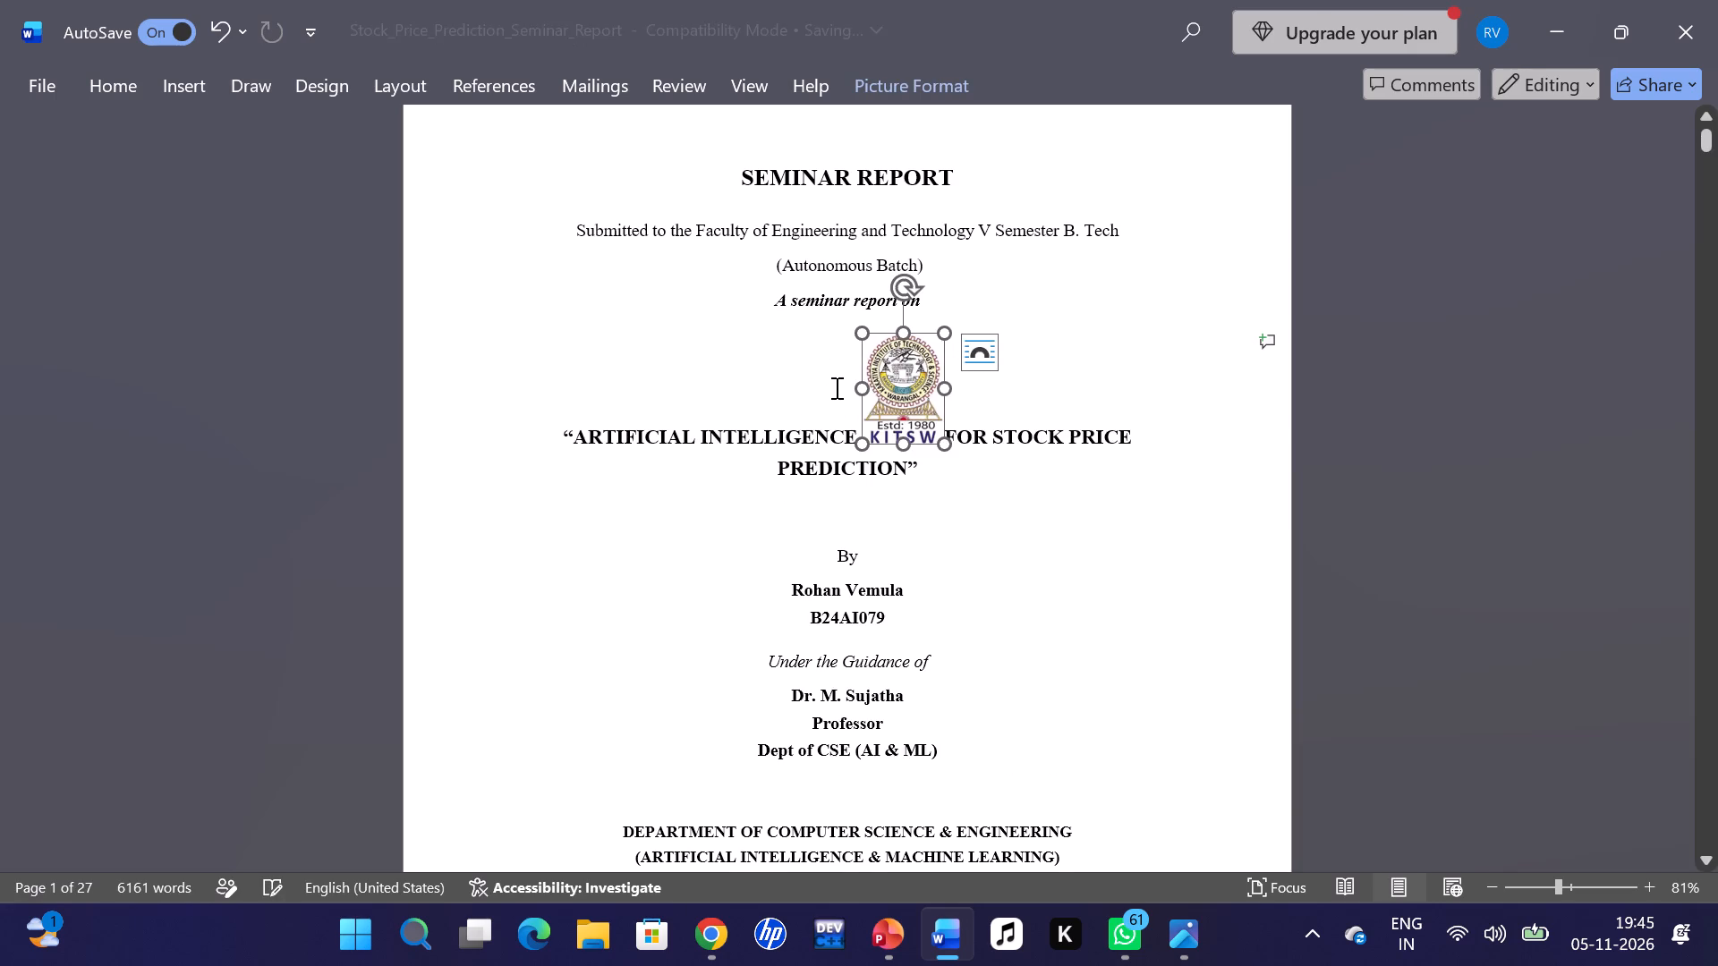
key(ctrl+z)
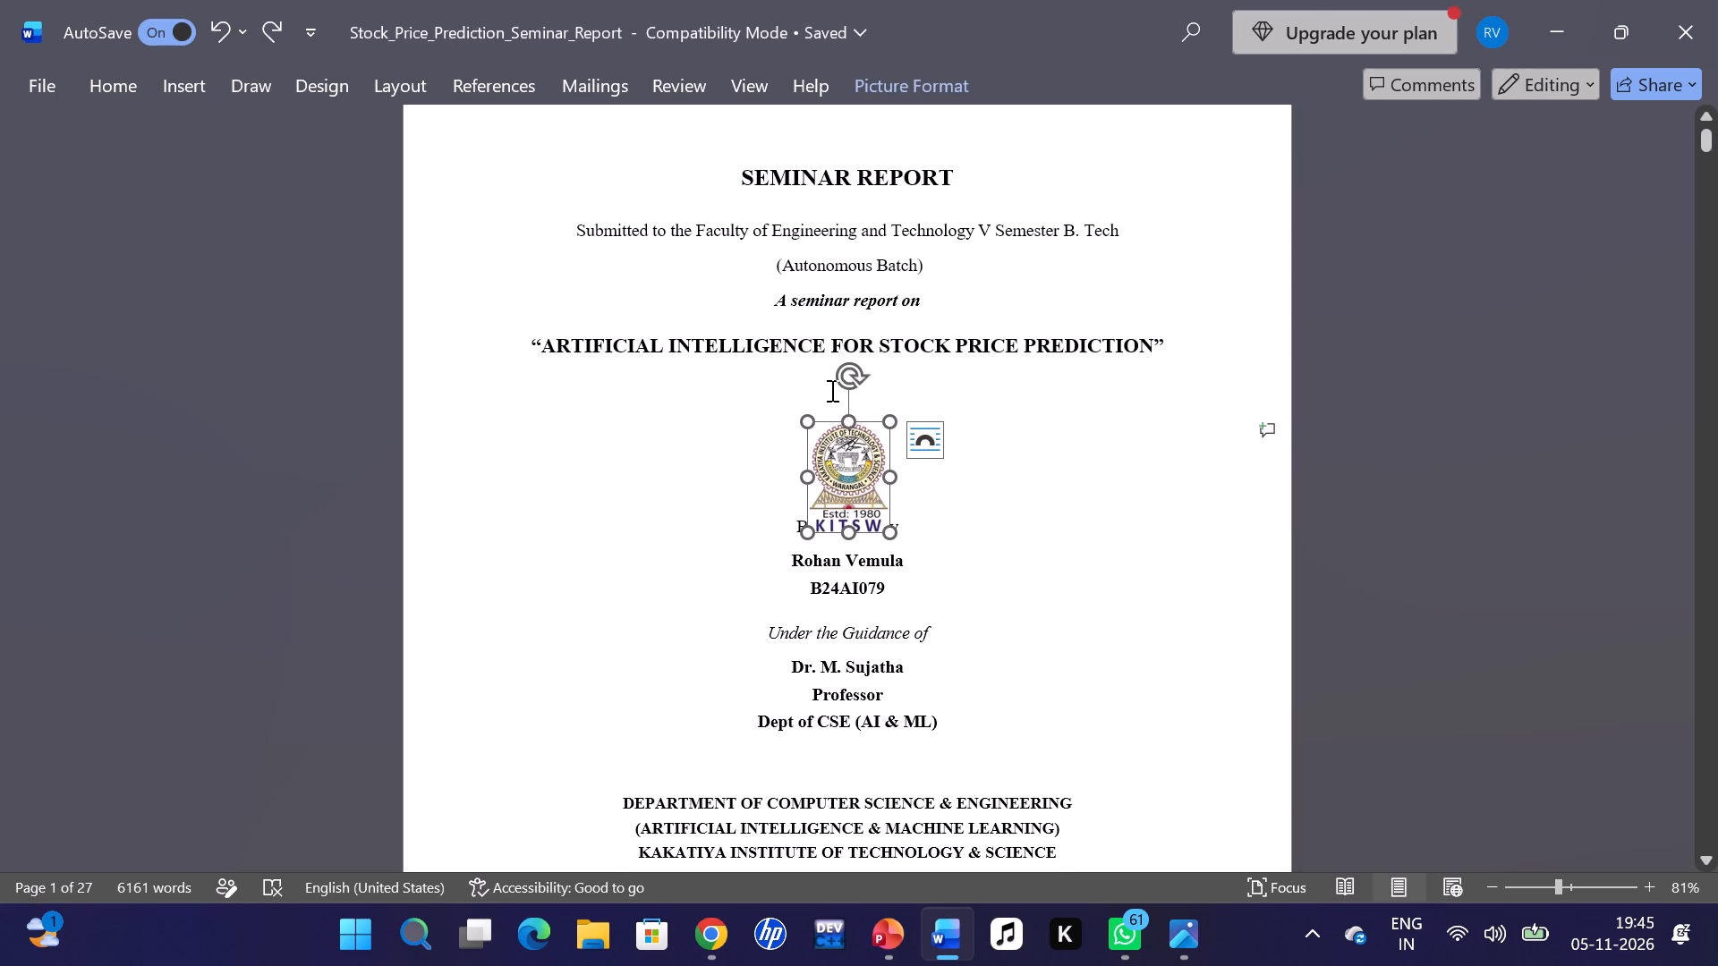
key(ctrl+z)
Insert a blank line above "By" and move the college logo onto it, directly beneath the report title.
key(Return)
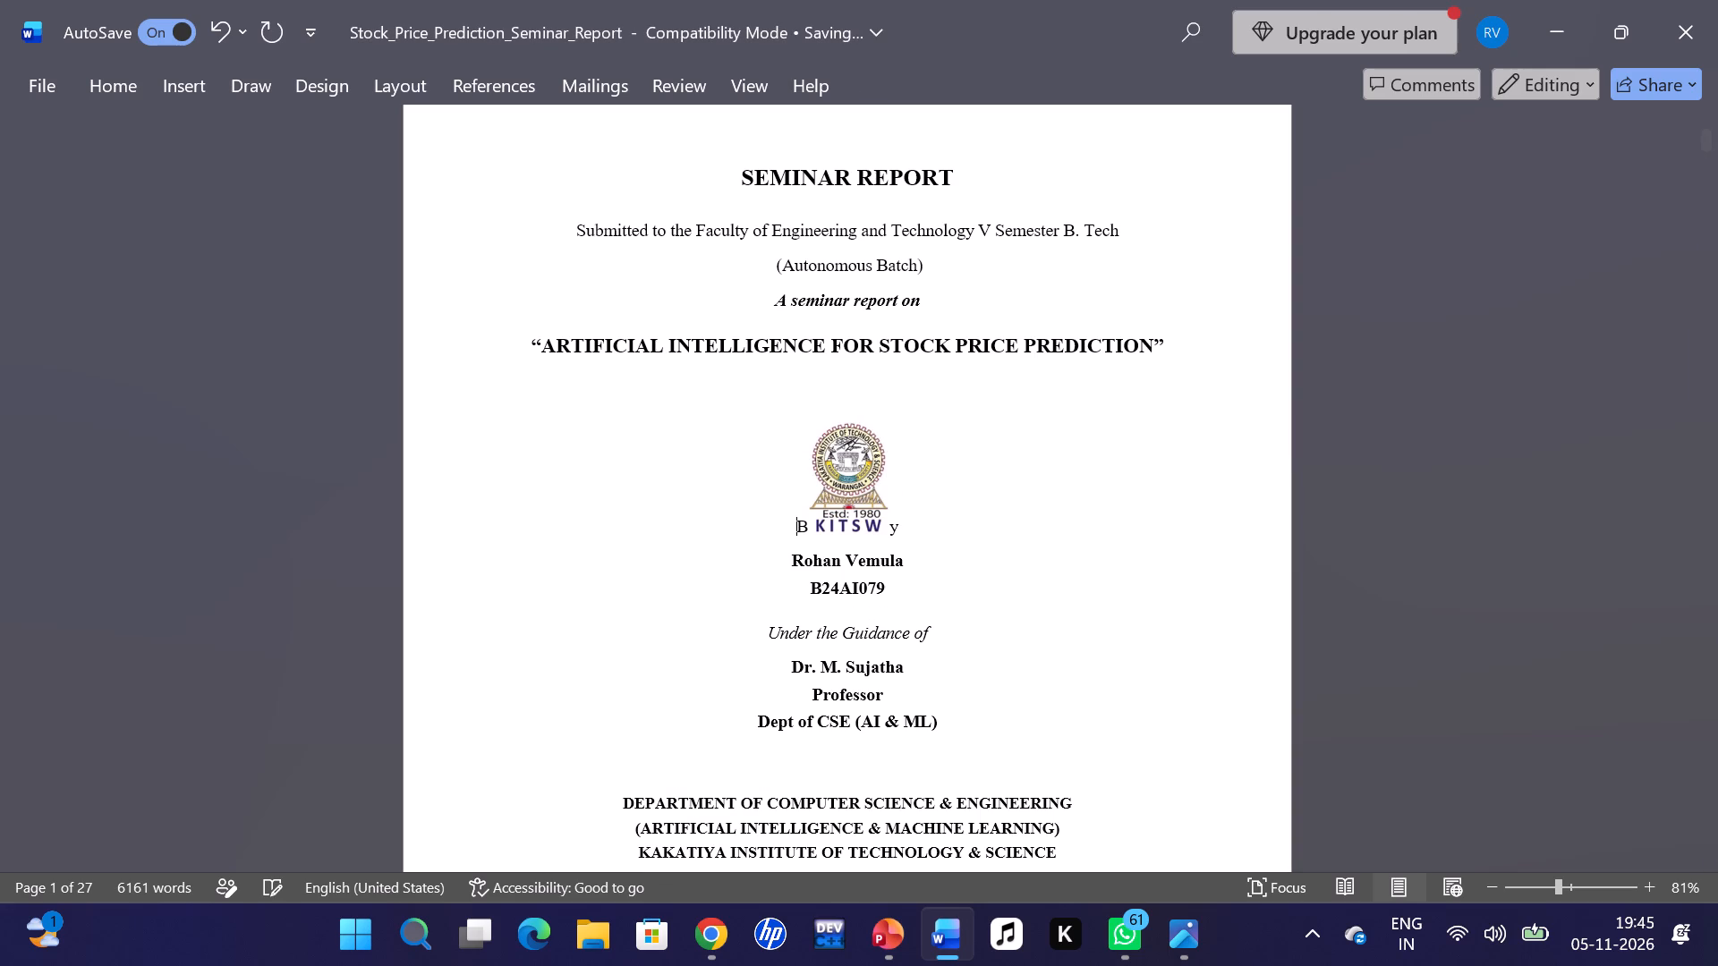
click(869, 456)
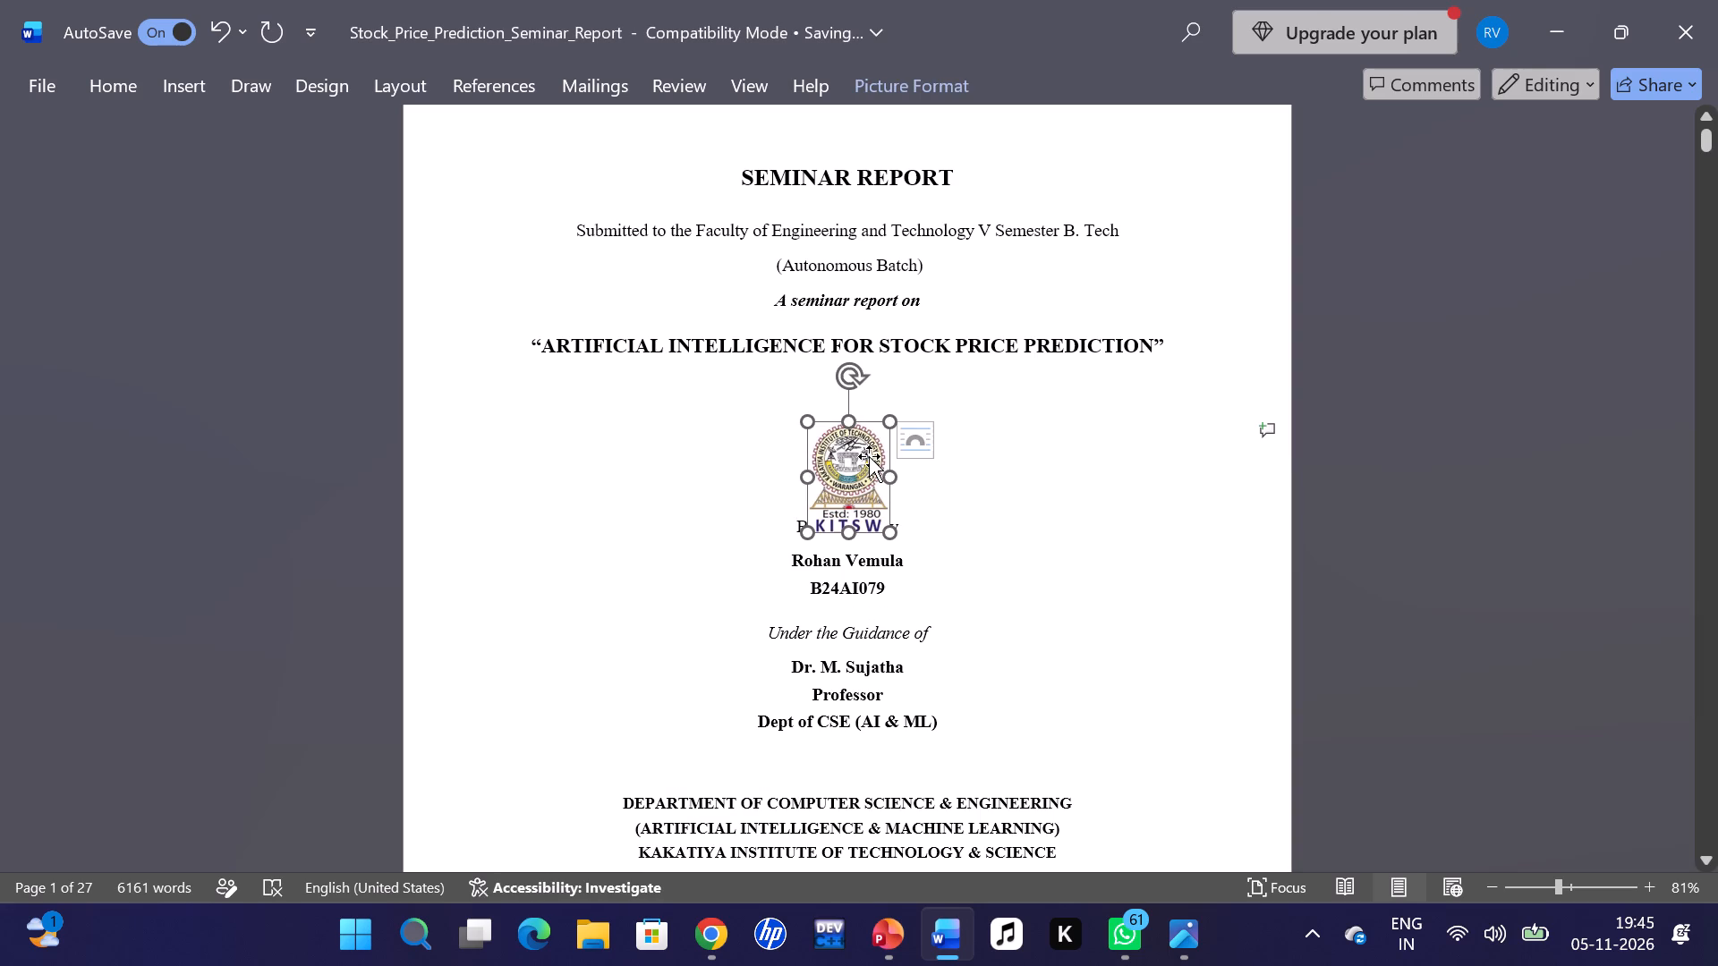
drag(861, 422, 849, 402)
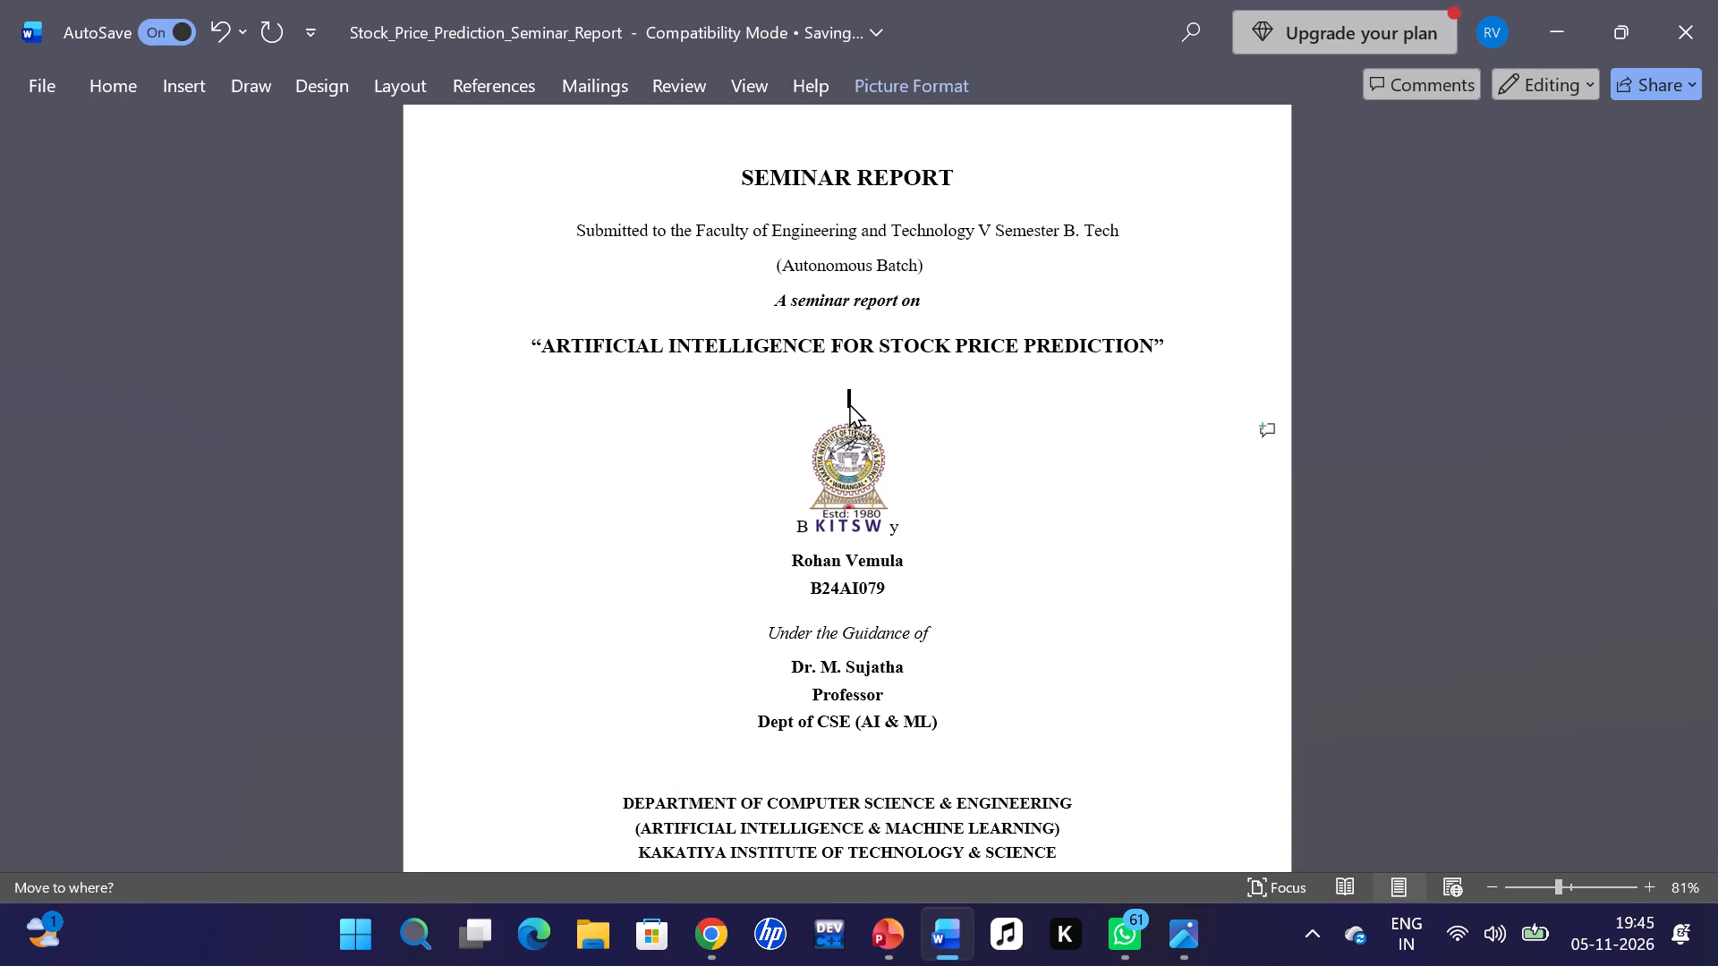
drag(849, 402, 828, 393)
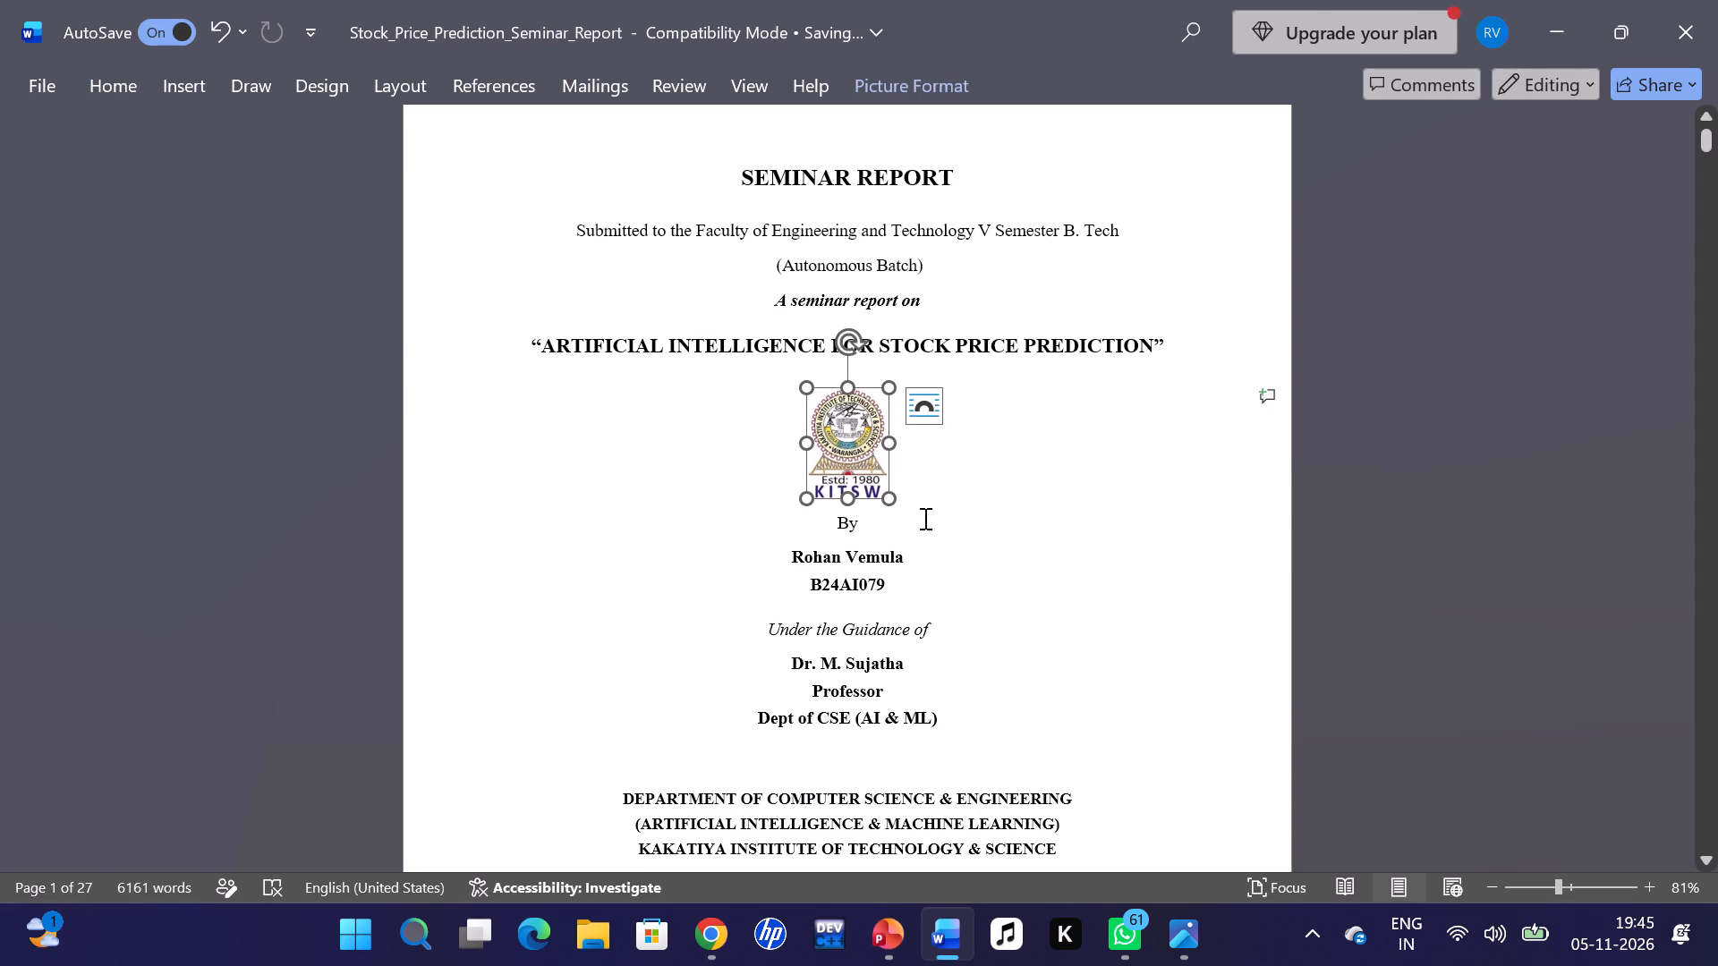
click(981, 538)
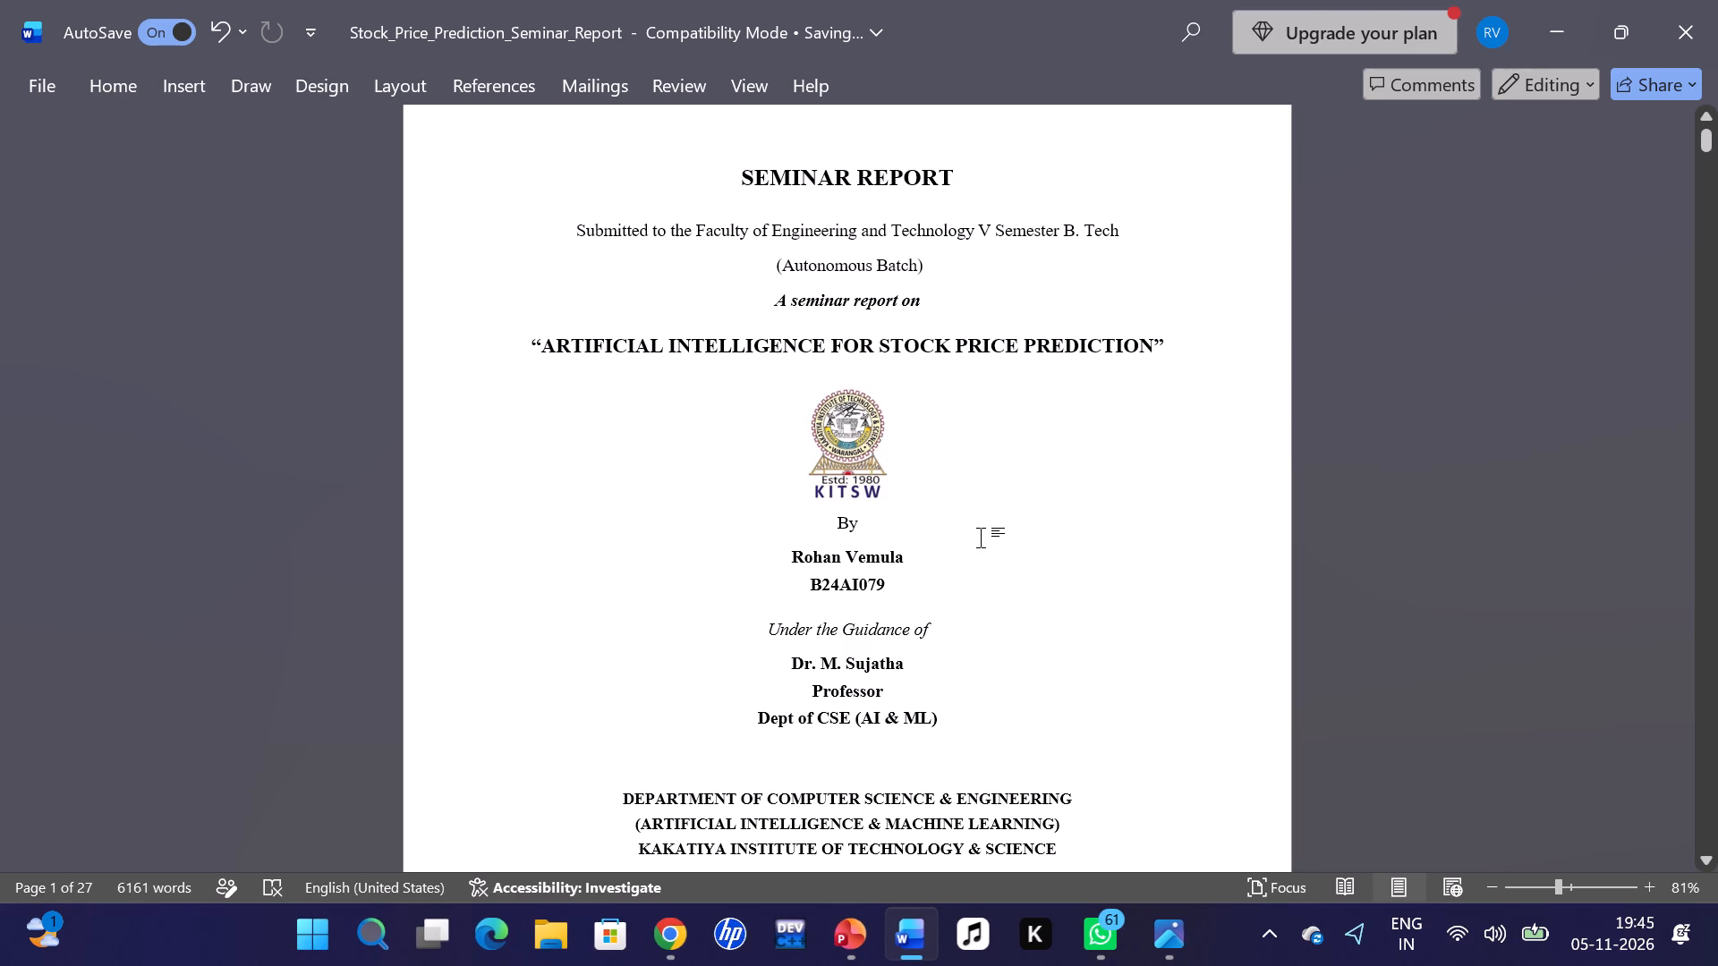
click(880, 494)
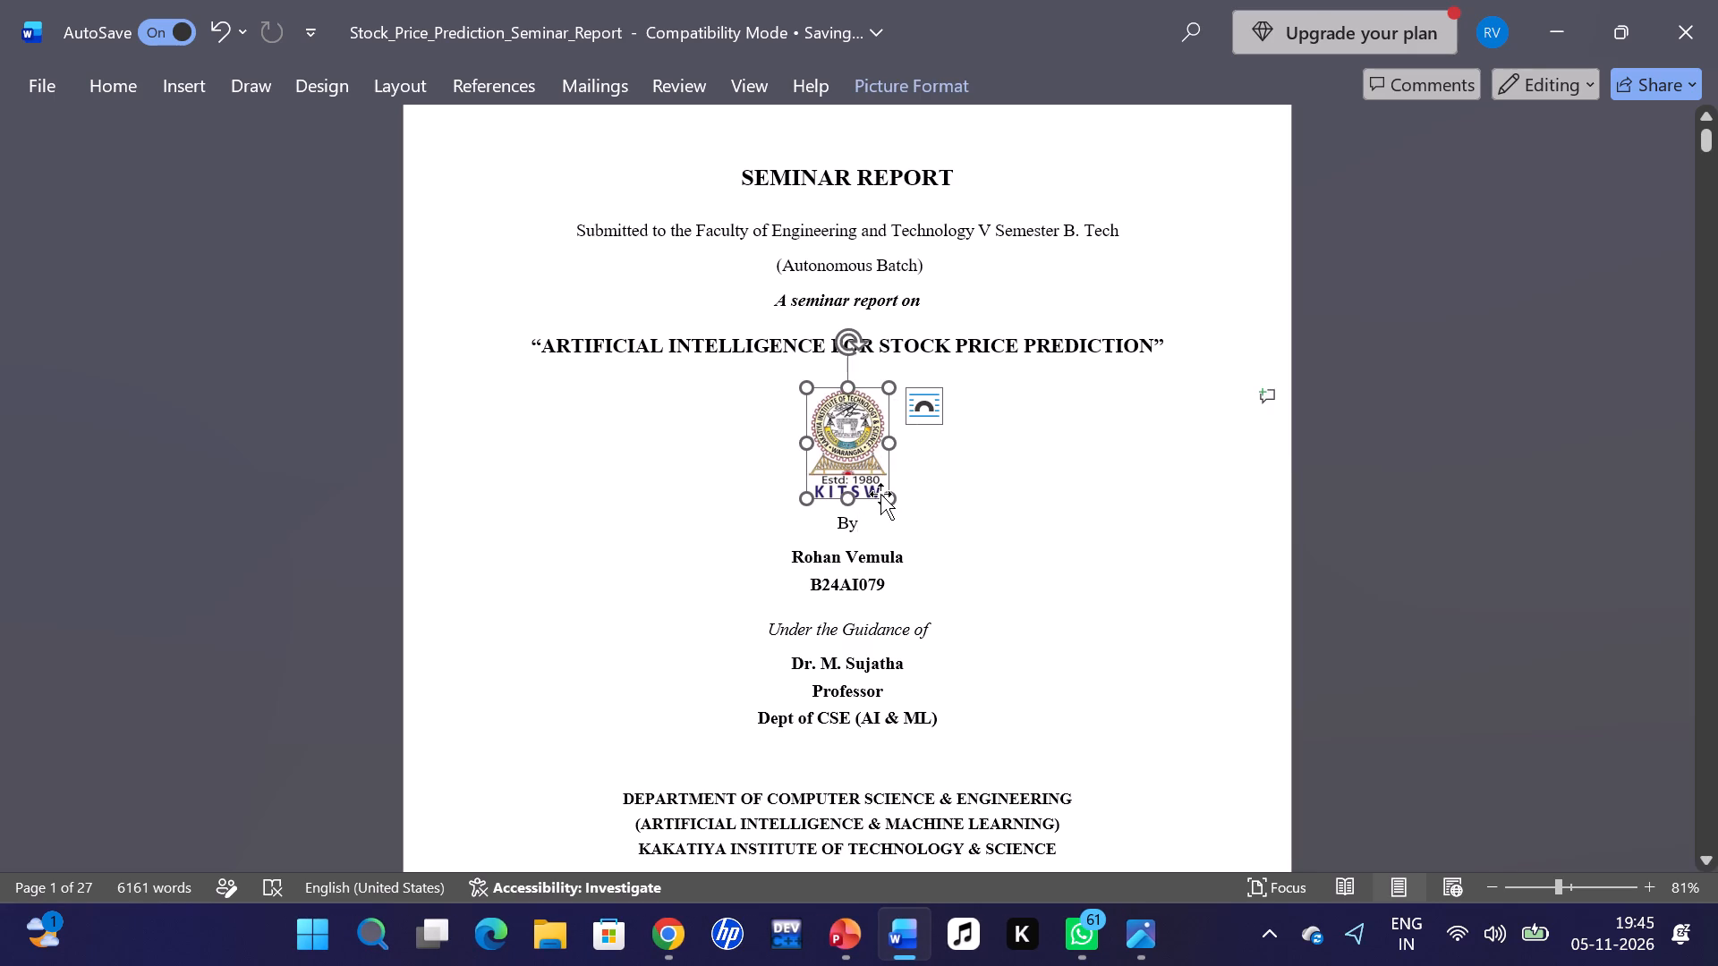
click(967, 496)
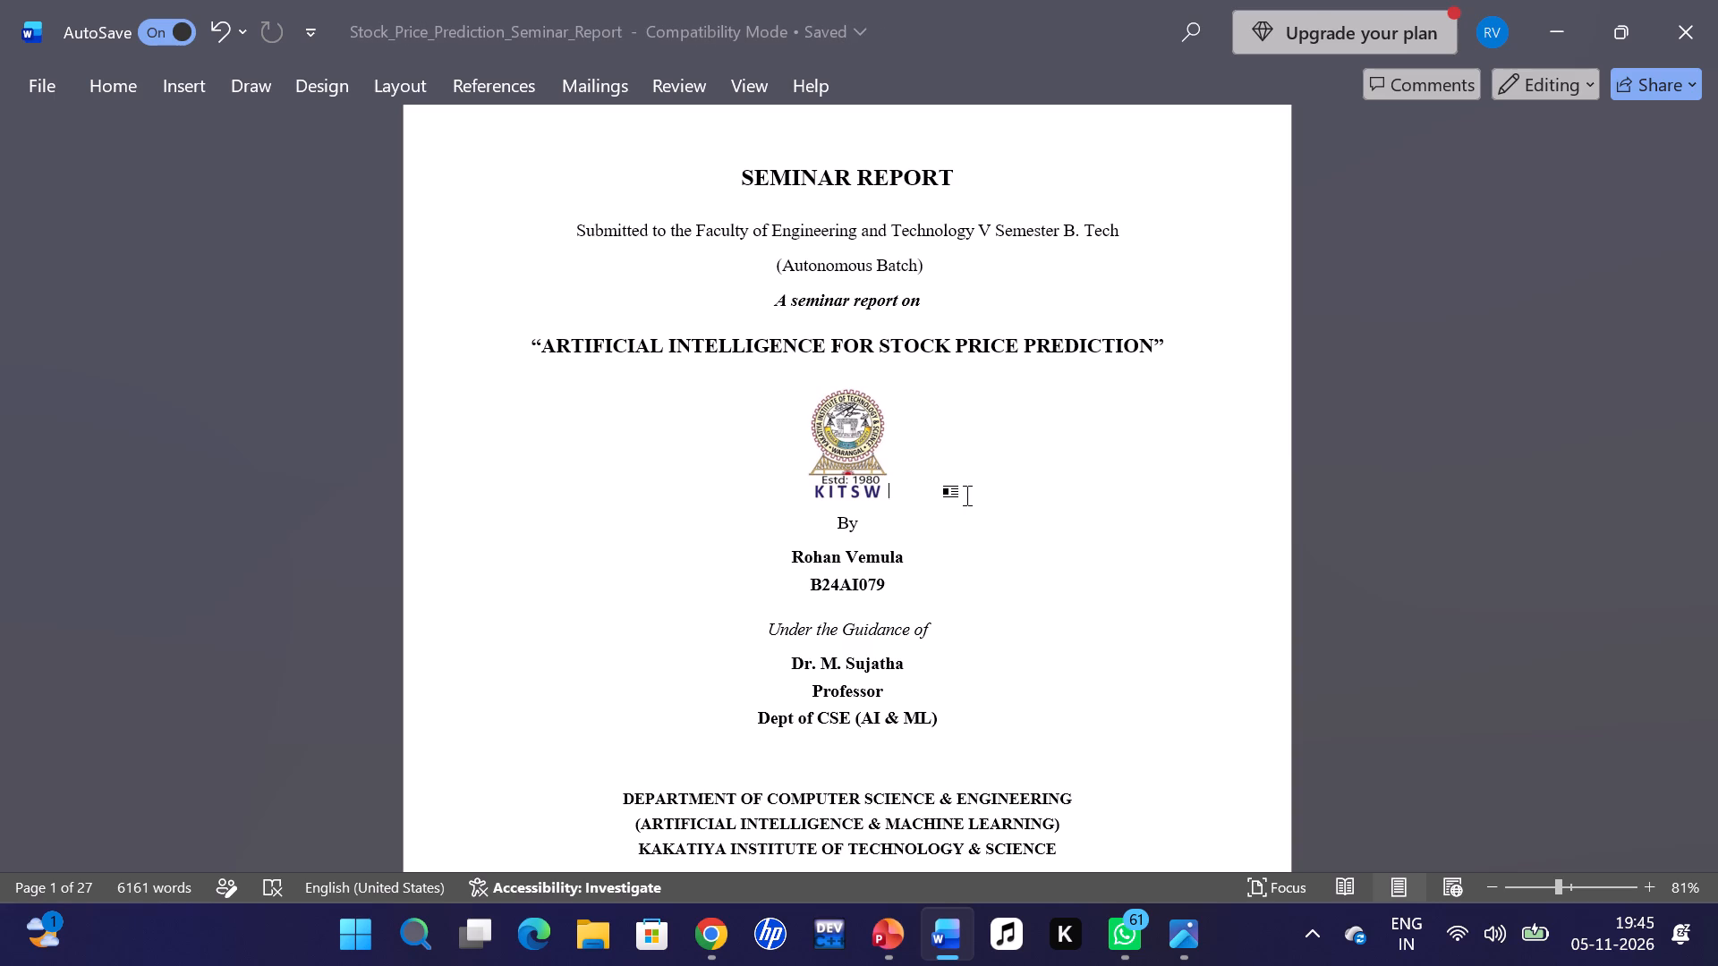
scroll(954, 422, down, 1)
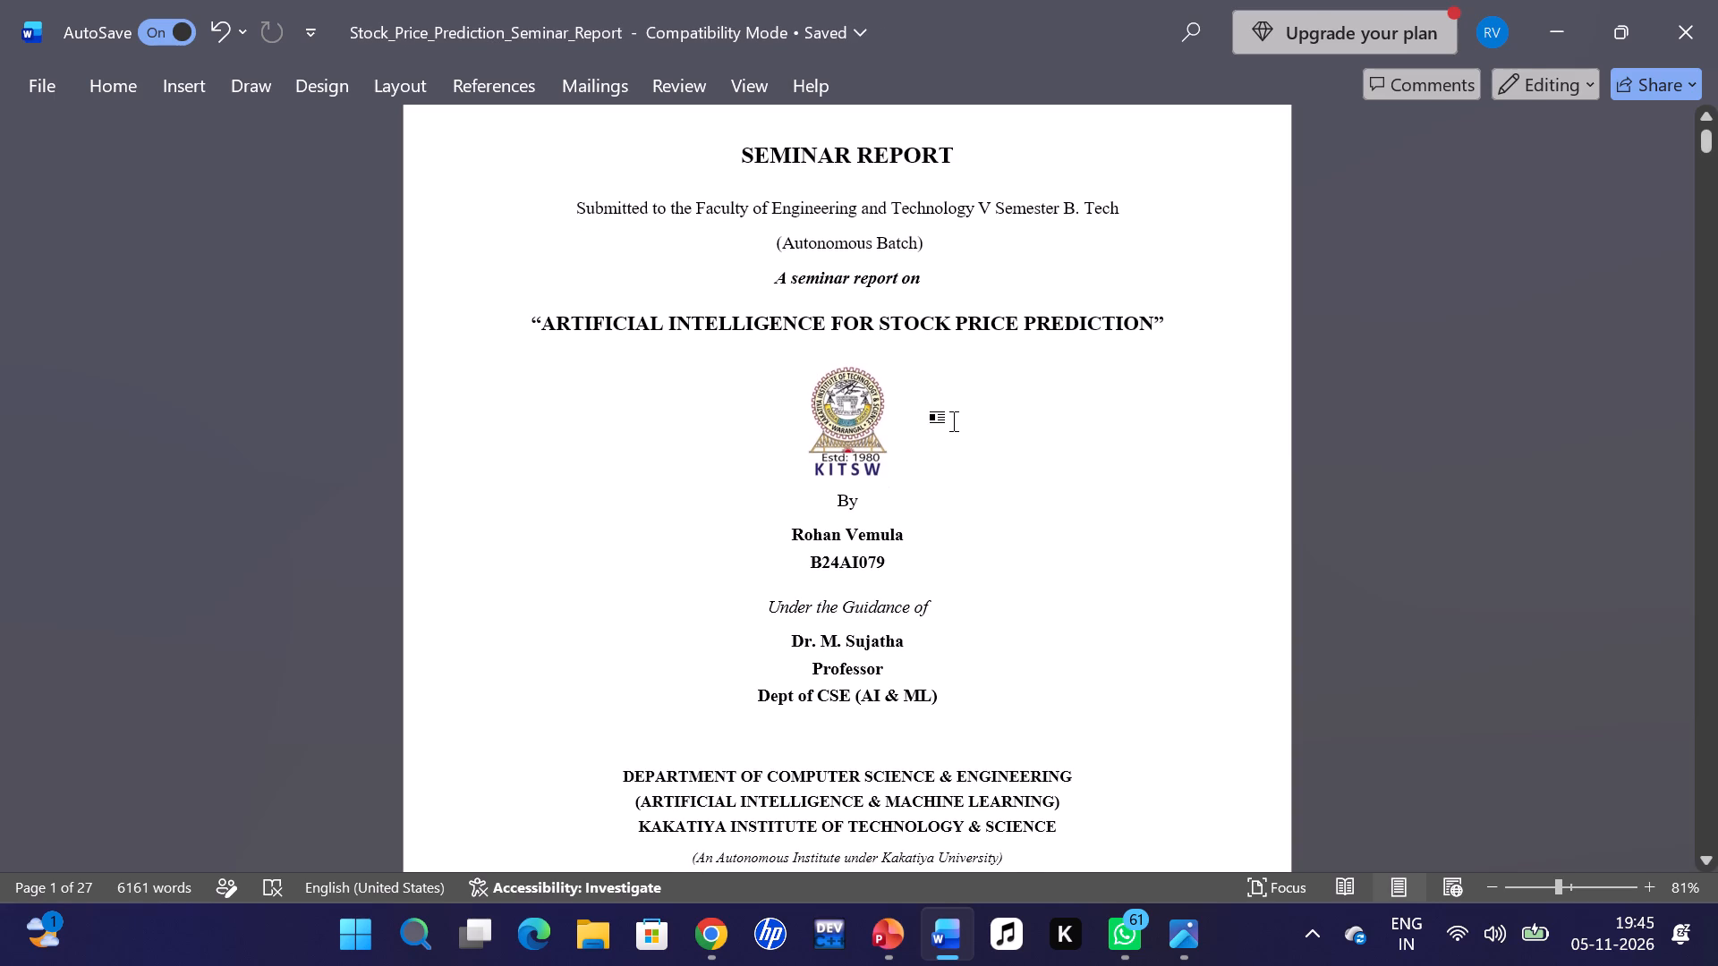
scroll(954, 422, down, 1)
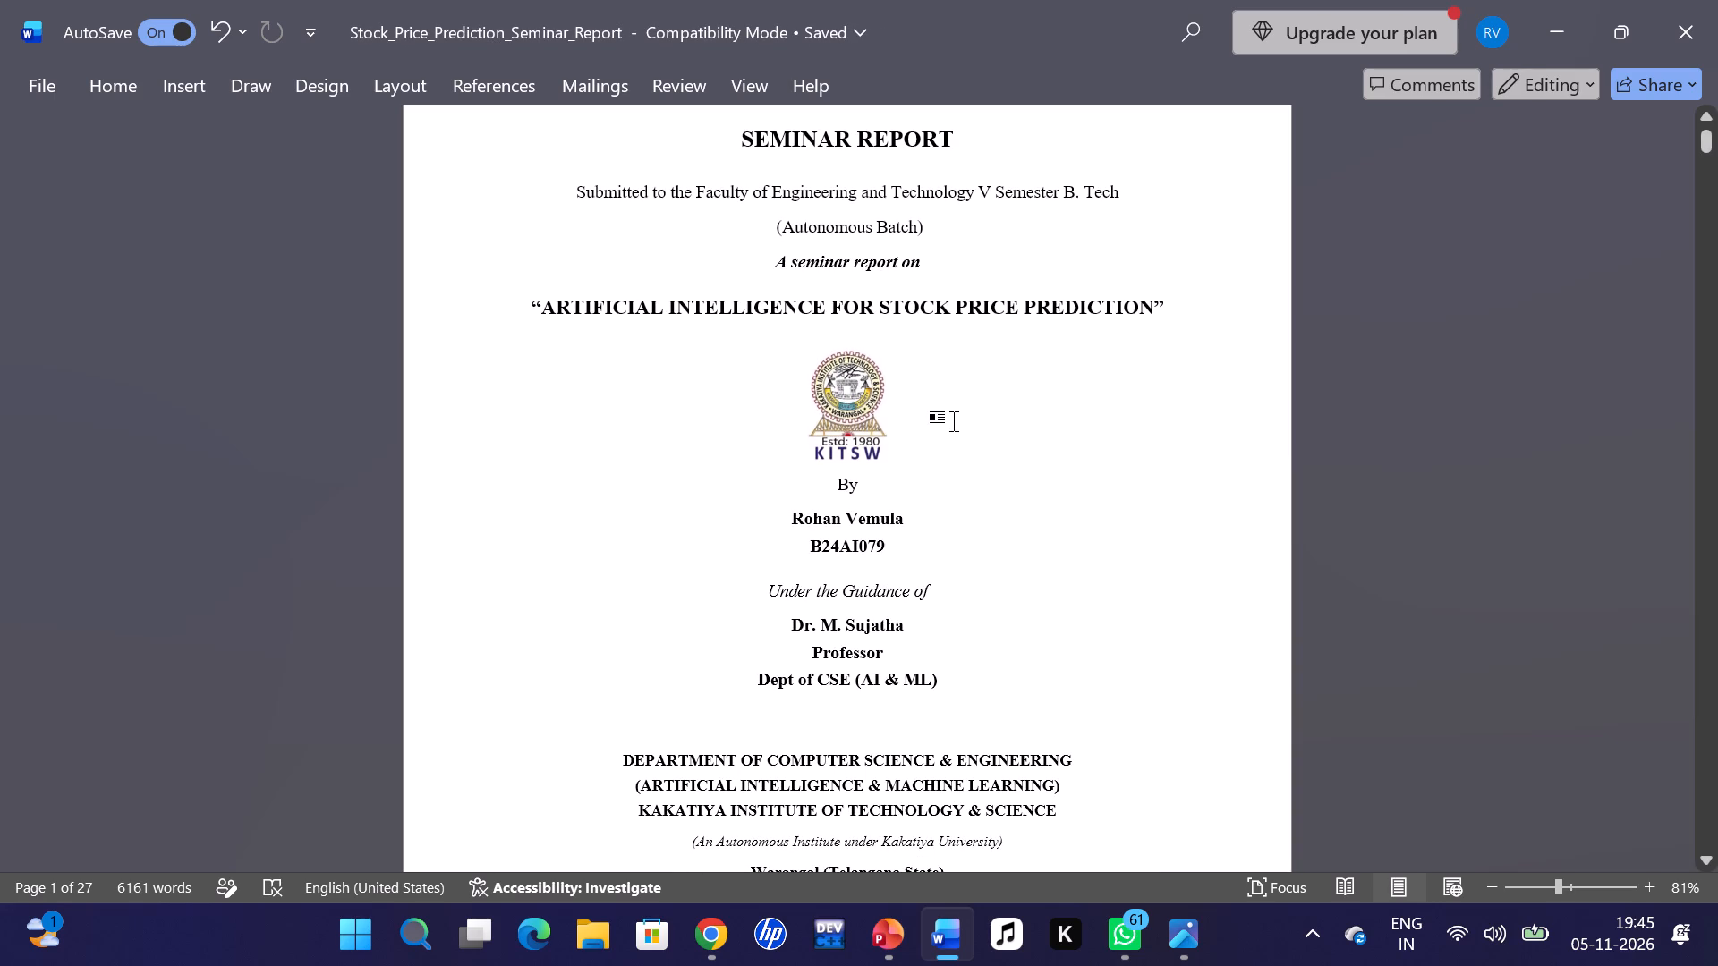
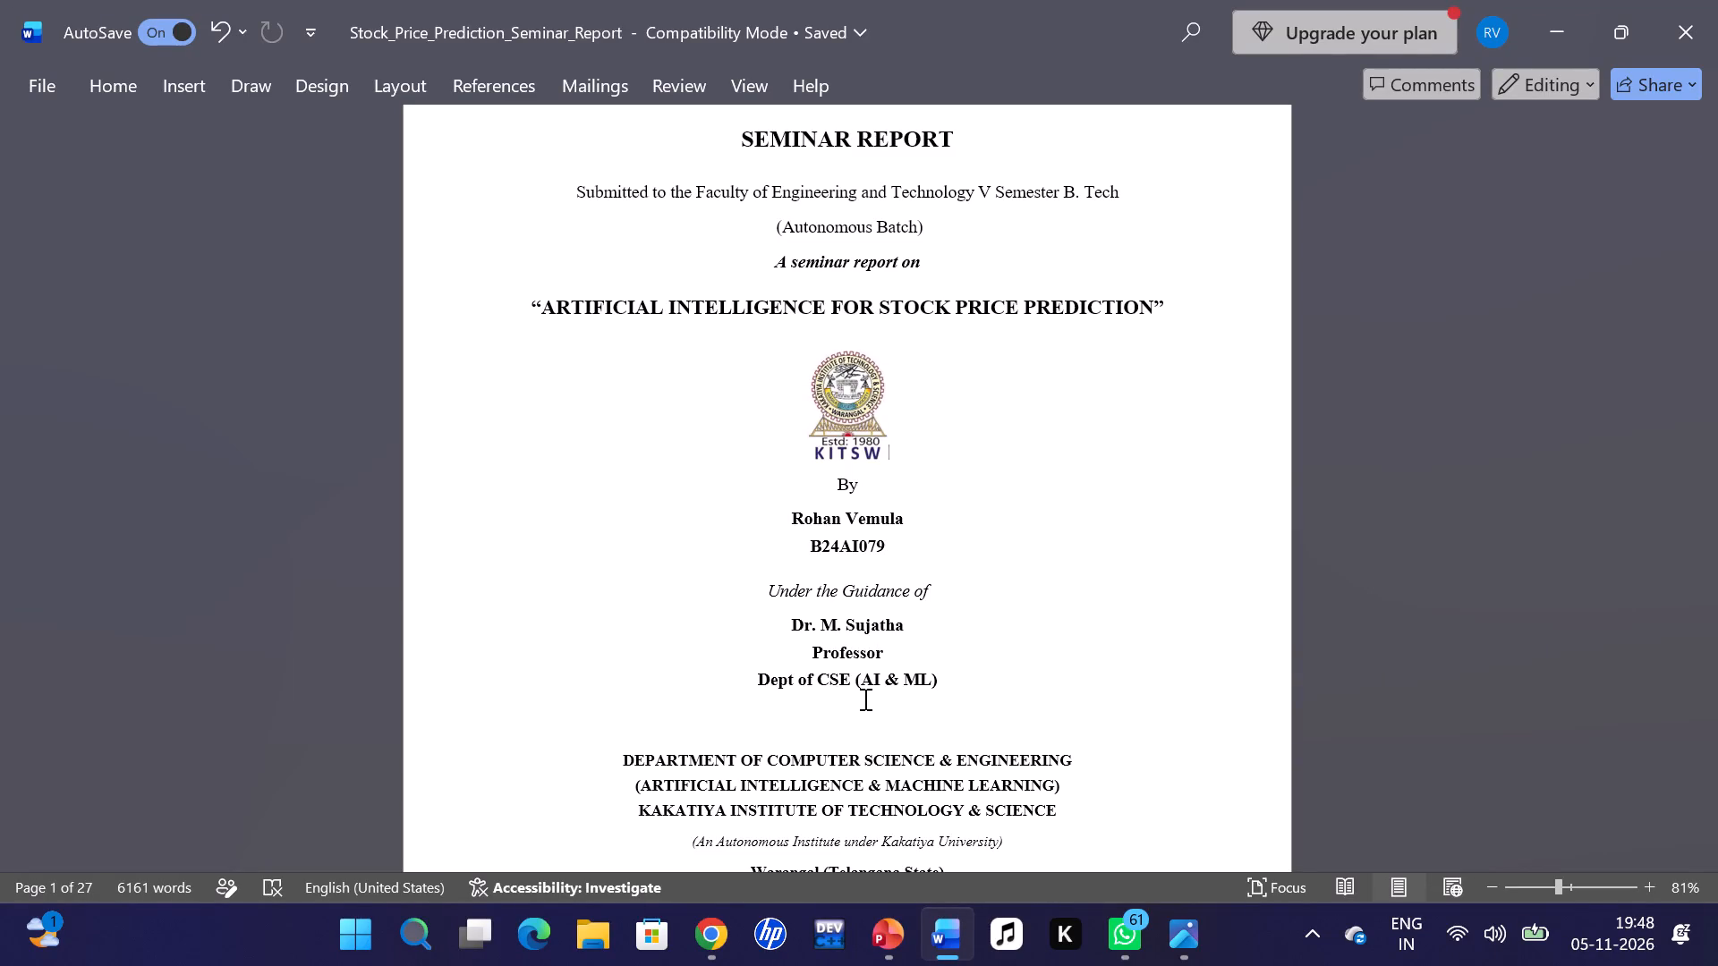
Insert "Assistant" before "Professor" in the guide's title on the cover page so it reads "Assistant Professor".
click(804, 657)
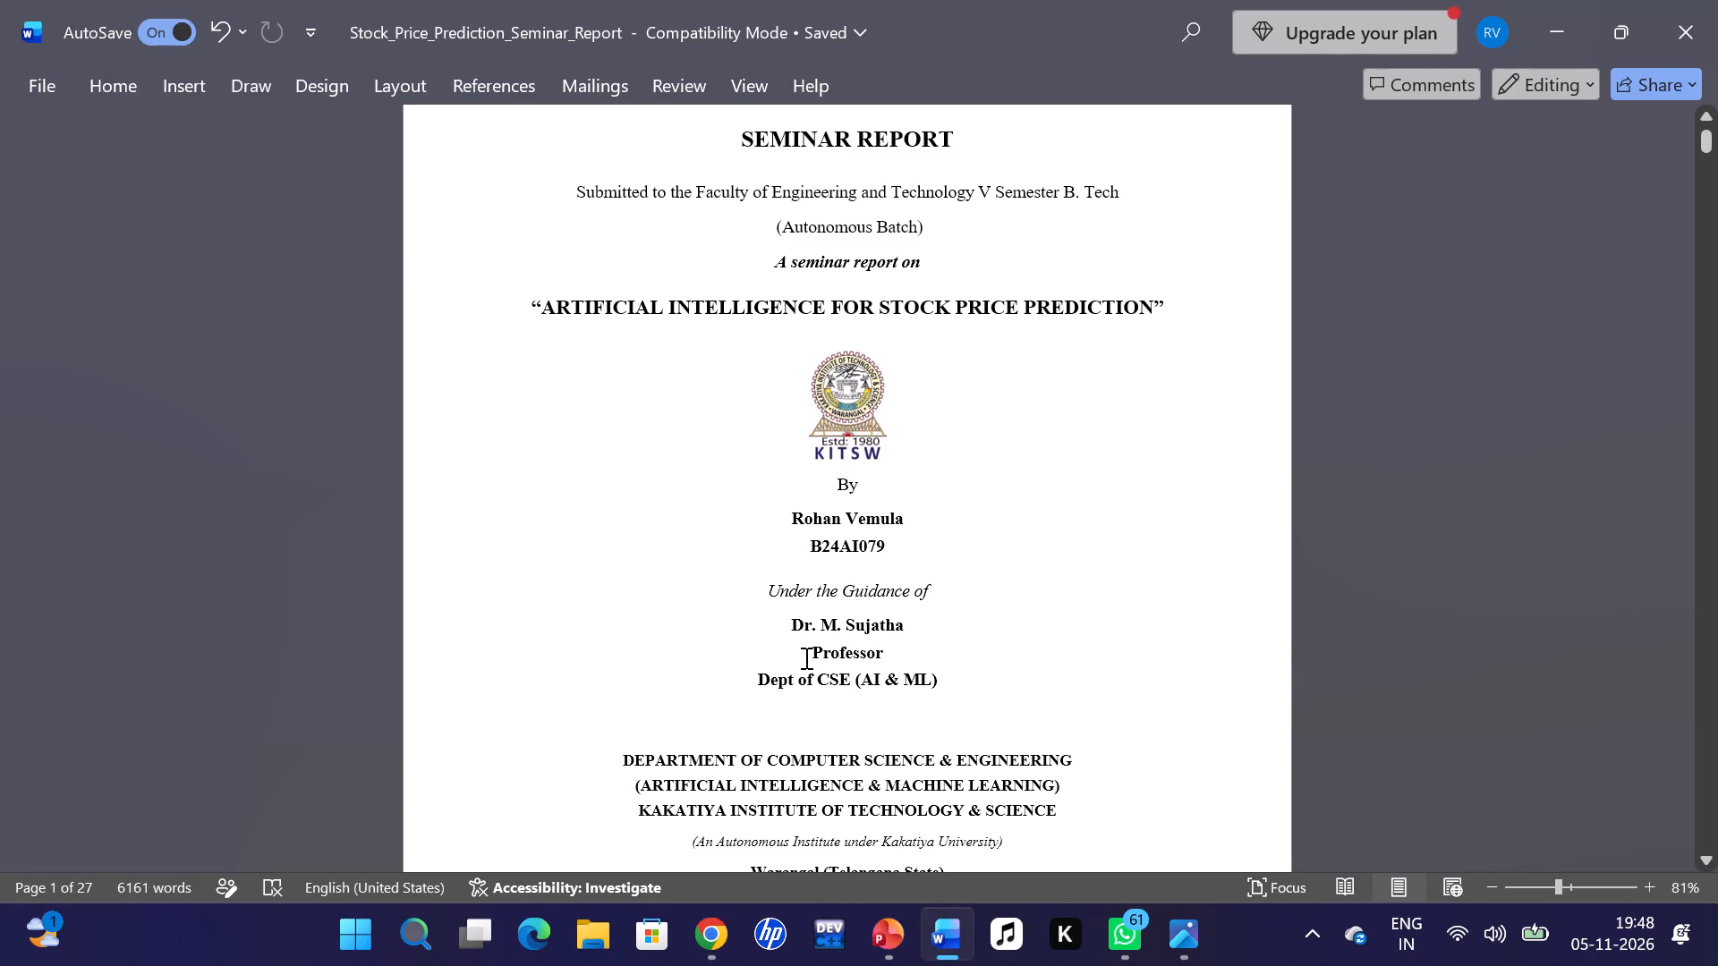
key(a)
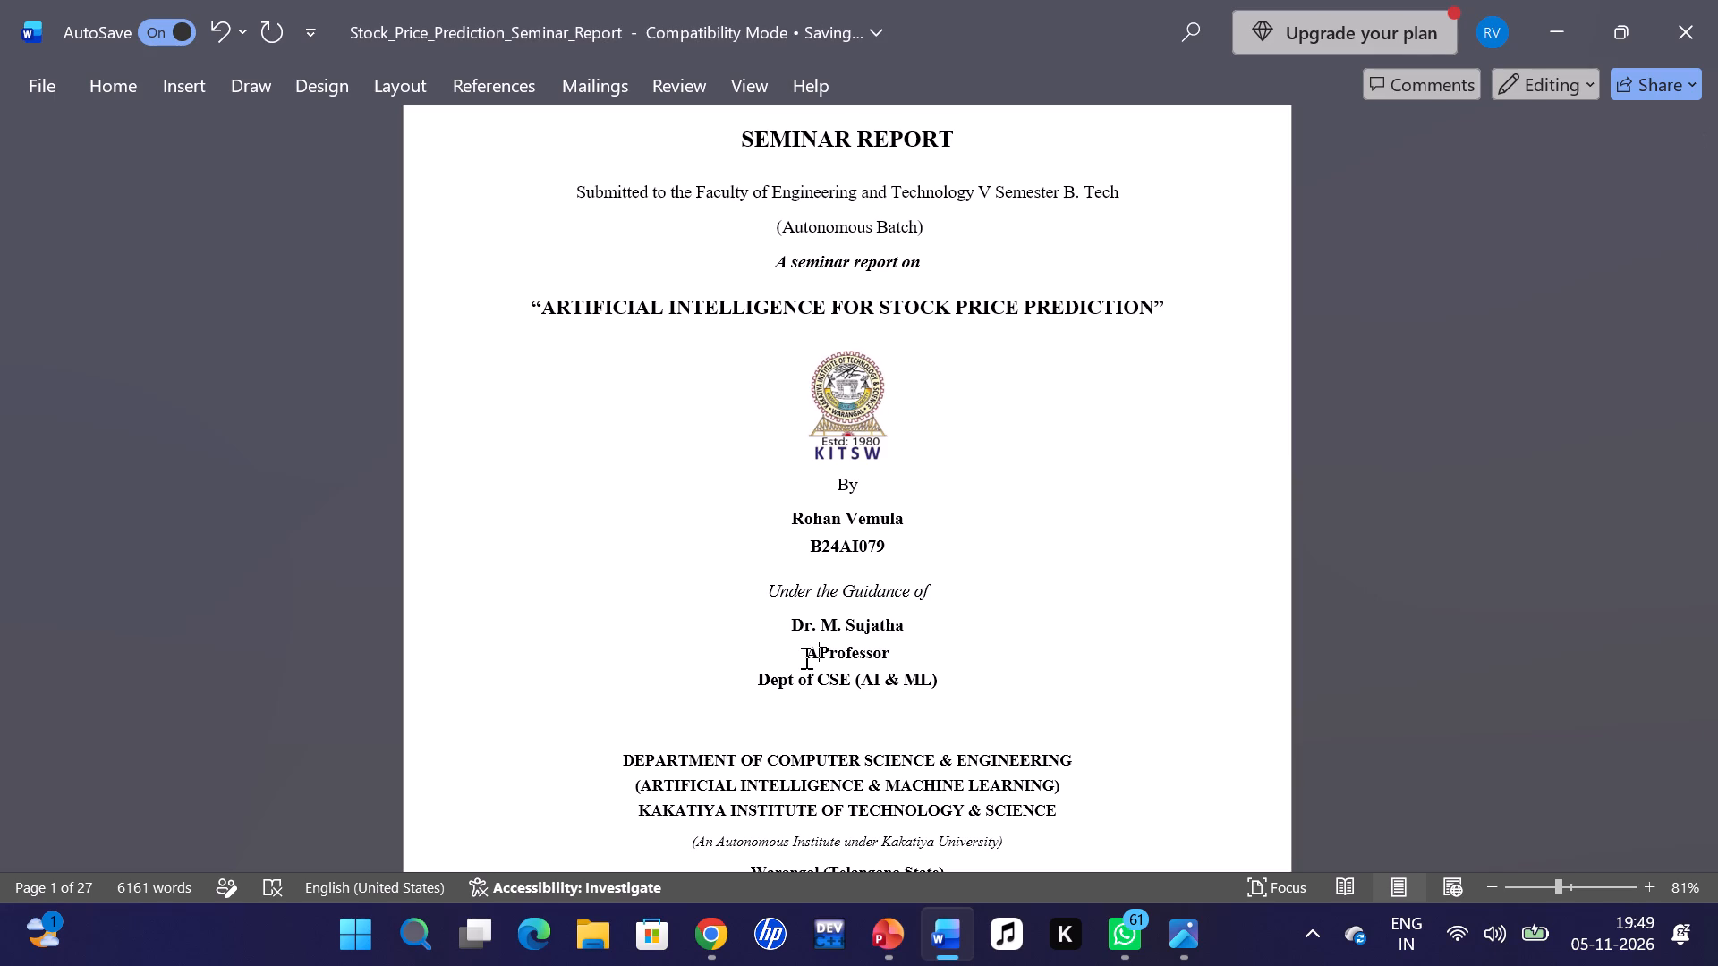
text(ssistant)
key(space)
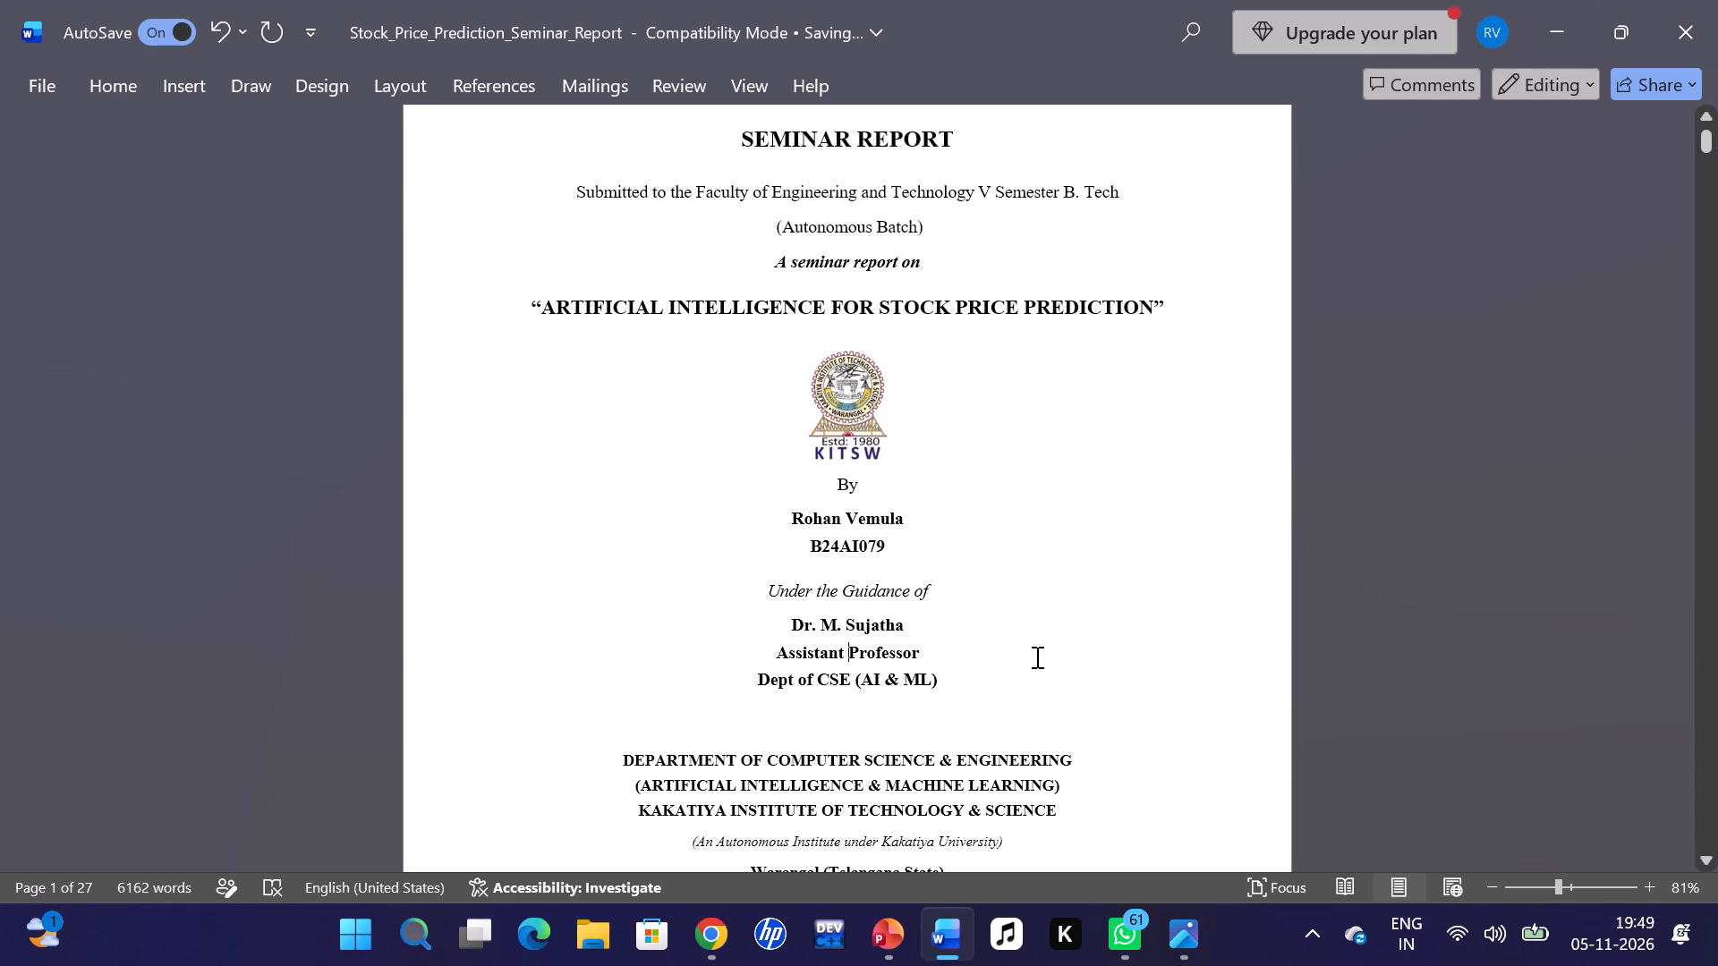
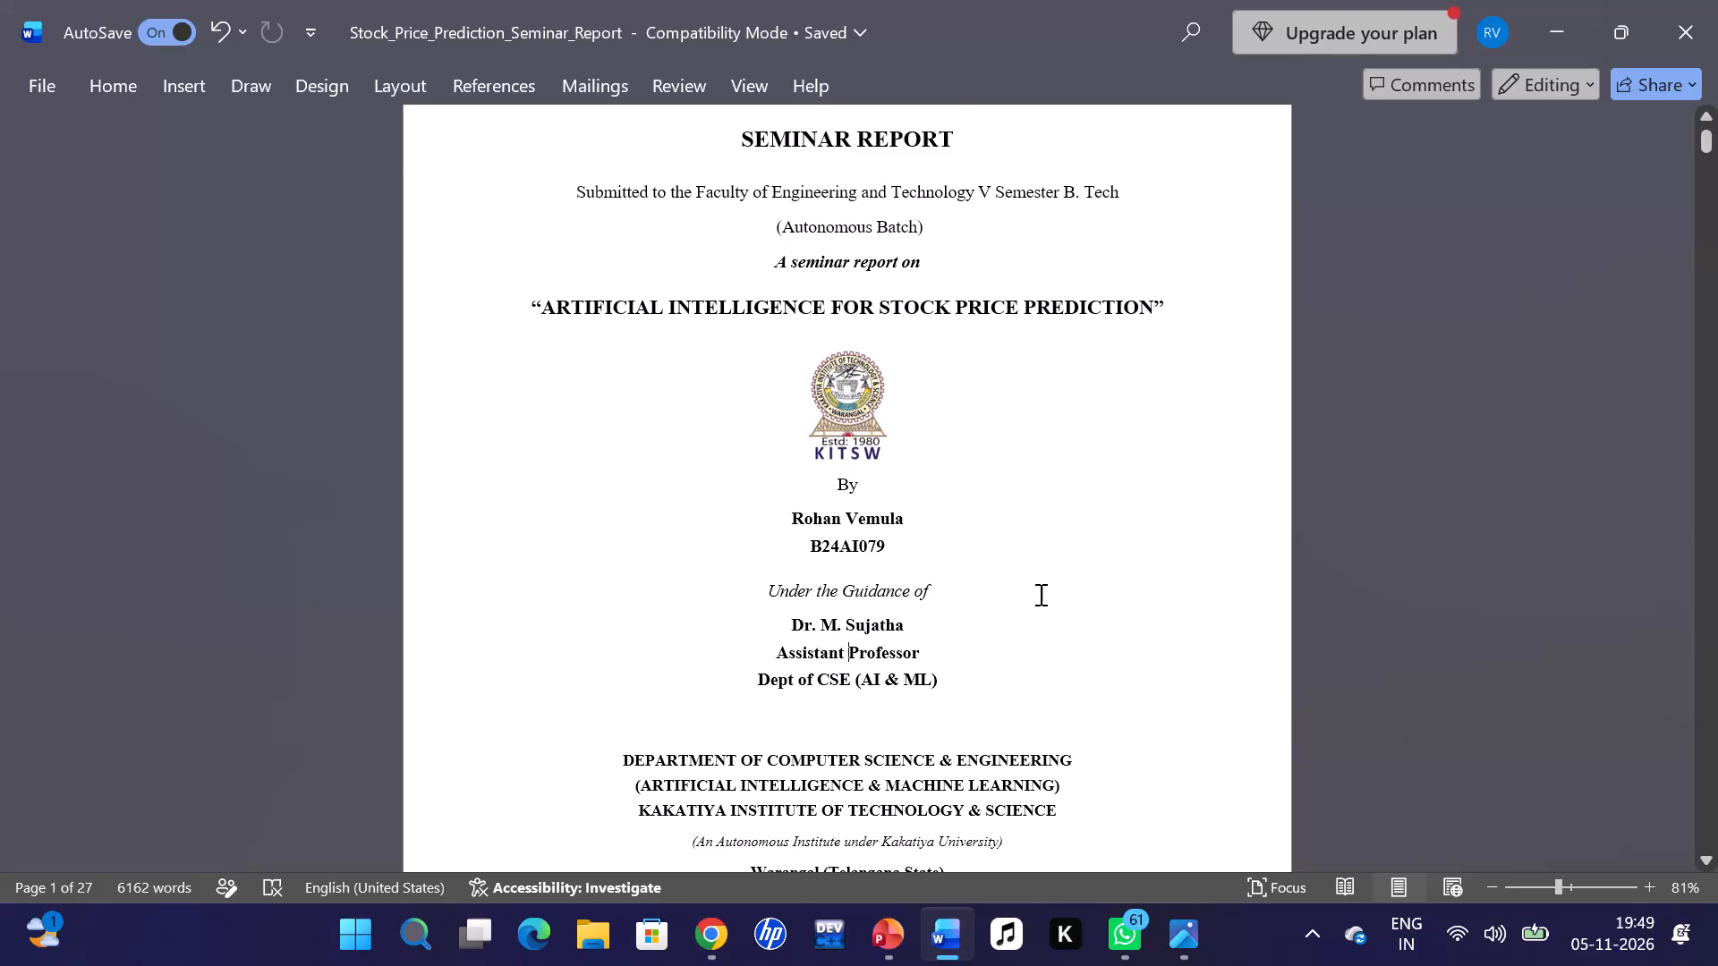
scroll(1039, 594, down, 1)
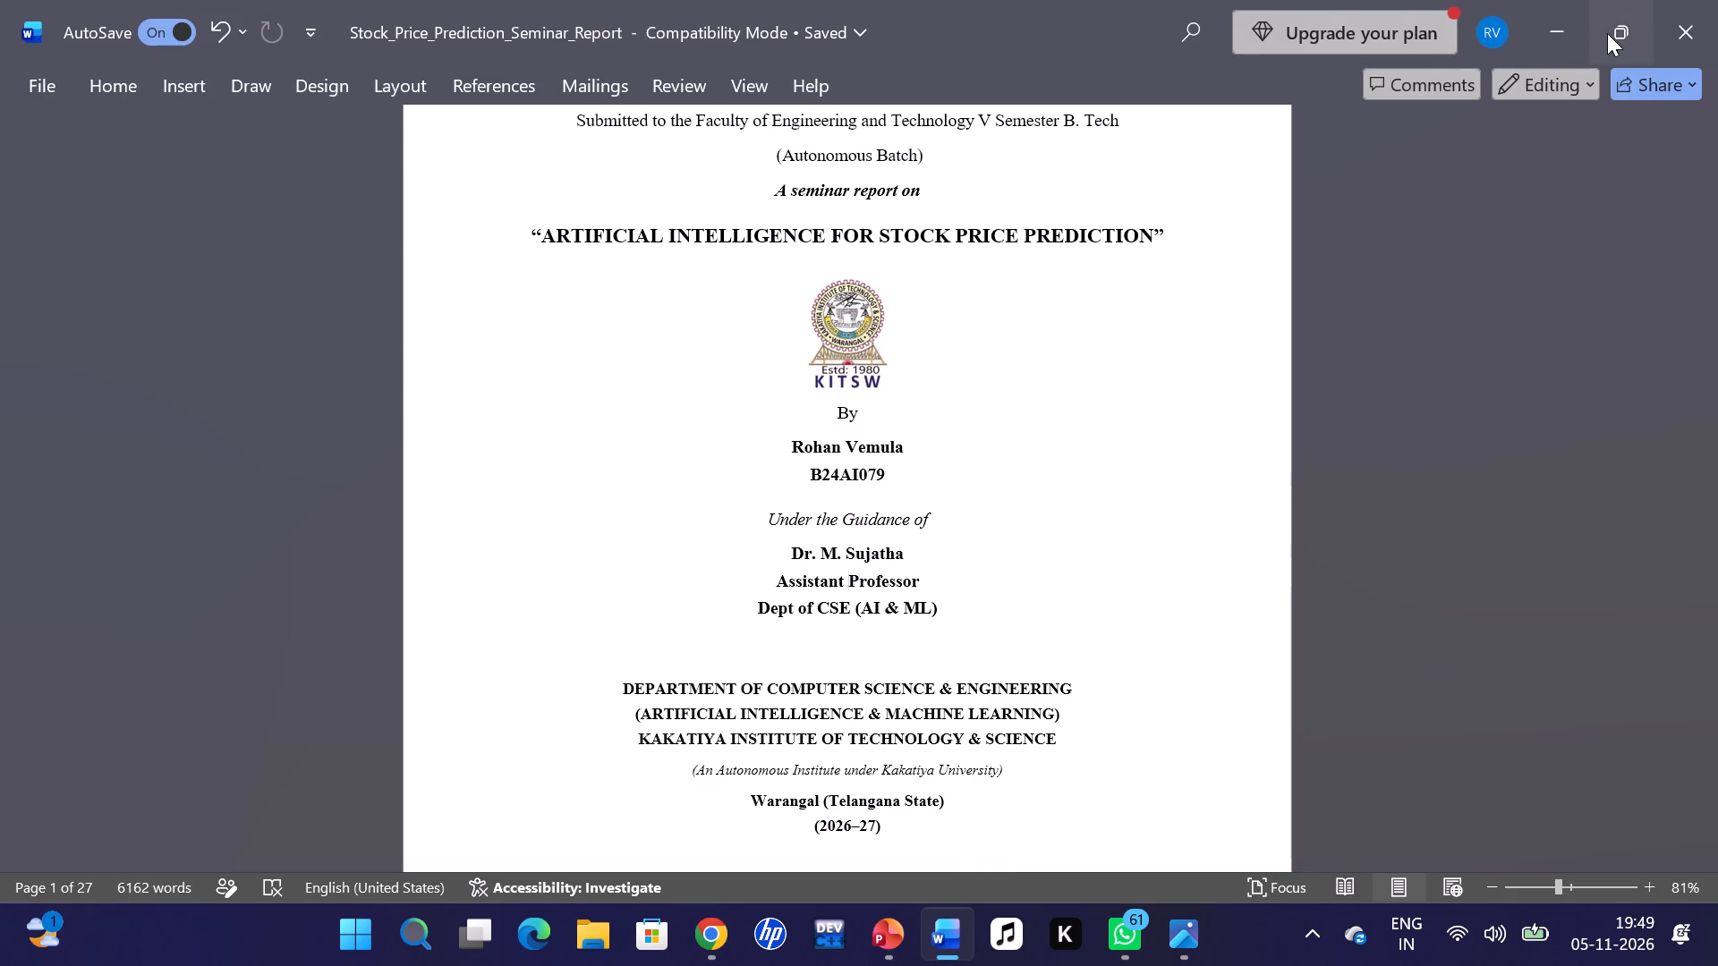
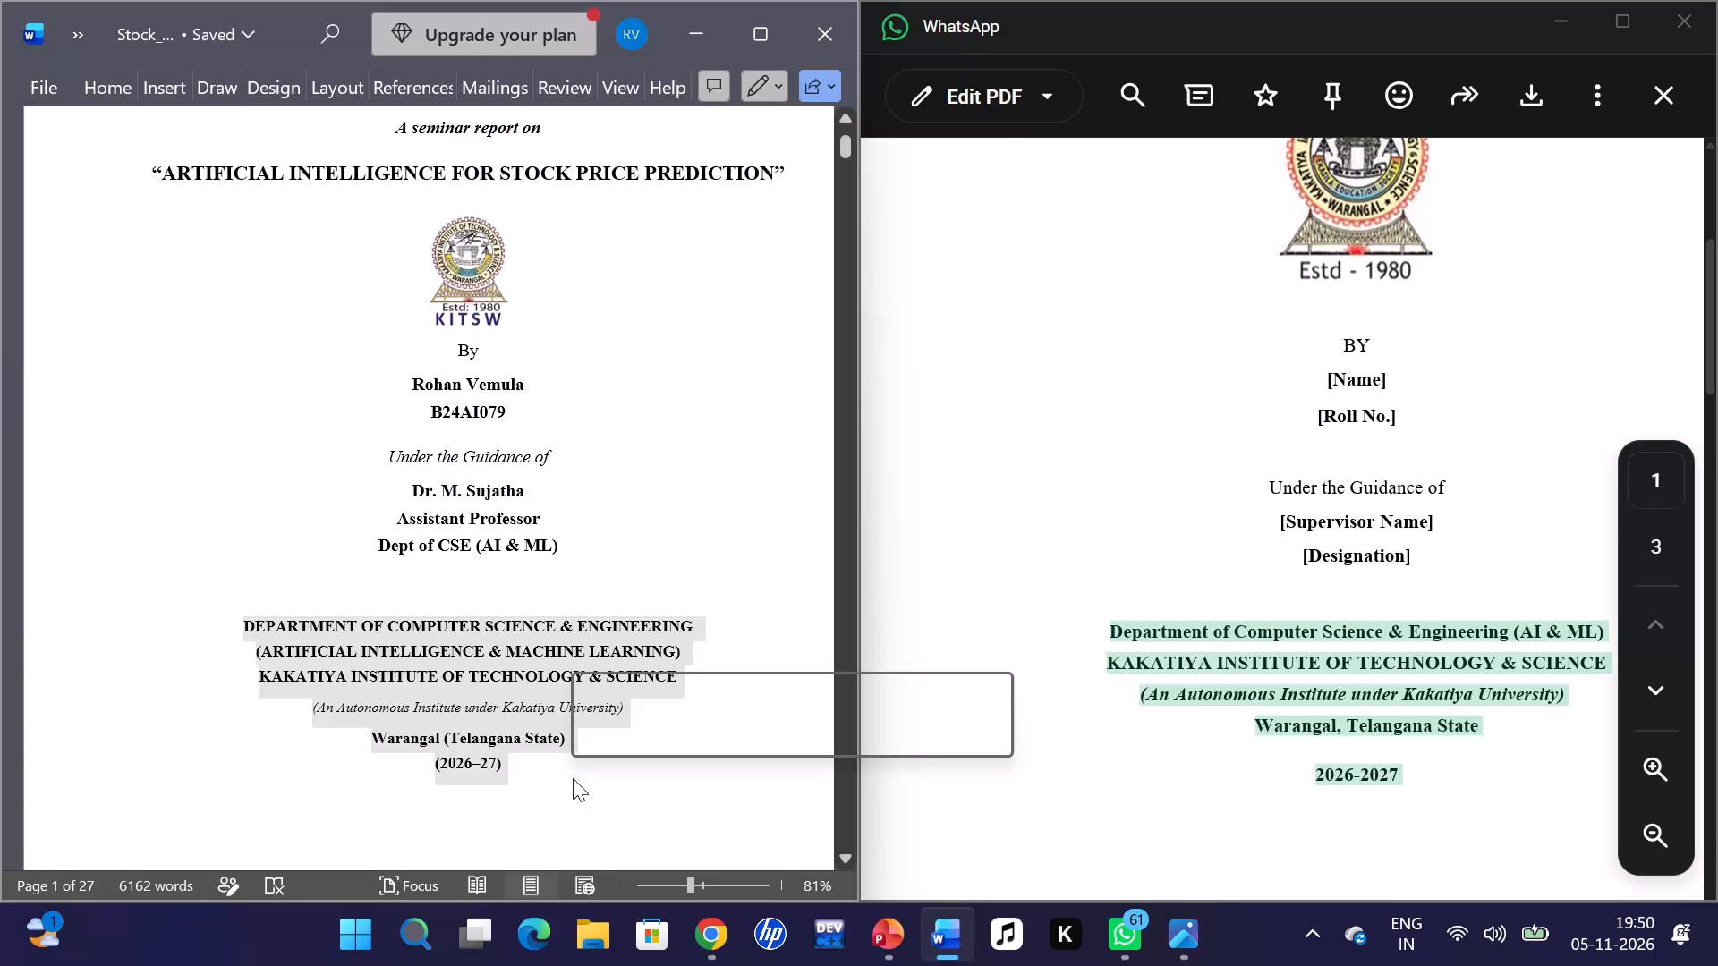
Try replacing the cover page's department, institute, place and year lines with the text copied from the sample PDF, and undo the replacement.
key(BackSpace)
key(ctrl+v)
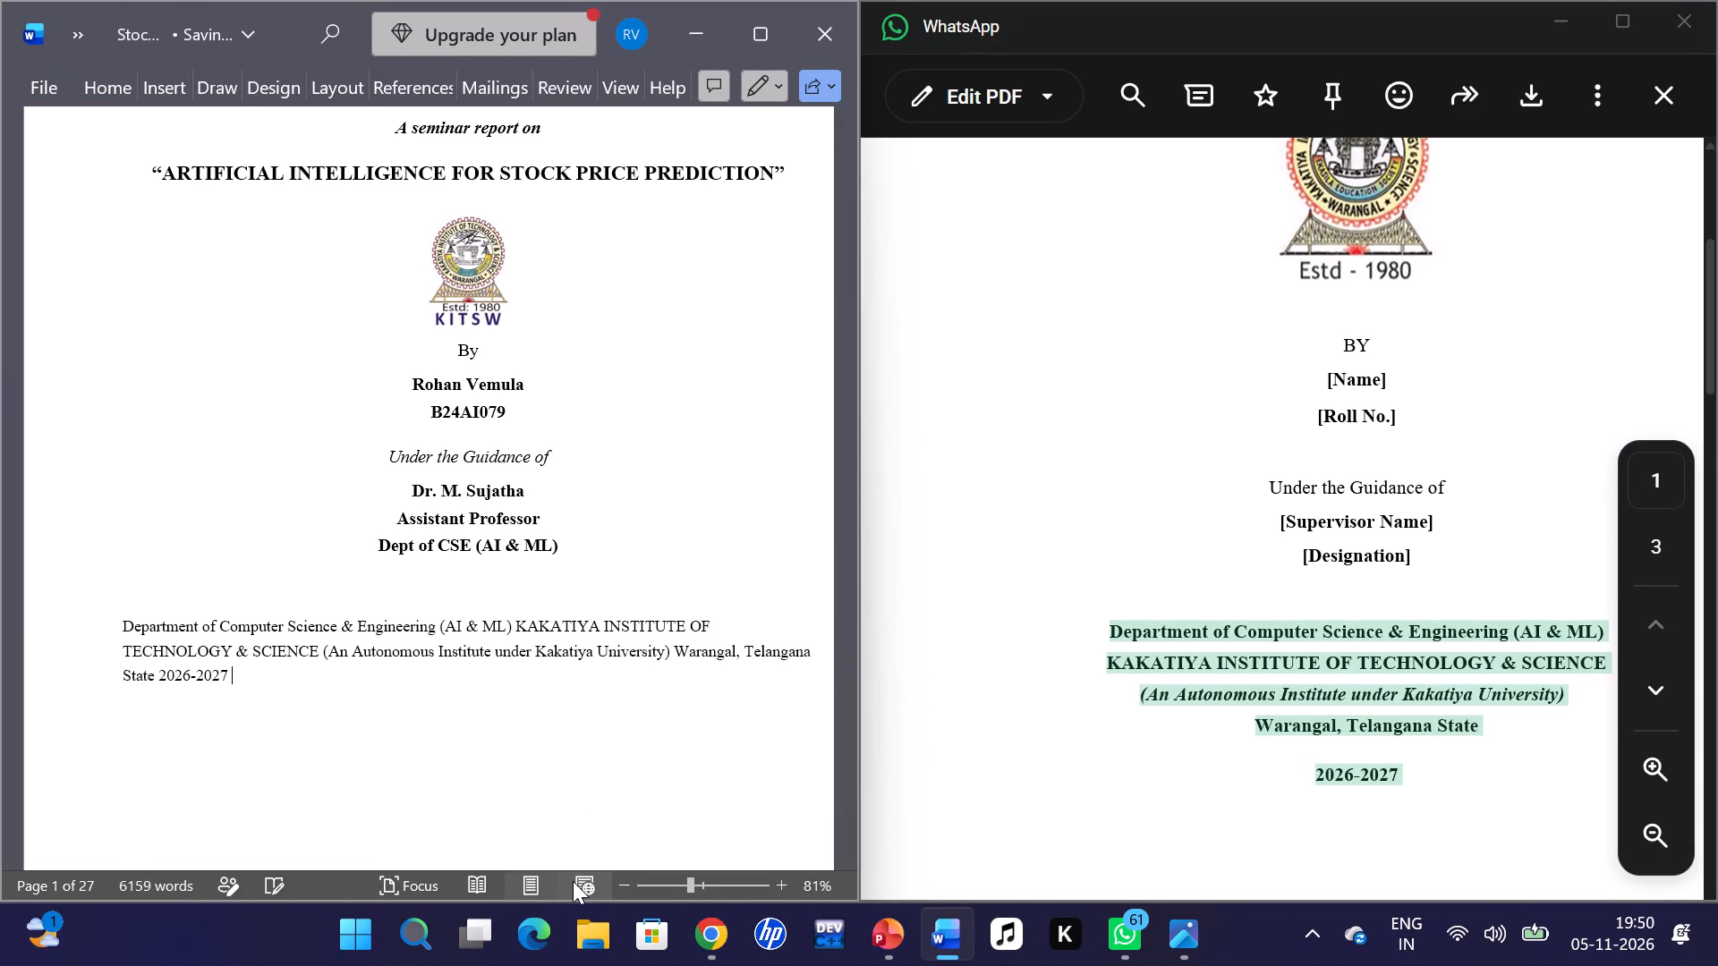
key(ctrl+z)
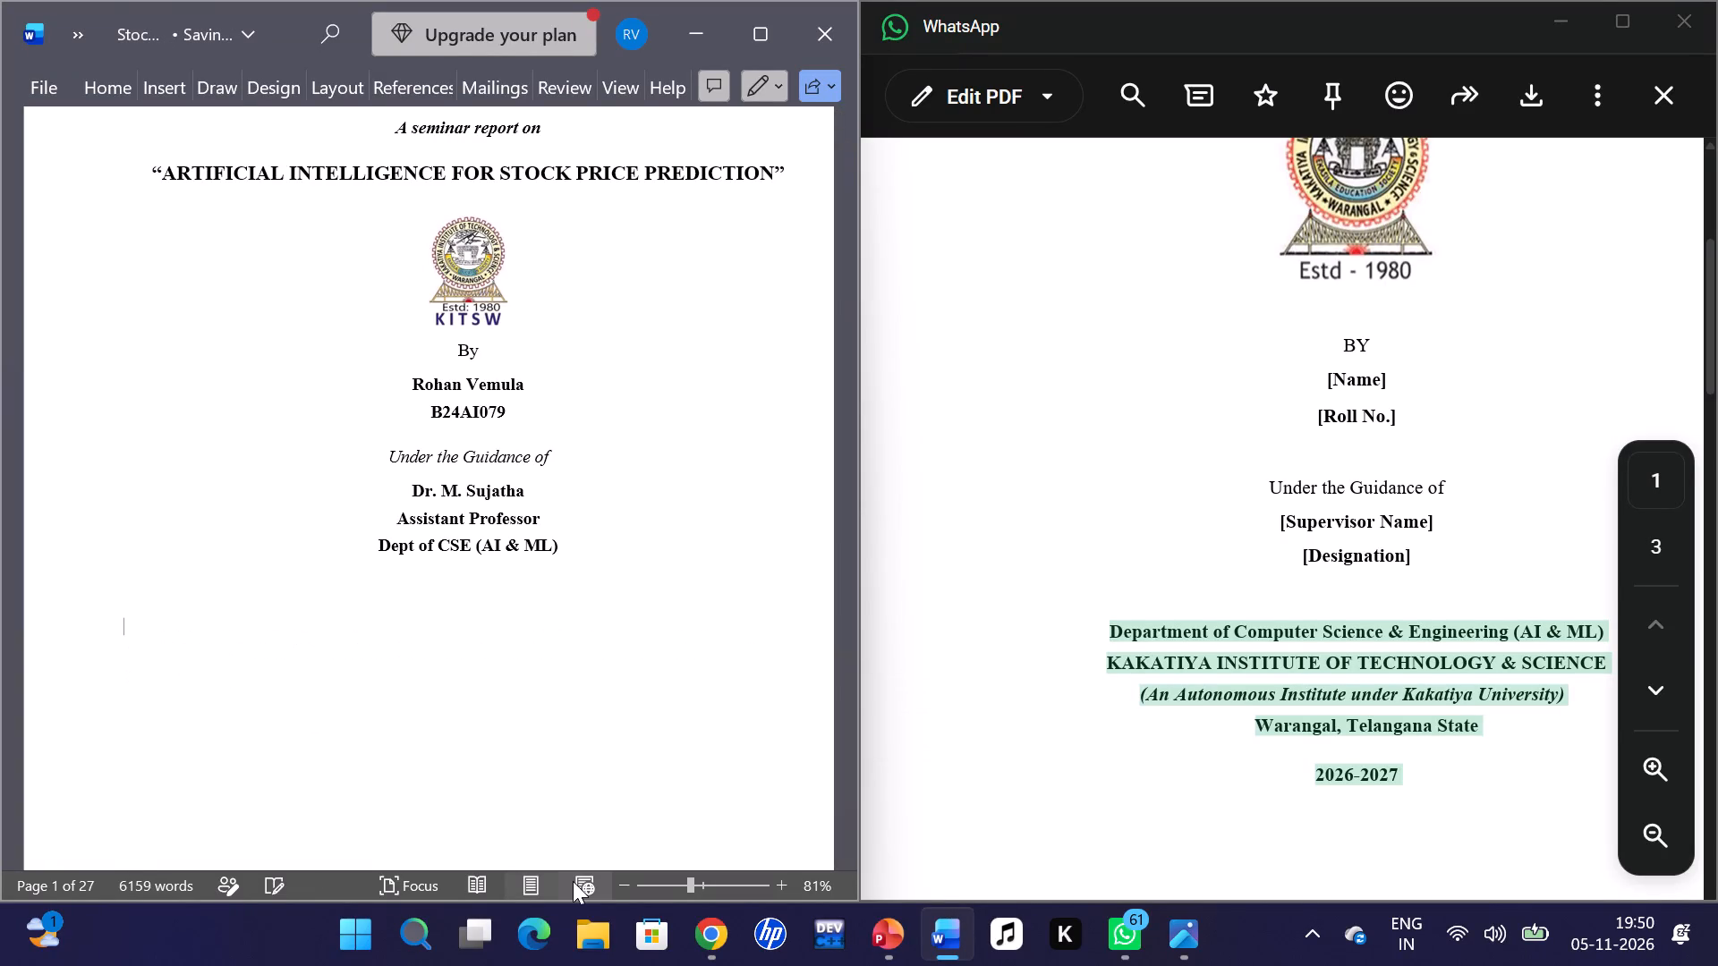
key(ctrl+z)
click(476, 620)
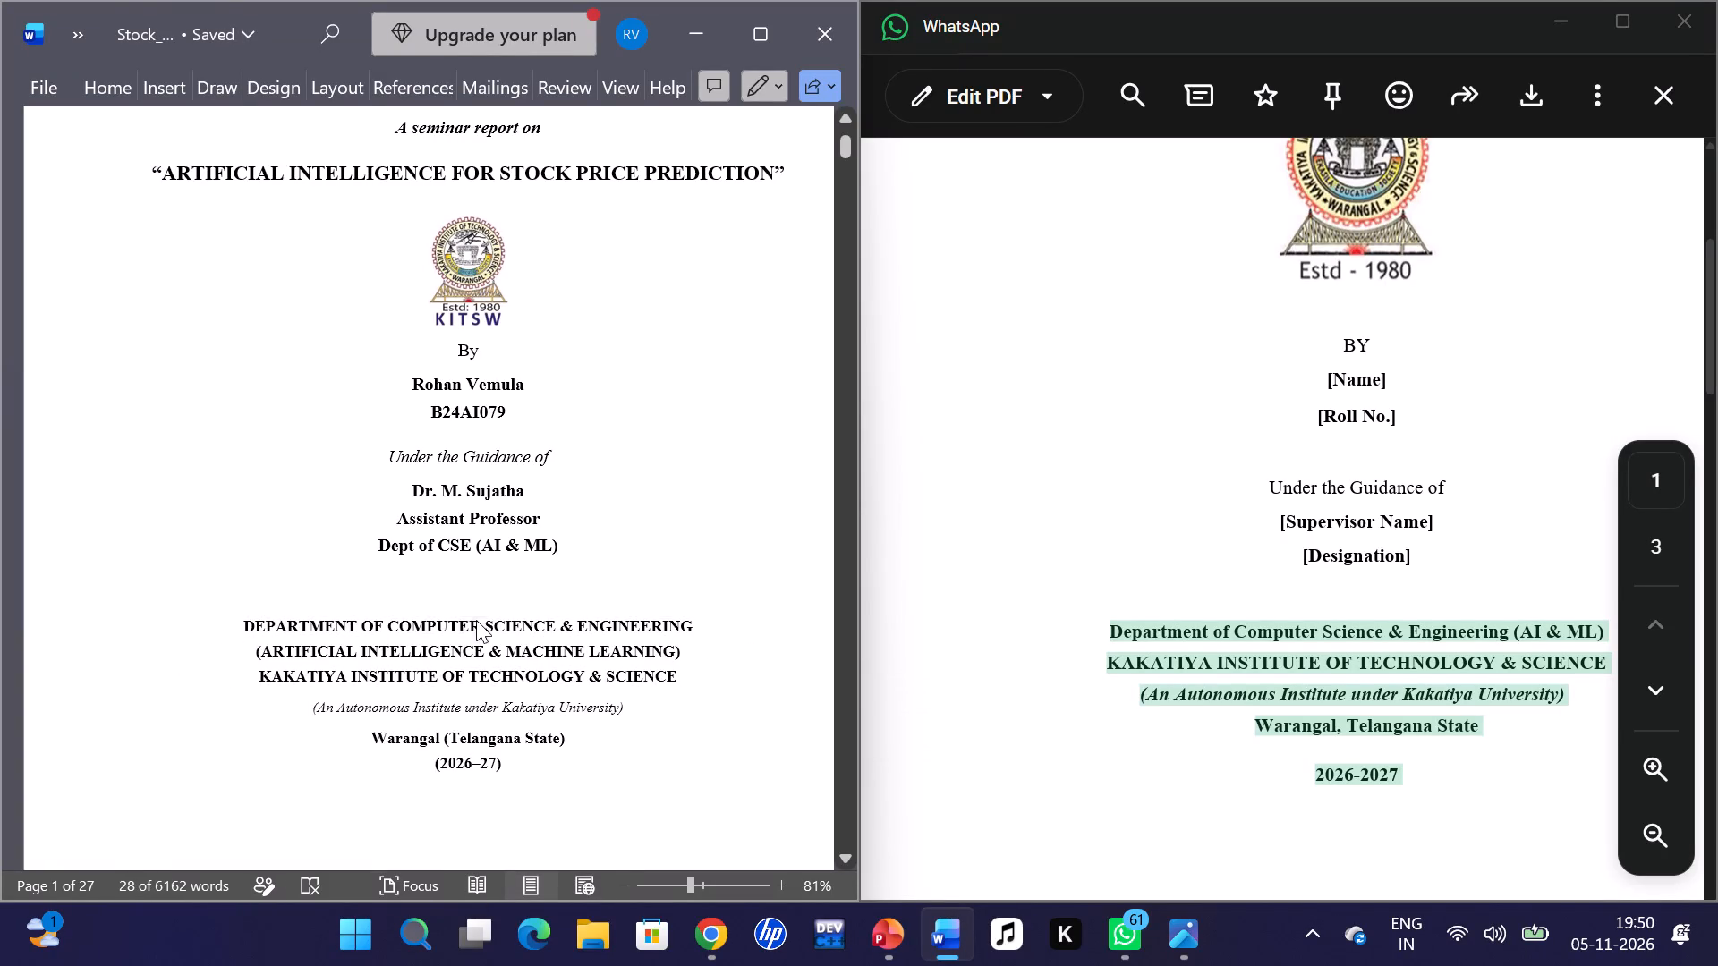
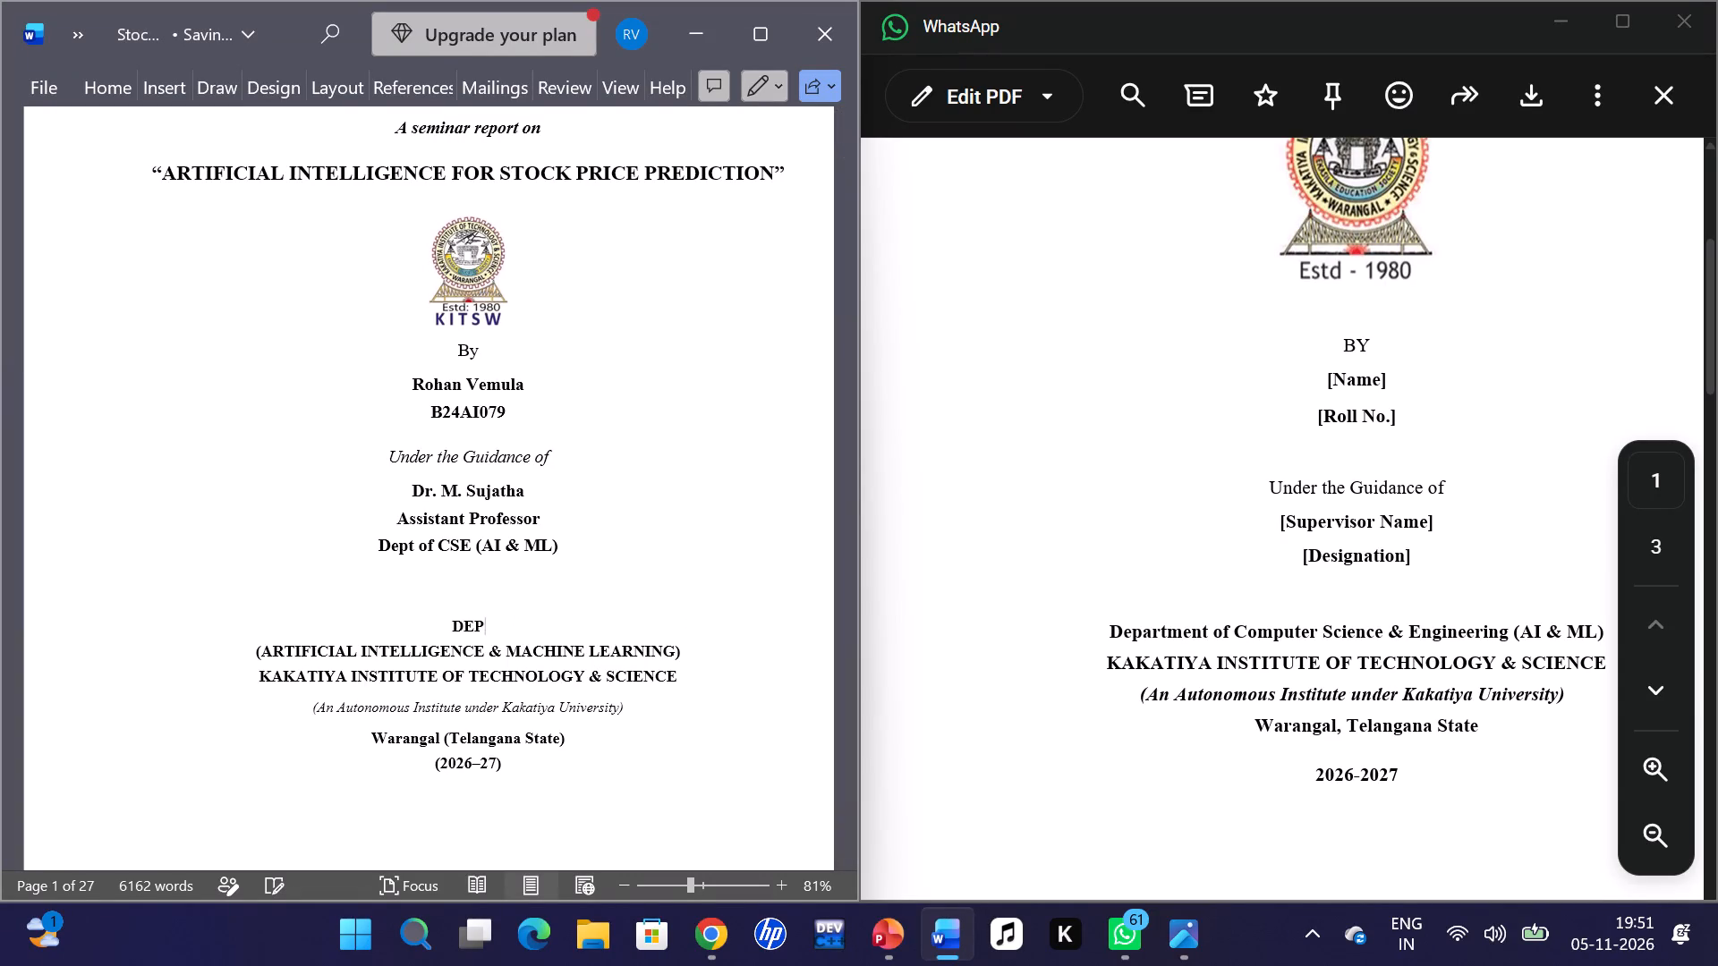
Replace the remaining old department name on the cover page with the copied "Department of Computer Science & Engineering (AI & ML)", leaving no stray letter before it.
key(BackSpace)
key(BackSpace)
key(ctrl+v)
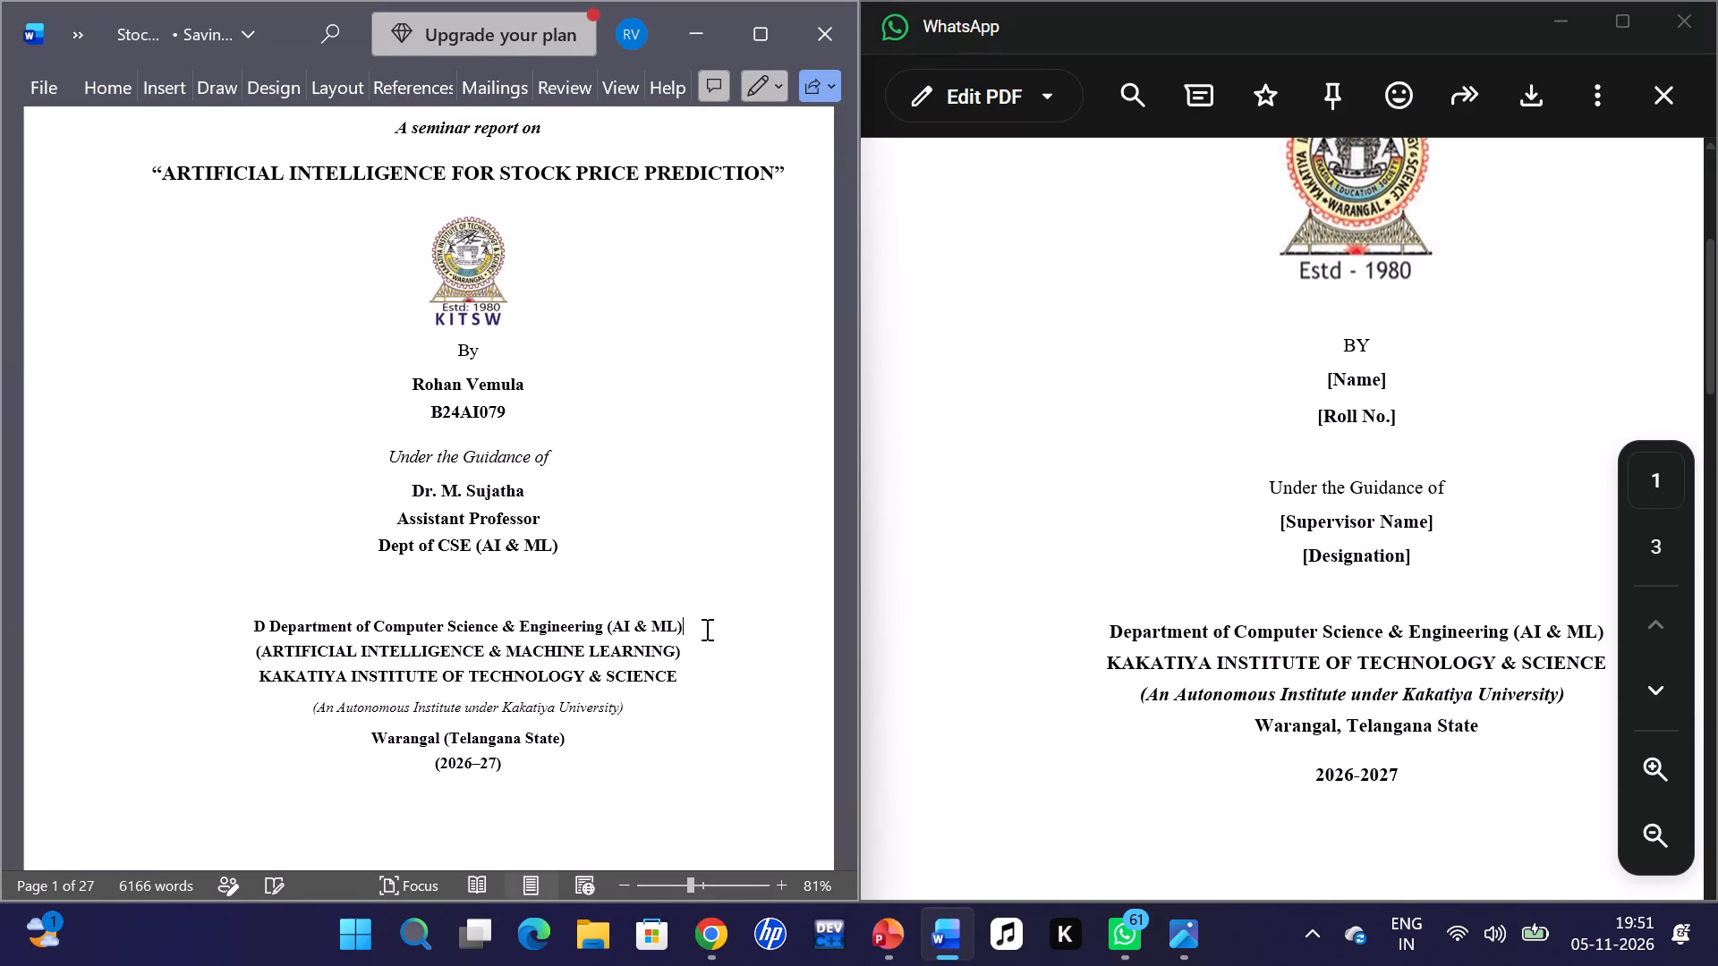
click(267, 616)
key(BackSpace)
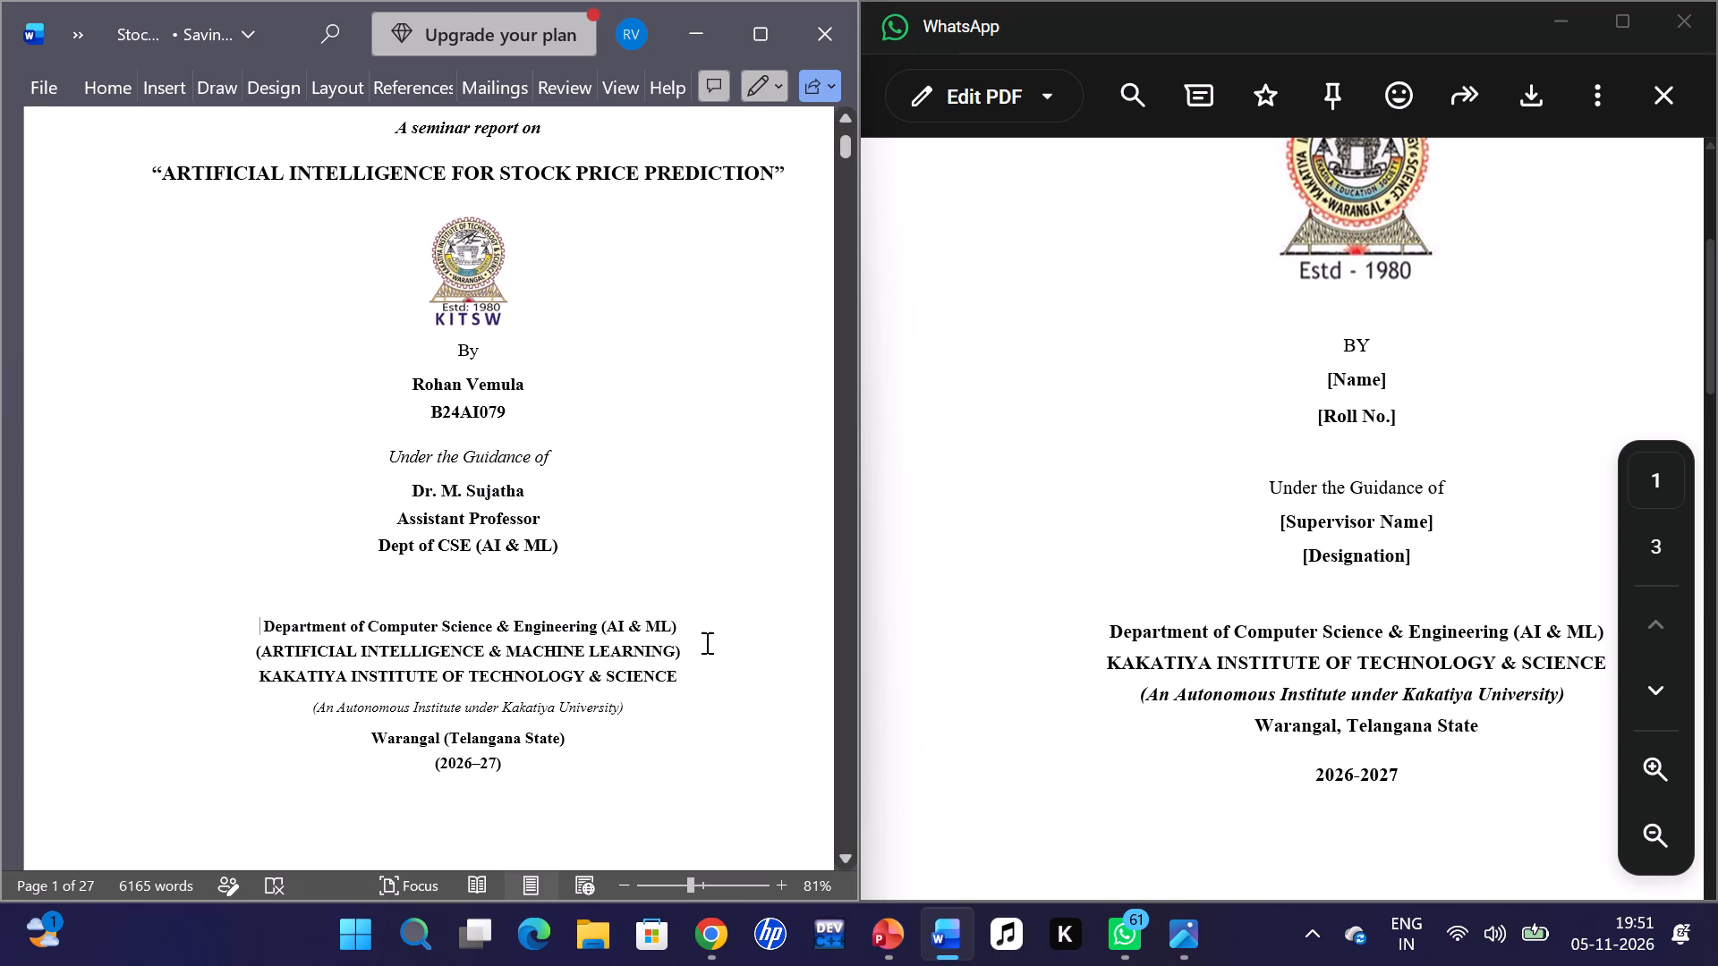
Delete the "(ARTIFICIAL INTELLIGENCE & MACHINE LEARNING)" line from the cover page, leaving no blank line in its place.
drag(696, 655, 240, 645)
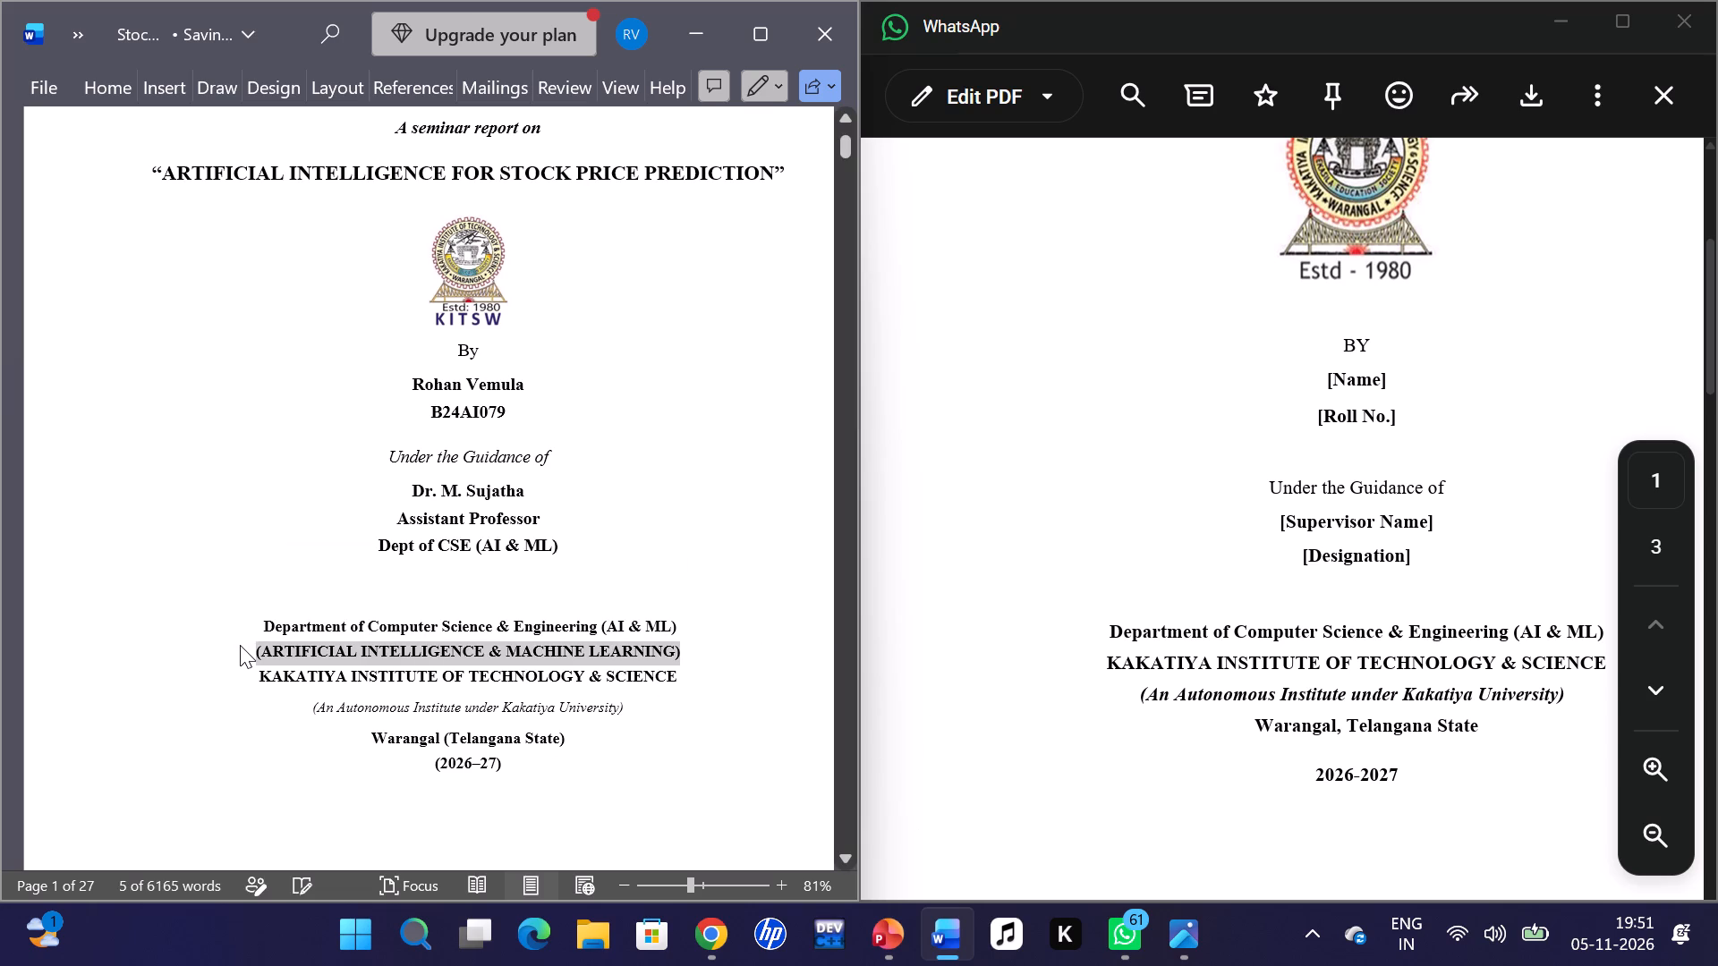
key(BackSpace)
key(BackSpace)
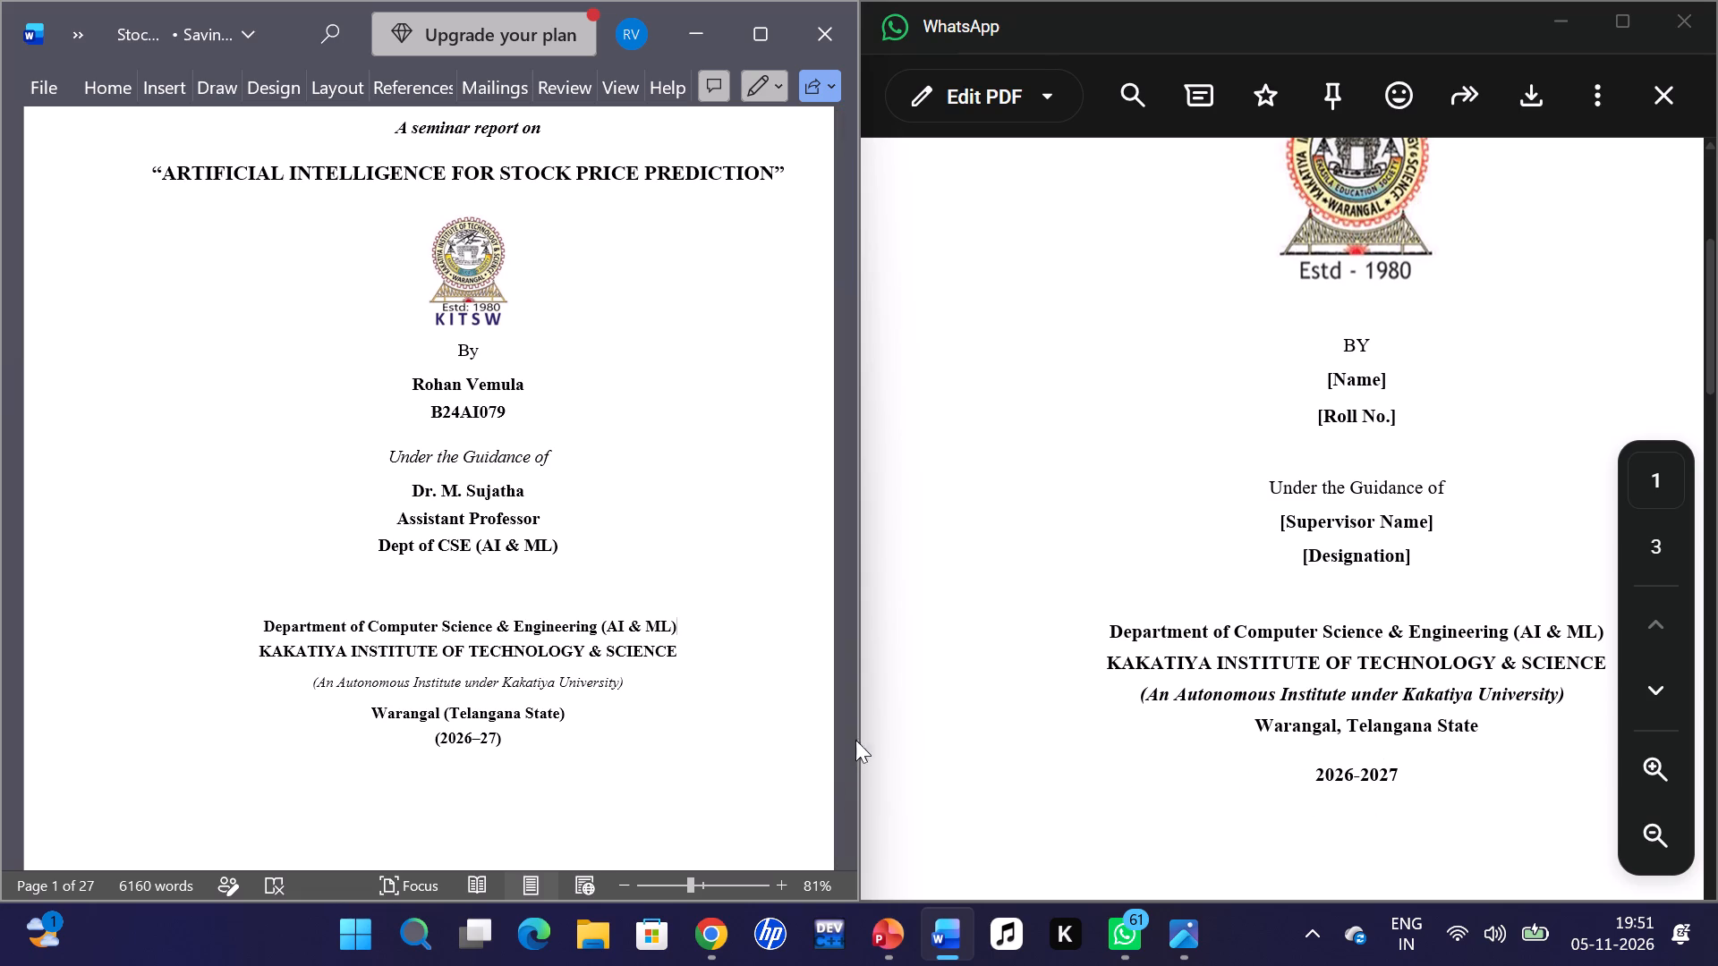
Make the "(An Autonomous Institute under Kakatiya University)" line on the cover page bold.
drag(635, 688, 421, 674)
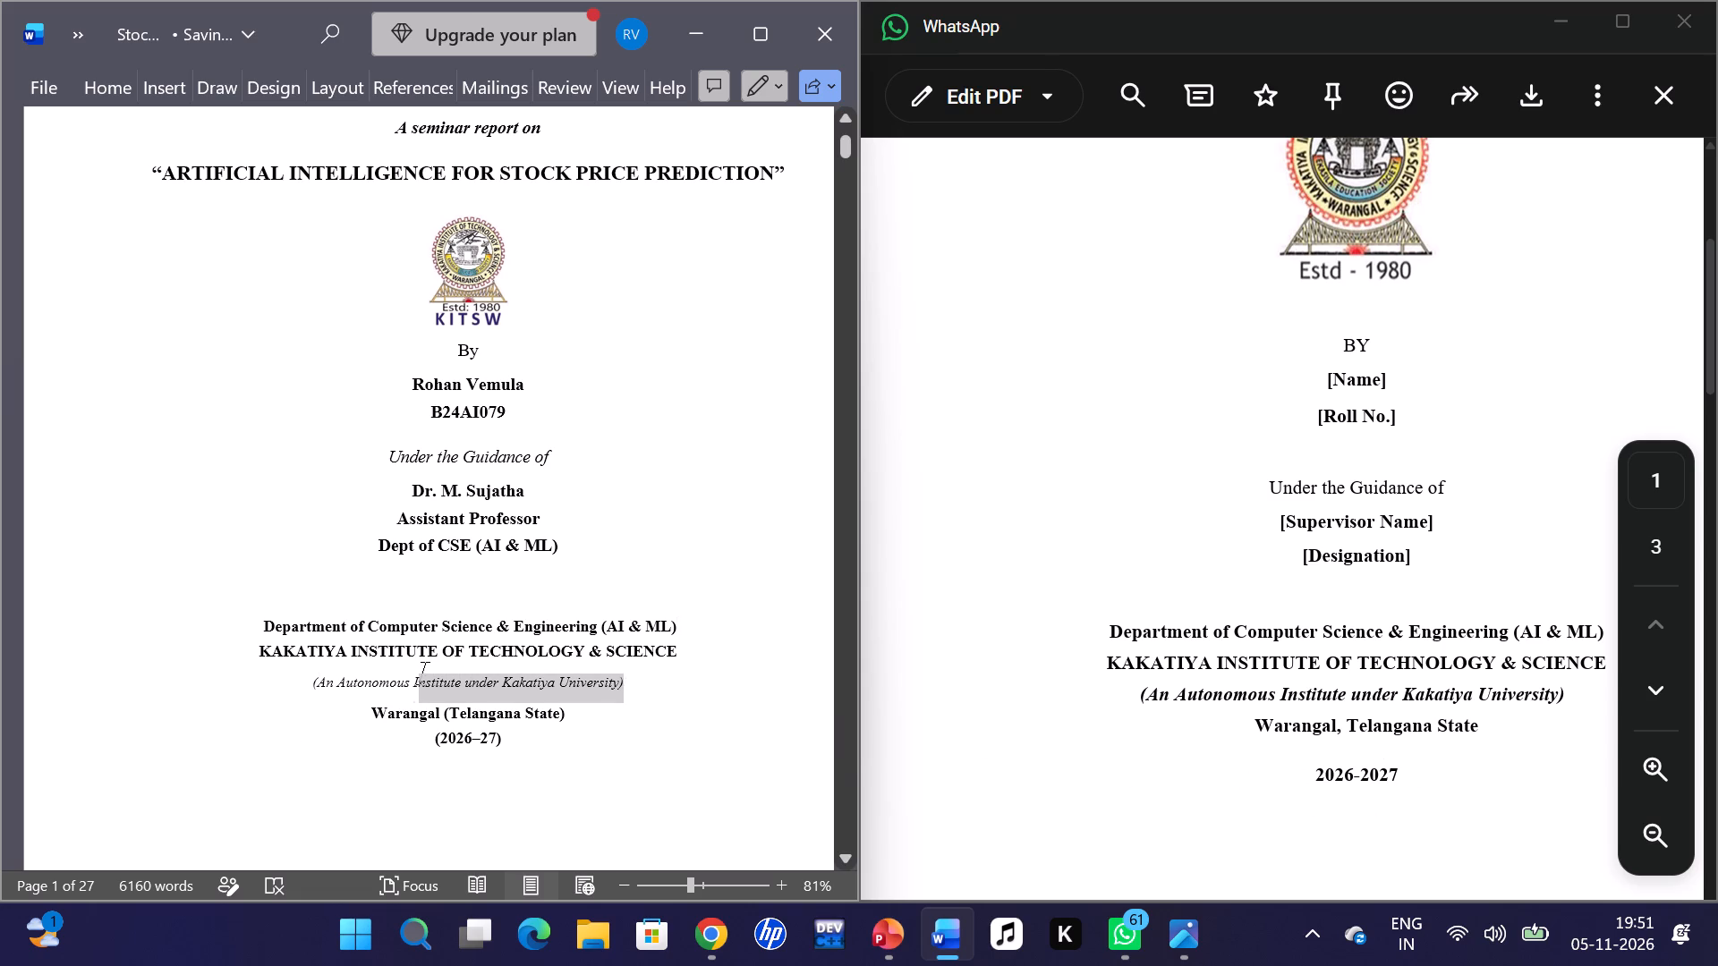
drag(421, 674, 250, 676)
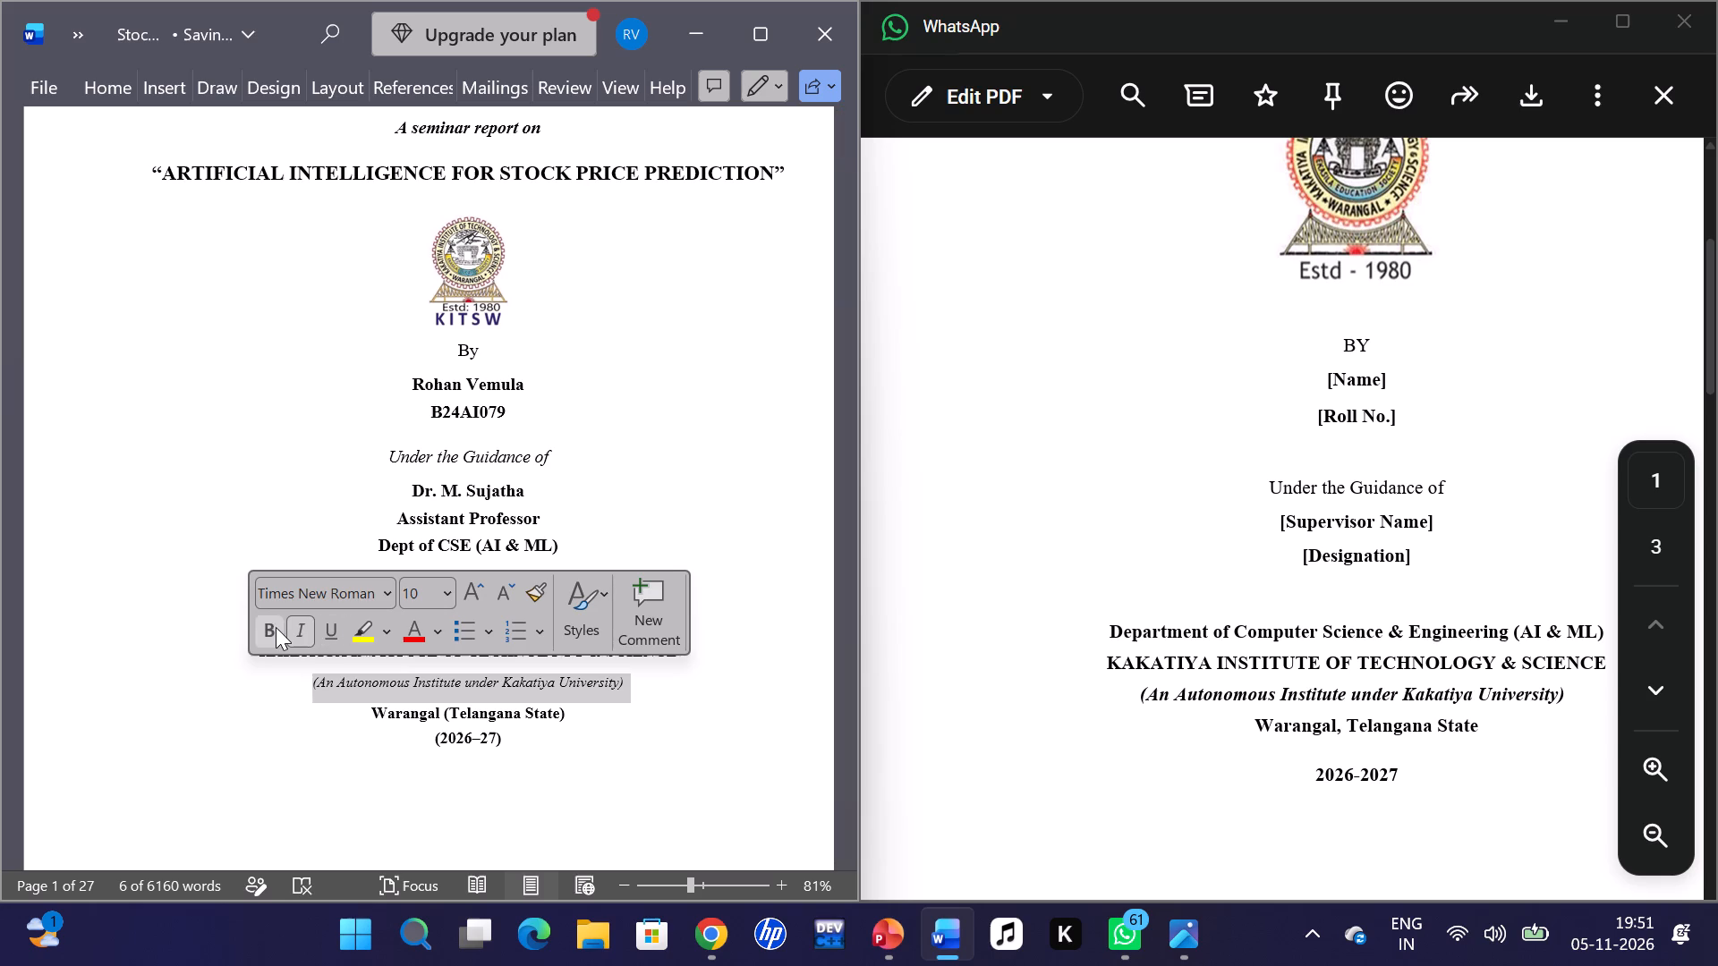
click(275, 627)
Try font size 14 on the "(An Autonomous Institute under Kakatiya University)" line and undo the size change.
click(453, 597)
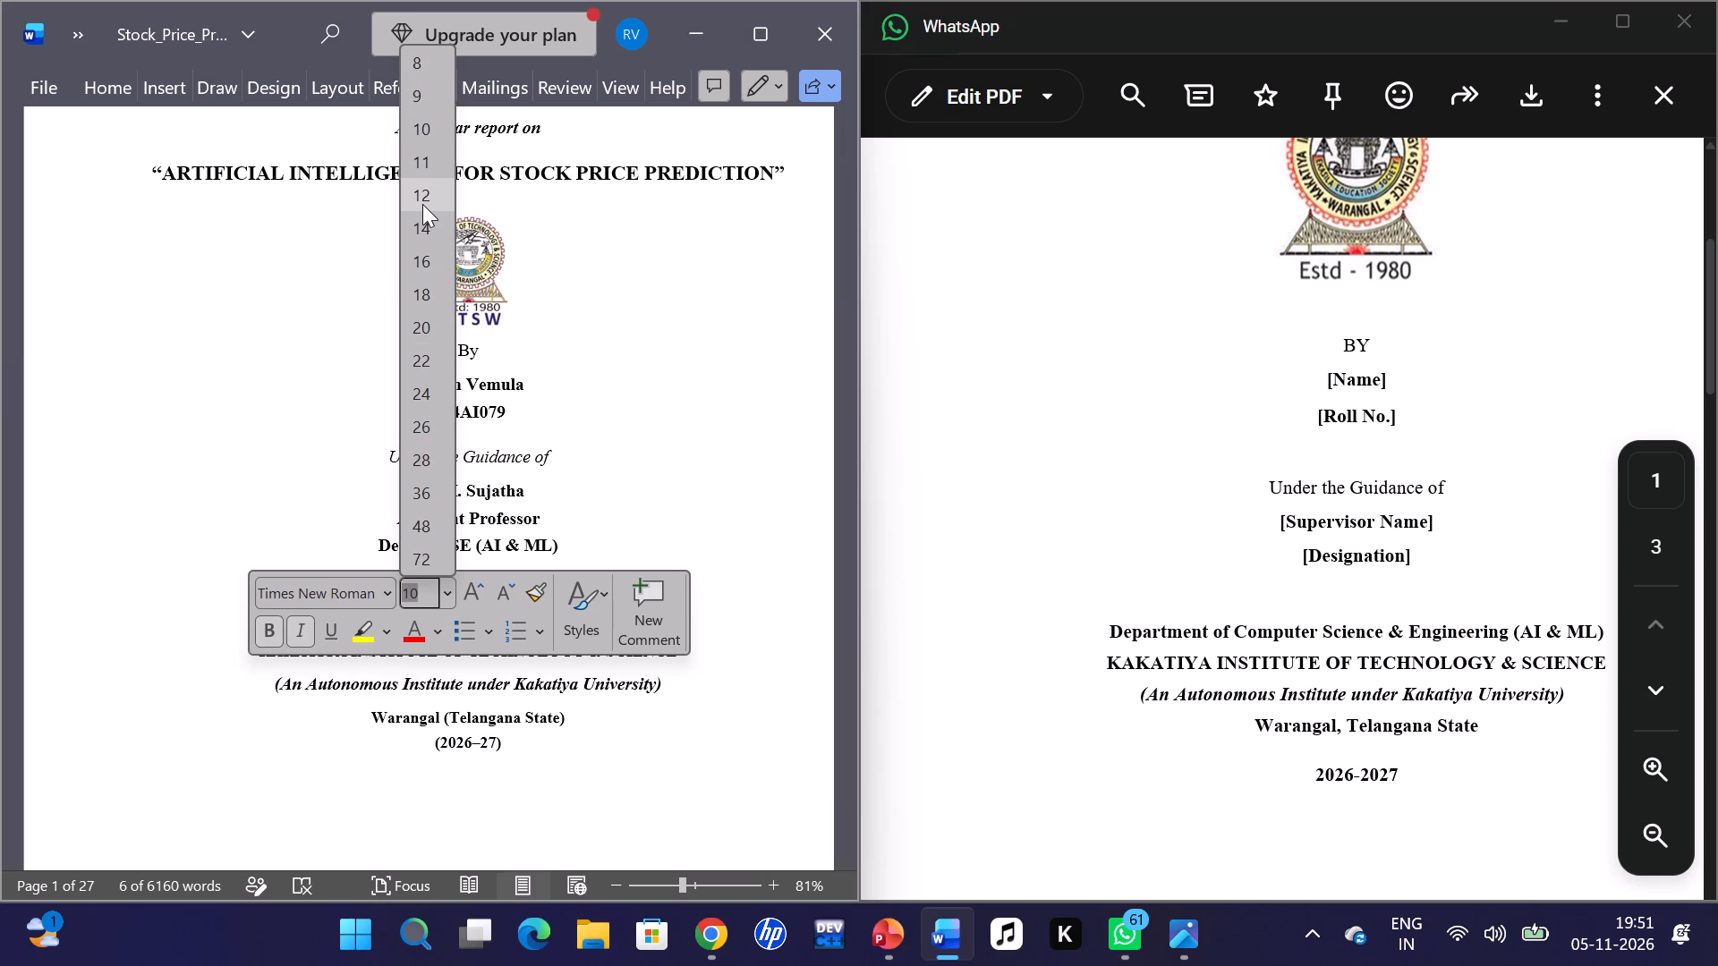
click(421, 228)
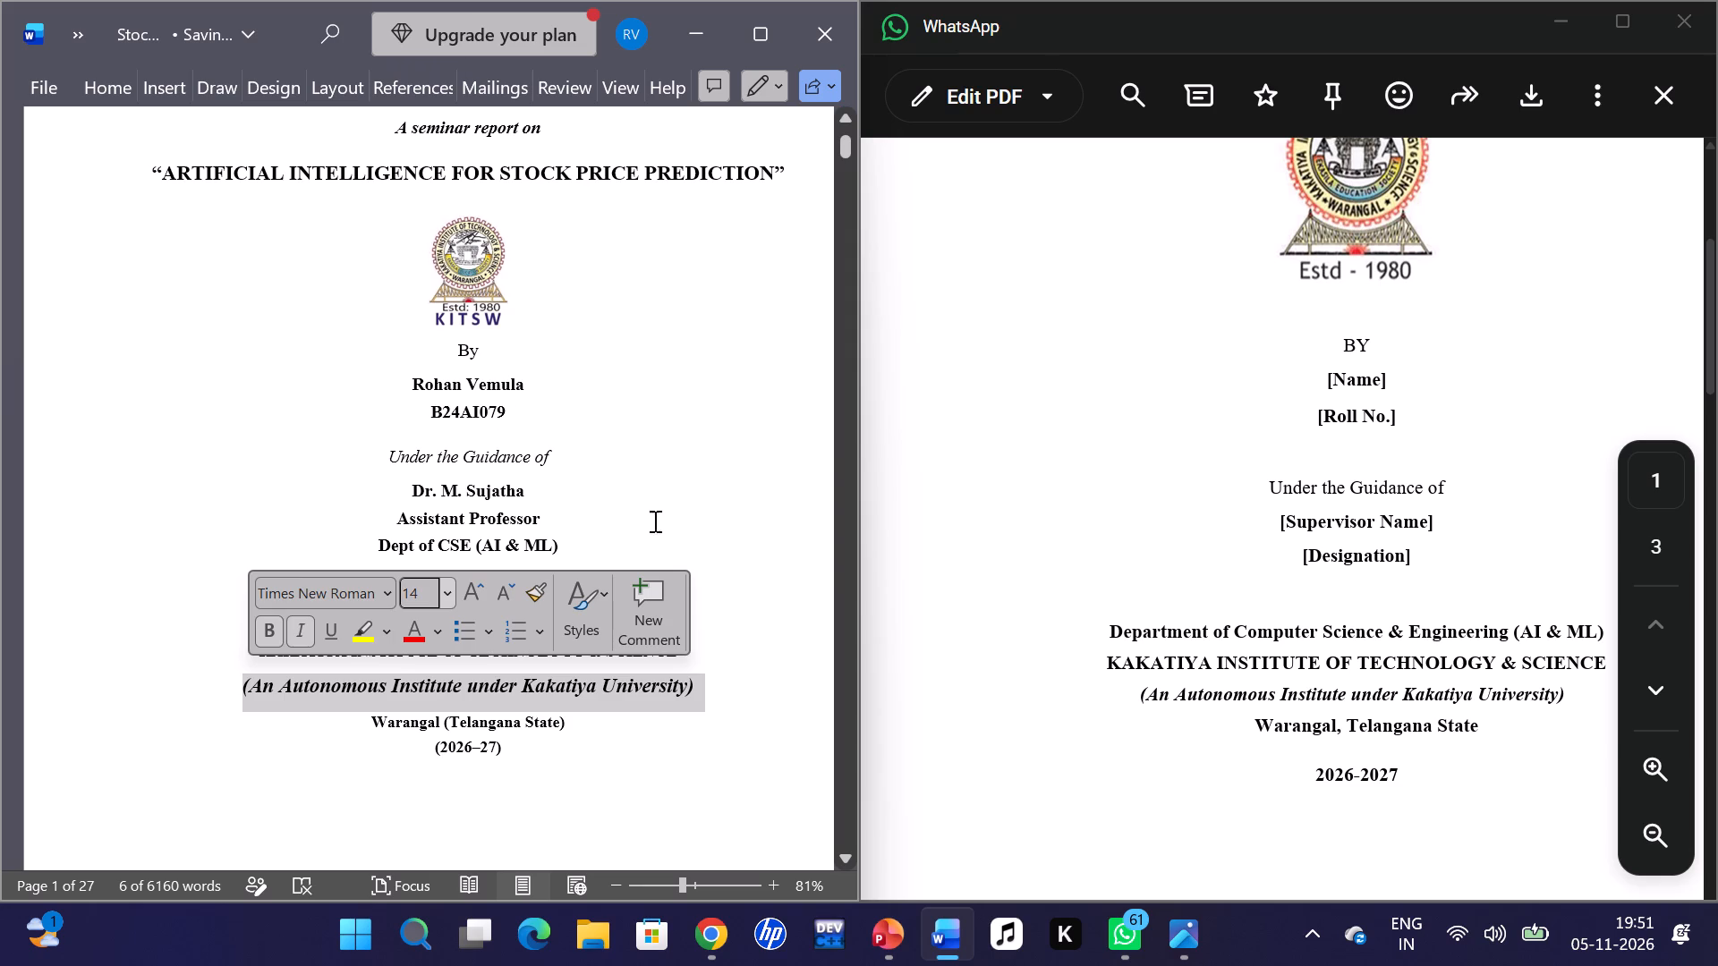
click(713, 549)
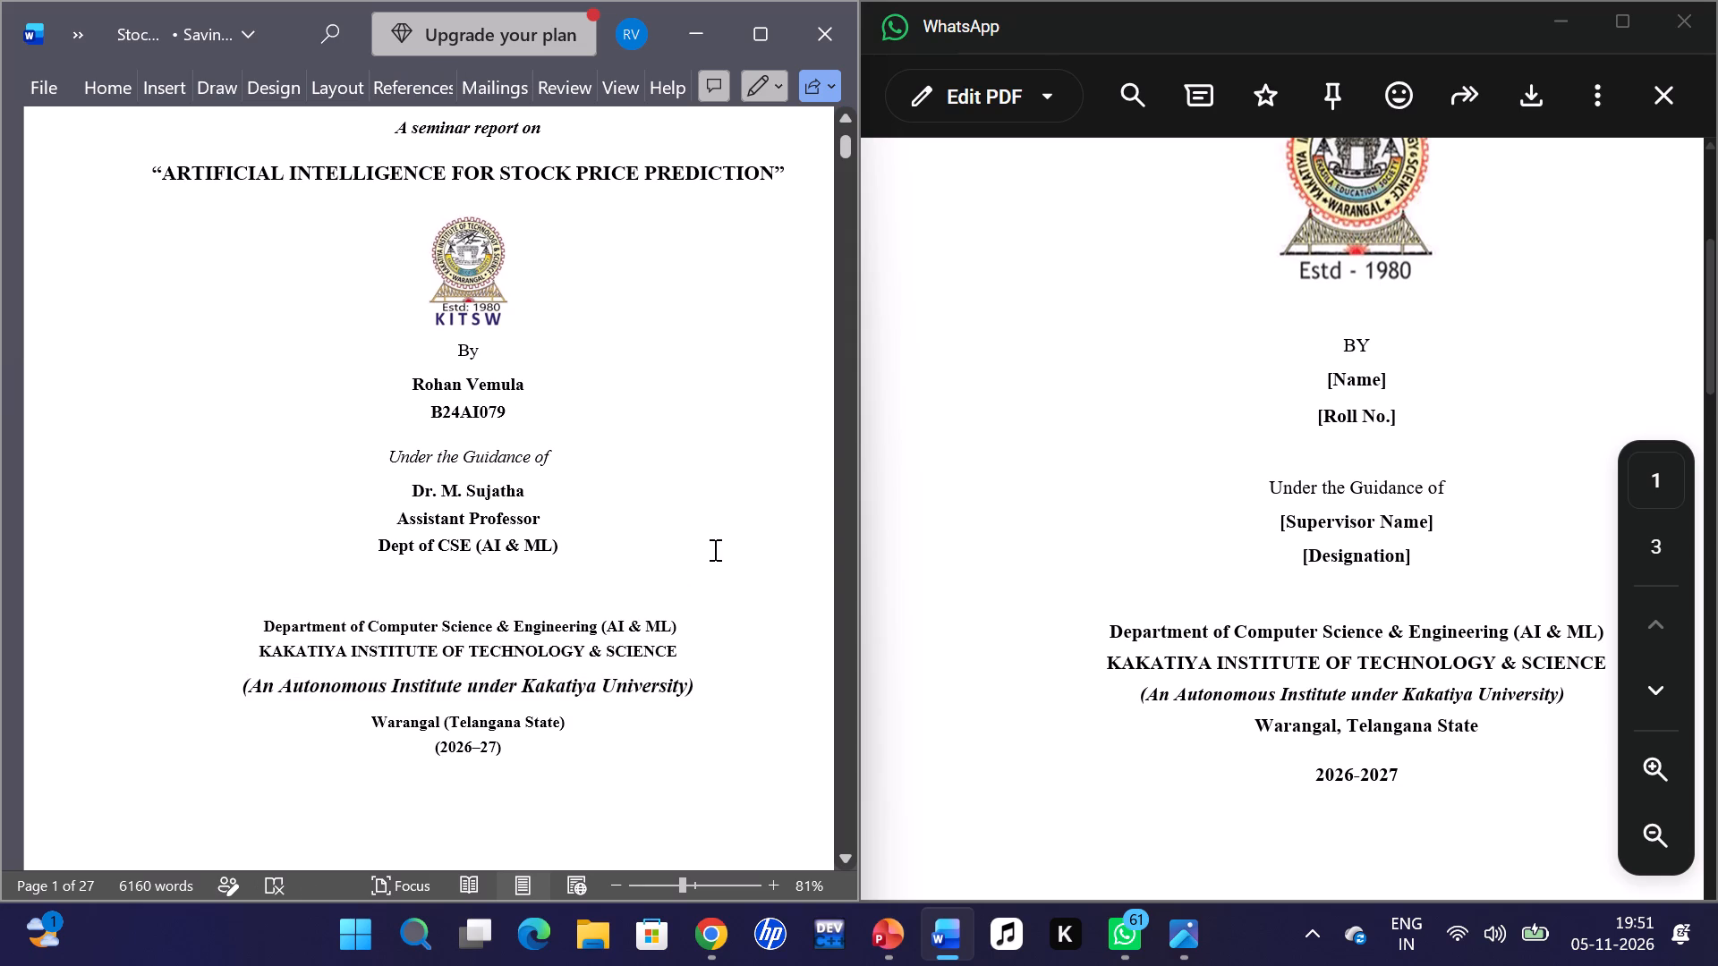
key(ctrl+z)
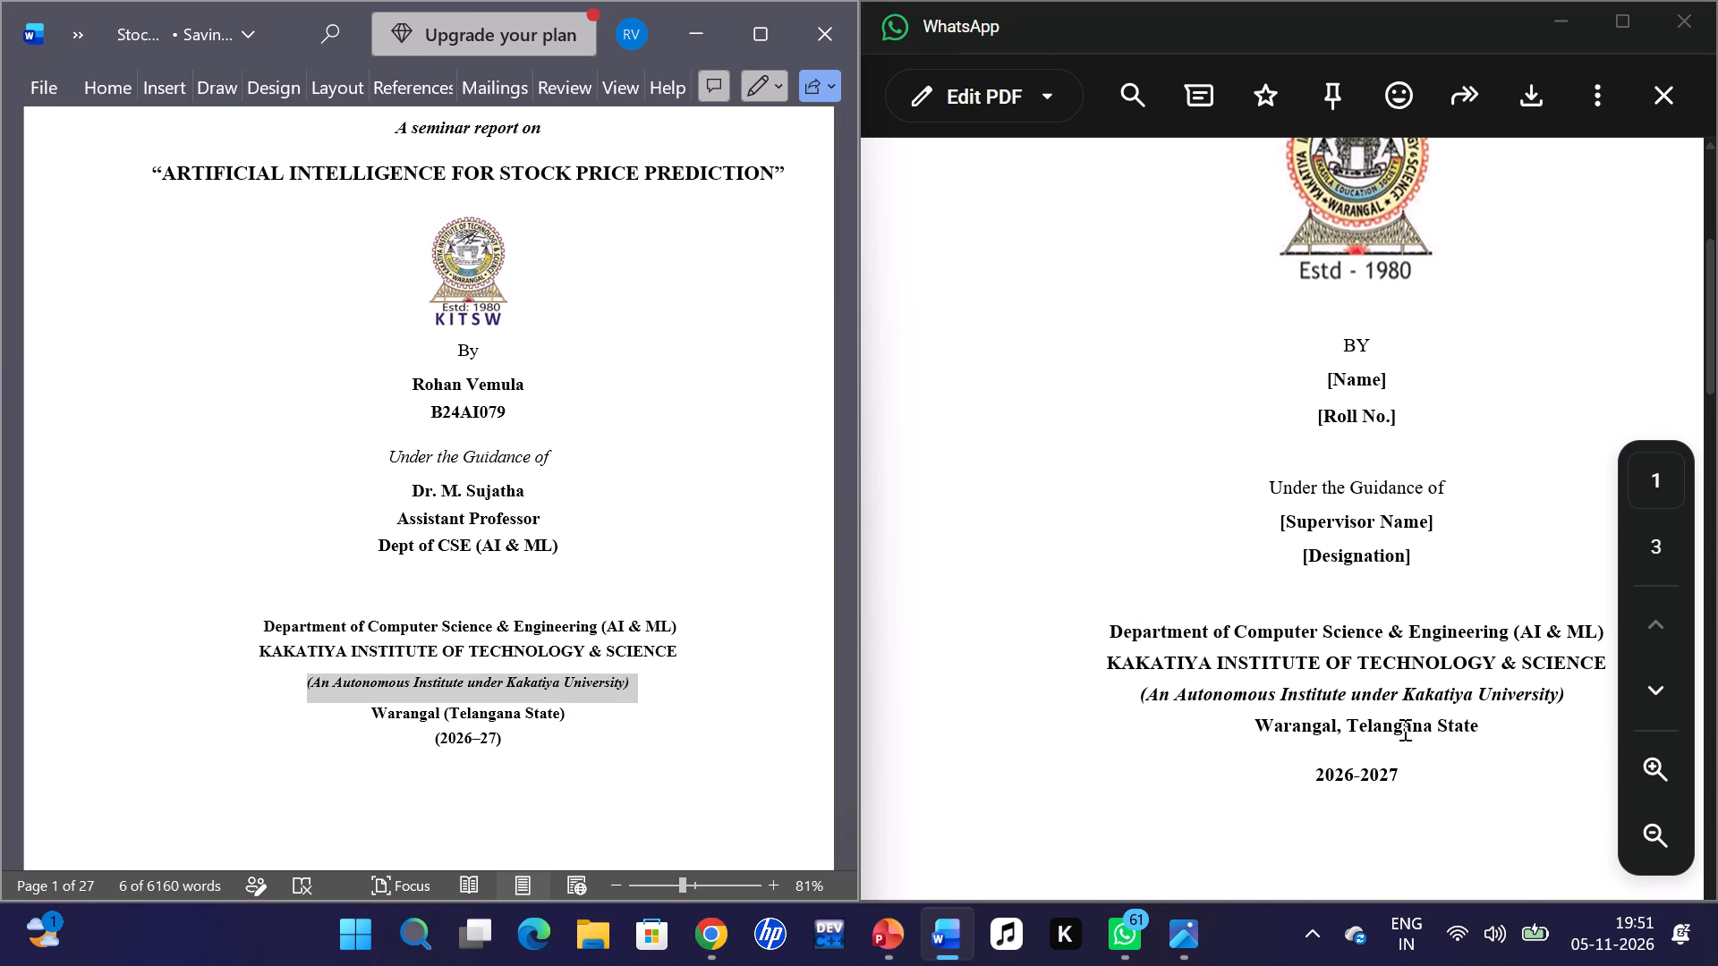
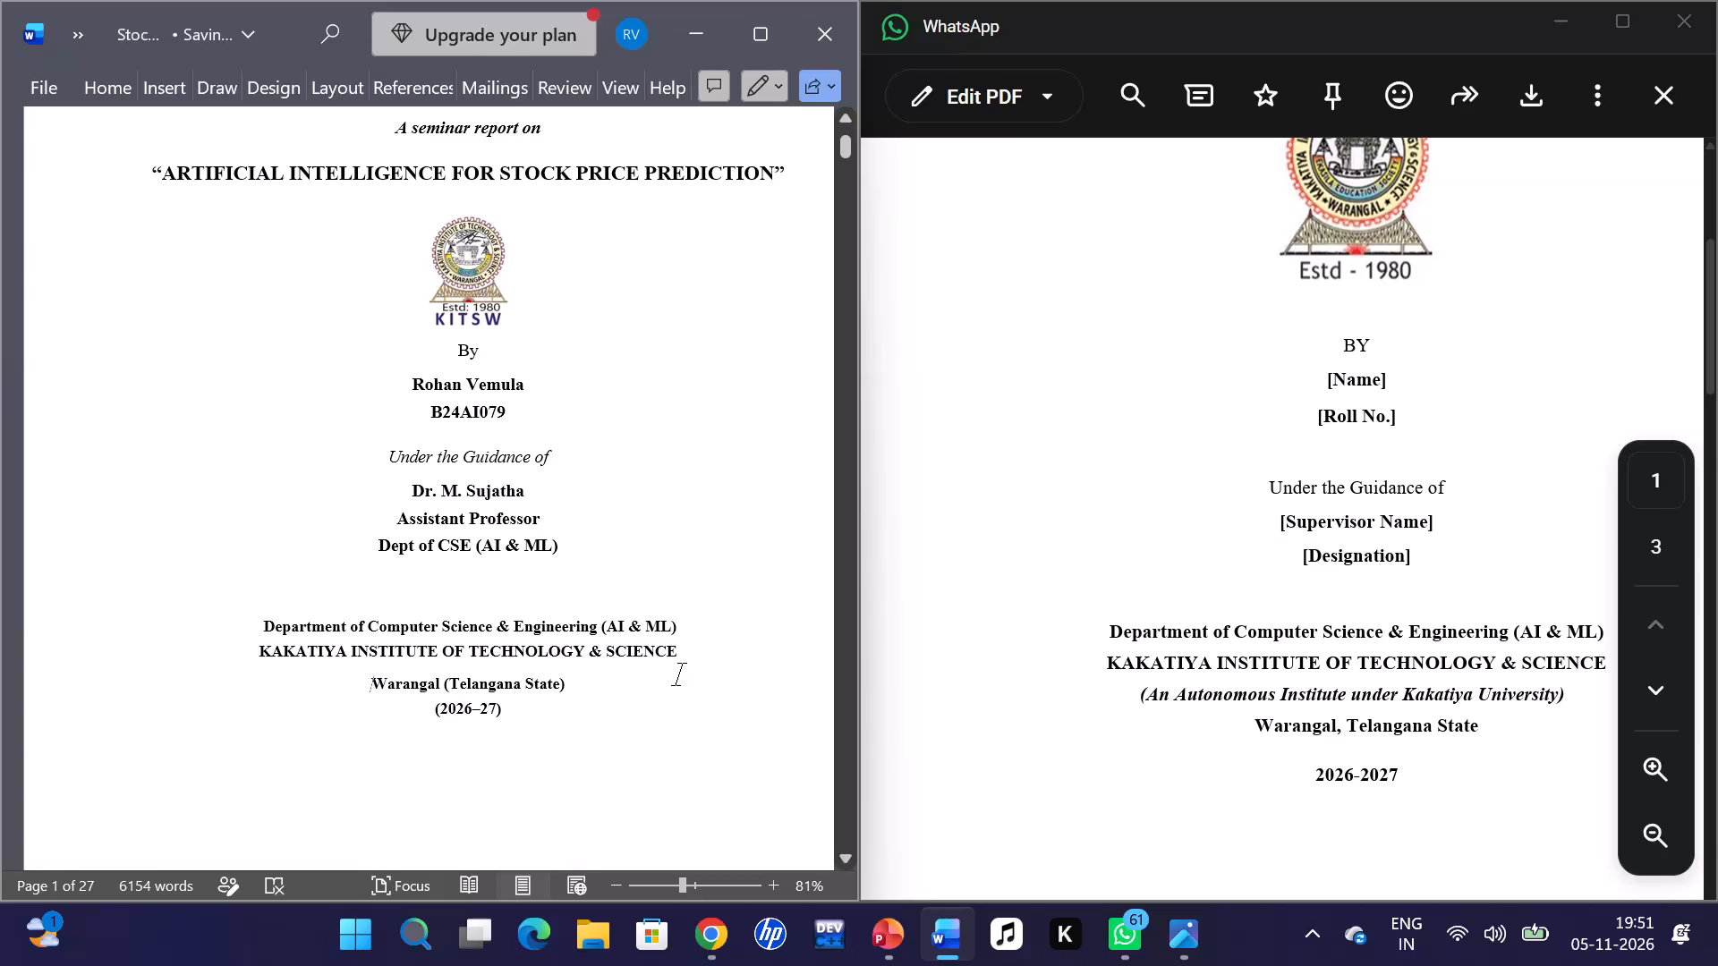
Insert the copied "(An Autonomous Institute under Kakatiya University)" on its own line above "Warangal (Telangana State)" on the cover page.
key(ctrl+v)
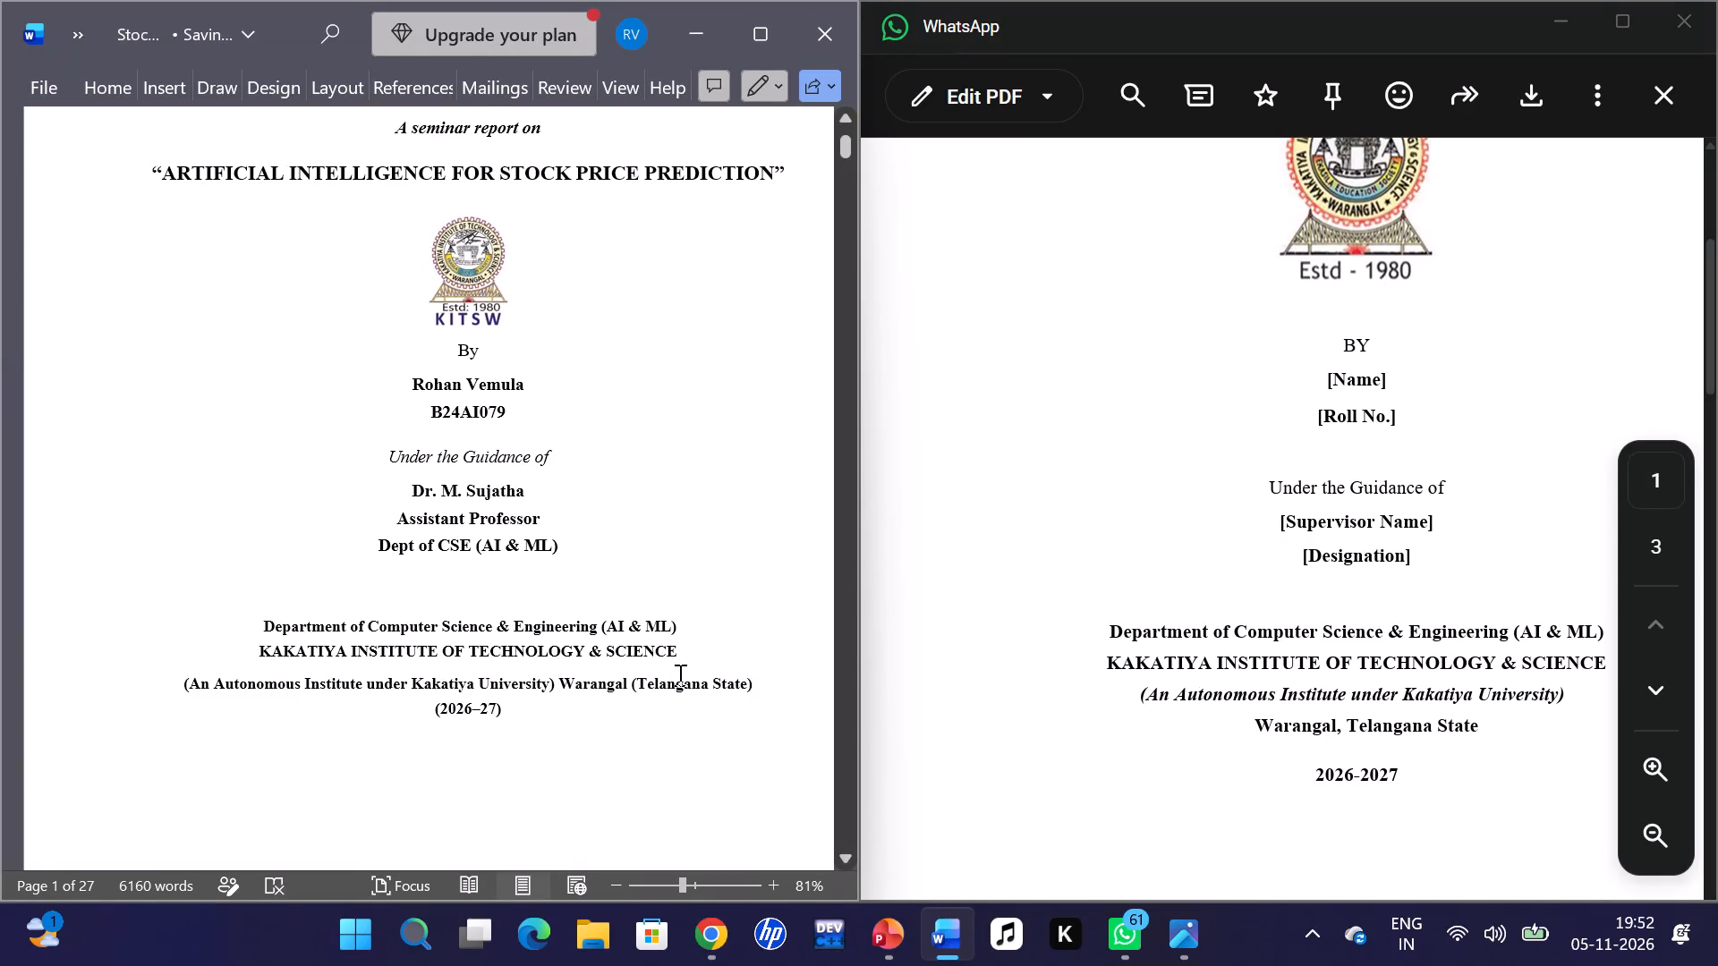
key(Return)
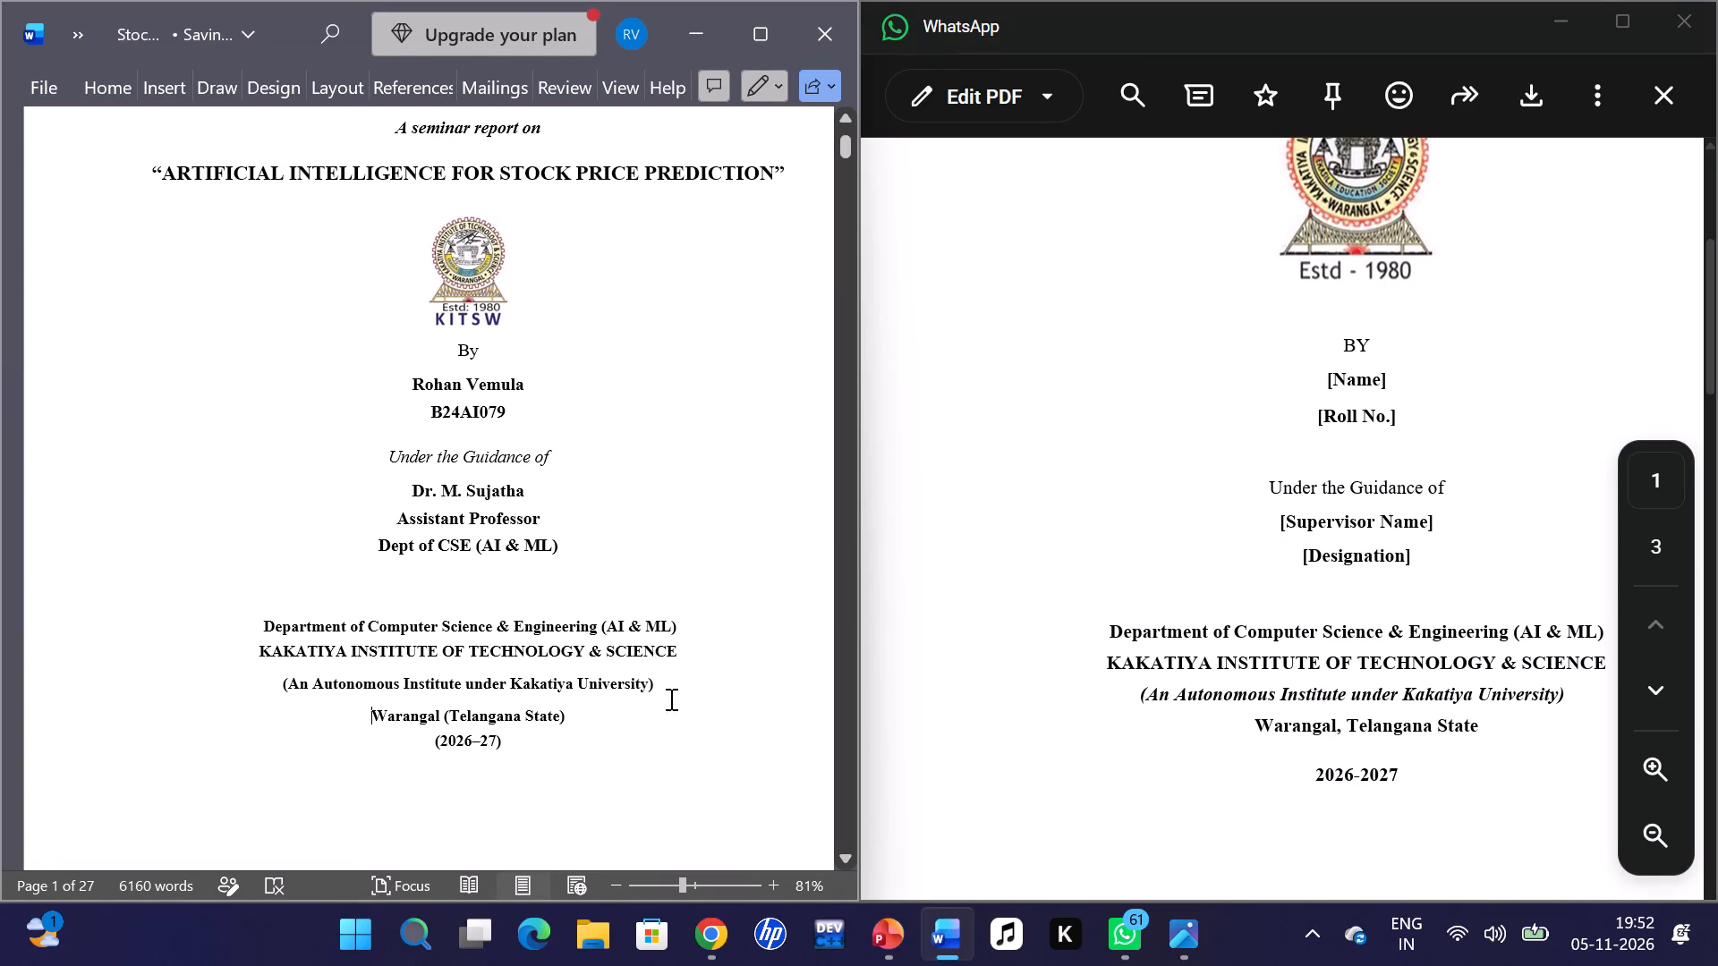
Italicize the "(An Autonomous Institute under Kakatiya University)" line and open its font size choices.
drag(279, 682, 672, 700)
click(726, 662)
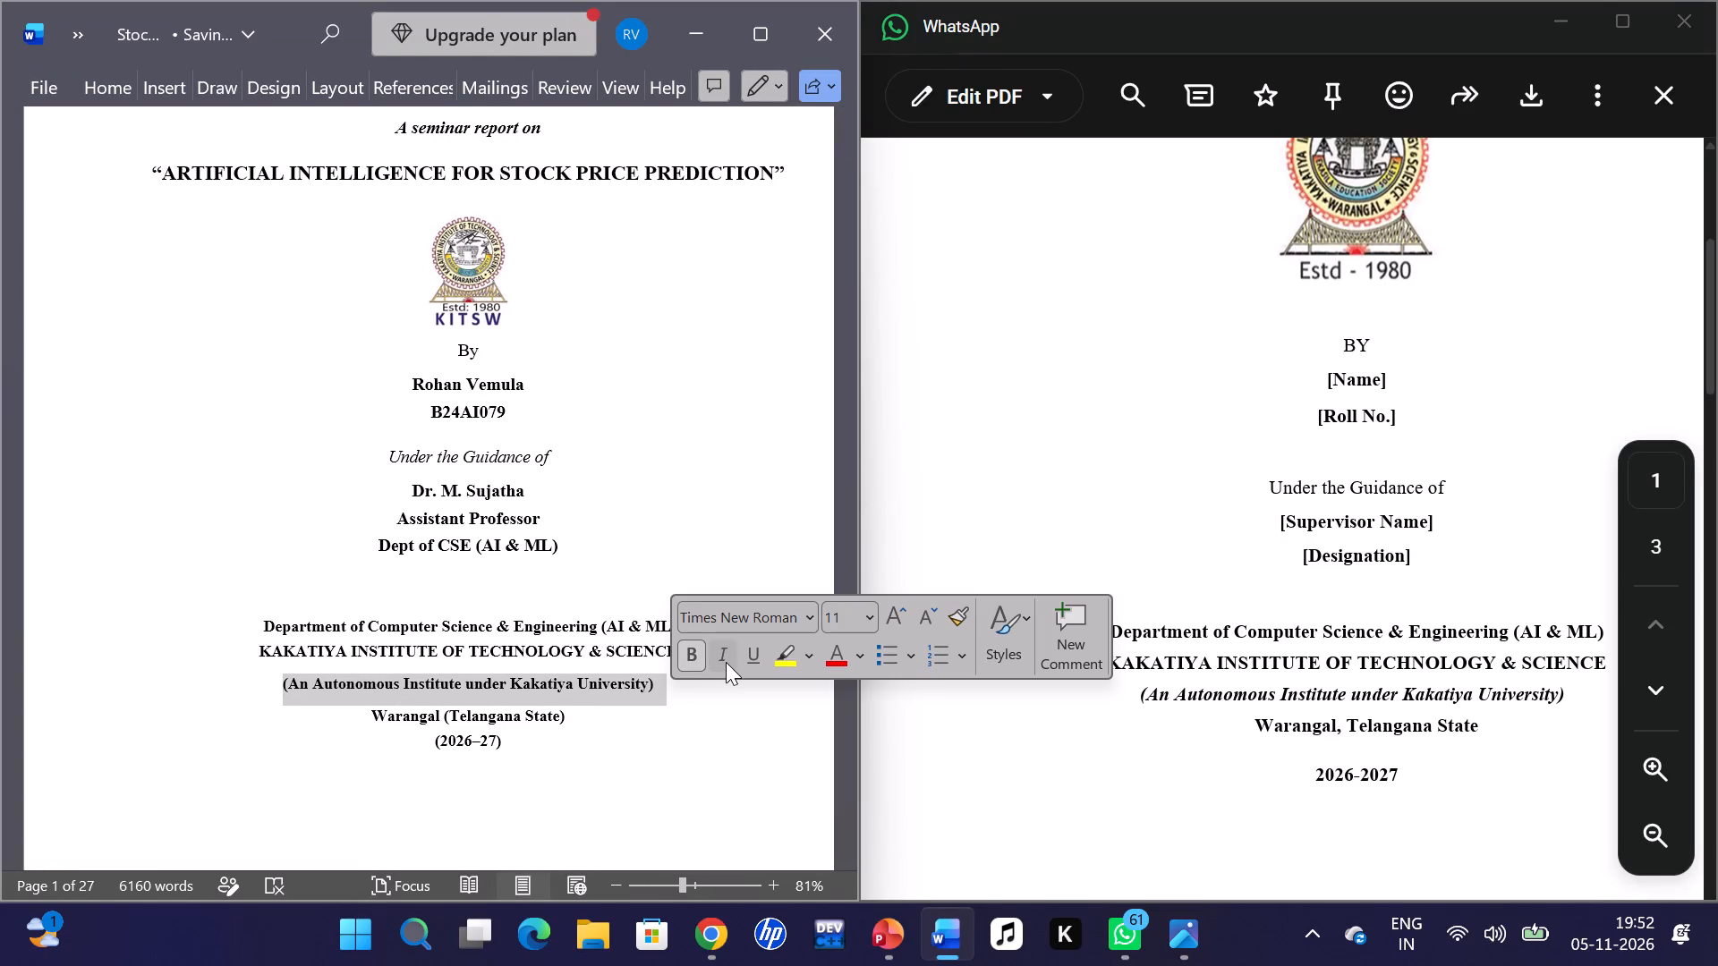
click(866, 614)
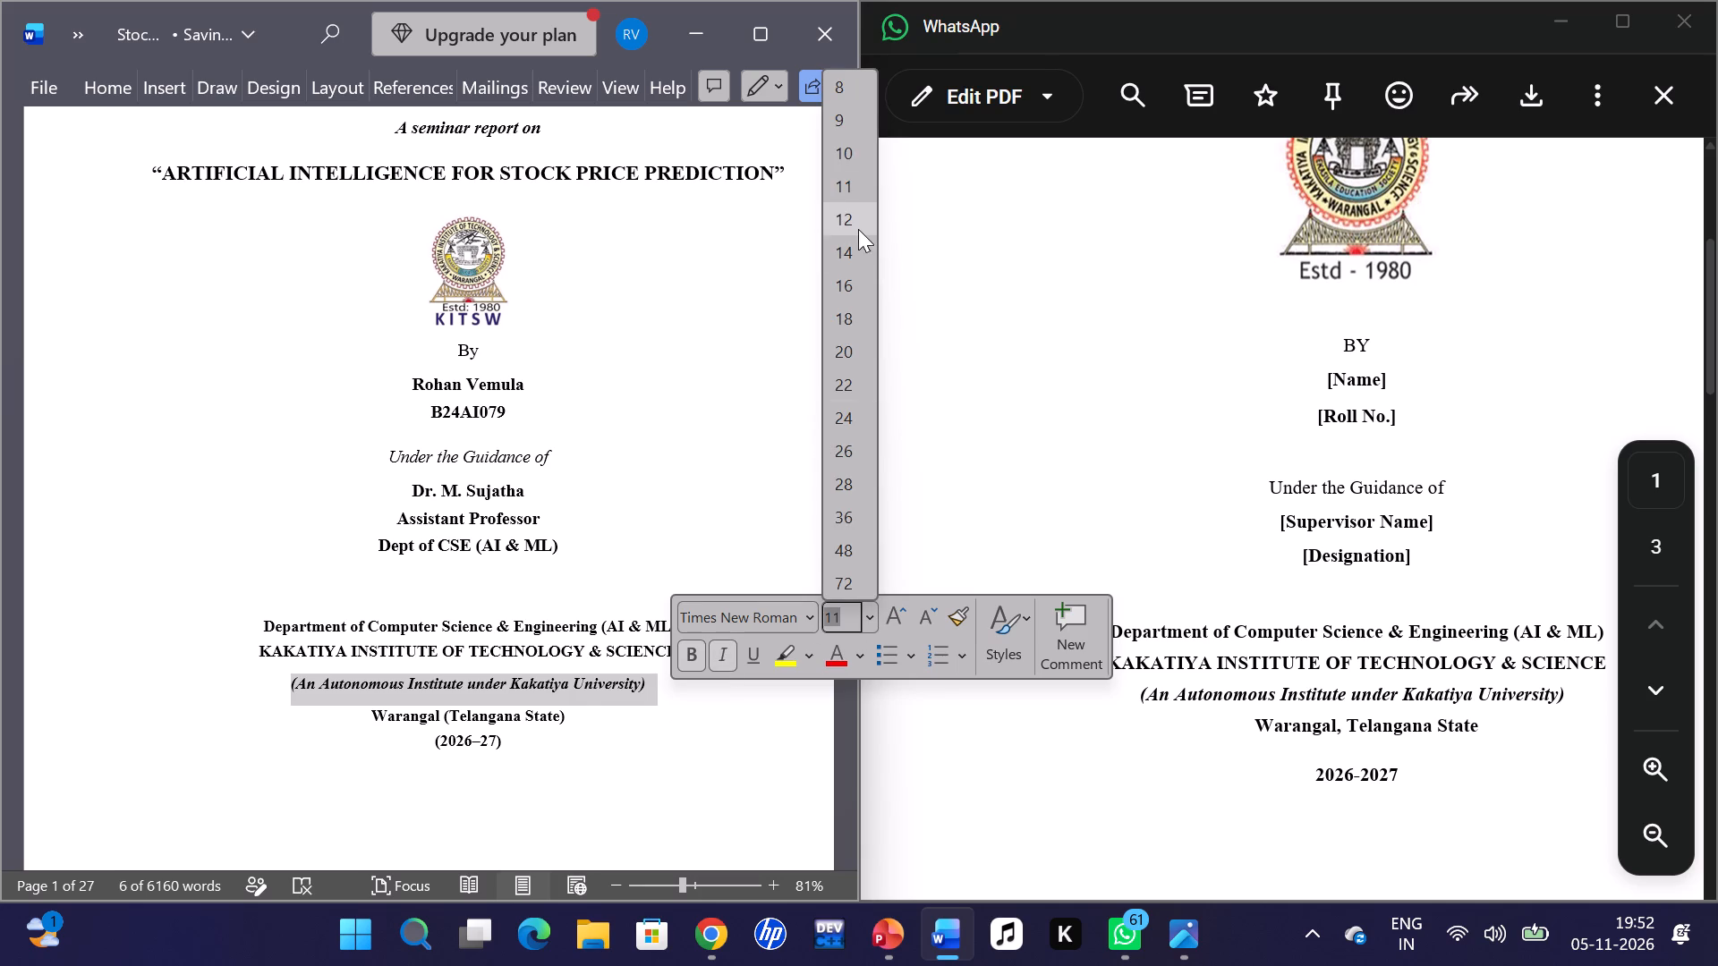
Set the font size of the line "(An Autonomous Institute under Kakatiya University)" on the cover page to 12.
click(851, 226)
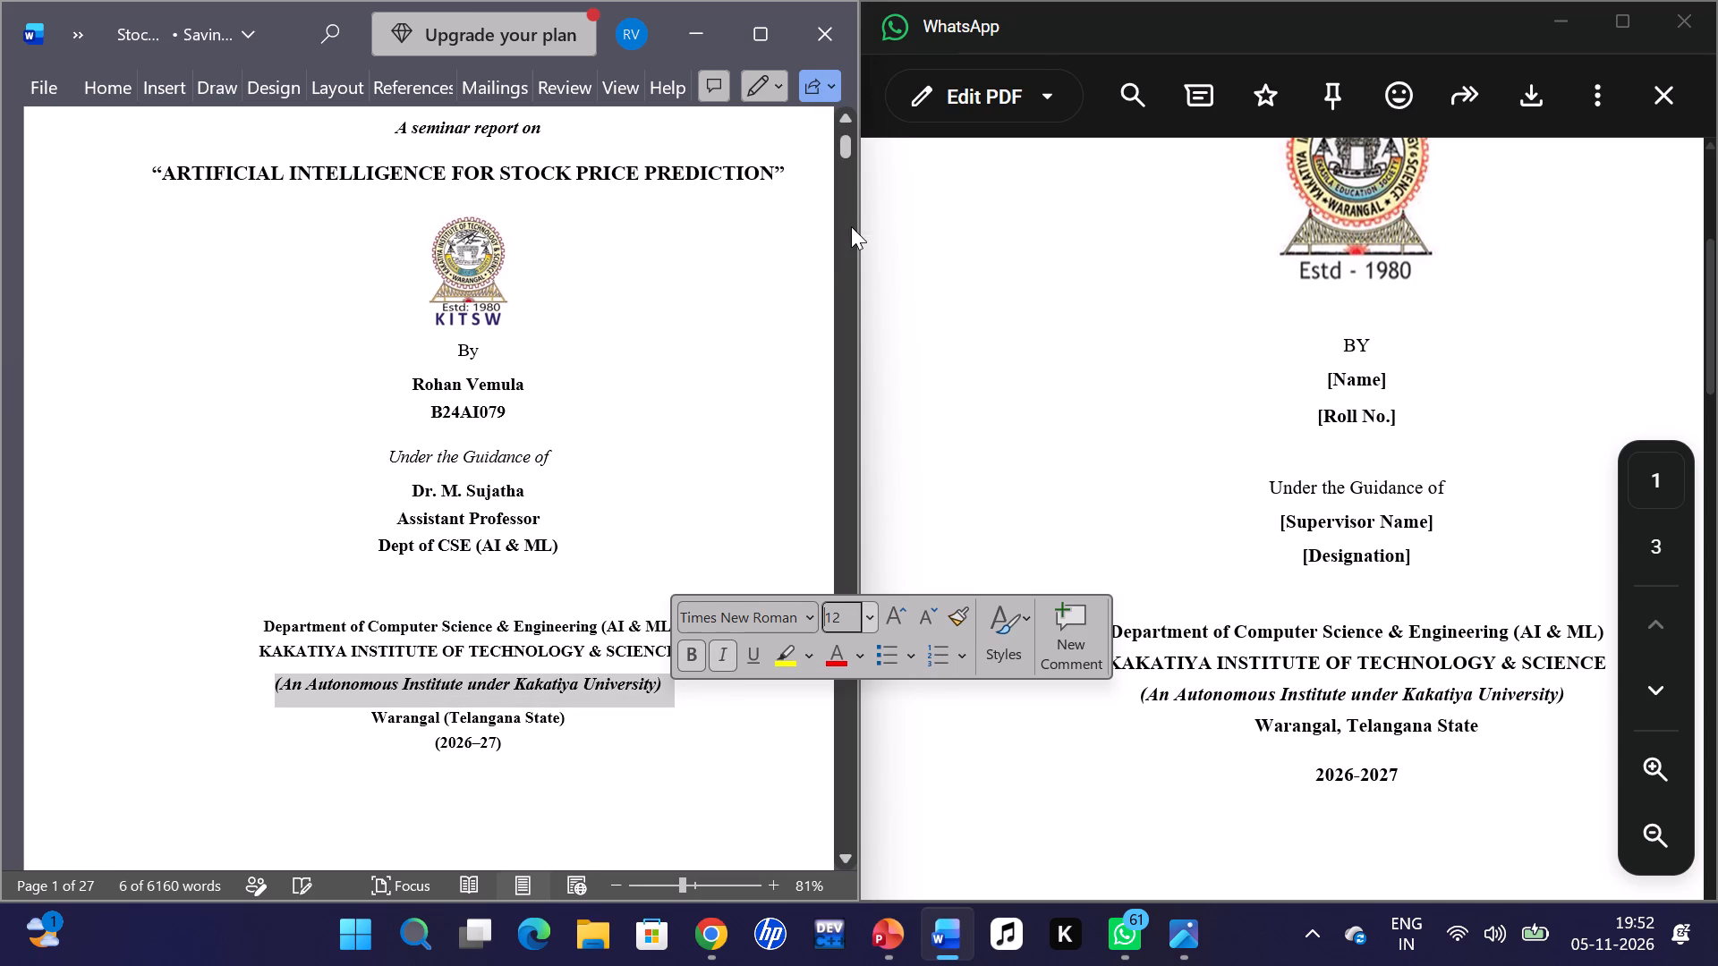
Set the font size of the "Warangal (Telangana State)" and "(2026–27)" lines on the cover page to 12.
click(709, 403)
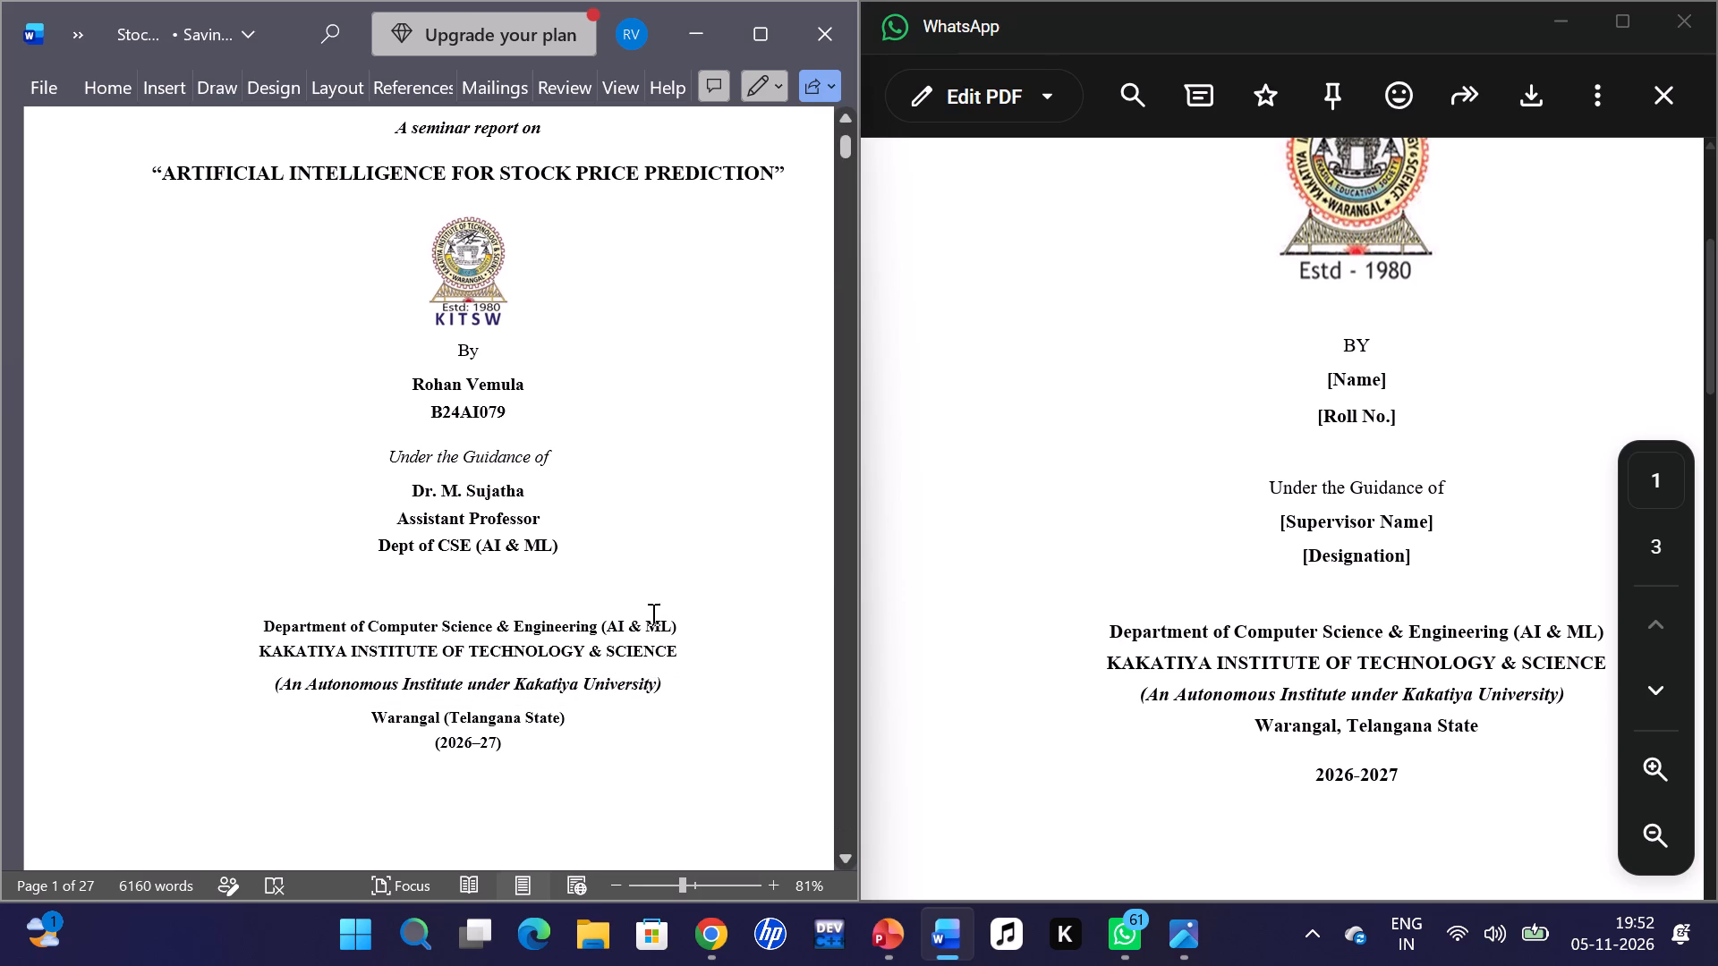
drag(385, 716, 571, 764)
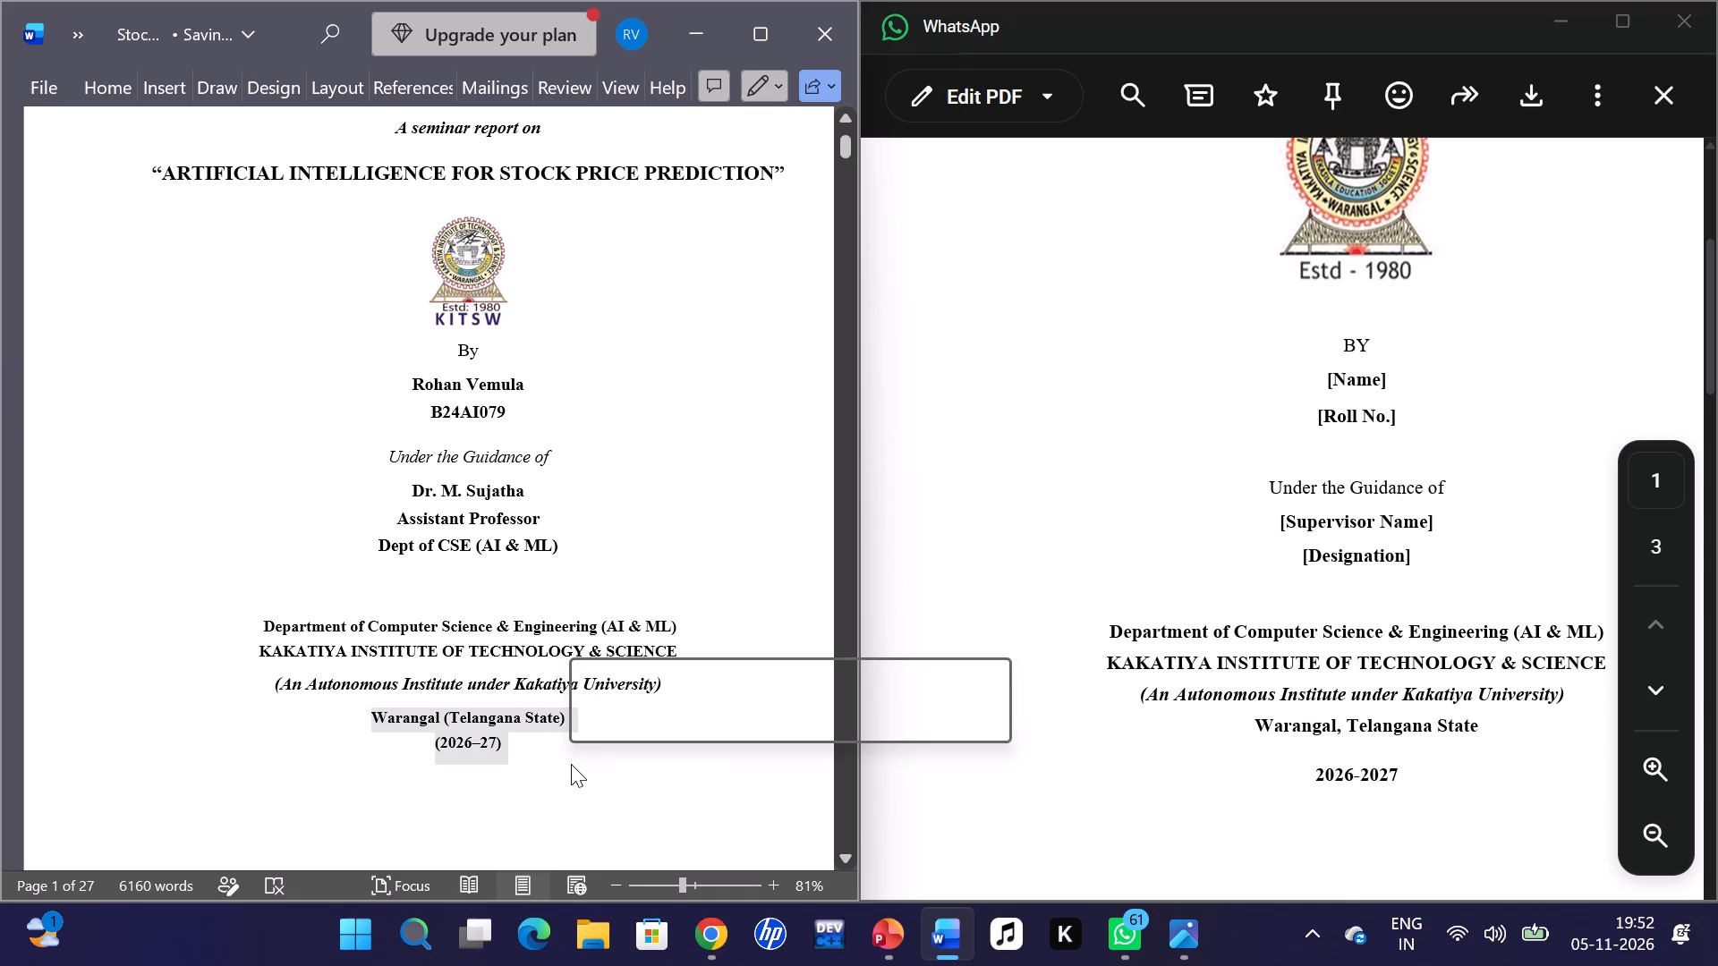
click(770, 675)
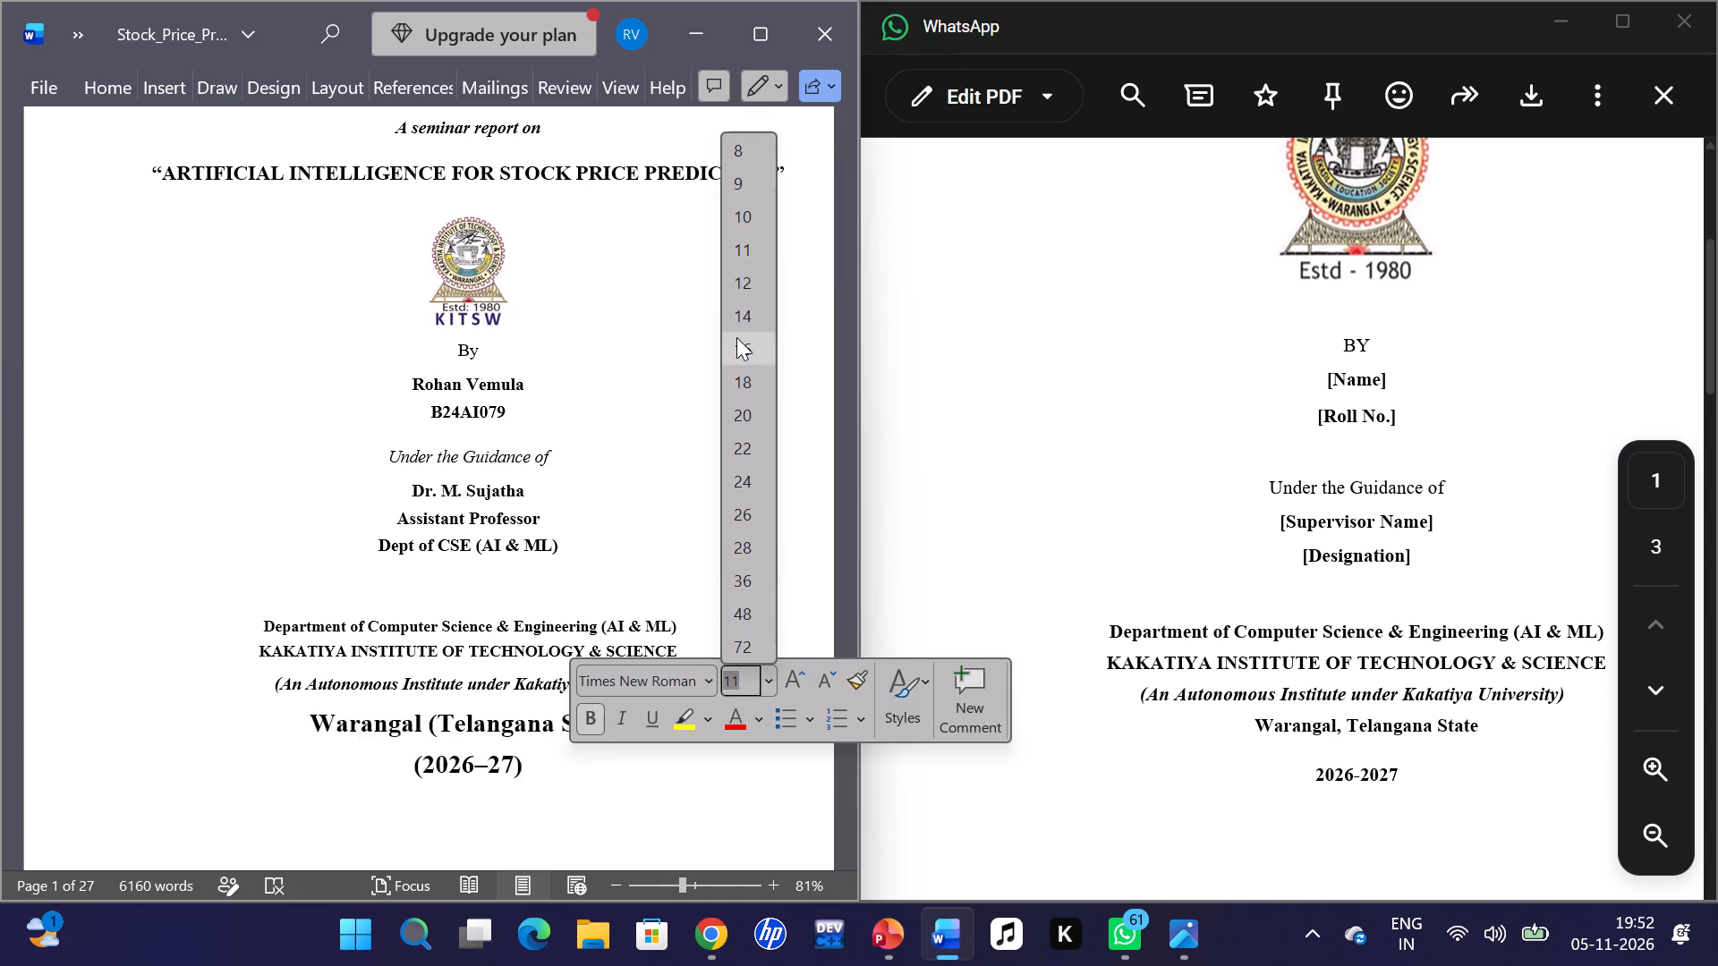
click(741, 282)
click(690, 358)
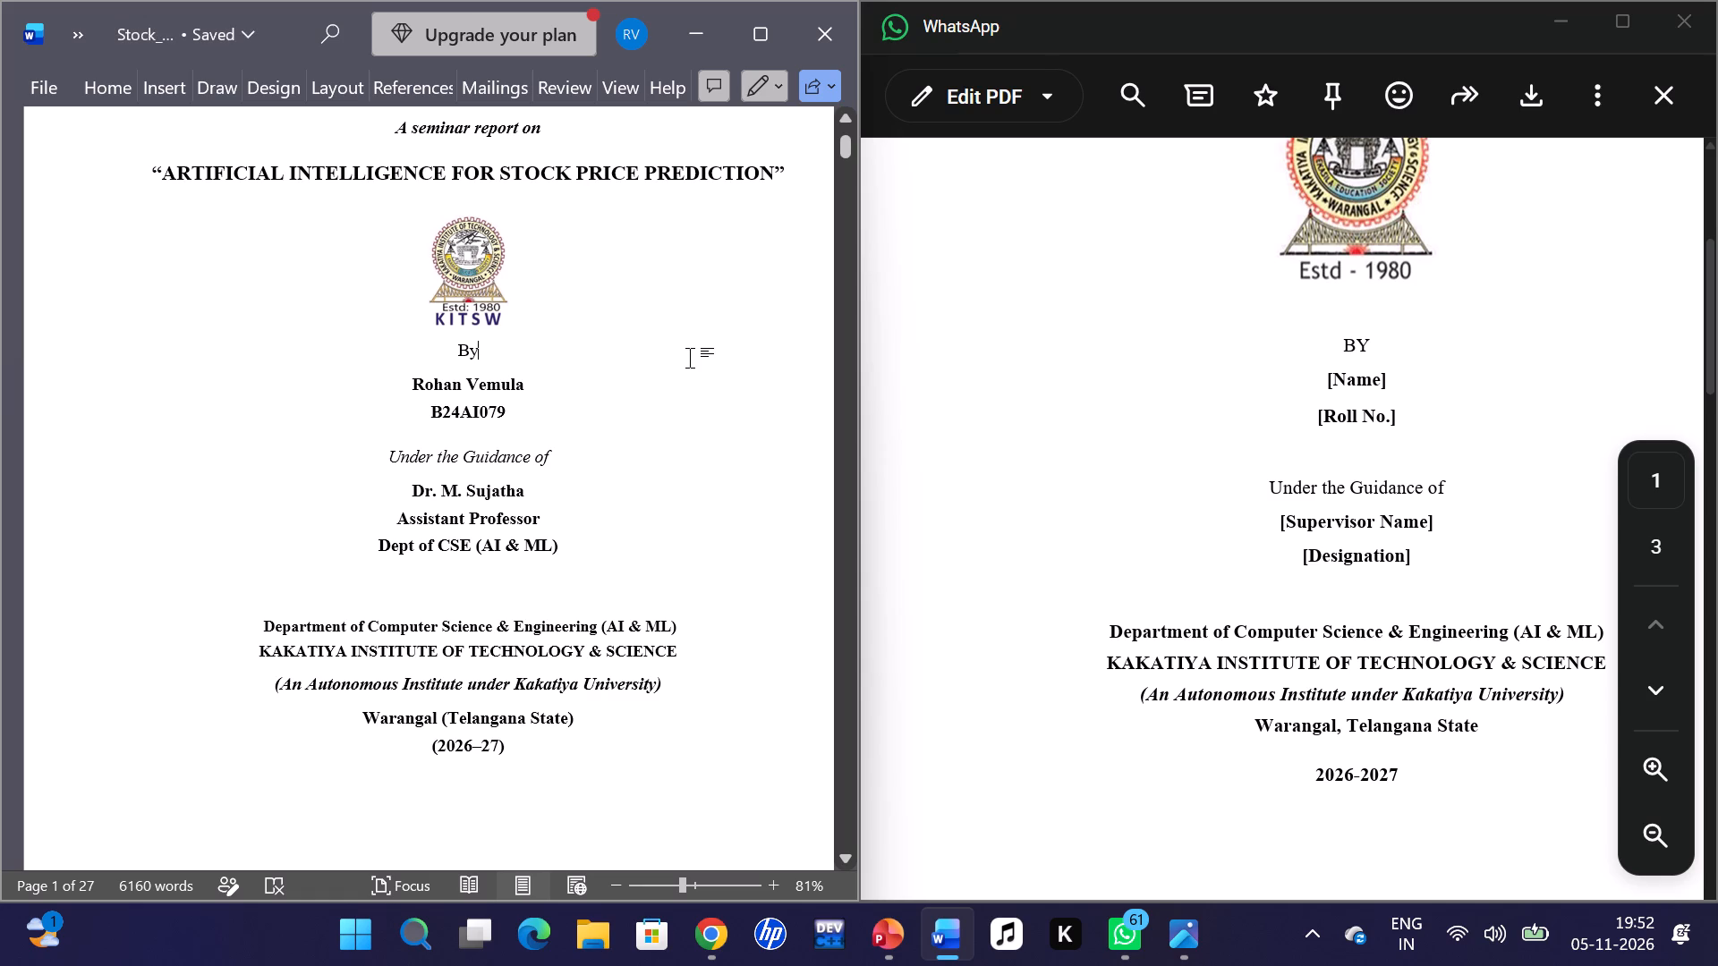
Make the word "By" below the college logo on the cover page bold.
drag(439, 355, 511, 356)
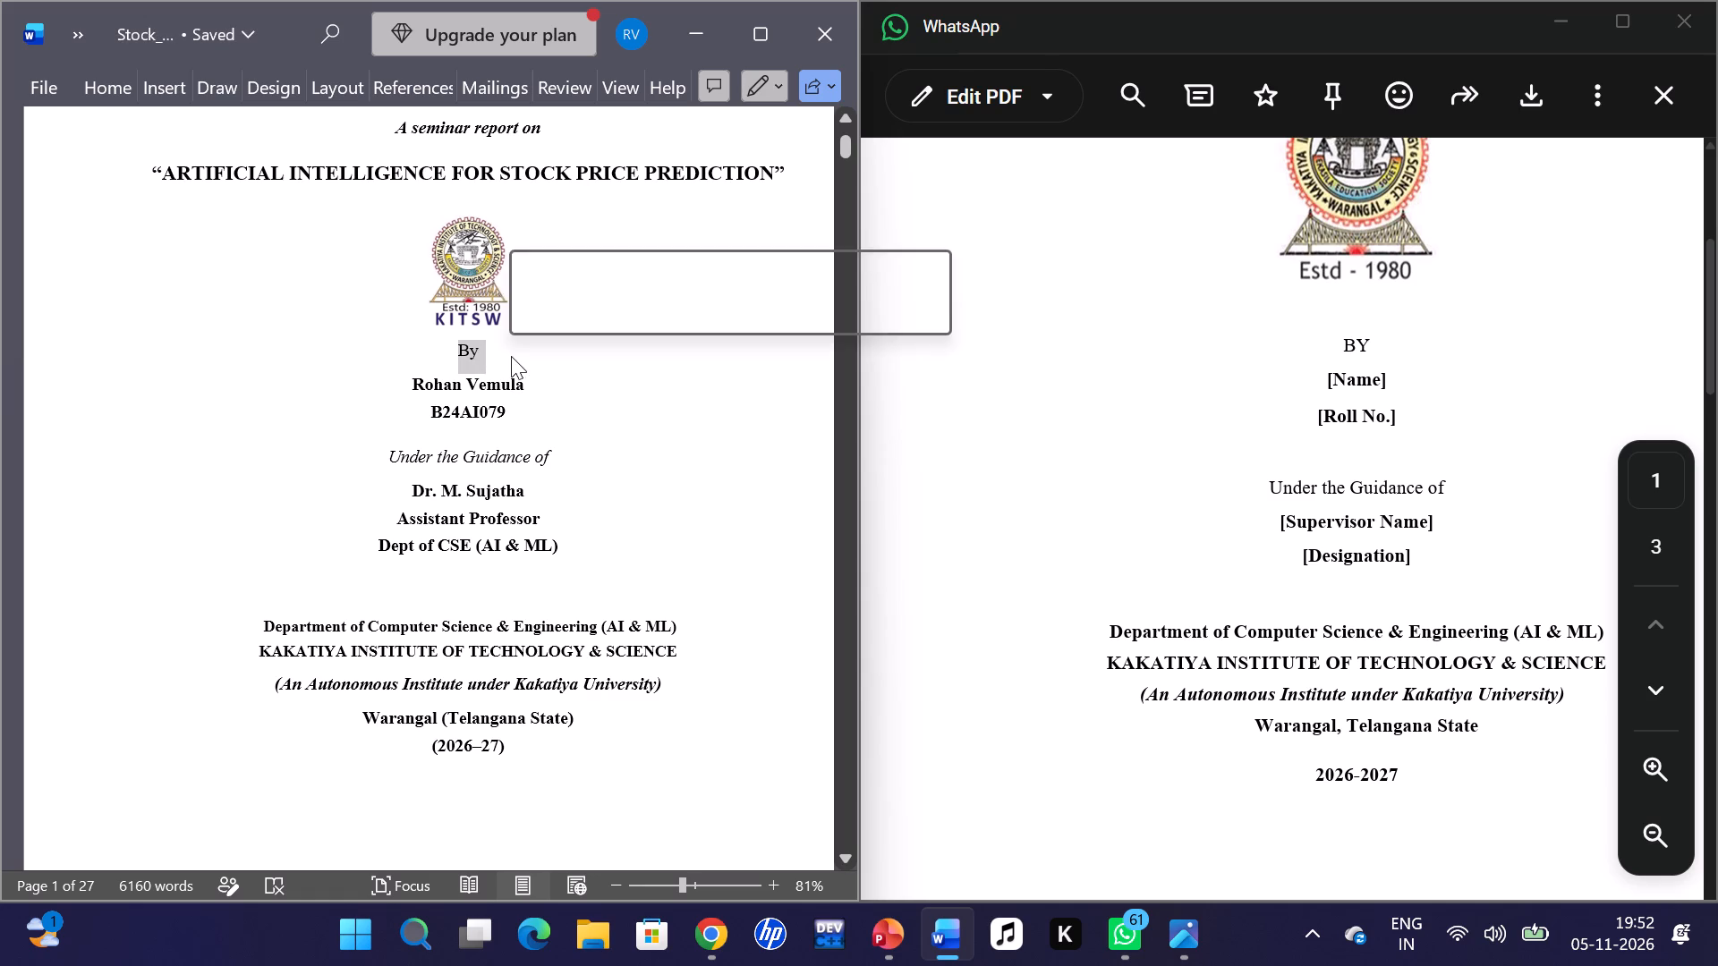
click(523, 311)
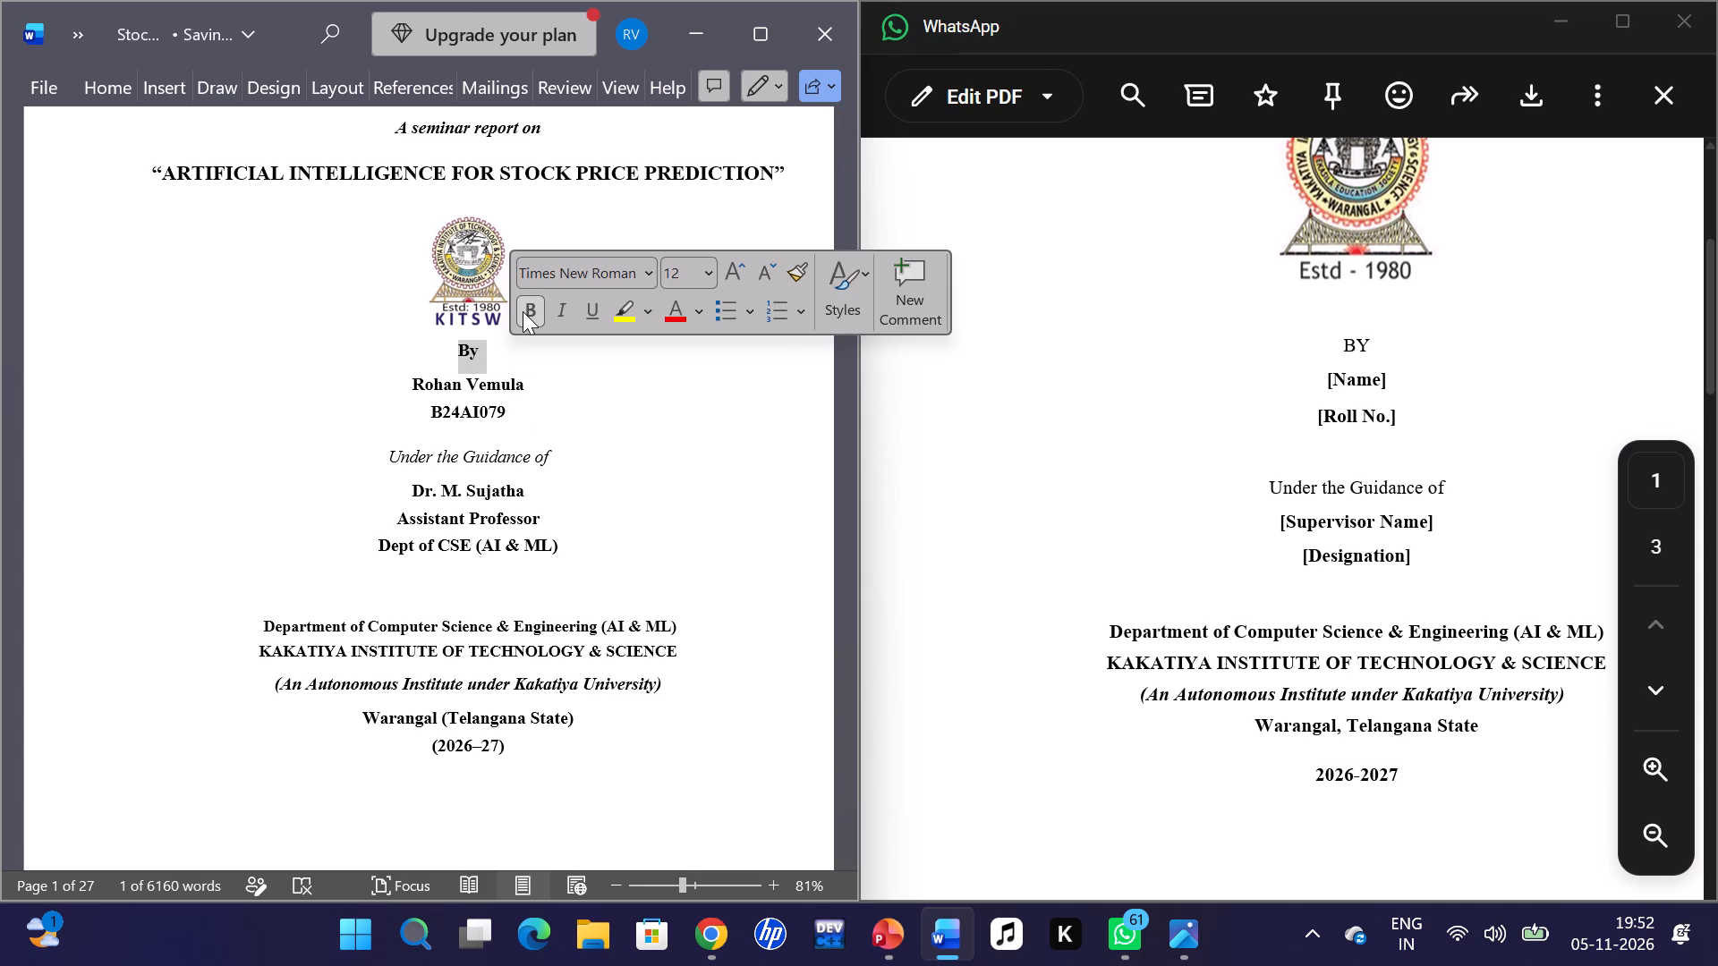
click(598, 472)
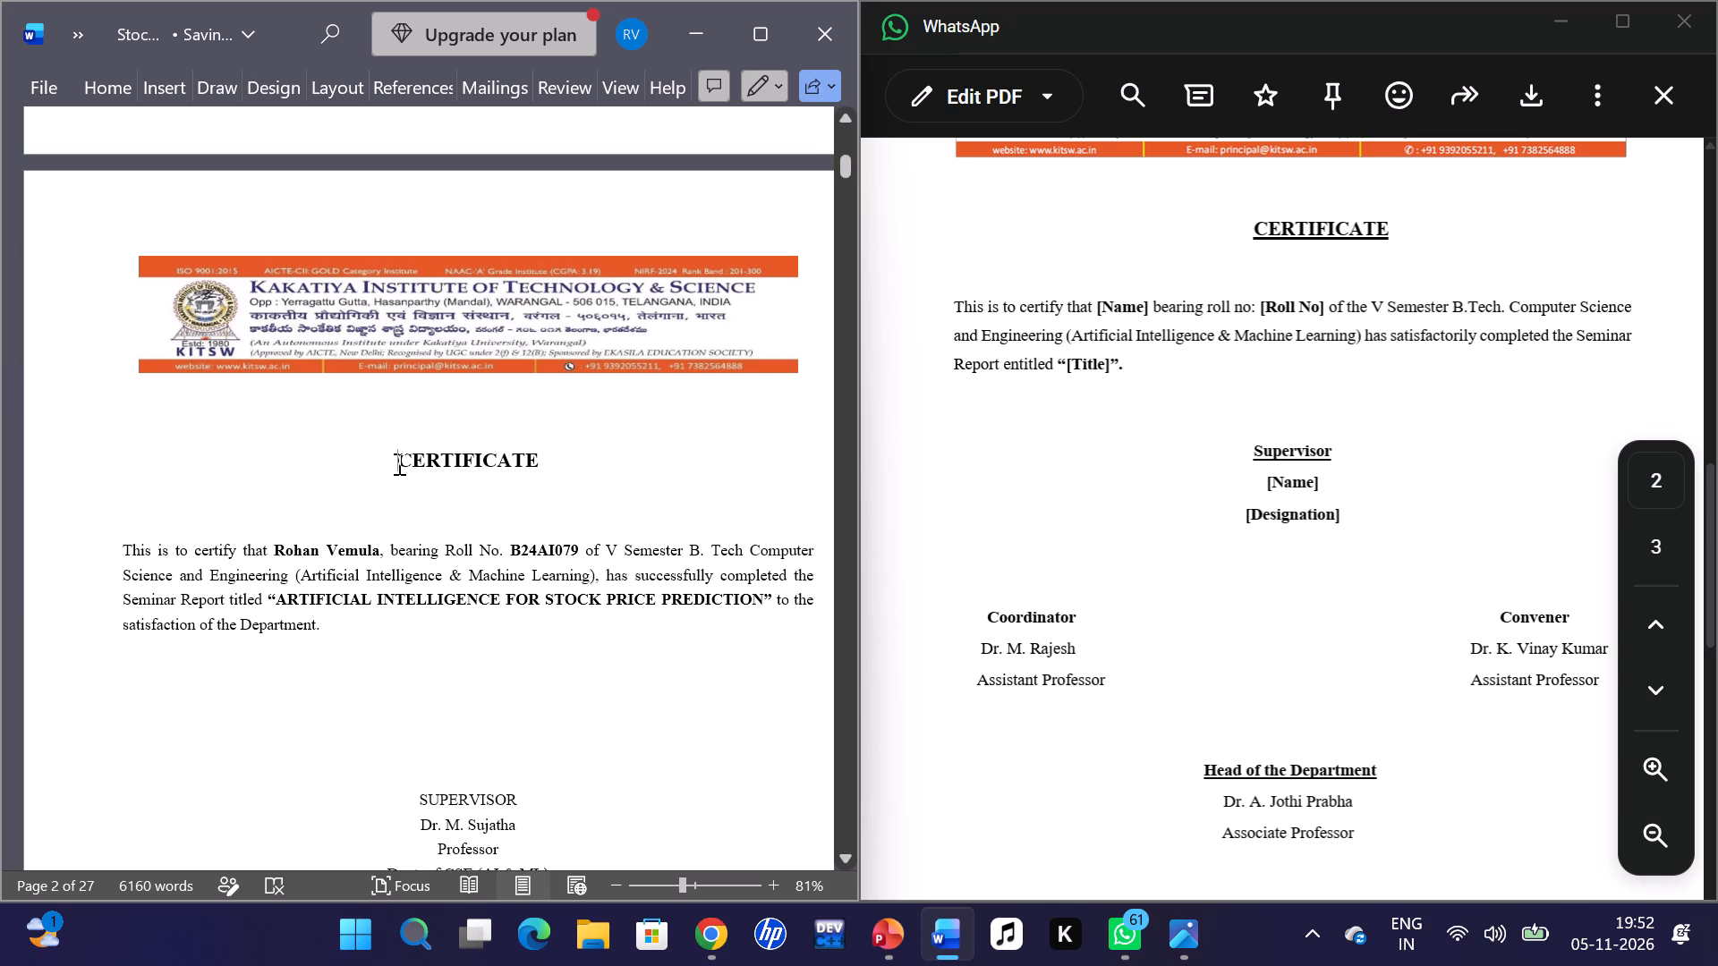
Underline the "CERTIFICATE" heading on the report's certificate page.
drag(397, 465, 586, 448)
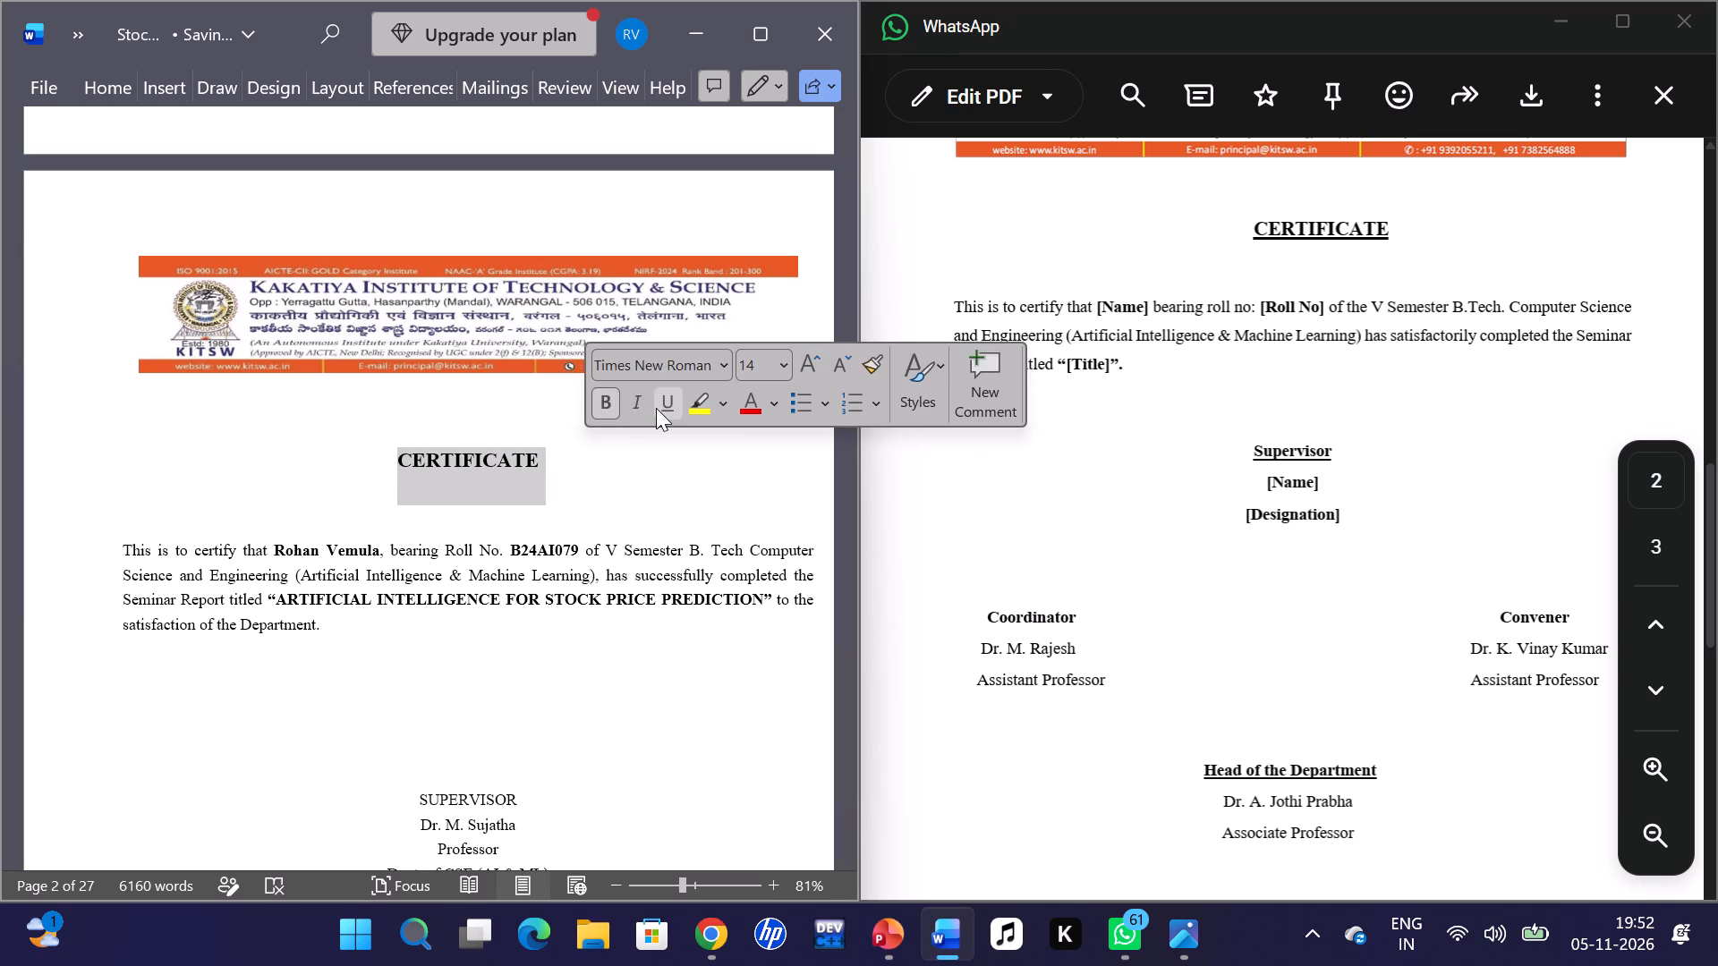
click(656, 408)
click(654, 484)
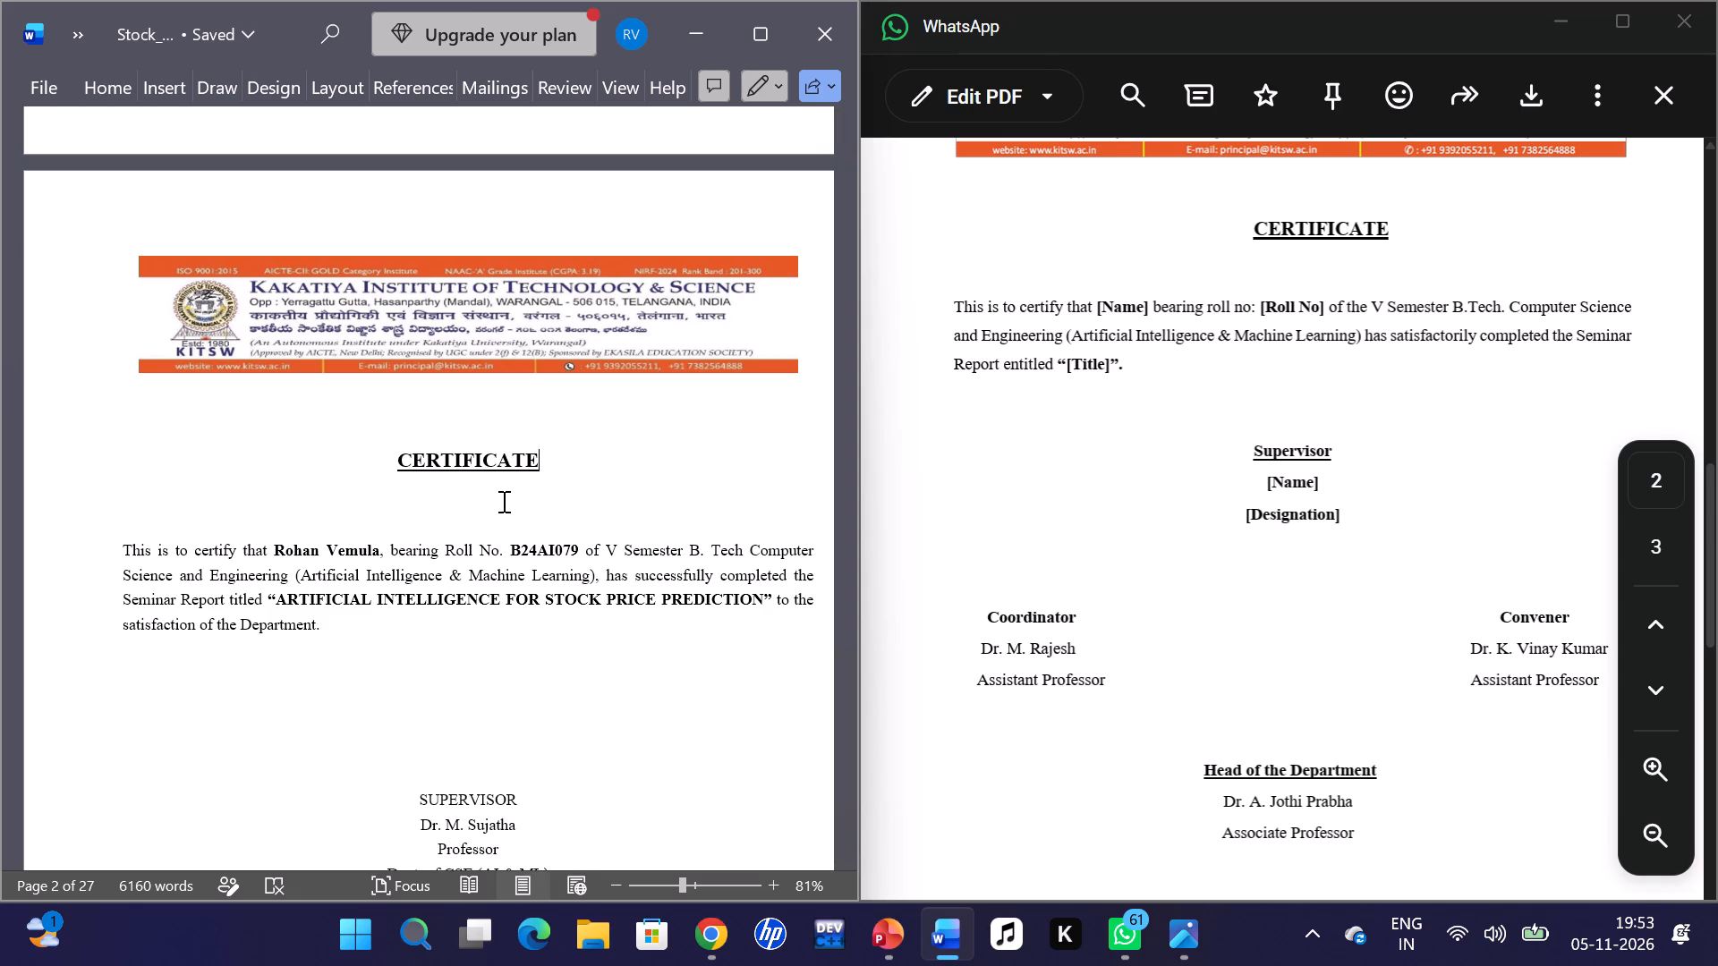
Replace the period after "Roll No" in the certificate paragraph with a colon.
click(502, 552)
key(BackSpace)
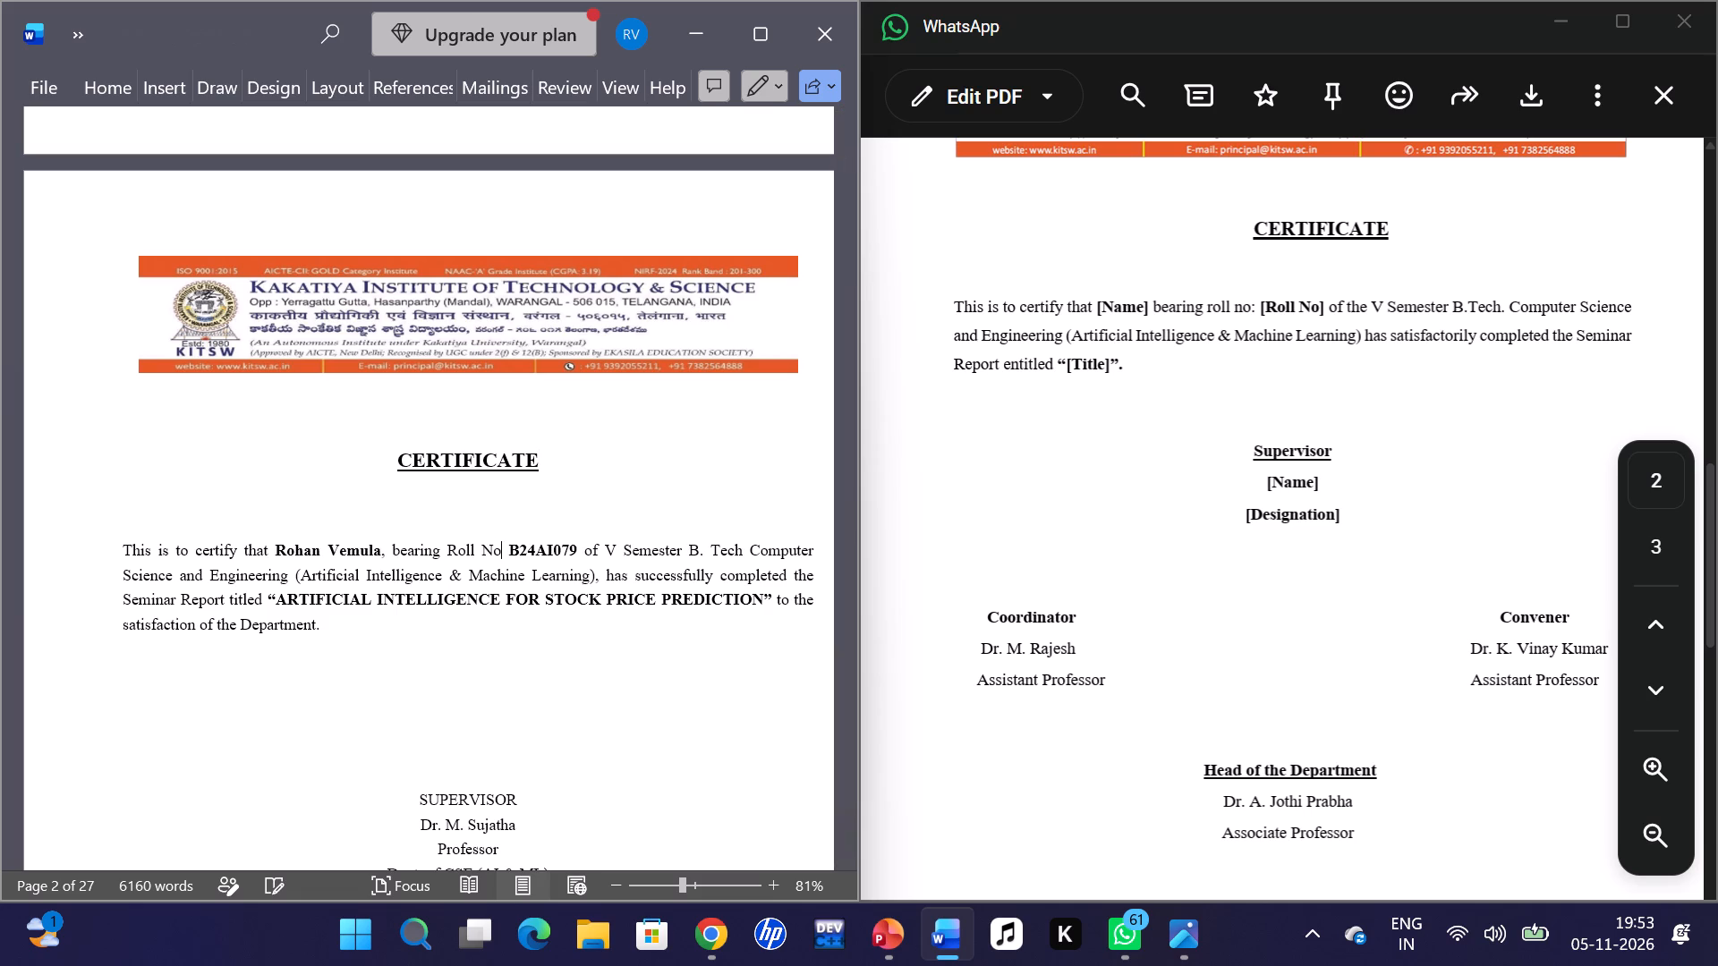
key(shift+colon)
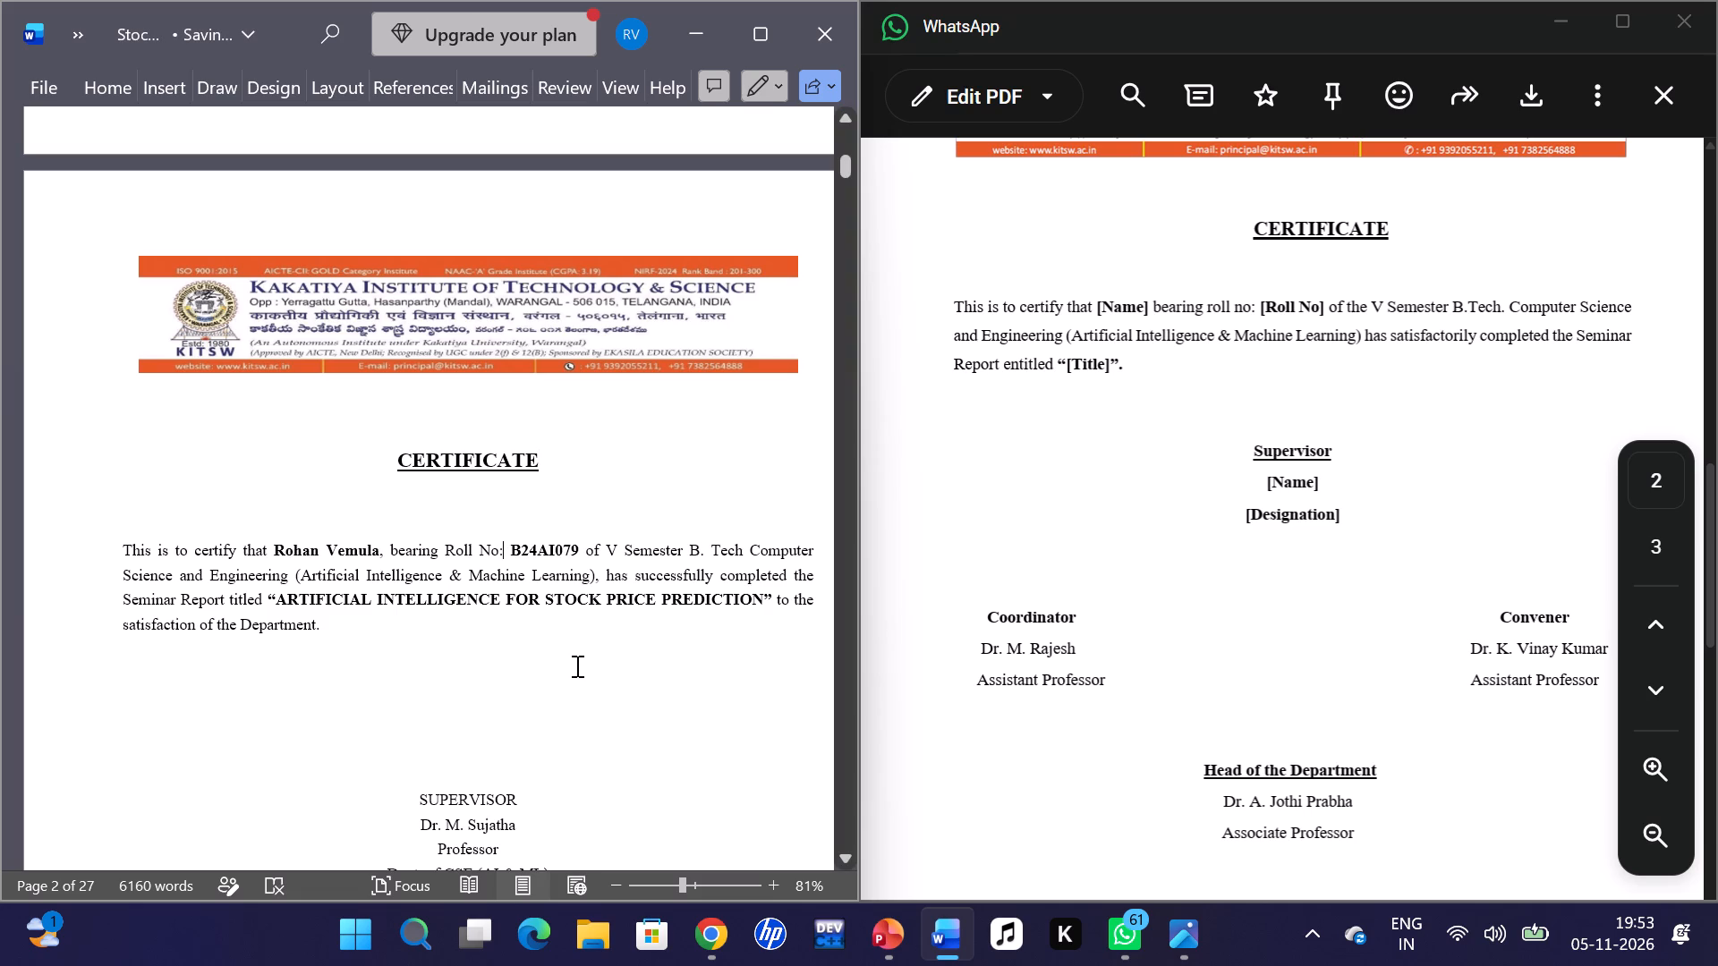
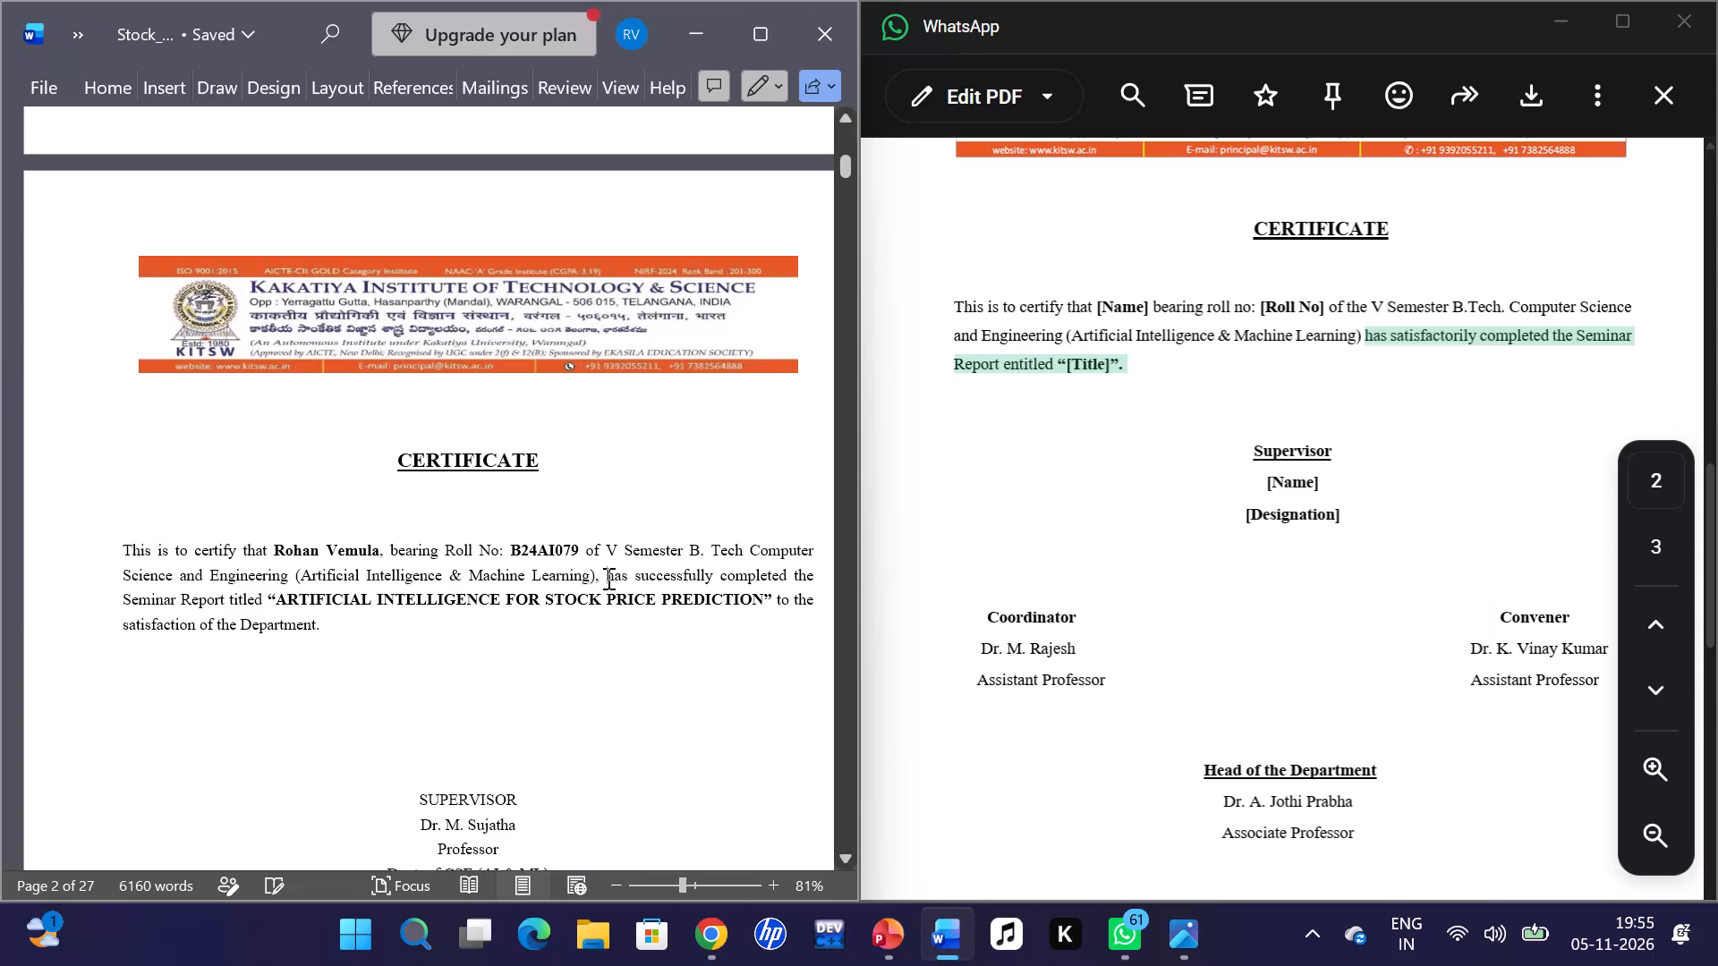
Replace "has successfully completed the Seminar Report titled" in the certificate paragraph with the copied wording "has satisfactorily completed the Seminar Report entitled", dropping the "[Title]" placeholder.
key(ctrl+v)
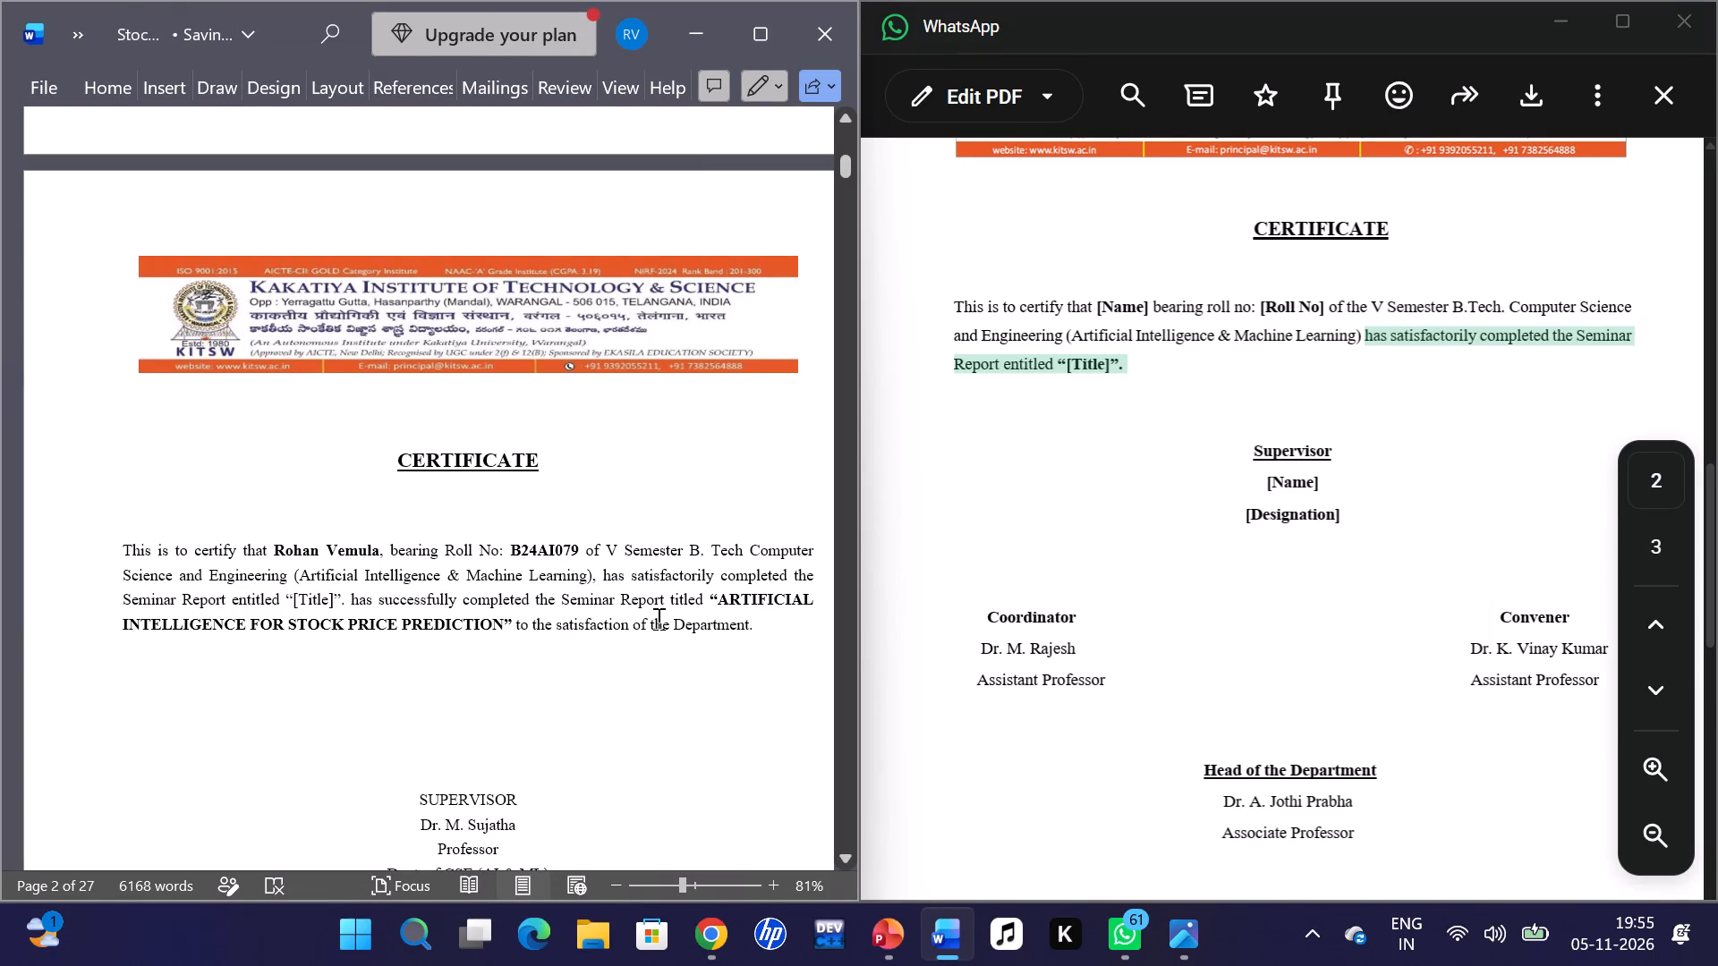
drag(700, 598, 499, 589)
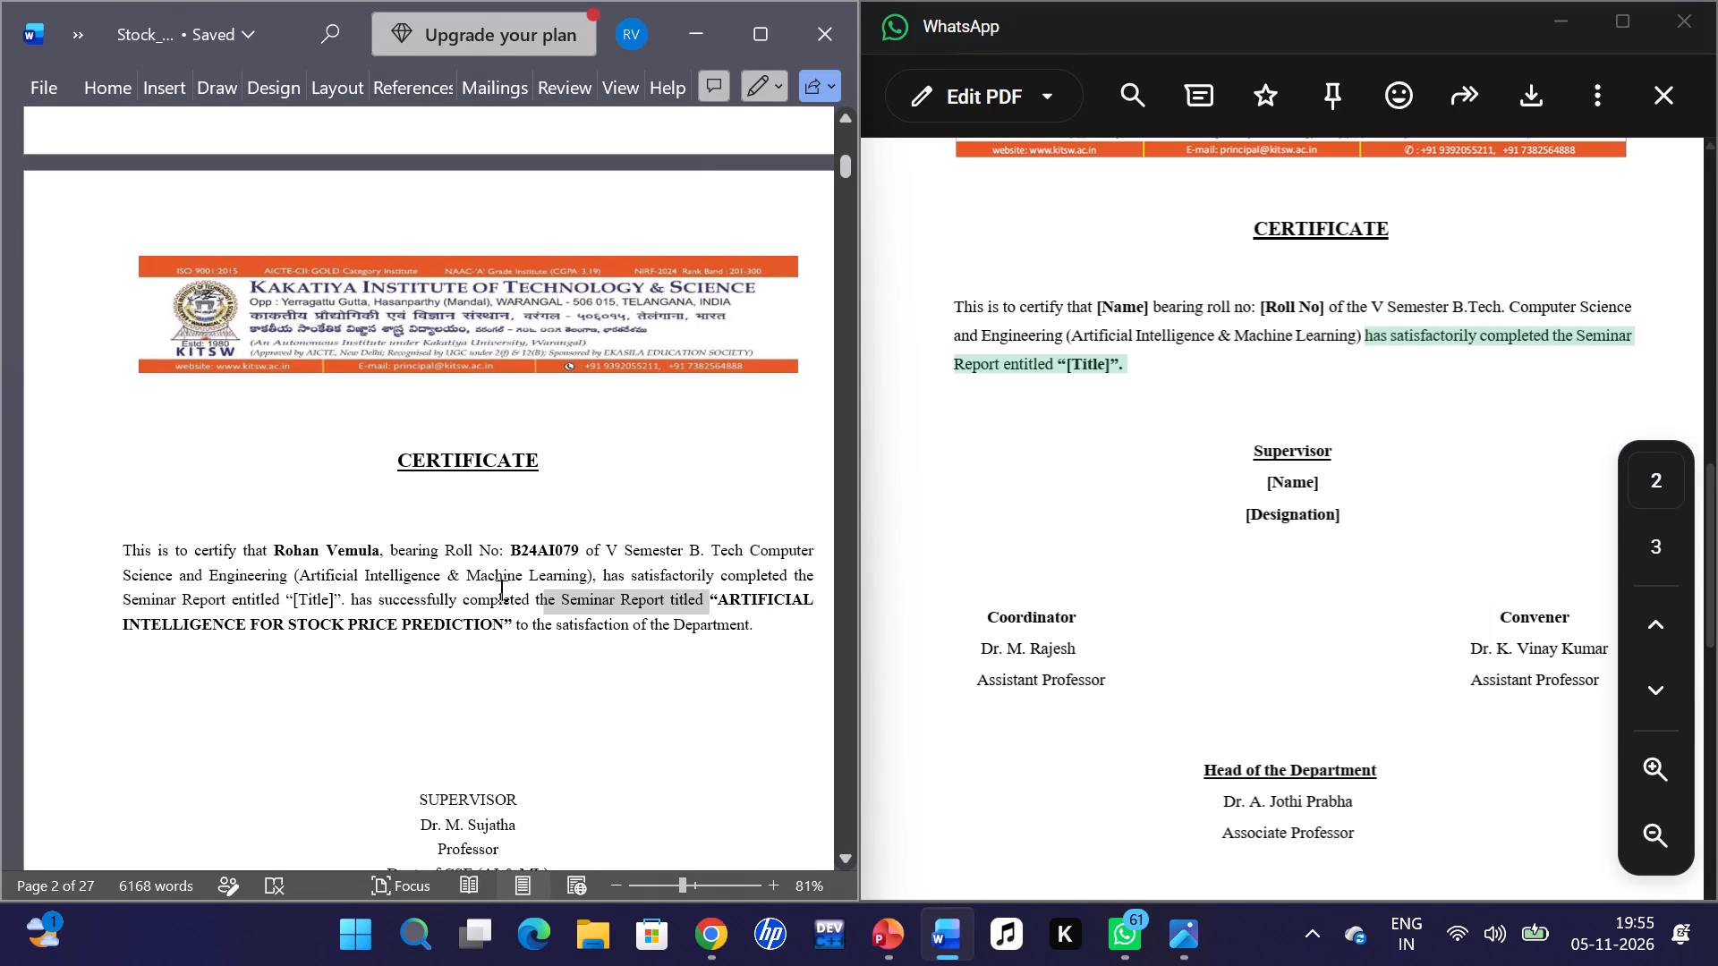
drag(499, 589, 298, 591)
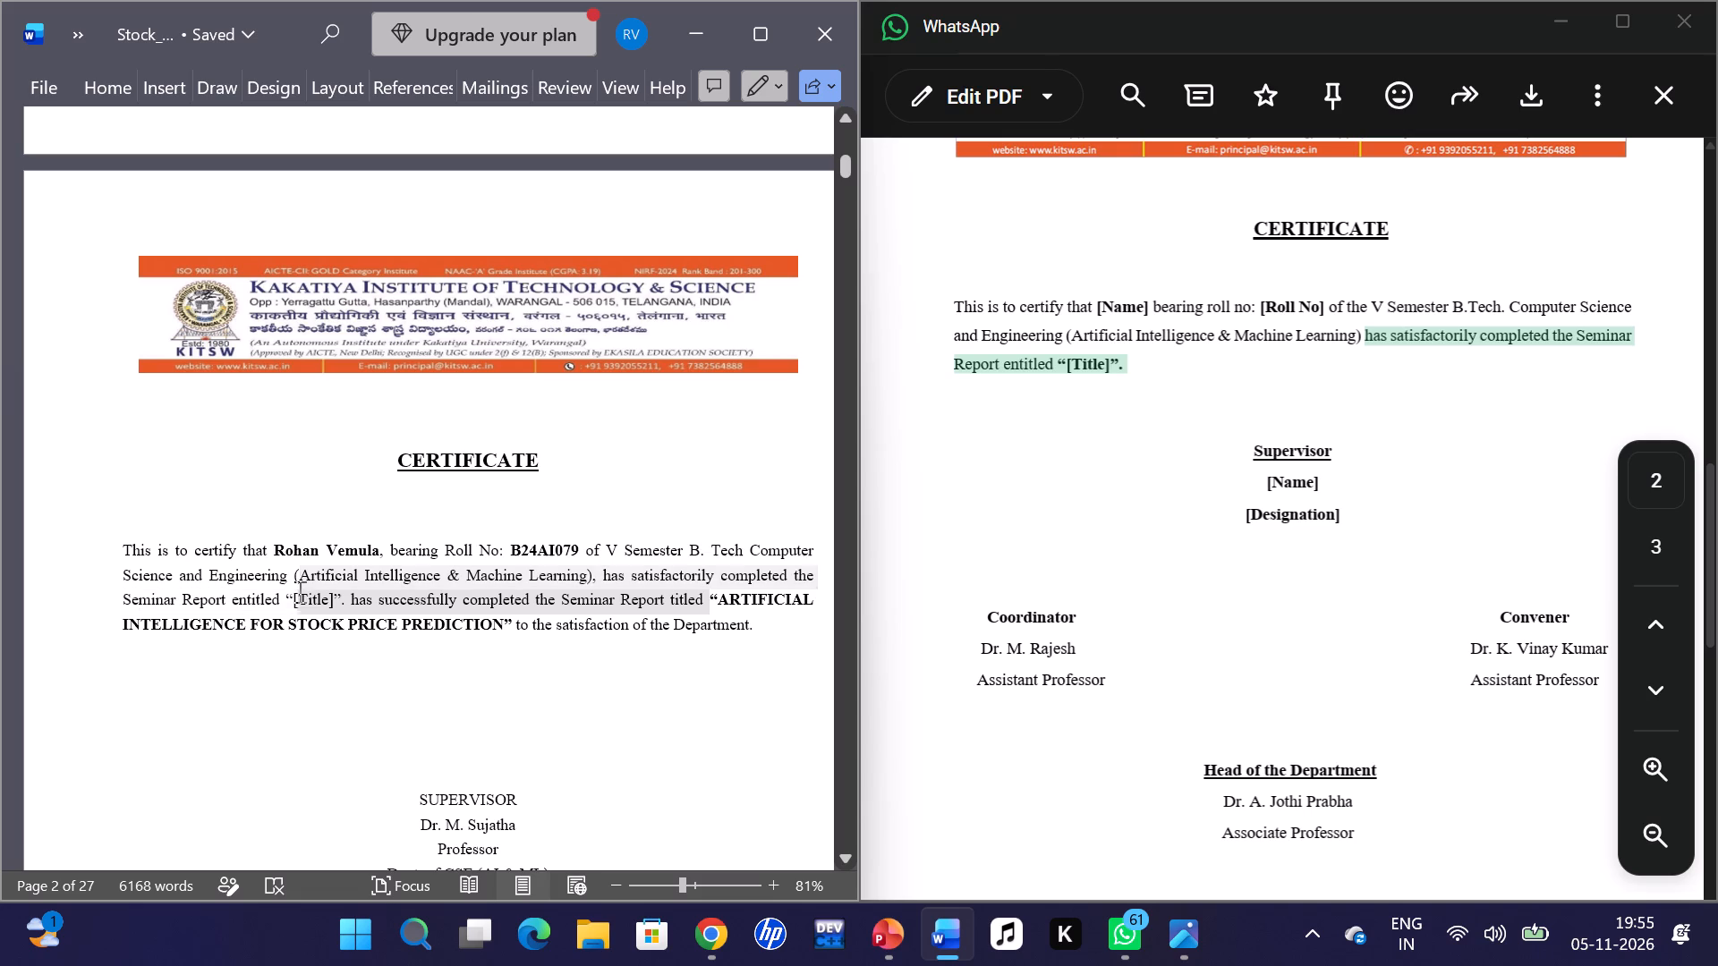
drag(298, 591, 292, 600)
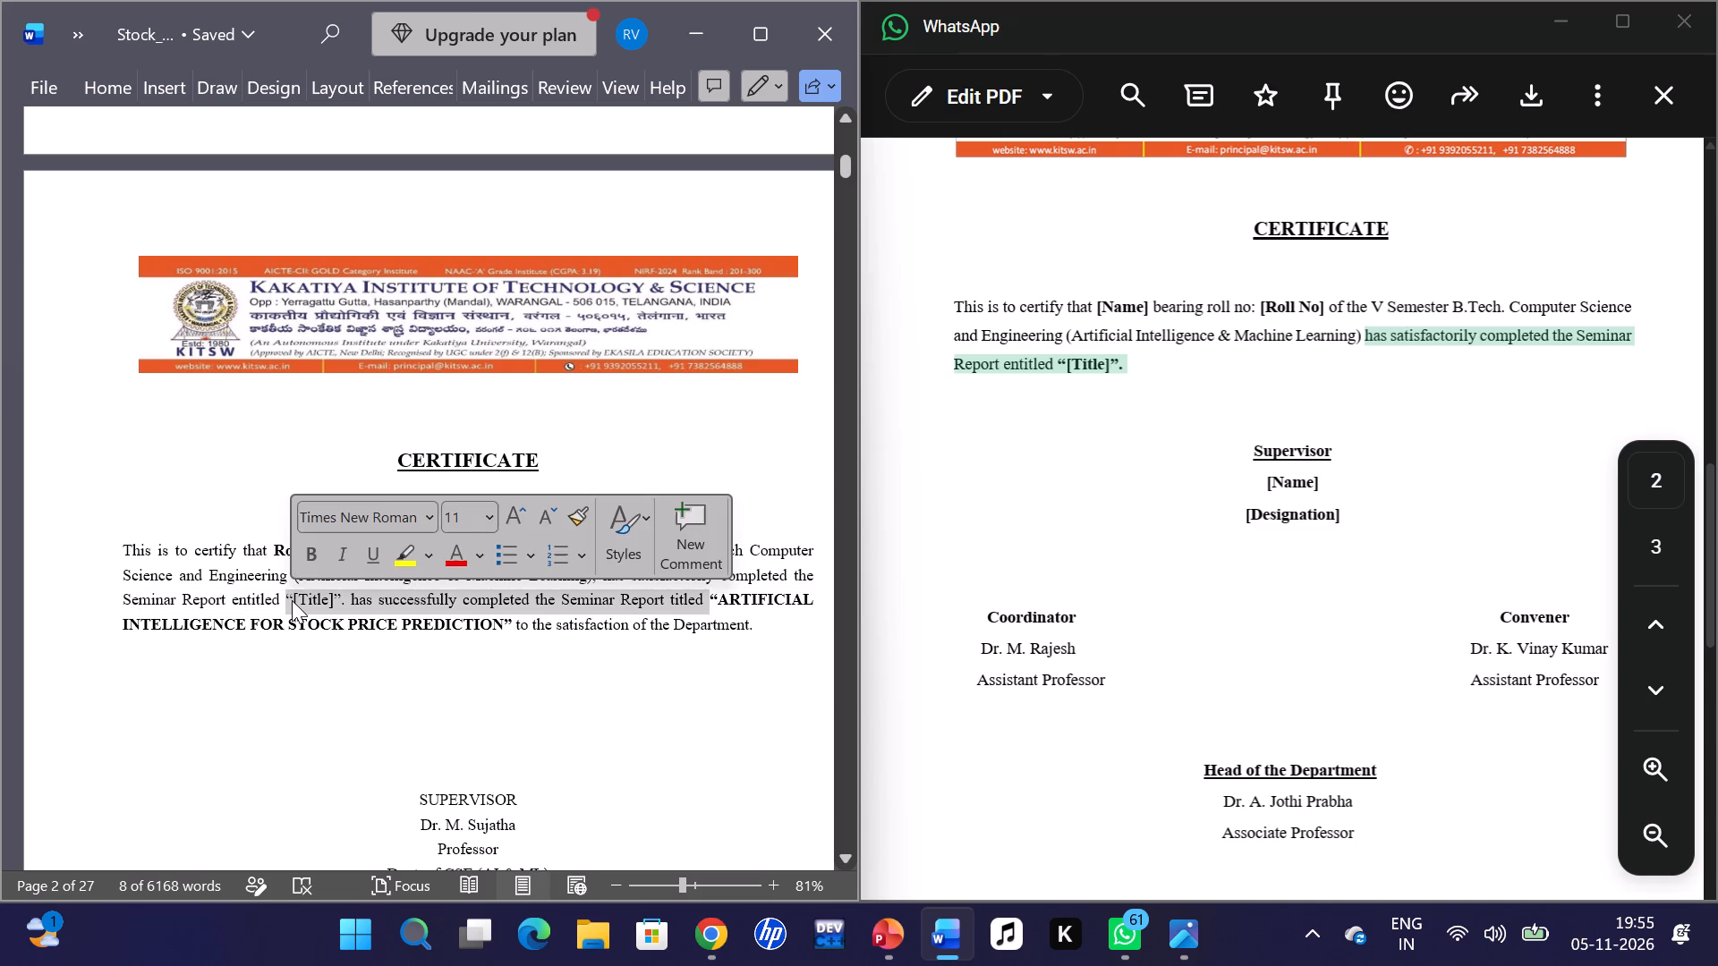
key(BackSpace)
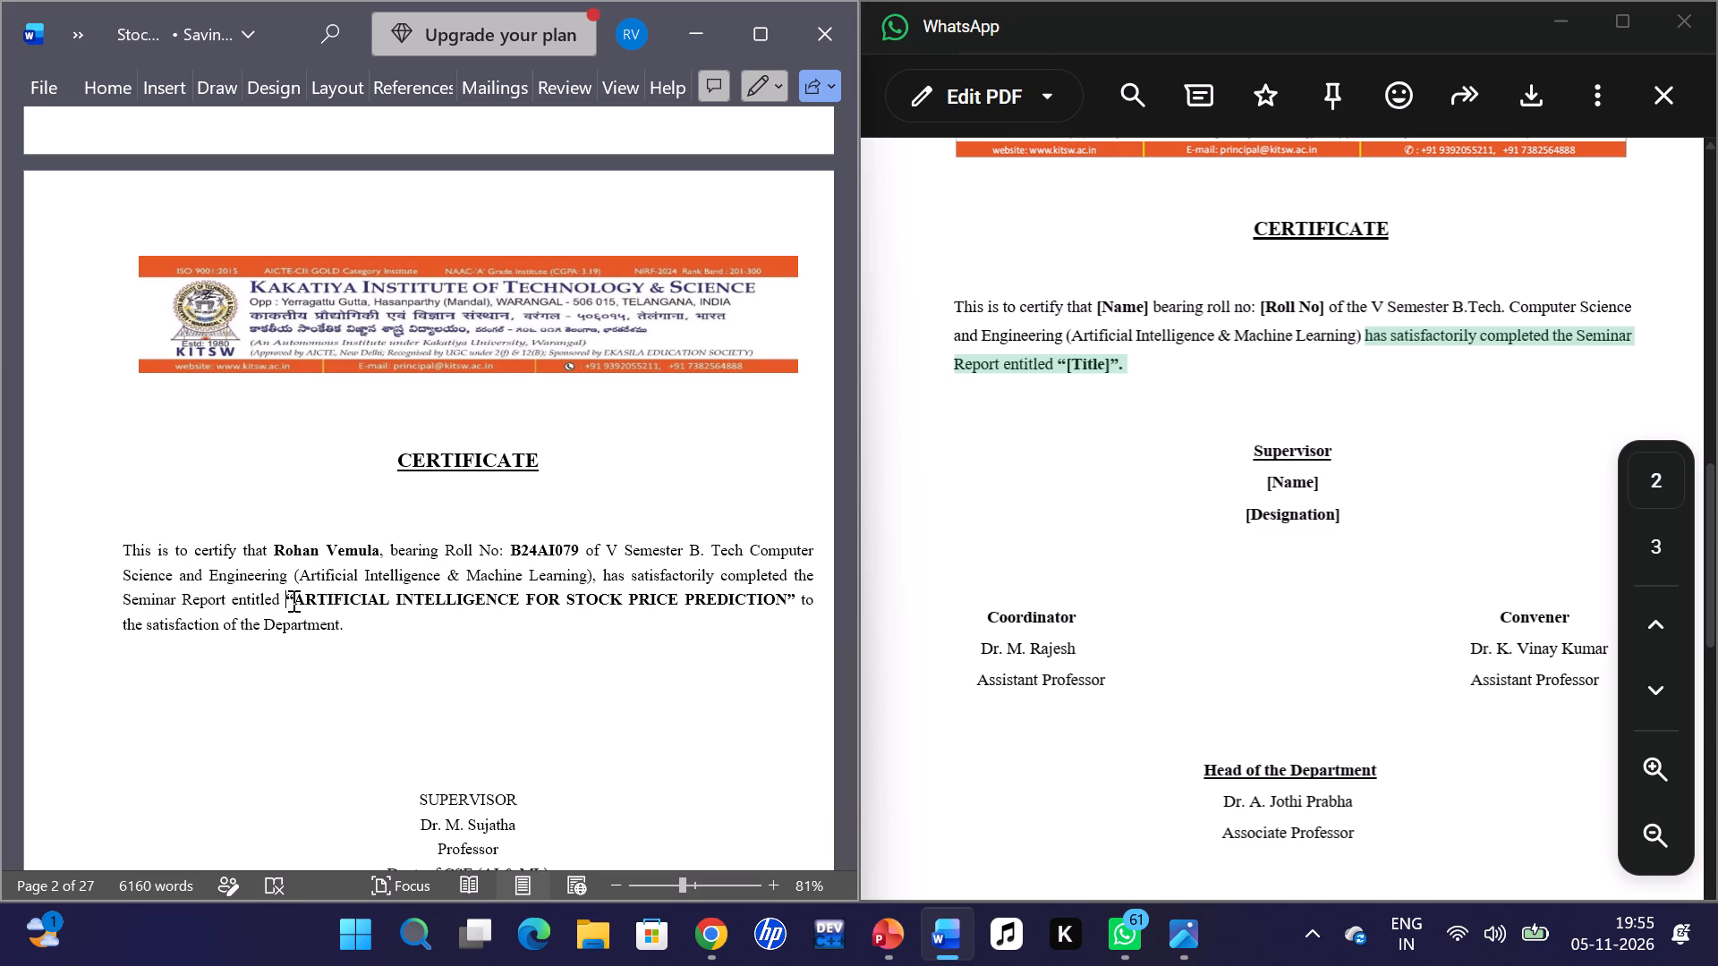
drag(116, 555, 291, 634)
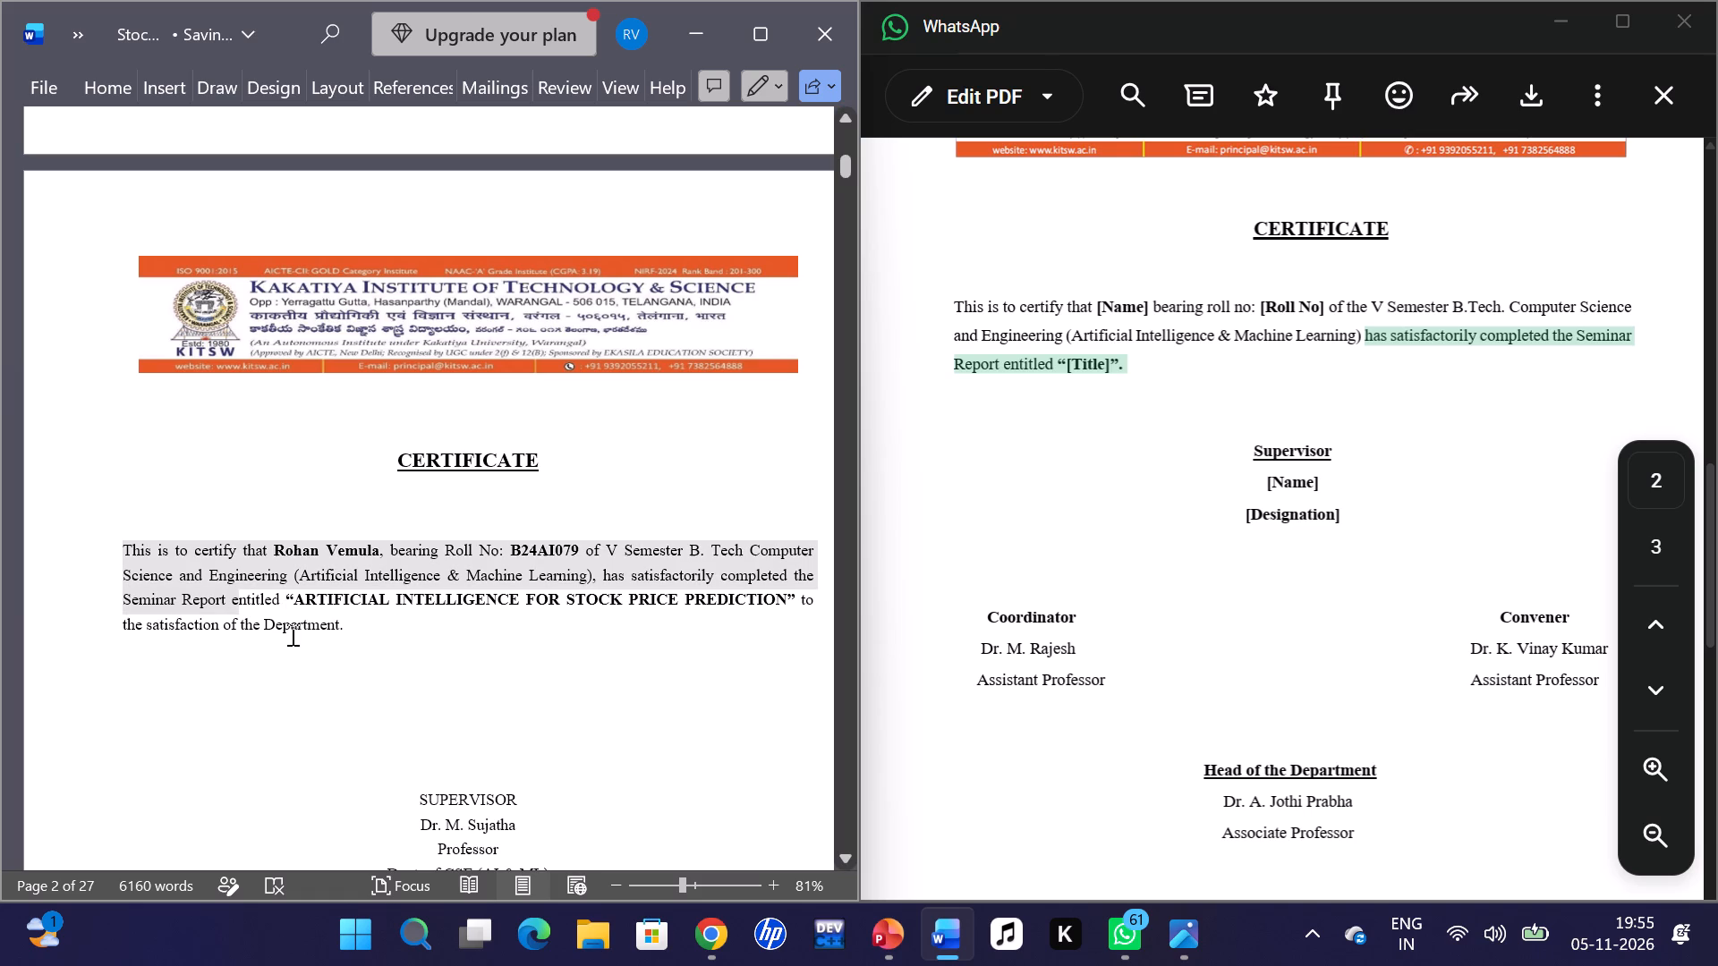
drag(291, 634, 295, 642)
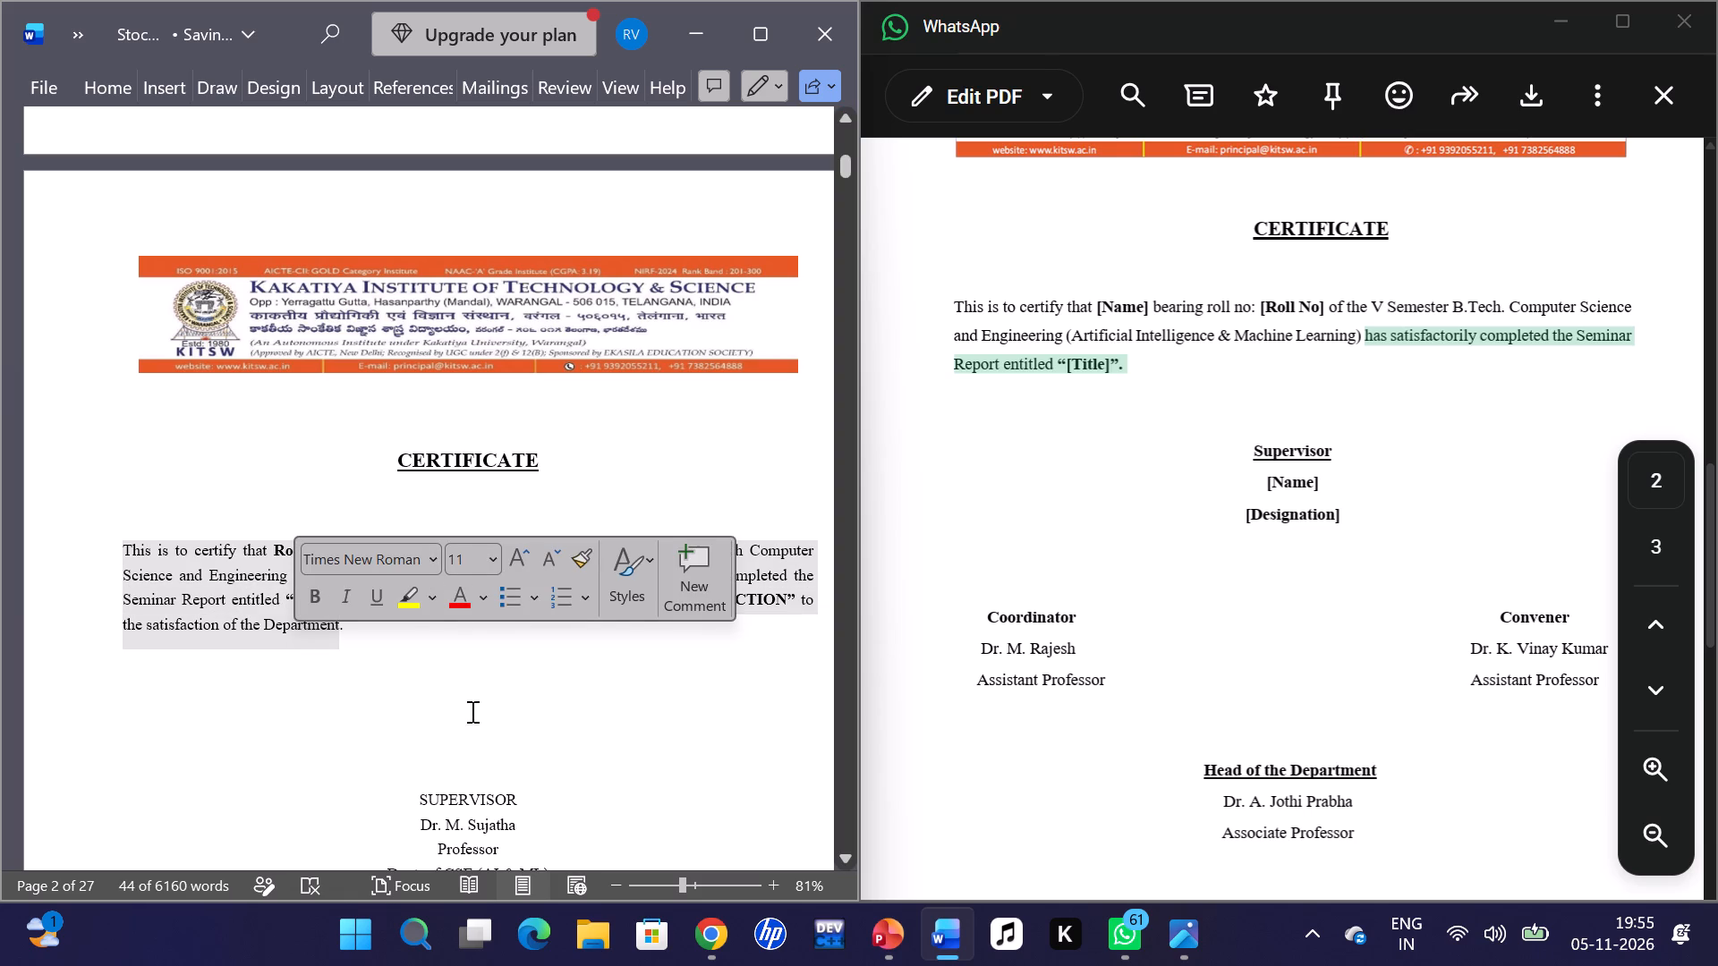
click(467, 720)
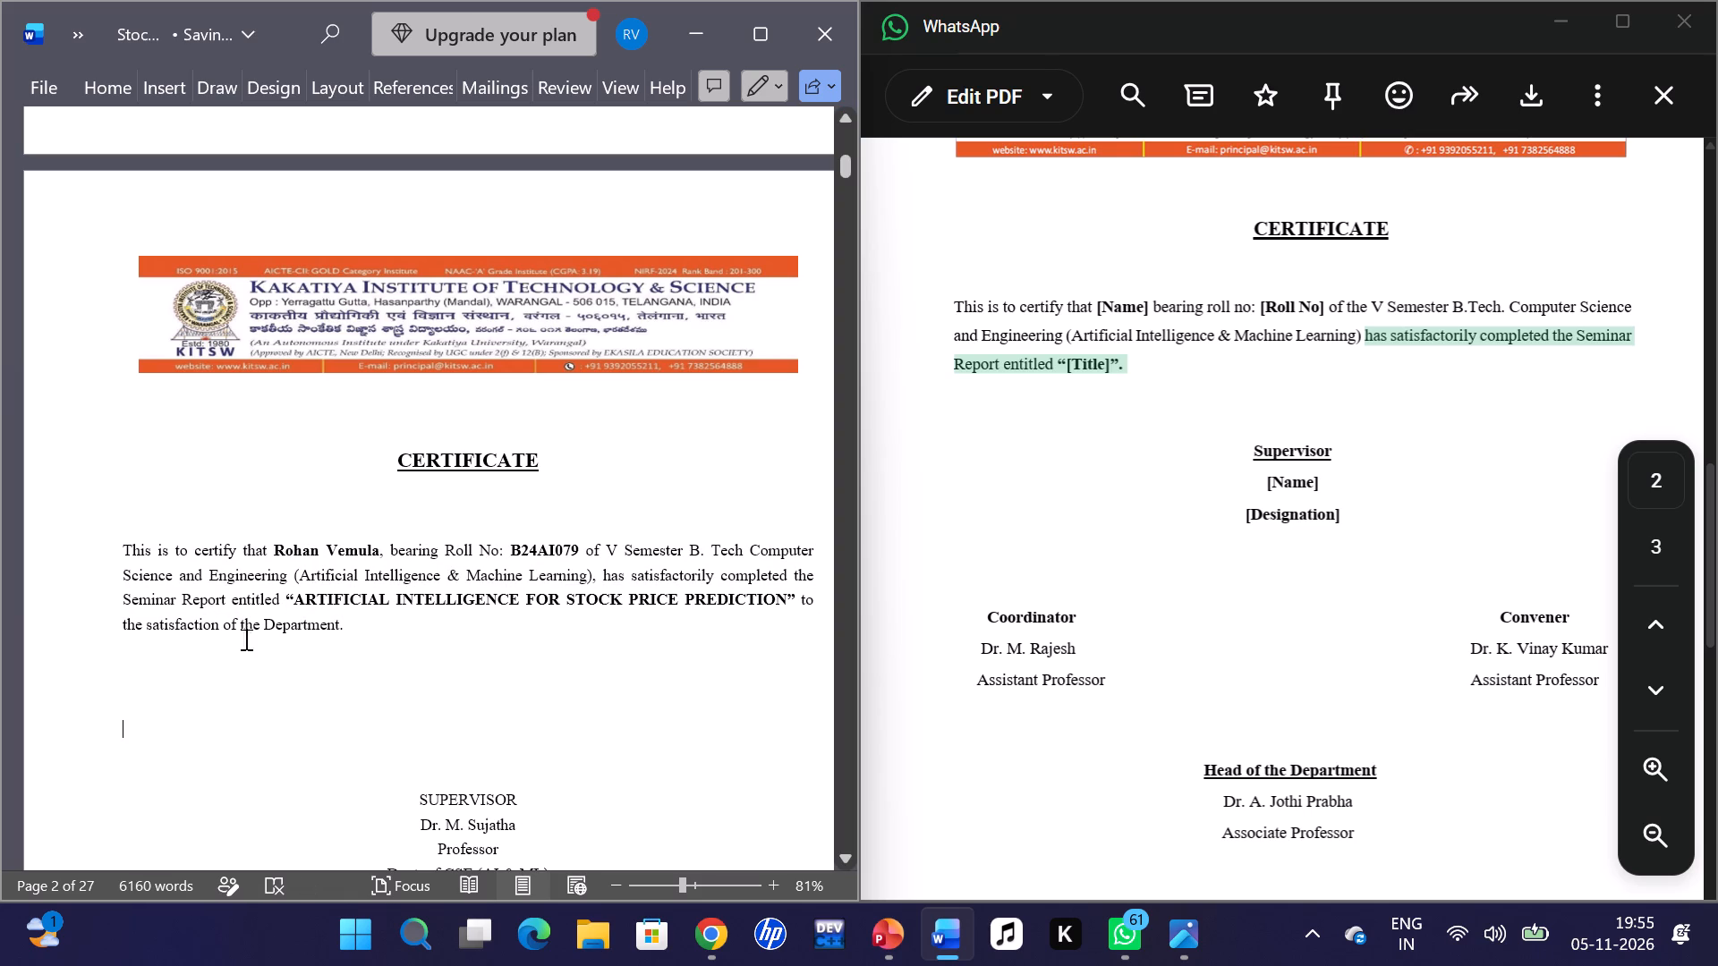
Select the entire report and bring up the font and paragraph formatting options.
key(ctrl+a)
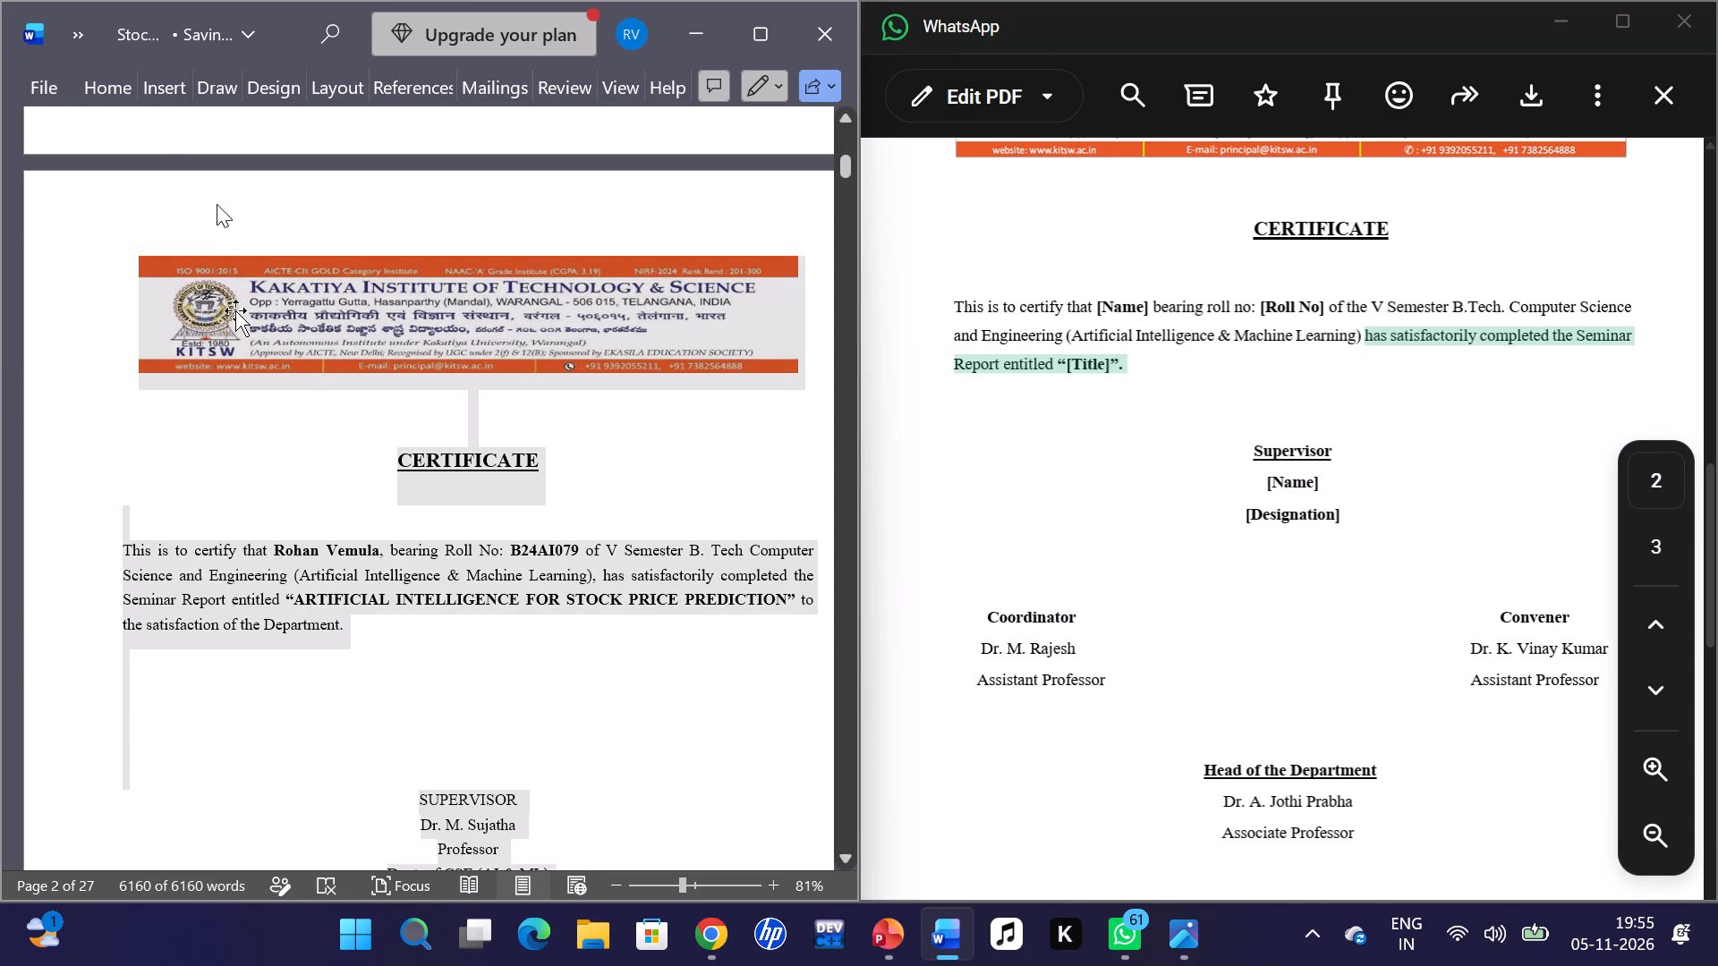
click(99, 81)
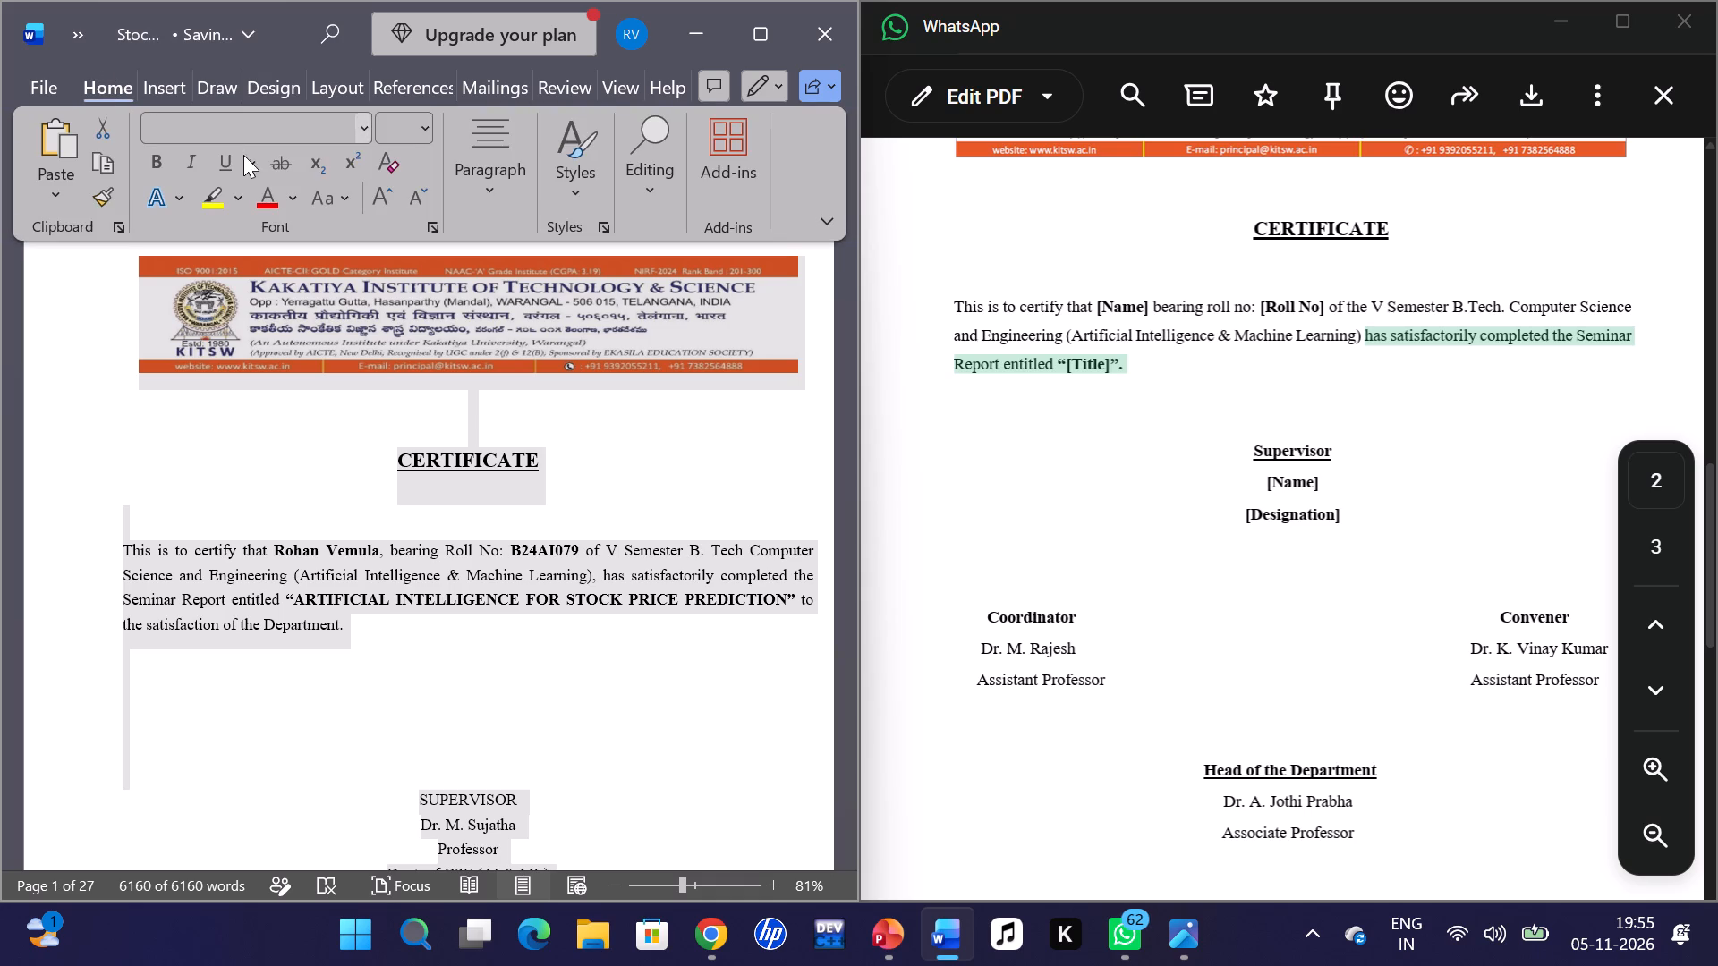
Set the font size of the report's entire text to 12.
click(421, 136)
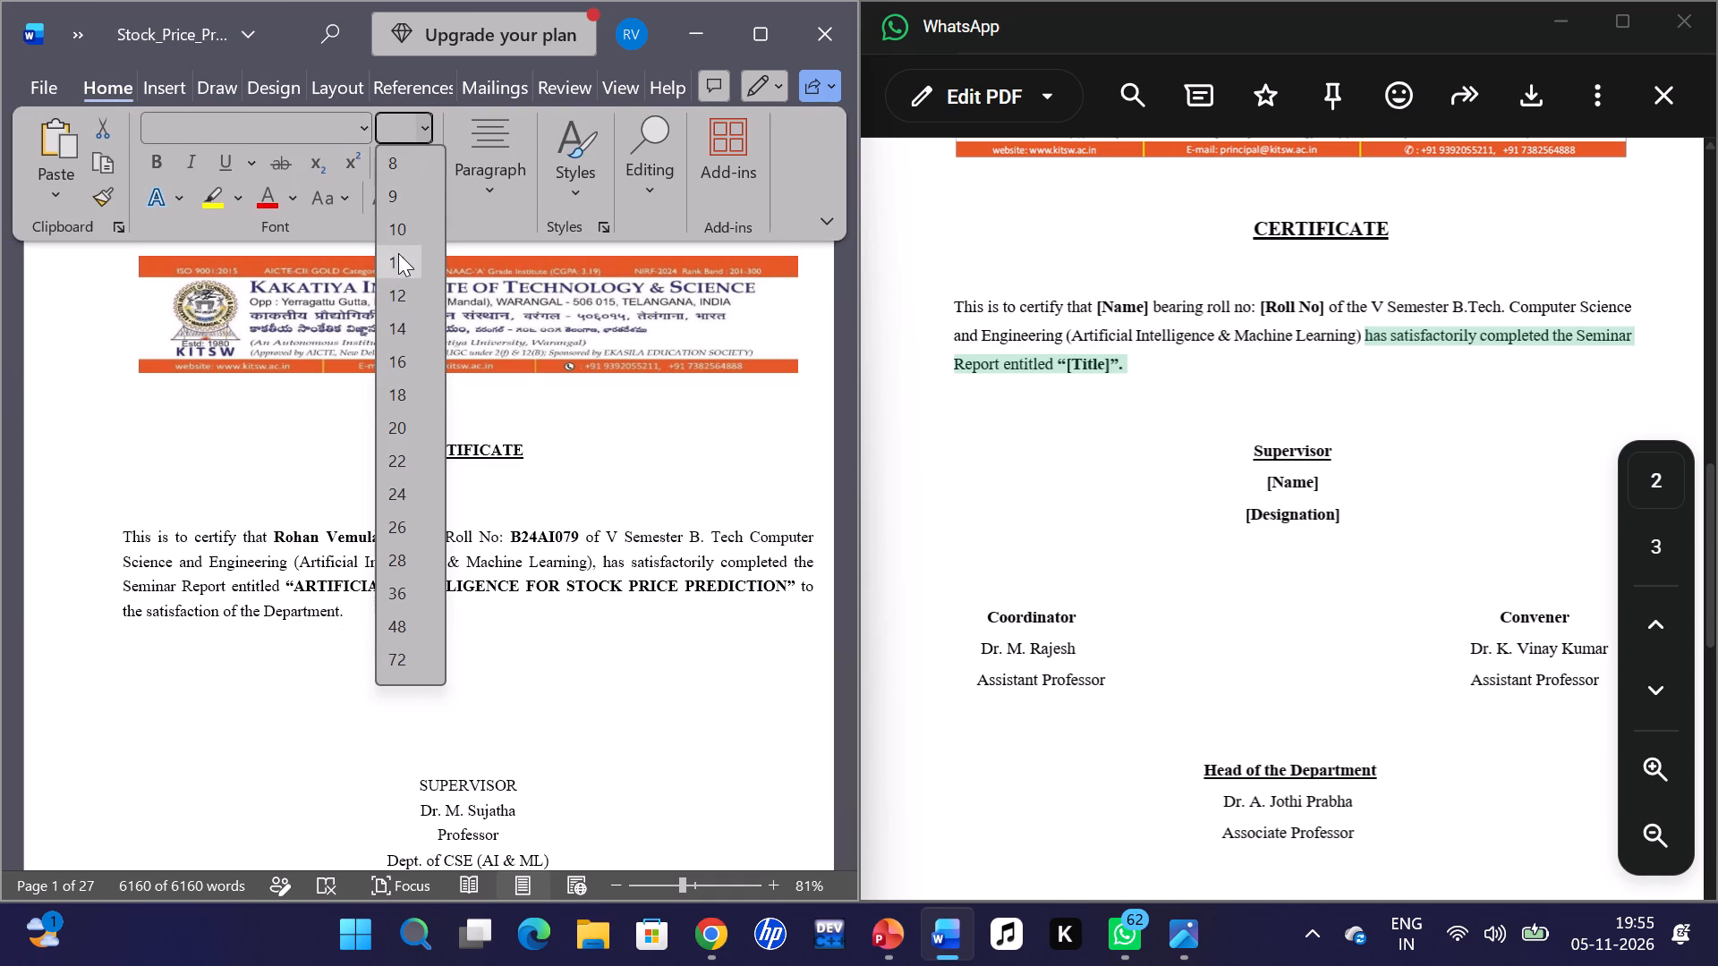
click(389, 283)
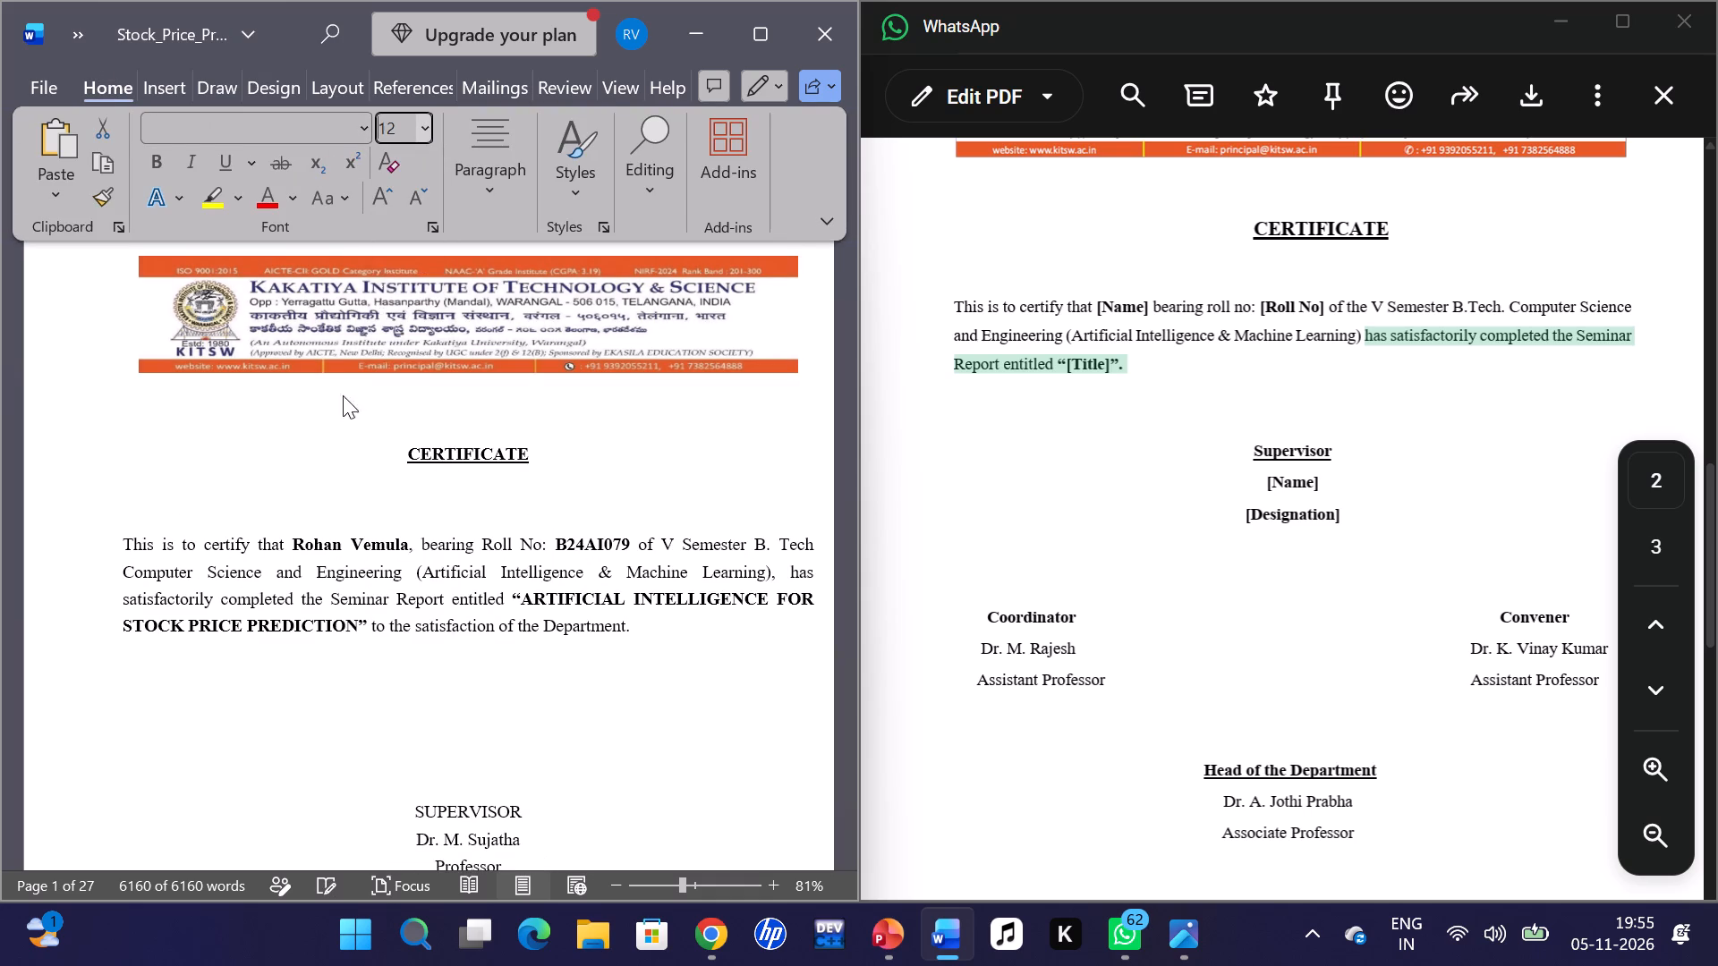
click(276, 471)
click(477, 733)
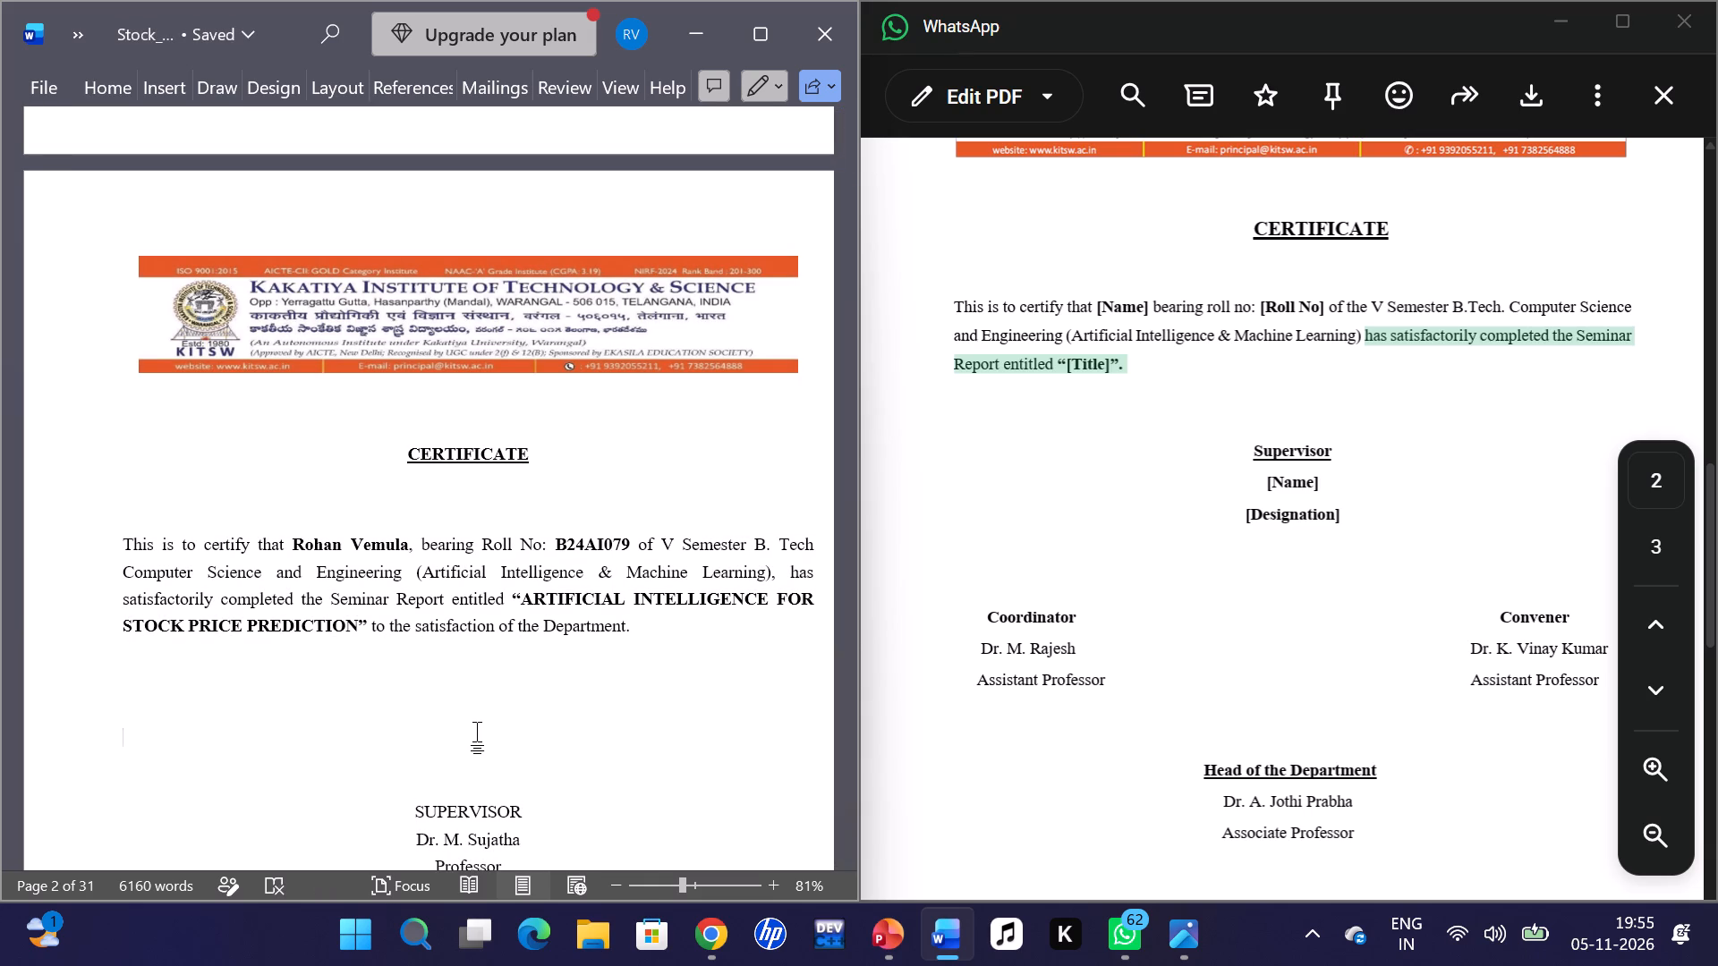
Make the "SUPERVISOR" heading on the certificate page bold and underlined.
scroll(477, 733, down, 1)
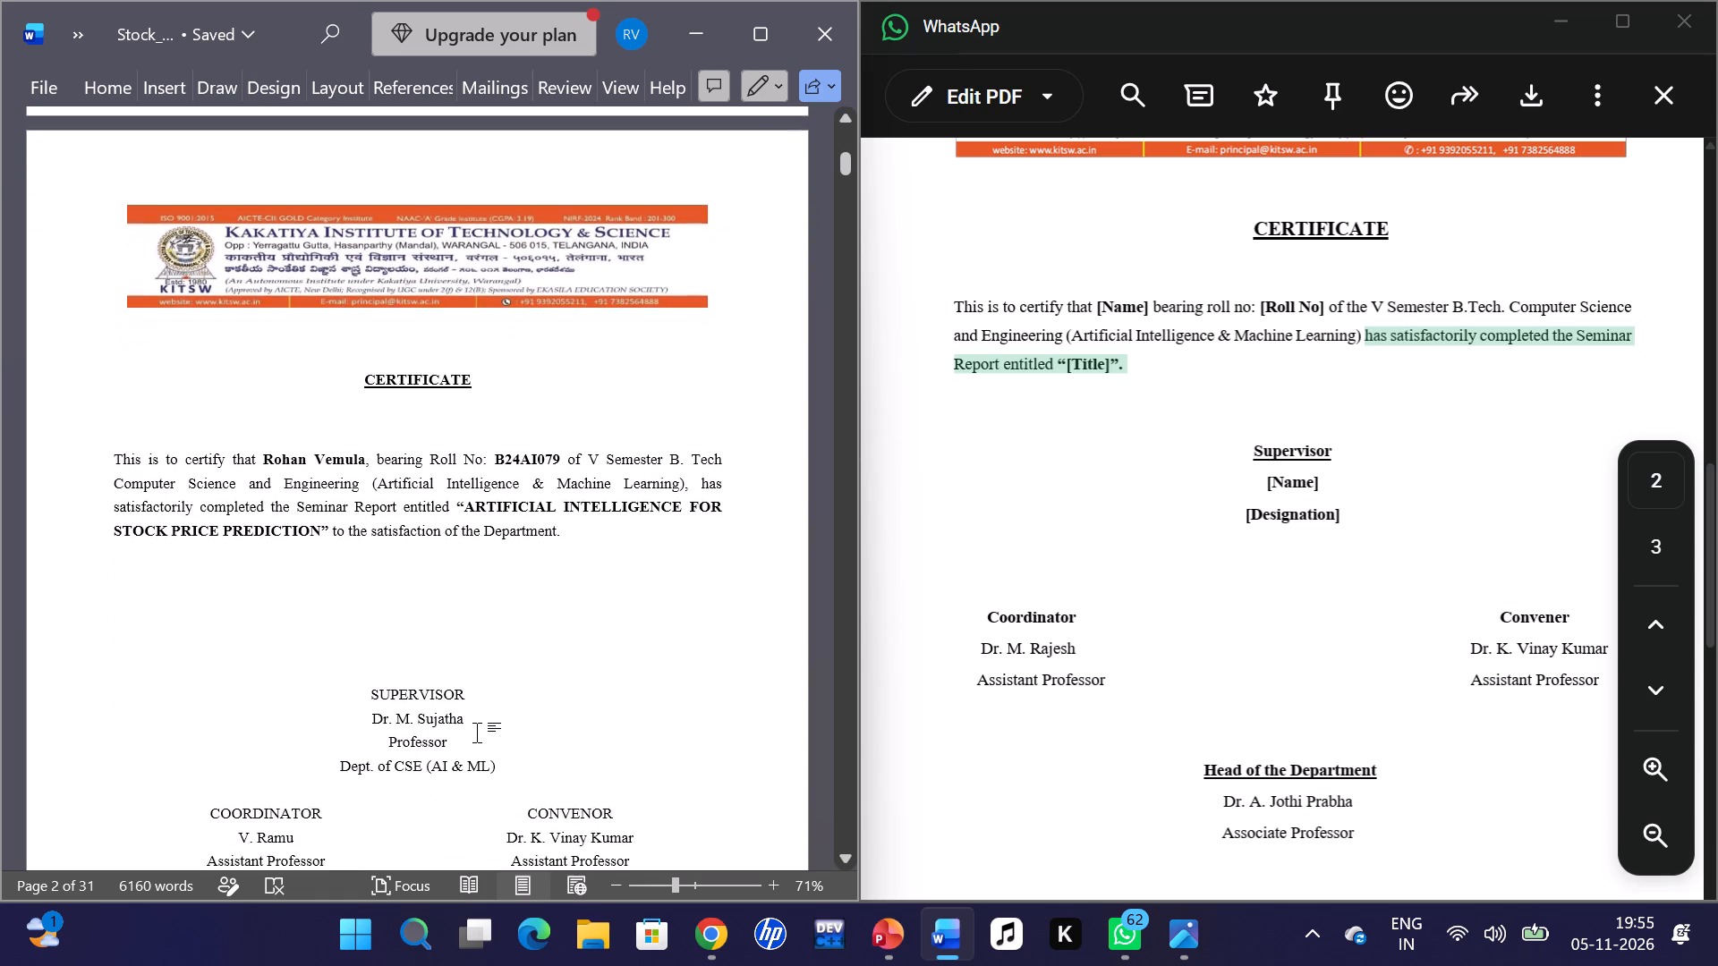
scroll(477, 733, down, 1)
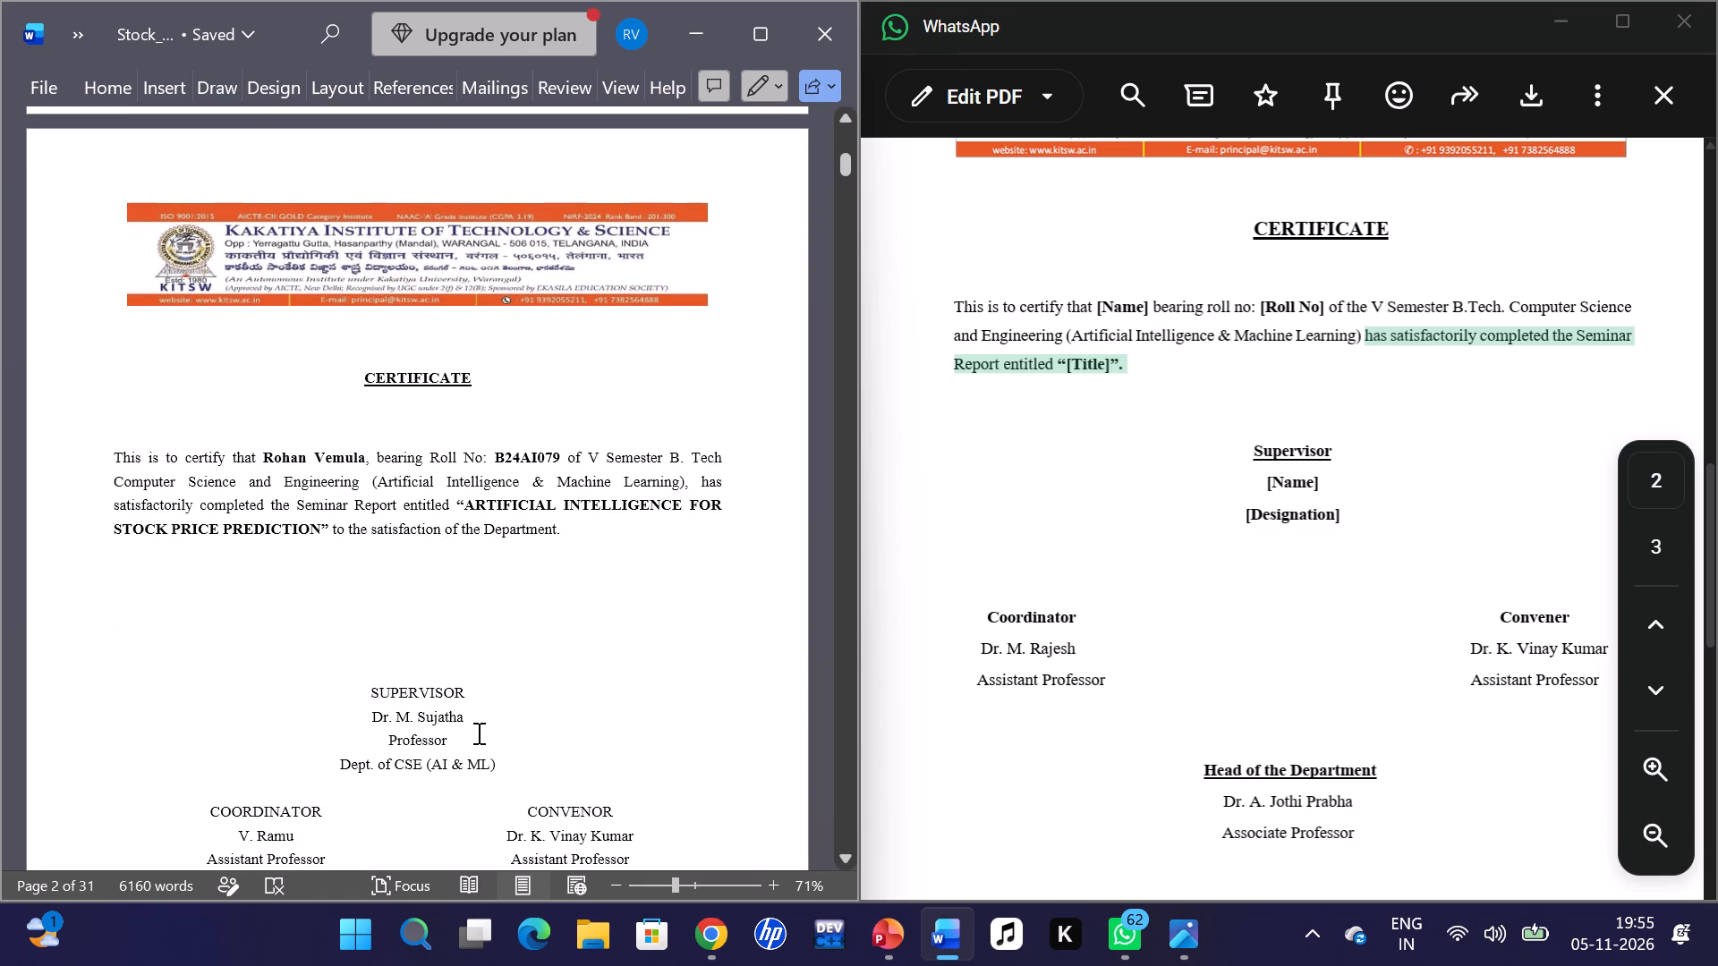
drag(366, 689, 491, 704)
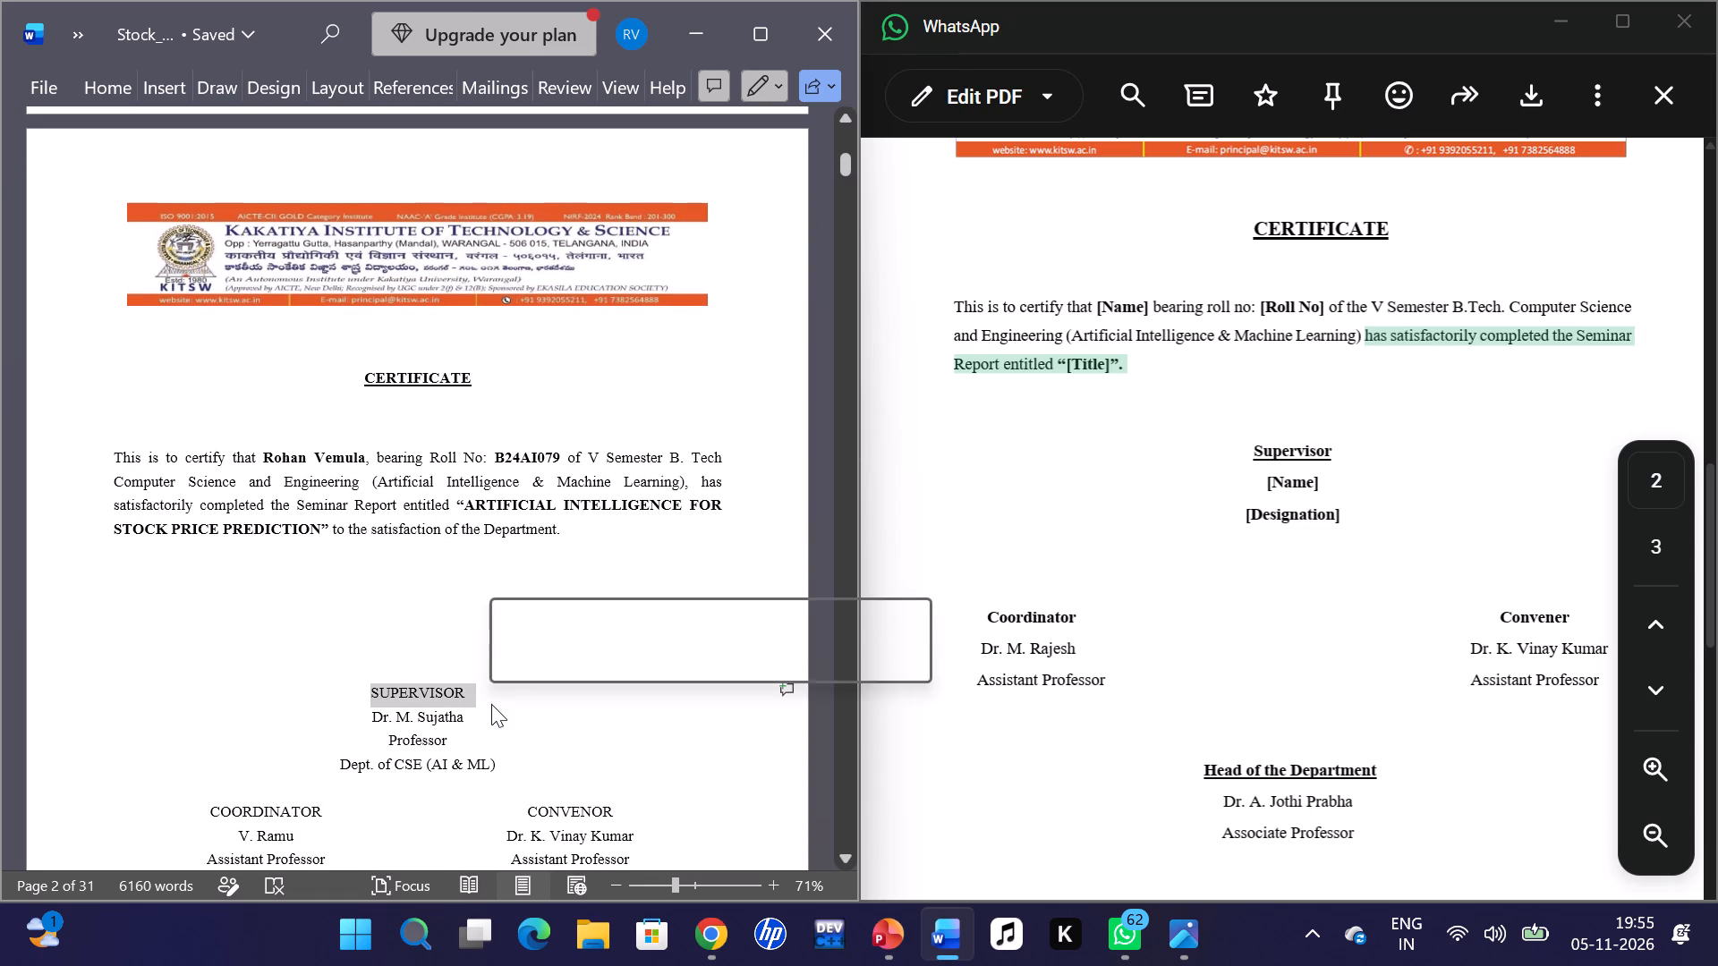
click(508, 653)
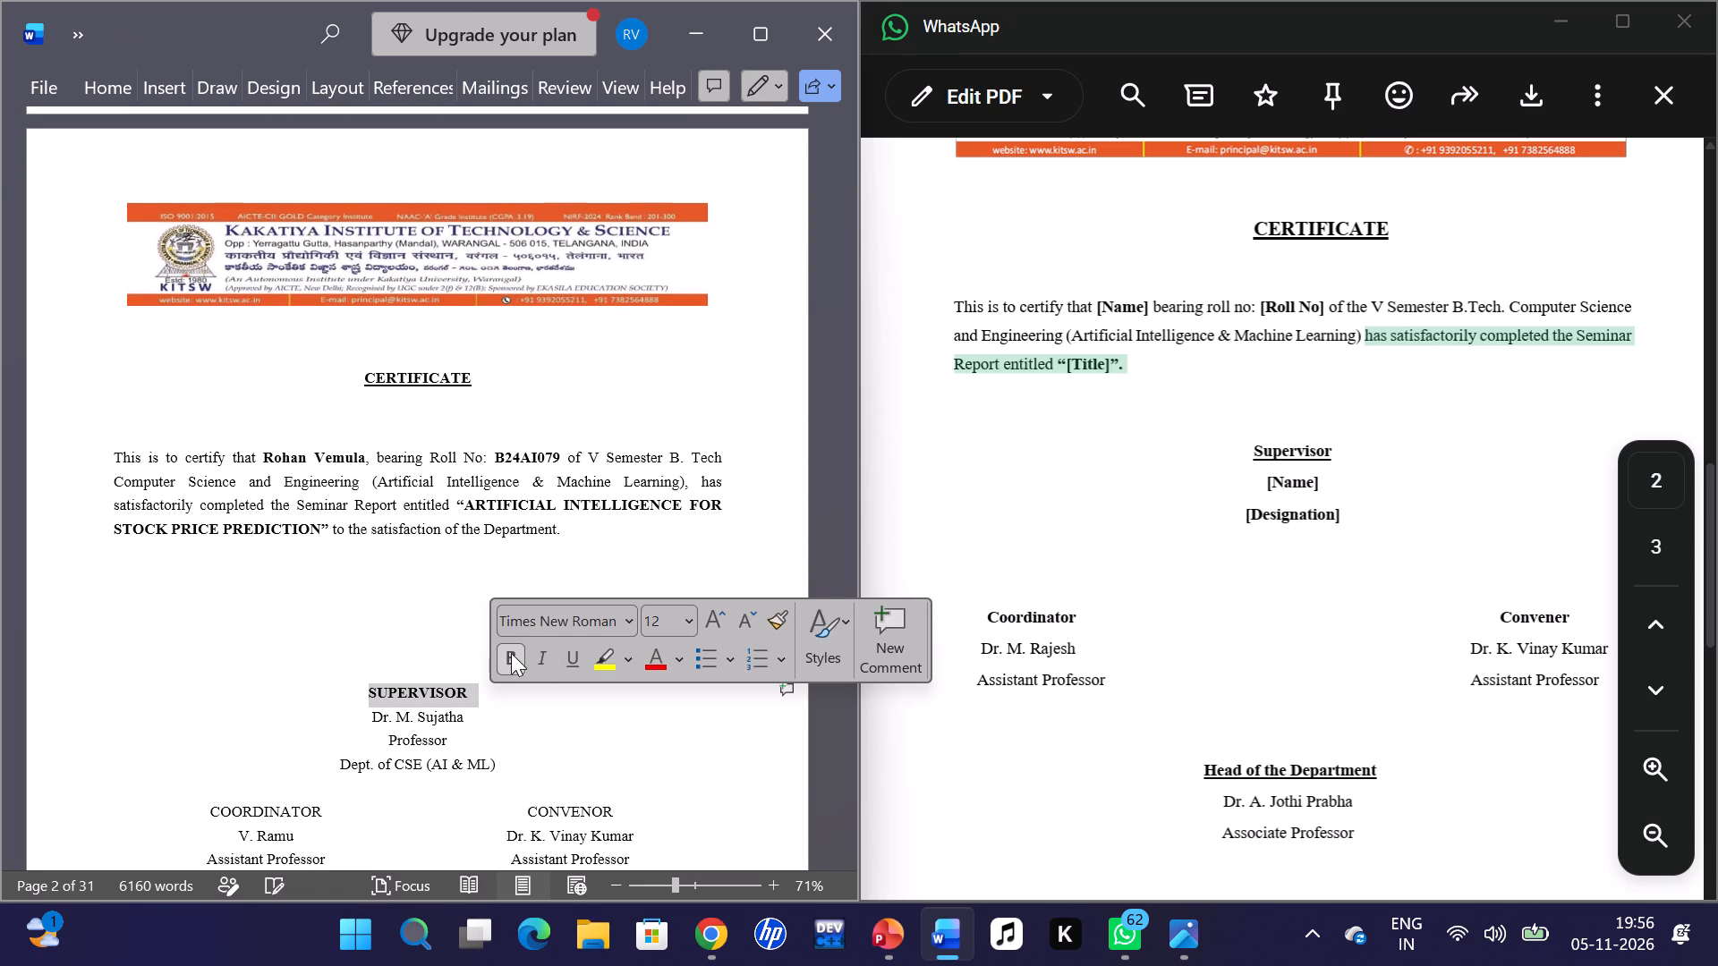
click(580, 665)
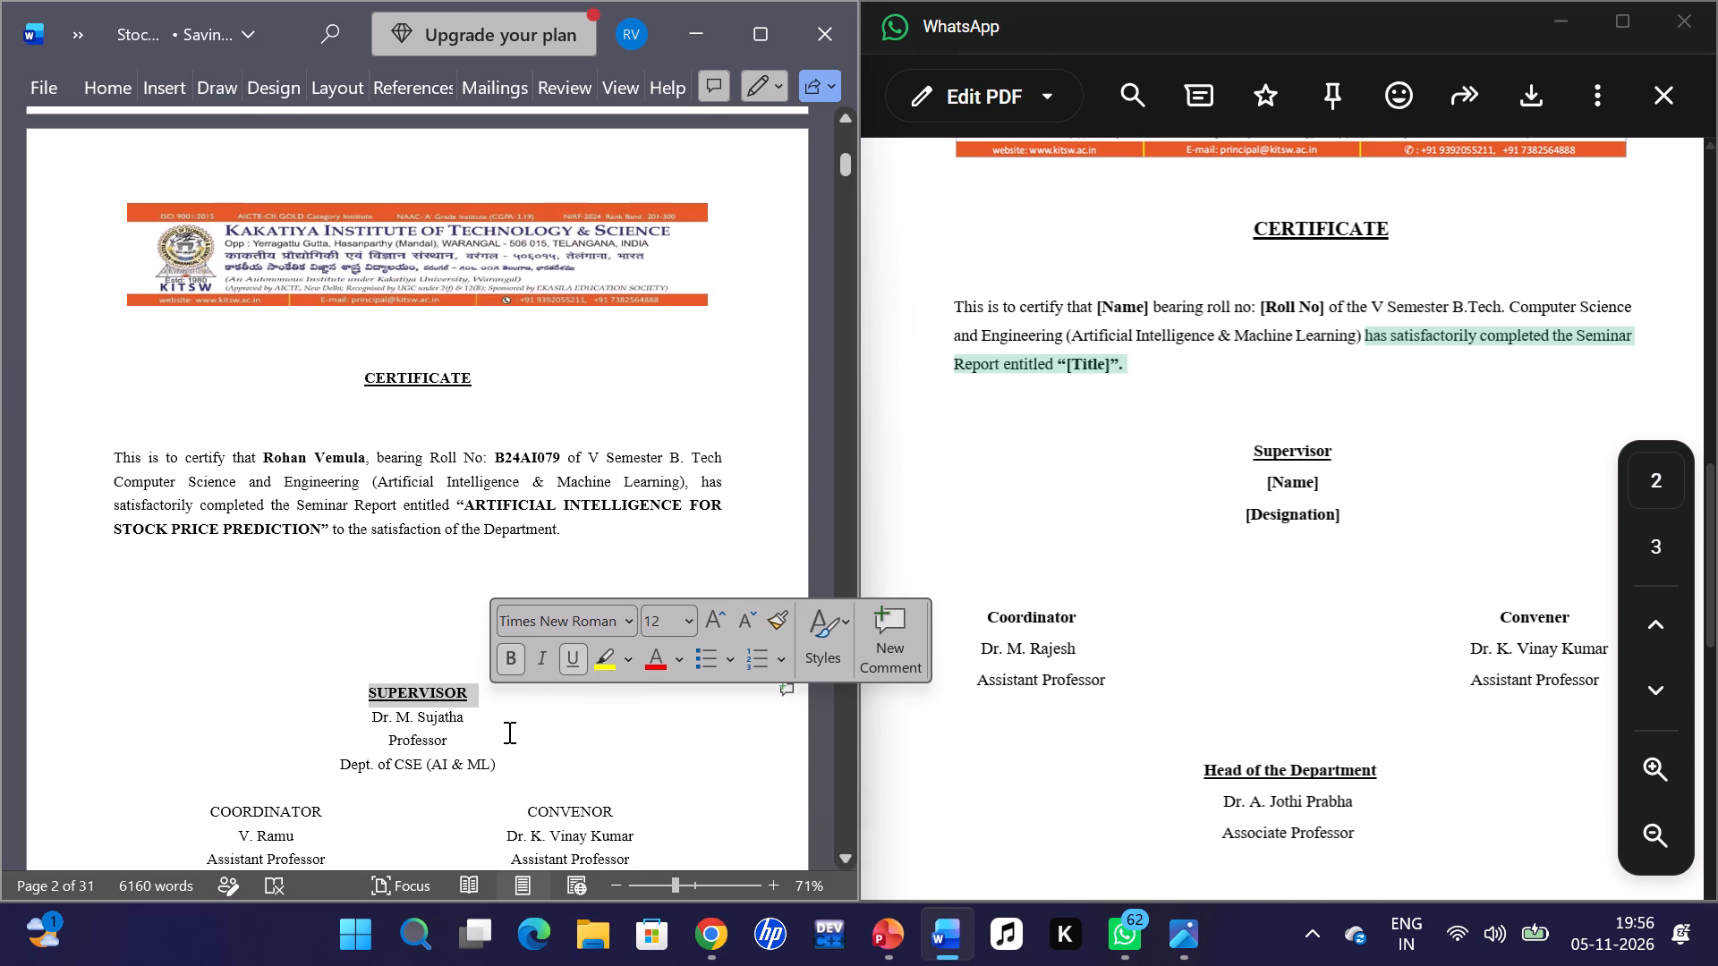
Change the supervisor's designation on the certificate page to "Assistant Professor".
click(506, 732)
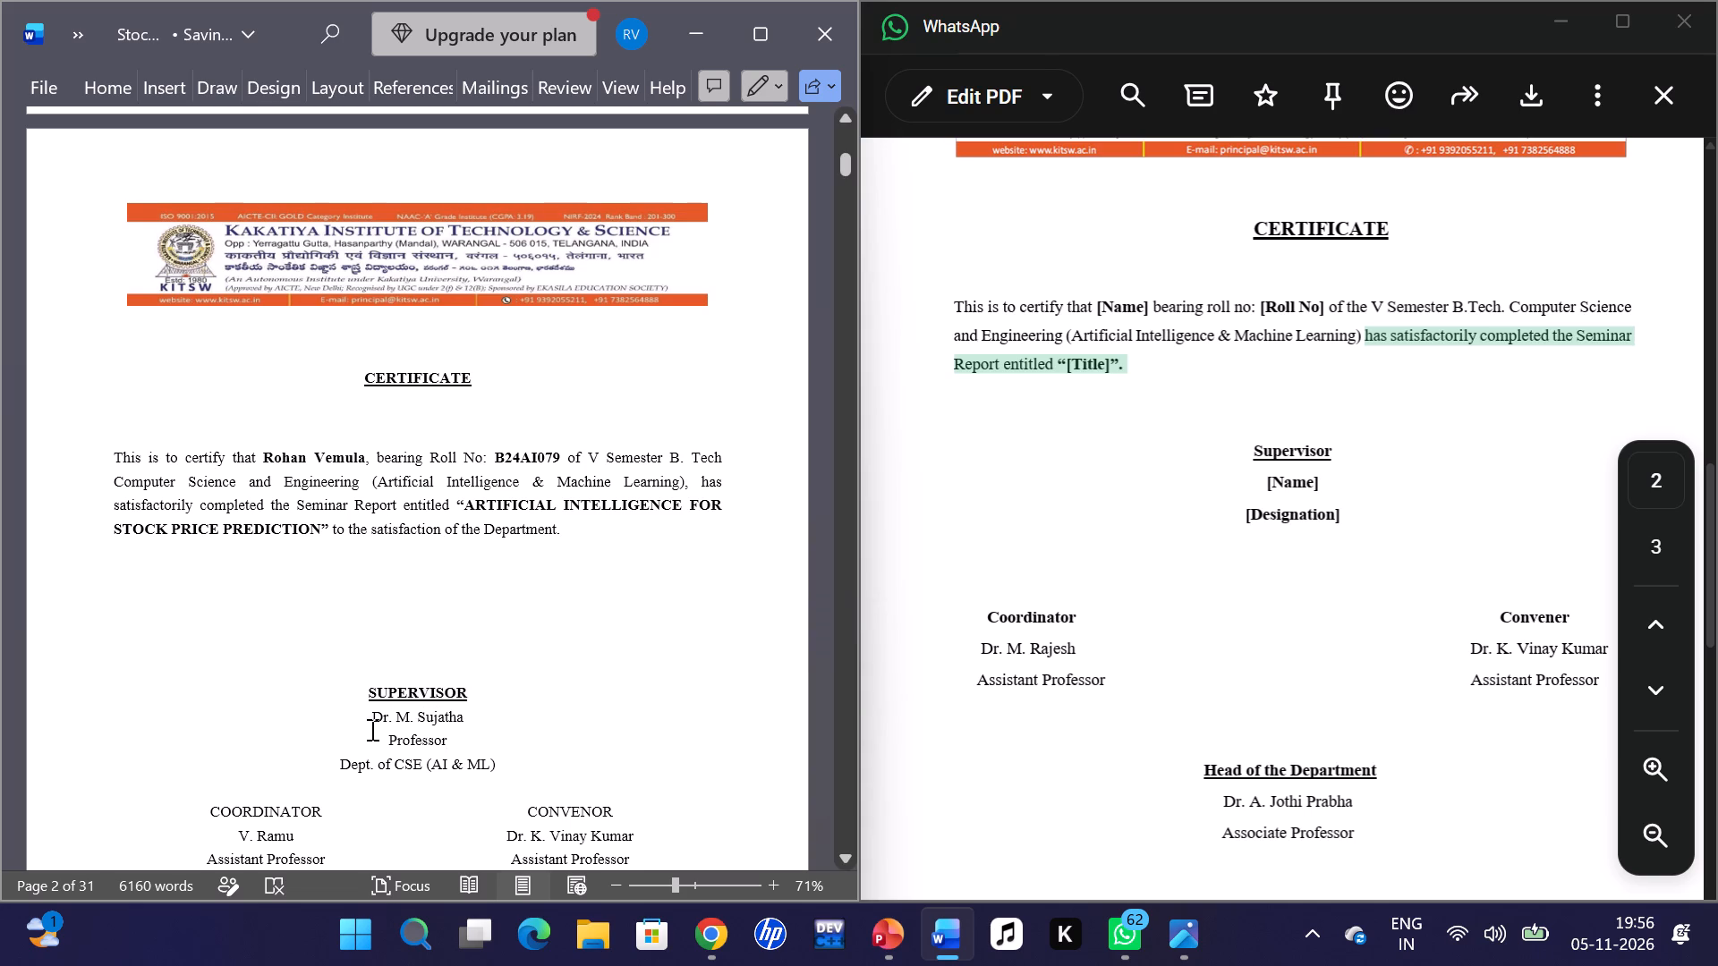
click(376, 741)
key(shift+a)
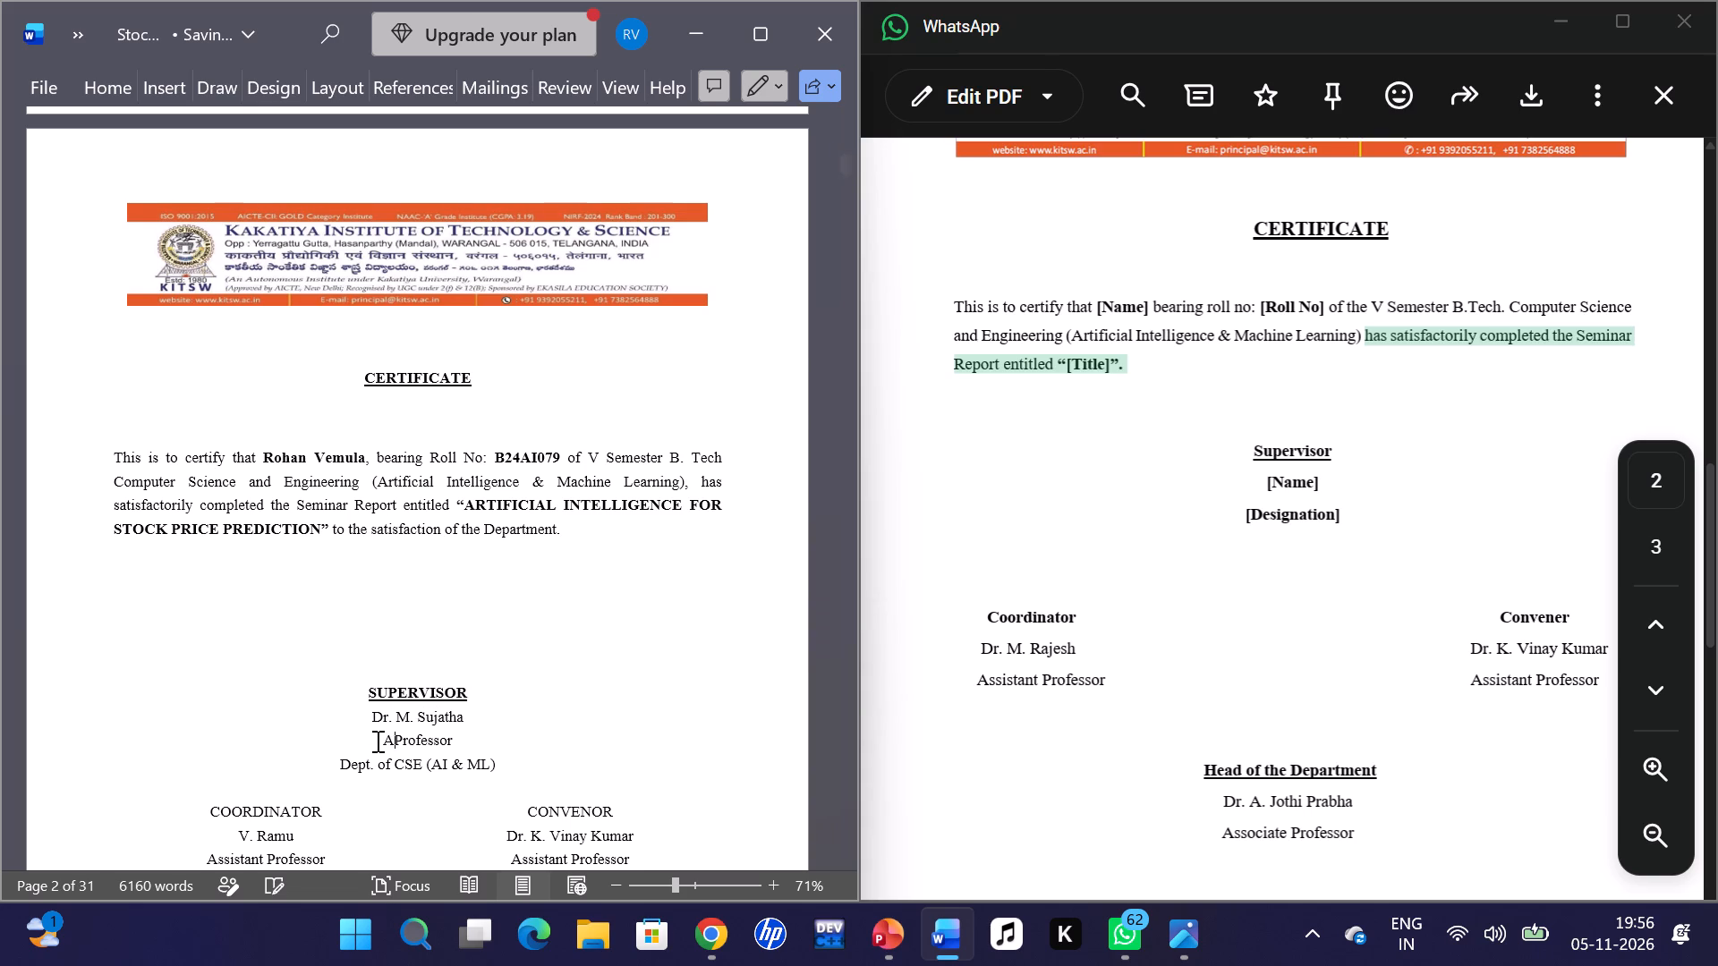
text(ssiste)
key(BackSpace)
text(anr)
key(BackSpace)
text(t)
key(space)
Make the supervisor's name, designation and department lines below the "SUPERVISOR" heading bold.
drag(357, 687, 497, 787)
click(371, 716)
drag(370, 718, 515, 788)
click(524, 746)
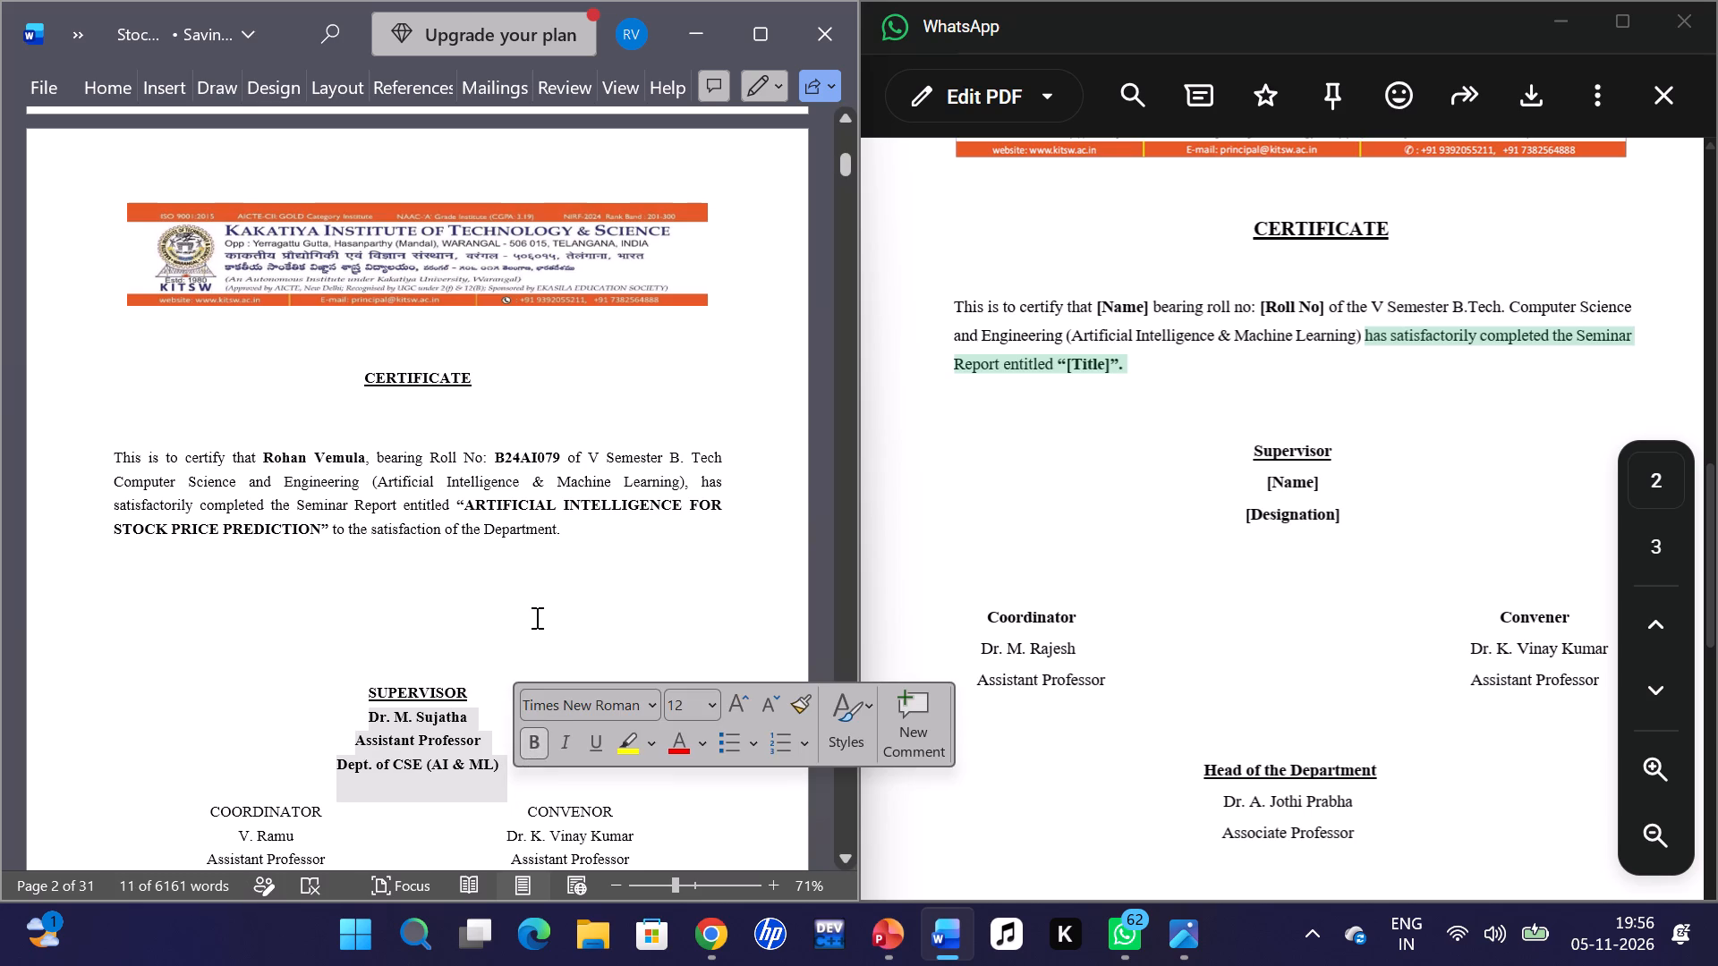
click(535, 617)
Delete one blank line above the "SUPERVISOR" heading on the certificate page.
scroll(535, 617, down, 2)
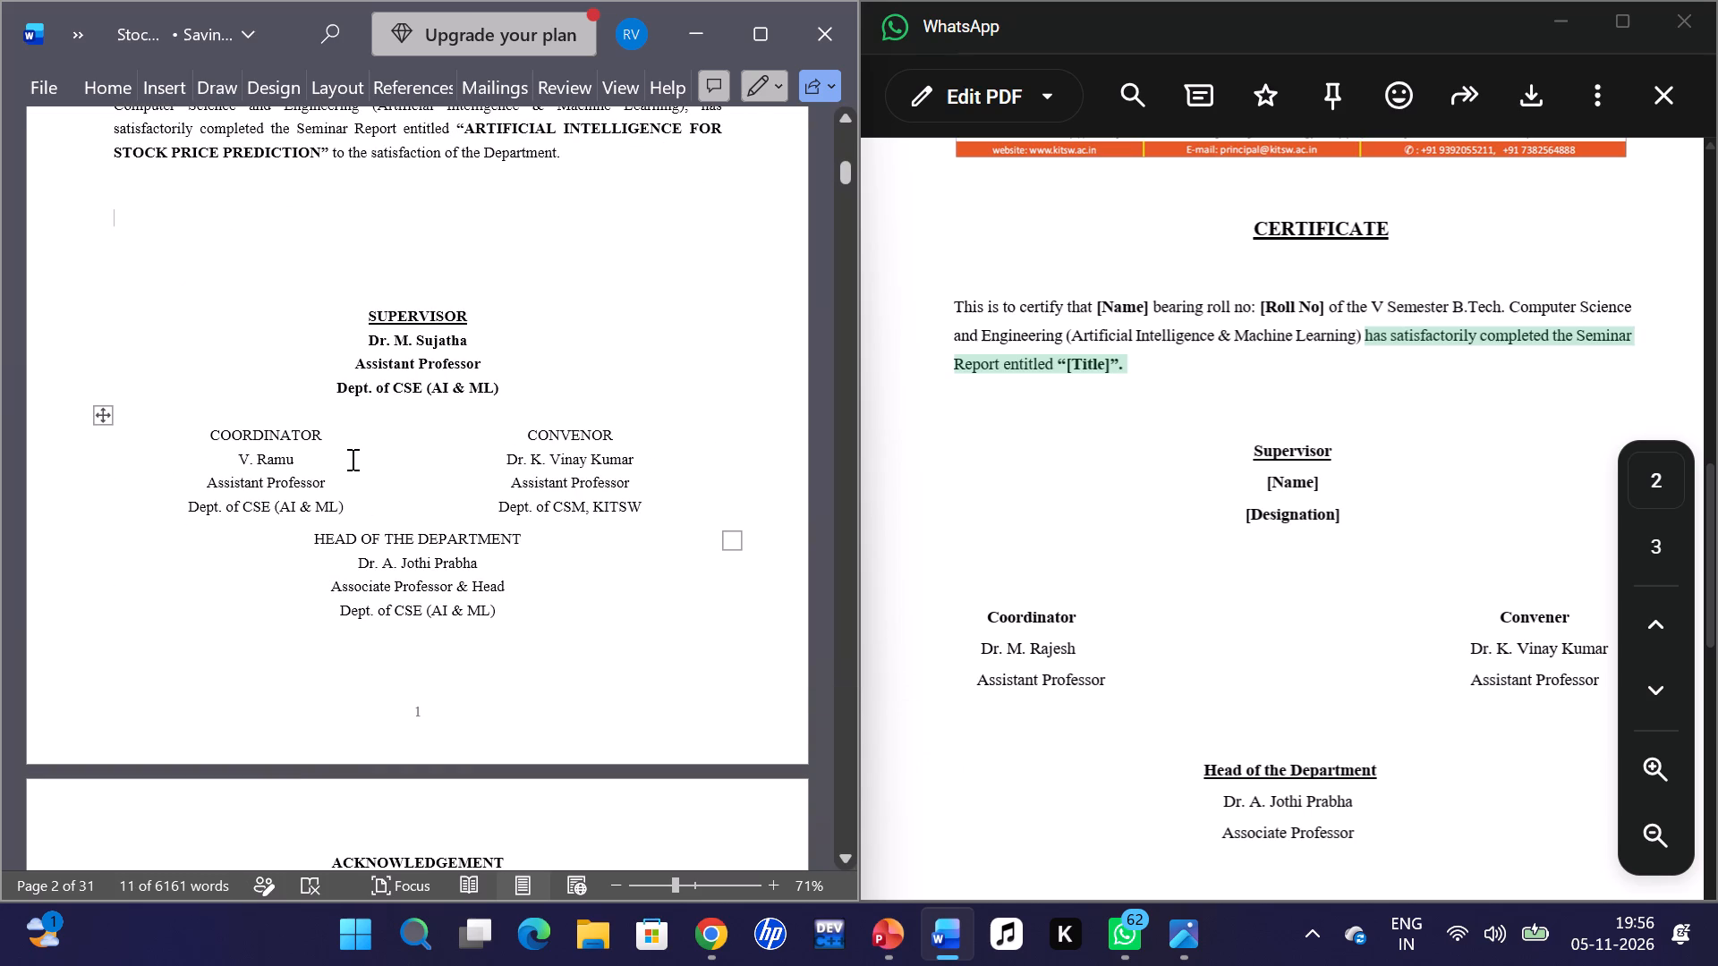
click(319, 256)
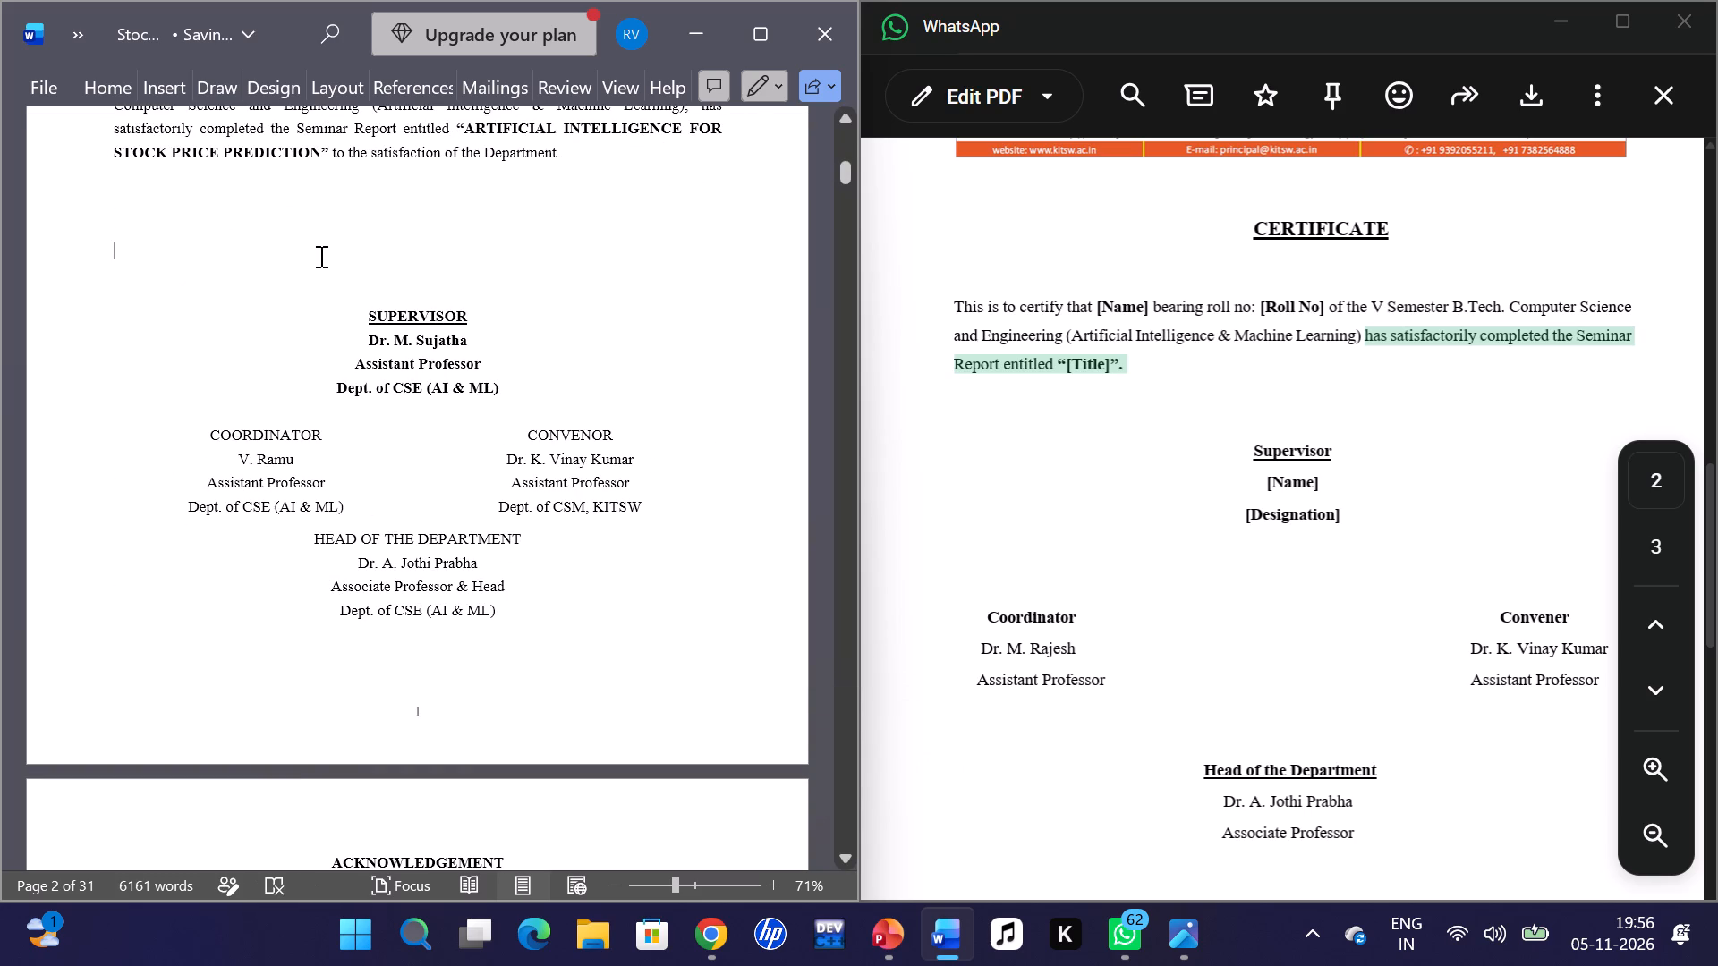
key(BackSpace)
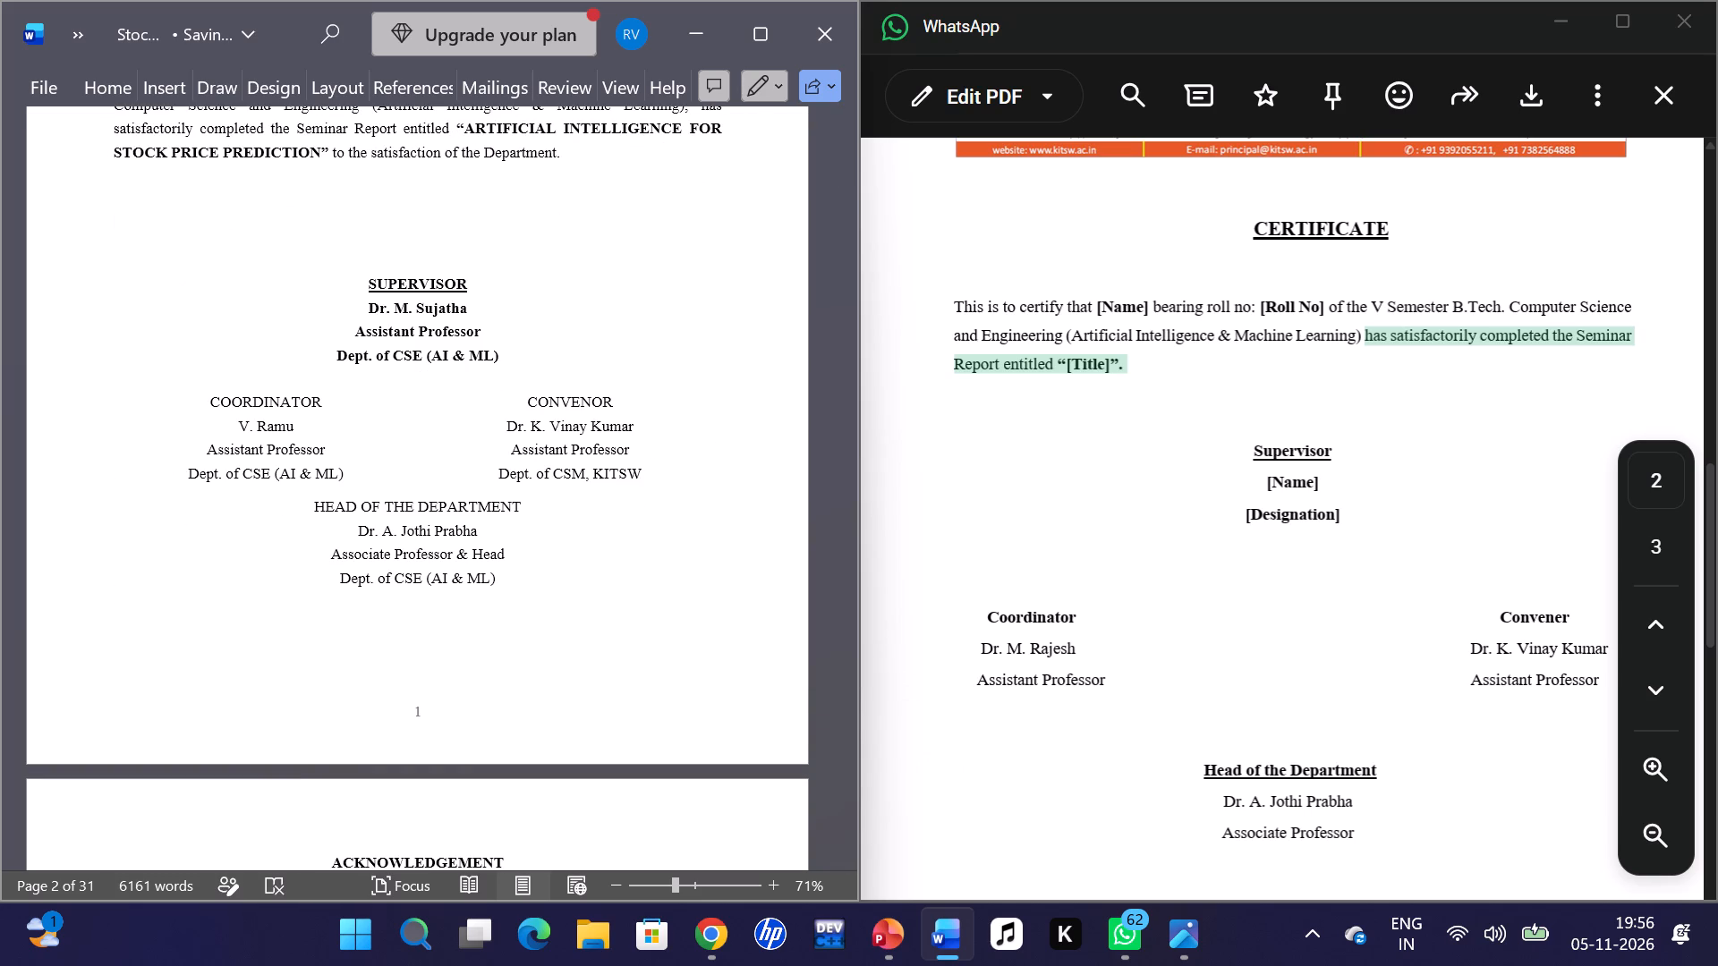
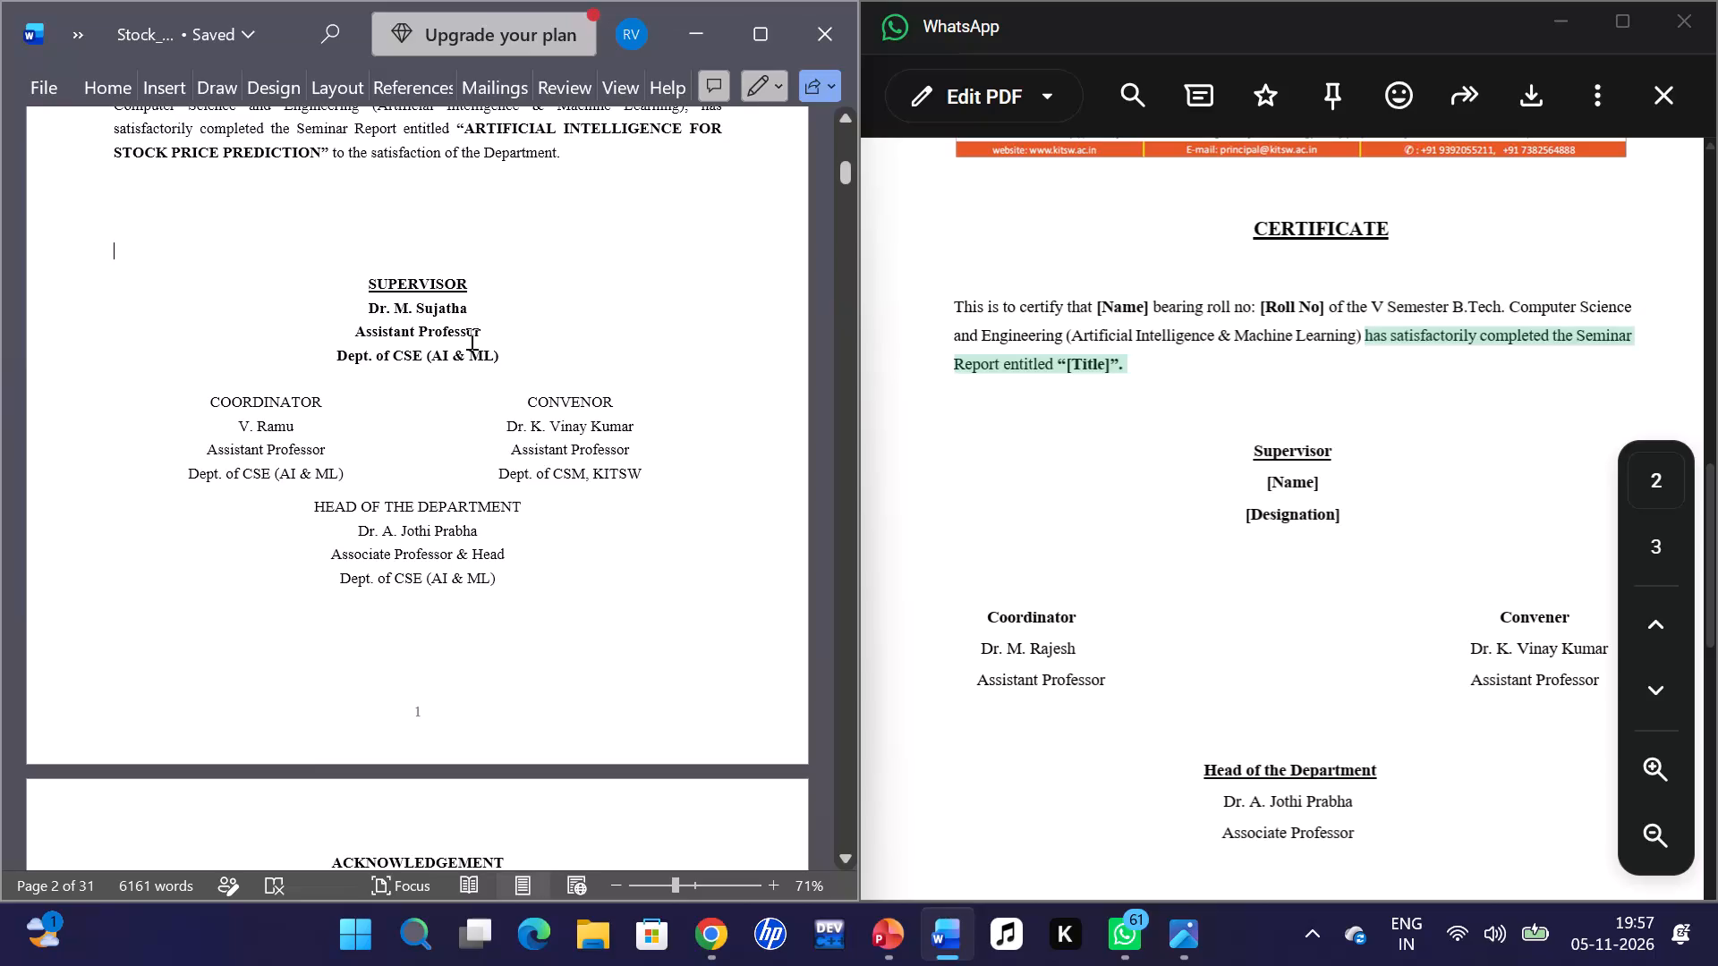
Delete the "Dept. of CSE (AI & ML)" line from the supervisor's details on the certificate page.
drag(515, 361, 320, 359)
key(BackSpace)
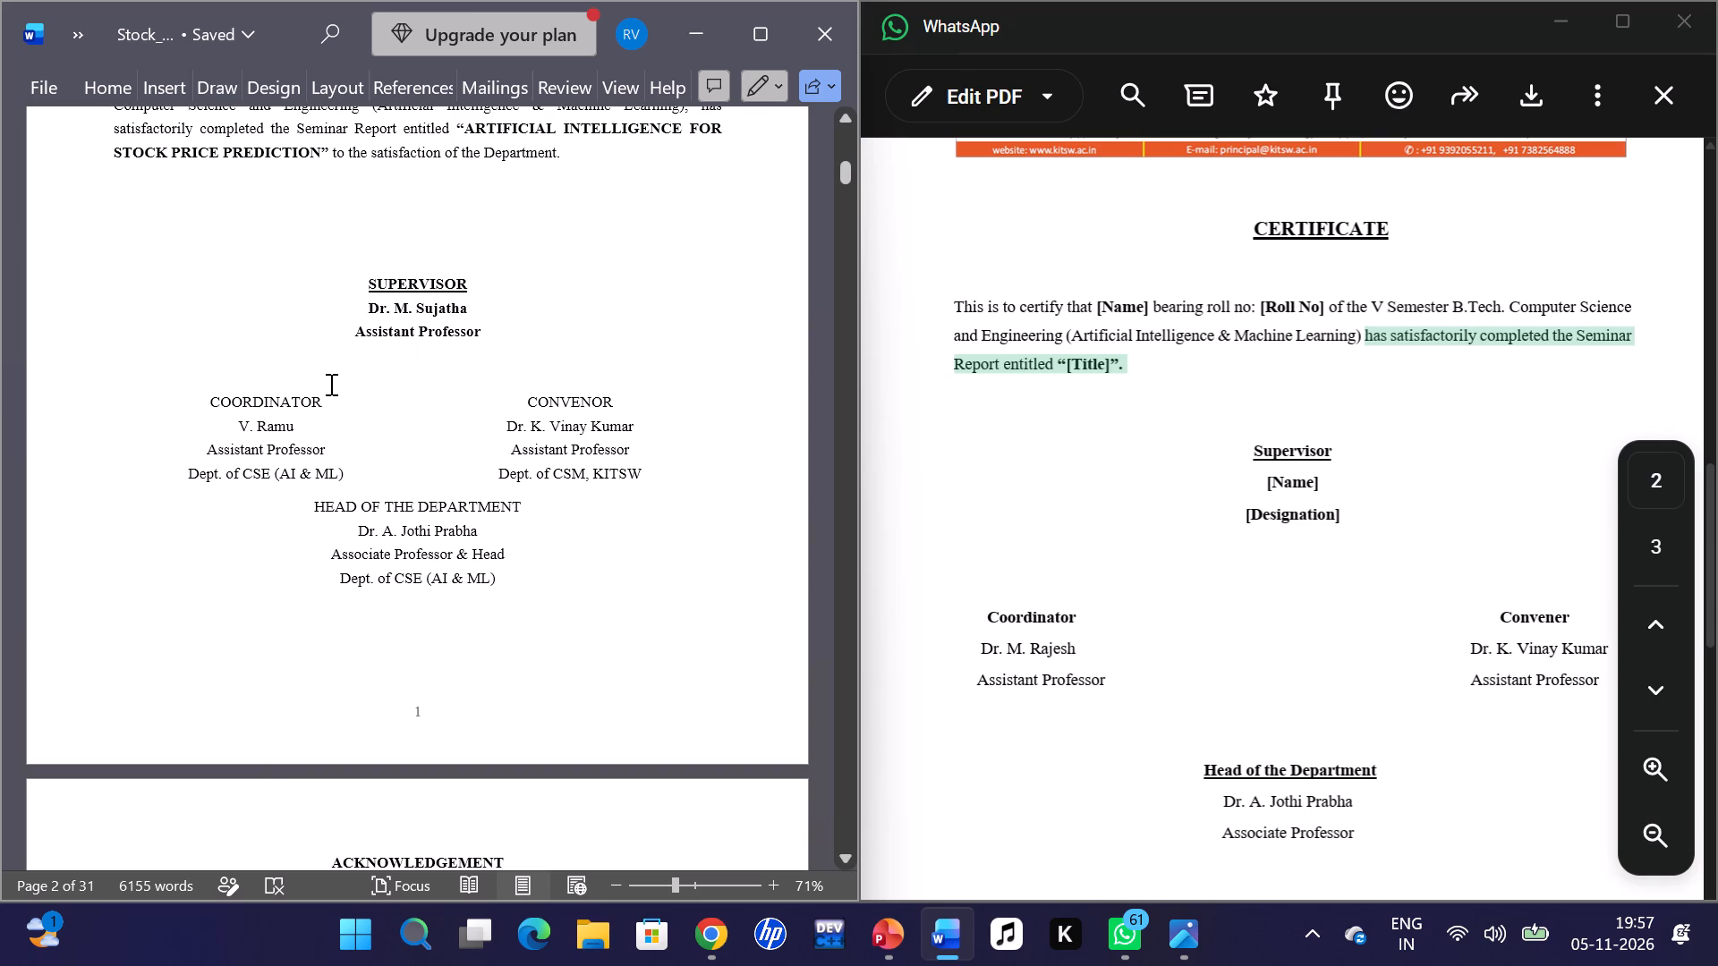
Add one blank line above the coordinator and convenor block and one between it and the "HEAD OF THE DEPARTMENT" block.
key(Return)
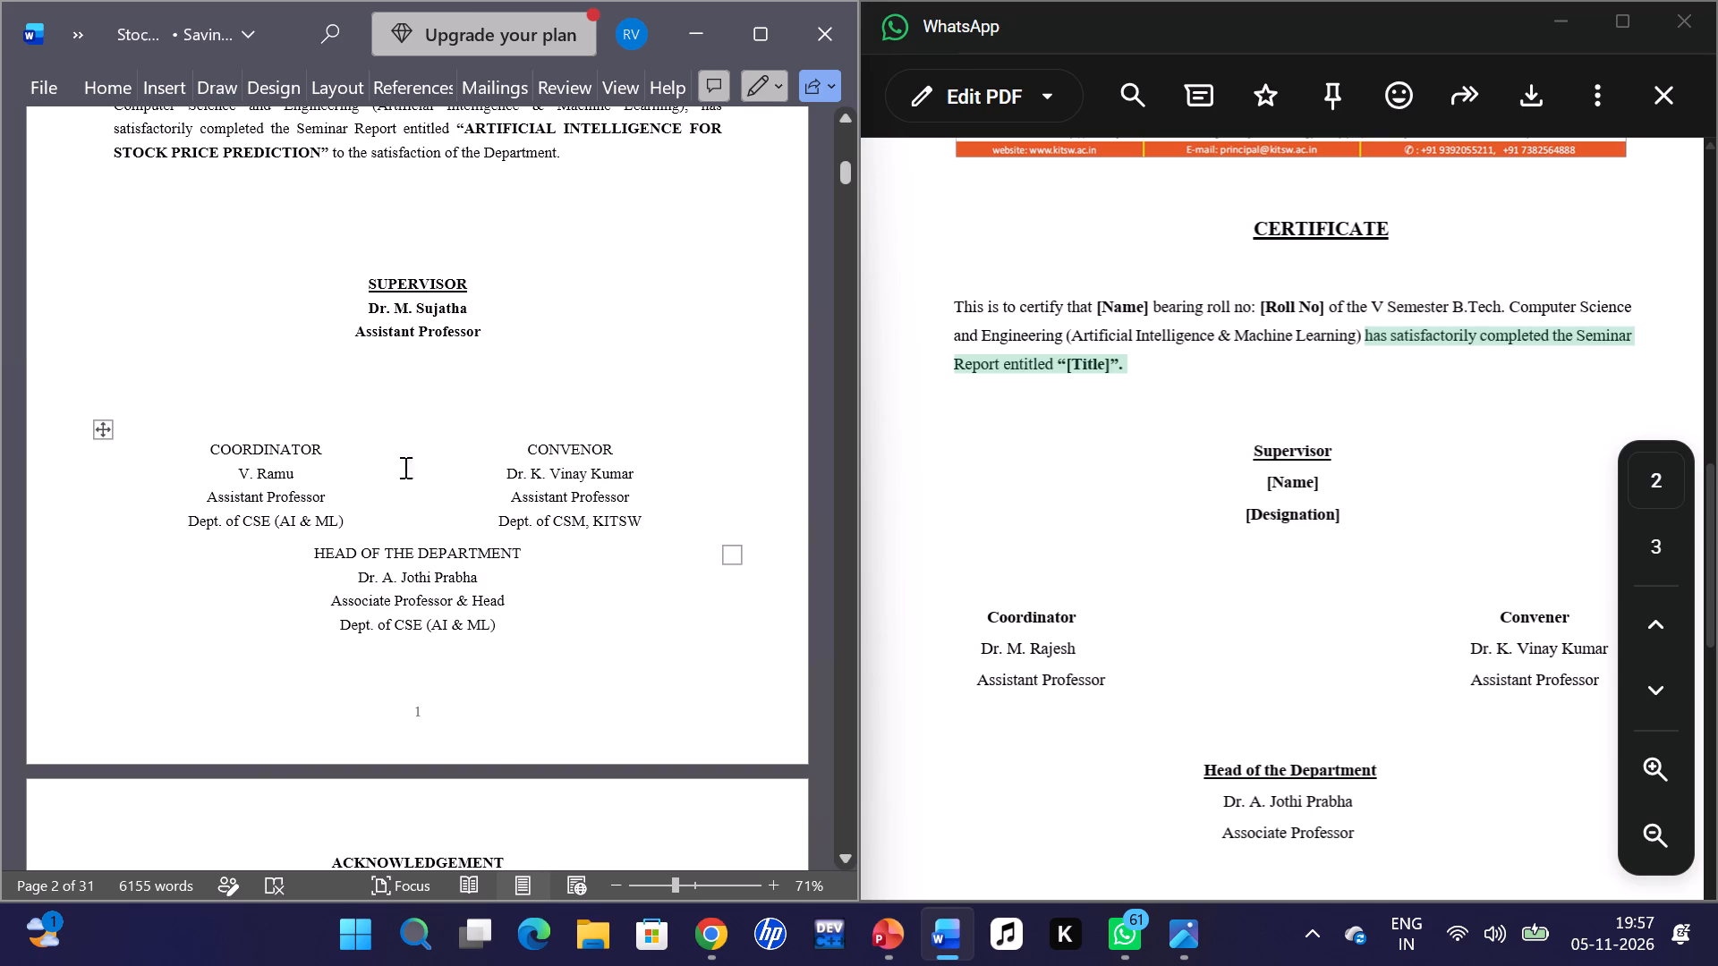
click(368, 518)
key(Return)
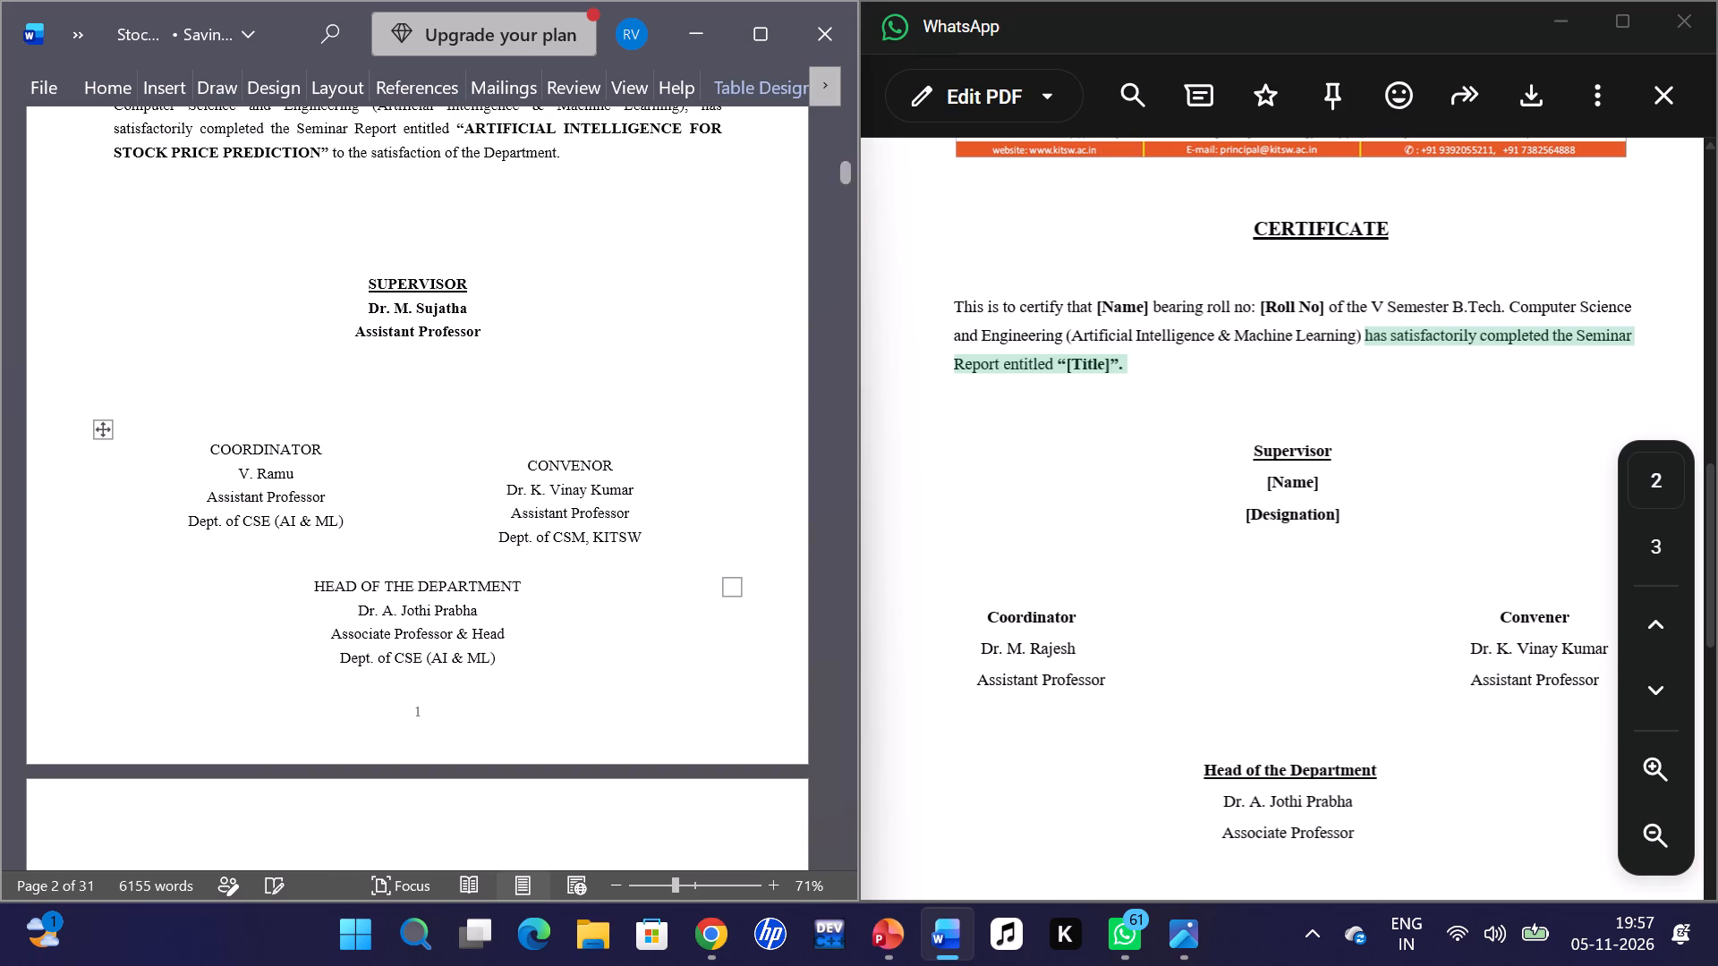
click(659, 530)
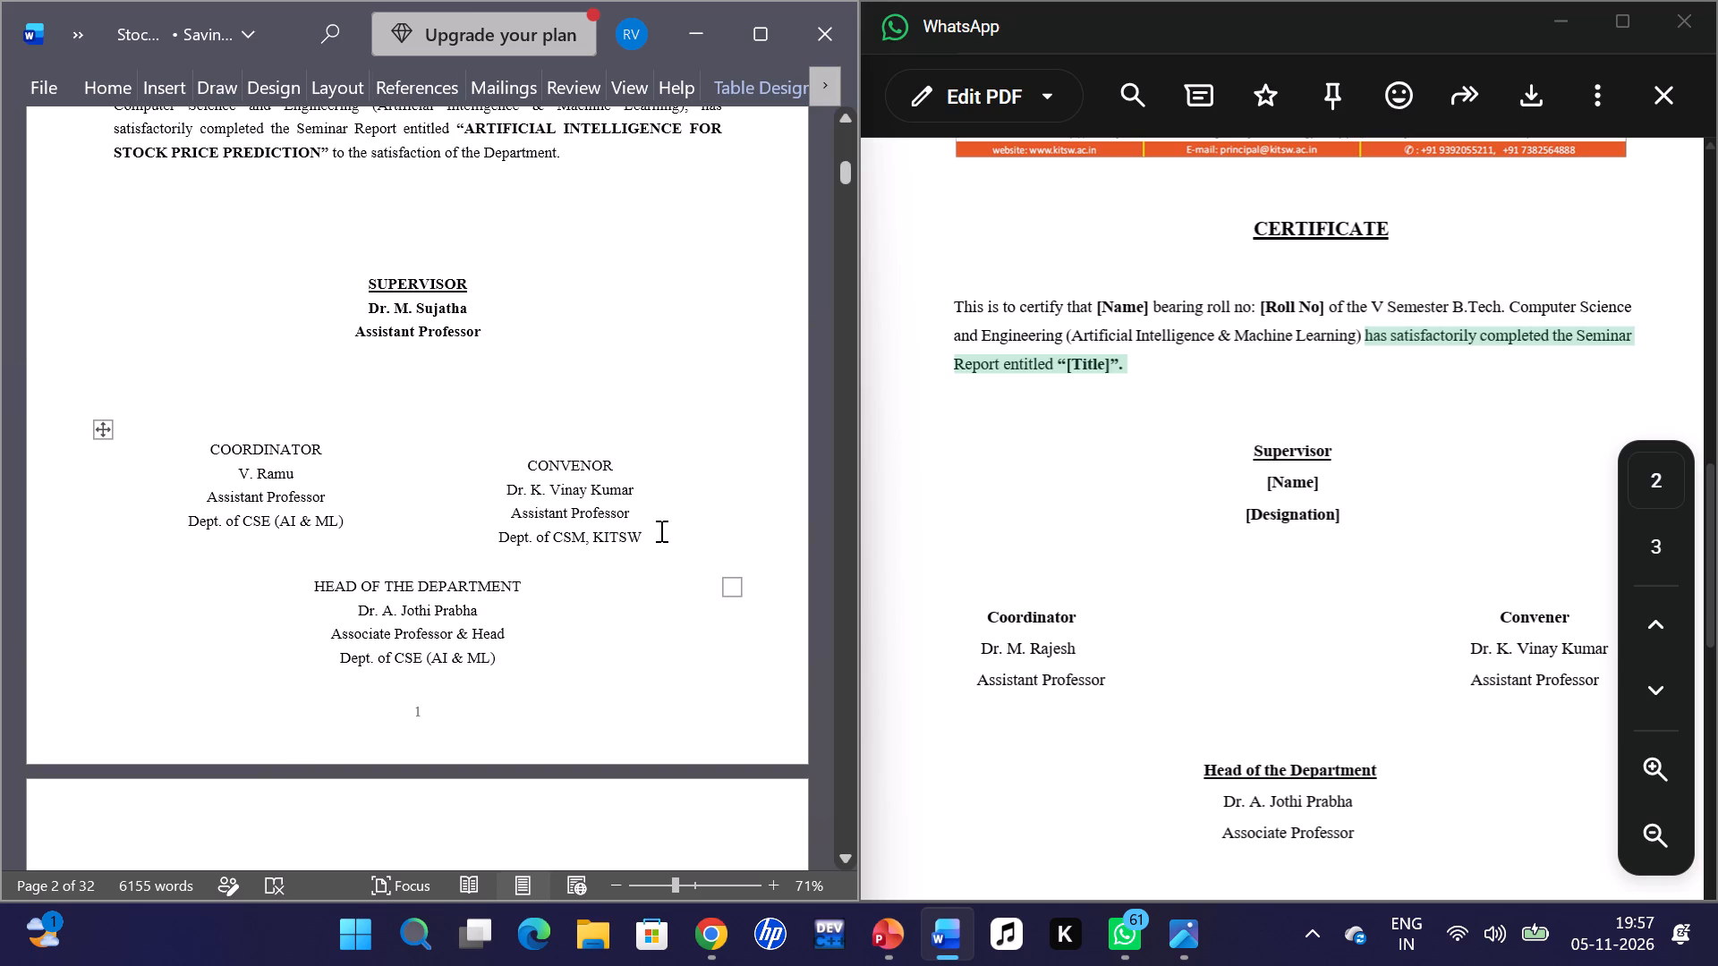
key(Return)
key(Return)
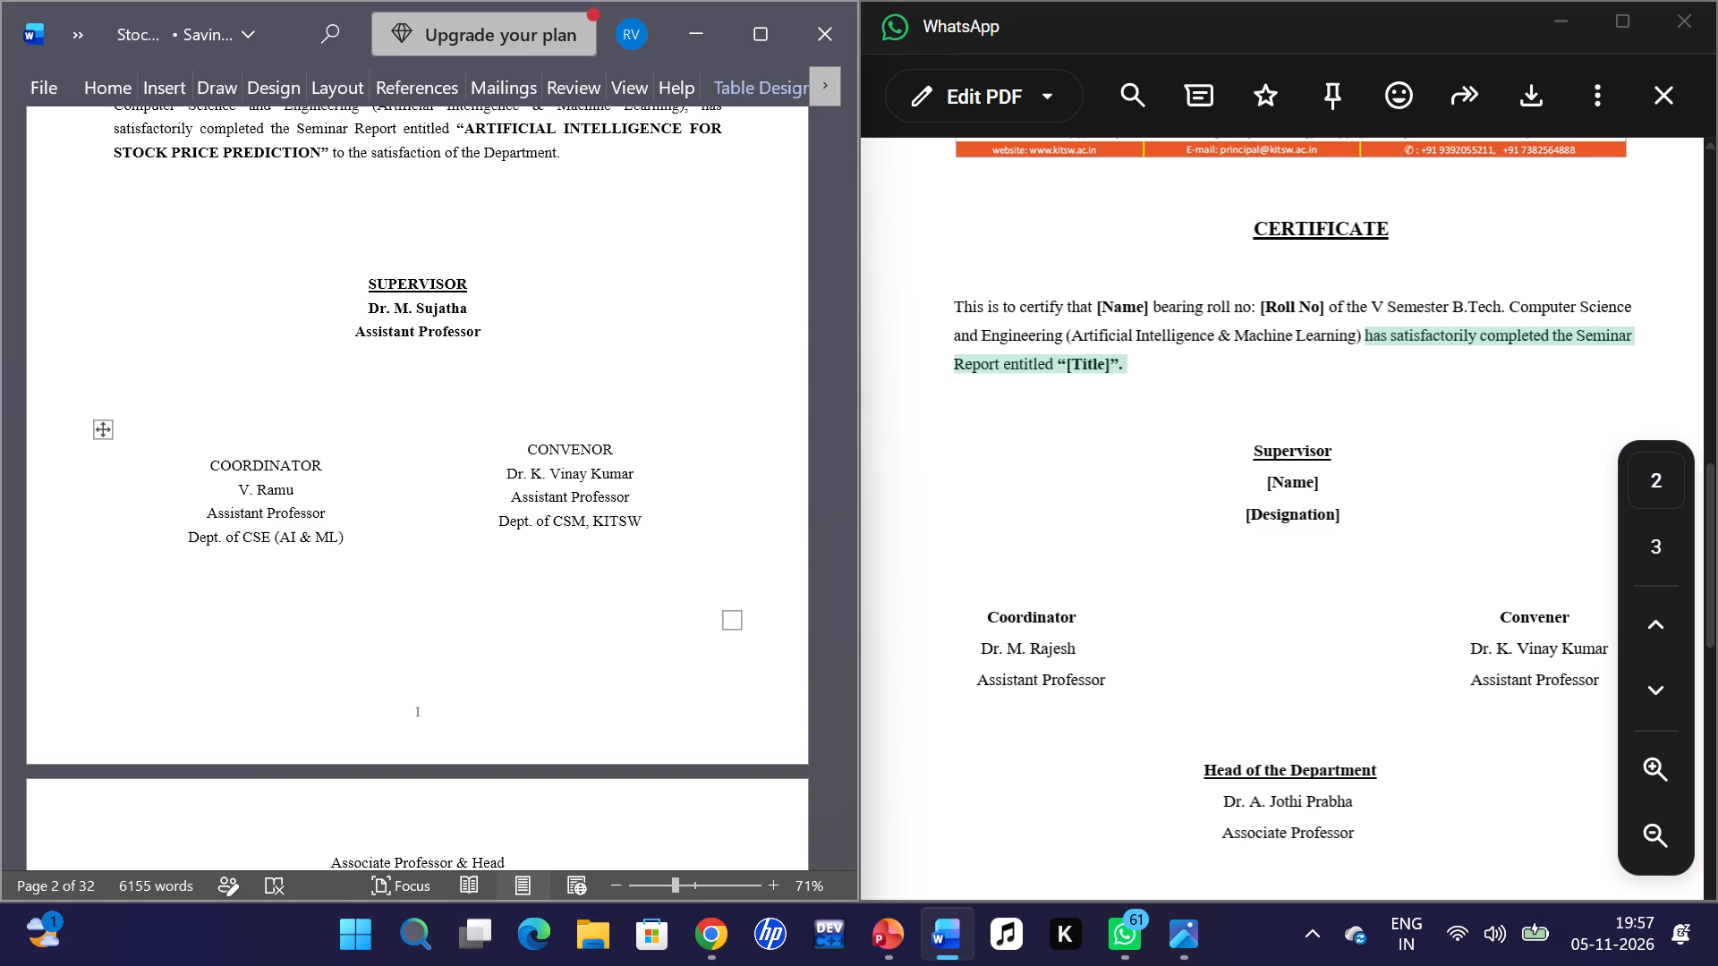
key(ctrl+z)
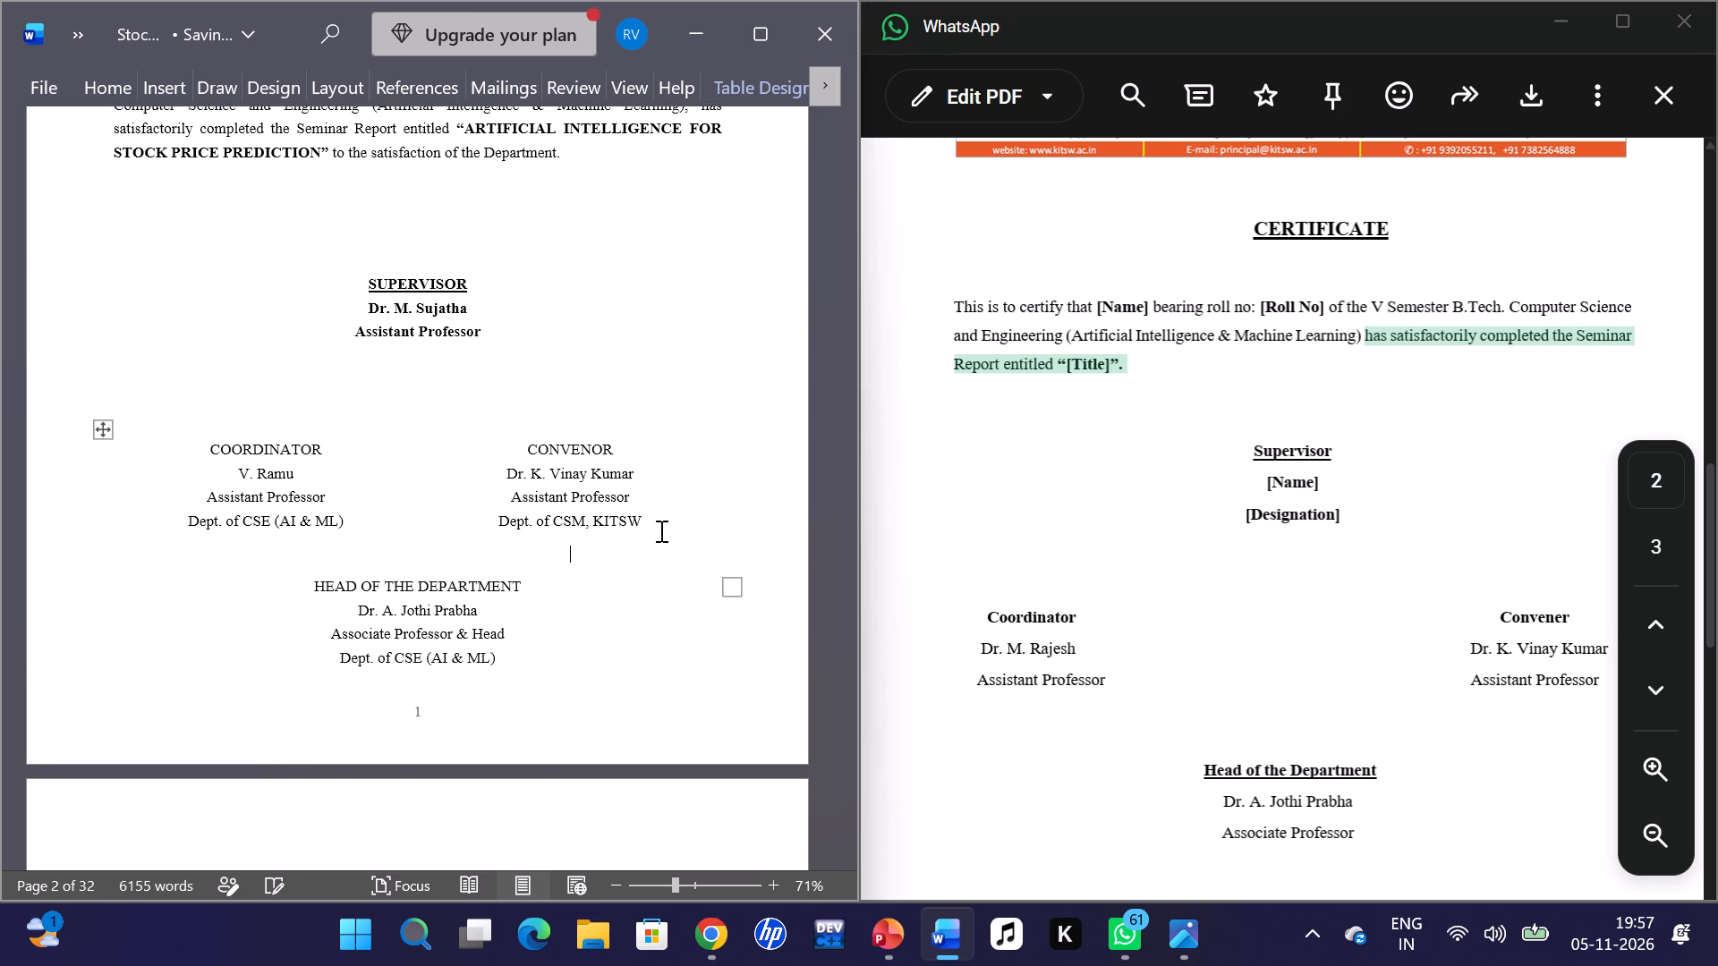
click(375, 246)
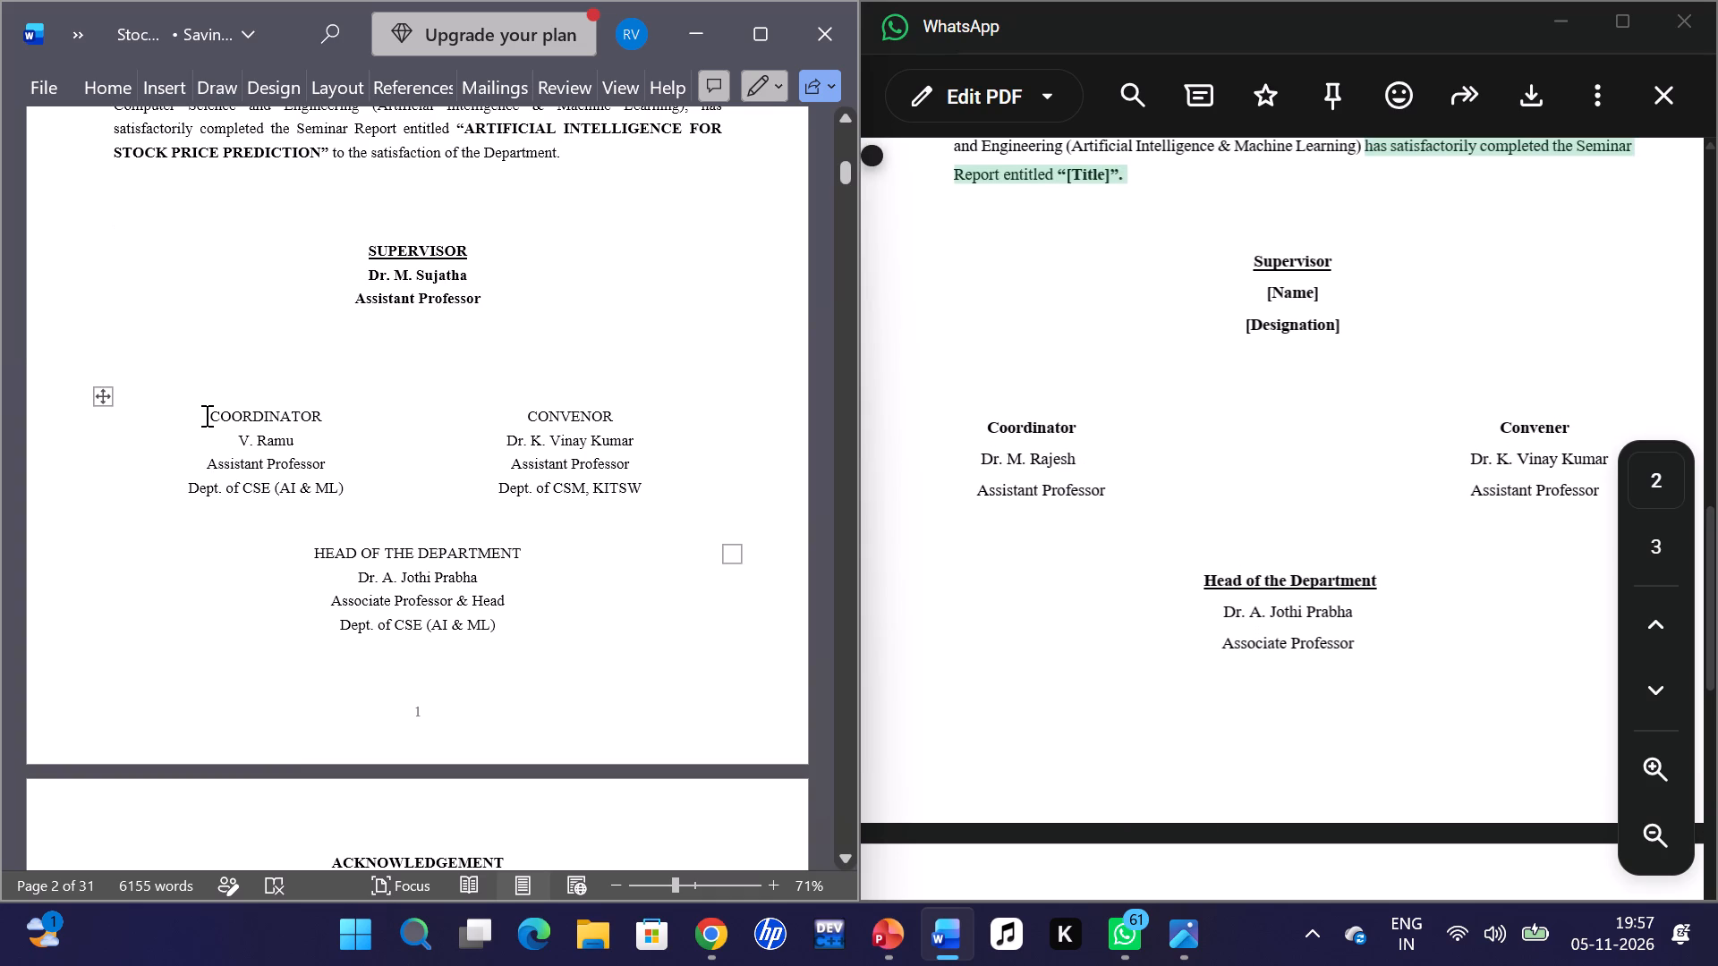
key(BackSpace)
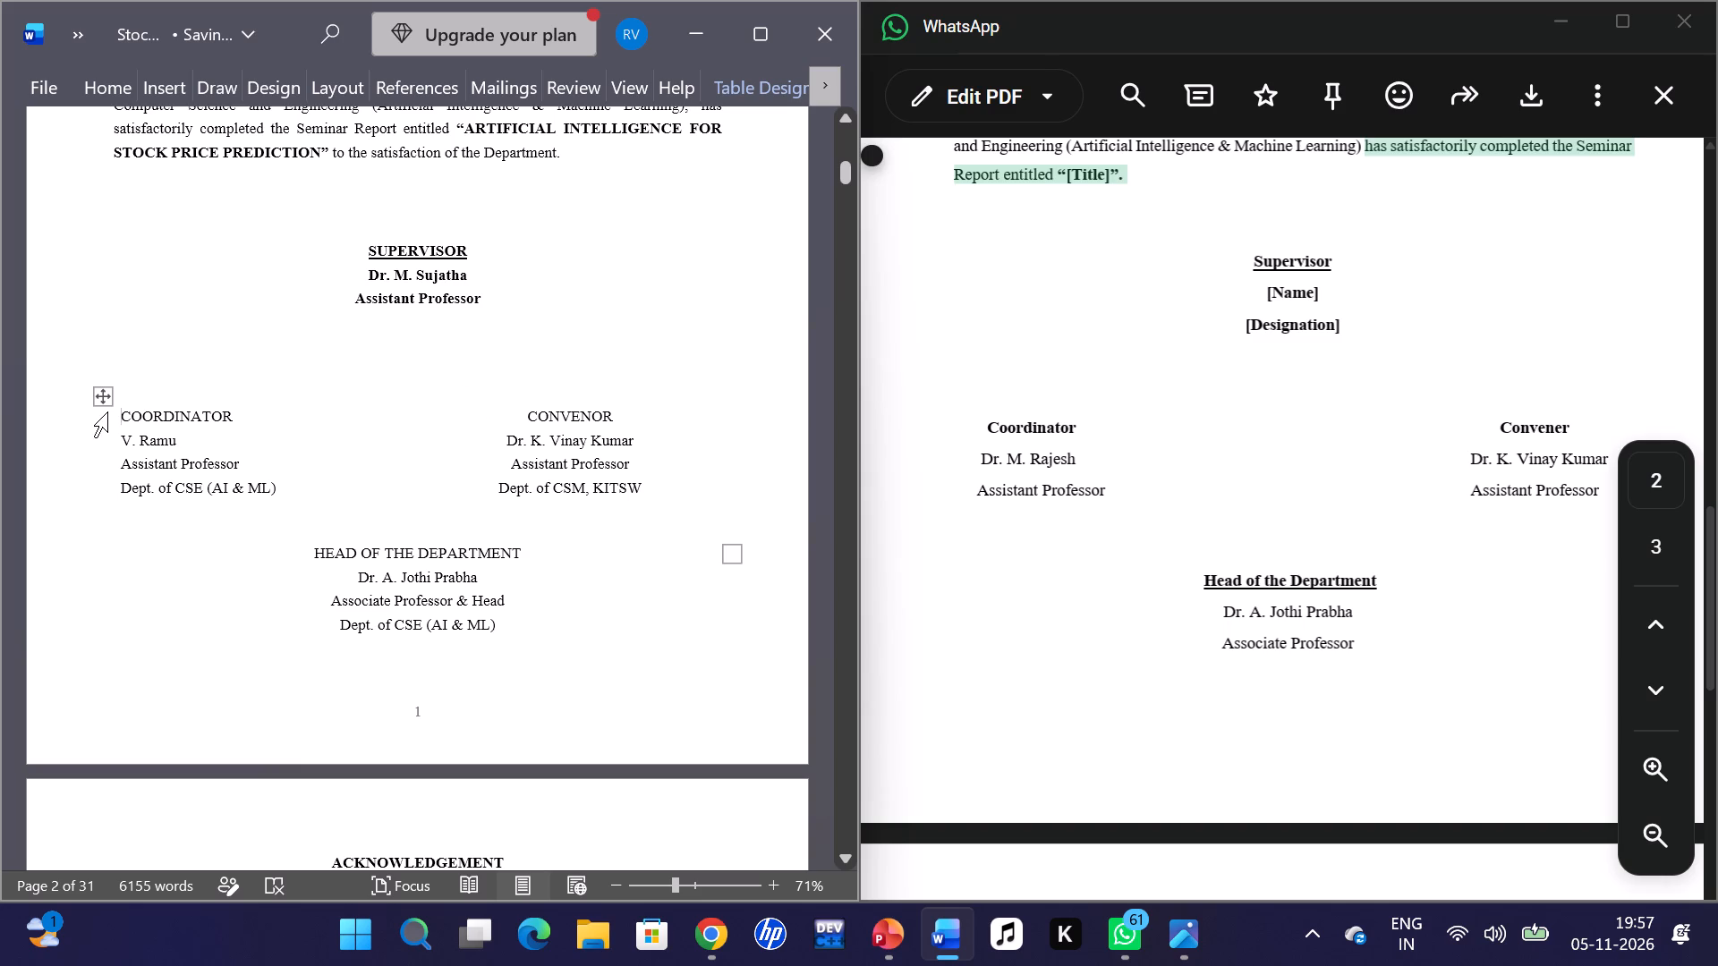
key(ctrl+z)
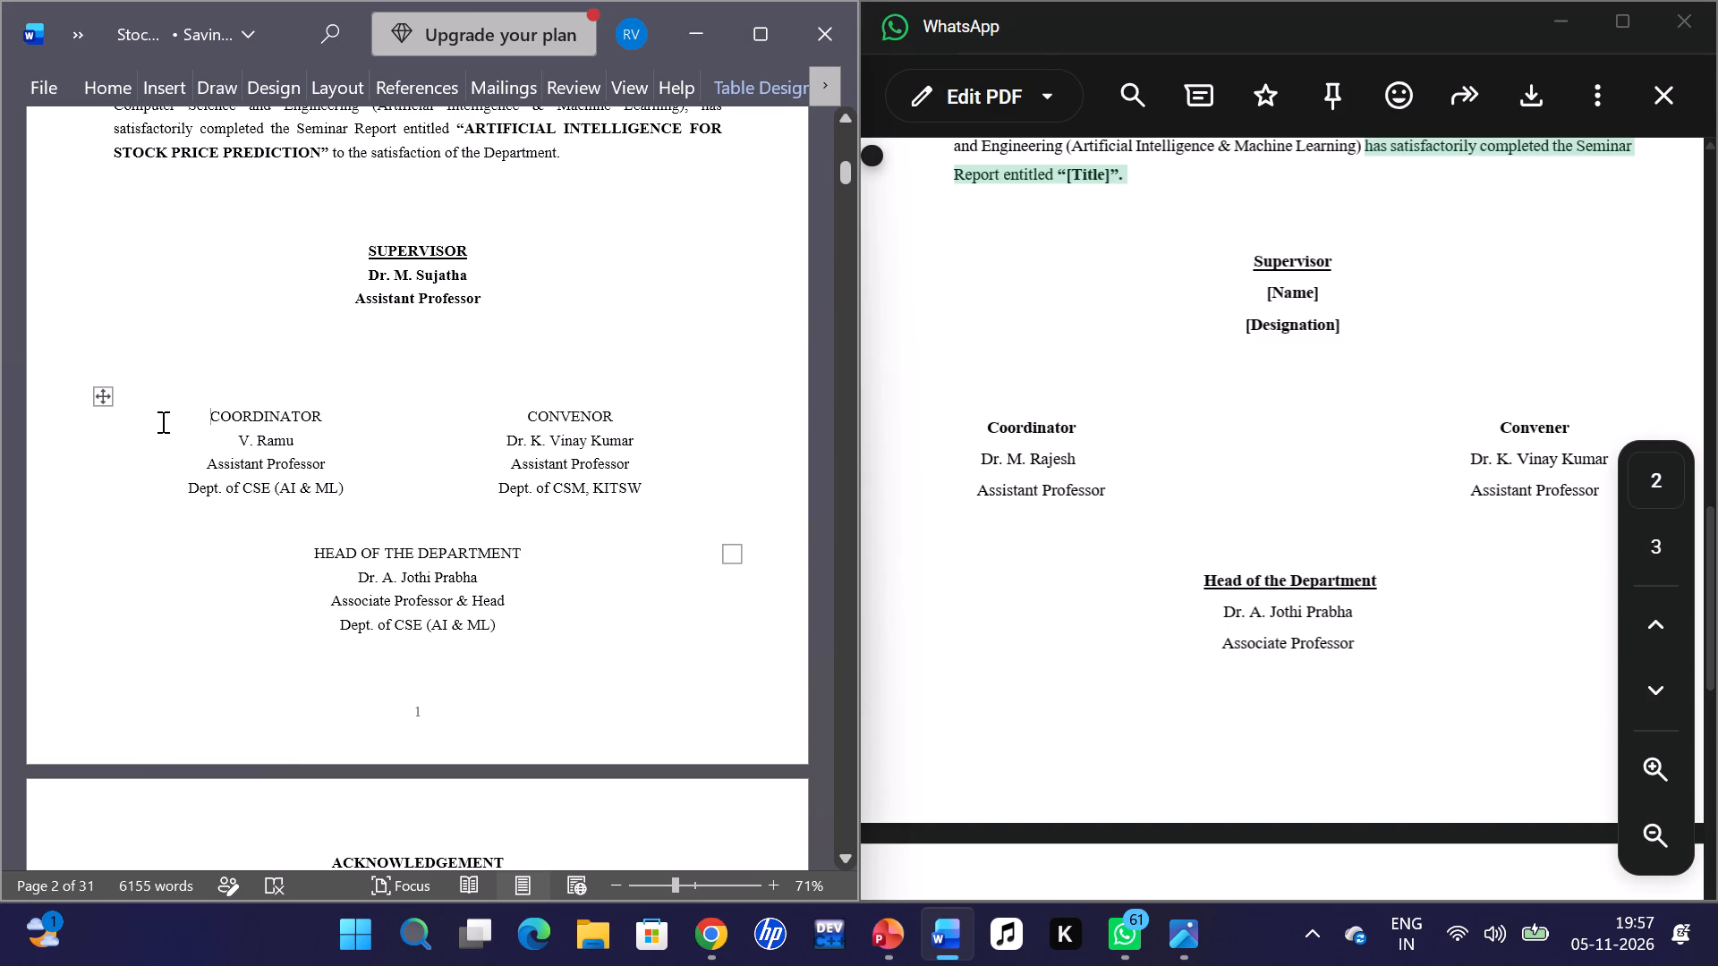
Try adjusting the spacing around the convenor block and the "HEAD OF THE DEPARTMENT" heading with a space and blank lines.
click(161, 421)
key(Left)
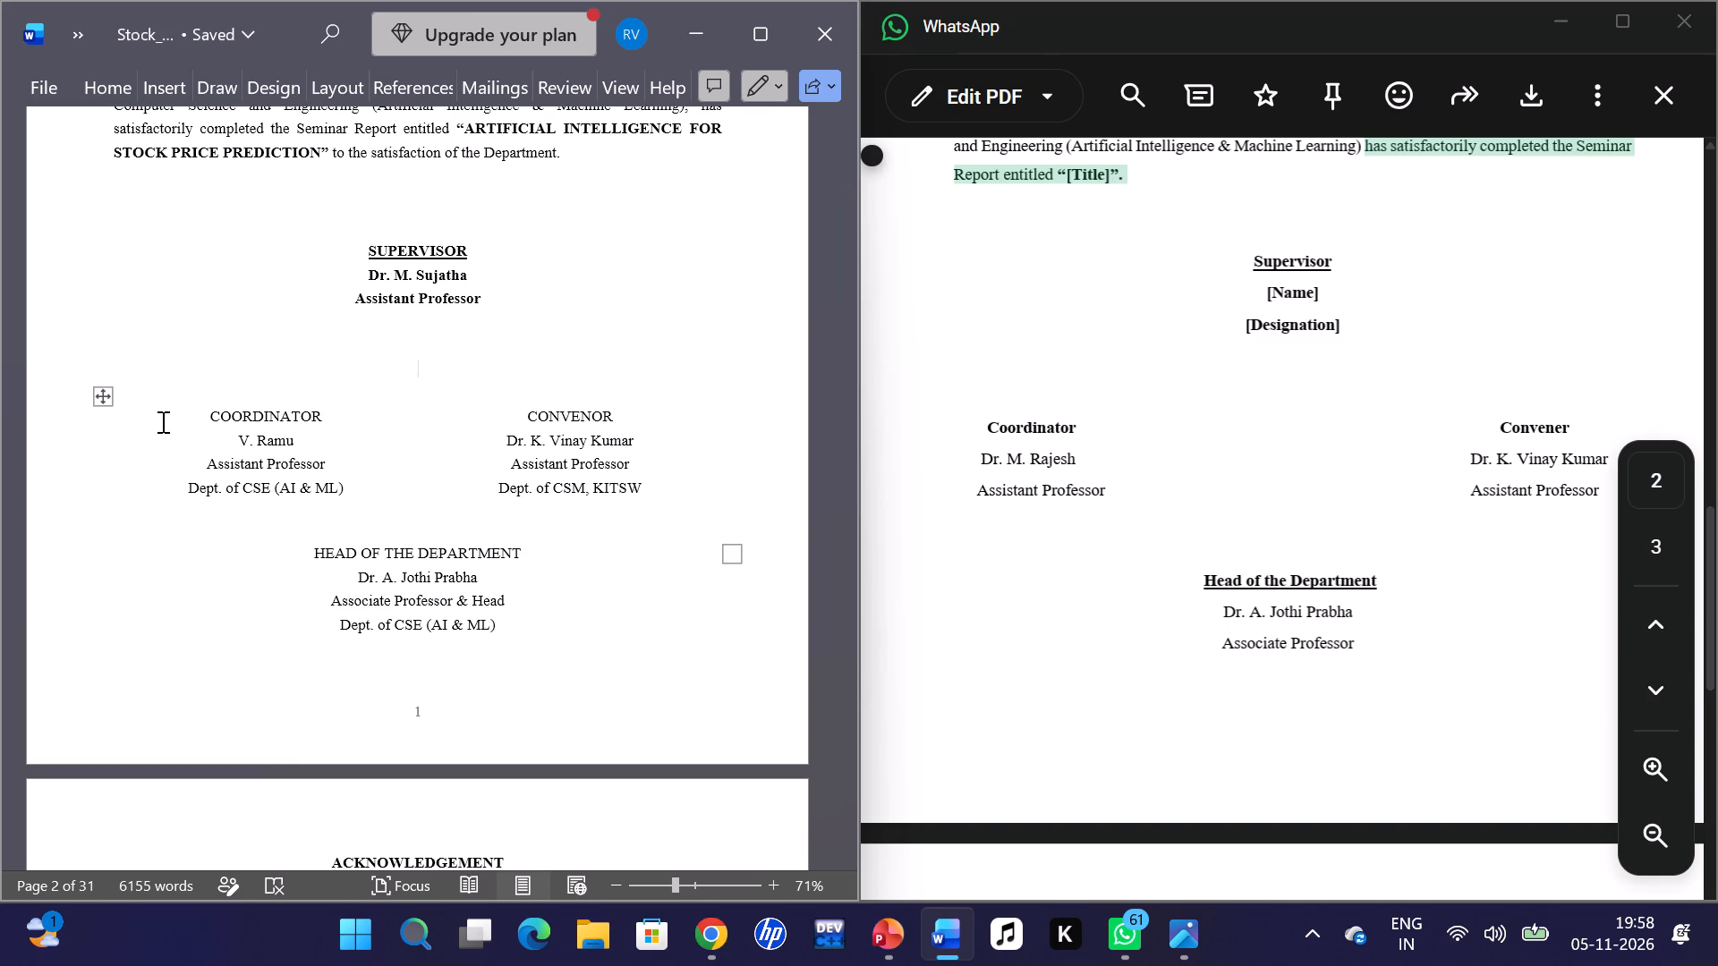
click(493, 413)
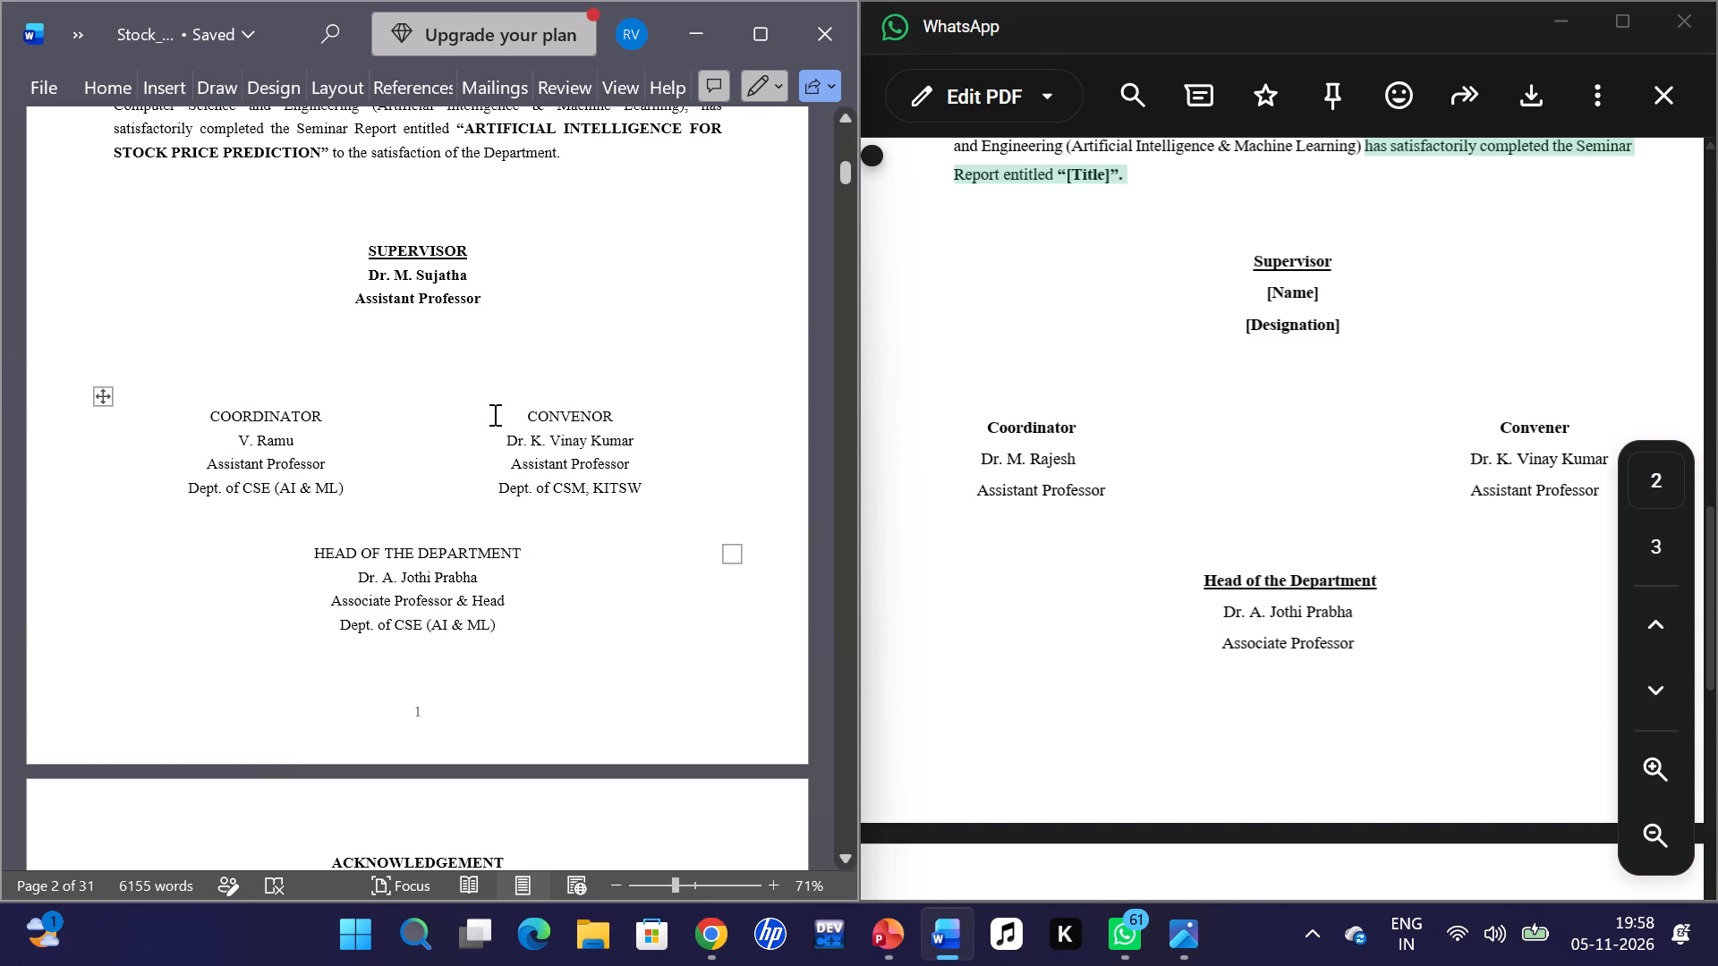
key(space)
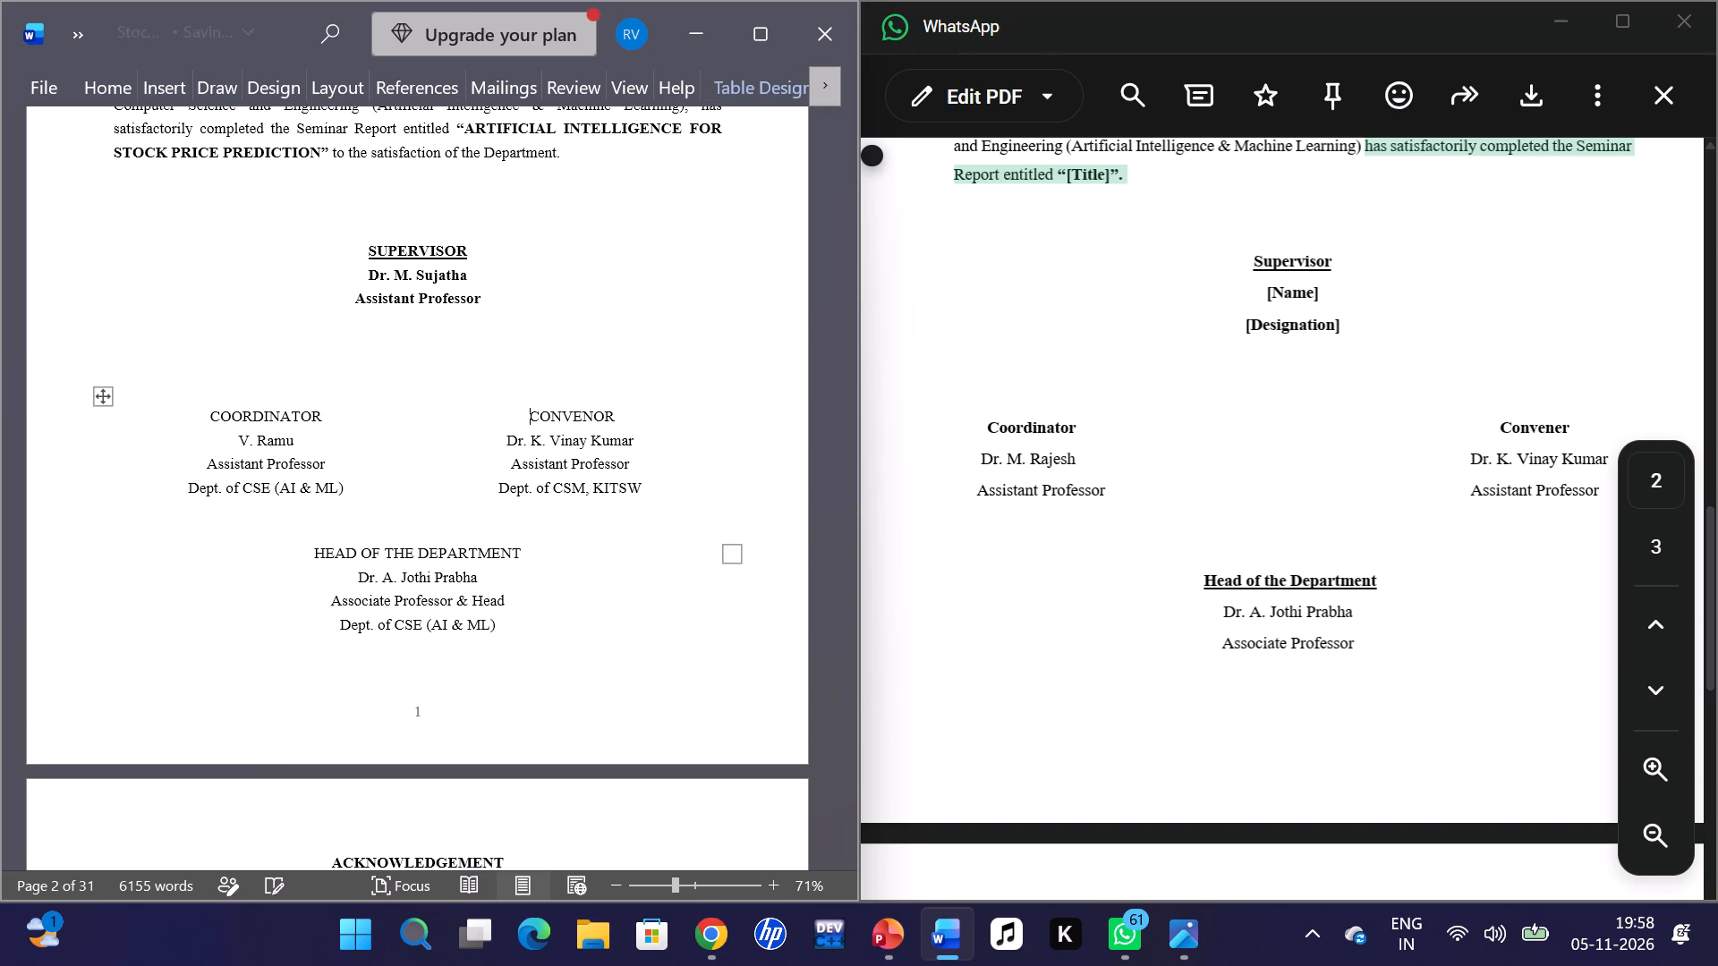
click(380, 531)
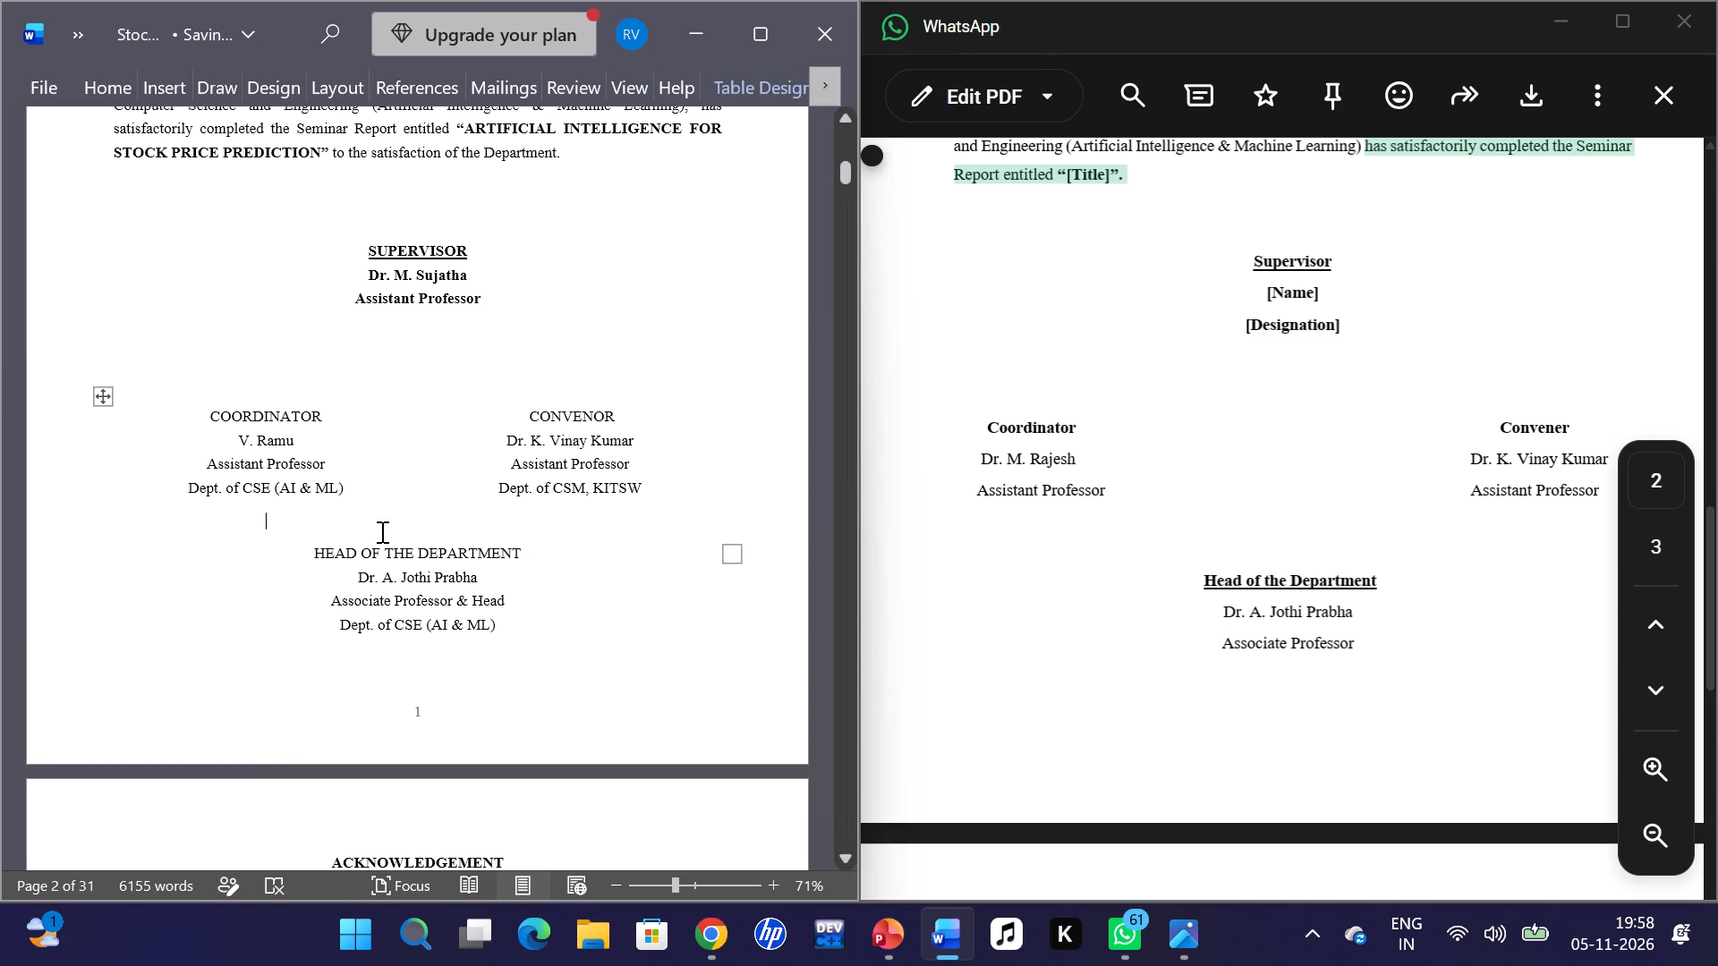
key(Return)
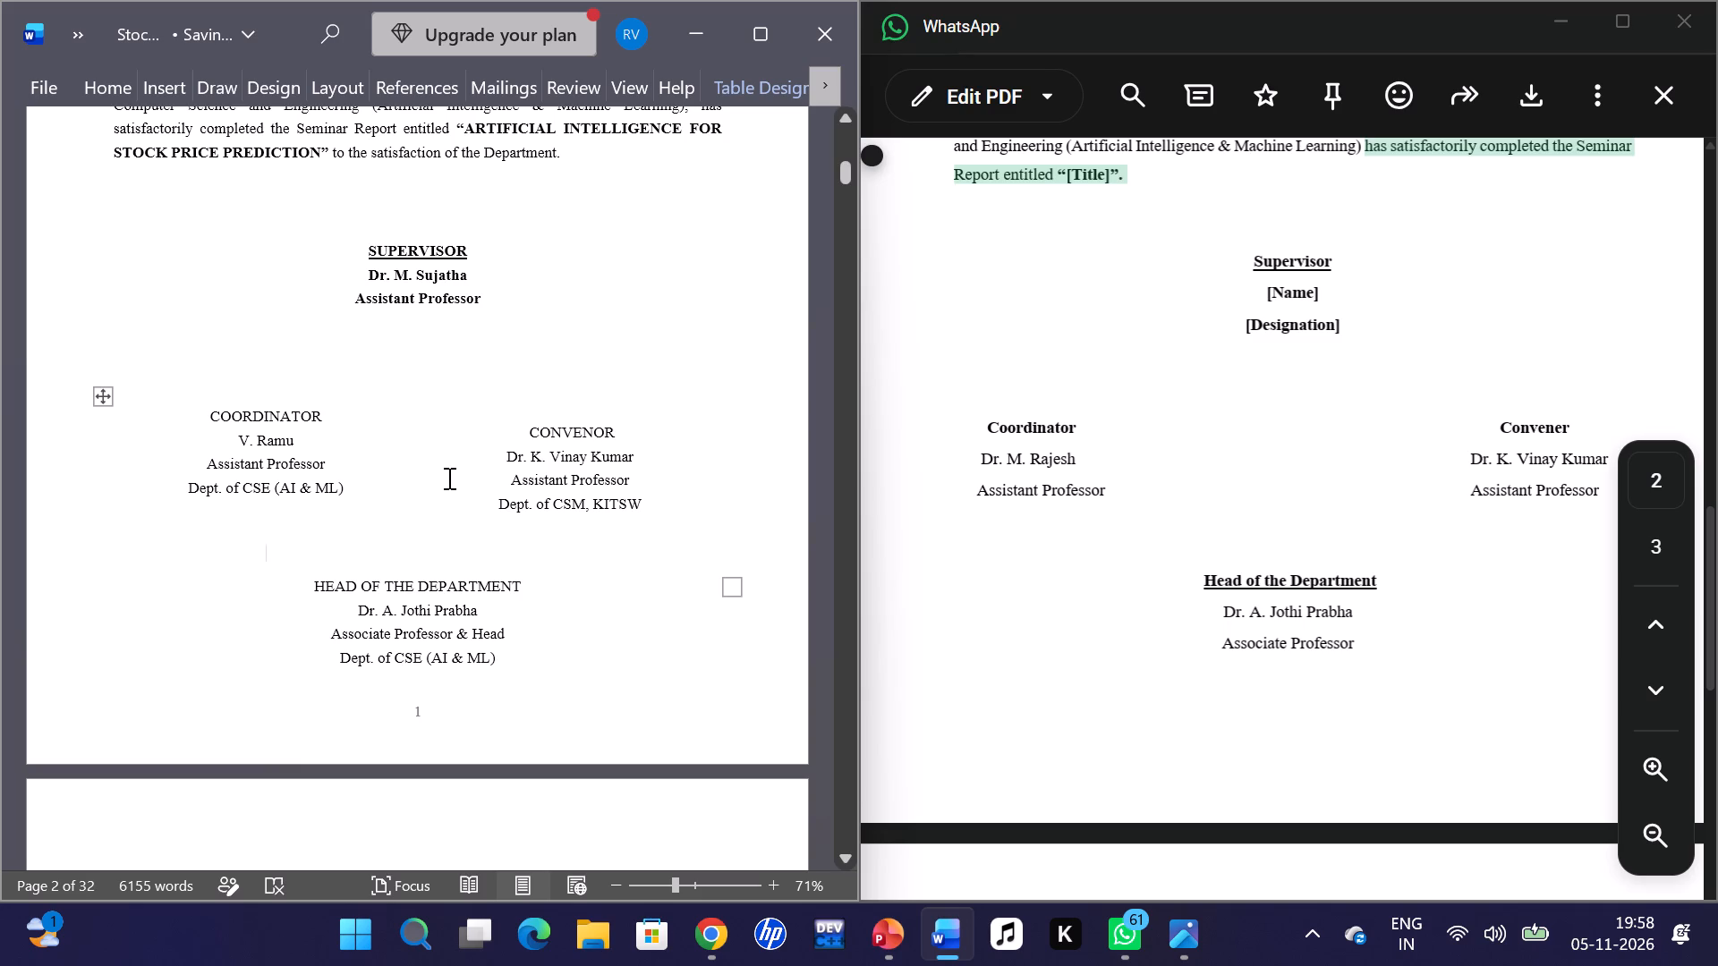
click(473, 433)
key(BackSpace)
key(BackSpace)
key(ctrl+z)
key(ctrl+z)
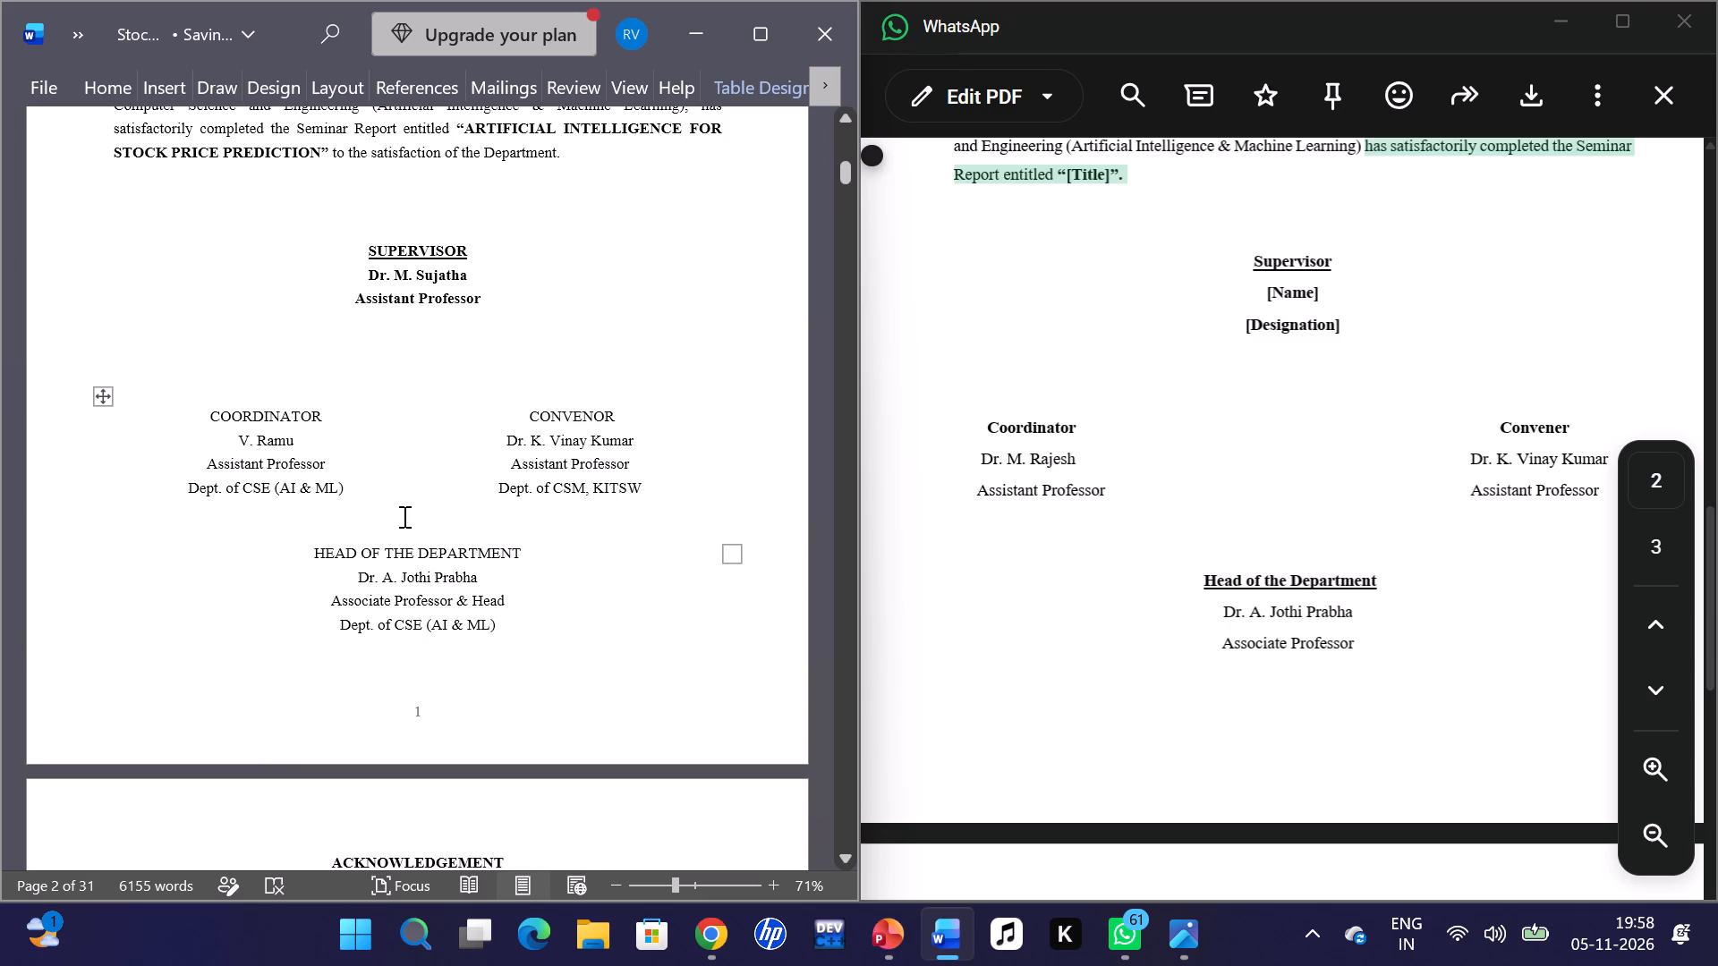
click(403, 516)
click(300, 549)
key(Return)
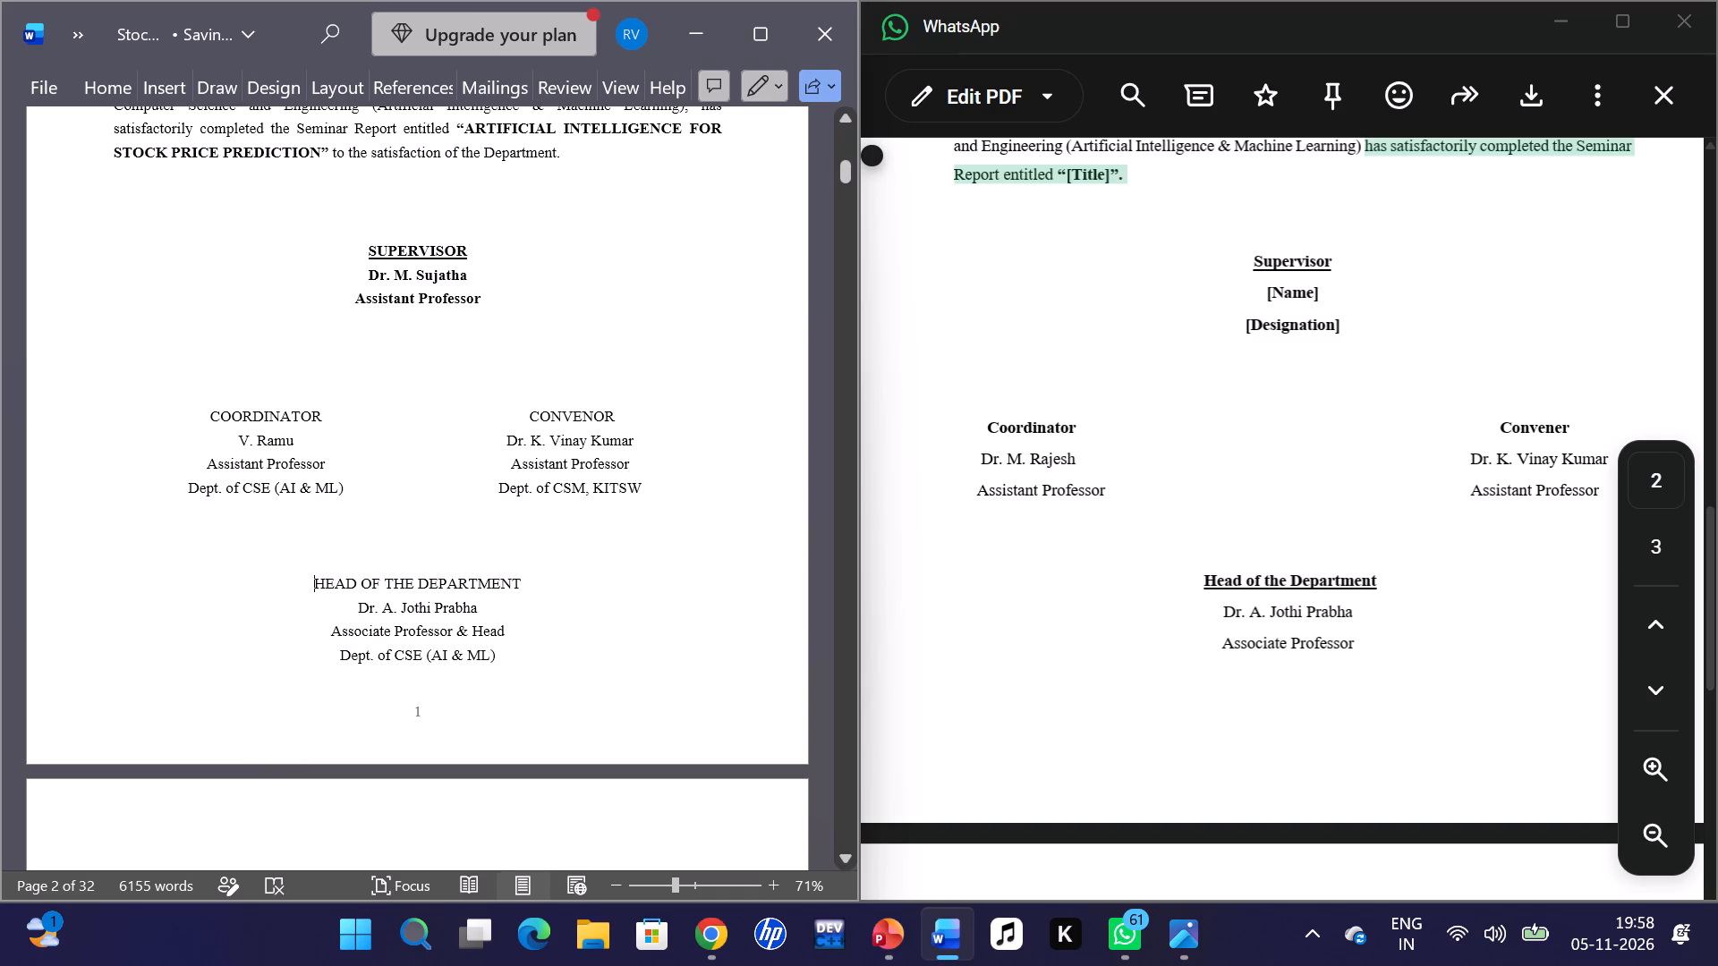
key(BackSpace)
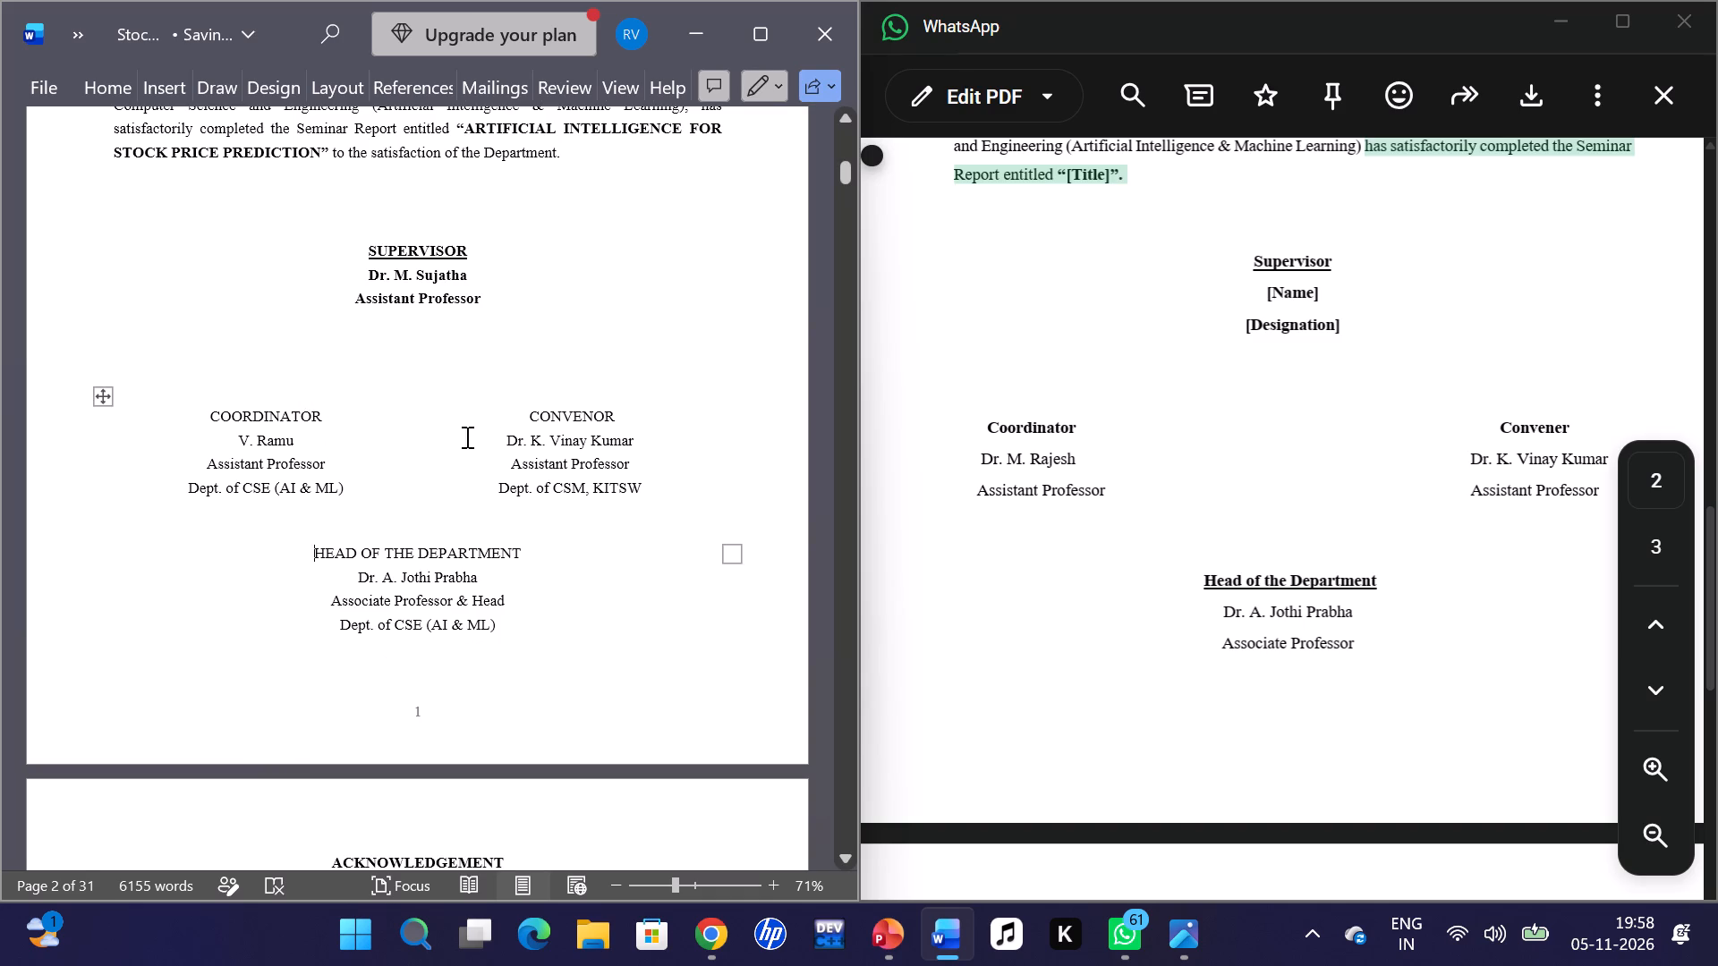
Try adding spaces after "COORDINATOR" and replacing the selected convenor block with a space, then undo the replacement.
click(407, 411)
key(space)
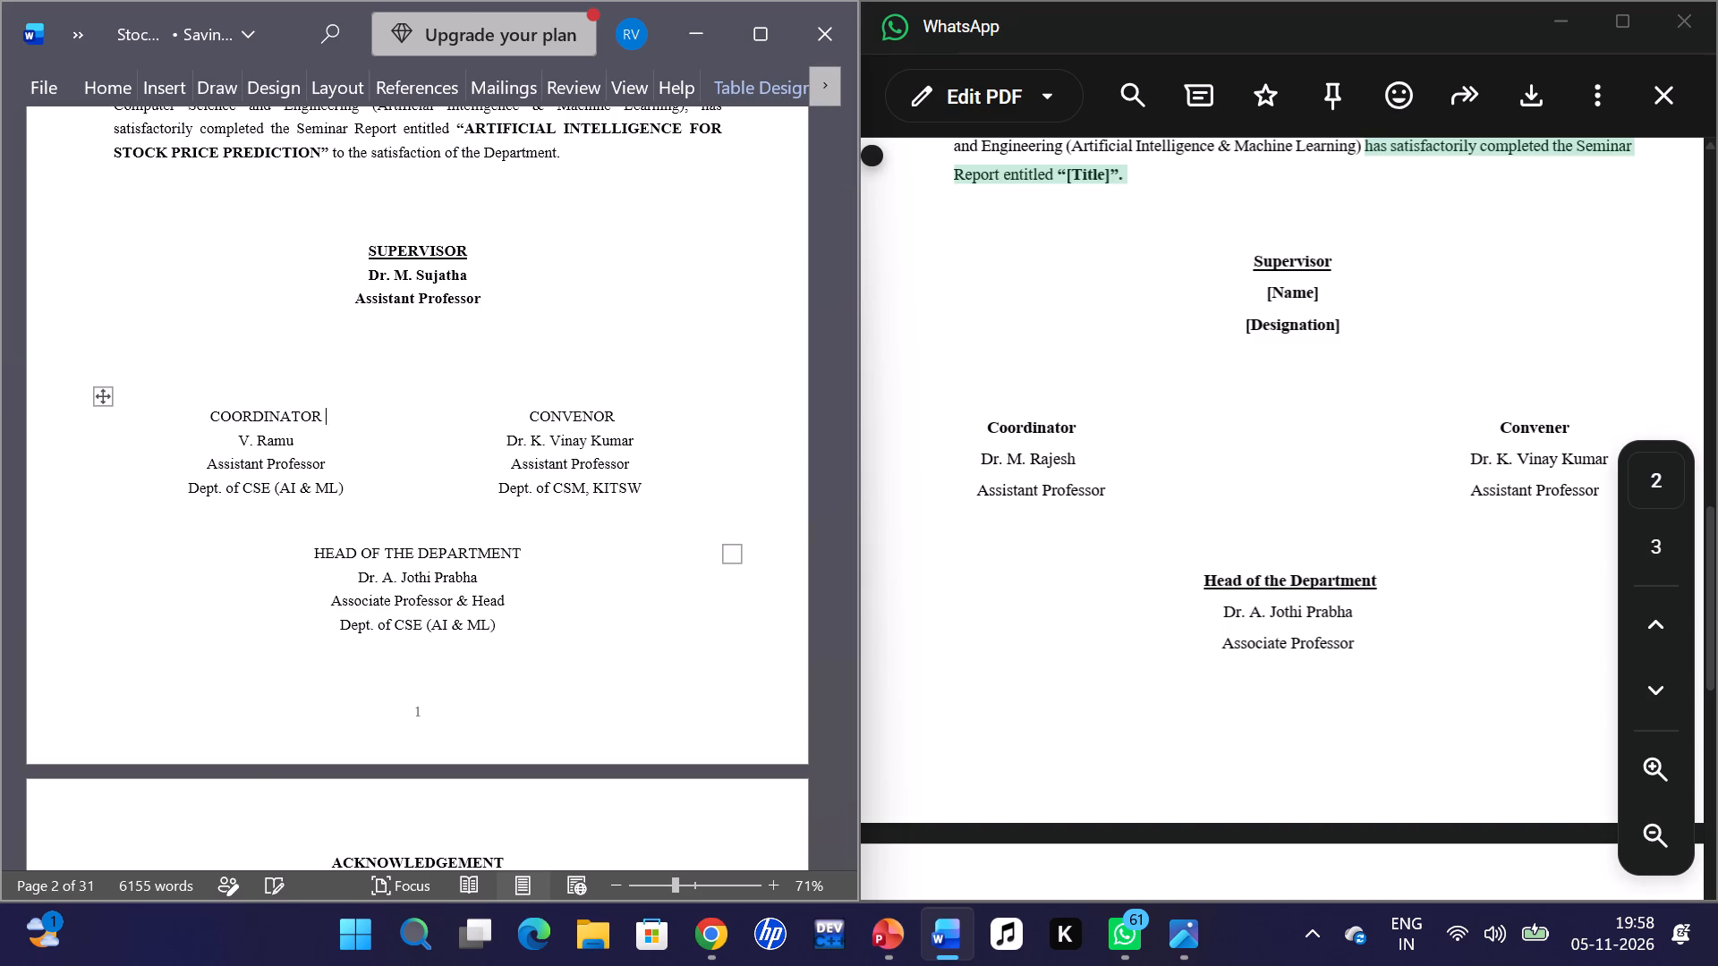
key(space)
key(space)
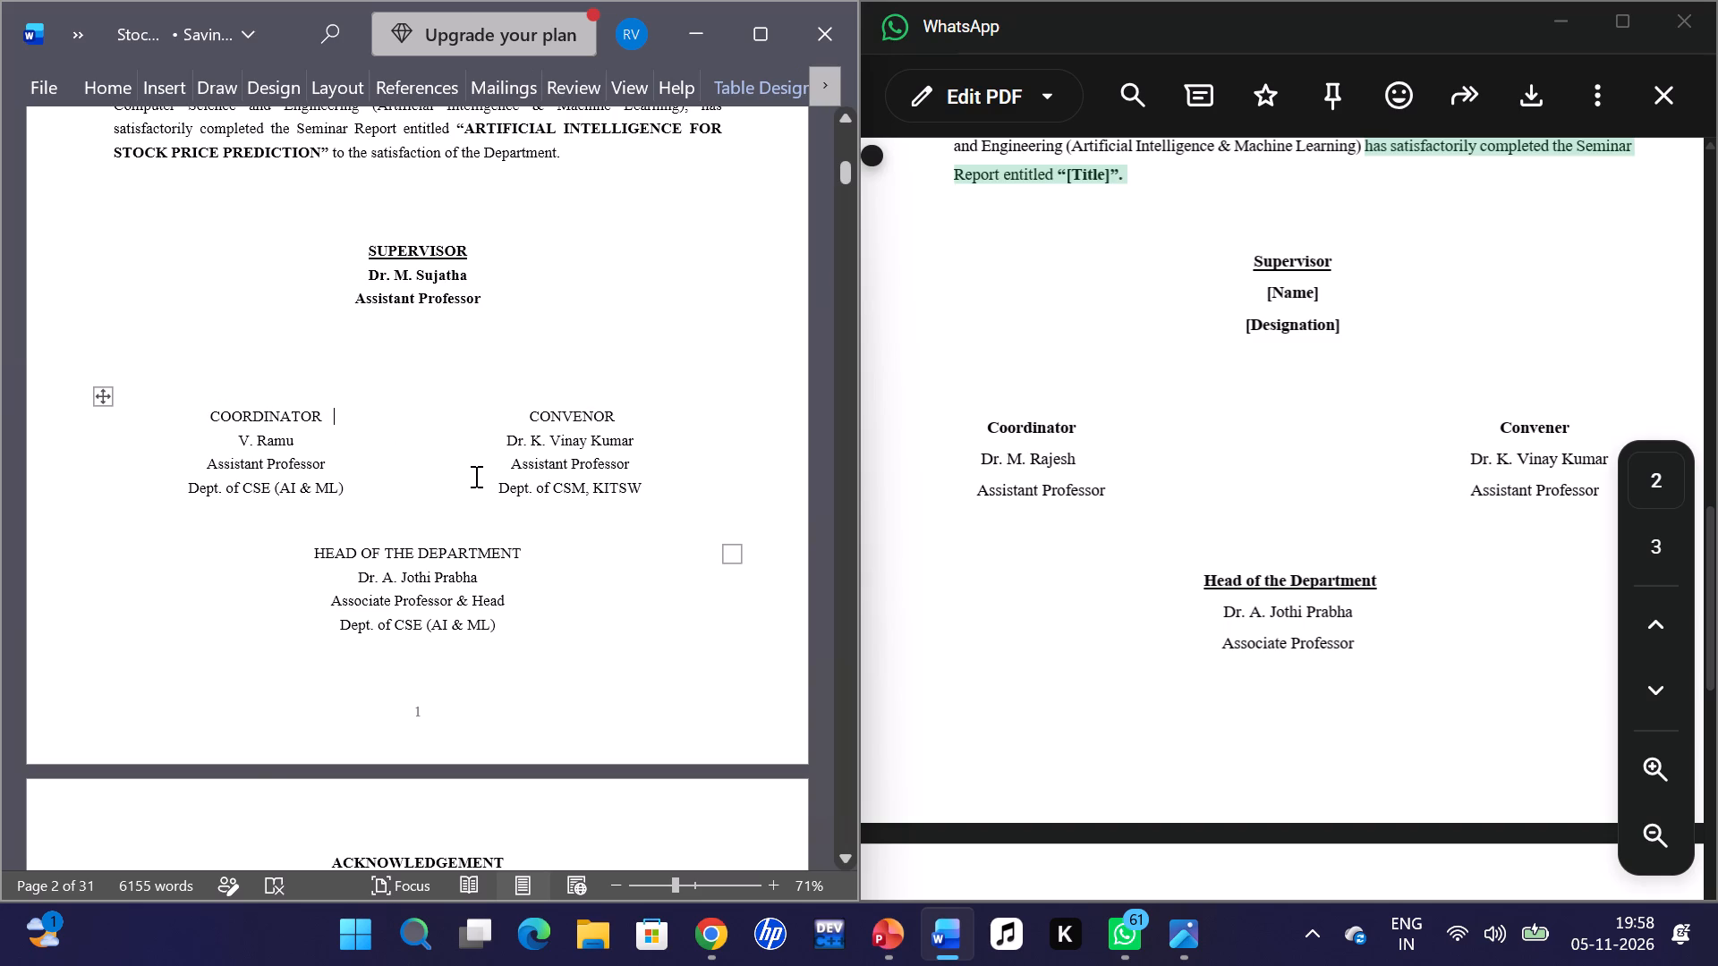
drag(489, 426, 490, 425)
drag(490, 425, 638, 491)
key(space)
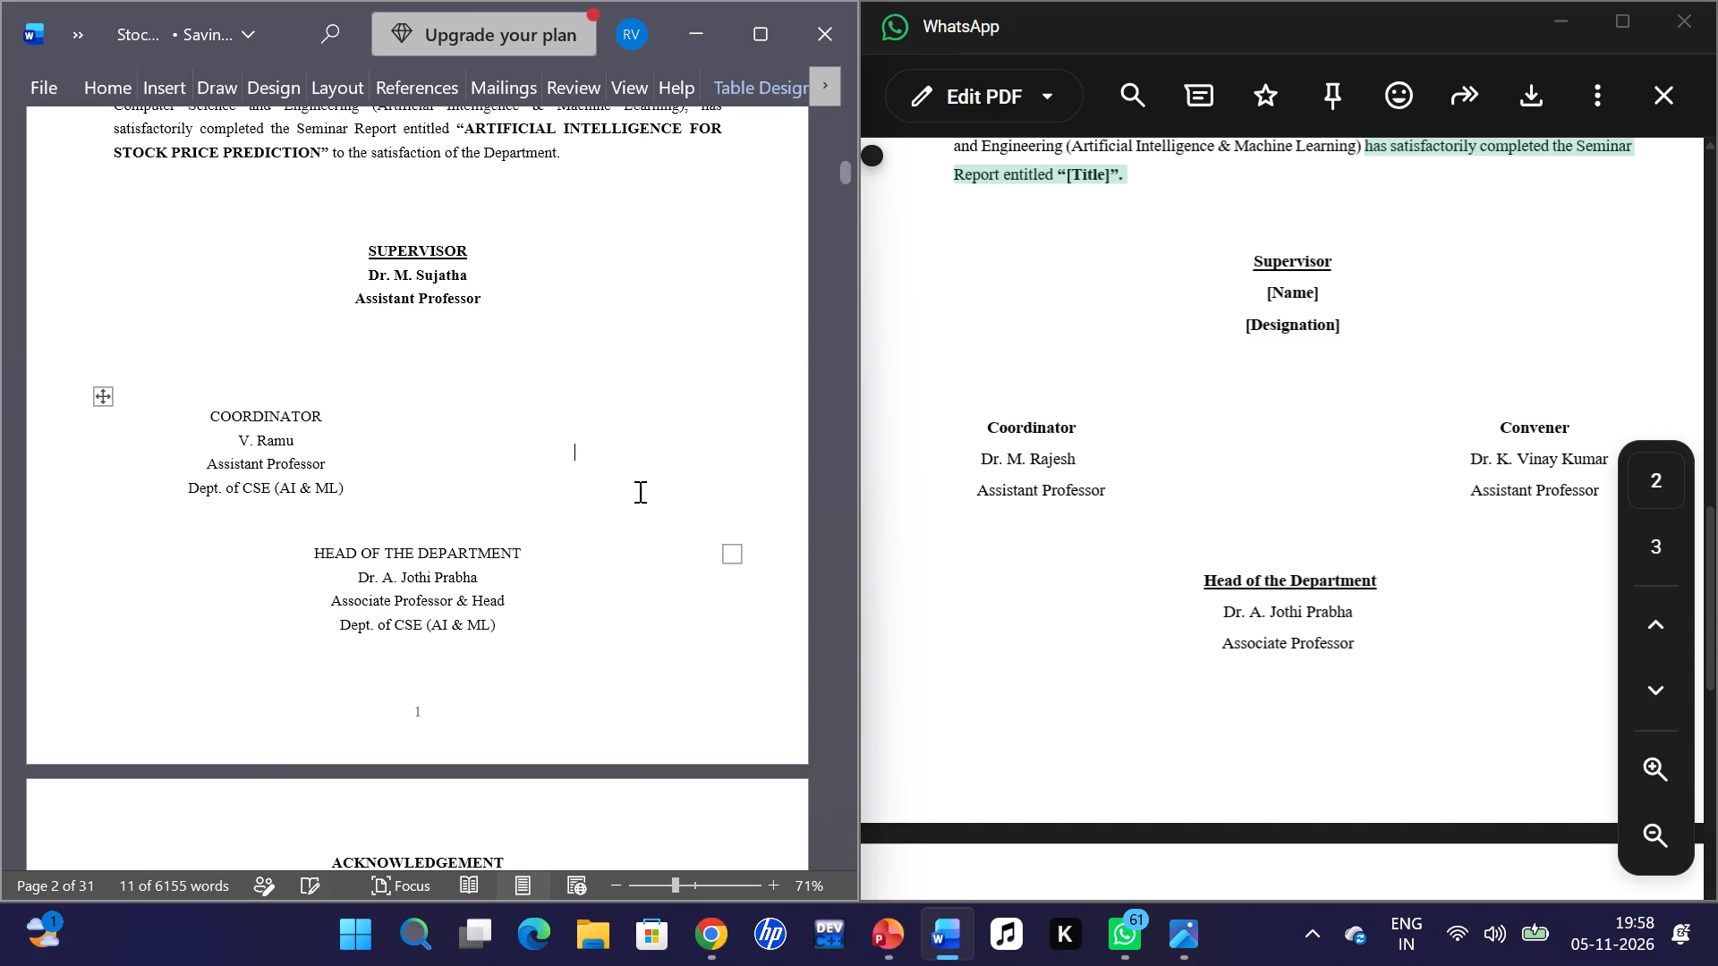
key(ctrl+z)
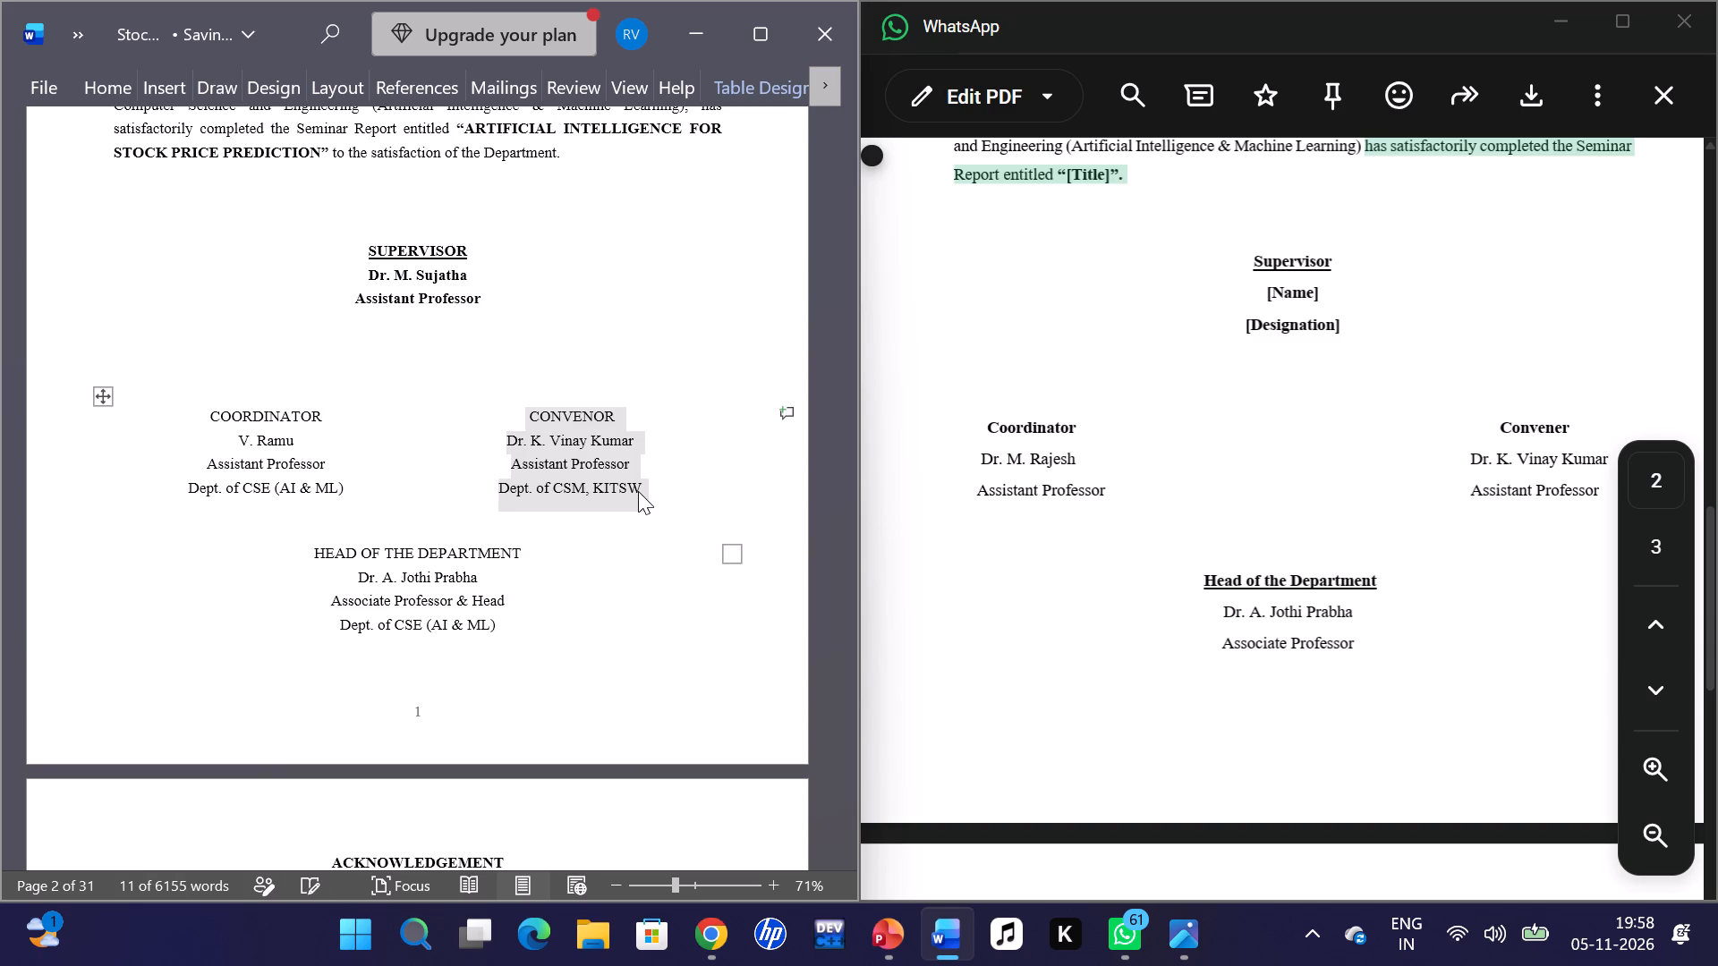
Insert spaces before the "CONVENOR" heading on the certificate page to shift it toward the page's right margin.
click(534, 401)
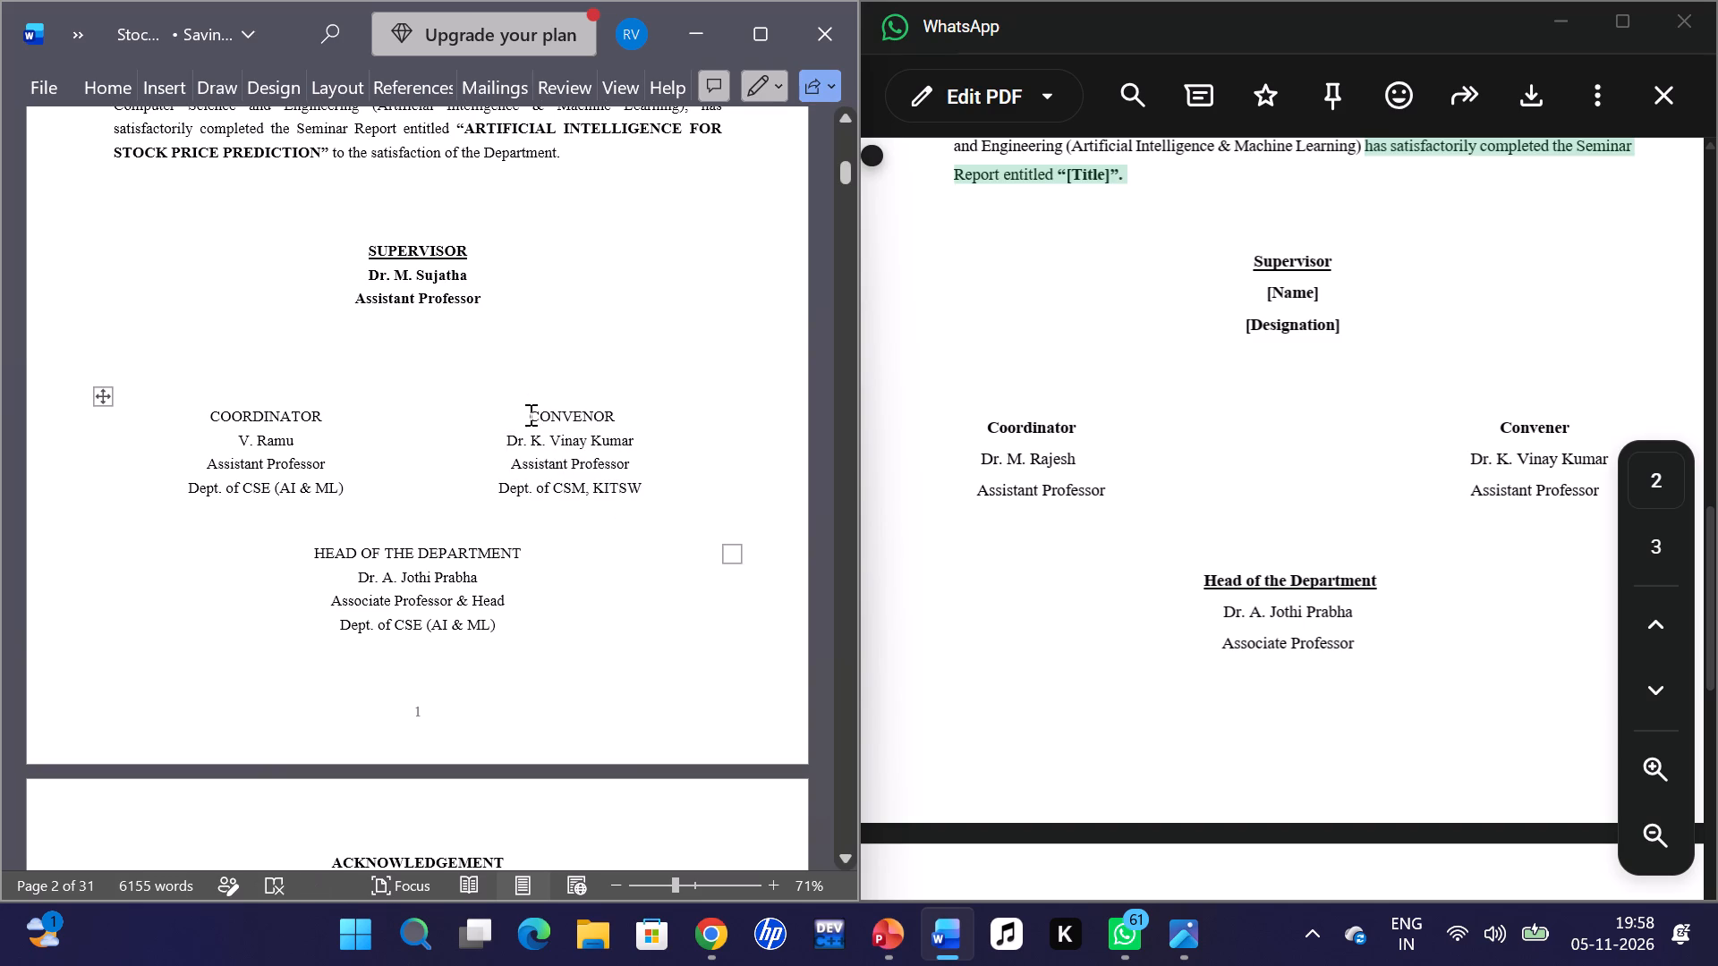
click(529, 414)
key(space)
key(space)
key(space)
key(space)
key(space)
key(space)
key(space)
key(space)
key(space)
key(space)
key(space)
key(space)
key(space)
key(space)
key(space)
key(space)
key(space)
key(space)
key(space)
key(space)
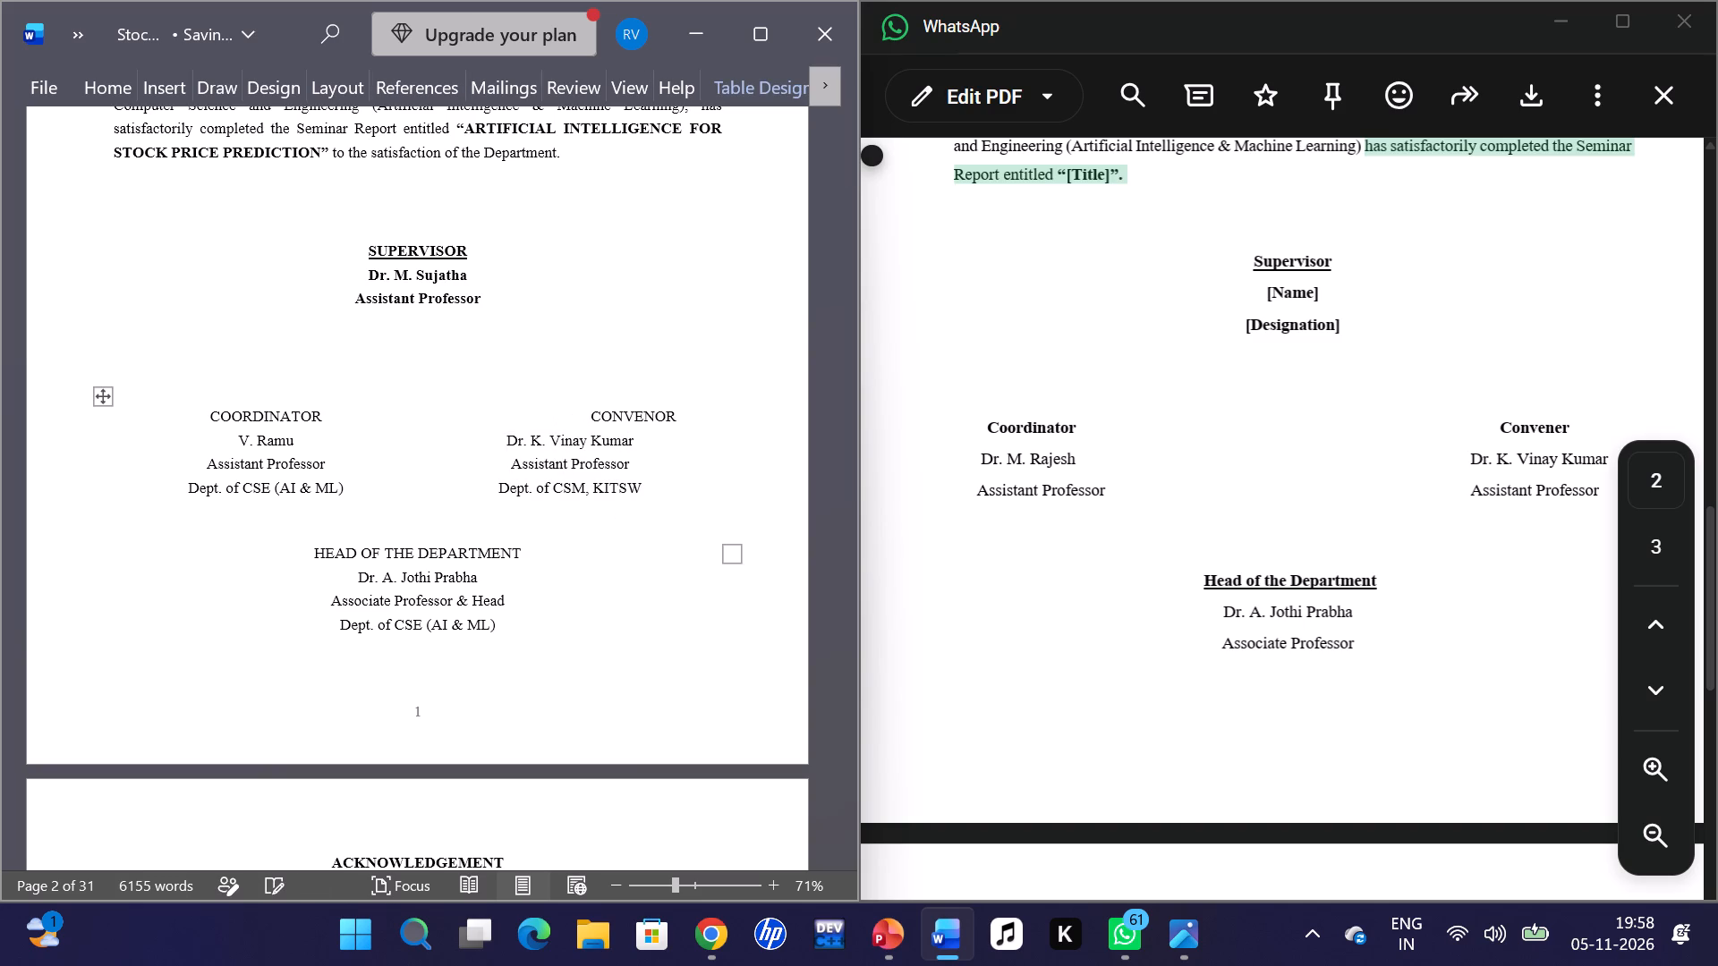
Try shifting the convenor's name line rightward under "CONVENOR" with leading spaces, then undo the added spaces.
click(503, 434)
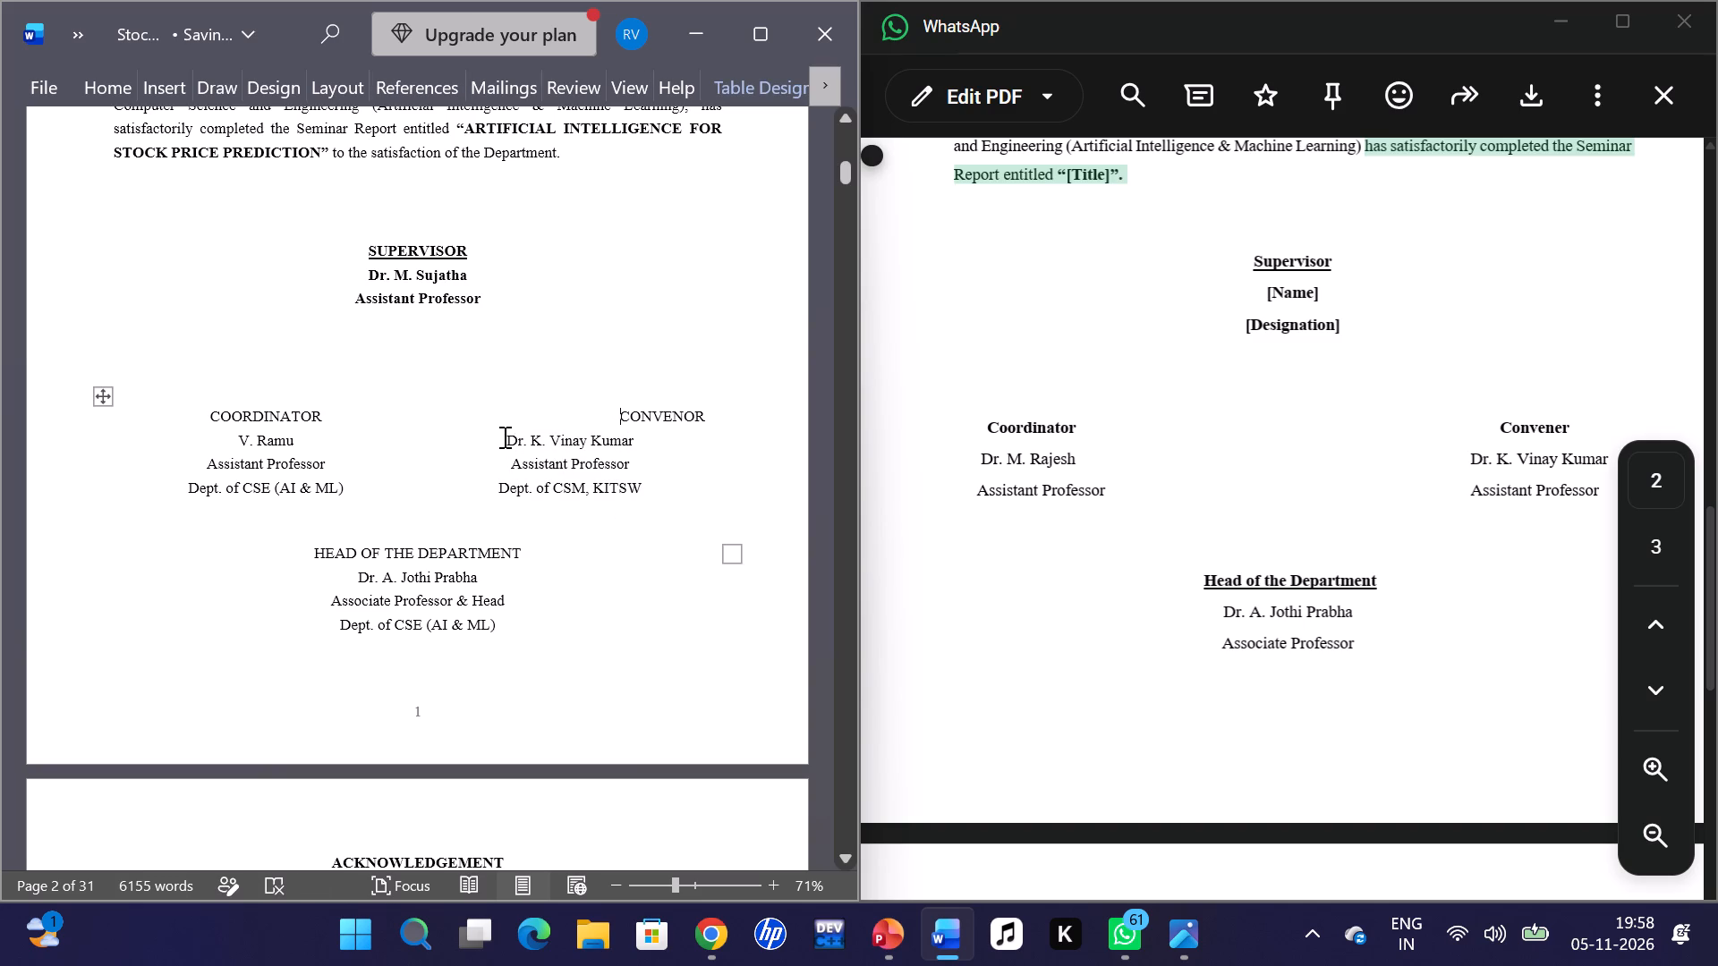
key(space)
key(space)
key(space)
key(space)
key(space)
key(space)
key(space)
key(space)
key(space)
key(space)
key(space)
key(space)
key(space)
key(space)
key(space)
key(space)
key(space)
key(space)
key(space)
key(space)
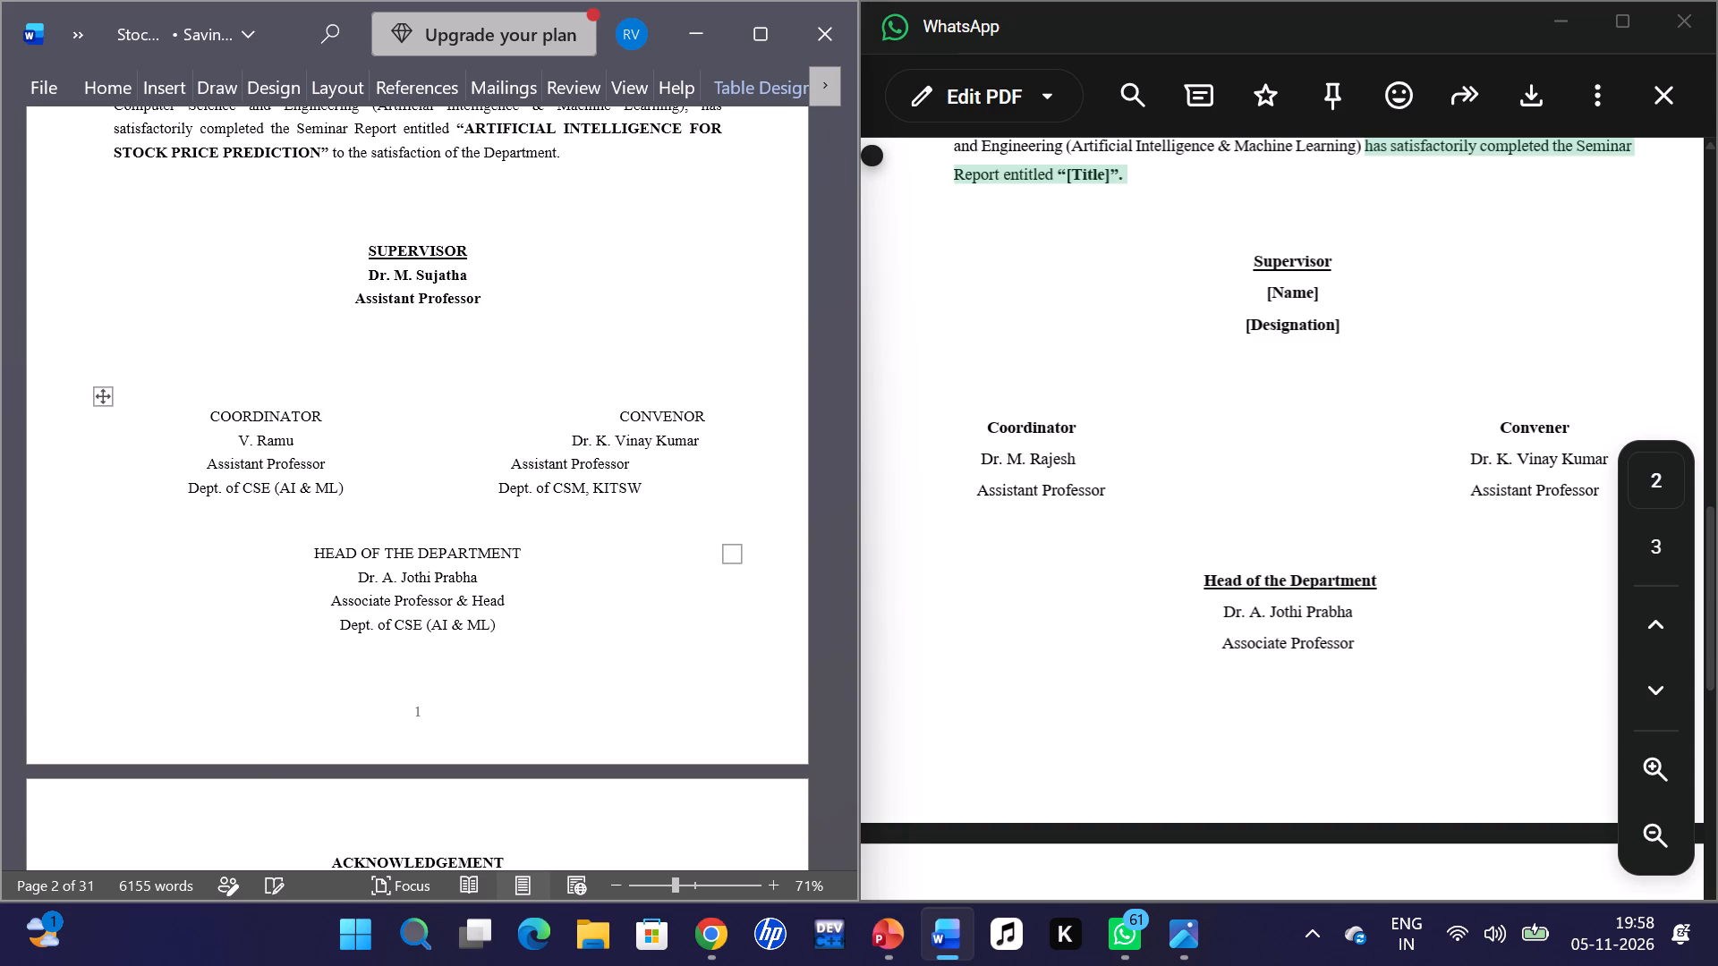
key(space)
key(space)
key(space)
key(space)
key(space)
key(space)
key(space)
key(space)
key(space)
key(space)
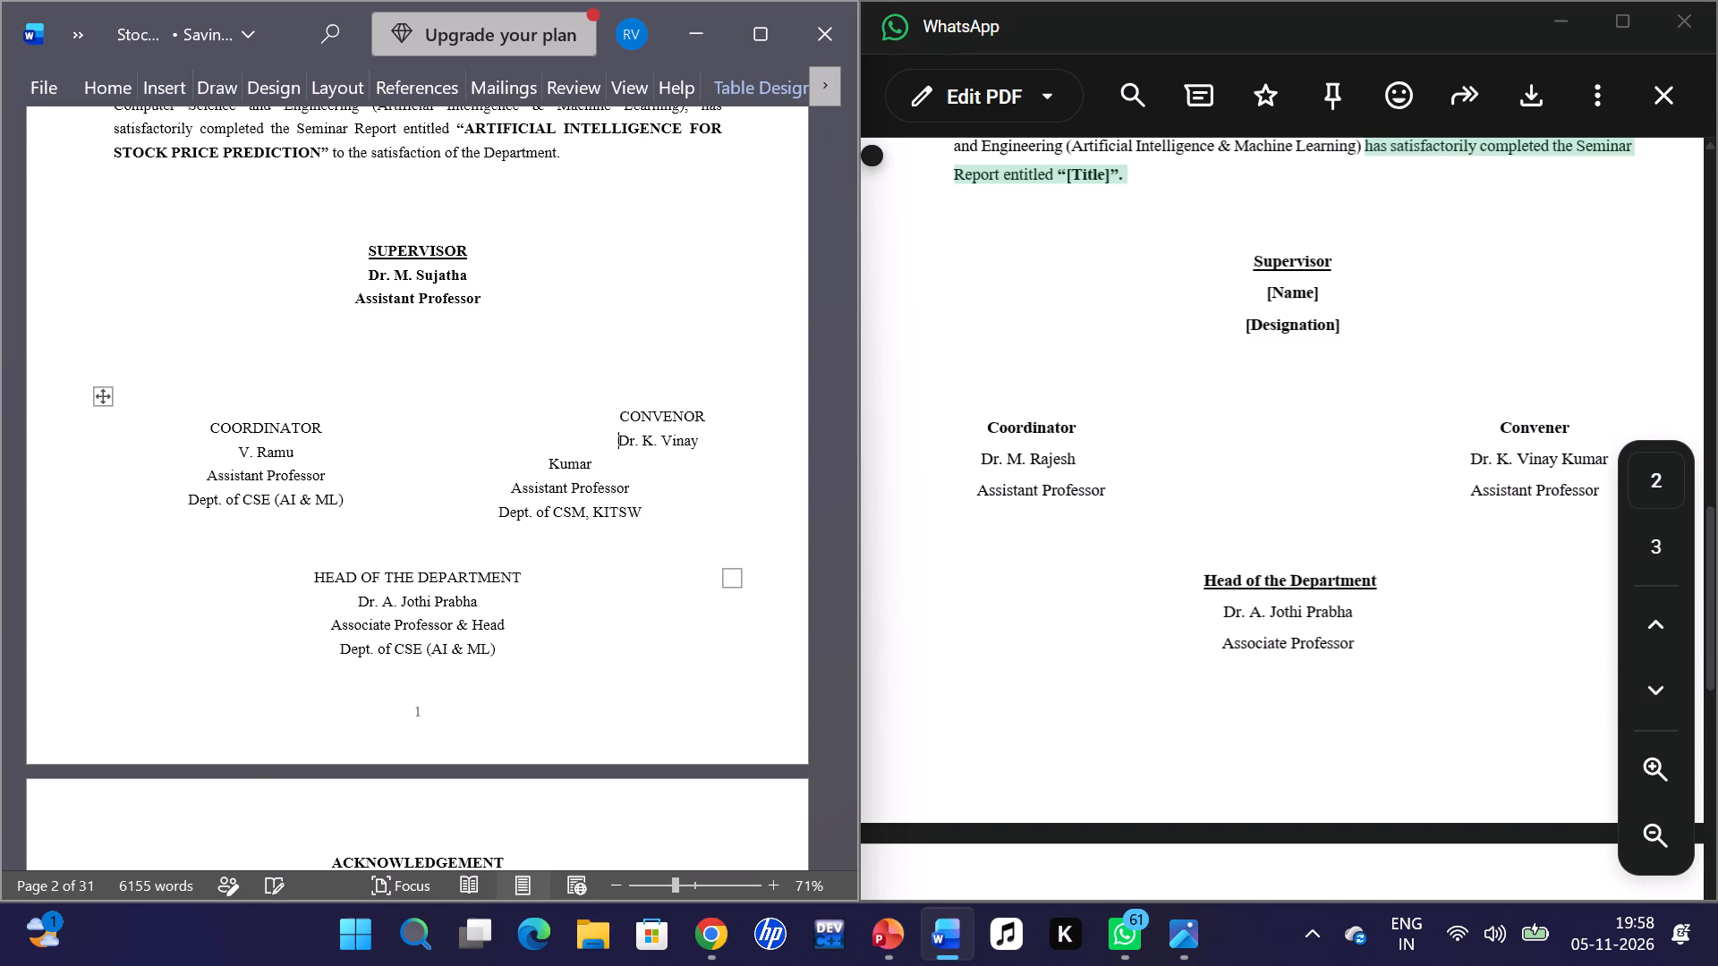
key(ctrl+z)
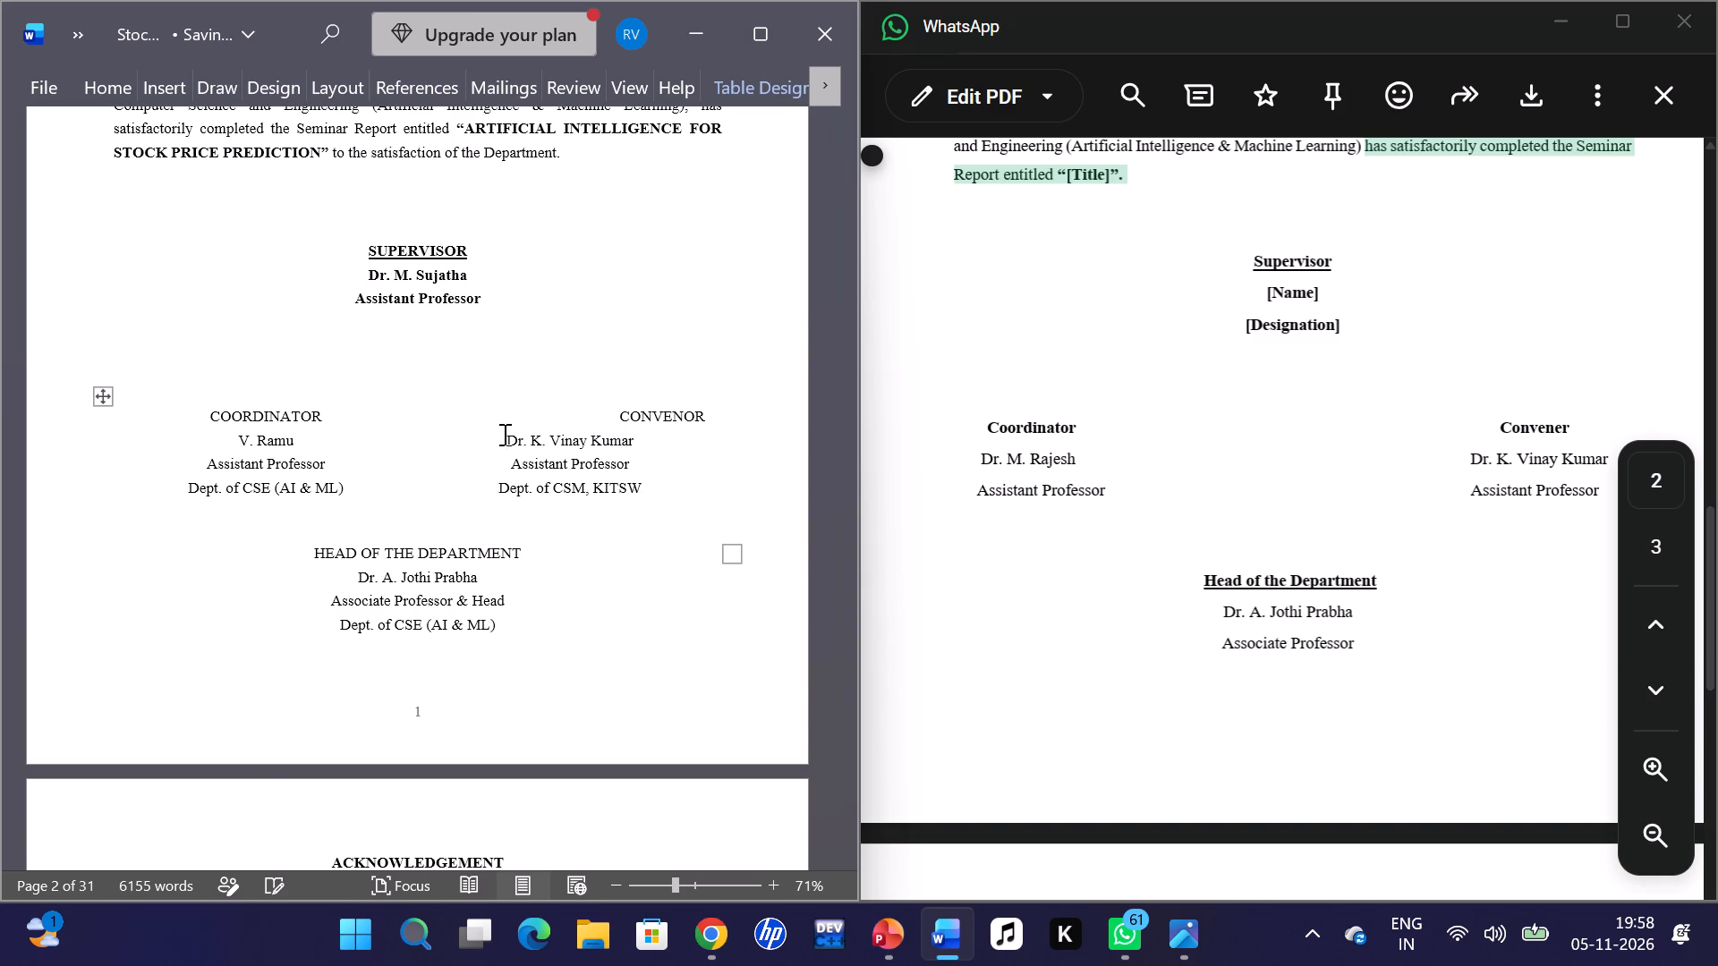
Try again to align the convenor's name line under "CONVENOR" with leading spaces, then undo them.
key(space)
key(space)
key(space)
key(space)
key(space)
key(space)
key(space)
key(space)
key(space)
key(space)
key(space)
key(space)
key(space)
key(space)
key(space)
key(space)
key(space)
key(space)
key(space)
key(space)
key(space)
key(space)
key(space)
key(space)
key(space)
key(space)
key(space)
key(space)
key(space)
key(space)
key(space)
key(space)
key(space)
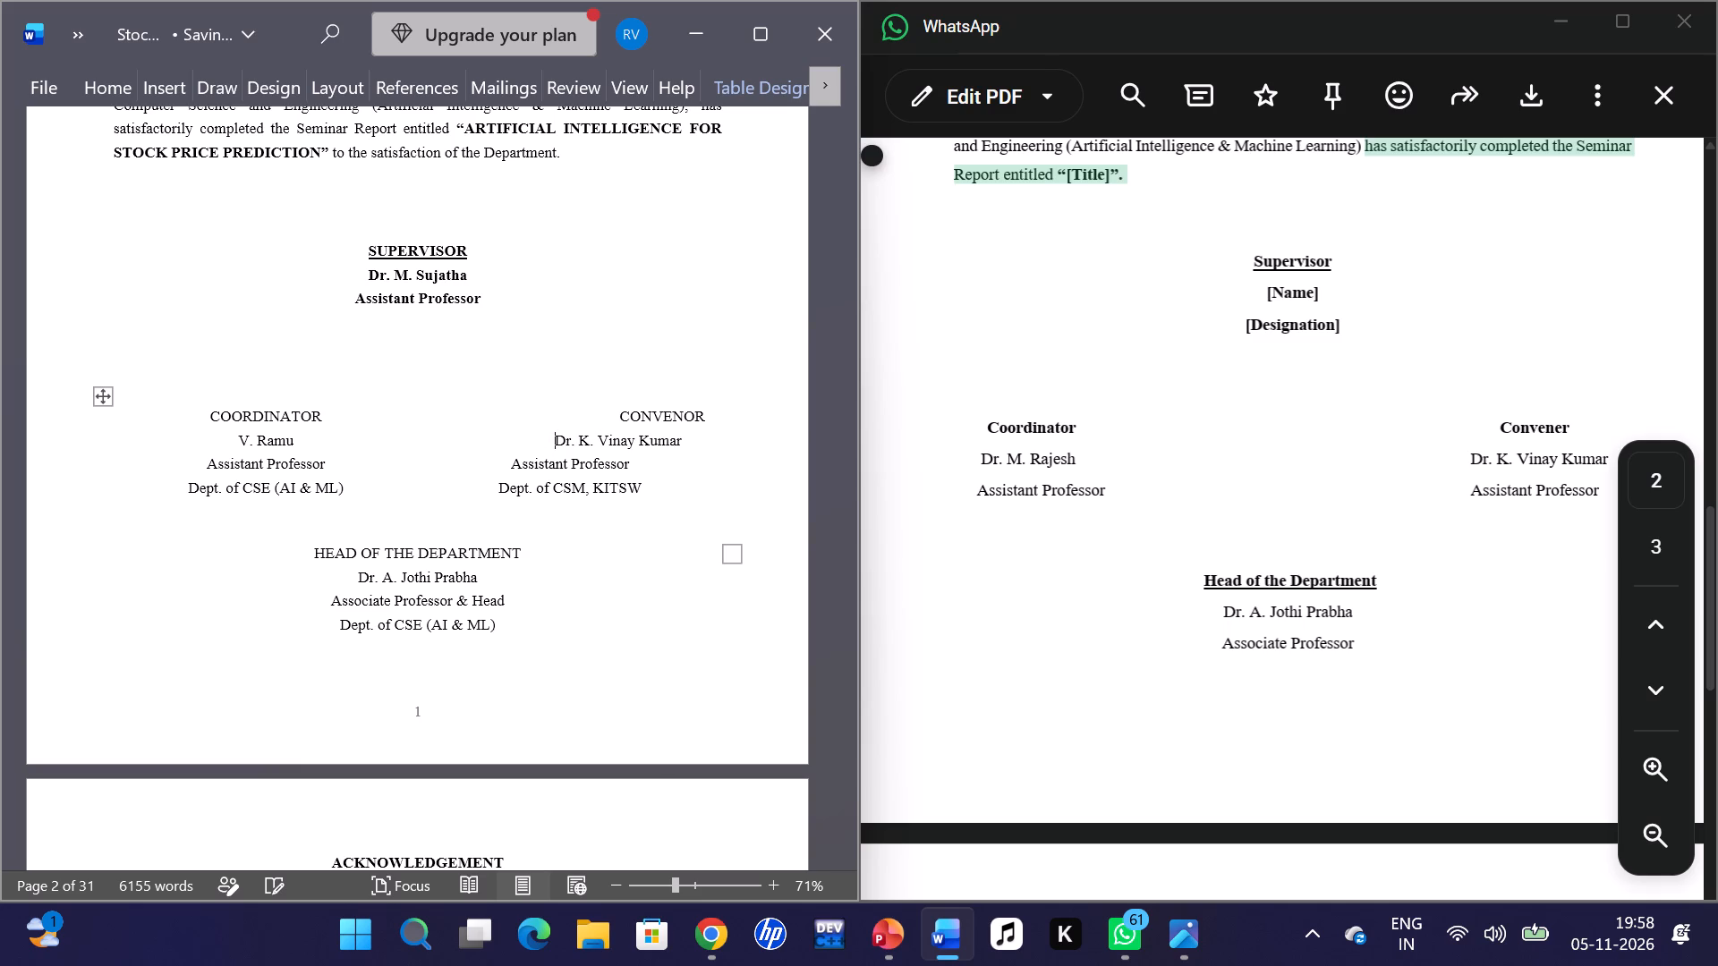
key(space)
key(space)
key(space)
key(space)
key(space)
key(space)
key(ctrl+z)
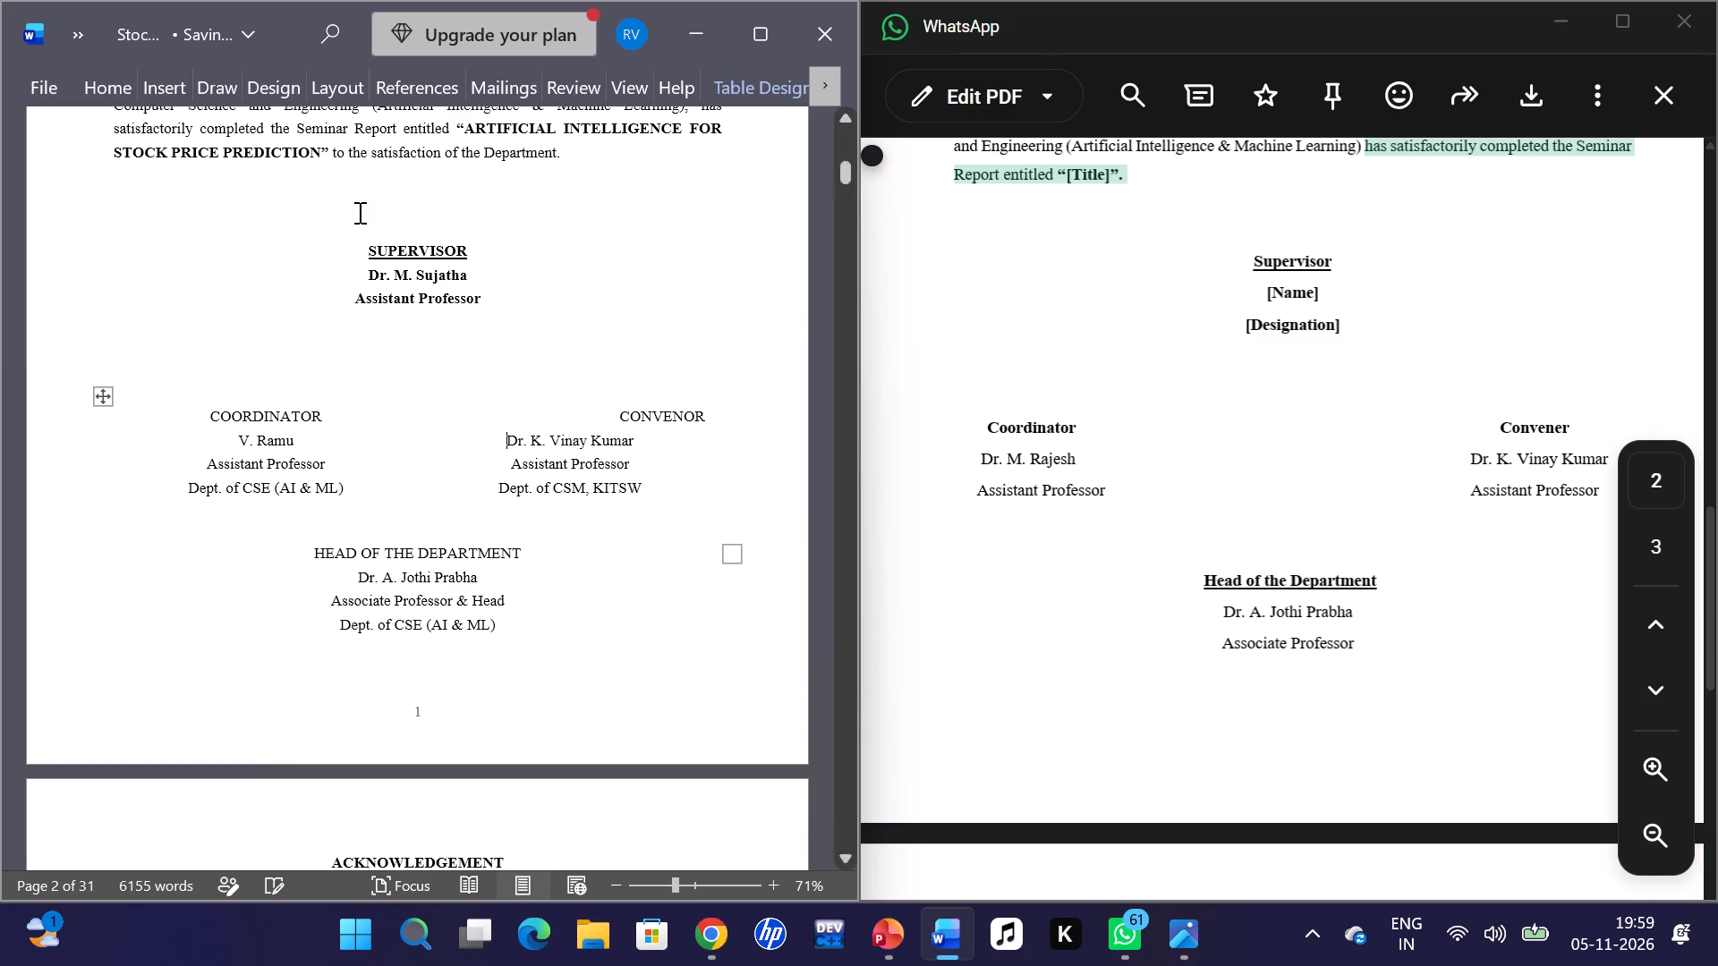
Insert leading spaces before the convenor's name and trim the excess so it fits on one line beneath "CONVENOR".
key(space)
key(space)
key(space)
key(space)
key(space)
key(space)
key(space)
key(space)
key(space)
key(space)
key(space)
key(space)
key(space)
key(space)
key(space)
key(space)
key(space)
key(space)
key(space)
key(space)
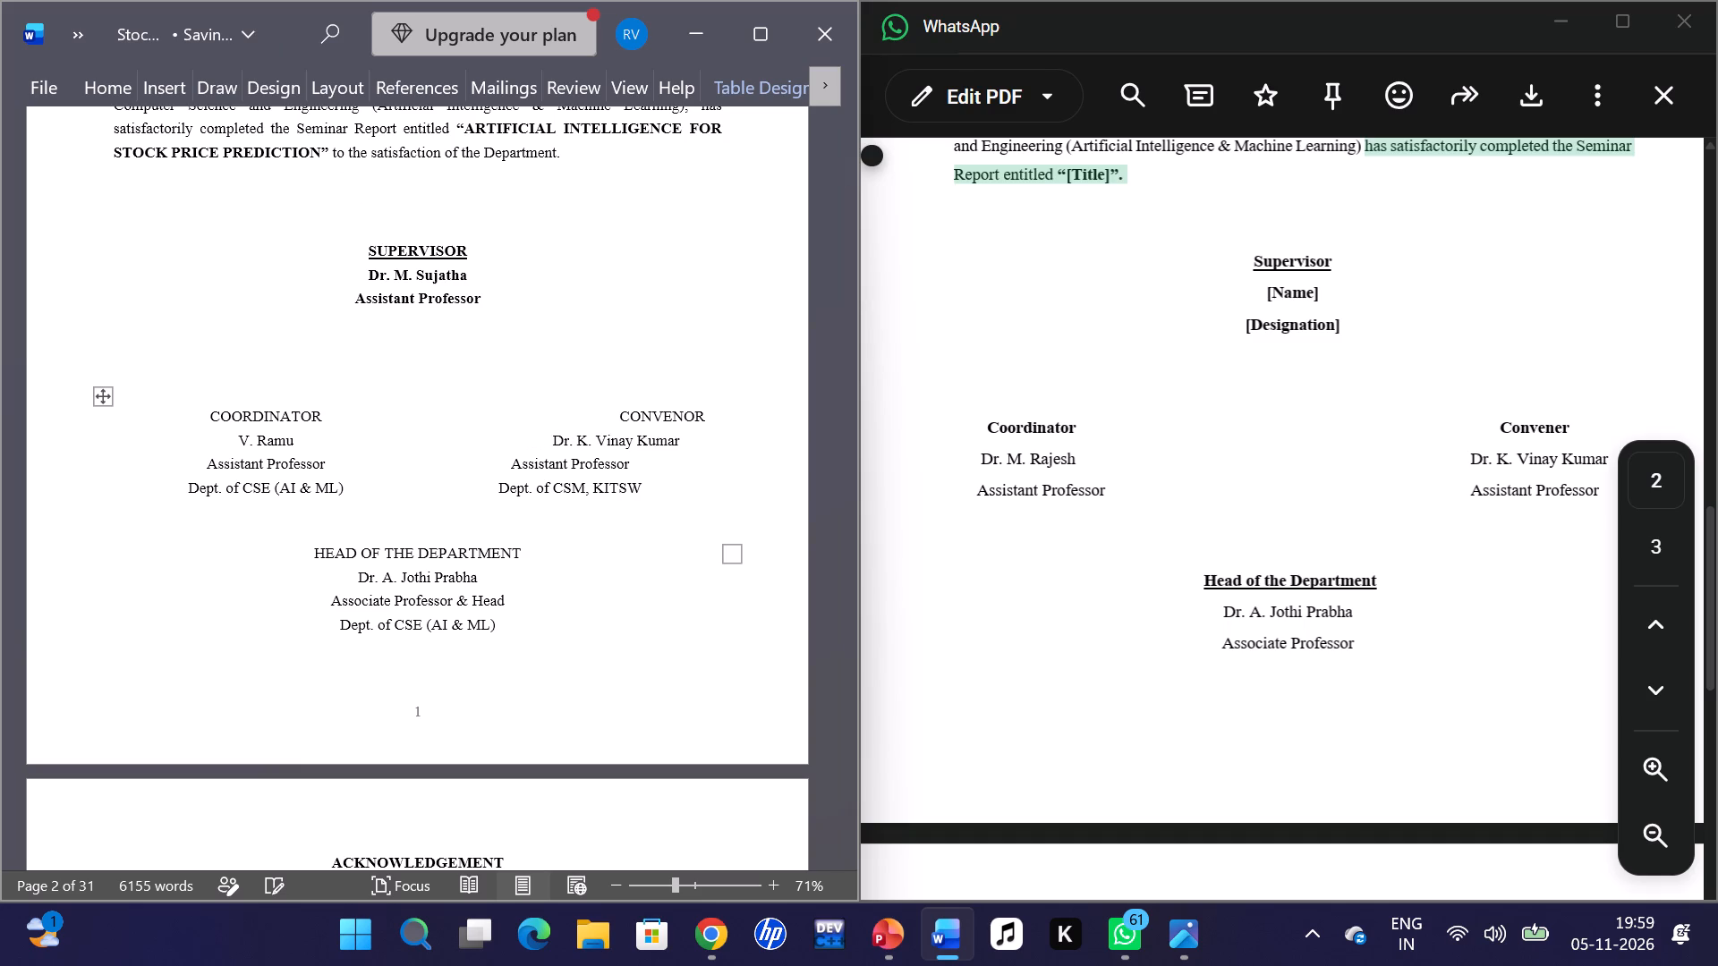
key(BackSpace)
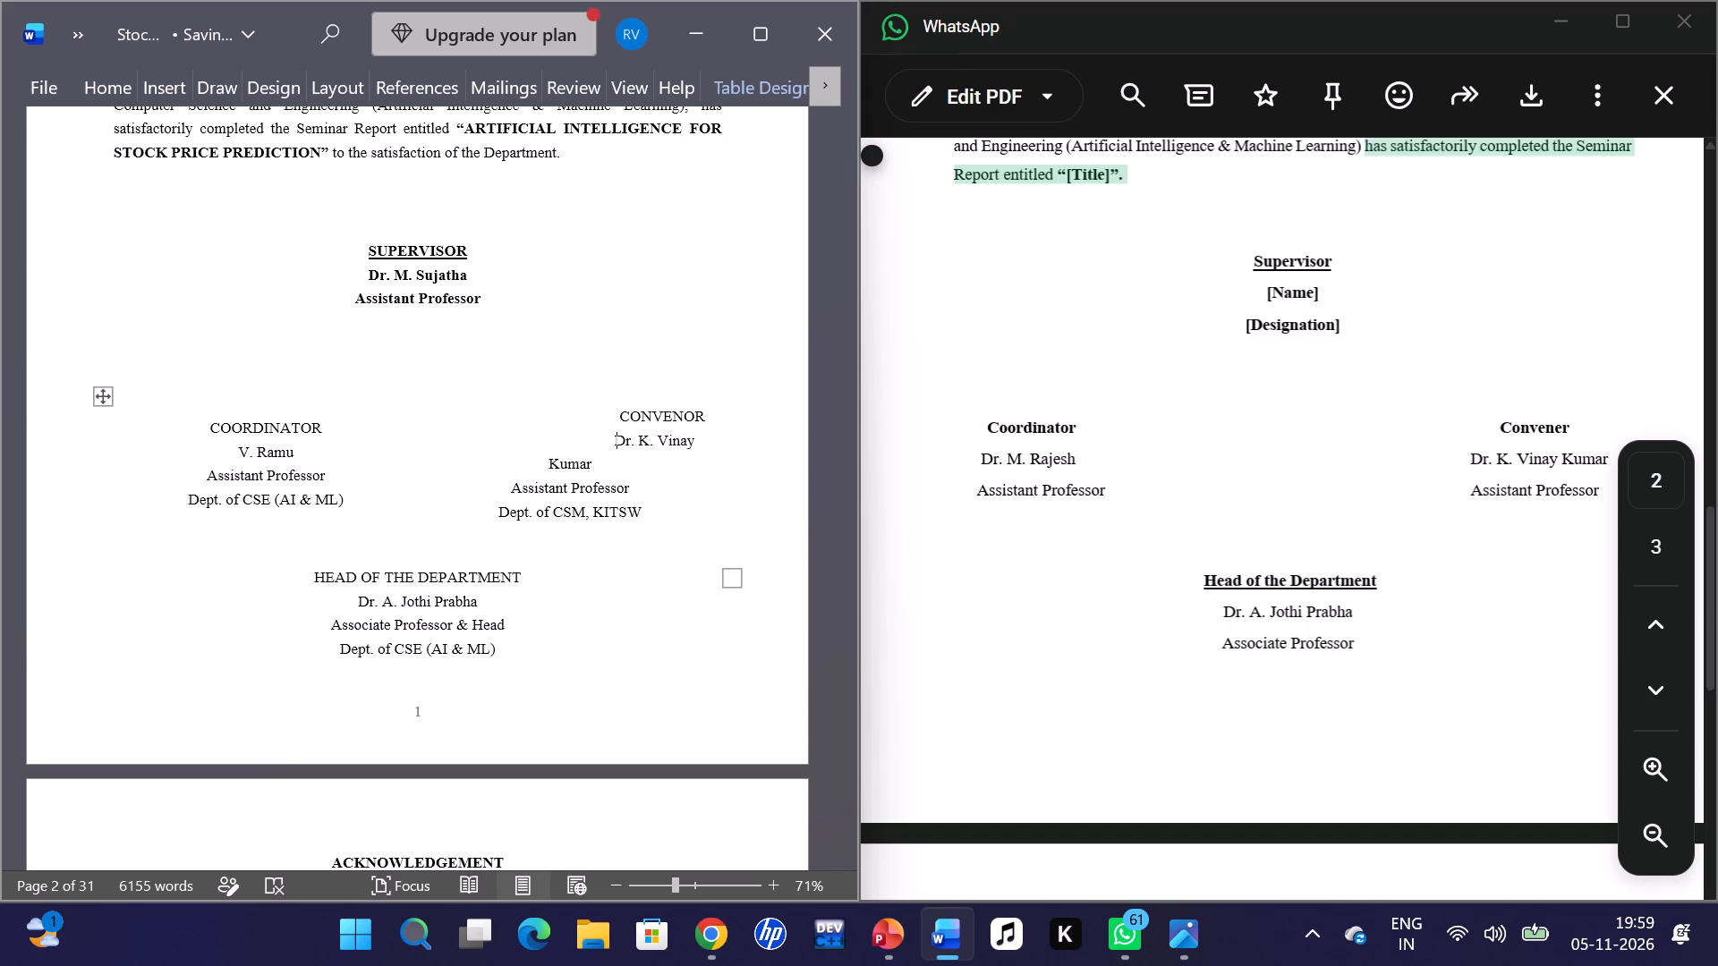
key(BackSpace)
key(BackSpace)
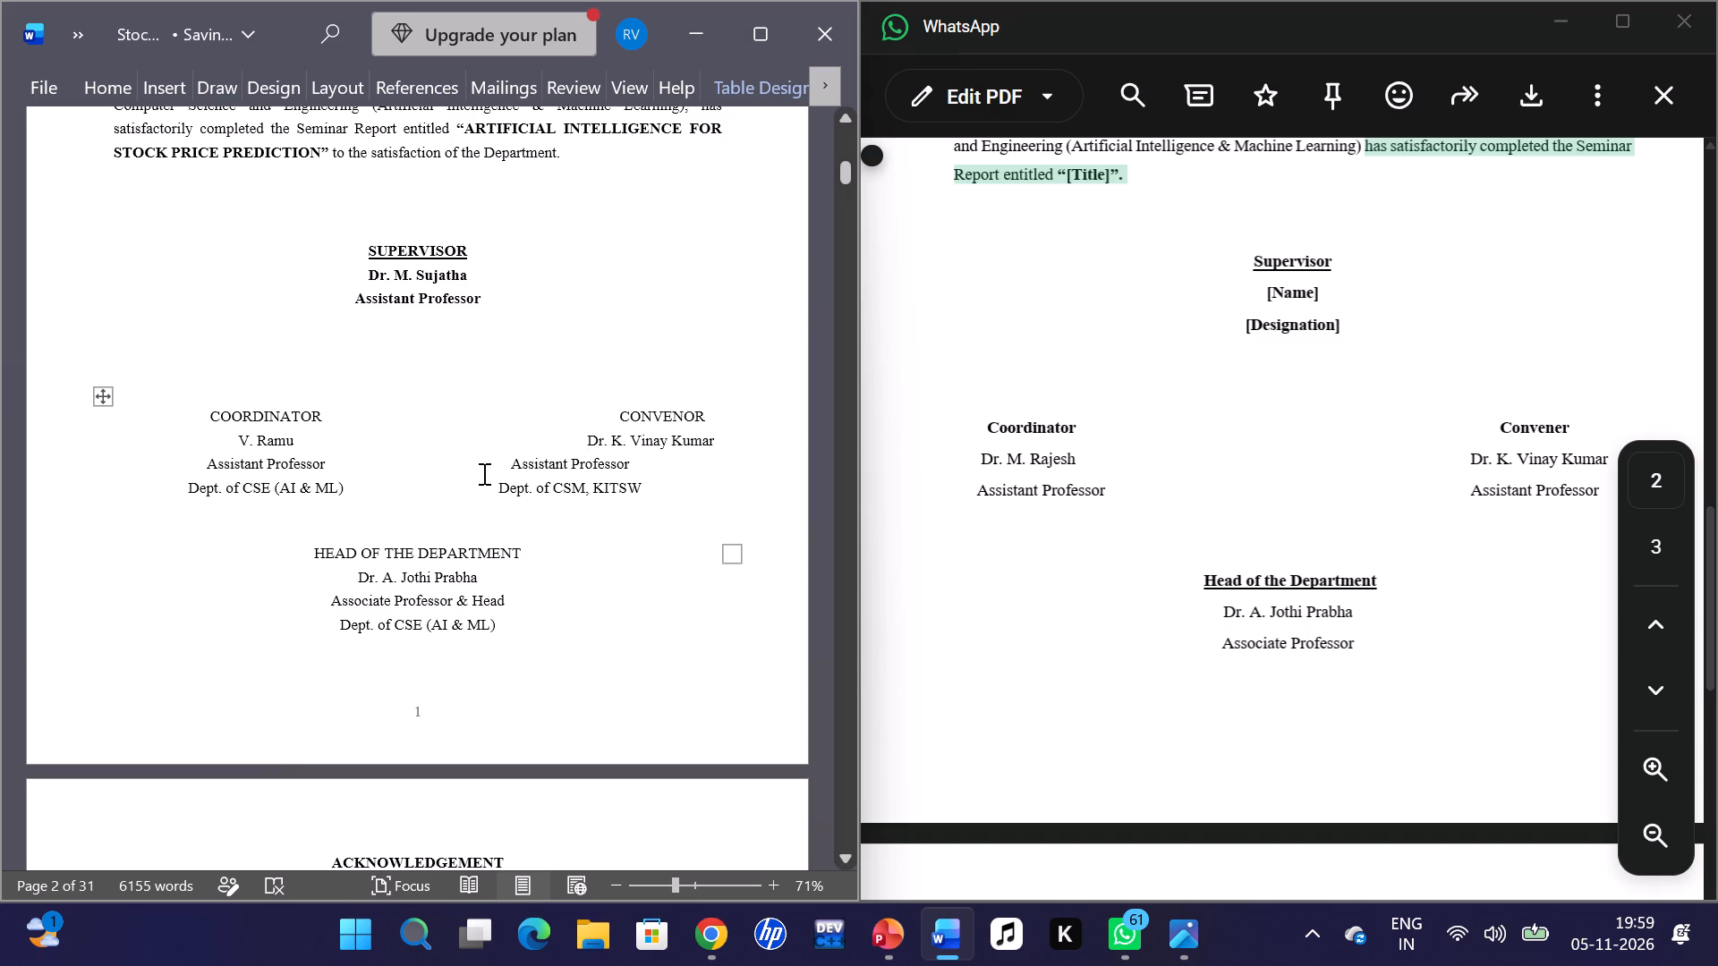
Insert leading spaces before "Assistant Professor" in the convenor block to shift it rightward beneath the convenor's name.
click(487, 474)
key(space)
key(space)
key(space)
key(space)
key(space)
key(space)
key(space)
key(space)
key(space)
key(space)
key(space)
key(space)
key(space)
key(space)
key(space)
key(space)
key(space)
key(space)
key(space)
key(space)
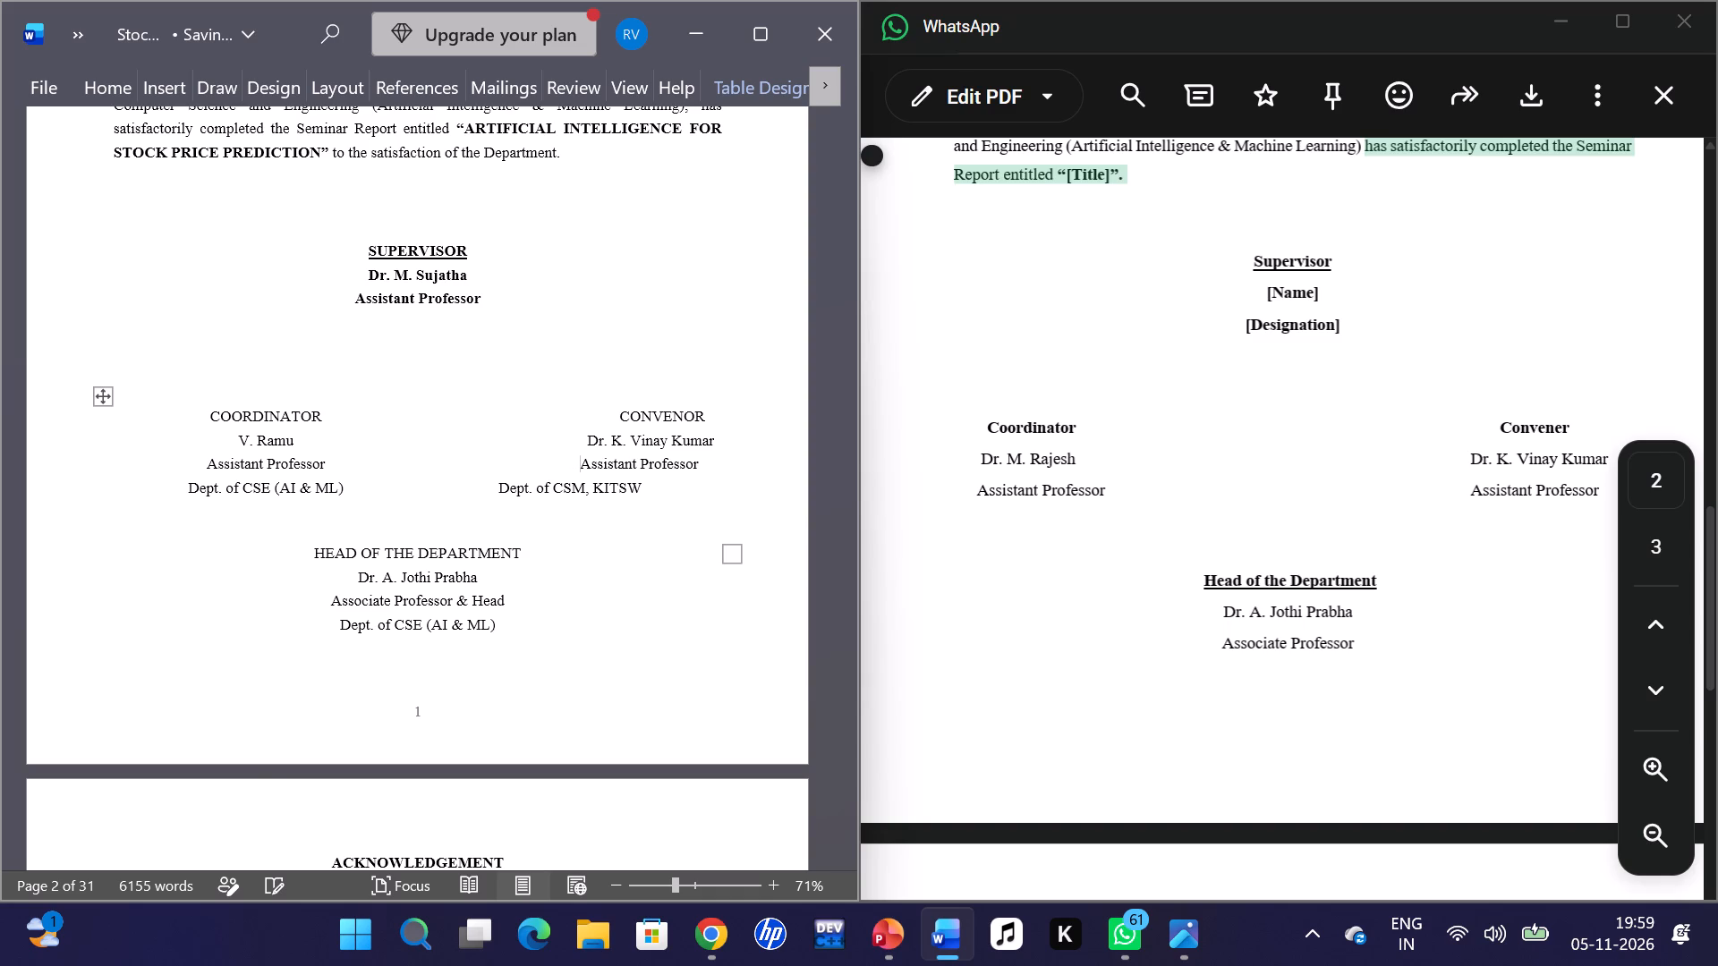
Indent the convenor's "Assistant Professor" line with leading spaces so it lines up beneath the shifted name.
key(space)
key(space)
key(space)
key(space)
key(space)
key(space)
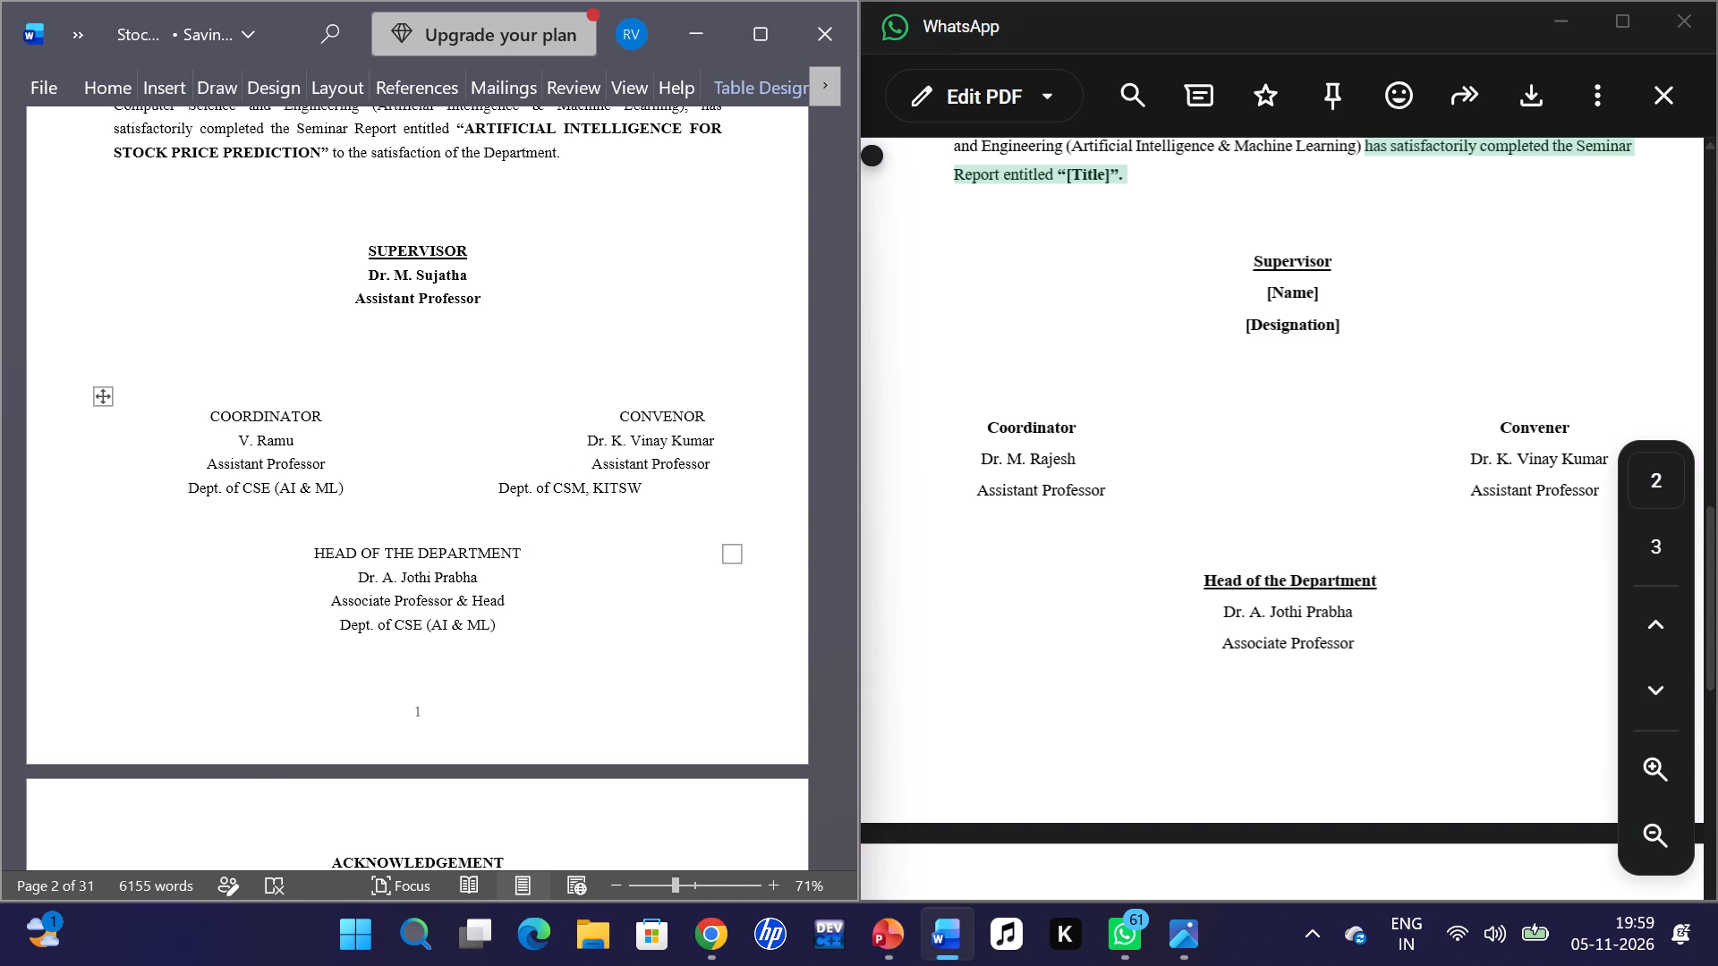
key(space)
key(space)
key(BackSpace)
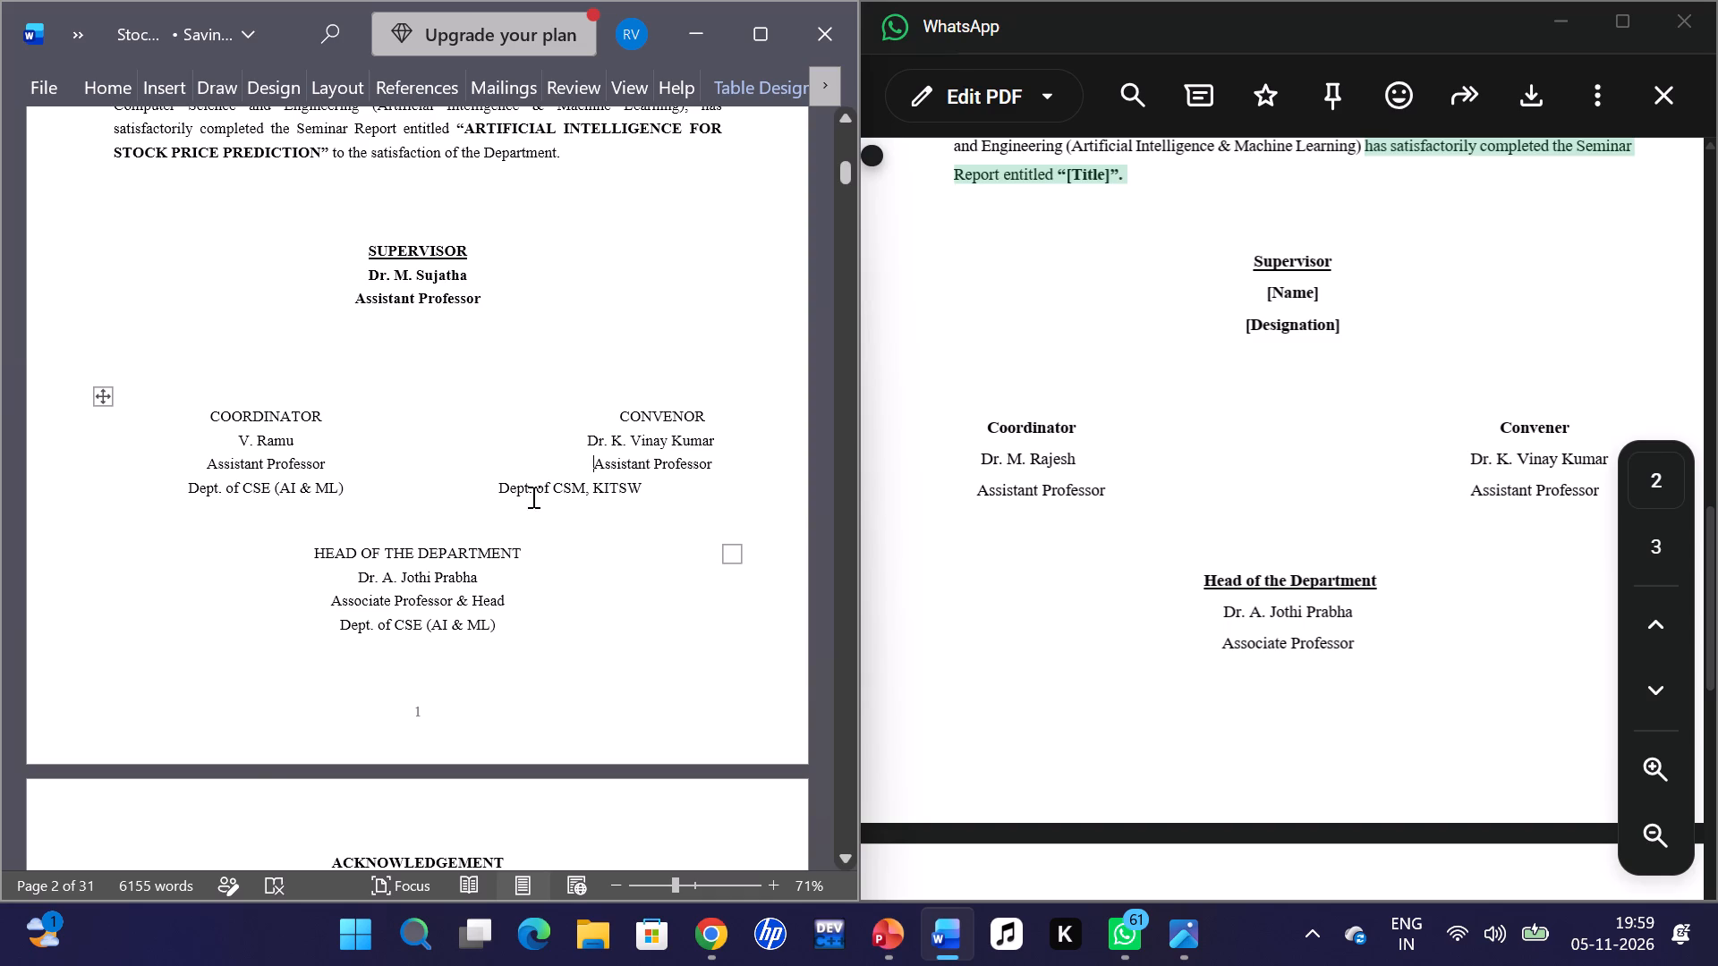
Delete the department lines beneath the convenor's and the coordinator's designations on the certificate page.
drag(642, 479, 458, 476)
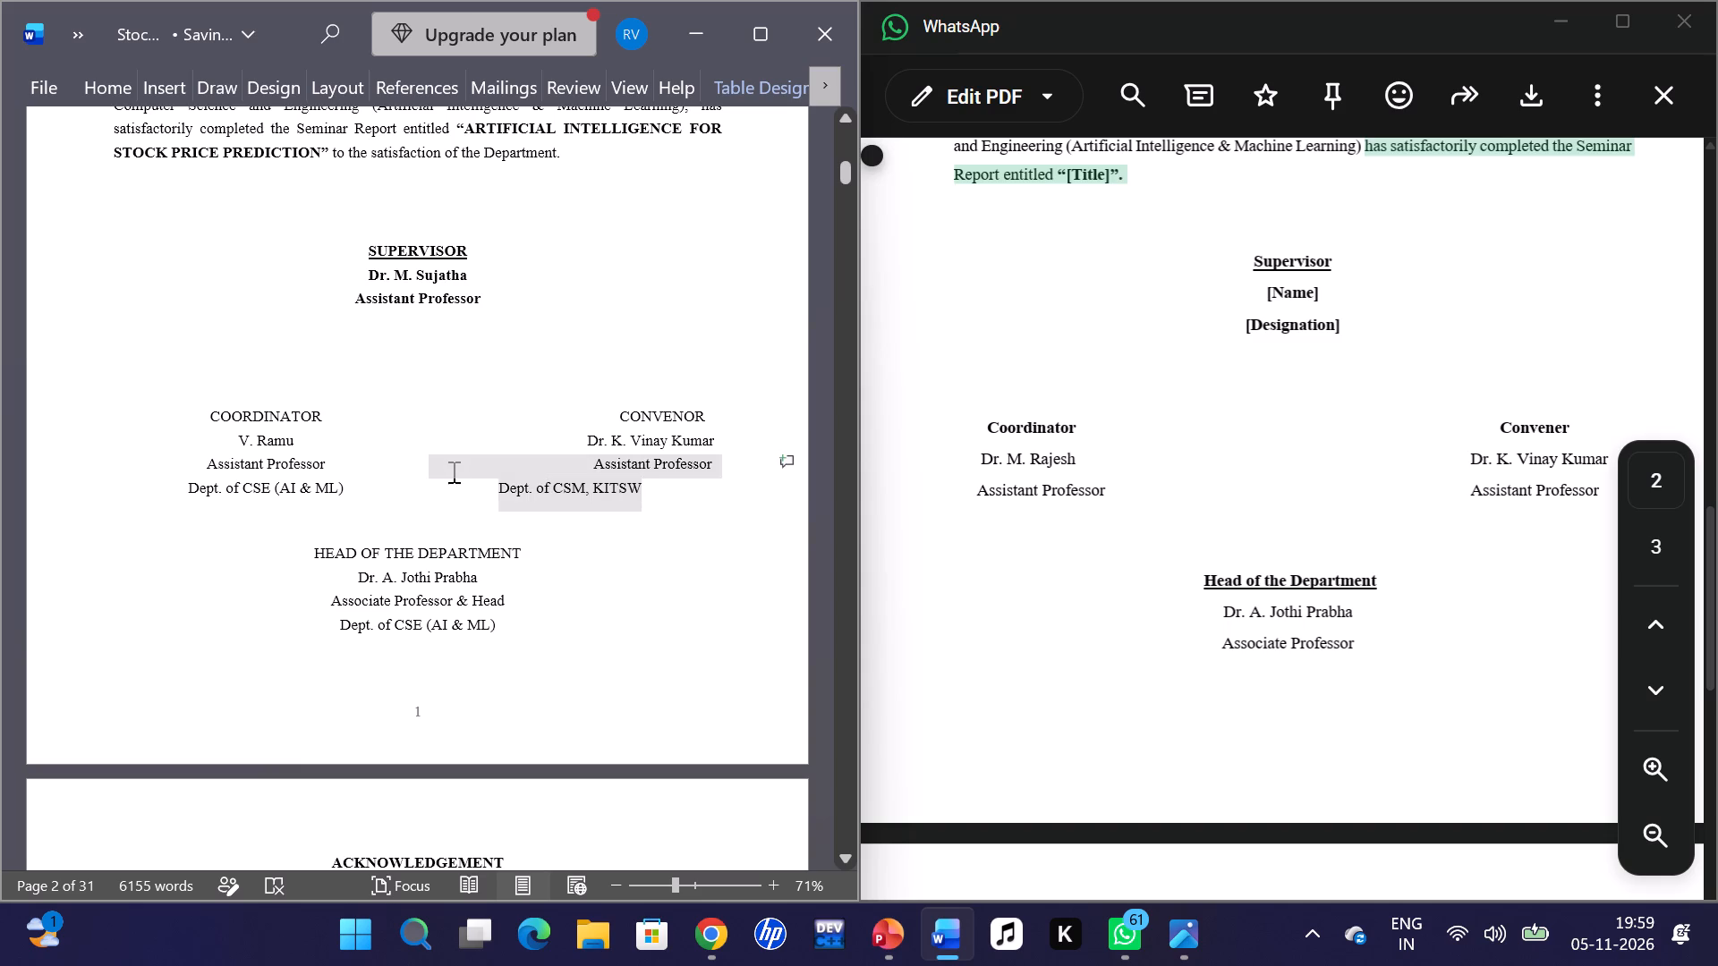
drag(458, 476, 462, 492)
key(BackSpace)
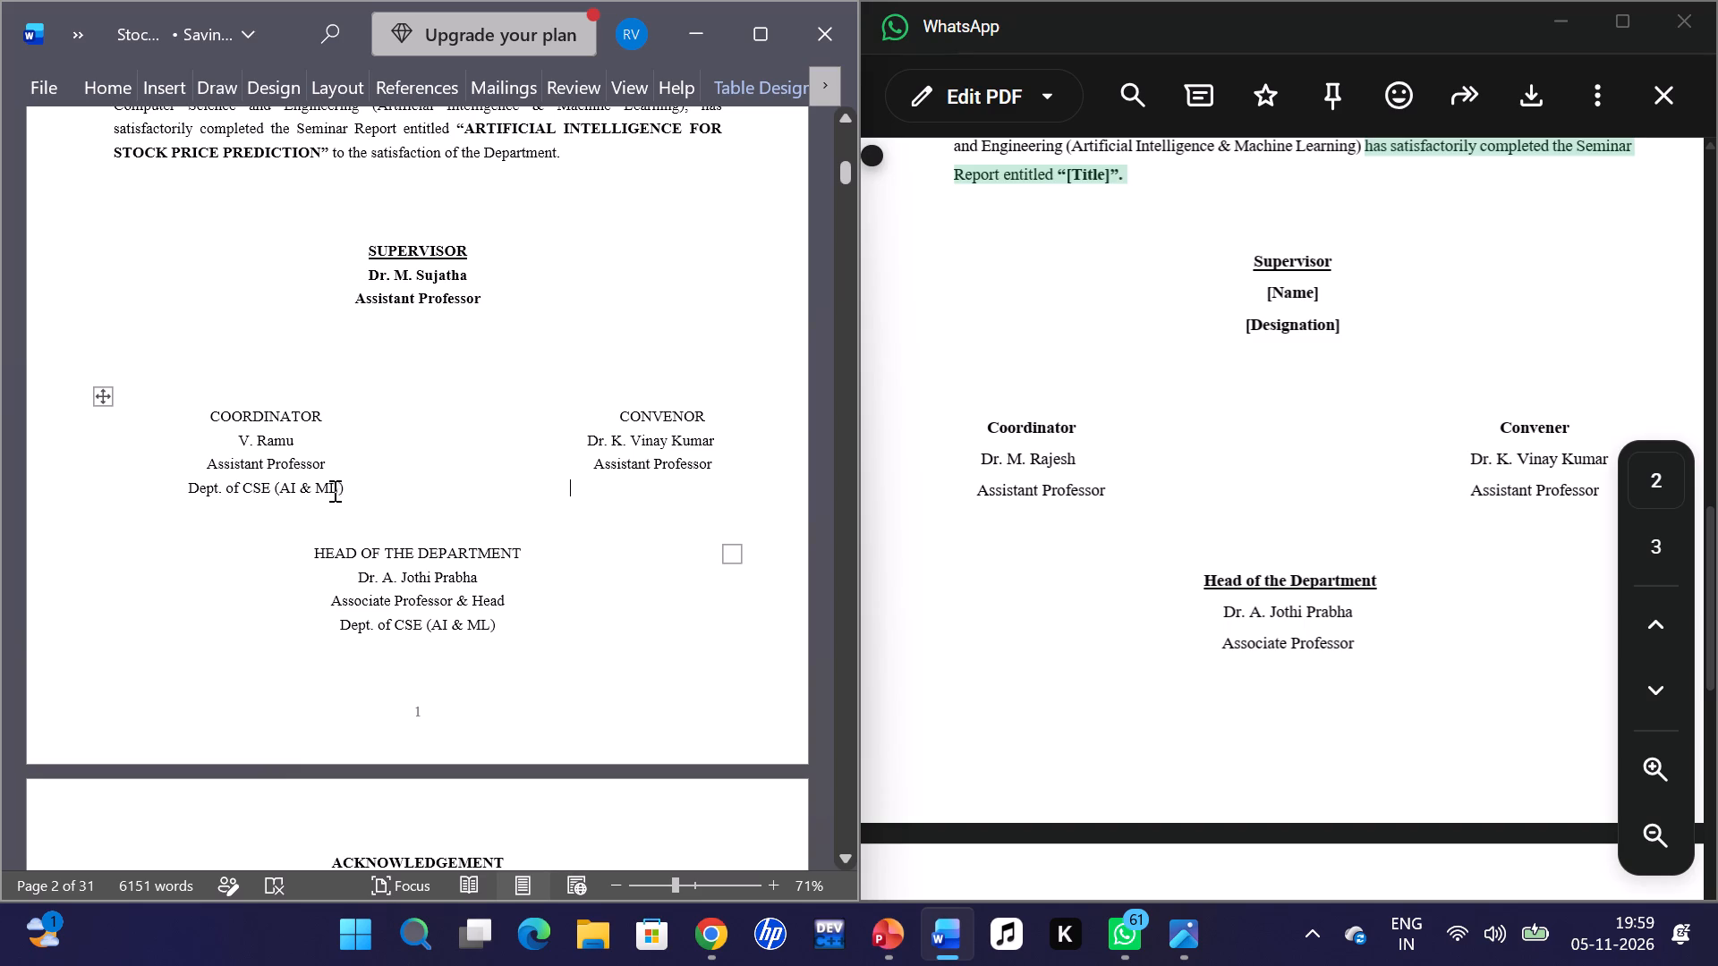
drag(336, 490, 173, 491)
key(BackSpace)
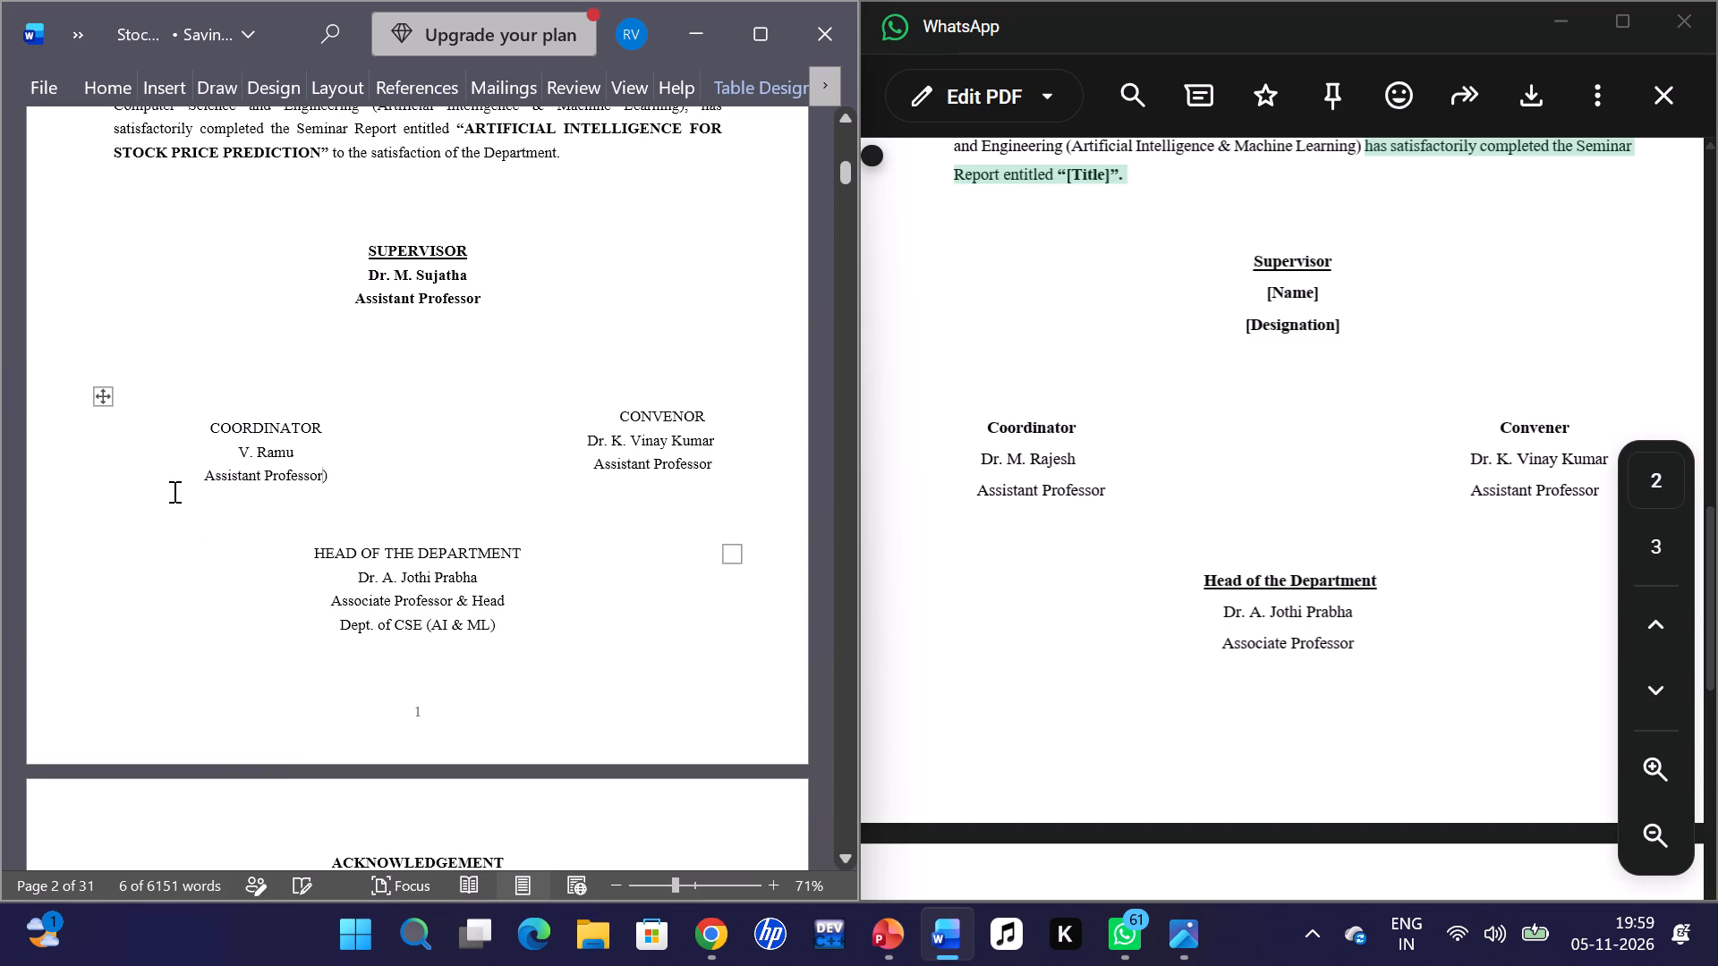
key(Right)
key(BackSpace)
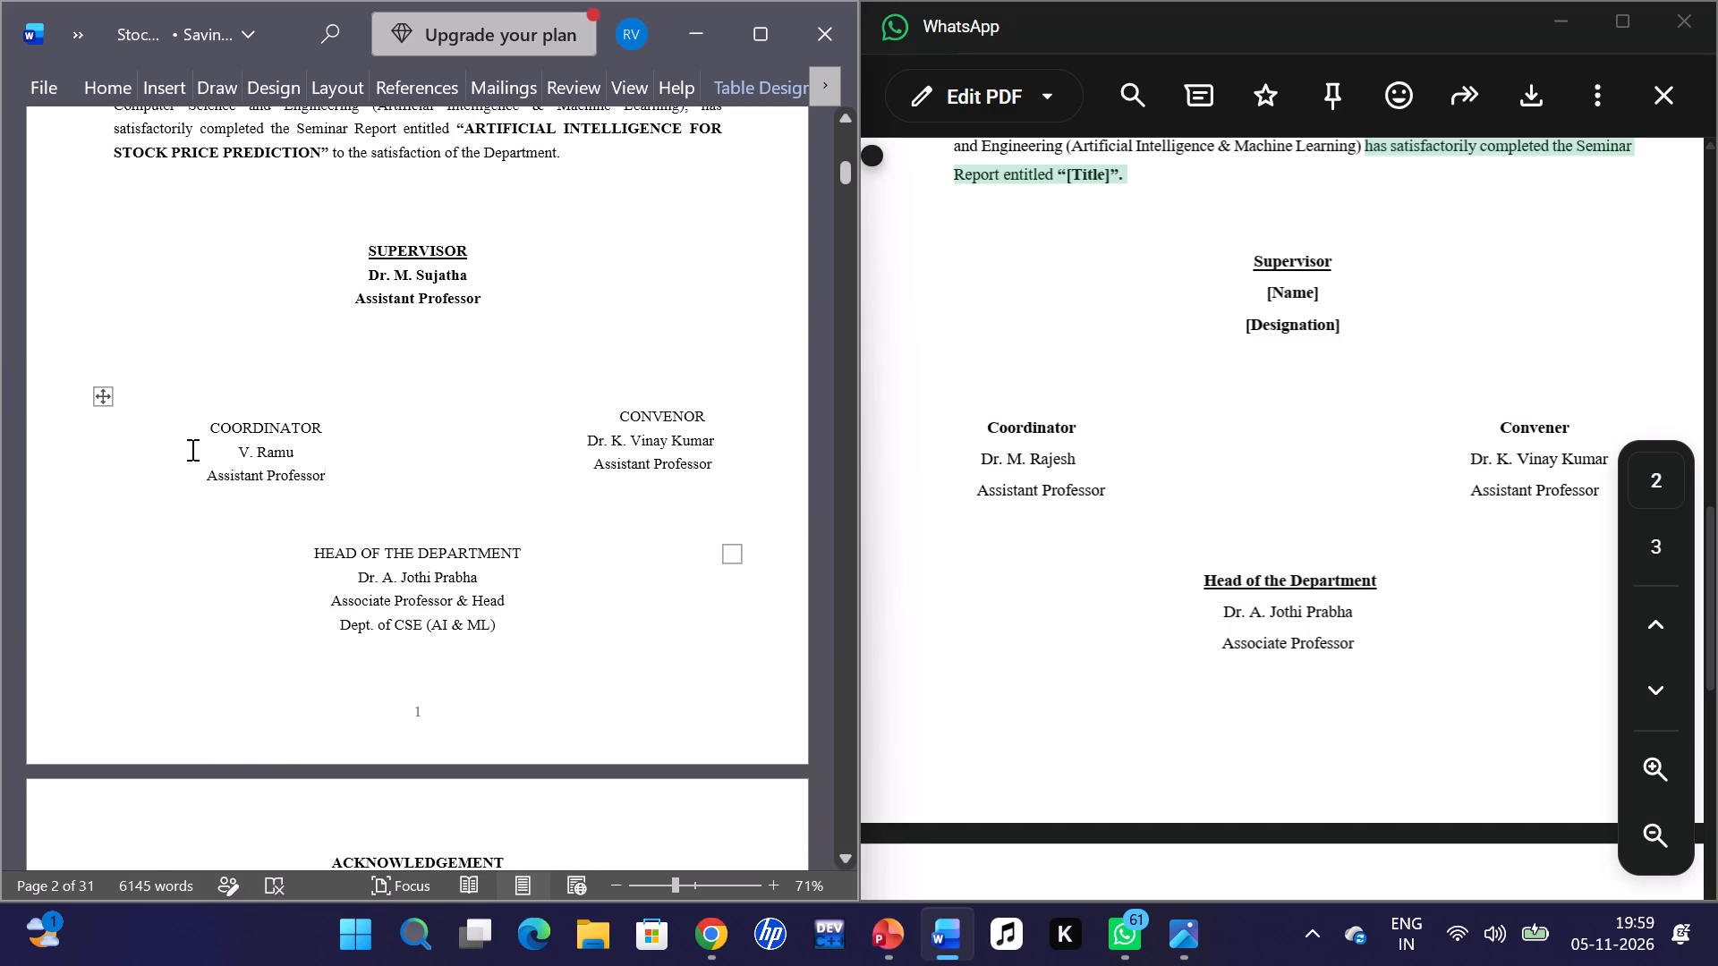
Remove the centering from the coordinator block so its lines align to the cell's left edge.
click(194, 428)
key(BackSpace)
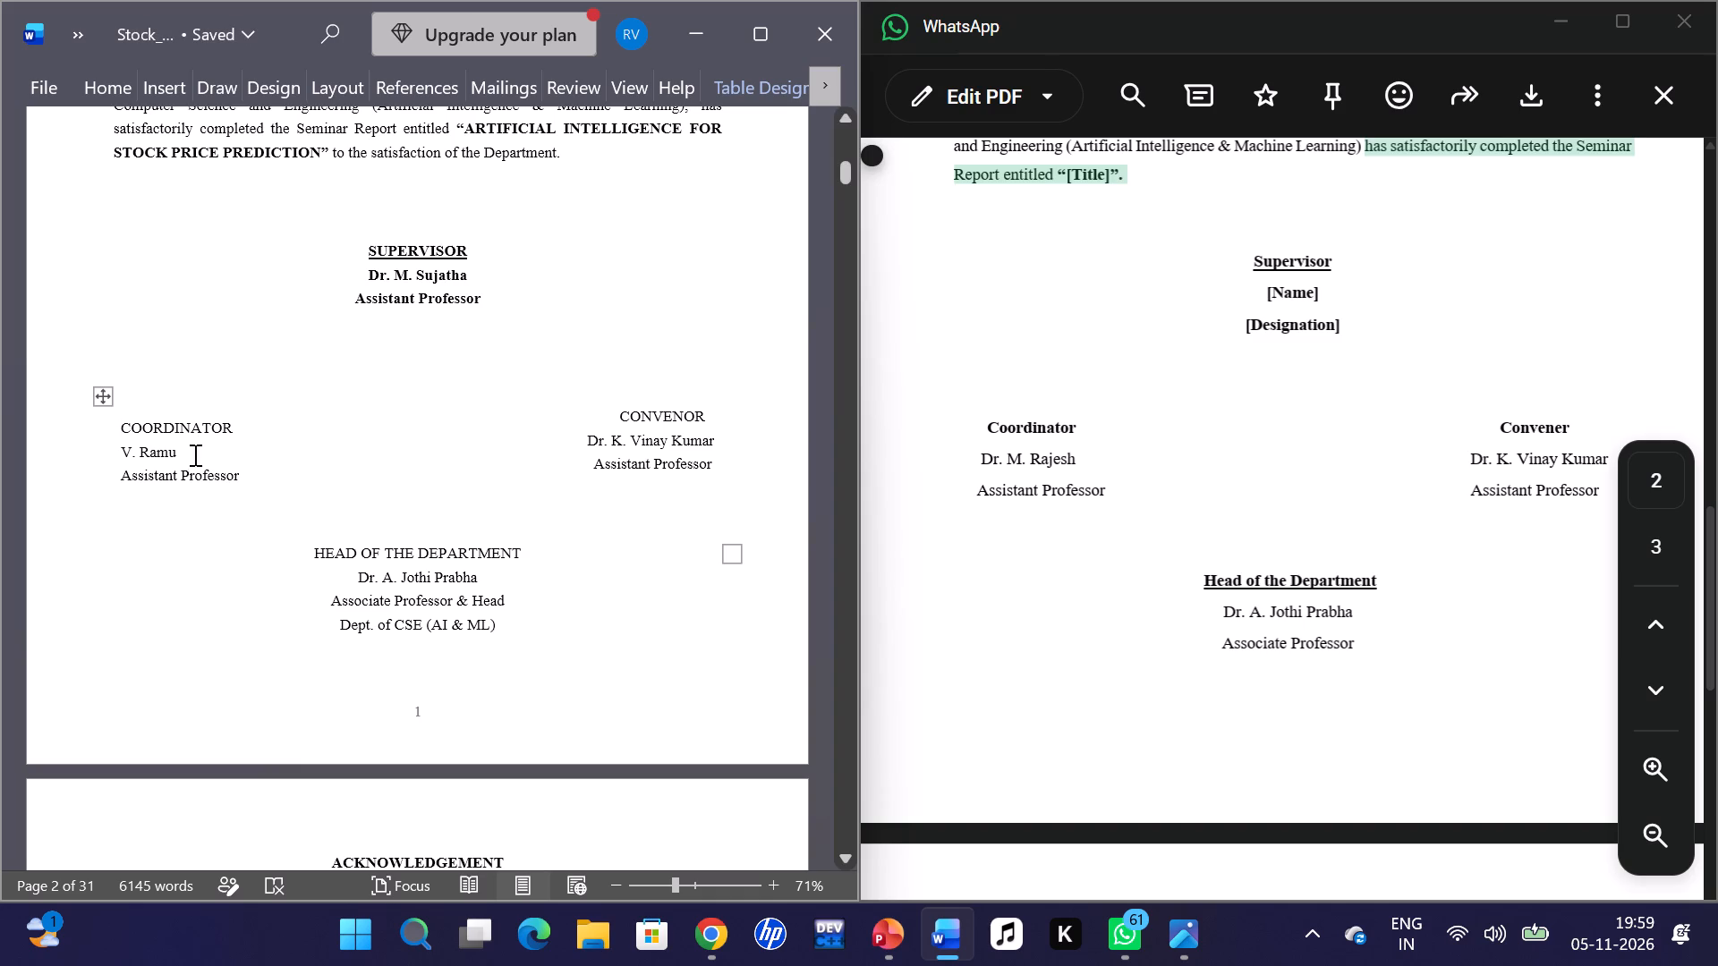
Replace the "COORDINATOR" heading with "Coordinator".
drag(262, 424, 89, 427)
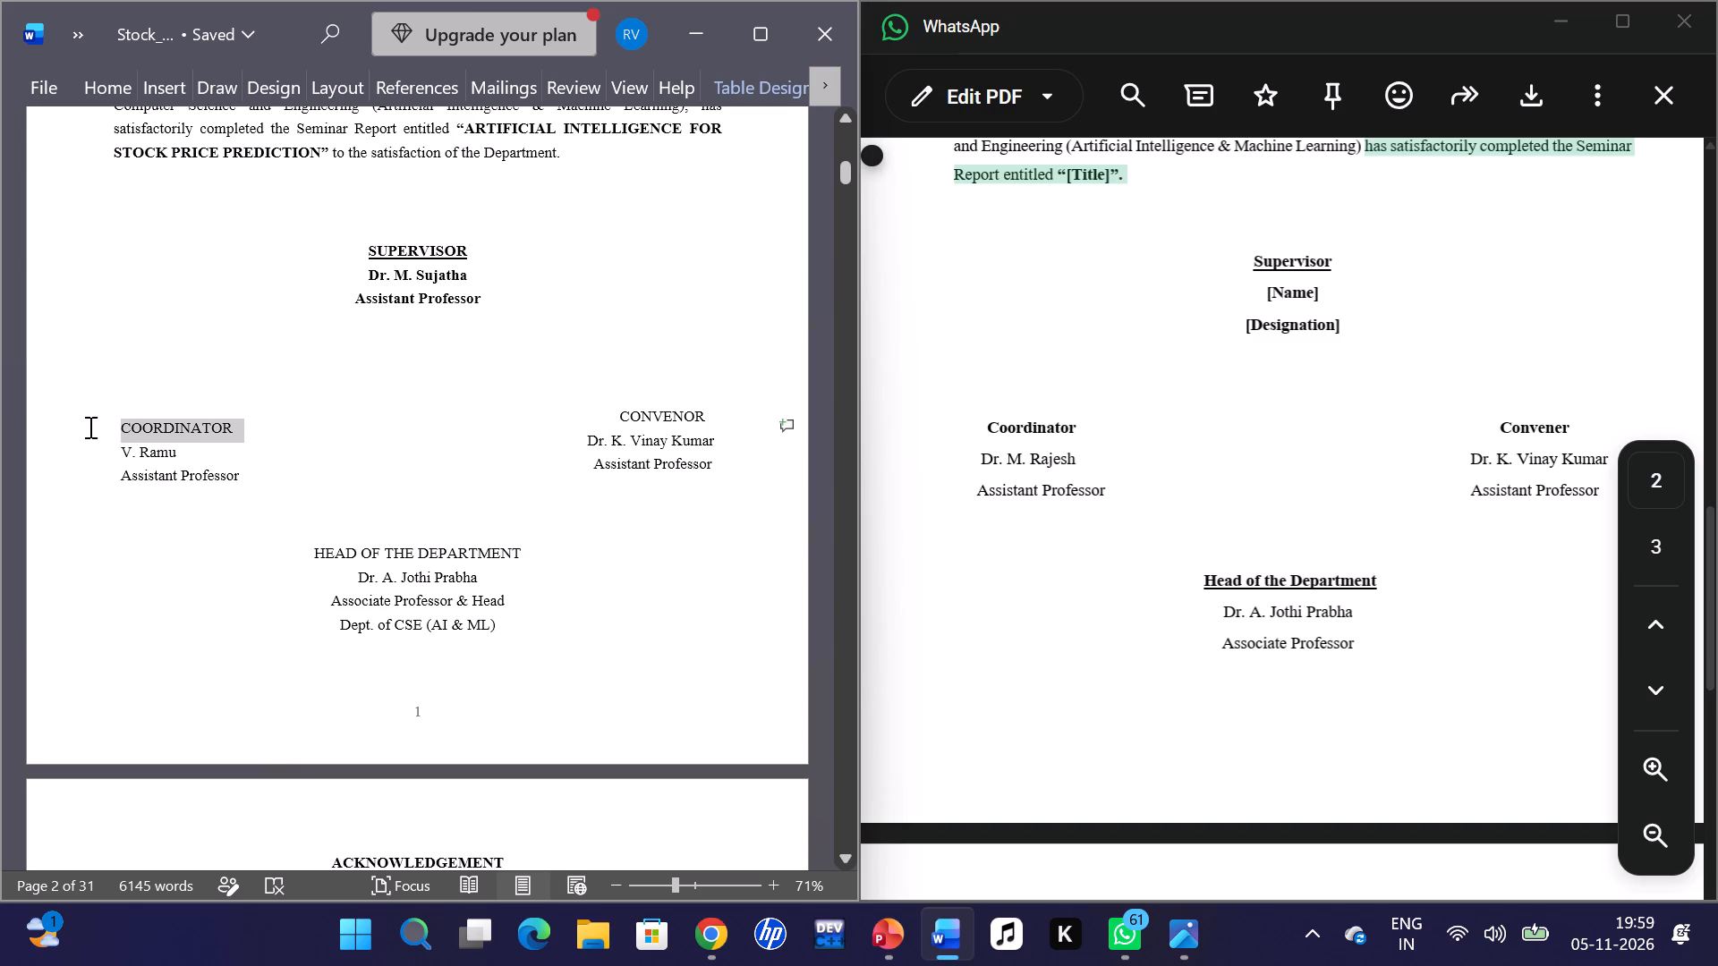
drag(89, 427, 85, 427)
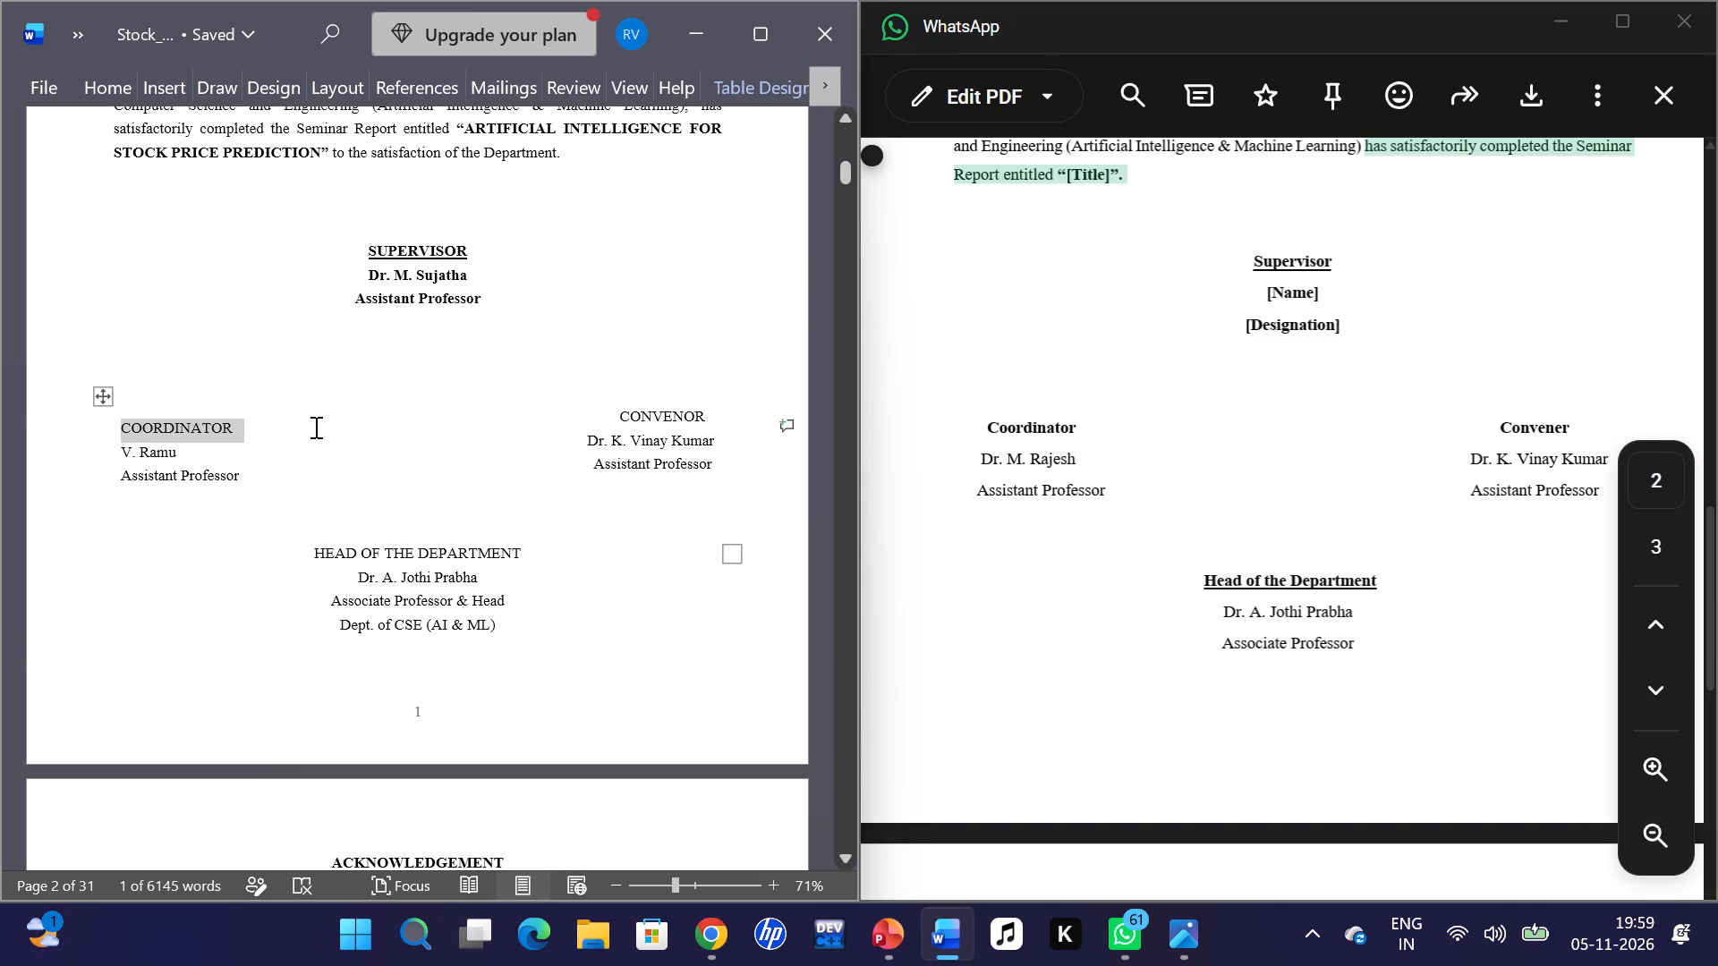
key(BackSpace)
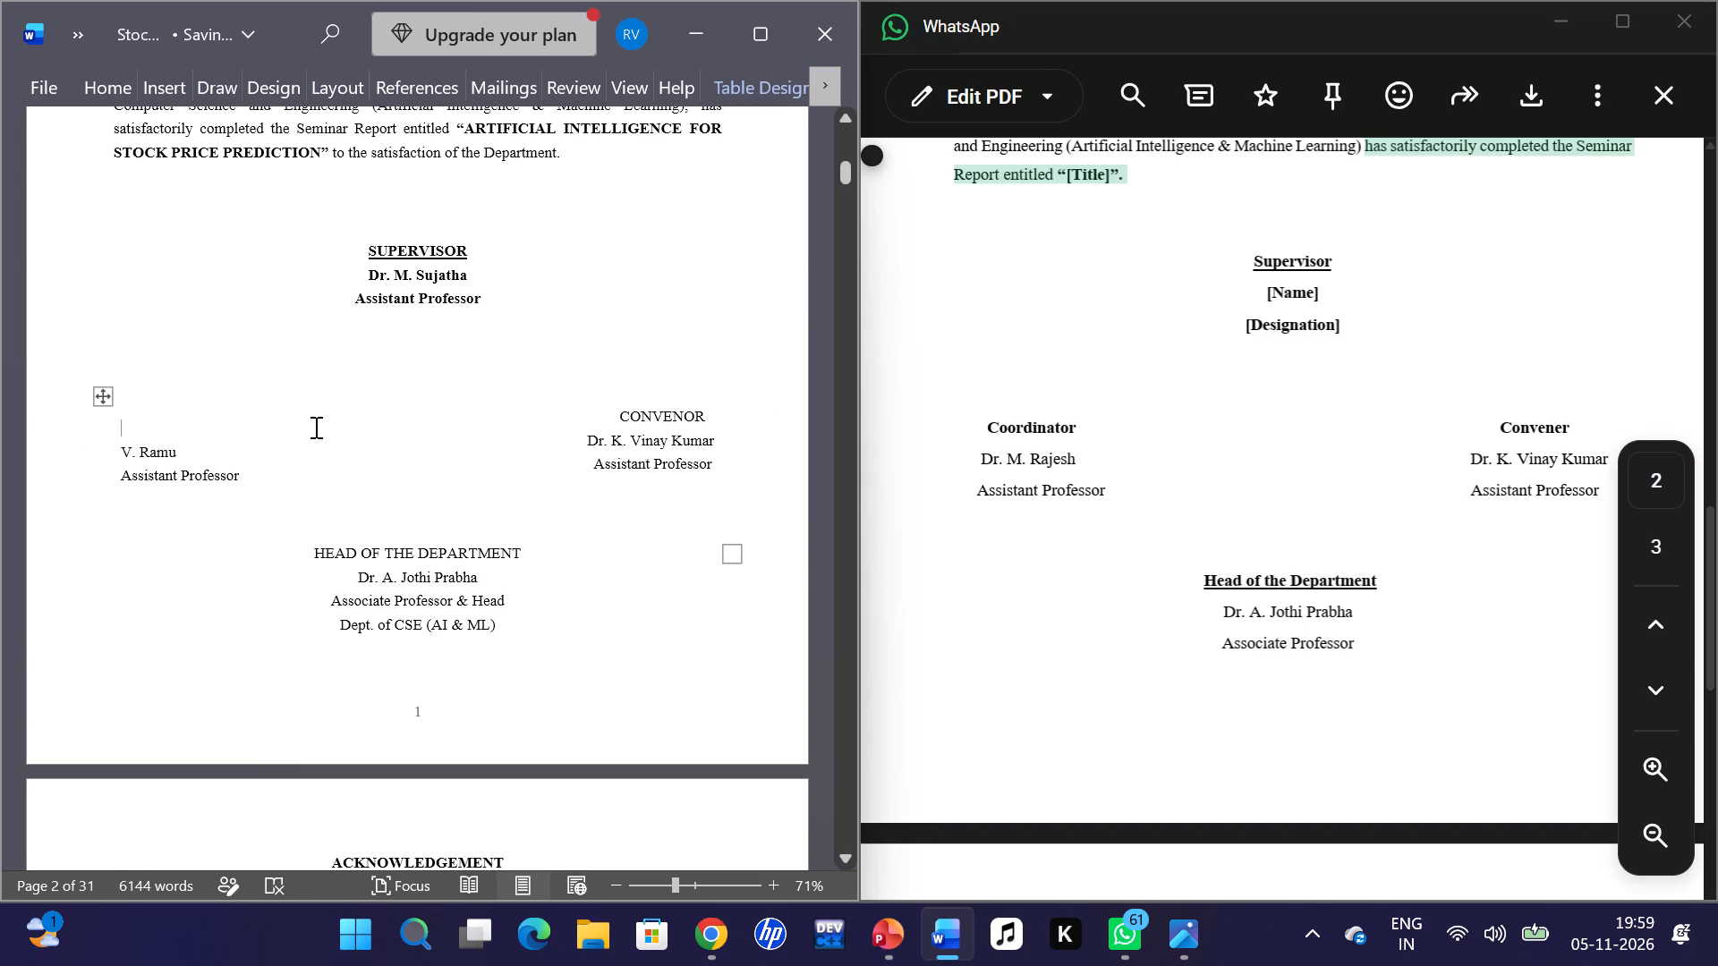
key(shift+c)
text(oordinator)
Replace the coordinator's name on the certificate page with the coordinator's name given in the reference PDF.
click(191, 445)
key(BackSpace)
key(BackSpace)
key(BackSpace)
key(BackSpace)
key(BackSpace)
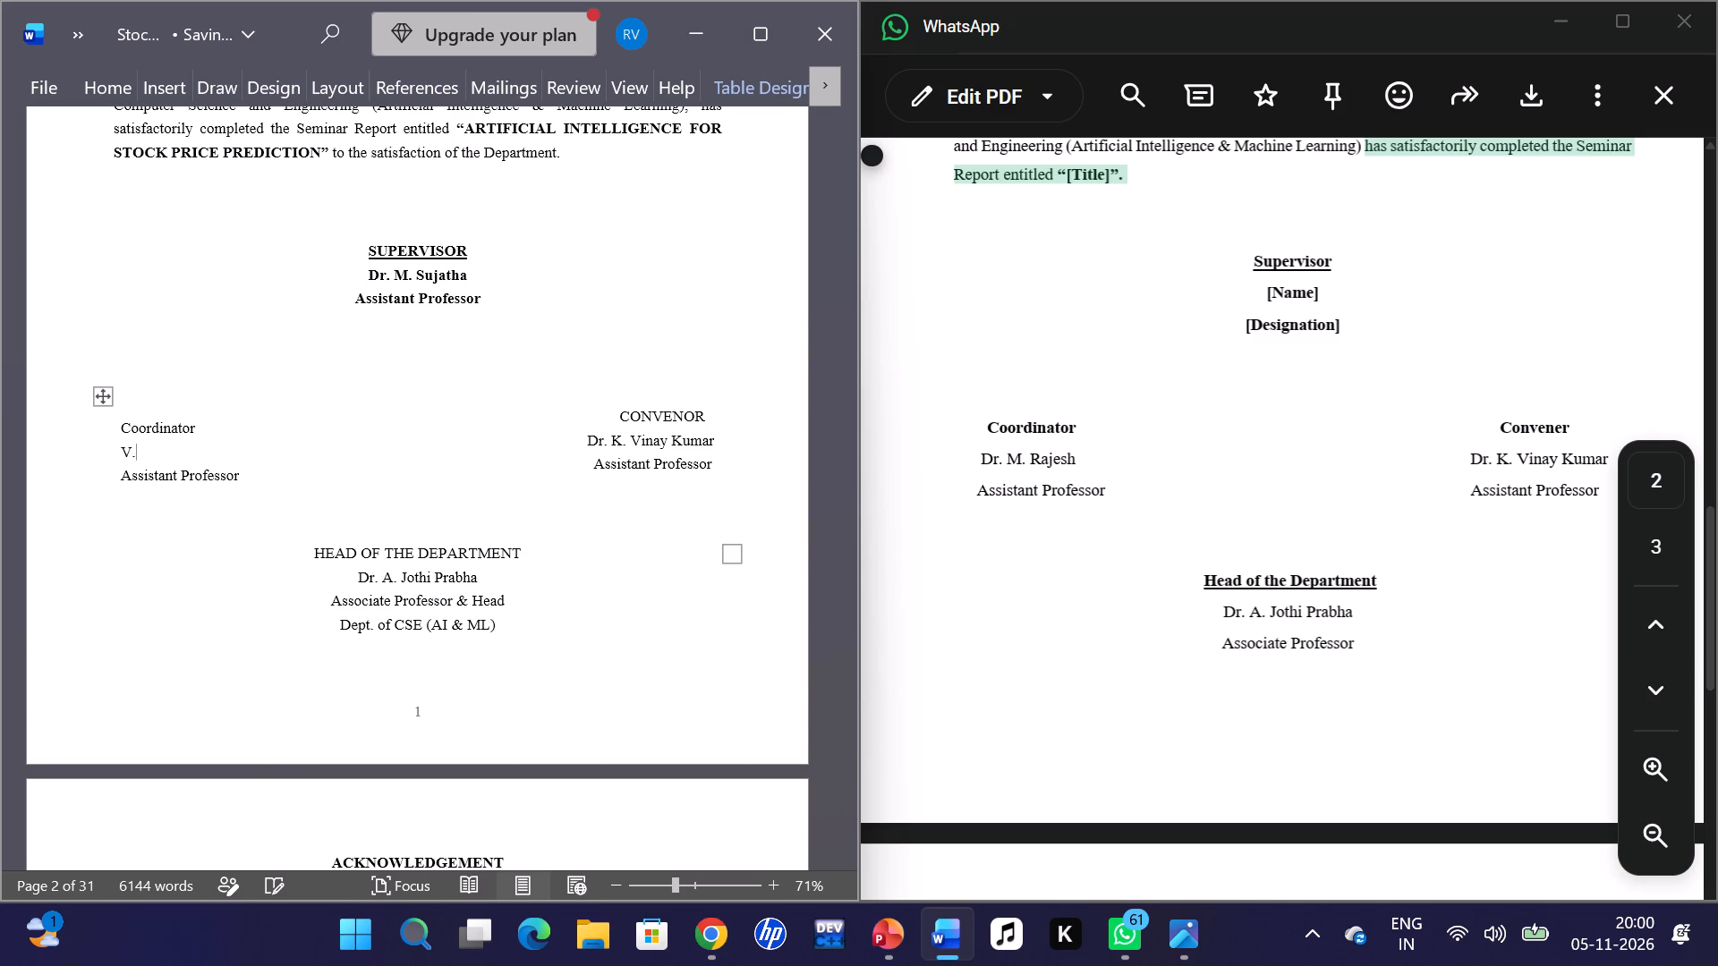
key(BackSpace)
key(BackSpace)
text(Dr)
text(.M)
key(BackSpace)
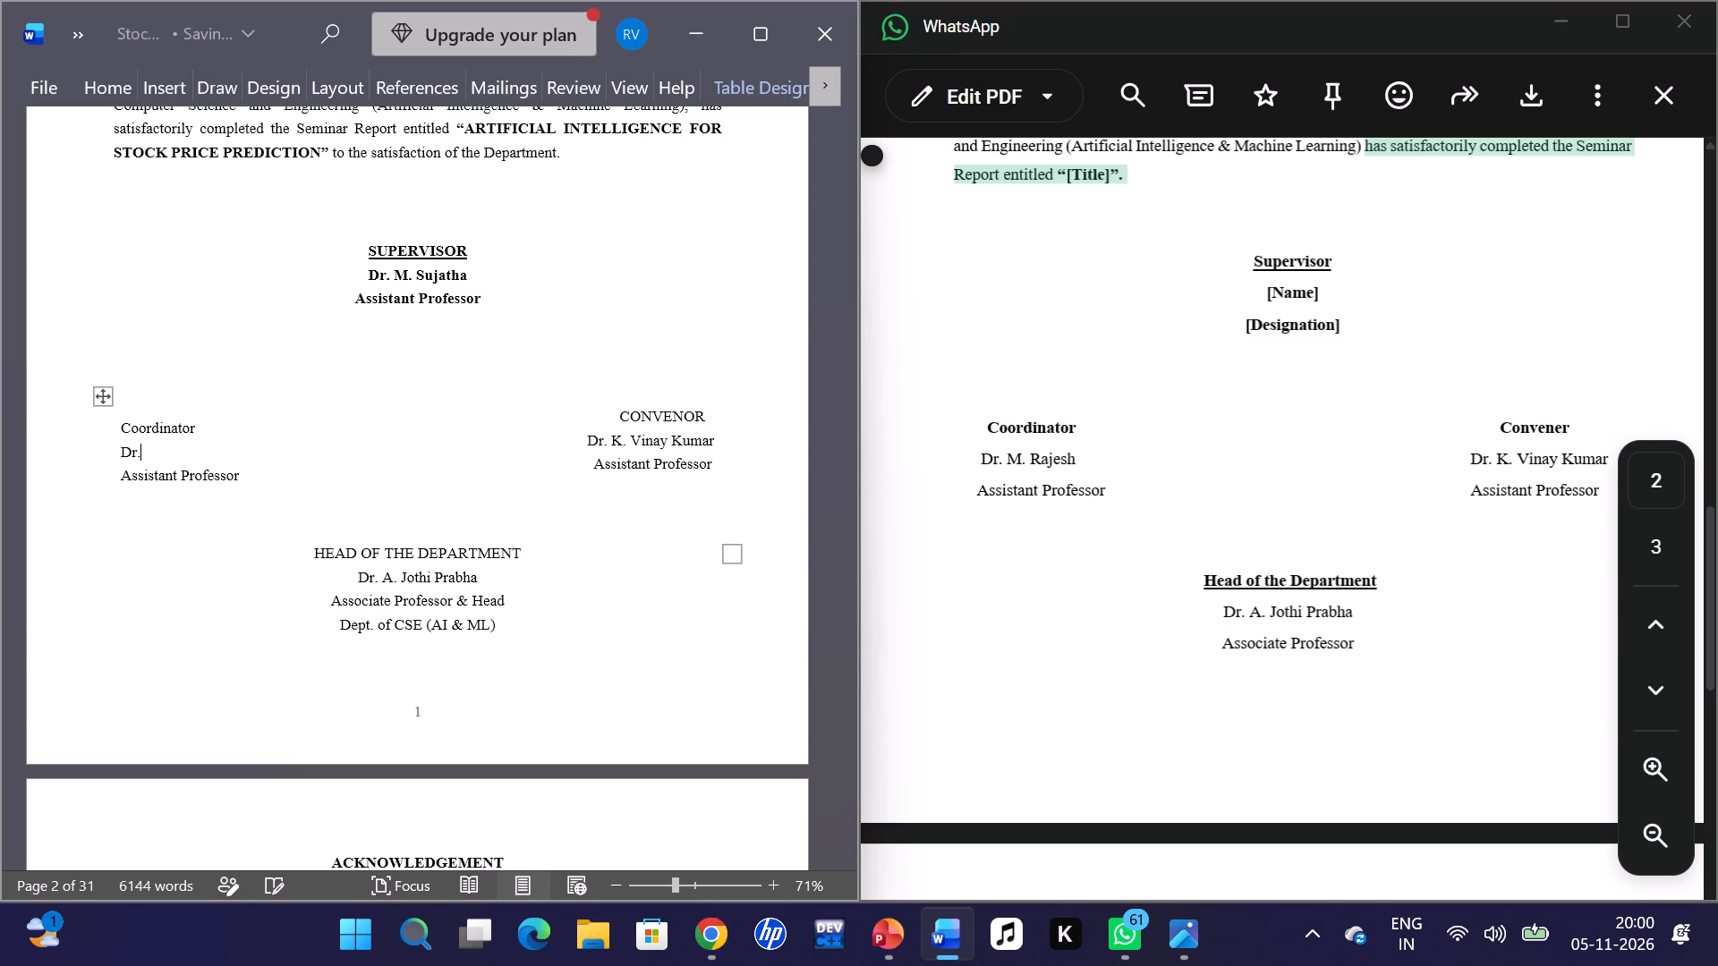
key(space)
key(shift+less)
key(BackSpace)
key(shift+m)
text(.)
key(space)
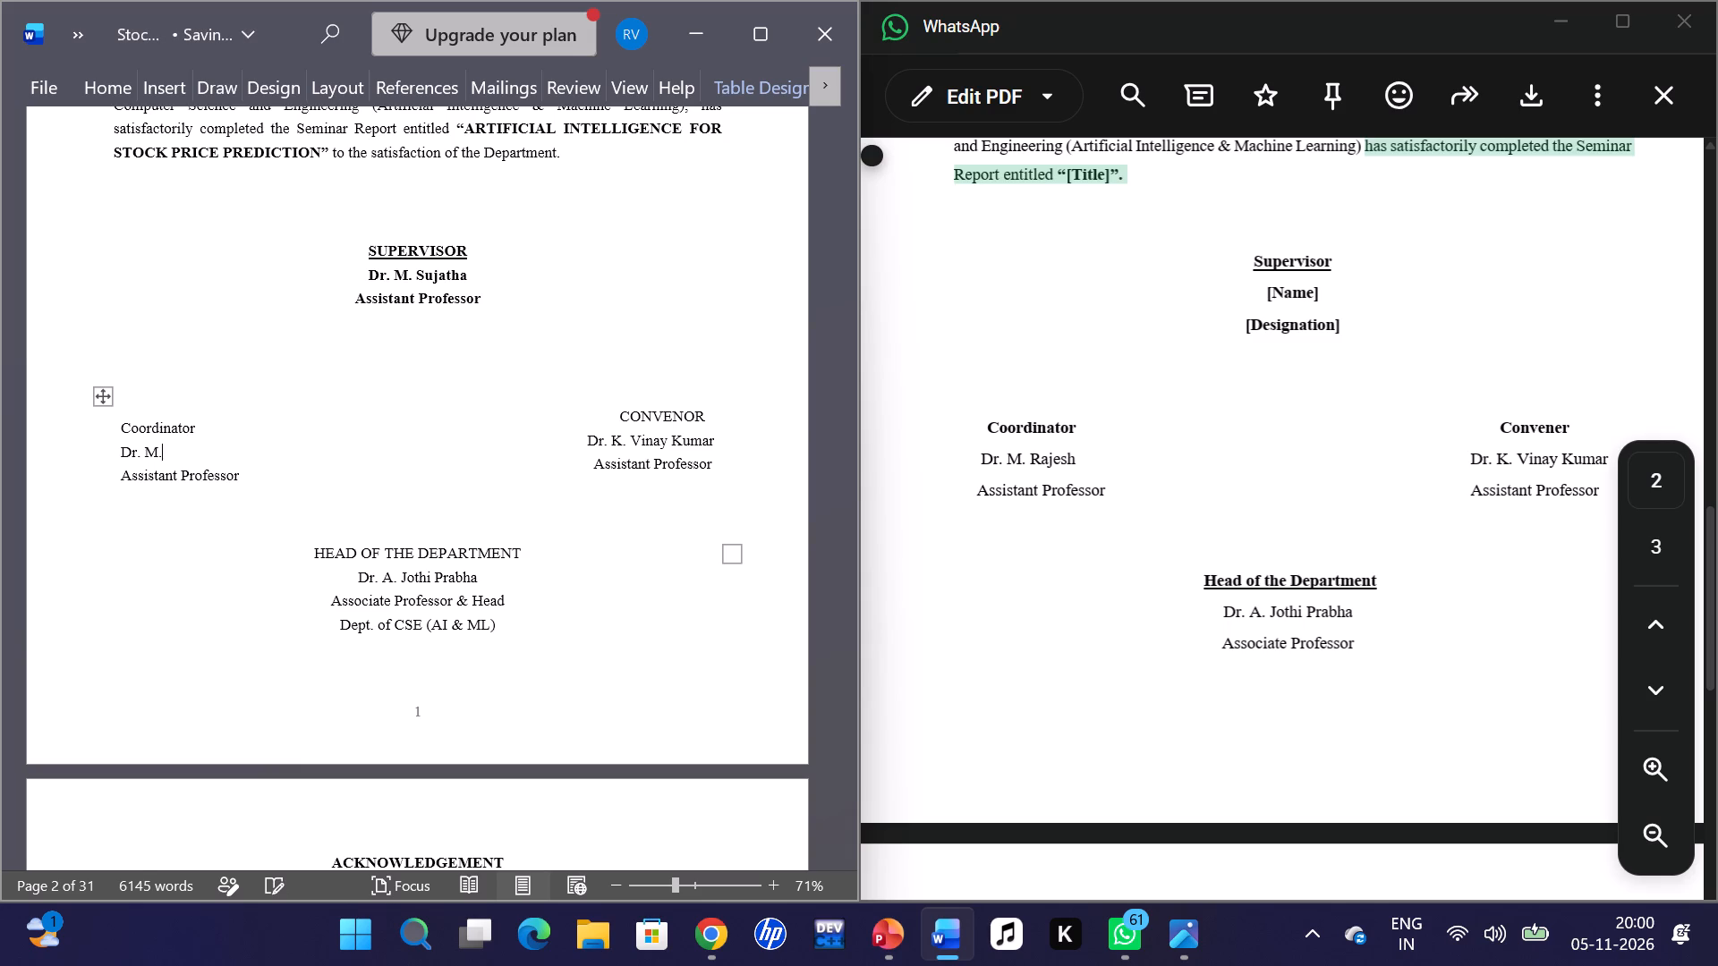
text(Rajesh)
Indent the "Coordinator" heading with five leading spaces so it sits centred above the coordinator's designation.
click(111, 471)
click(119, 478)
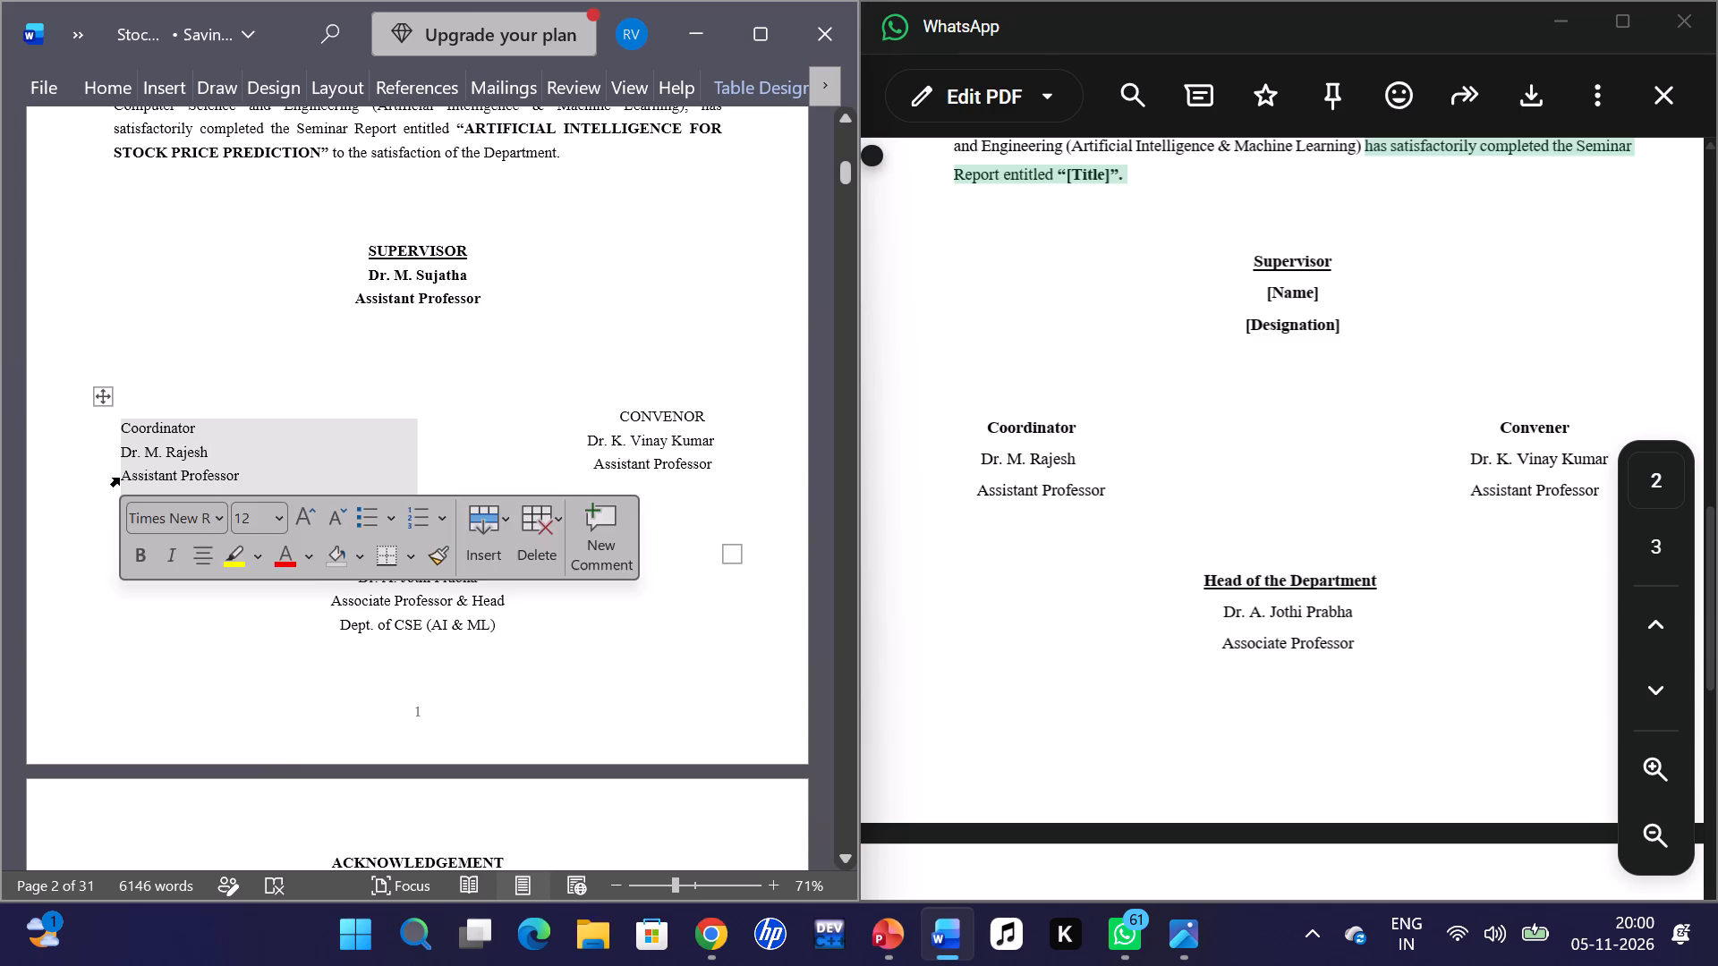
click(412, 350)
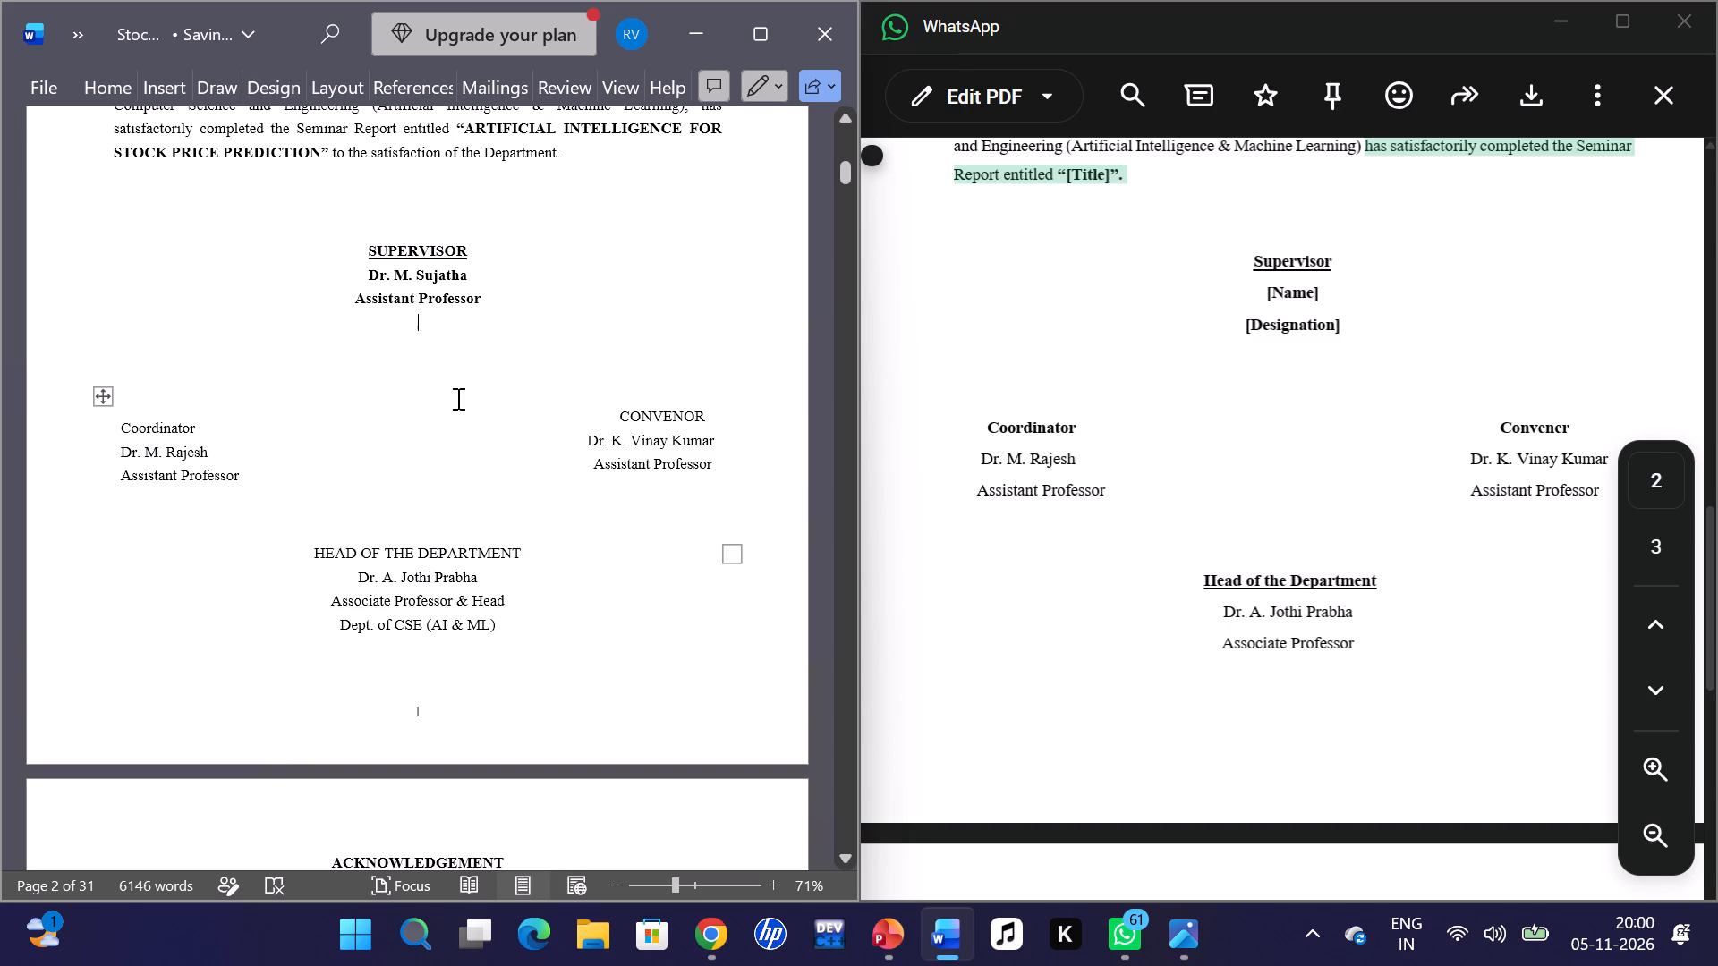
click(117, 427)
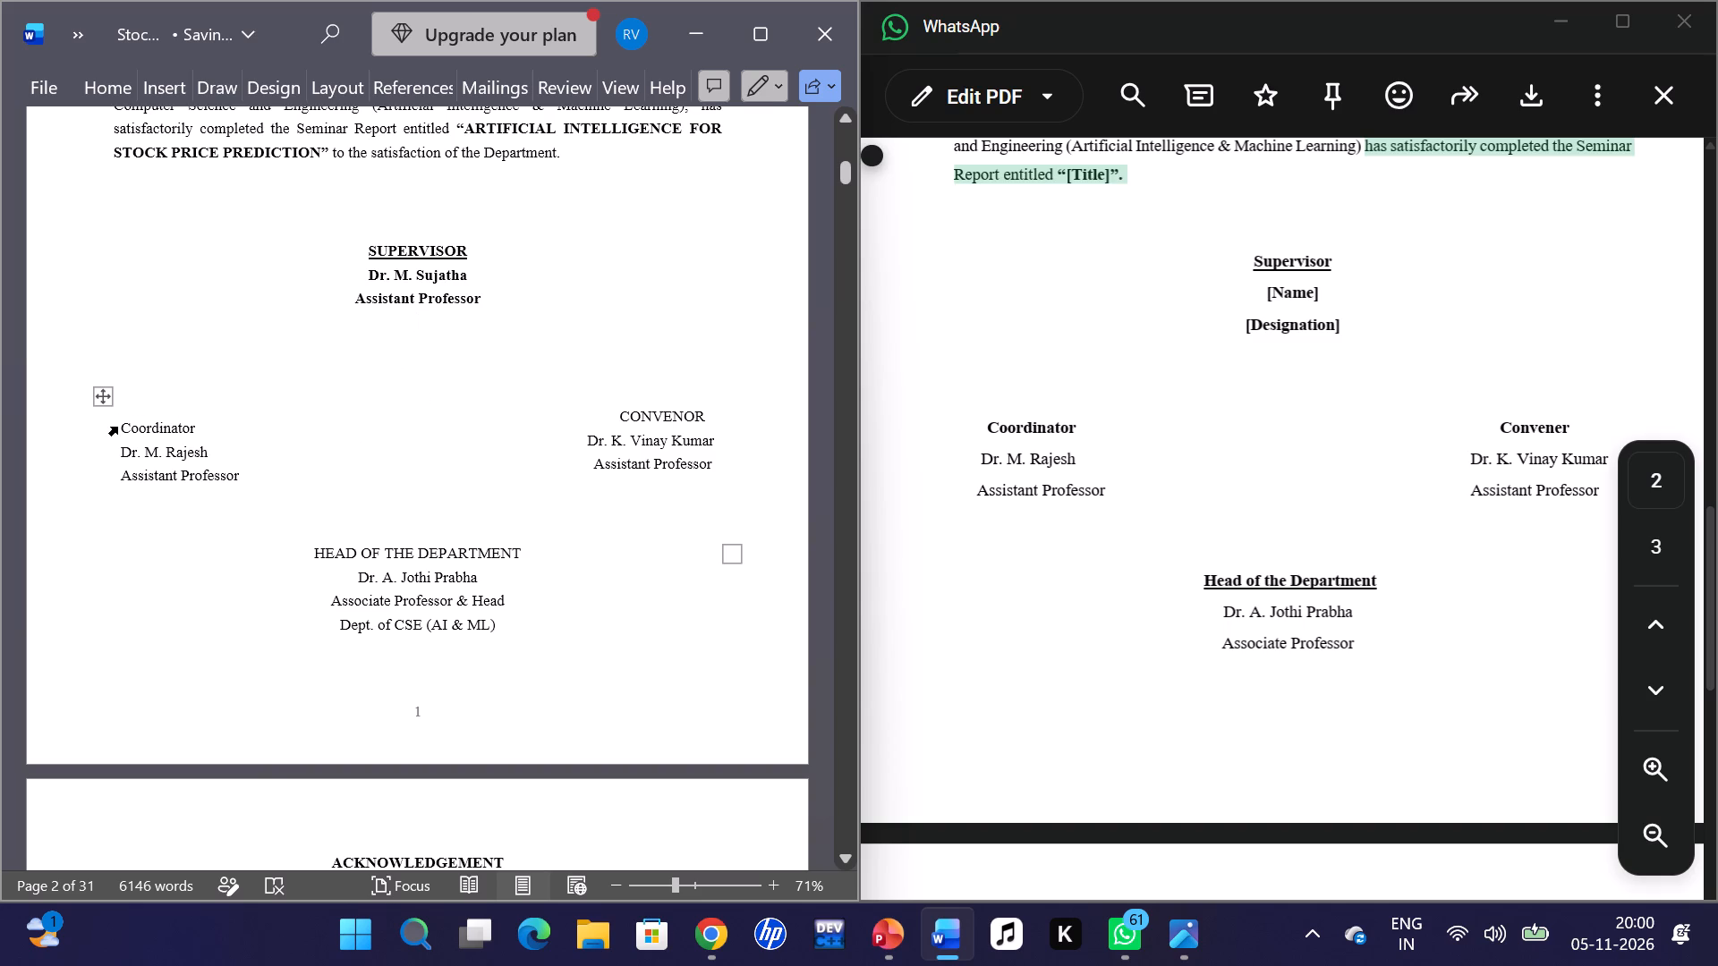
click(117, 427)
click(129, 419)
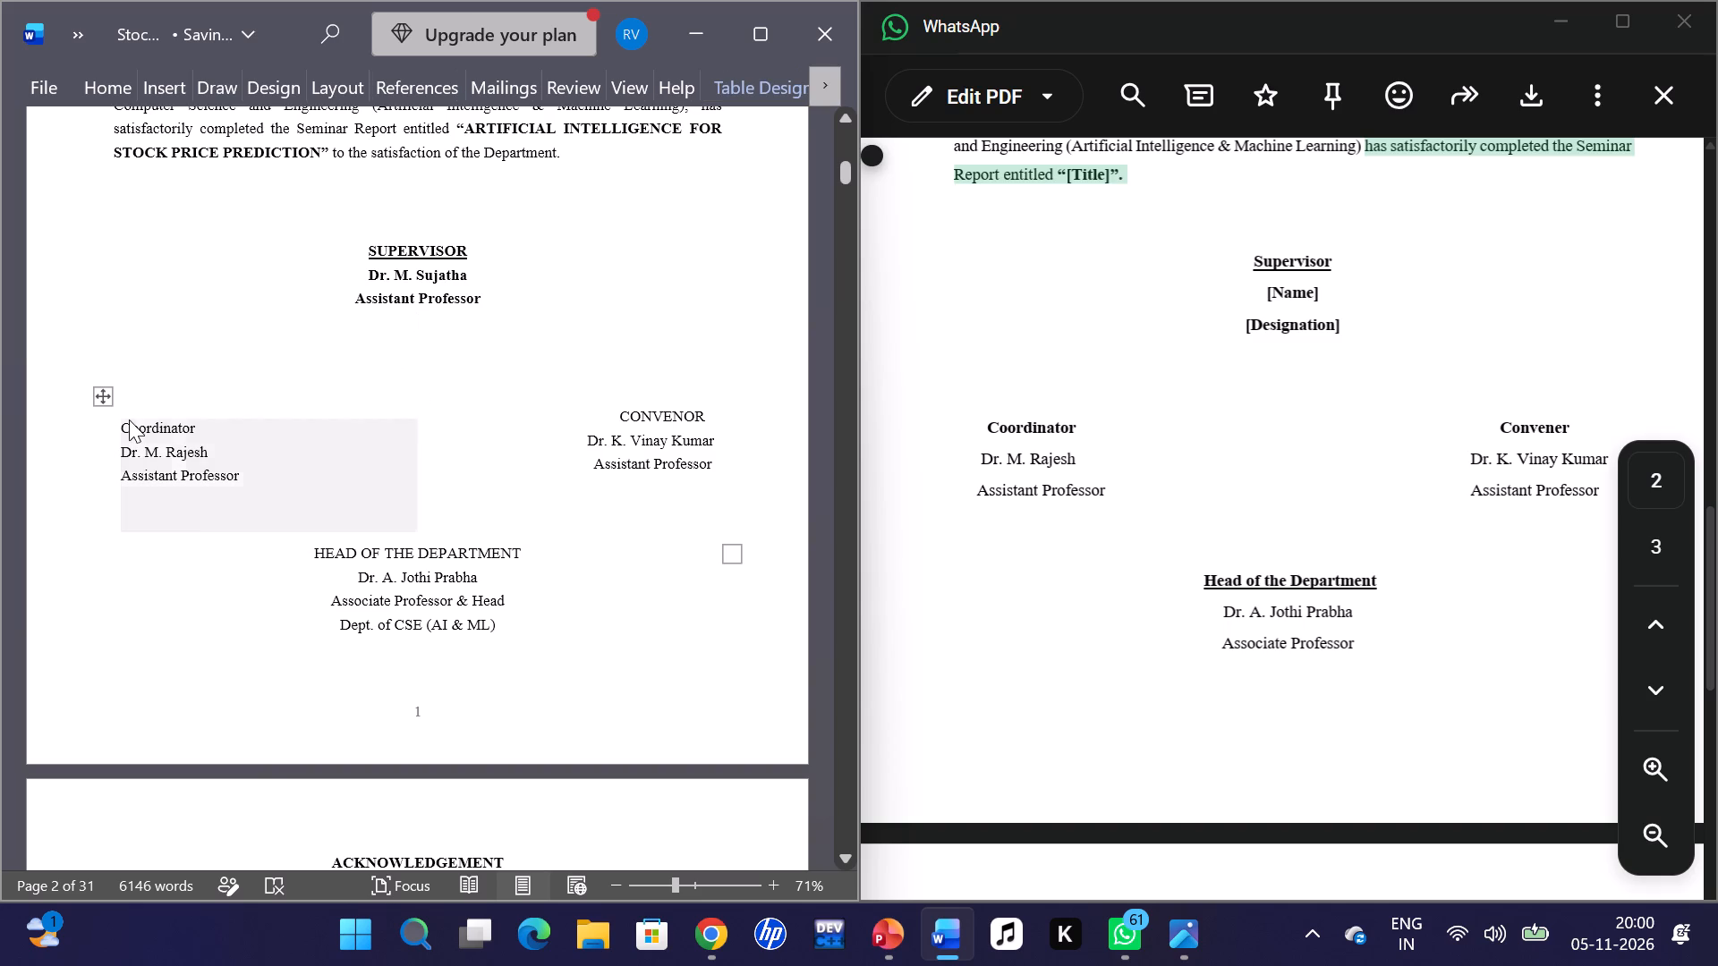
click(183, 418)
key(Left)
key(Left)
key(Left)
key(Left)
key(Left)
key(Left)
key(Left)
key(Left)
key(Left)
key(Left)
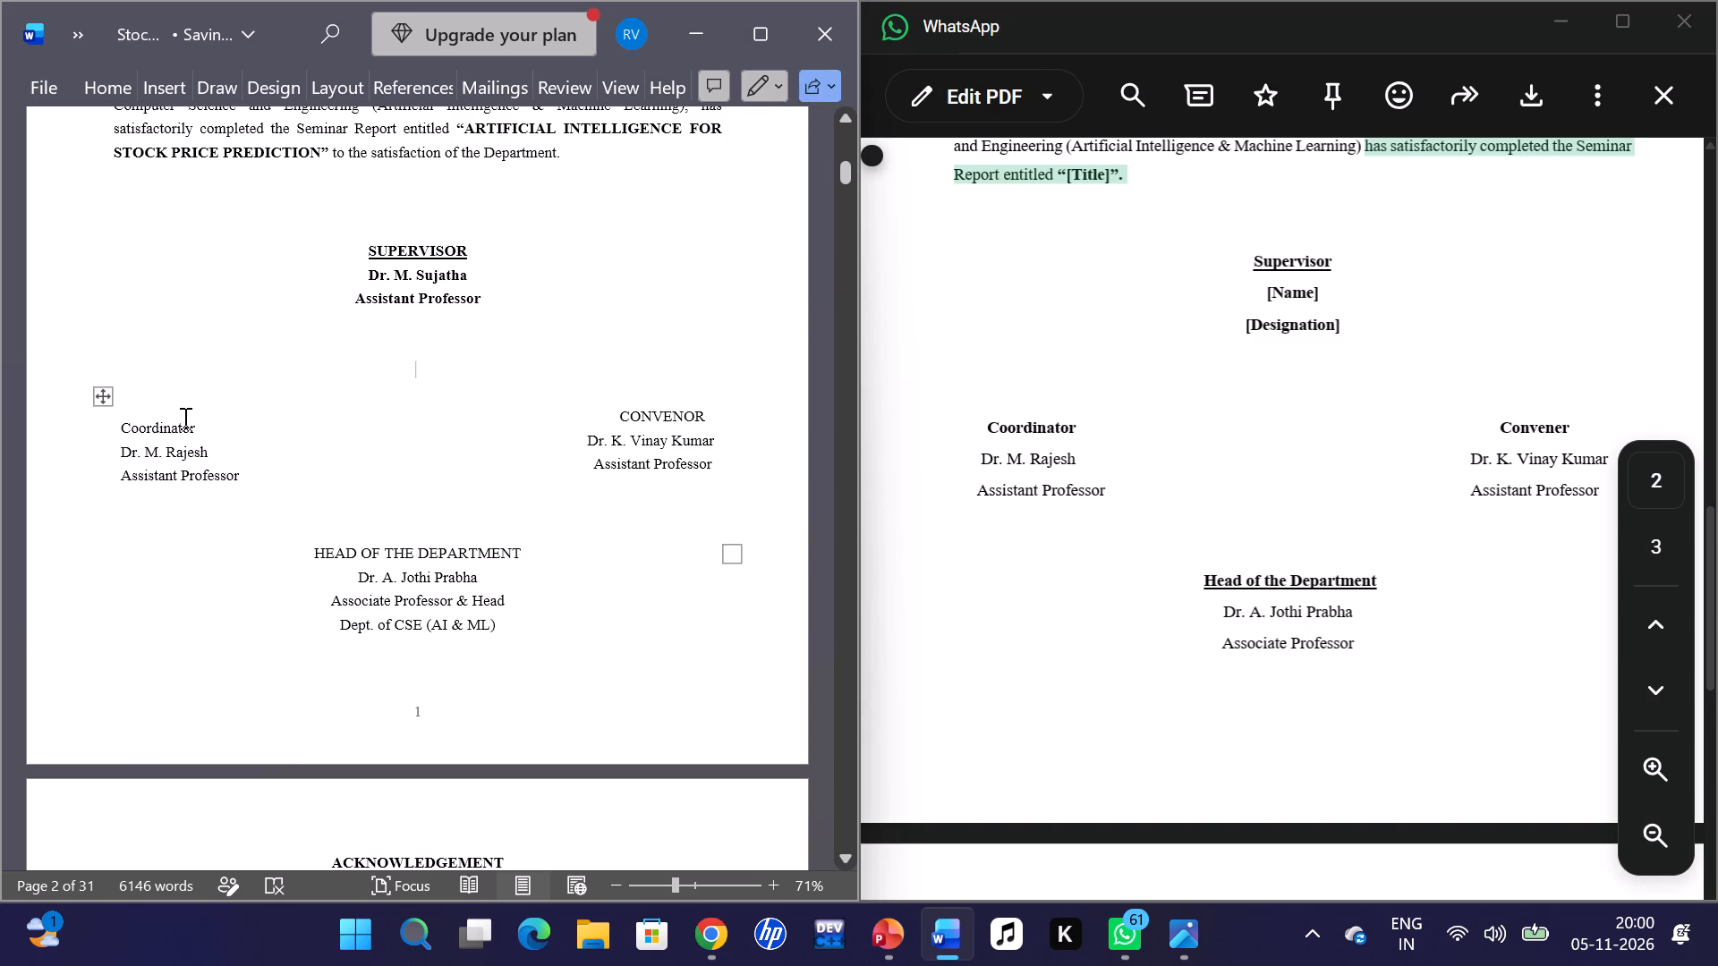
key(Right)
key(space)
key(space)
key(space)
key(space)
key(space)
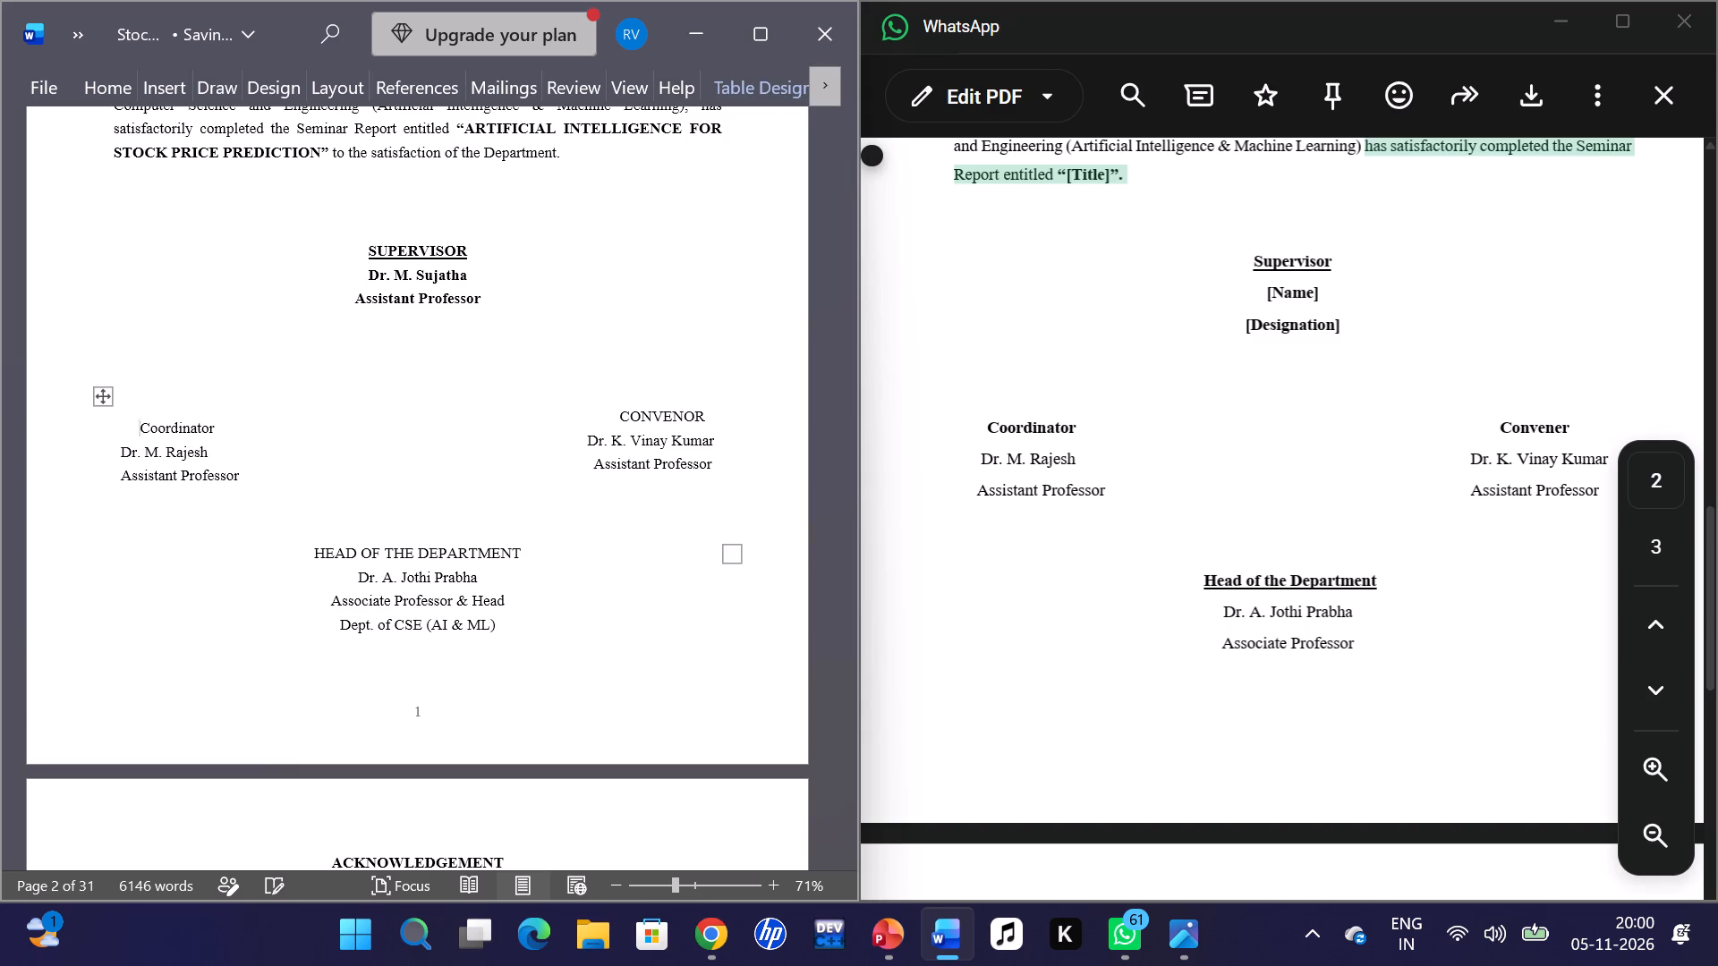
key(space)
key(BackSpace)
Indent the coordinator's name slightly so it lines up beneath the shifted "Coordinator" heading.
click(118, 449)
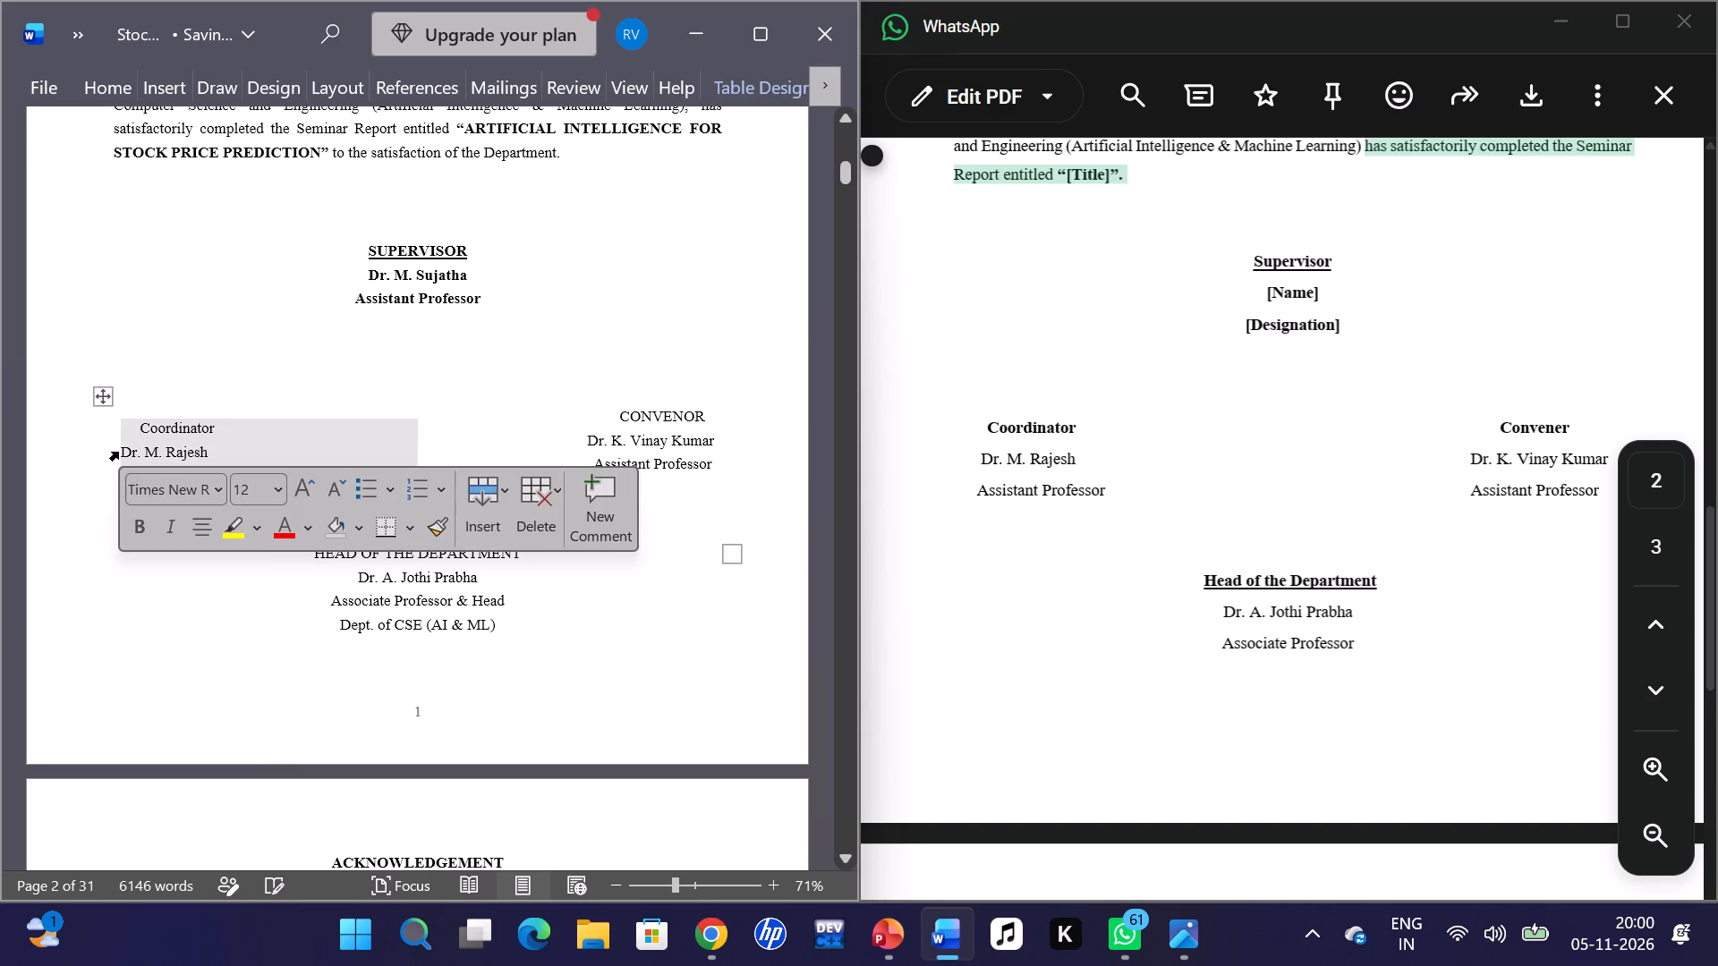
click(119, 456)
drag(122, 454, 138, 449)
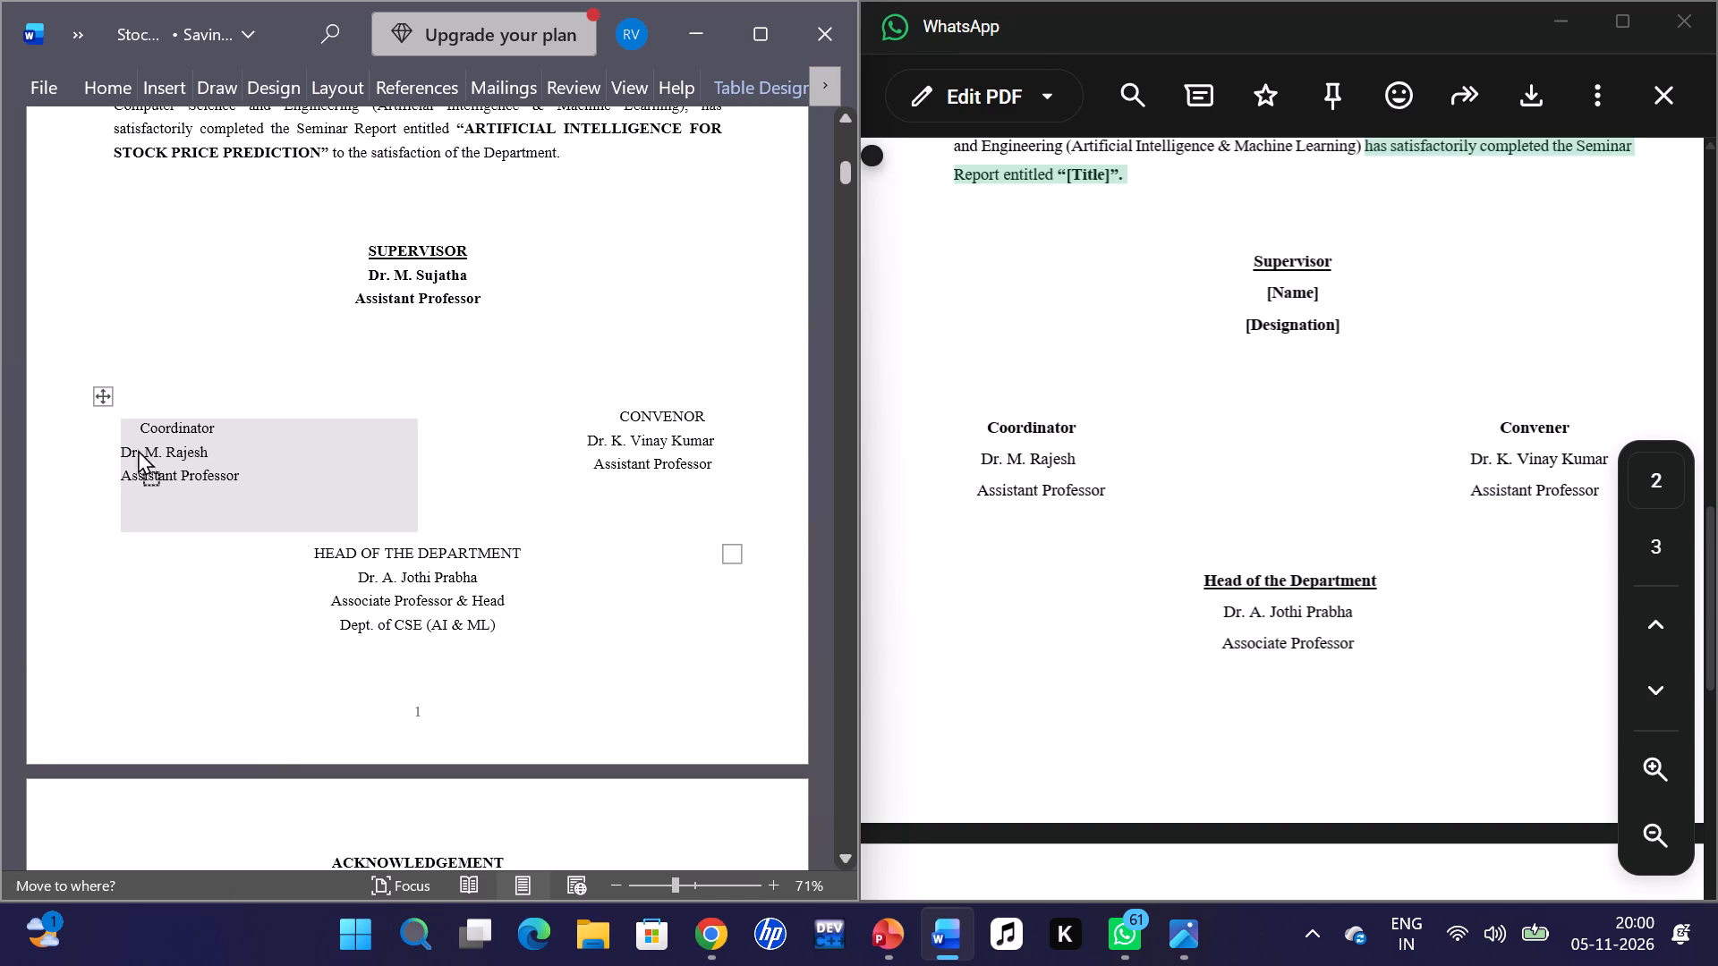
Indent the coordinator's name on the certificate page with three leading spaces so it sits centred above "Assistant Professor".
drag(138, 449, 154, 445)
click(154, 445)
key(Left)
key(Left)
key(Left)
key(Left)
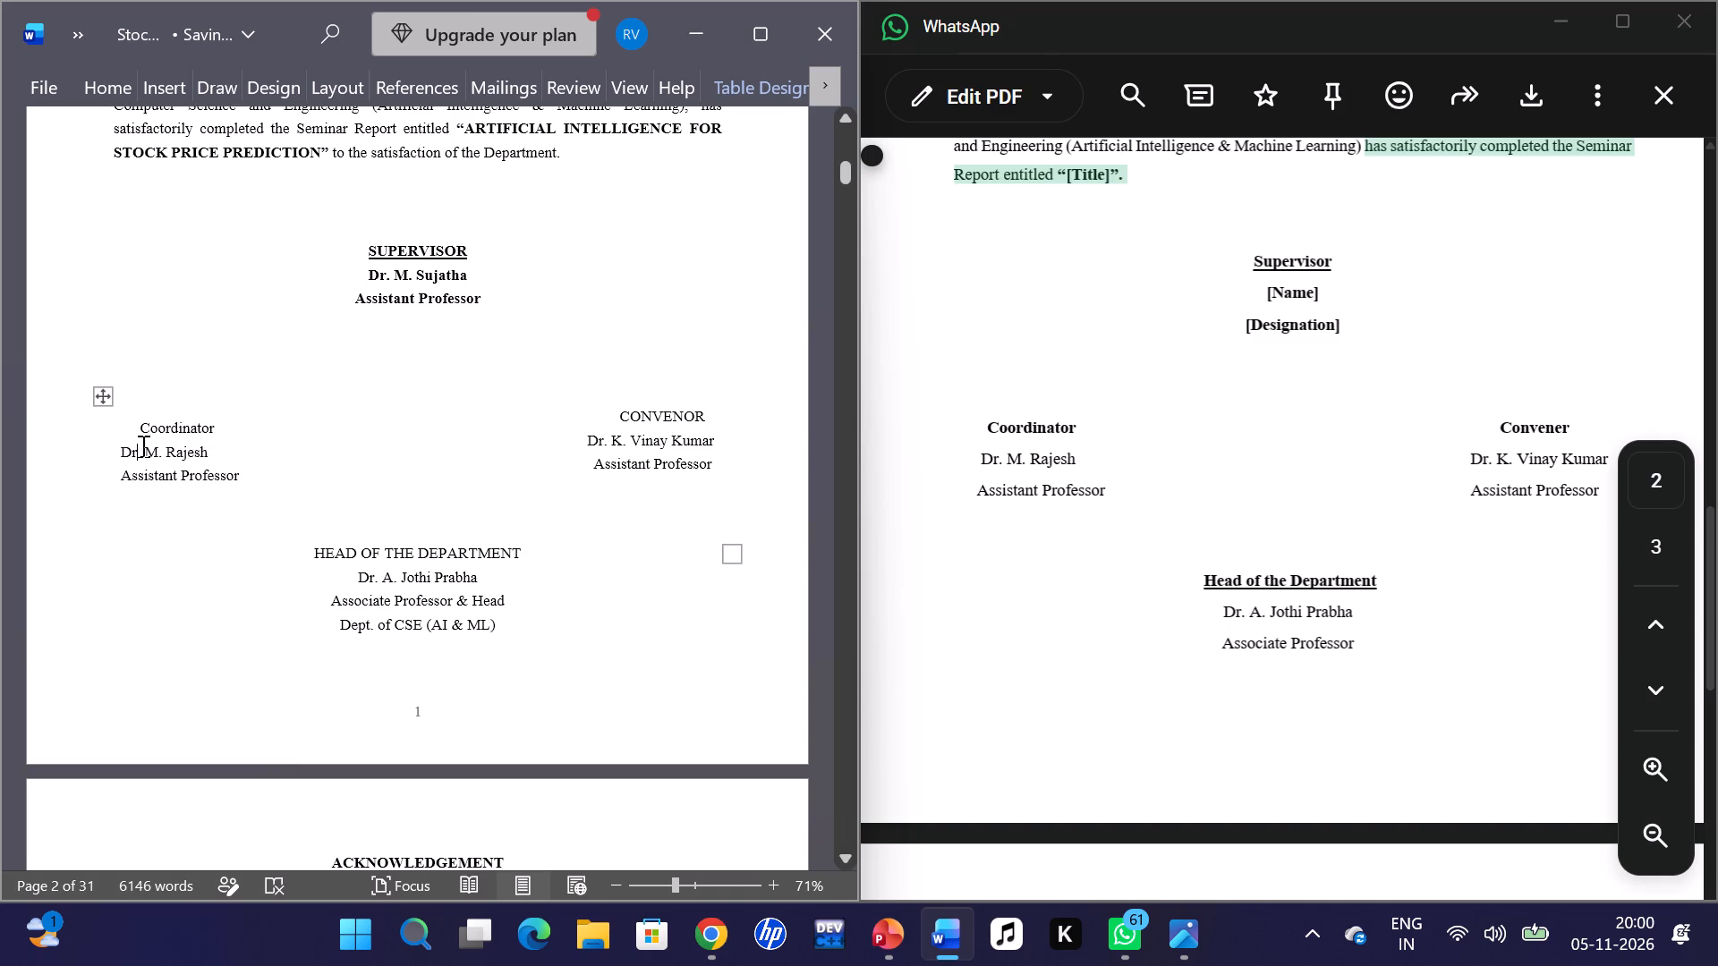
key(Left)
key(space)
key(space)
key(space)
Move the text cursor from the "Coordinator" heading to just before the "CONVENOR" heading in the certificate page's signature table.
click(199, 428)
click(199, 428)
key(Right)
key(Right)
key(Right)
key(Right)
key(Right)
key(Right)
key(Right)
key(Right)
key(Right)
key(Right)
key(Right)
key(Right)
key(Right)
key(Right)
key(Right)
key(Right)
key(Right)
key(Right)
key(Right)
key(Right)
key(Right)
key(Right)
key(Right)
key(Right)
key(Right)
key(Right)
key(Right)
key(Right)
key(Right)
key(Right)
key(Right)
key(Right)
key(Right)
key(Right)
key(Right)
key(Right)
key(Right)
key(Right)
key(Right)
key(Right)
key(Right)
key(Right)
key(Right)
key(Right)
key(Right)
key(Right)
key(Right)
key(Right)
key(Right)
key(Right)
key(Right)
key(Right)
key(Right)
key(Right)
key(Right)
key(Right)
key(Right)
key(Right)
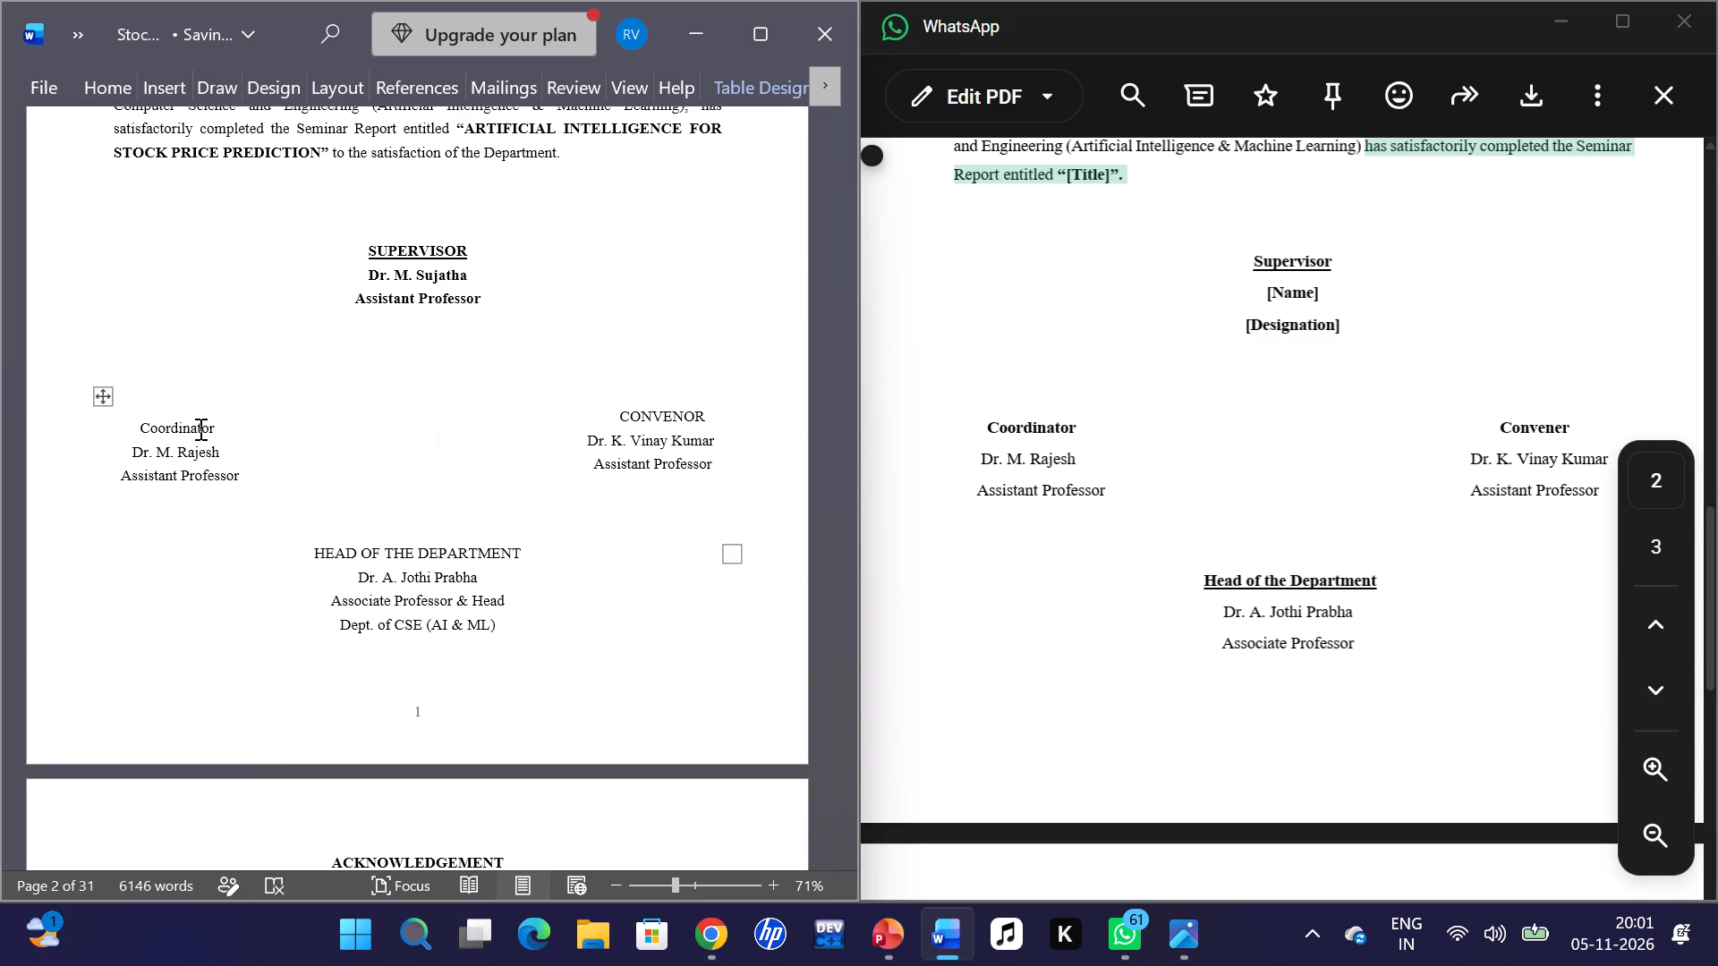
key(Left)
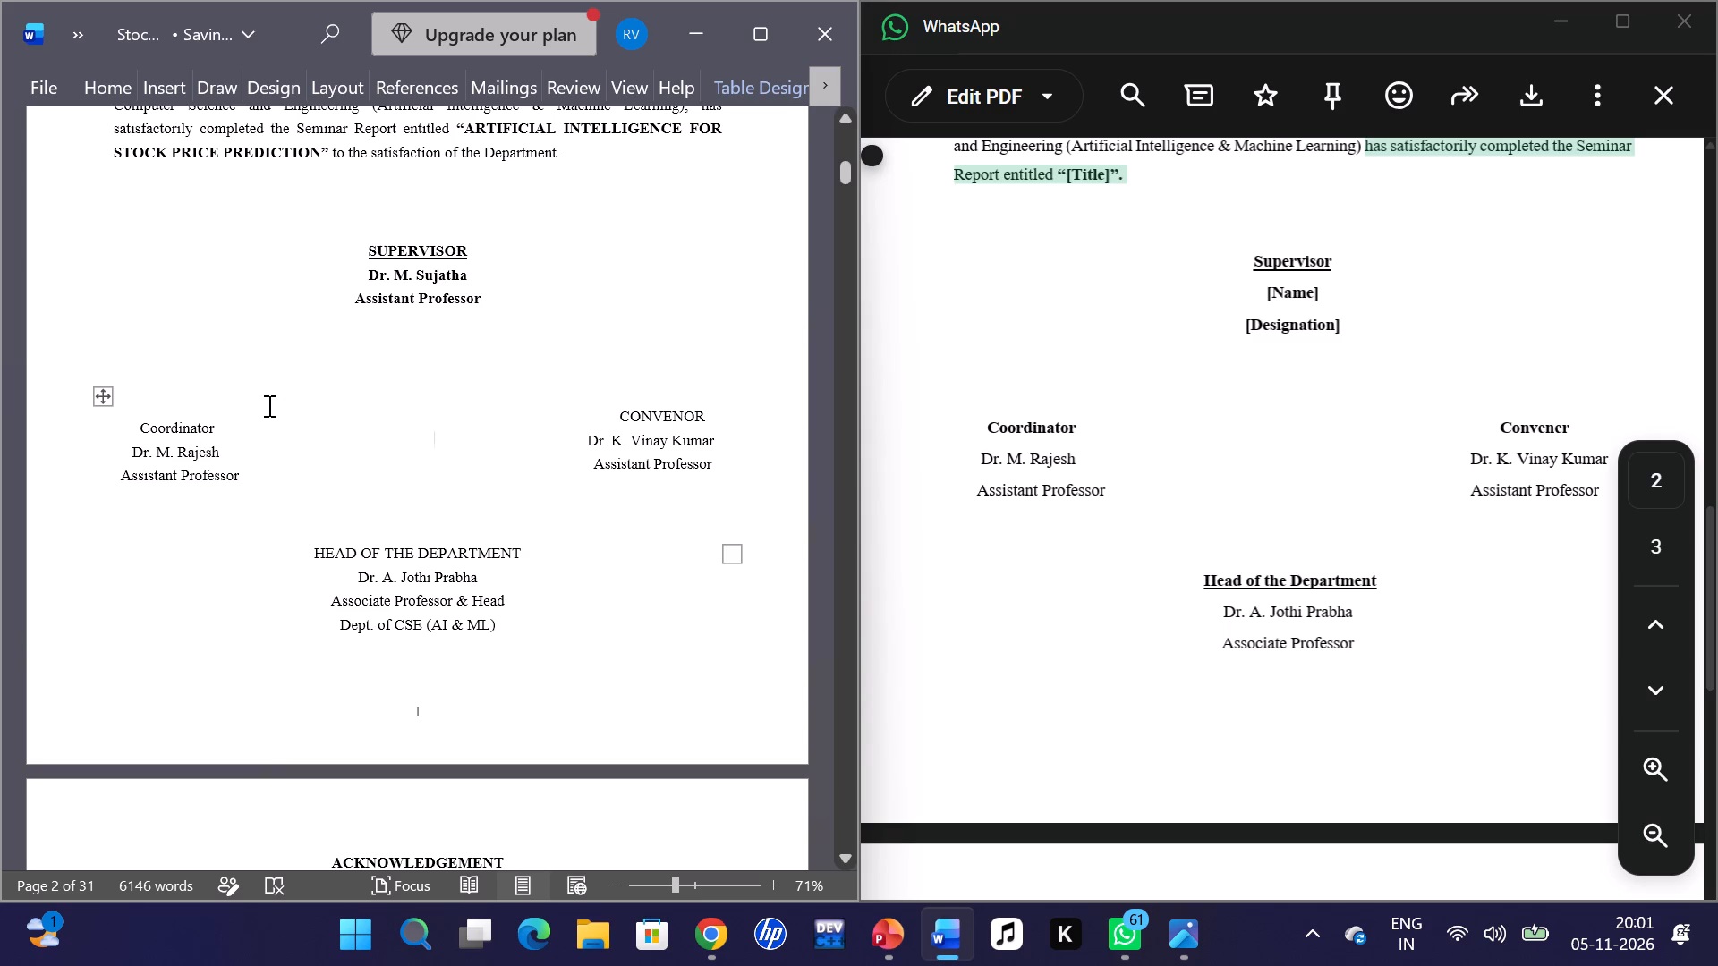
key(Right)
key(Right)
key(Right)
key(Right)
key(Right)
key(Right)
key(Right)
key(Right)
key(Right)
key(Right)
key(Right)
key(Right)
key(Right)
key(Right)
key(Right)
key(Right)
key(Right)
key(Right)
key(Right)
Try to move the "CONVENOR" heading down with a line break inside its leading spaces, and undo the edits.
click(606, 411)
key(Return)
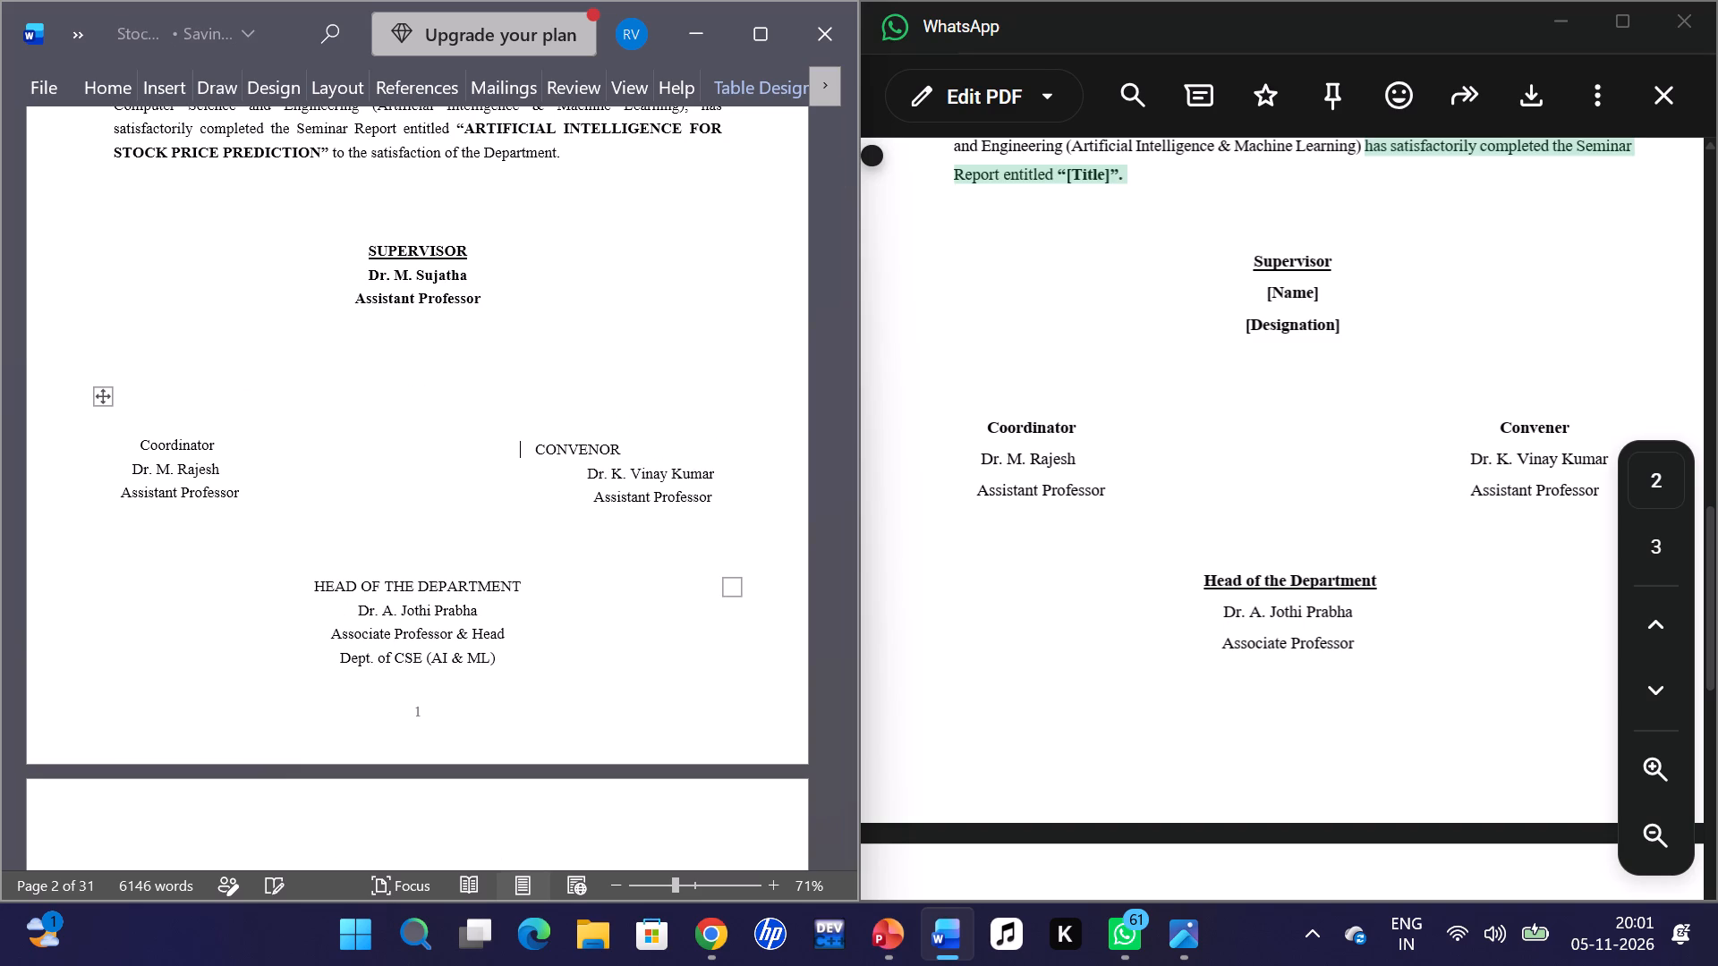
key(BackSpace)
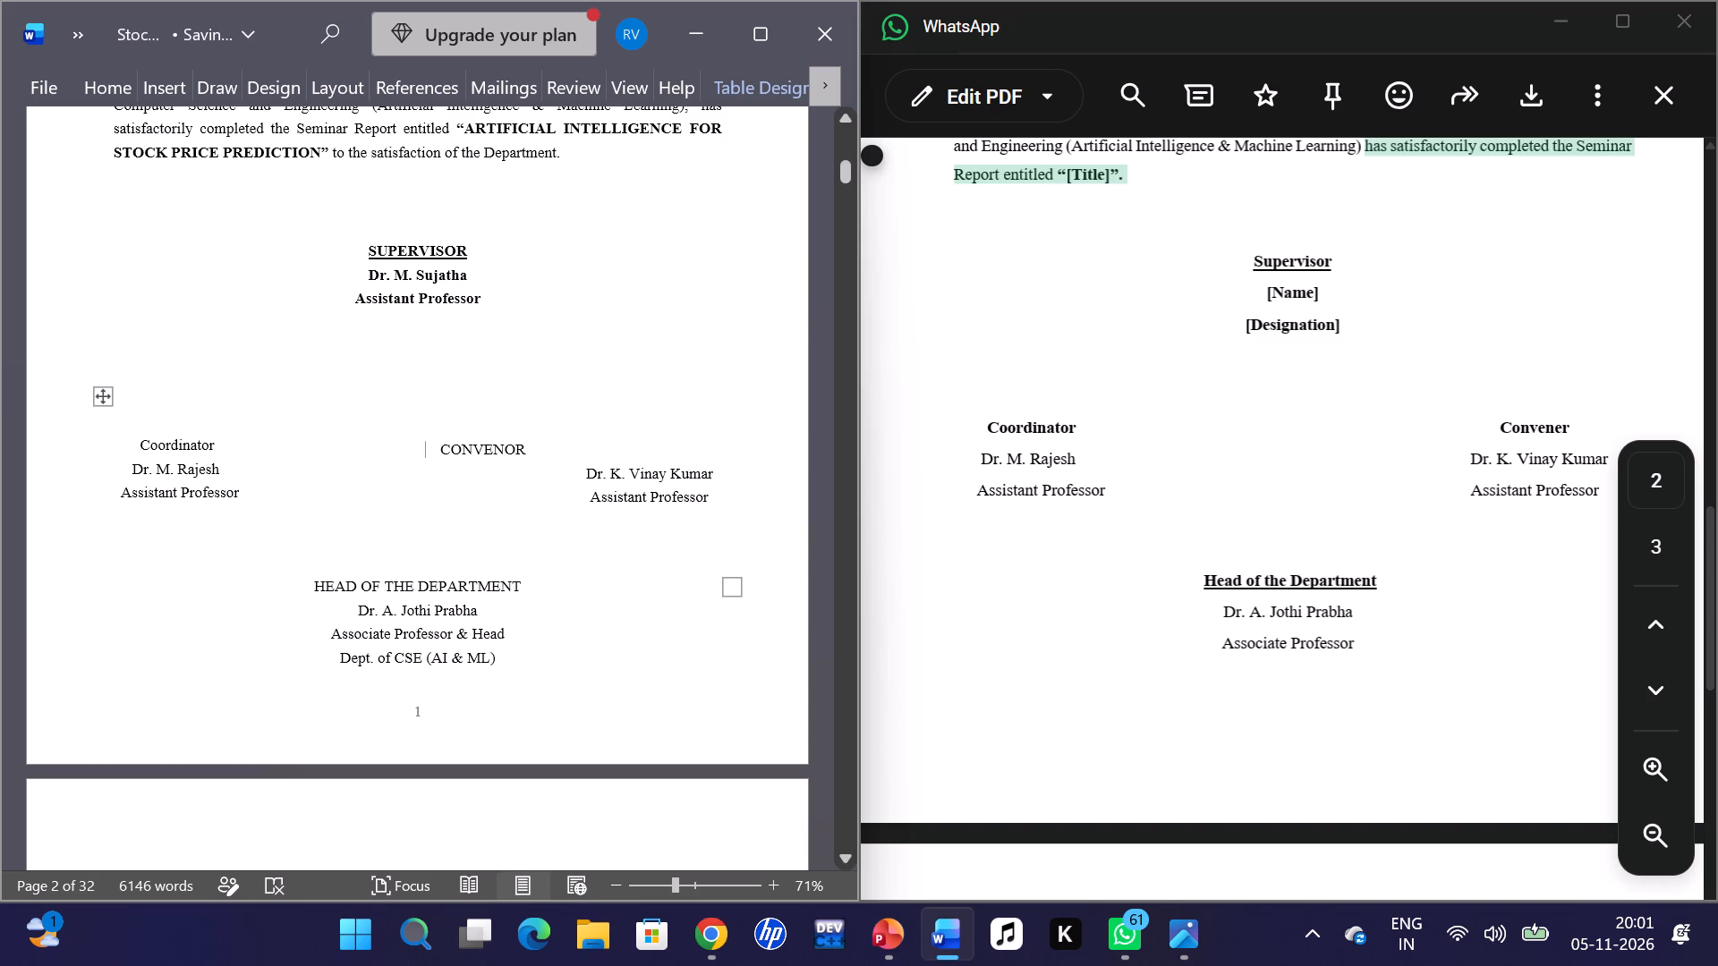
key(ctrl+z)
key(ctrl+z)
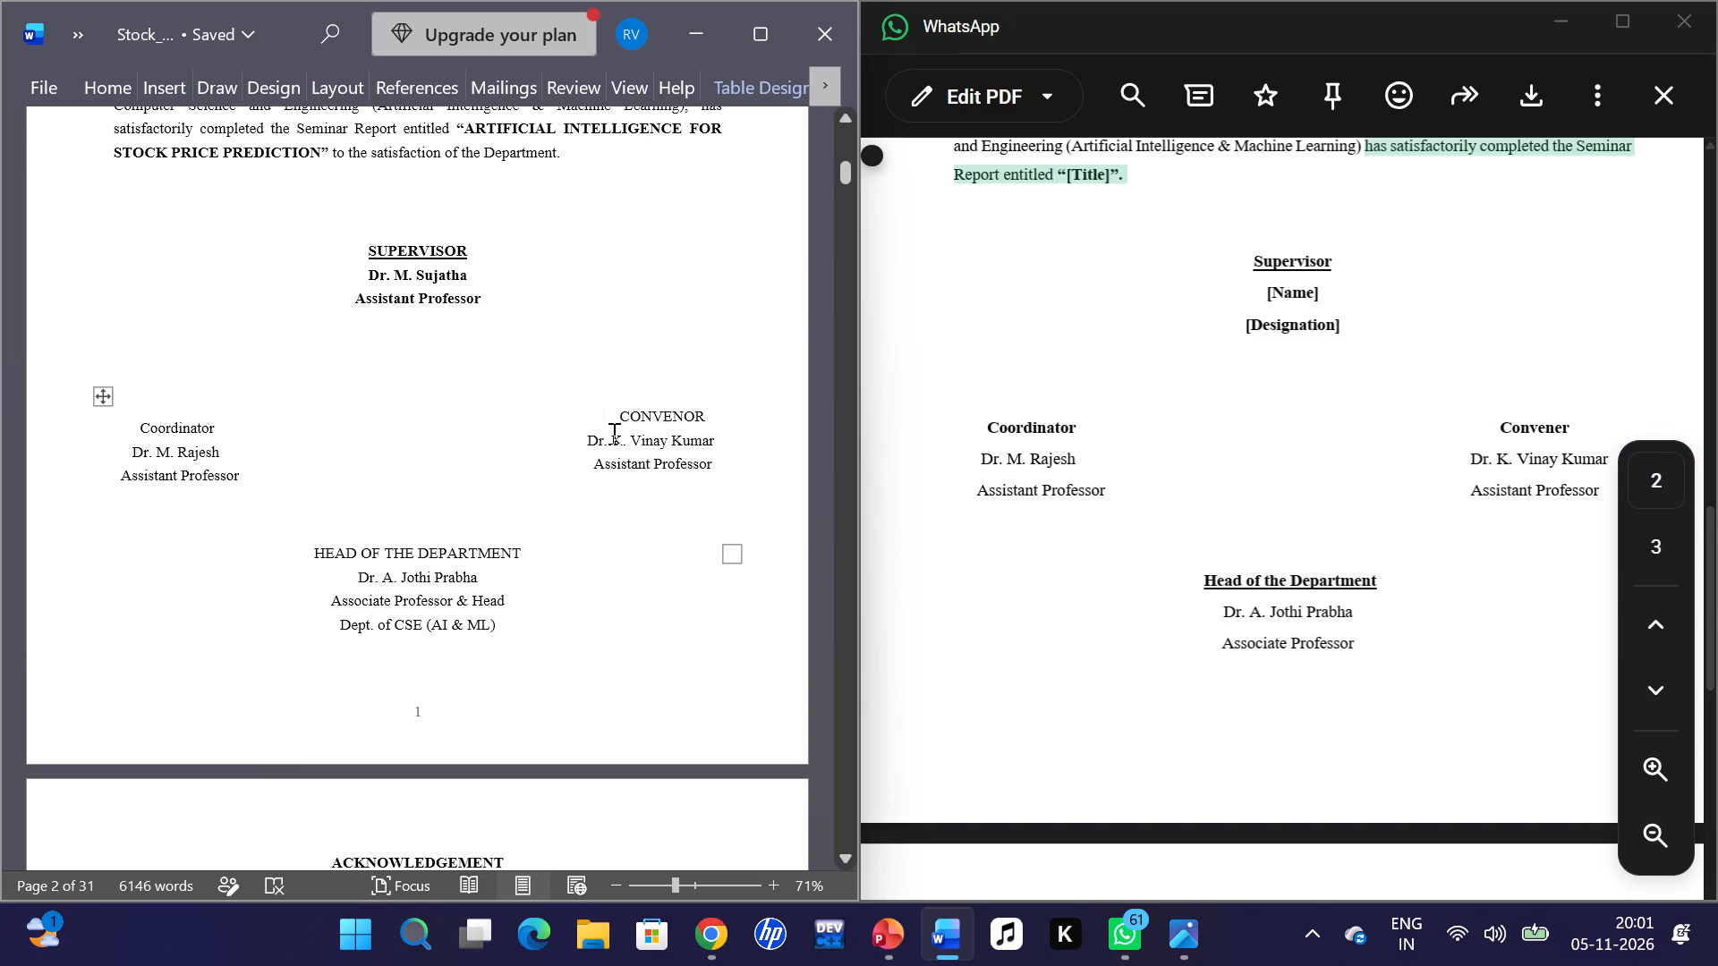
Move the "CONVENOR" heading down one line and indent it with leading spaces so it sits above the convenor's name.
key(Right)
key(Right)
key(Right)
key(Right)
key(Return)
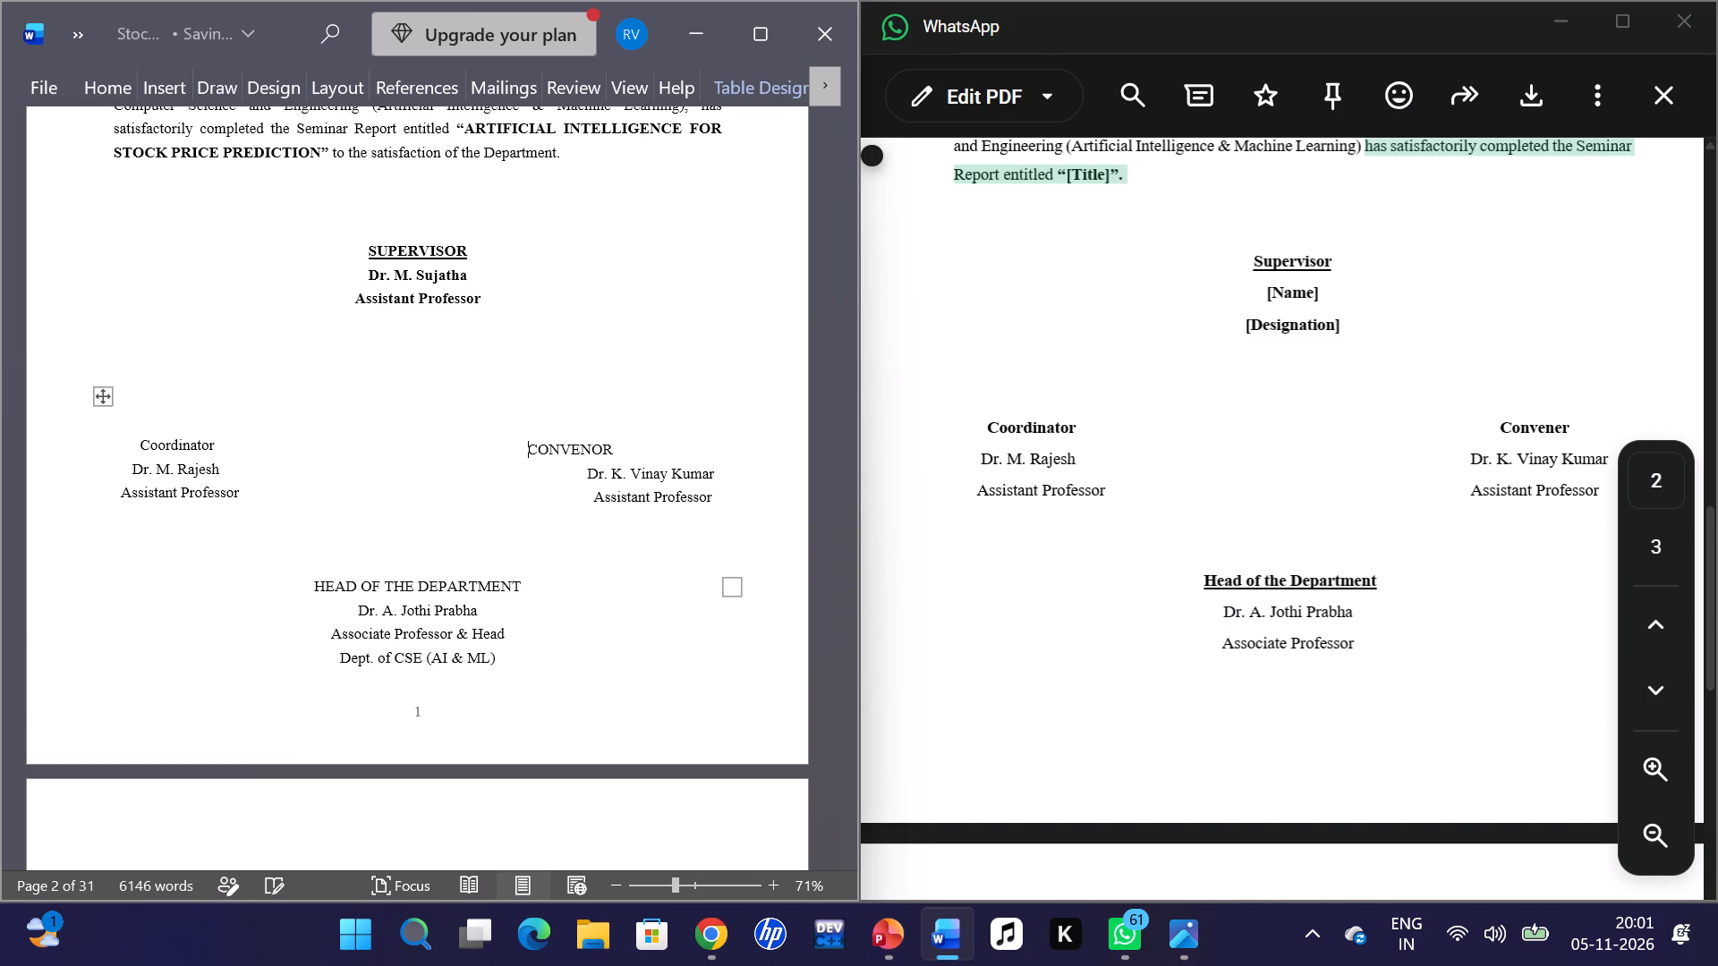
key(space)
key(space)
key(space)
key(space)
key(space)
key(space)
key(space)
key(space)
key(space)
key(space)
key(space)
key(space)
key(space)
key(space)
key(space)
key(space)
key(space)
key(space)
key(space)
key(space)
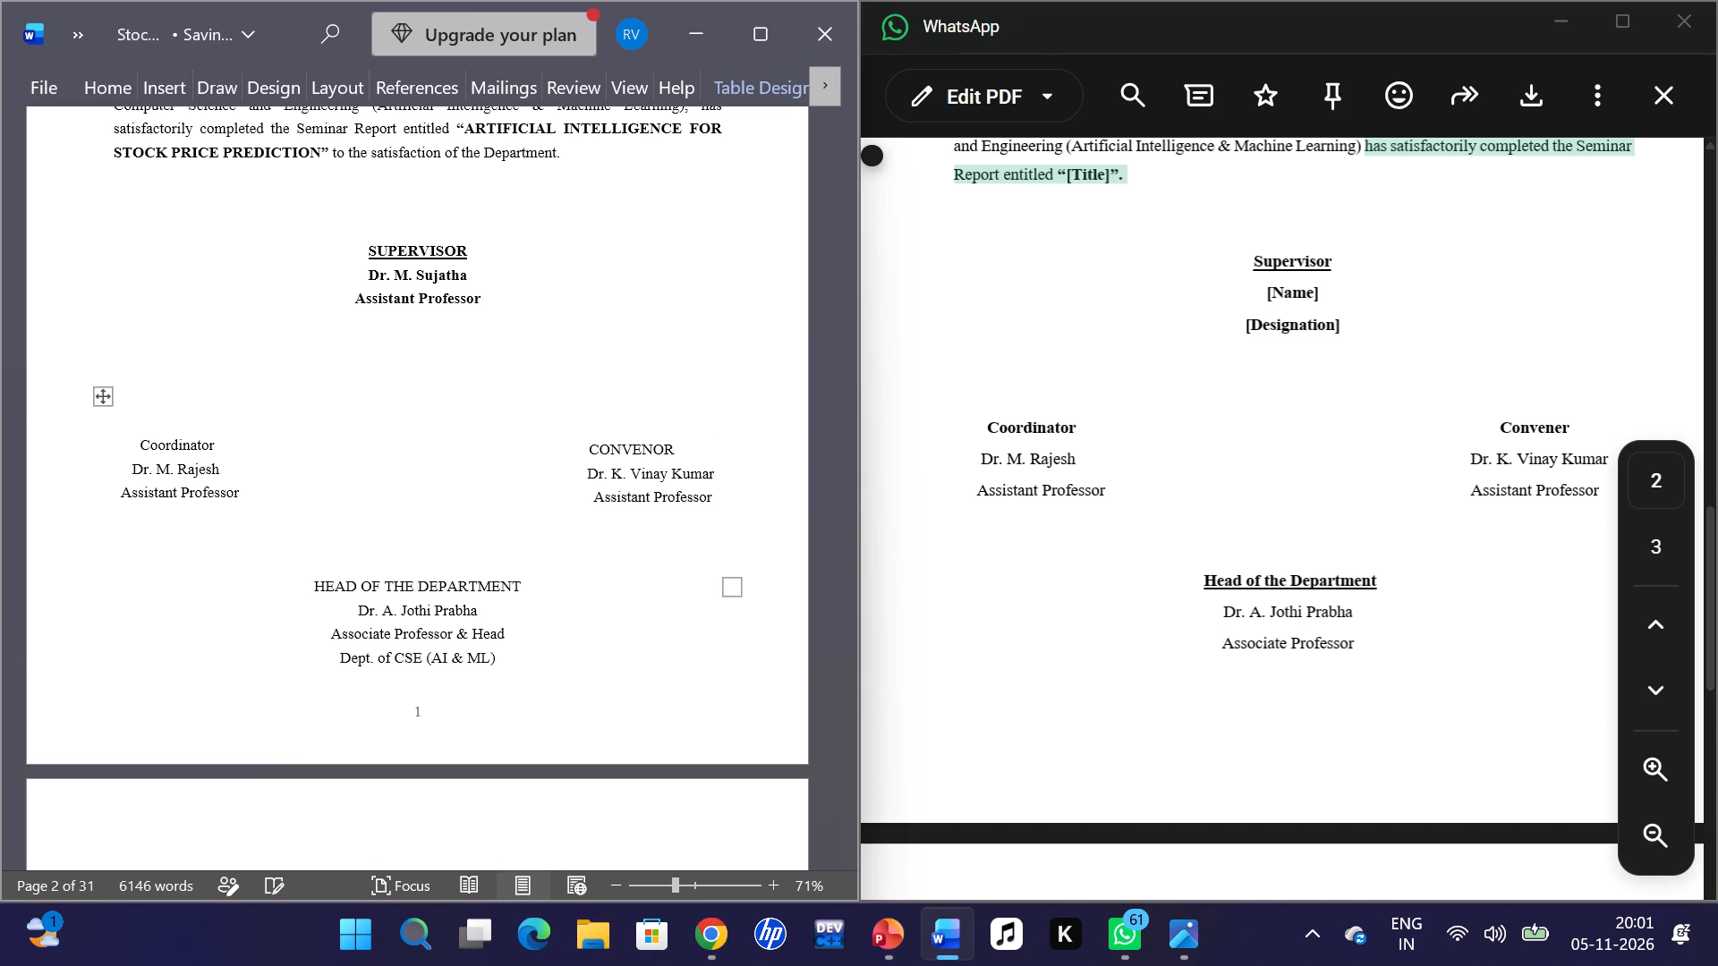
key(space)
key(space)
key(space)
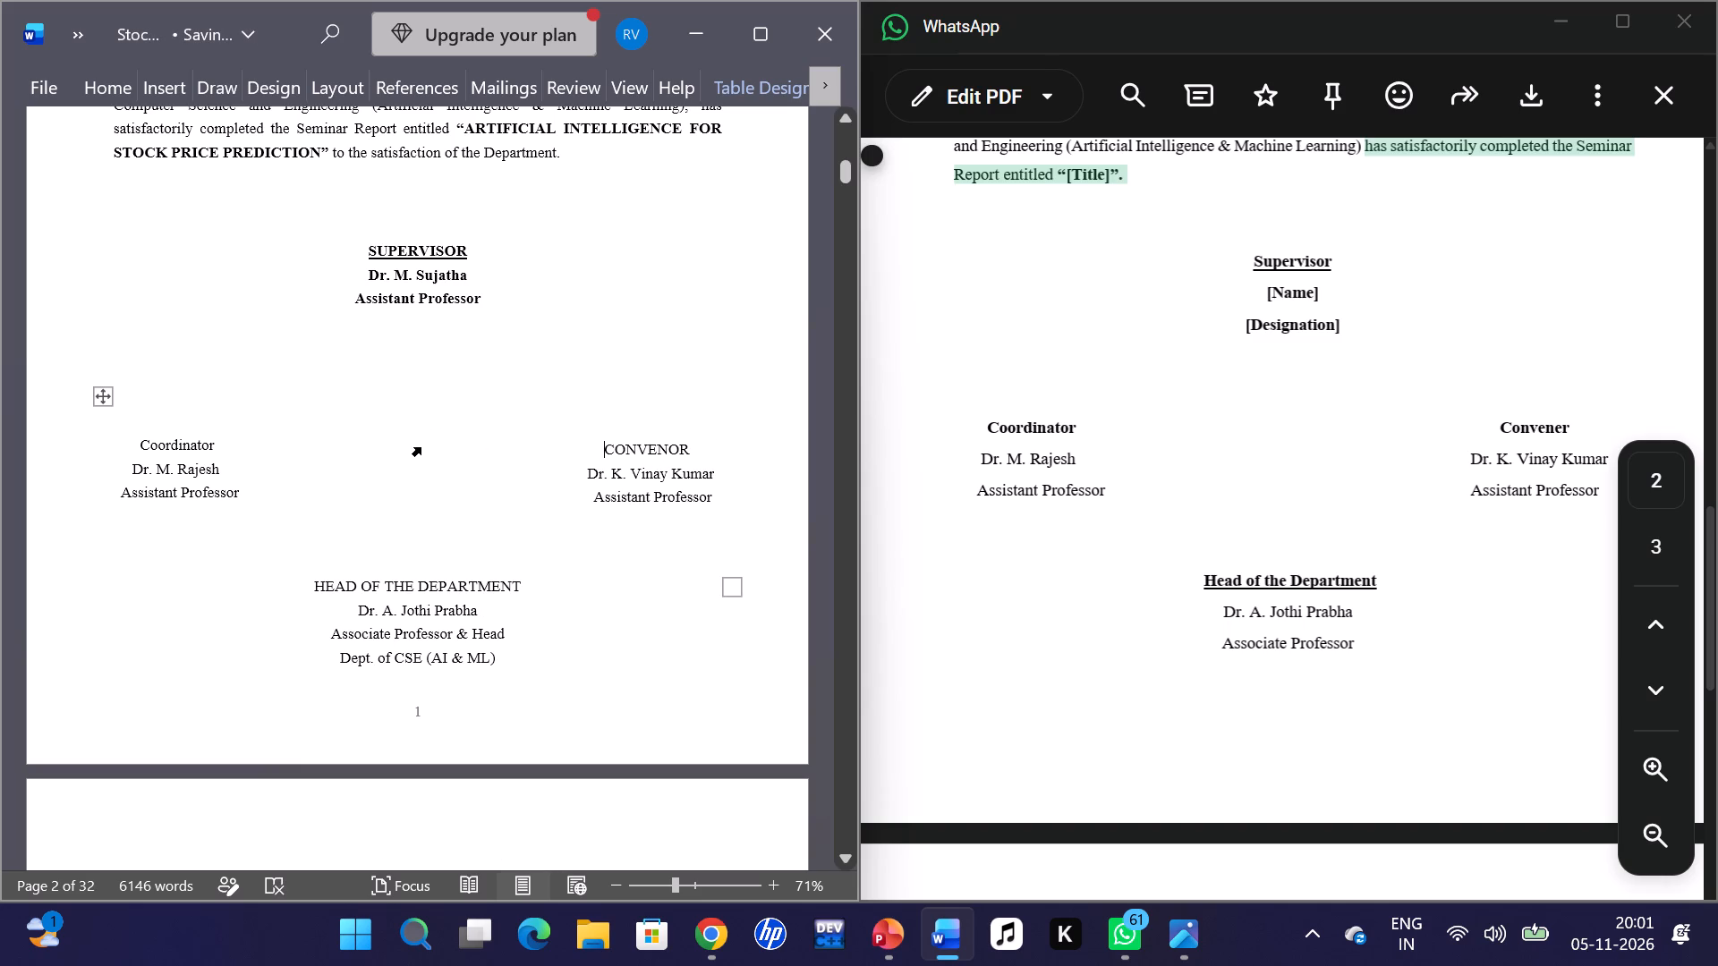
Delete the "Dept. of CSE (AI & ML)" line from the head of the department block.
drag(515, 660, 349, 653)
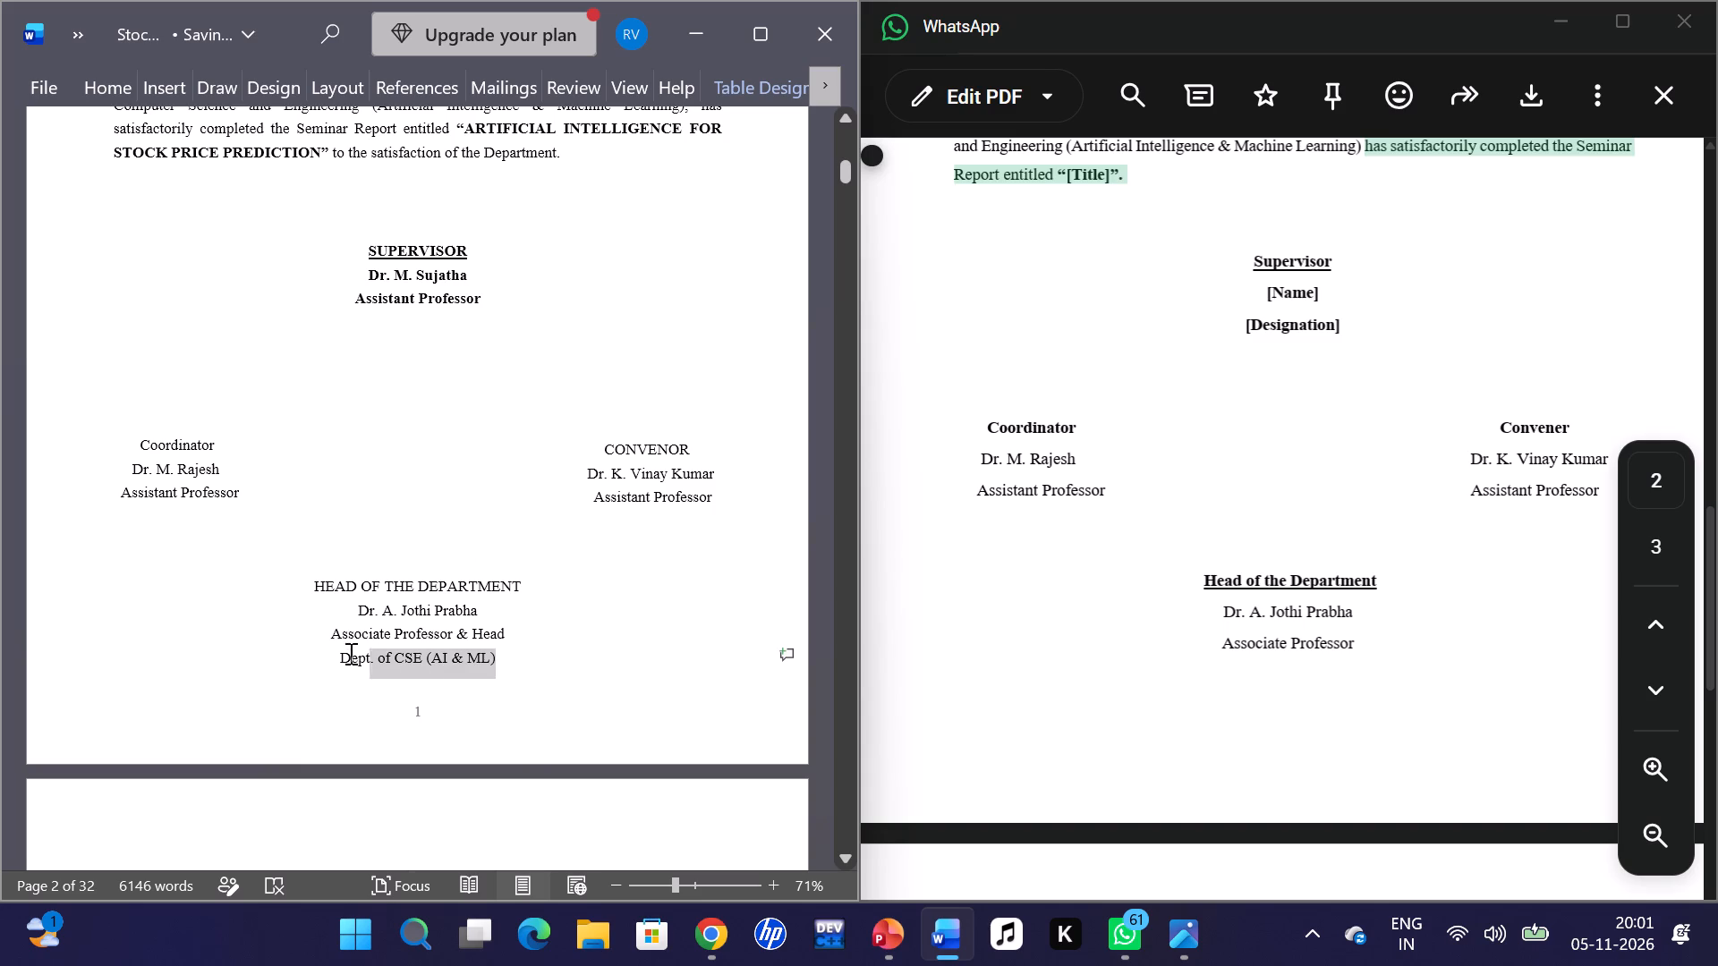
drag(349, 653, 342, 653)
key(BackSpace)
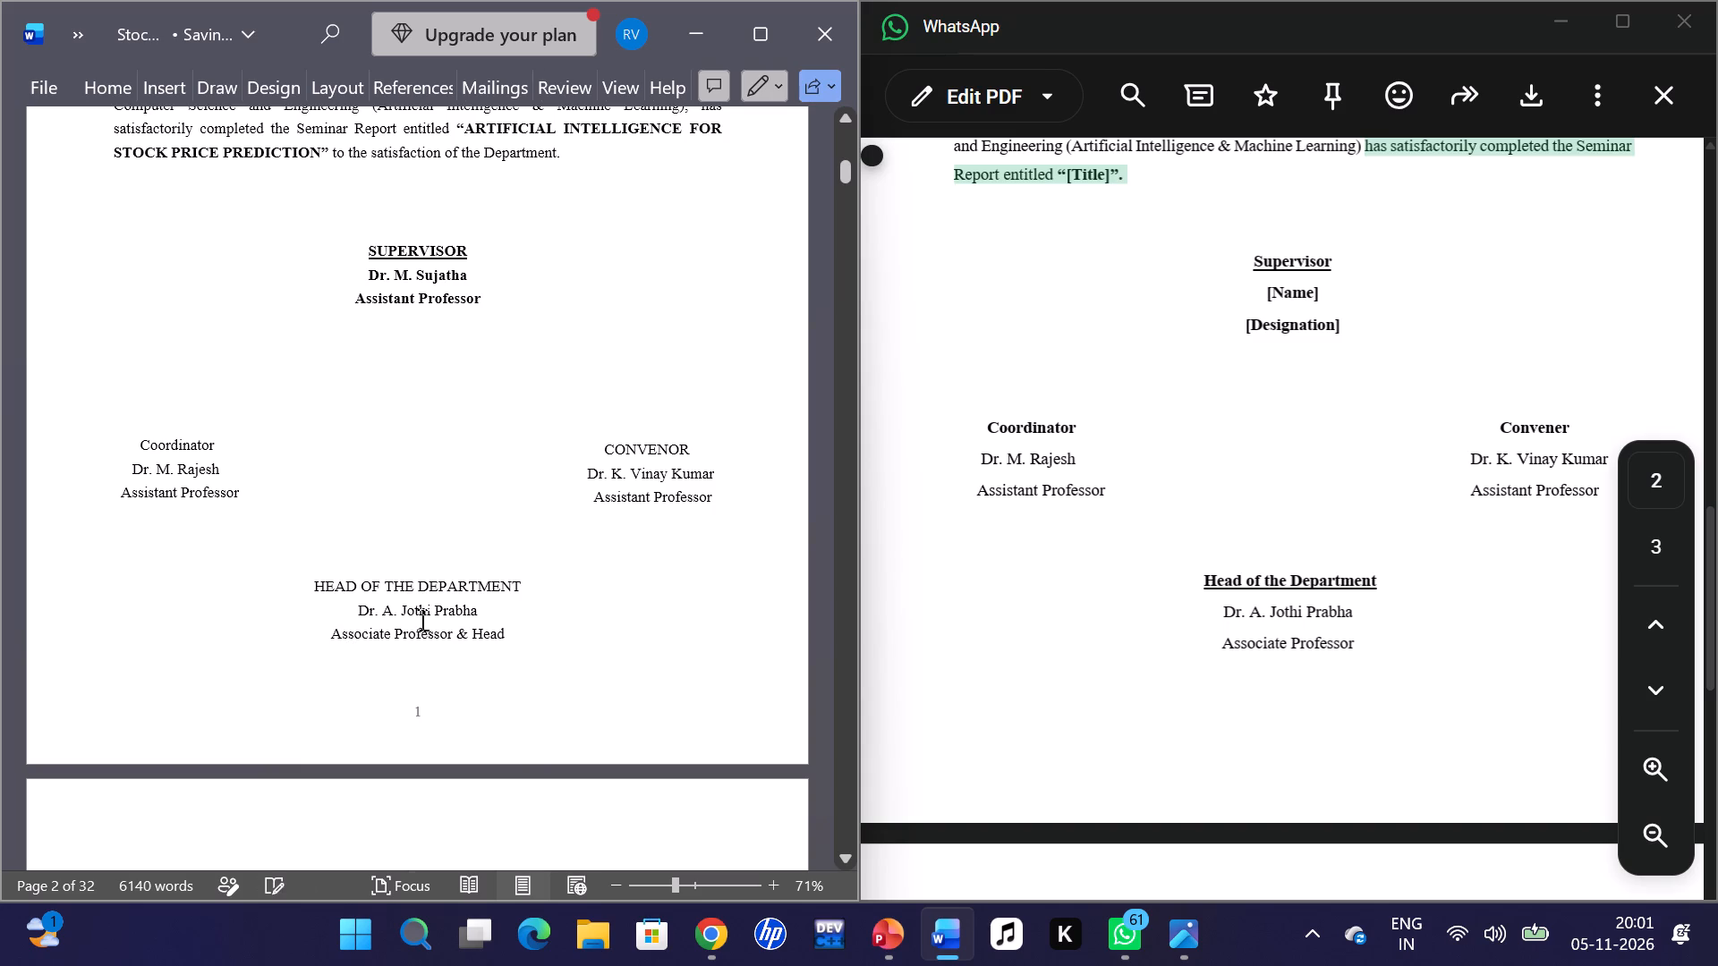
Make the "HEAD OF THE DEPARTMENT" heading bold and underlined.
drag(320, 581, 562, 589)
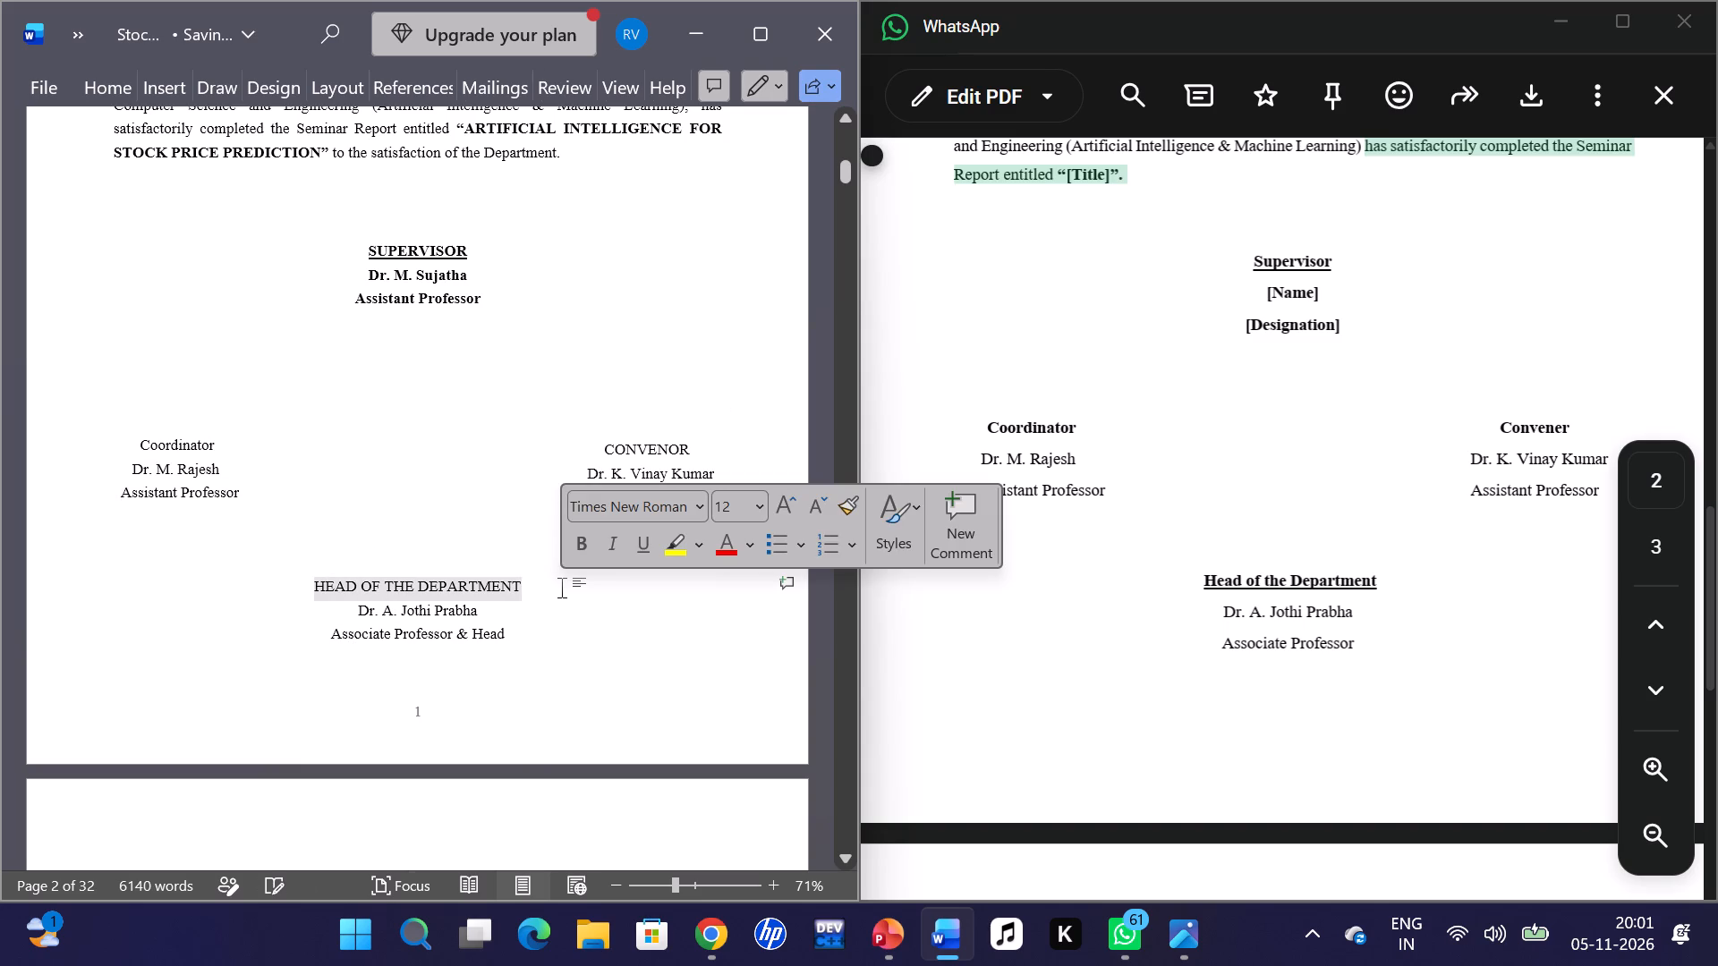
click(578, 542)
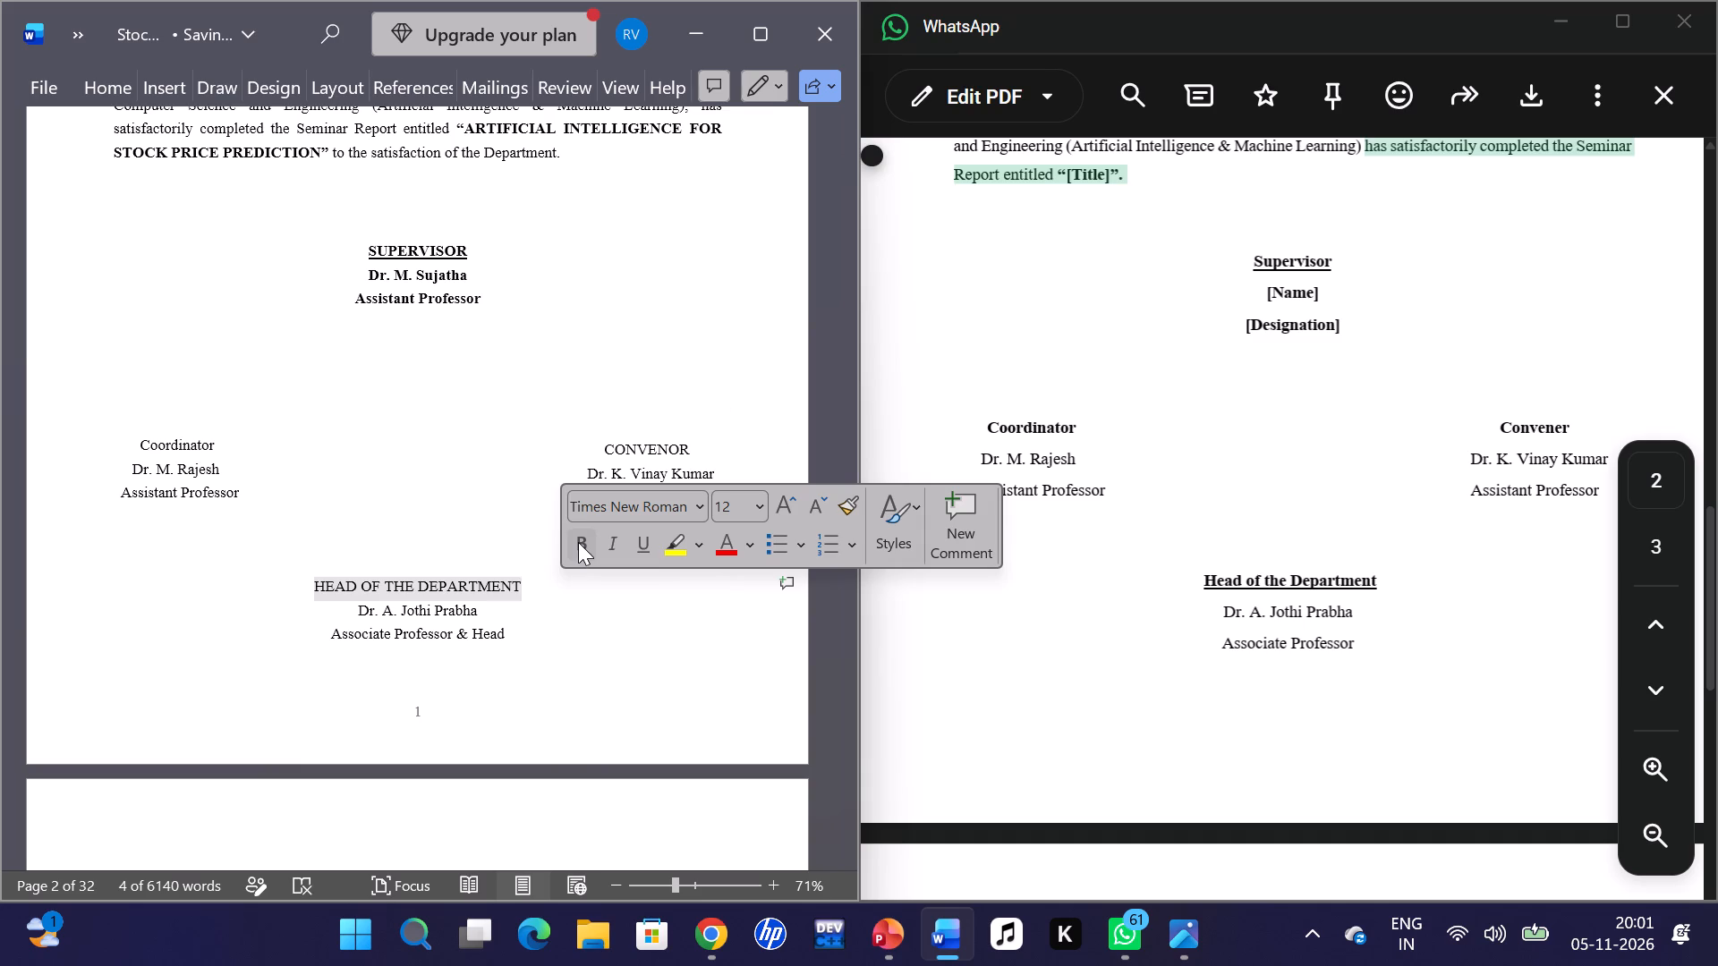
click(655, 542)
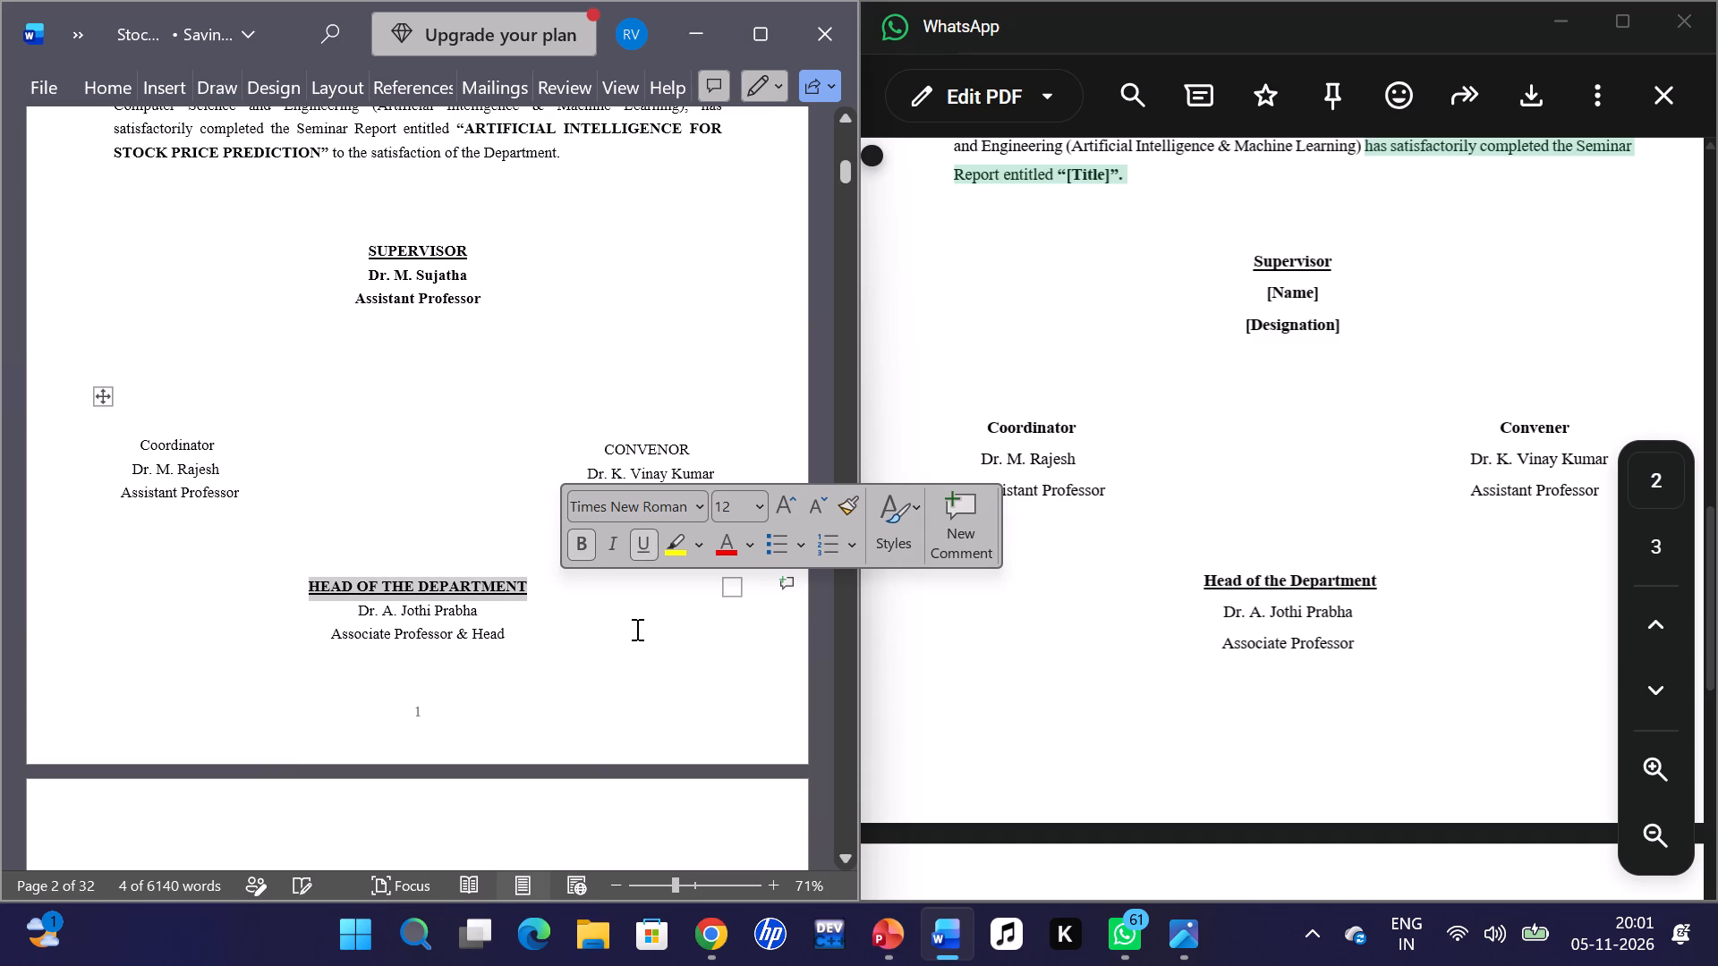
Shorten the department head's designation to "Associate Professor".
click(635, 629)
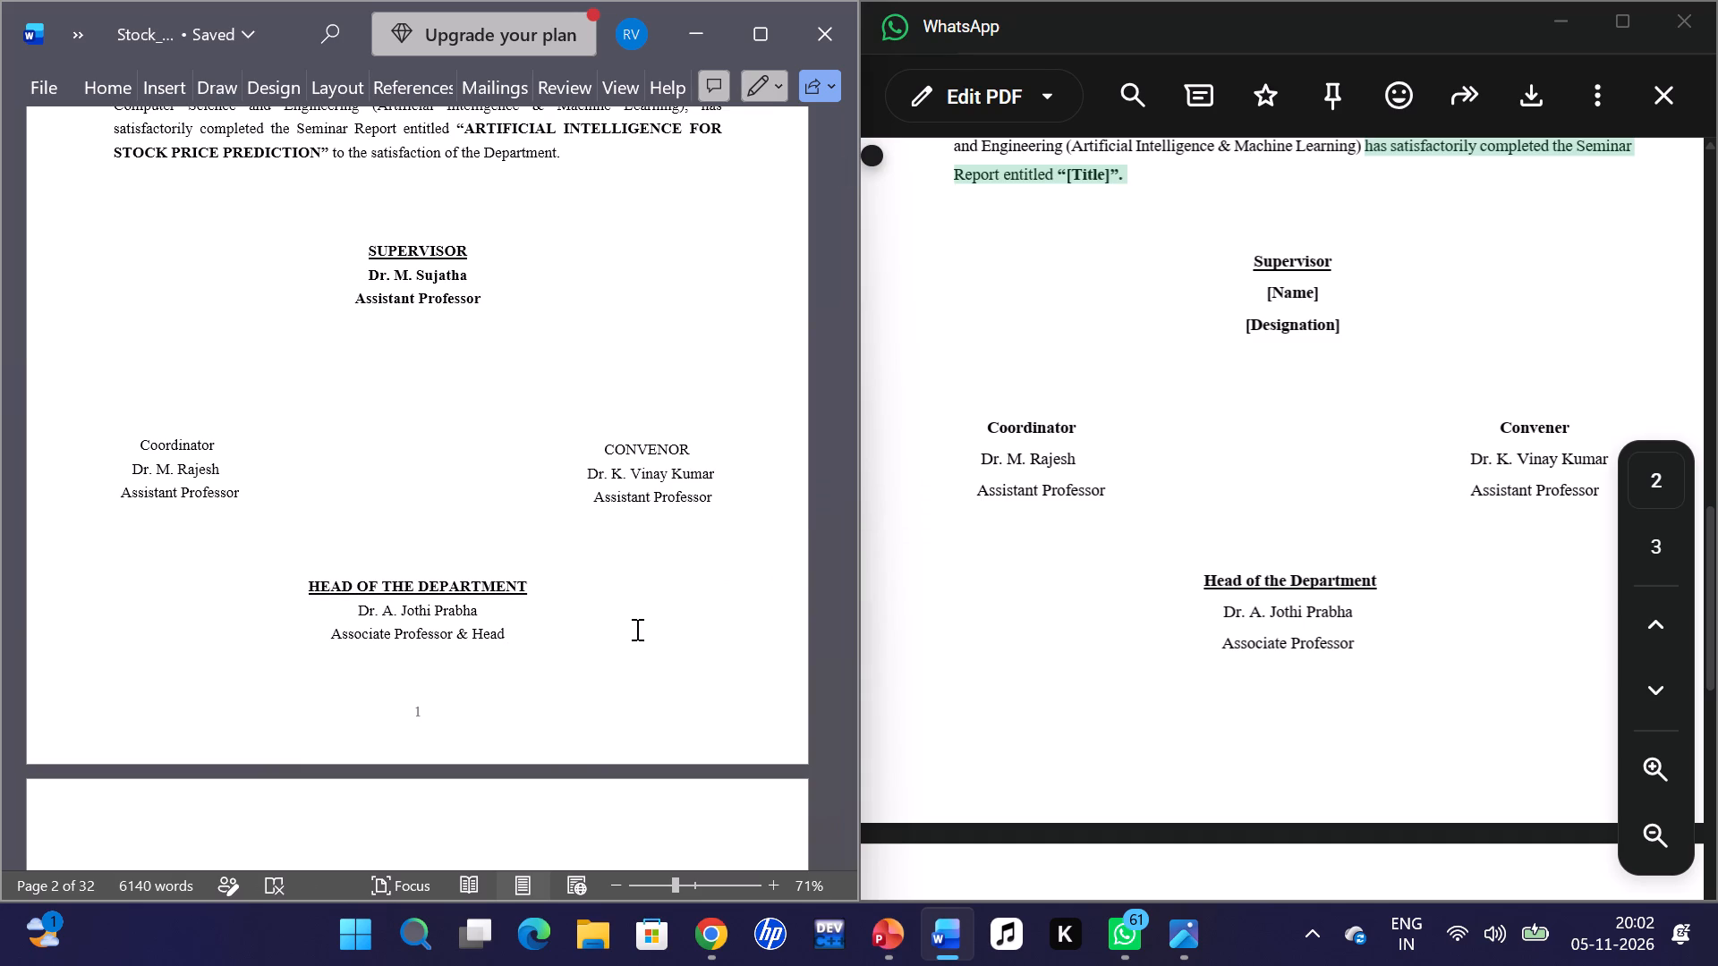
key(BackSpace)
key(BackSpace)
key(BackSpace)
key(BackSpace)
key(BackSpace)
key(BackSpace)
key(BackSpace)
key(BackSpace)
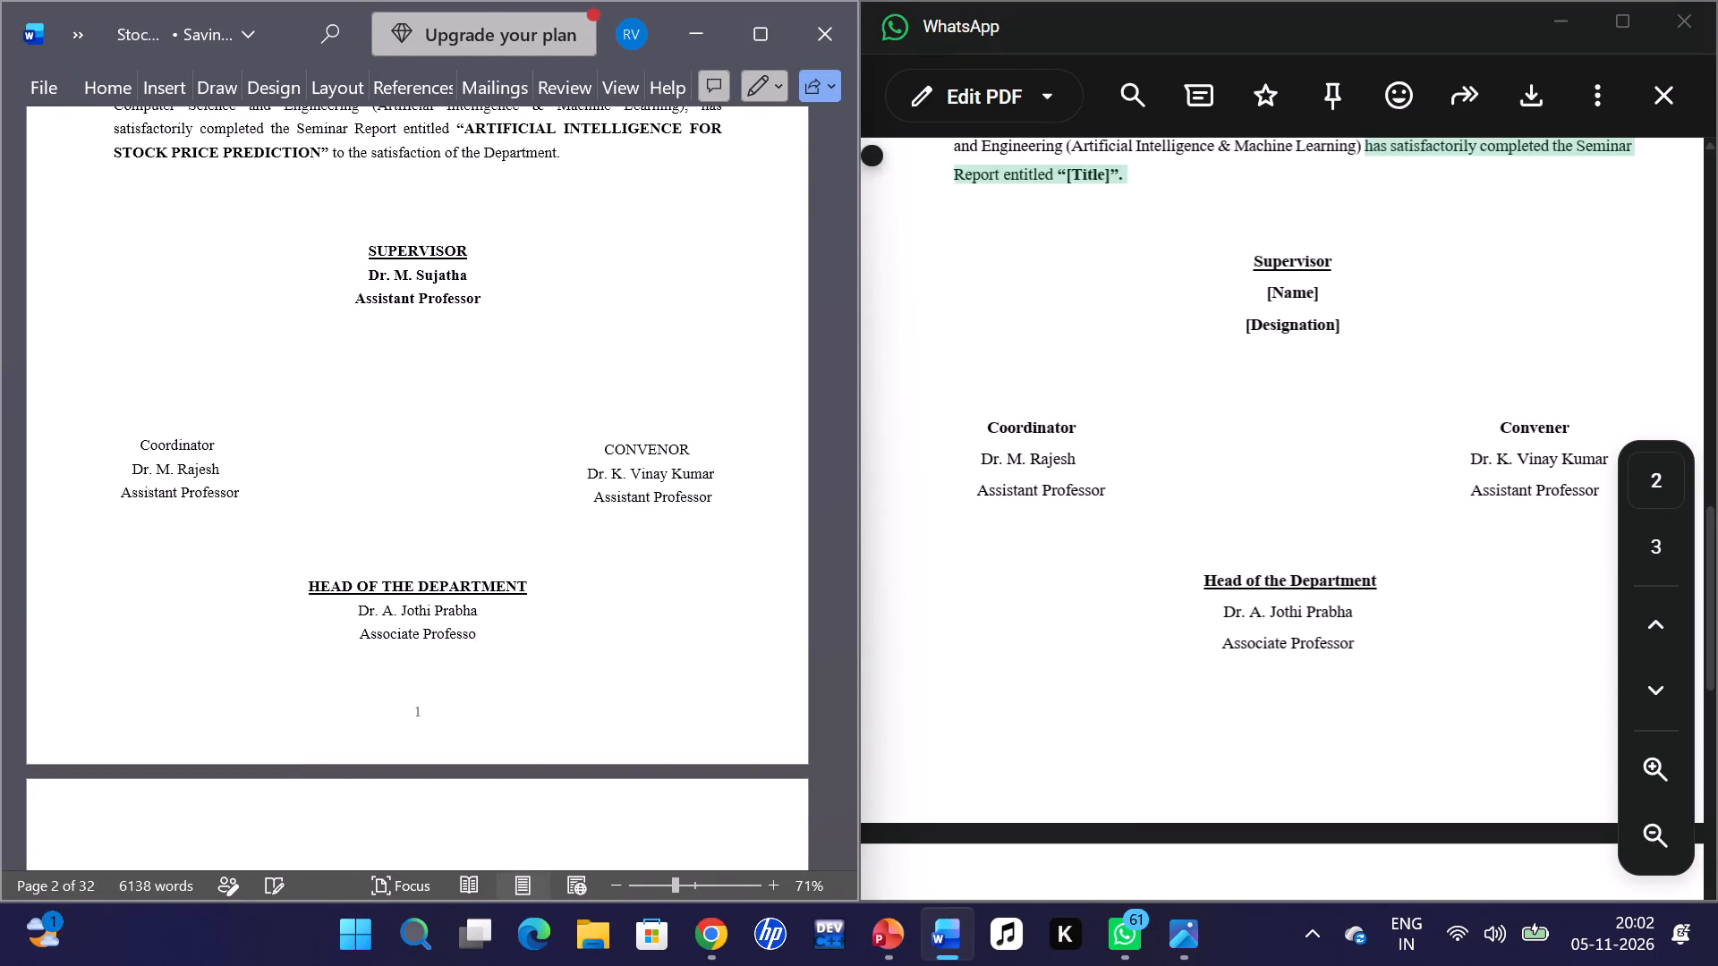
key(r)
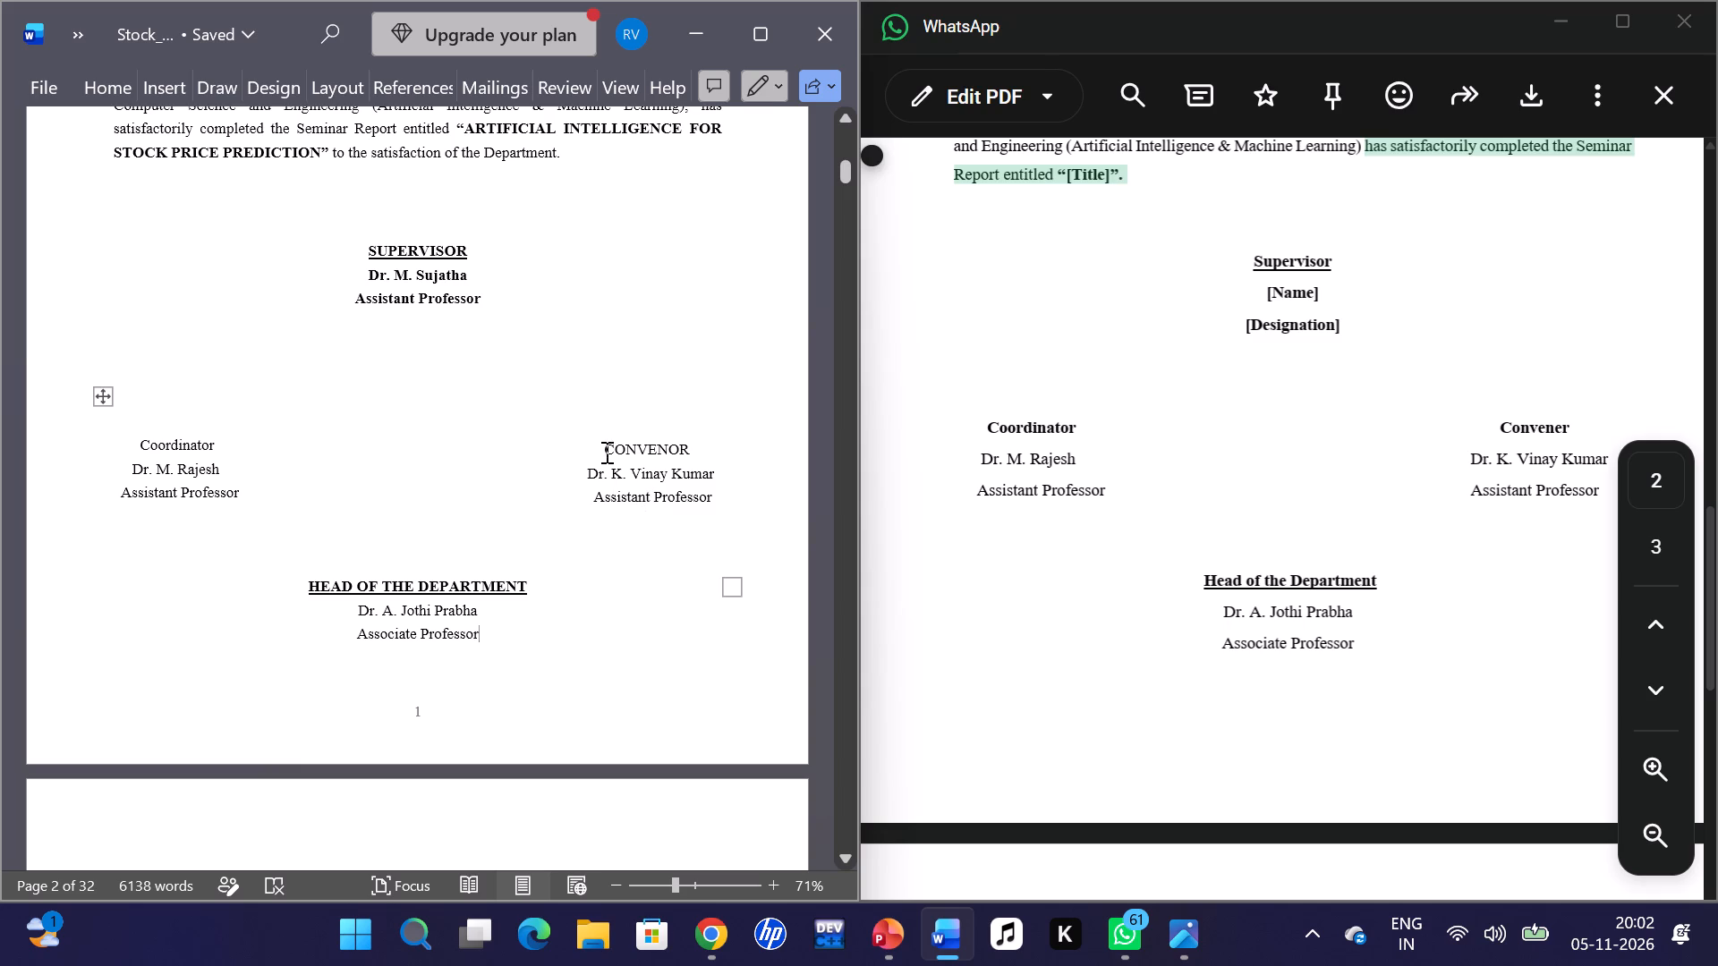
Place the text cursor at the end of the "CONVENOR" heading for editing.
click(694, 445)
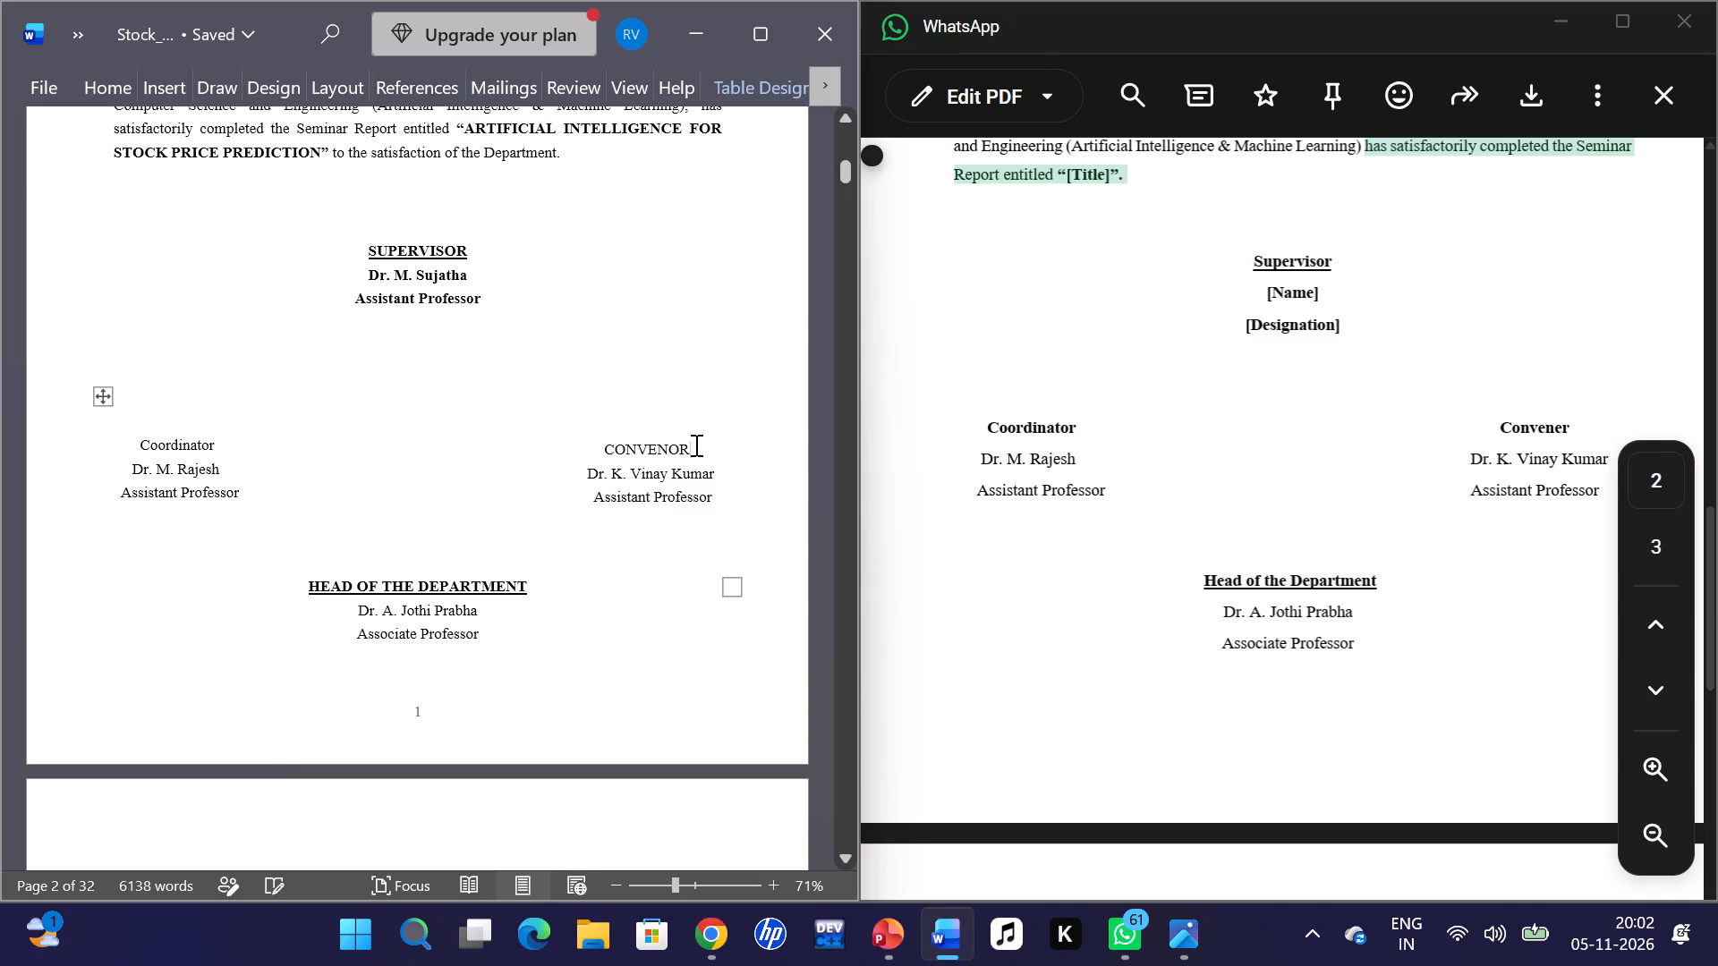
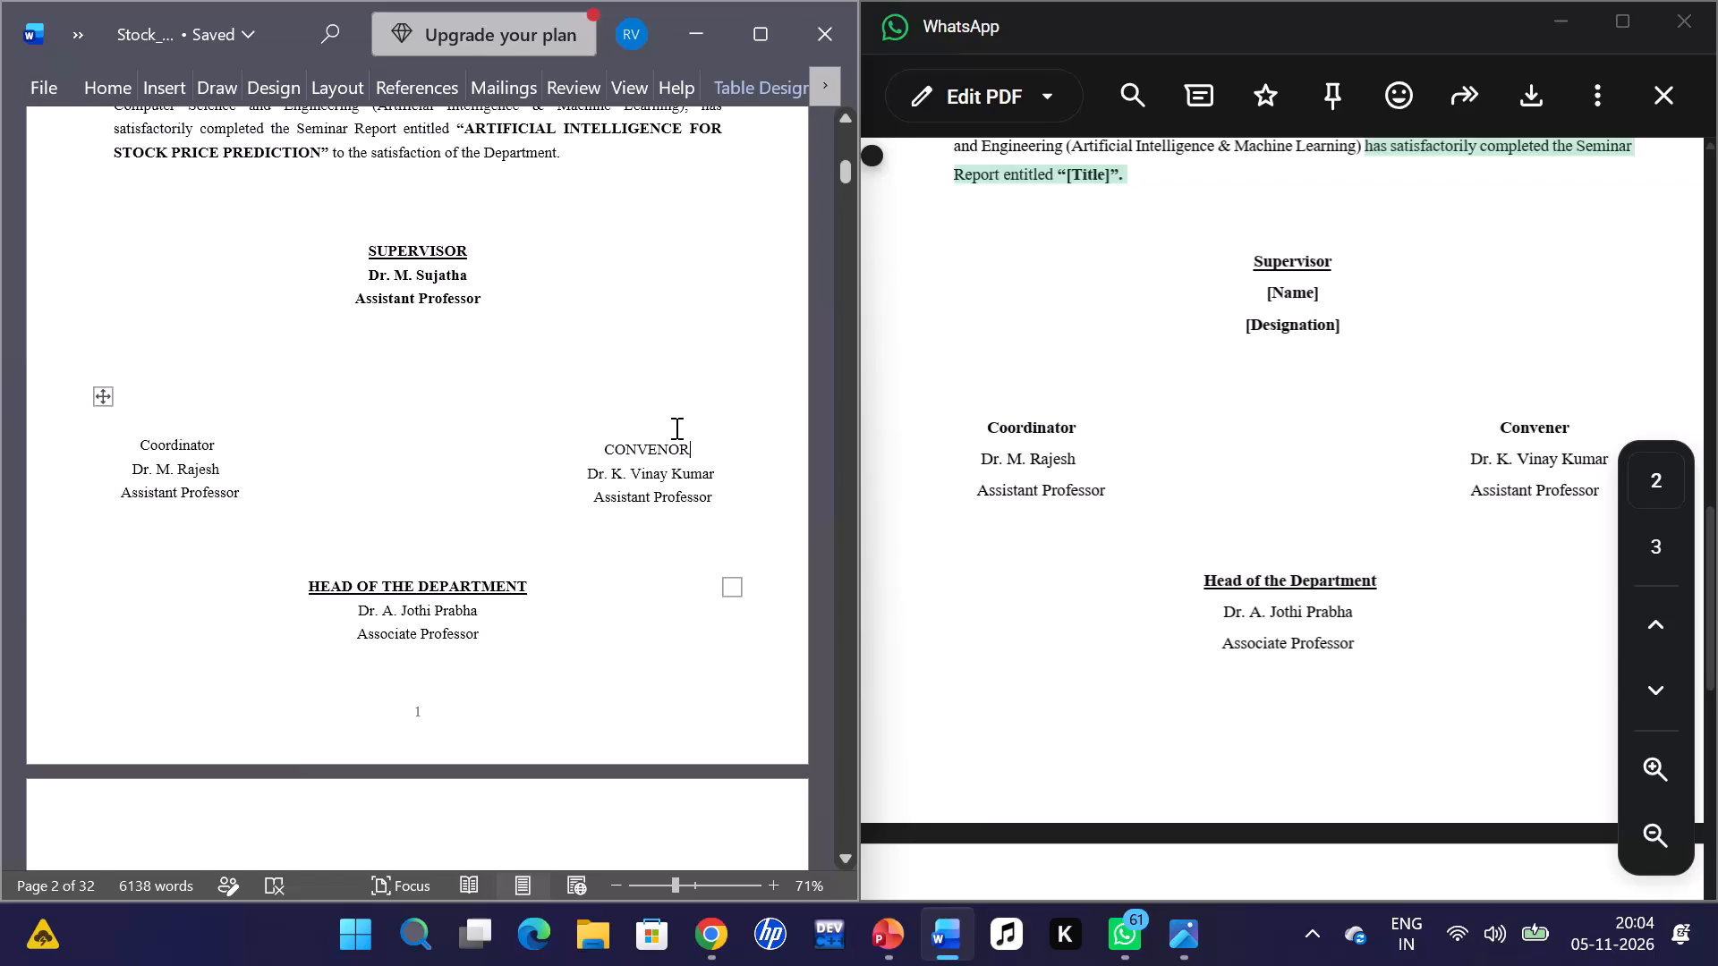
Retype the "CONVENOR" heading on the certificate page as "Convener".
key(BackSpace)
key(BackSpace)
key(BackSpace)
key(BackSpace)
key(BackSpace)
key(BackSpace)
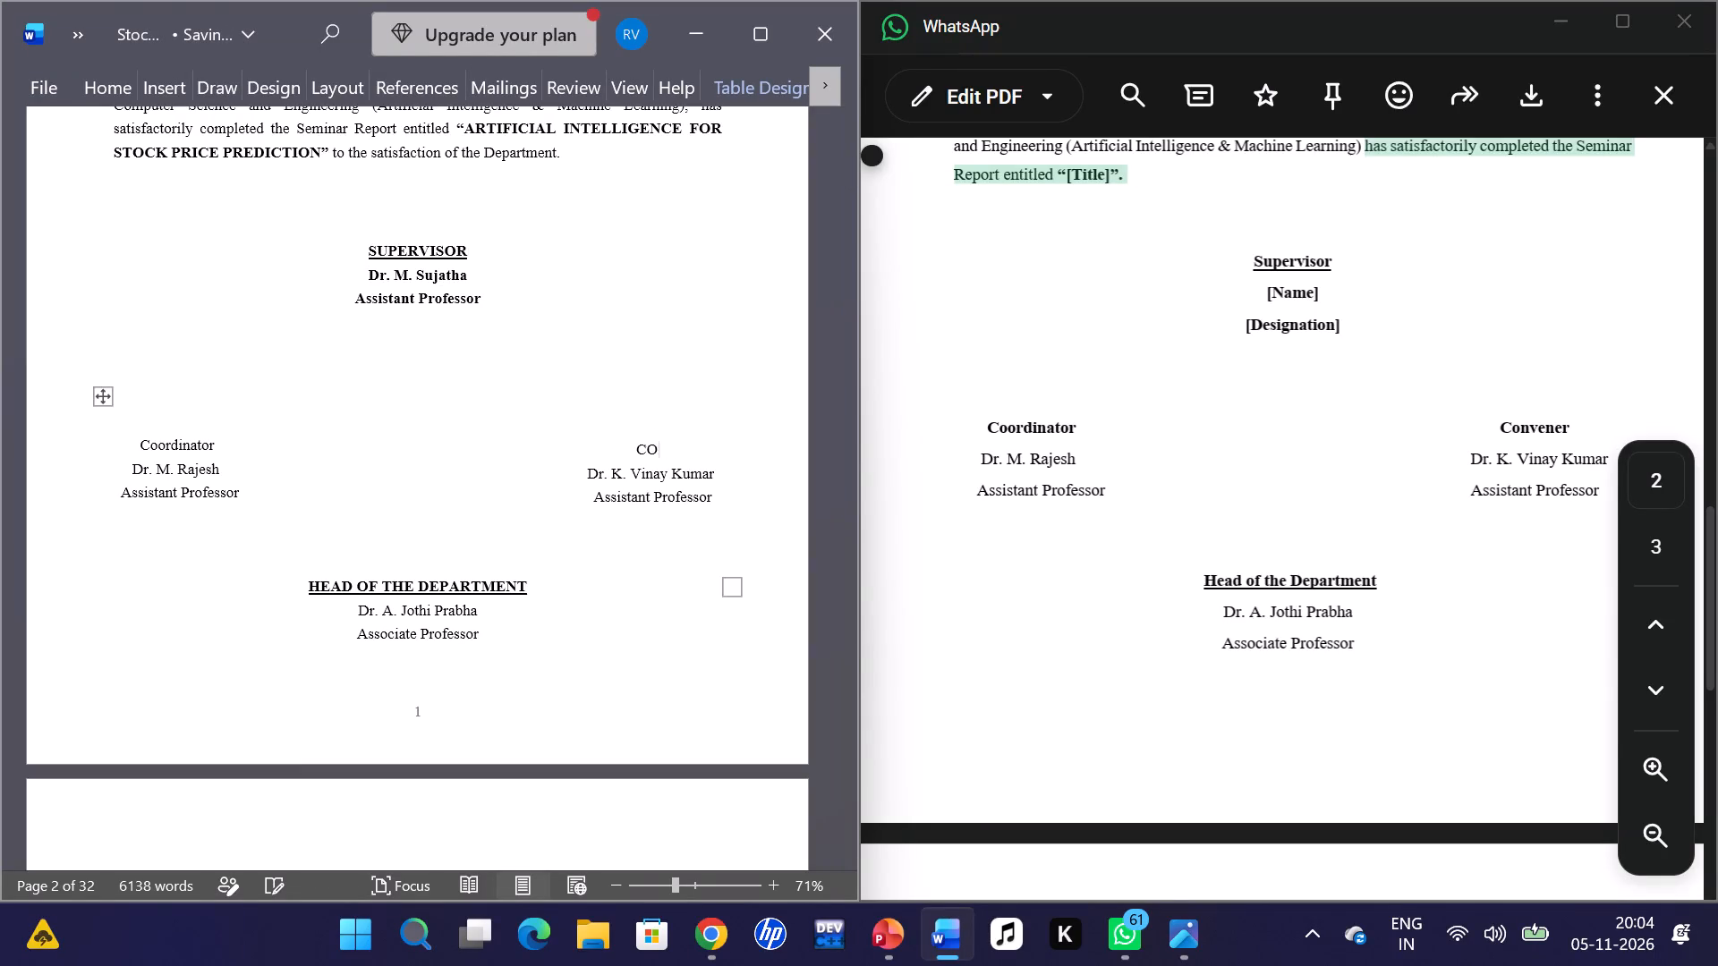
key(BackSpace)
text(on)
text(ve)
text(ner)
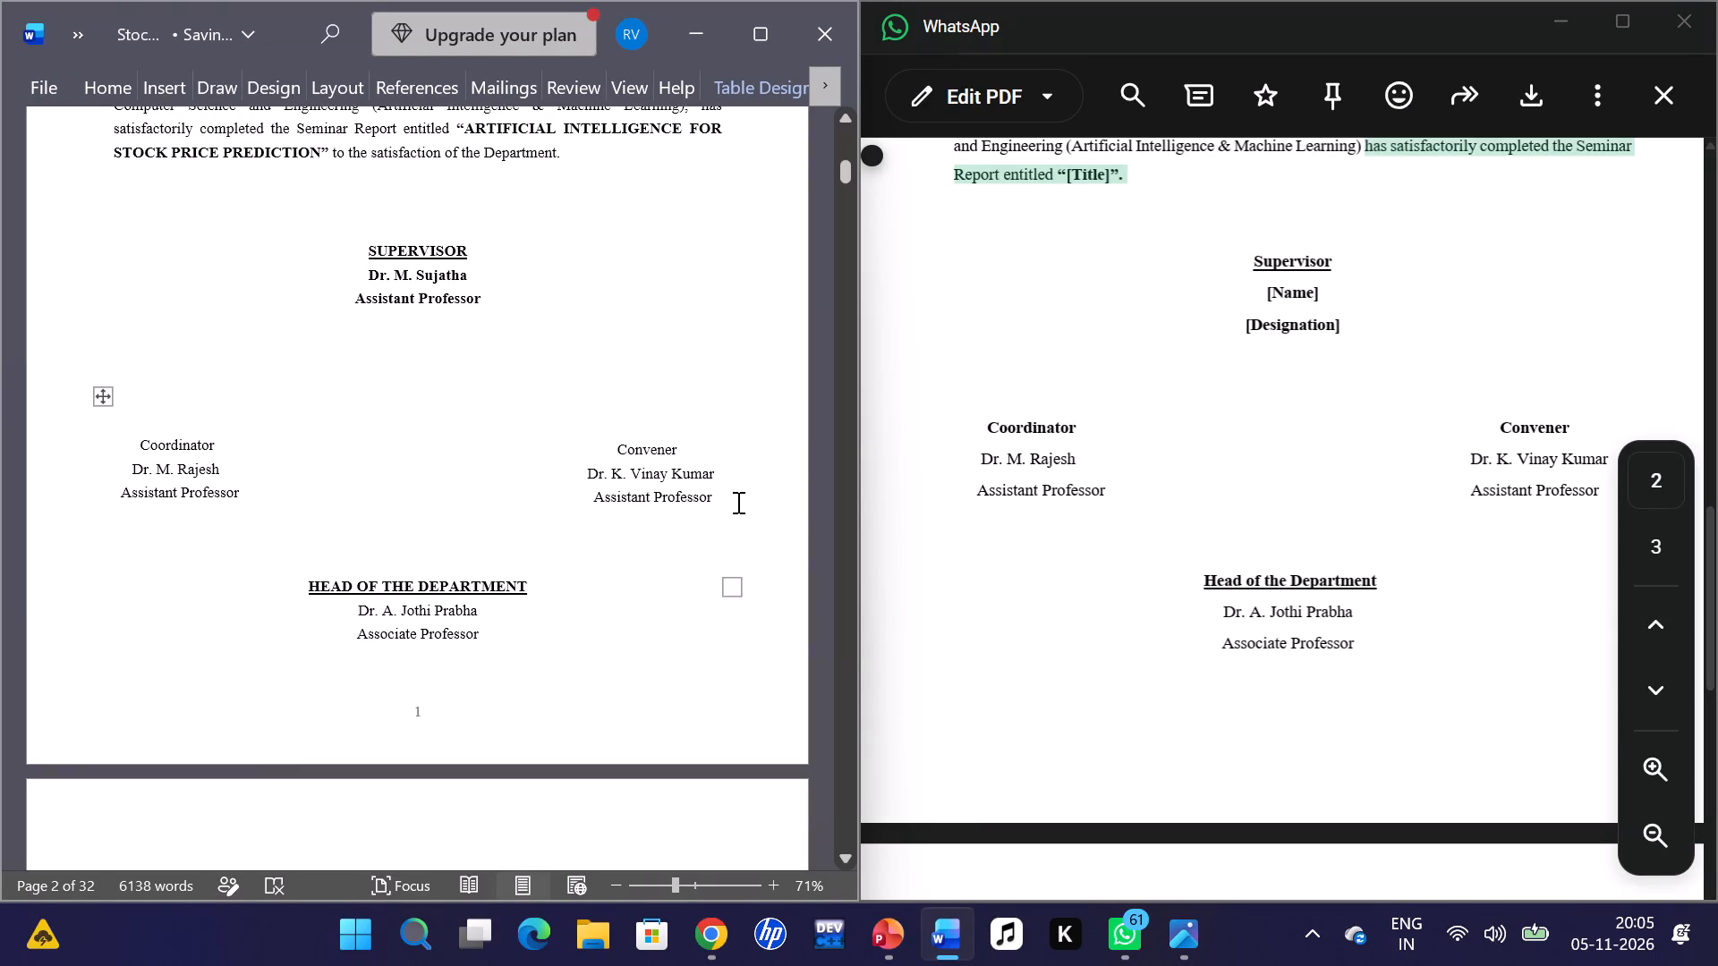
Make the "Convener" heading bold.
drag(608, 453, 702, 441)
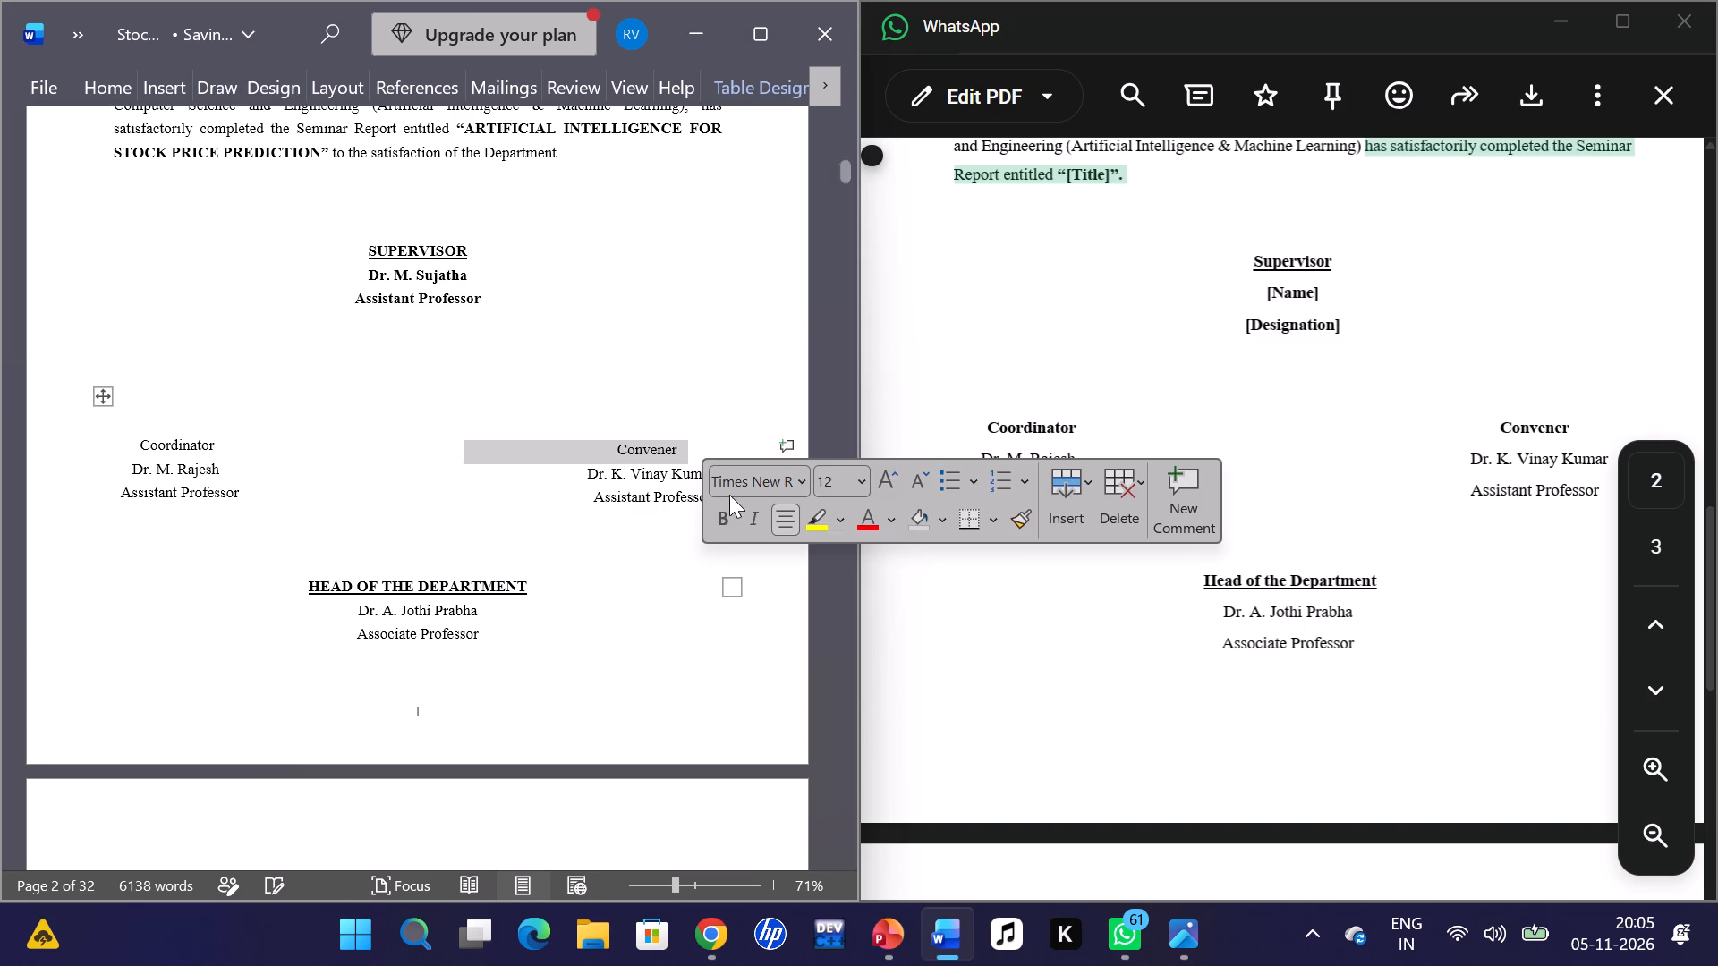
click(726, 511)
click(684, 645)
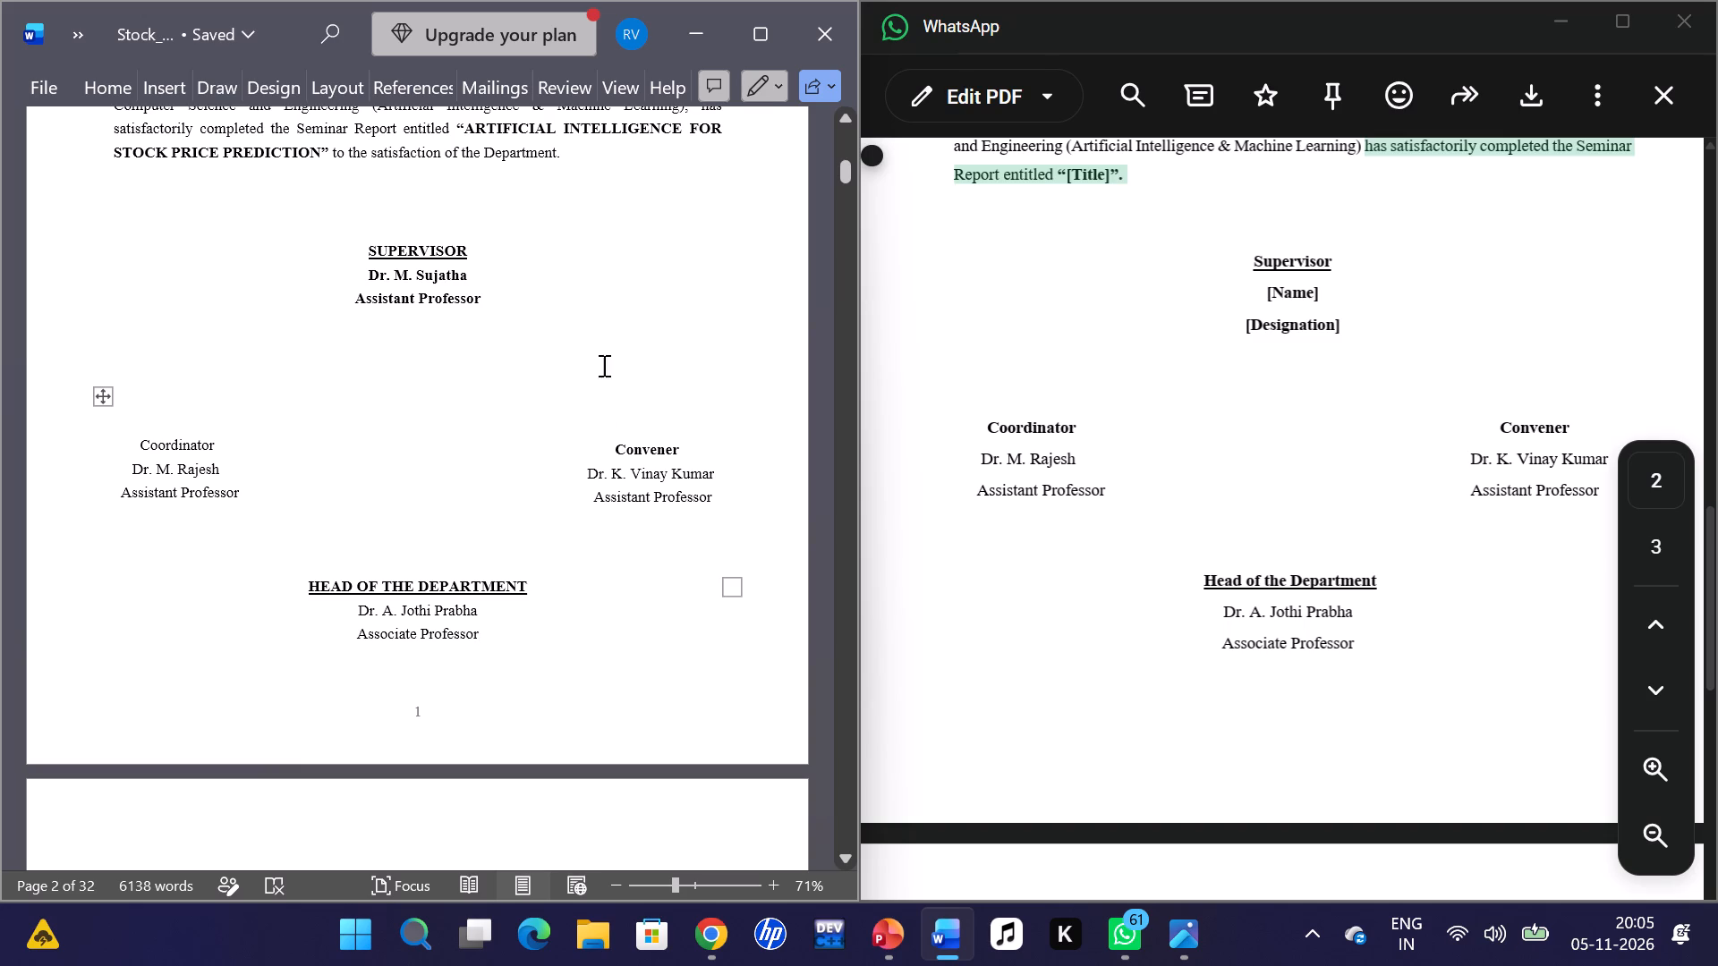
Retype the underlined "SUPERVISOR" heading on the certificate page in title case as "Supervisor".
click(466, 243)
key(BackSpace)
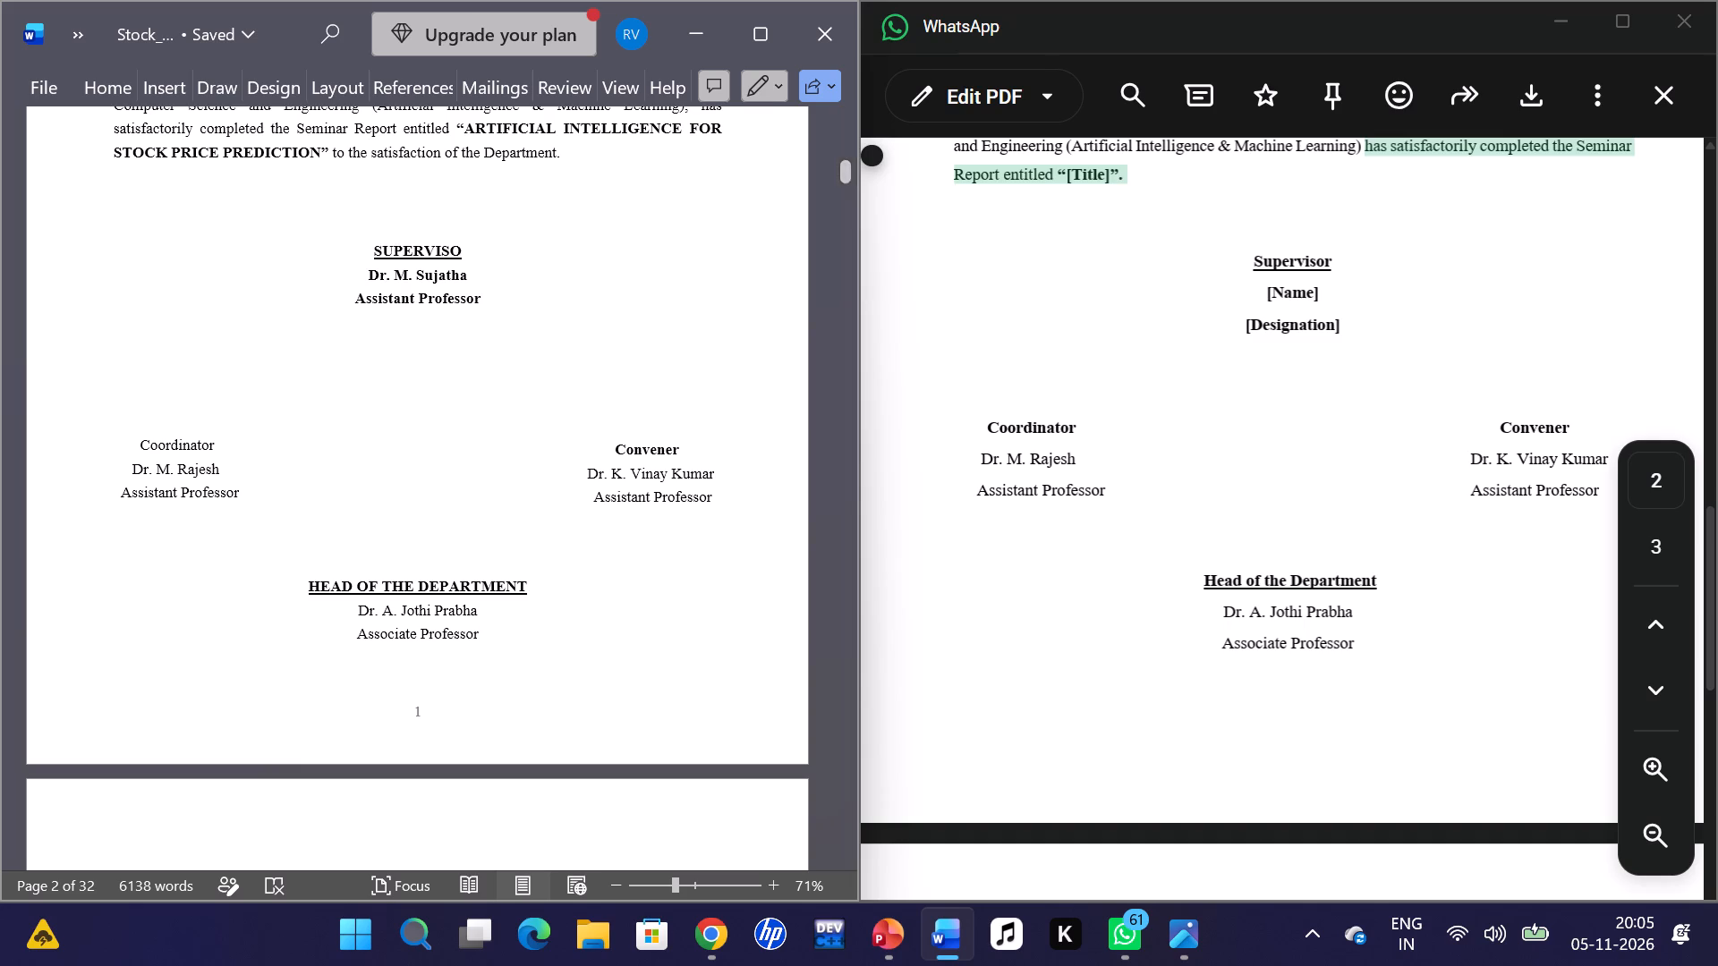
key(BackSpace)
key(BackSpace)
key(BackSpace)
key(BackSpace)
key(BackSpace)
key(BackSpace)
key(BackSpace)
key(BackSpace)
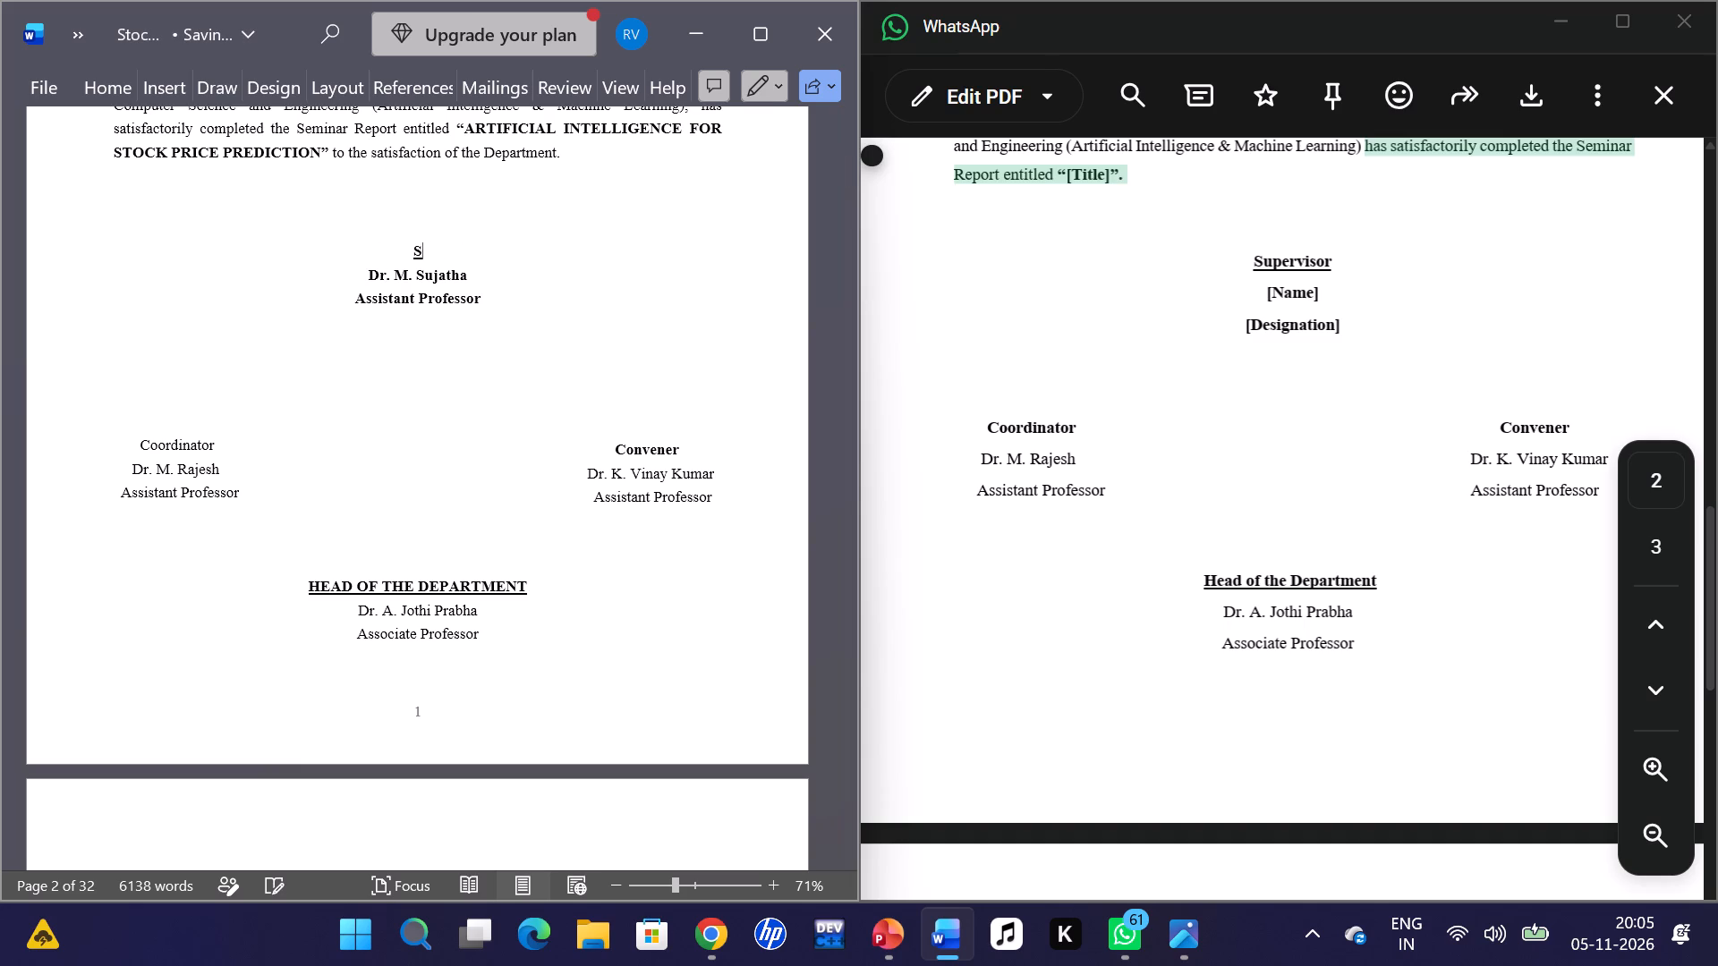
text(uper)
text(visor)
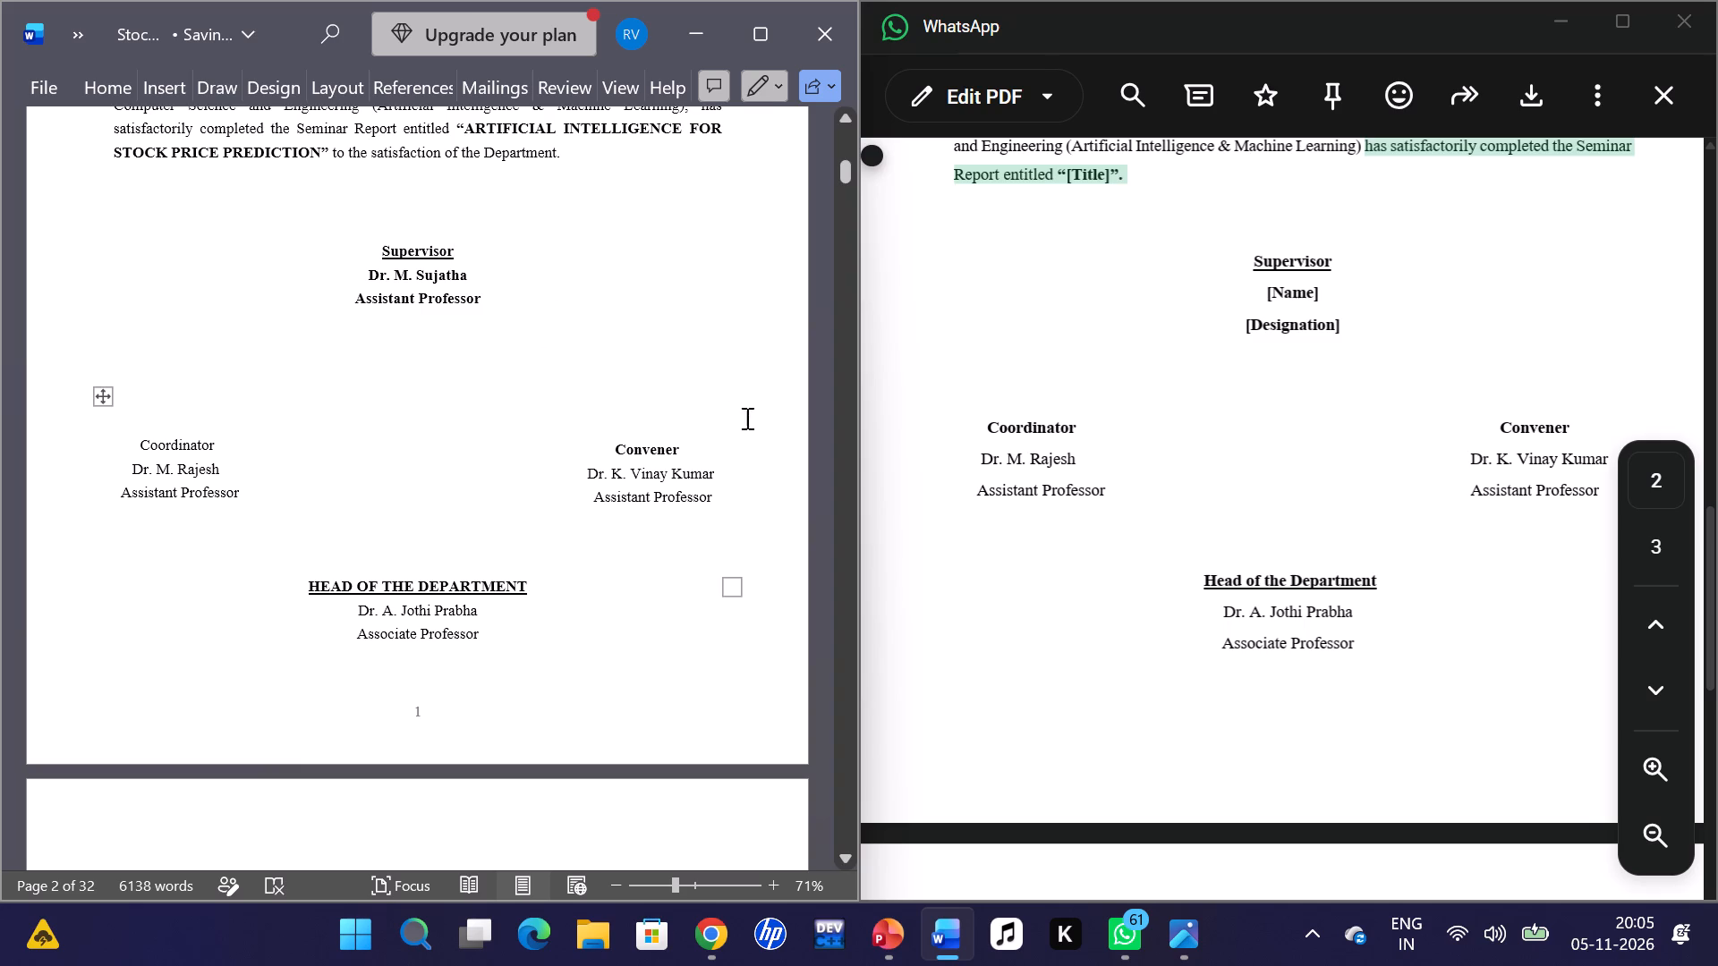
Make the "Coordinator" heading in the signature table bold.
click(205, 435)
drag(226, 439, 123, 427)
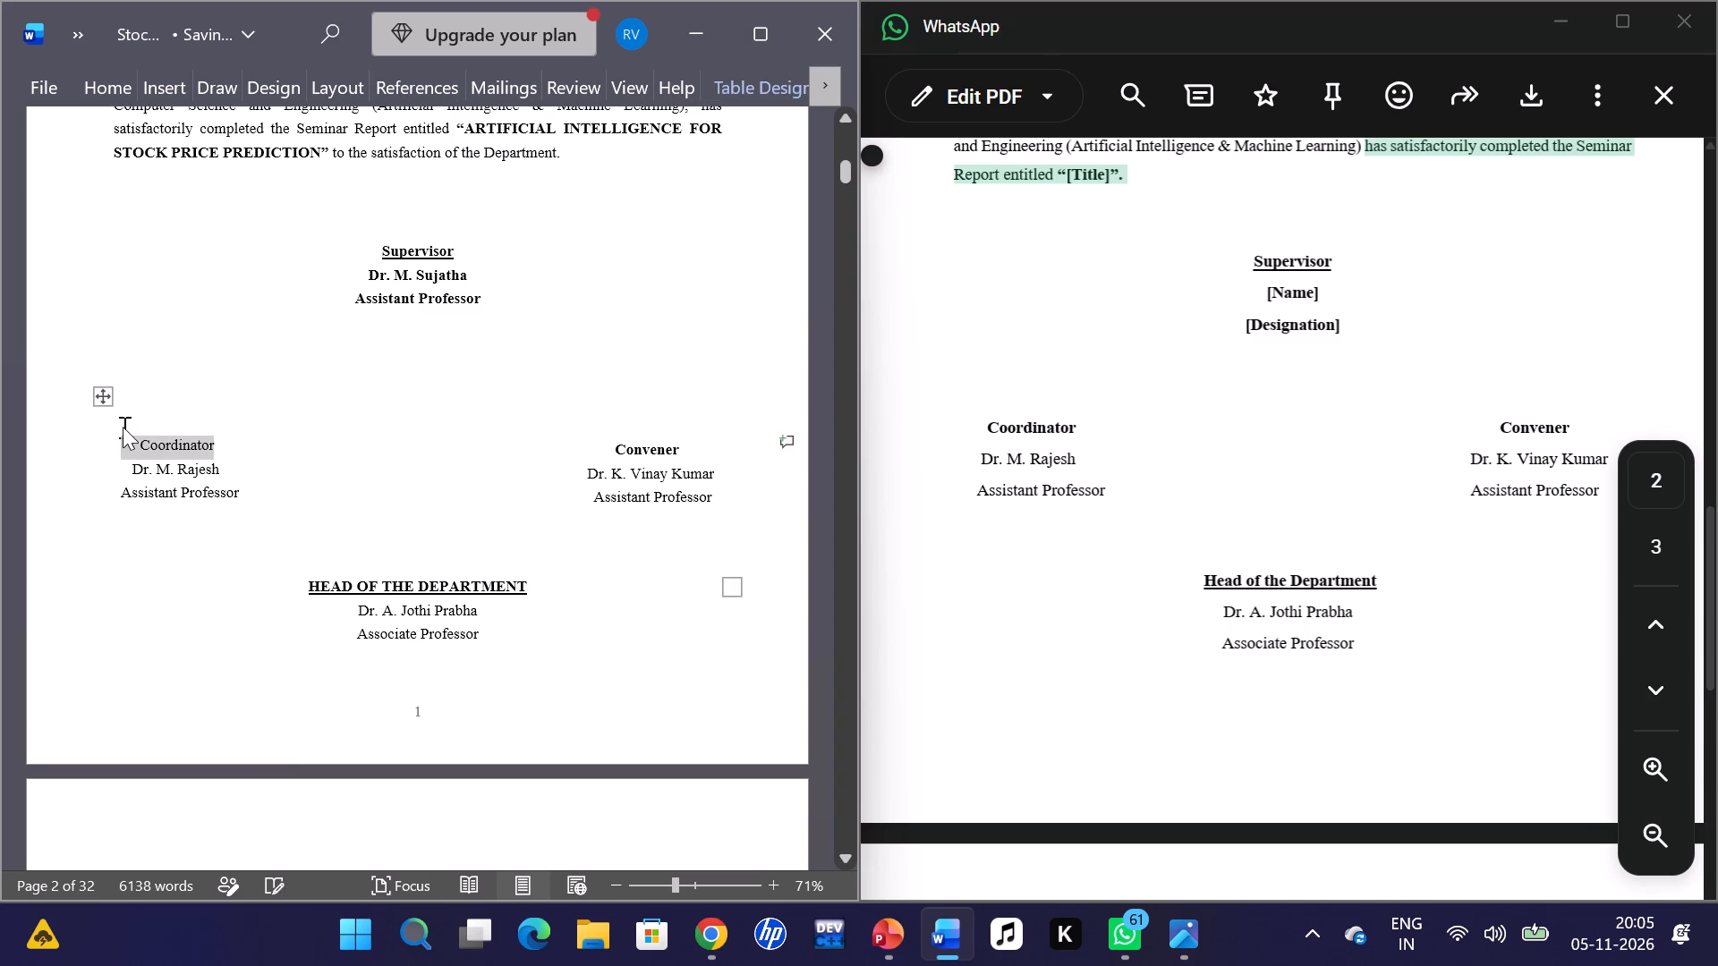
click(150, 496)
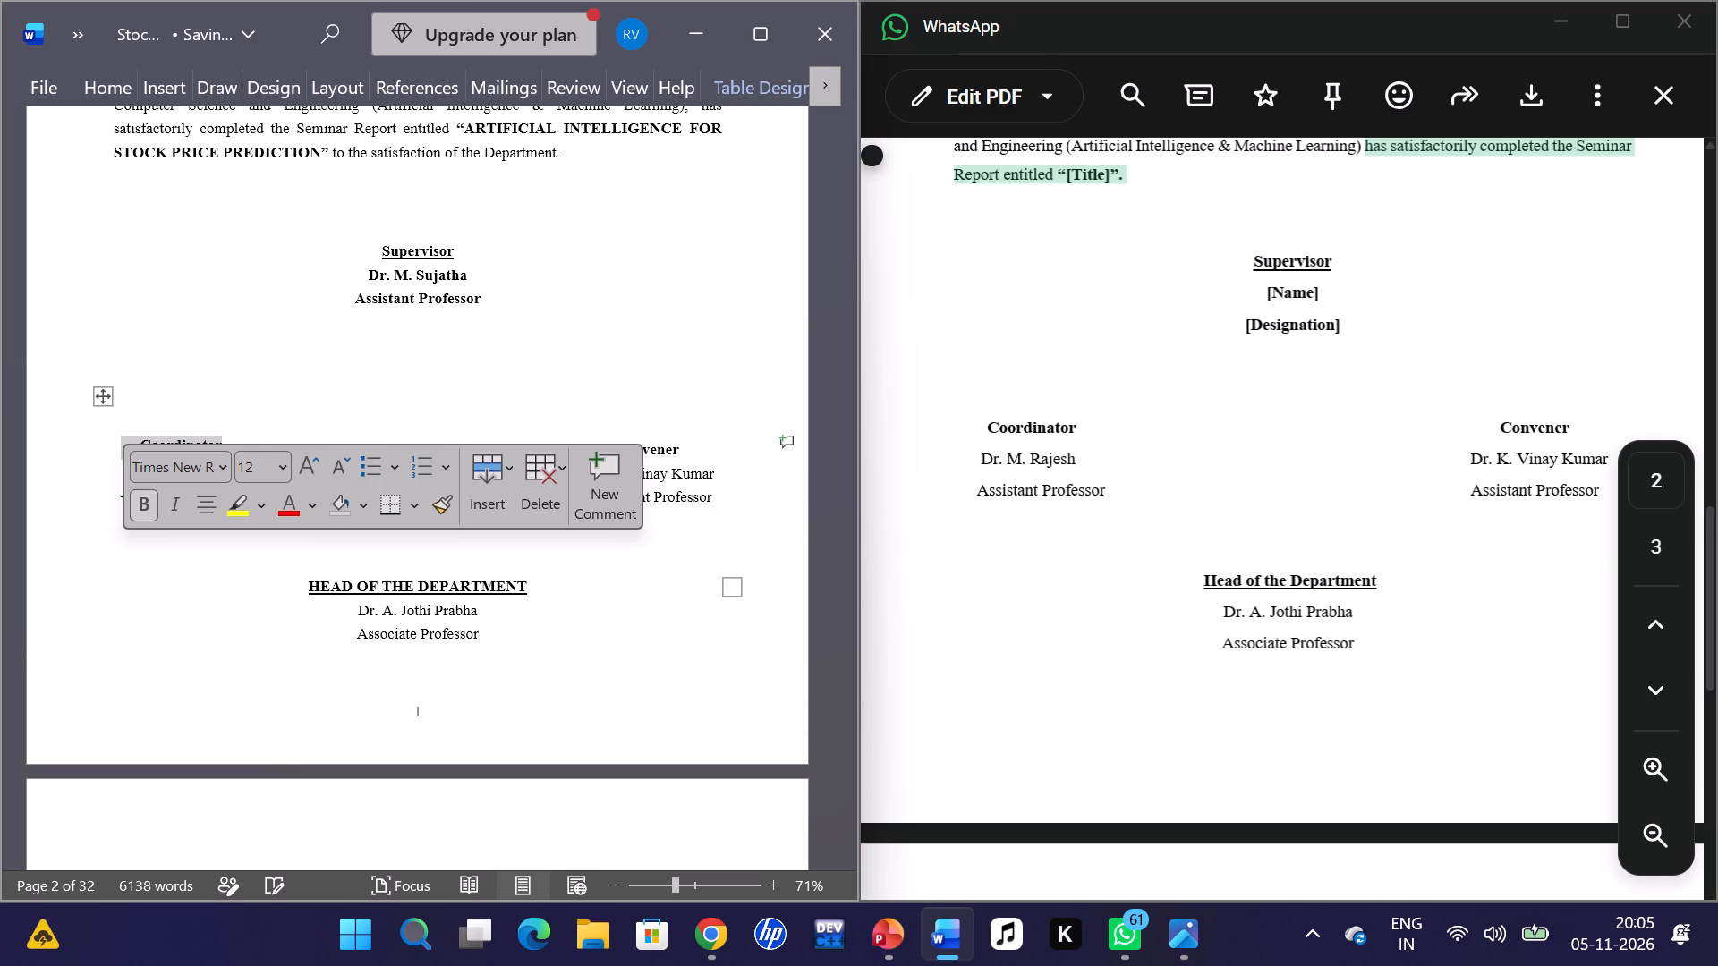
Remove both parentheses around "Telangana State" in the Warangal line on the cover page.
click(162, 572)
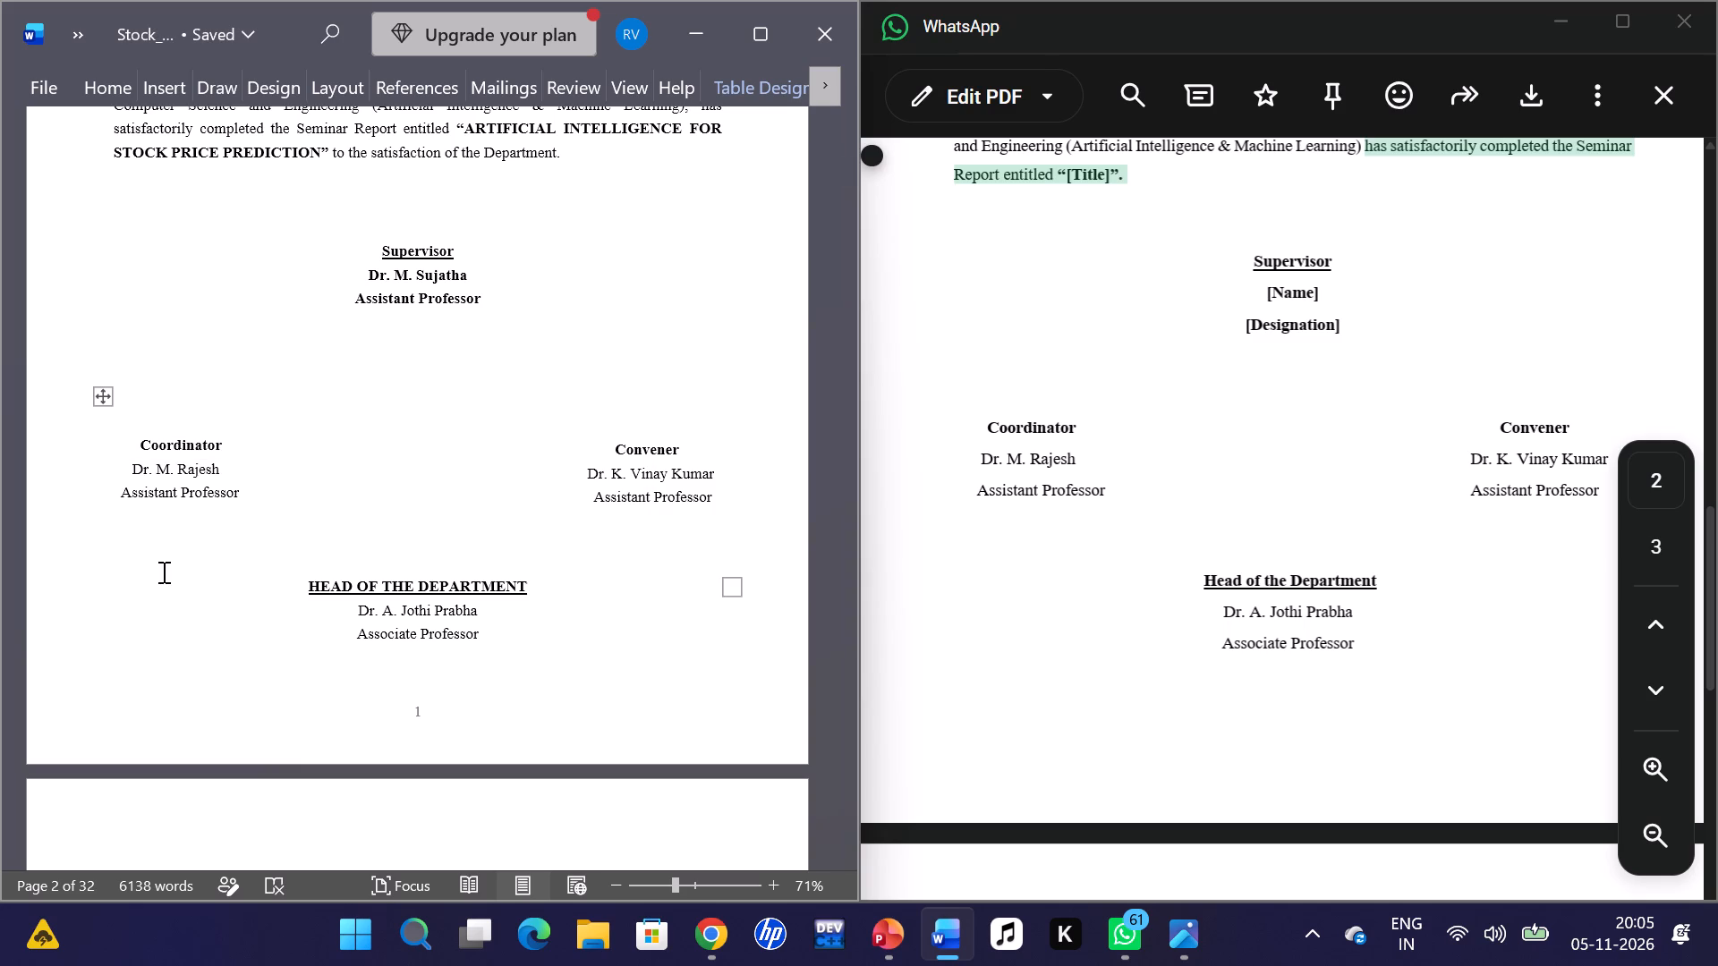
scroll(264, 620, up, 3)
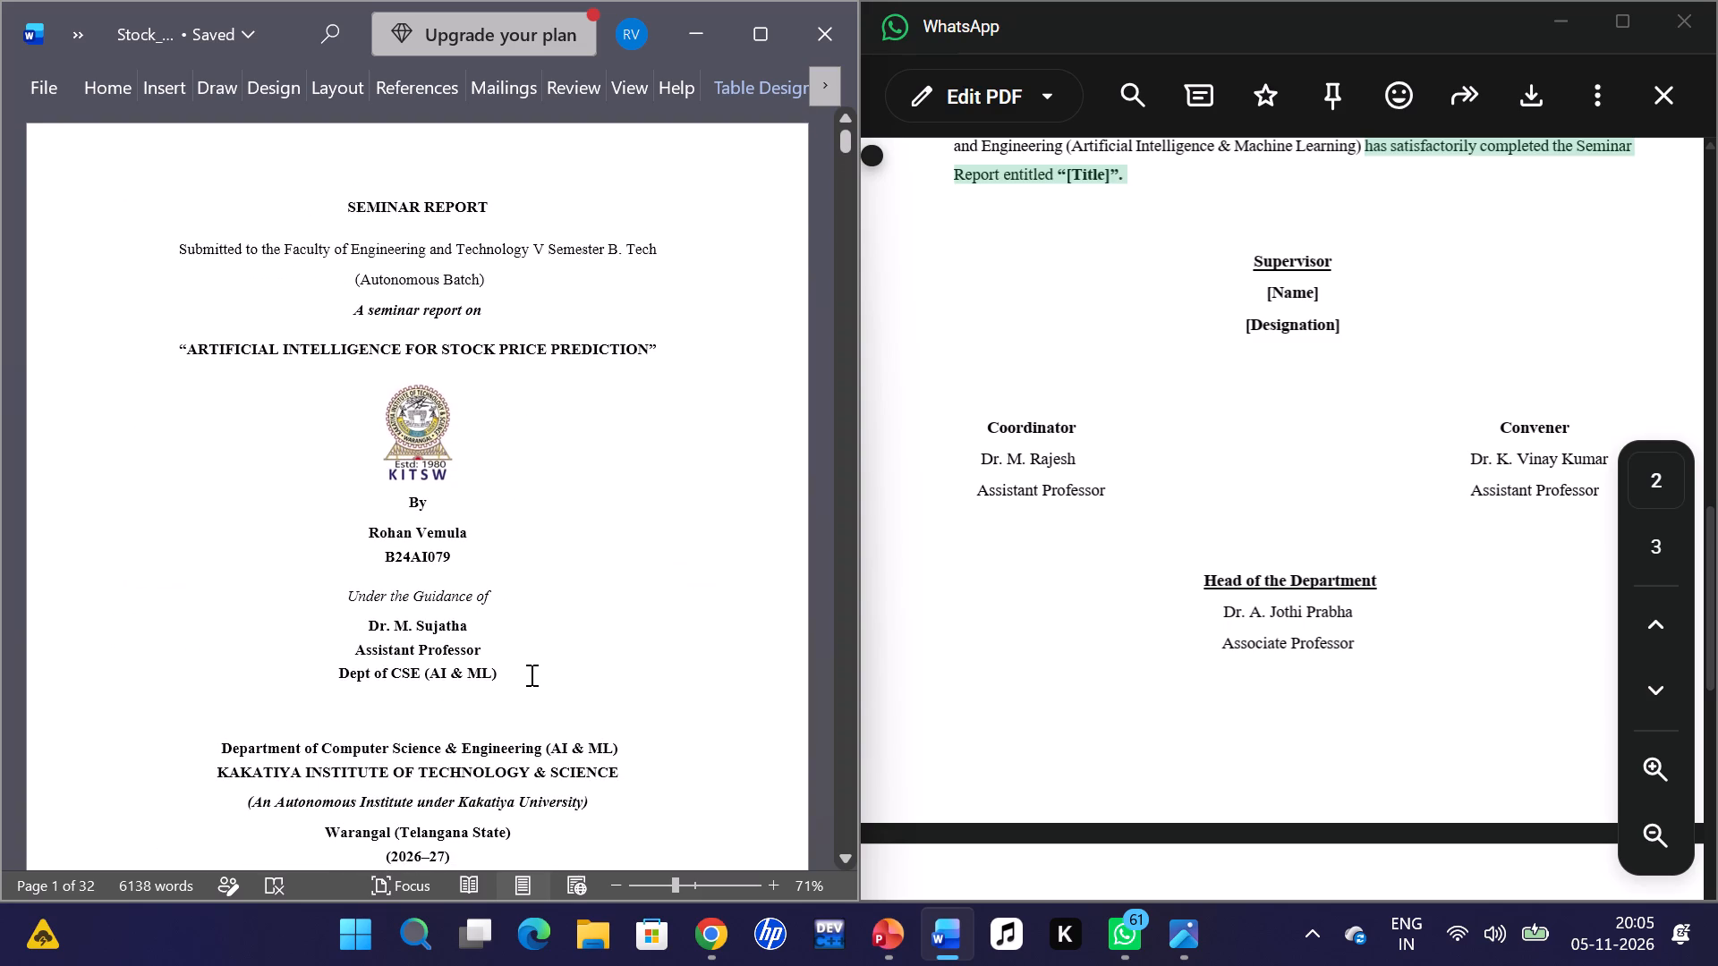
scroll(1059, 628, up, 6)
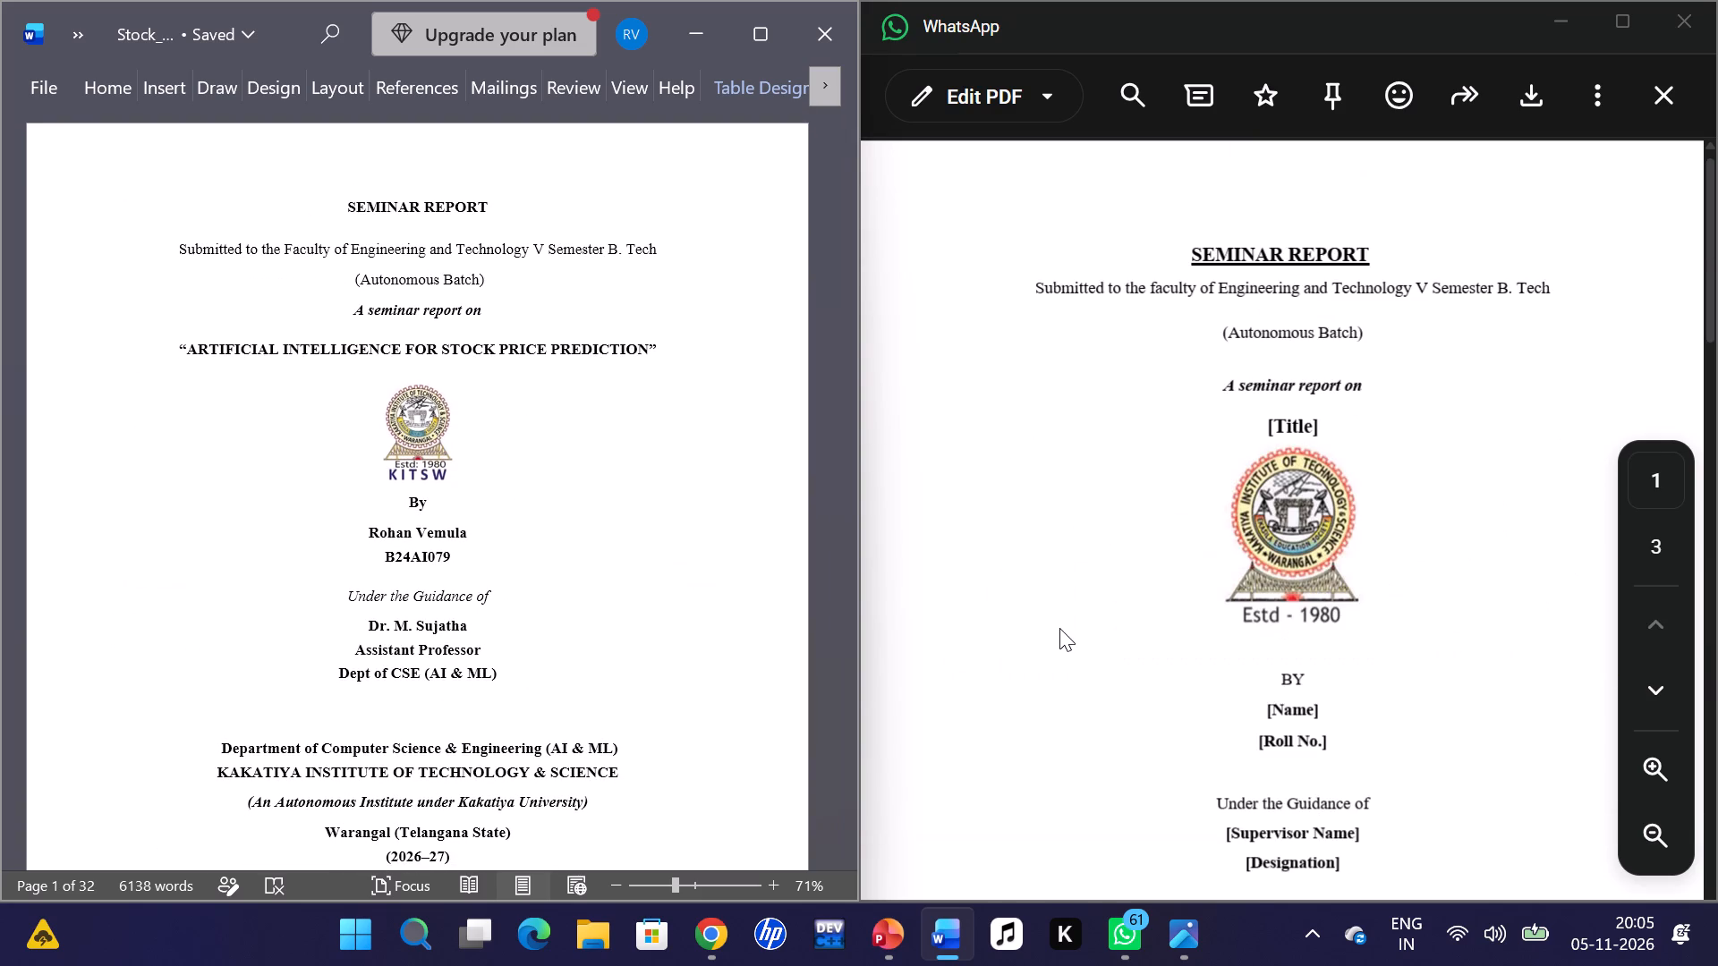
scroll(1059, 628, up, 1)
scroll(1059, 628, down, 2)
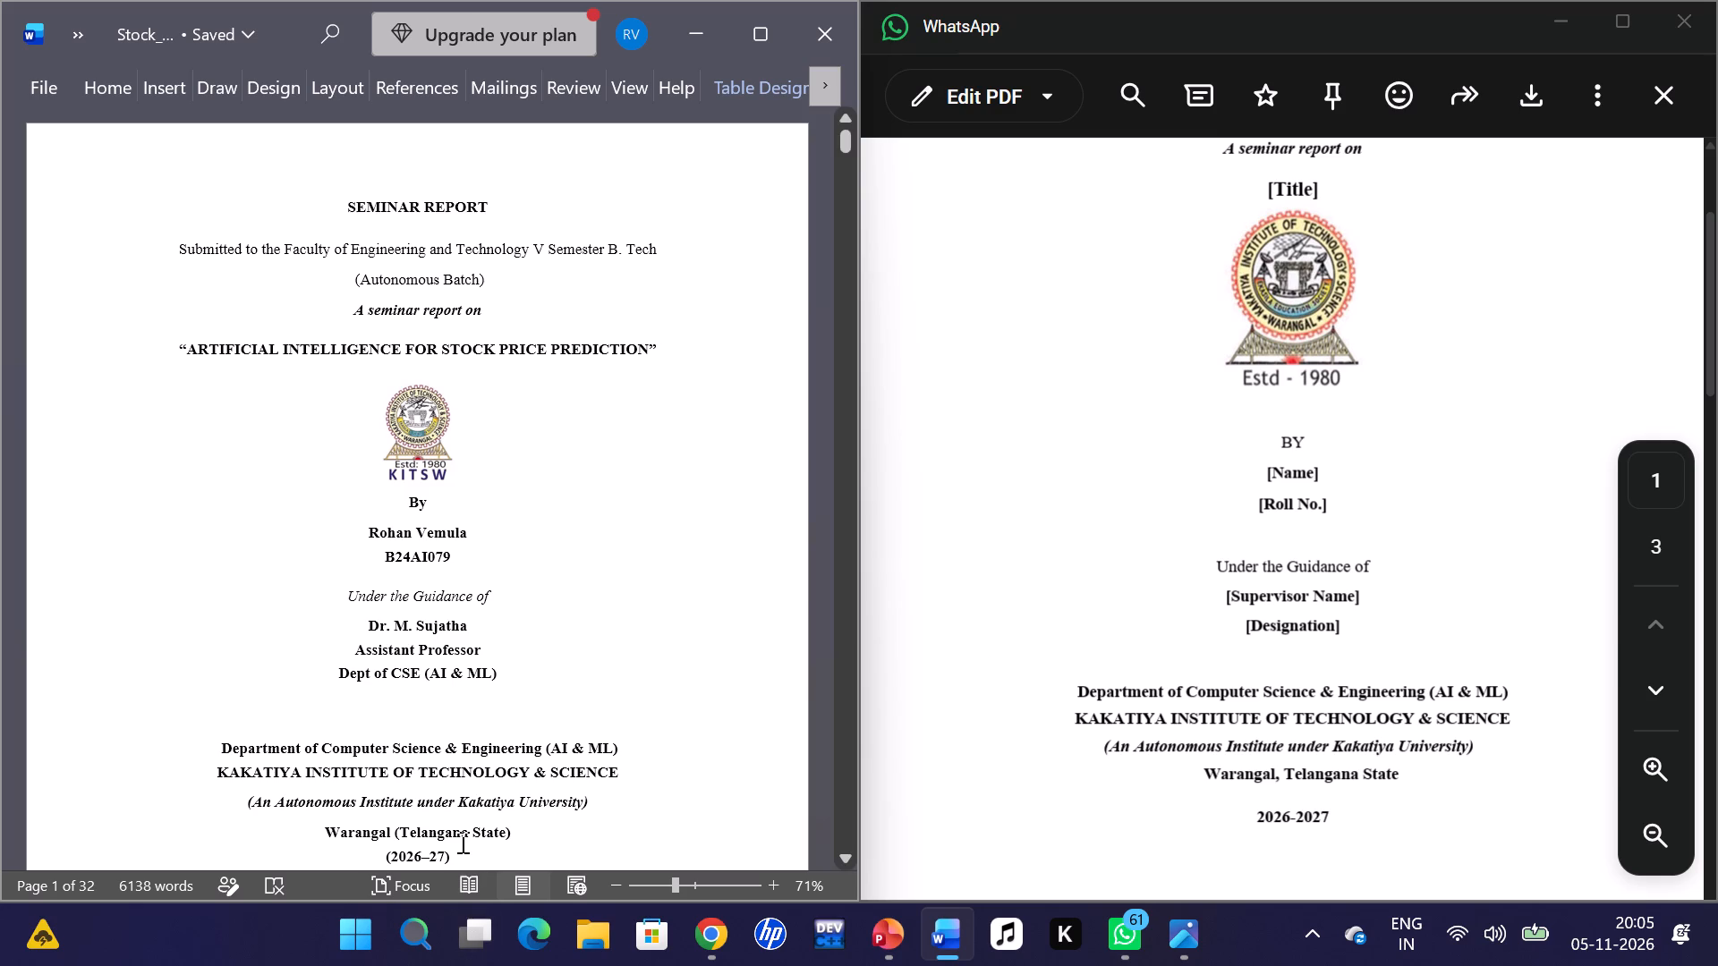
click(526, 827)
key(BackSpace)
key(Left)
key(Left)
key(Left)
key(Left)
key(Left)
key(Left)
key(Left)
key(Left)
key(Left)
key(Left)
key(Left)
key(Left)
key(Left)
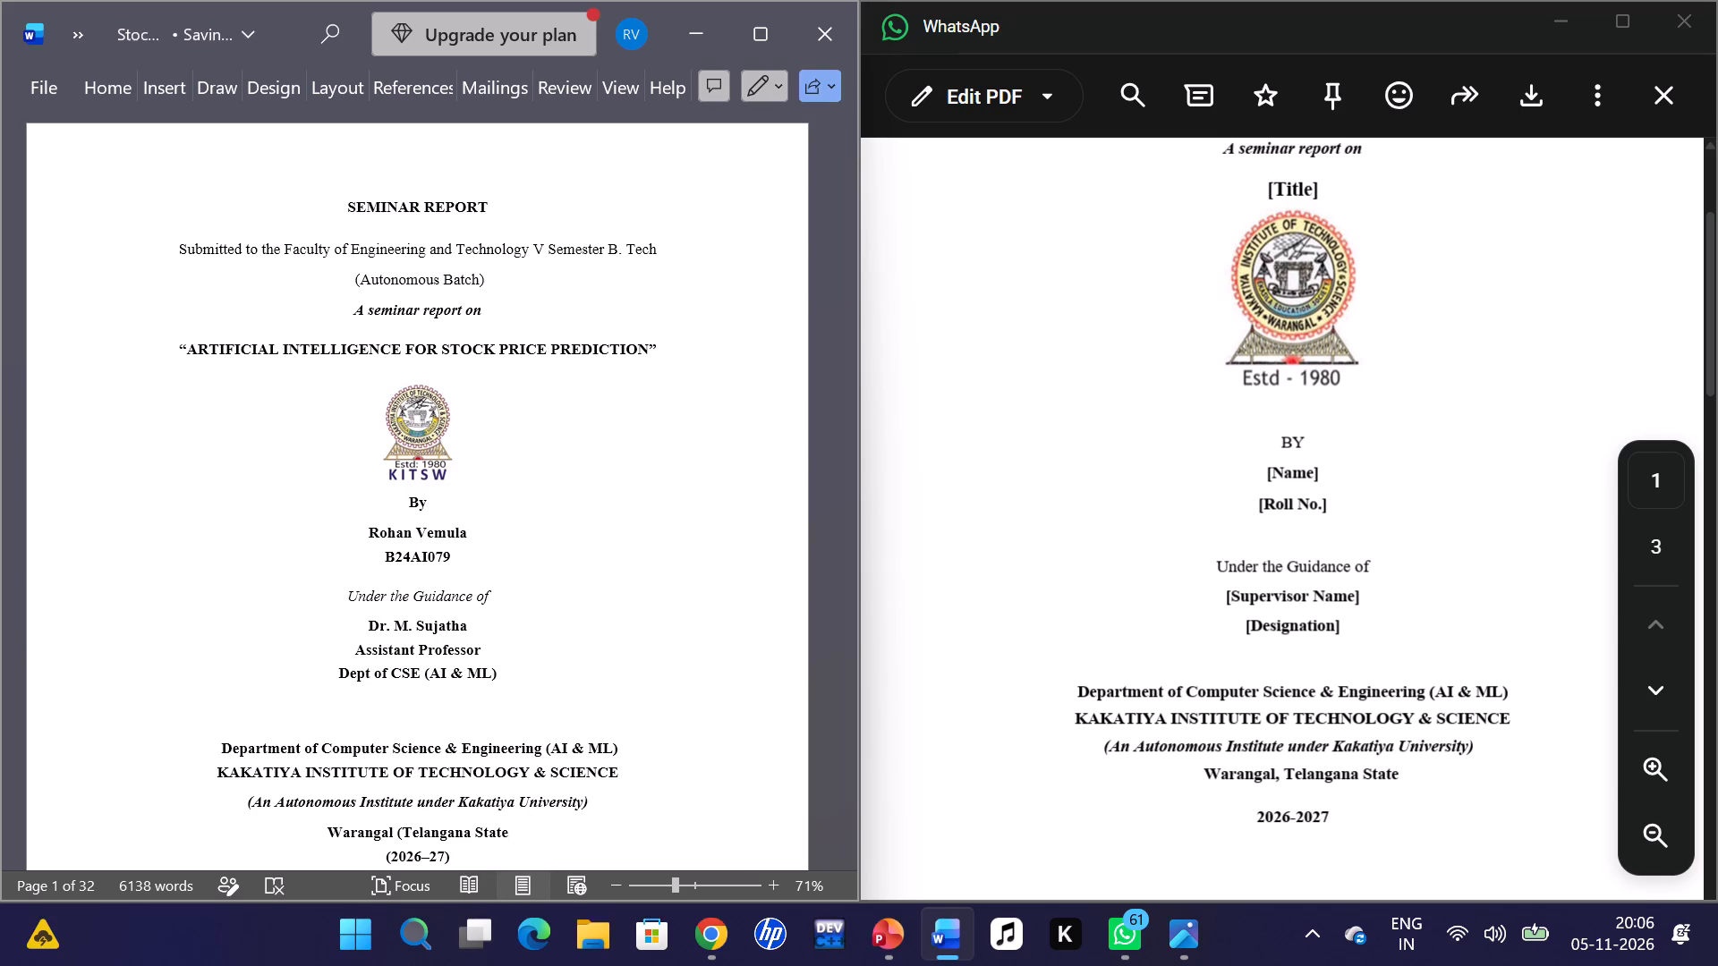
key(Left)
key(Left)
key(BackSpace)
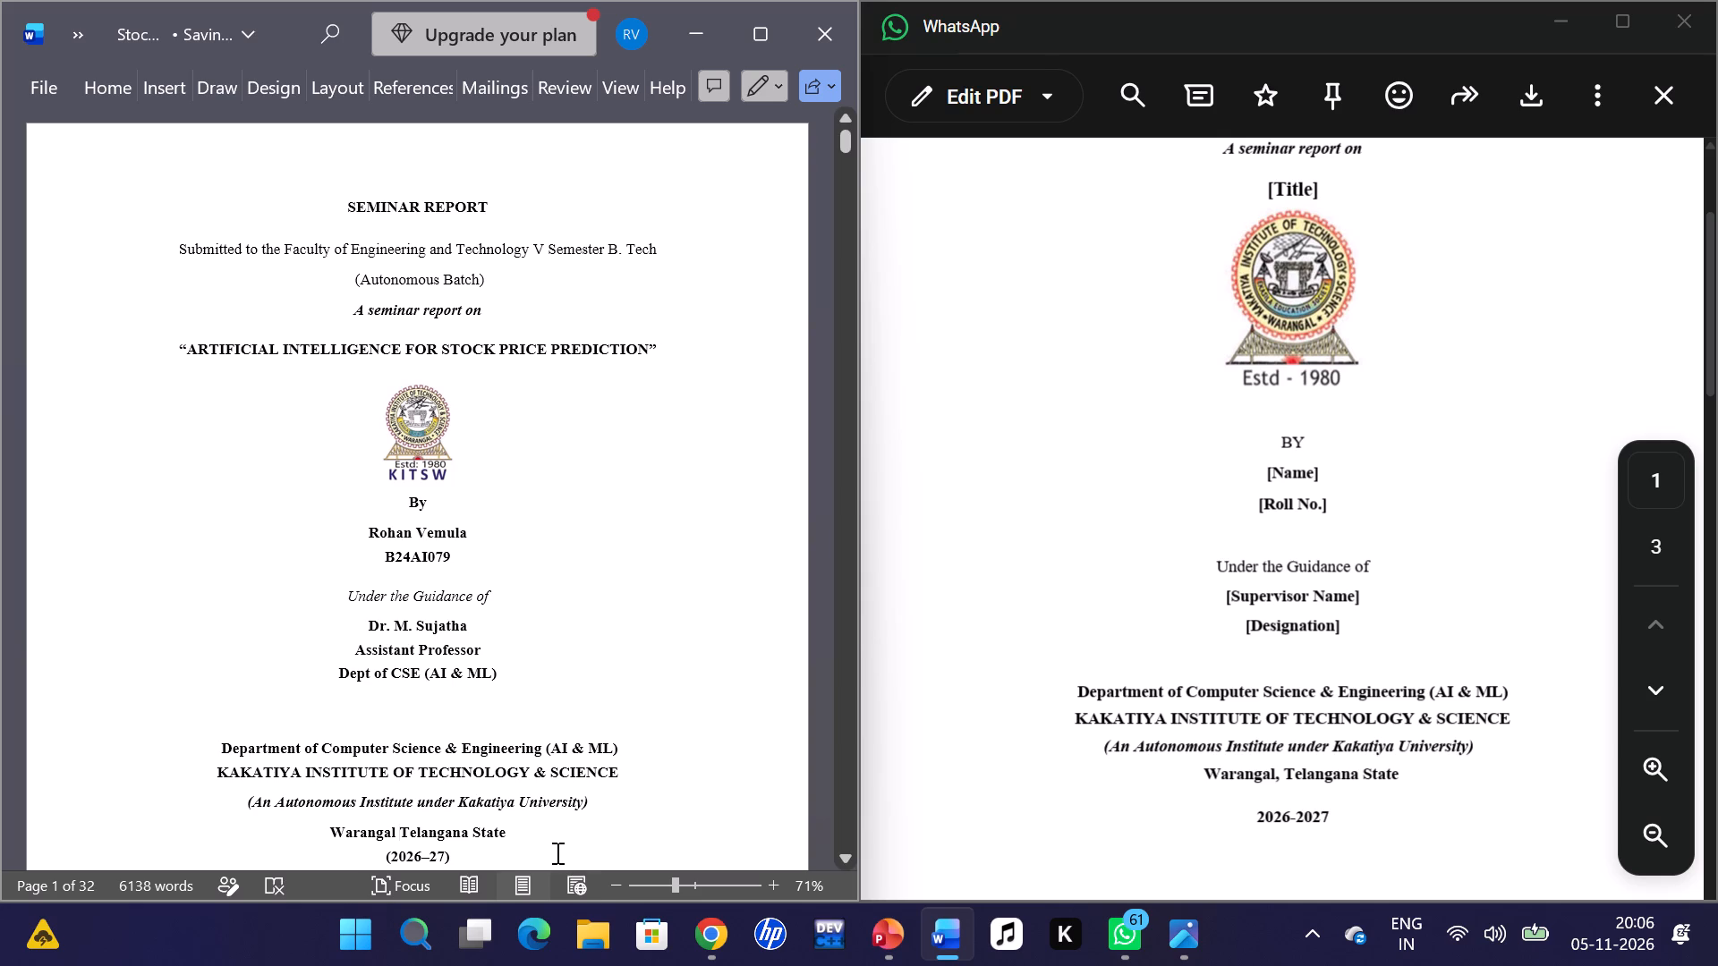
Remove the parentheses around the year range 2026–27 at the bottom of the cover page.
click(470, 859)
key(BackSpace)
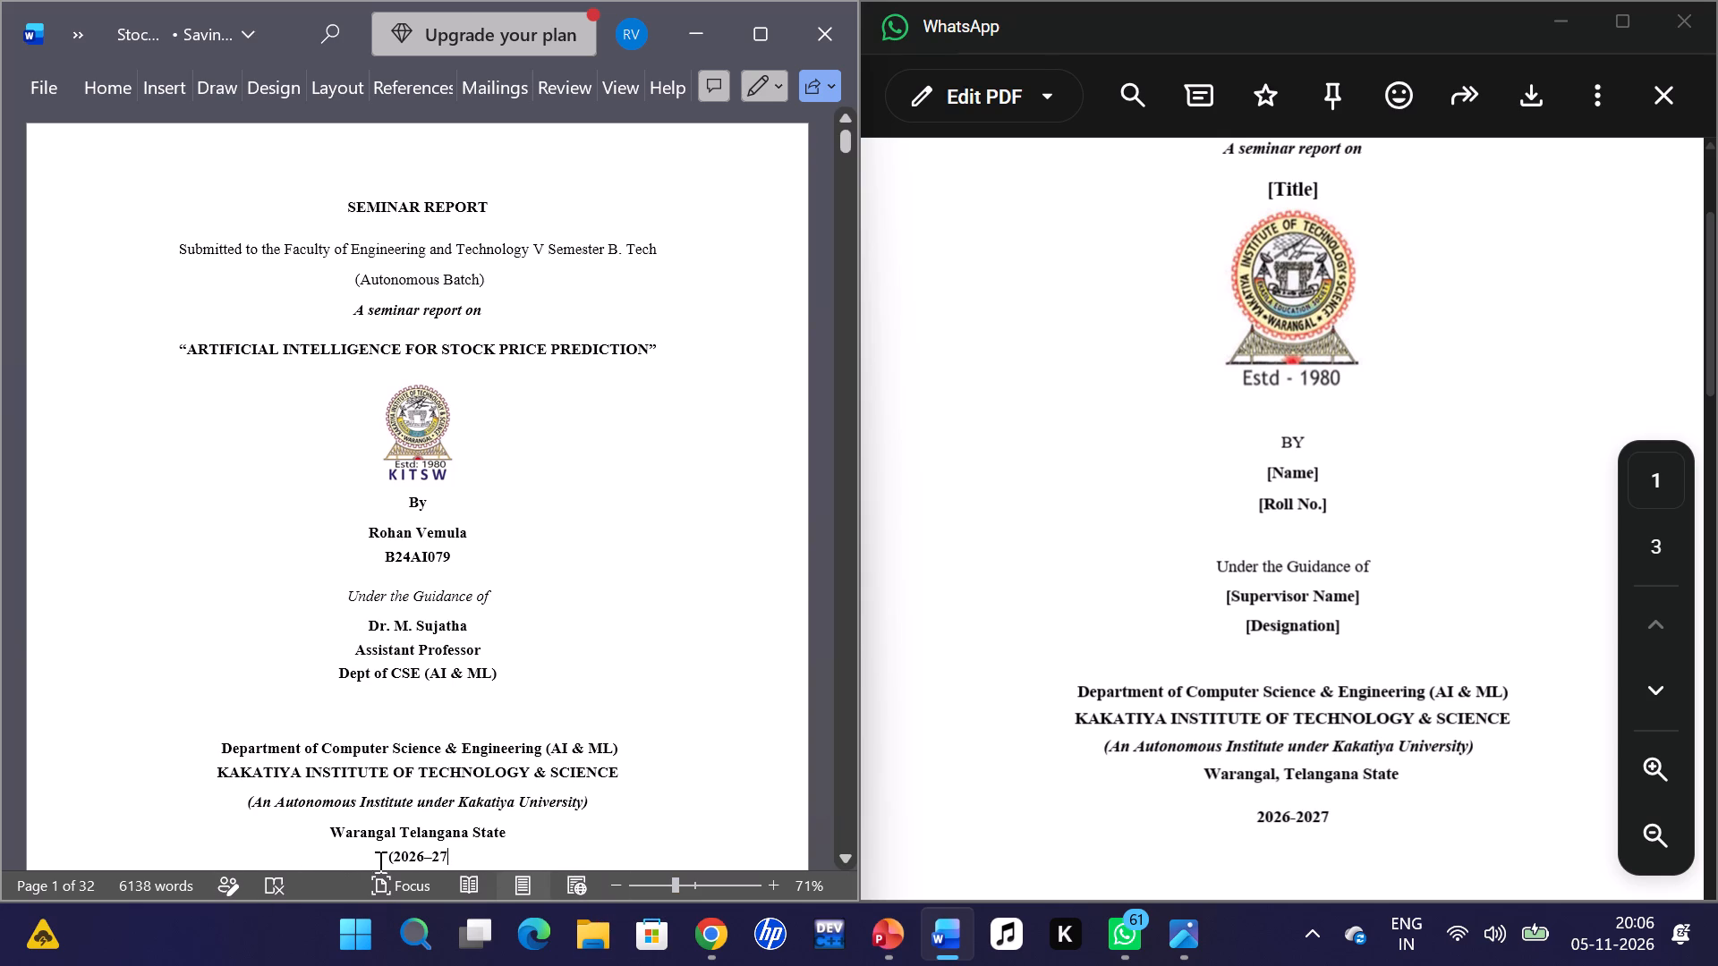
click(399, 859)
key(Left)
key(BackSpace)
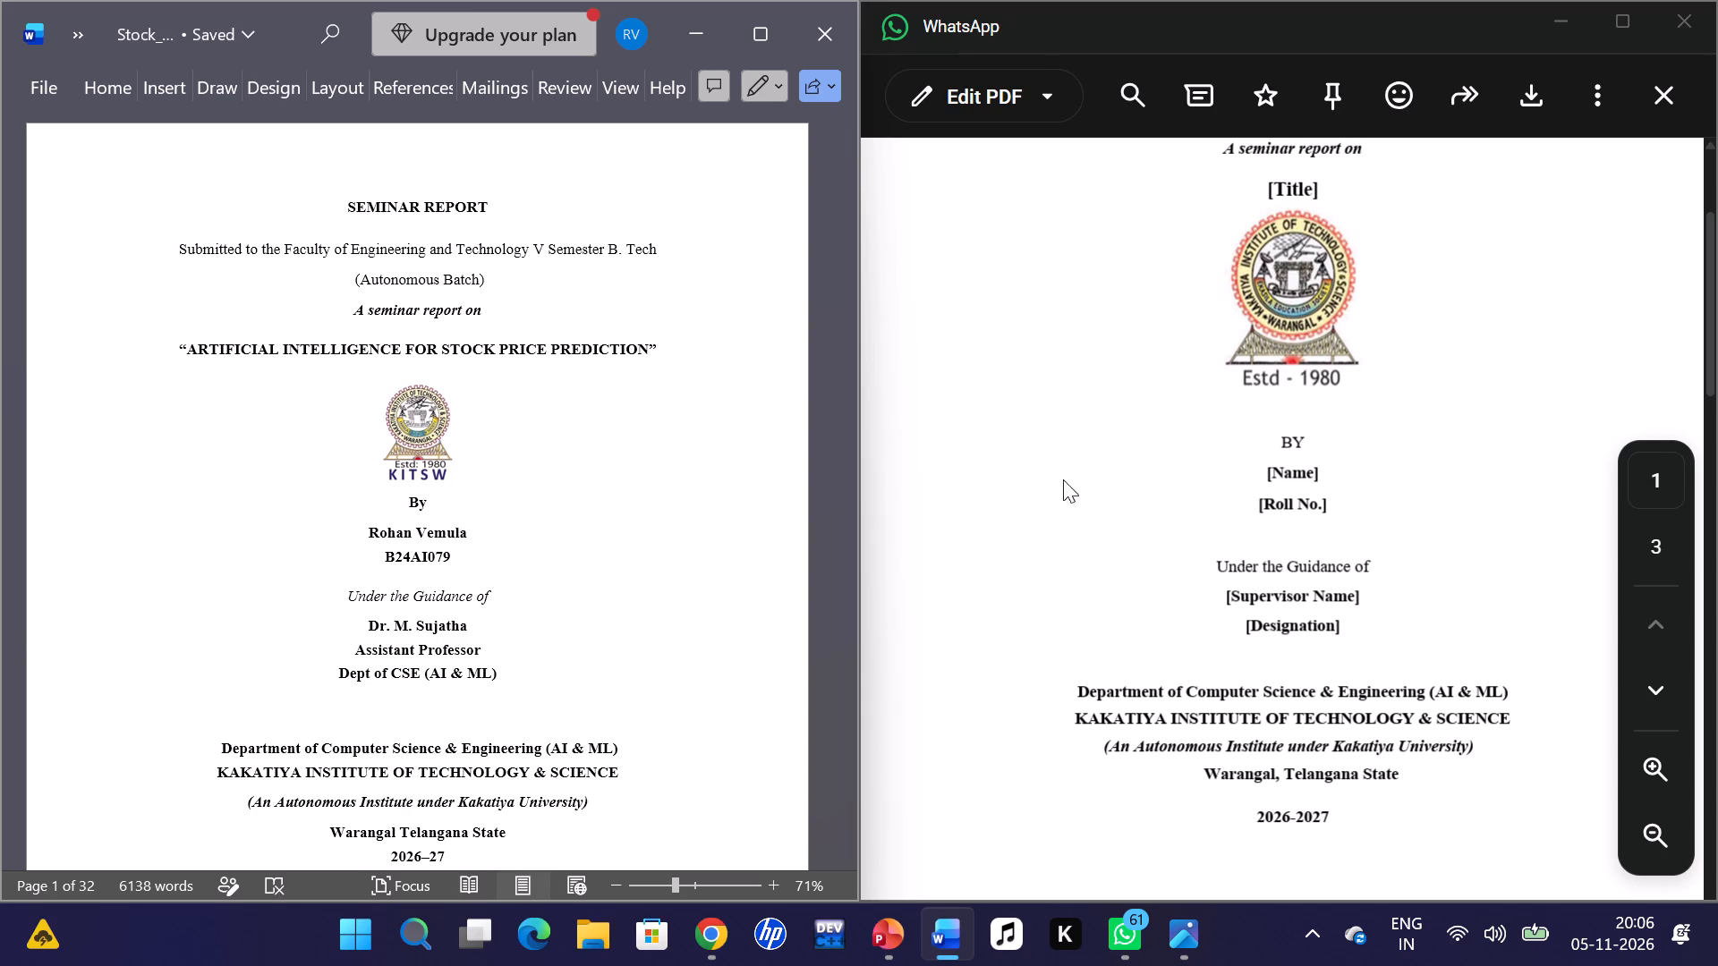
Remove the italic formatting from the "Under the Guidance of" line on the cover page.
drag(527, 597, 367, 593)
click(408, 554)
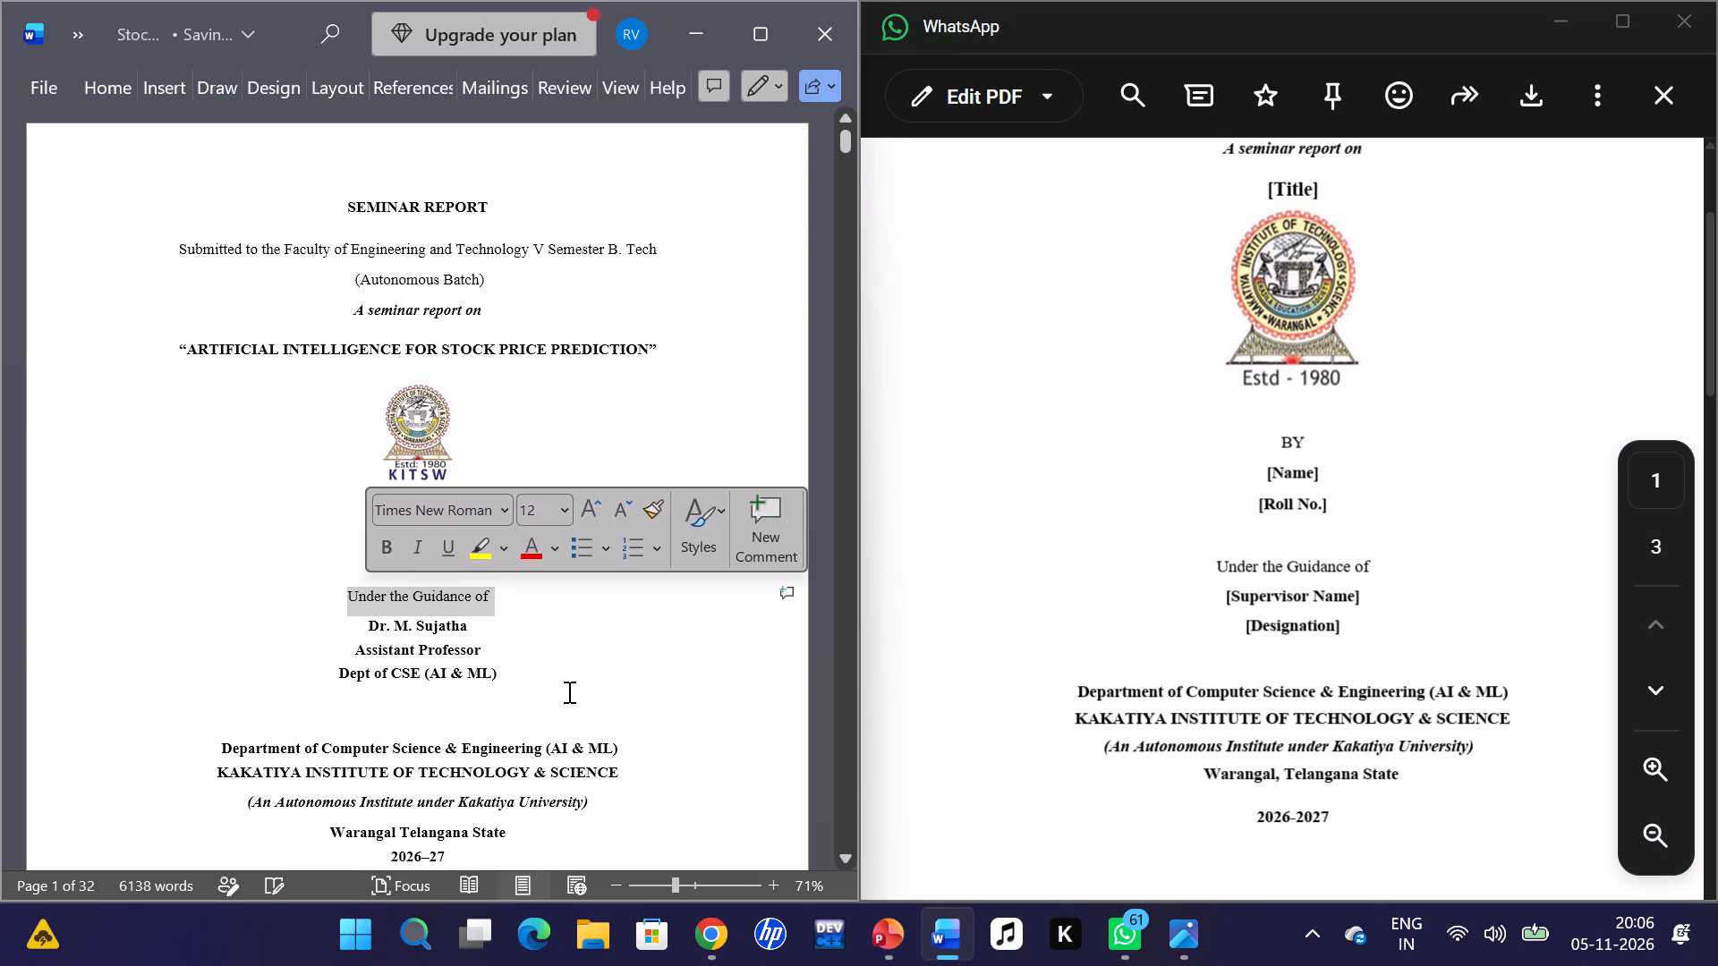
click(567, 691)
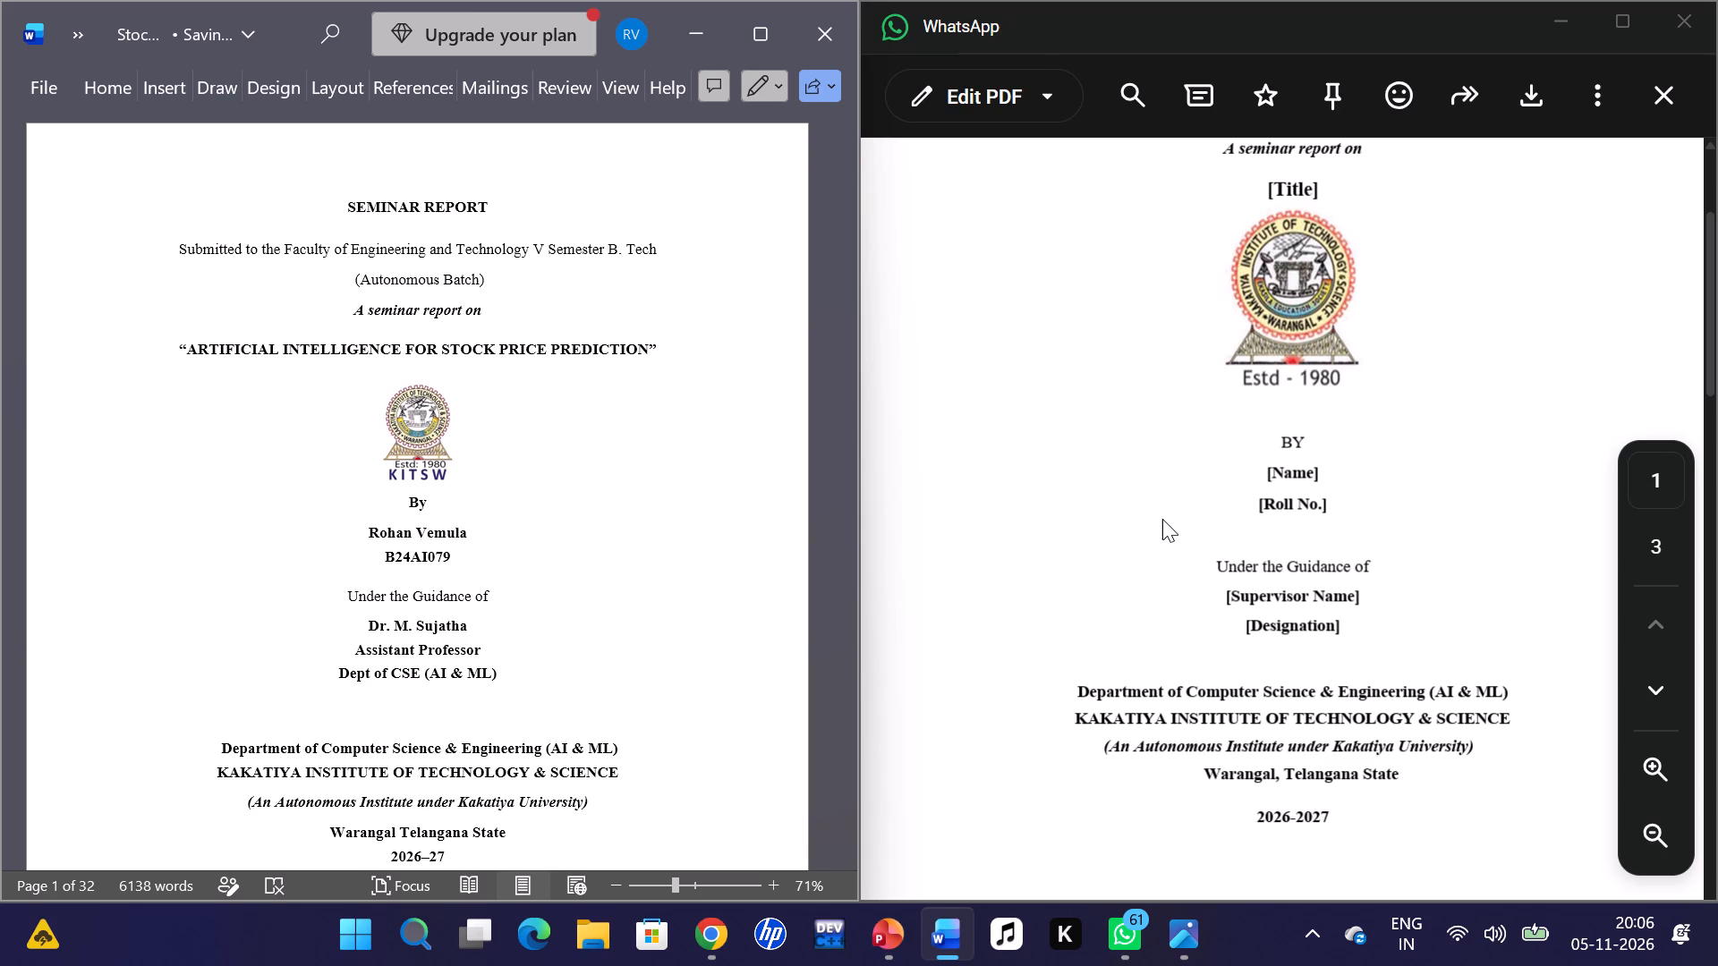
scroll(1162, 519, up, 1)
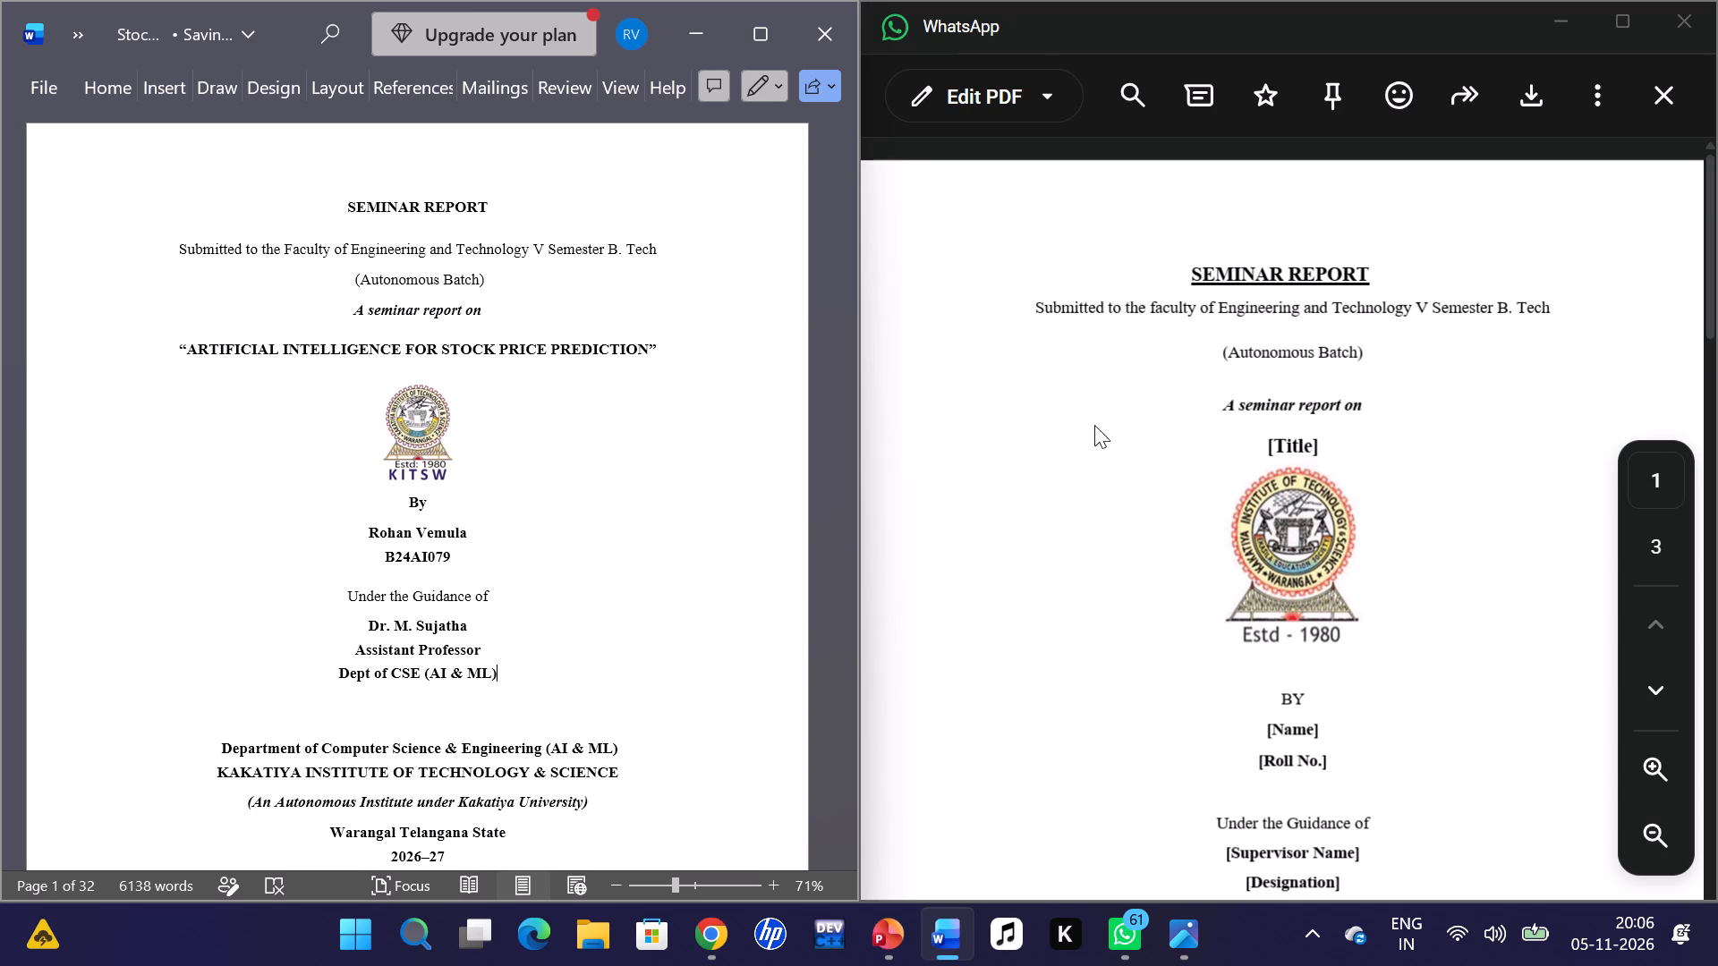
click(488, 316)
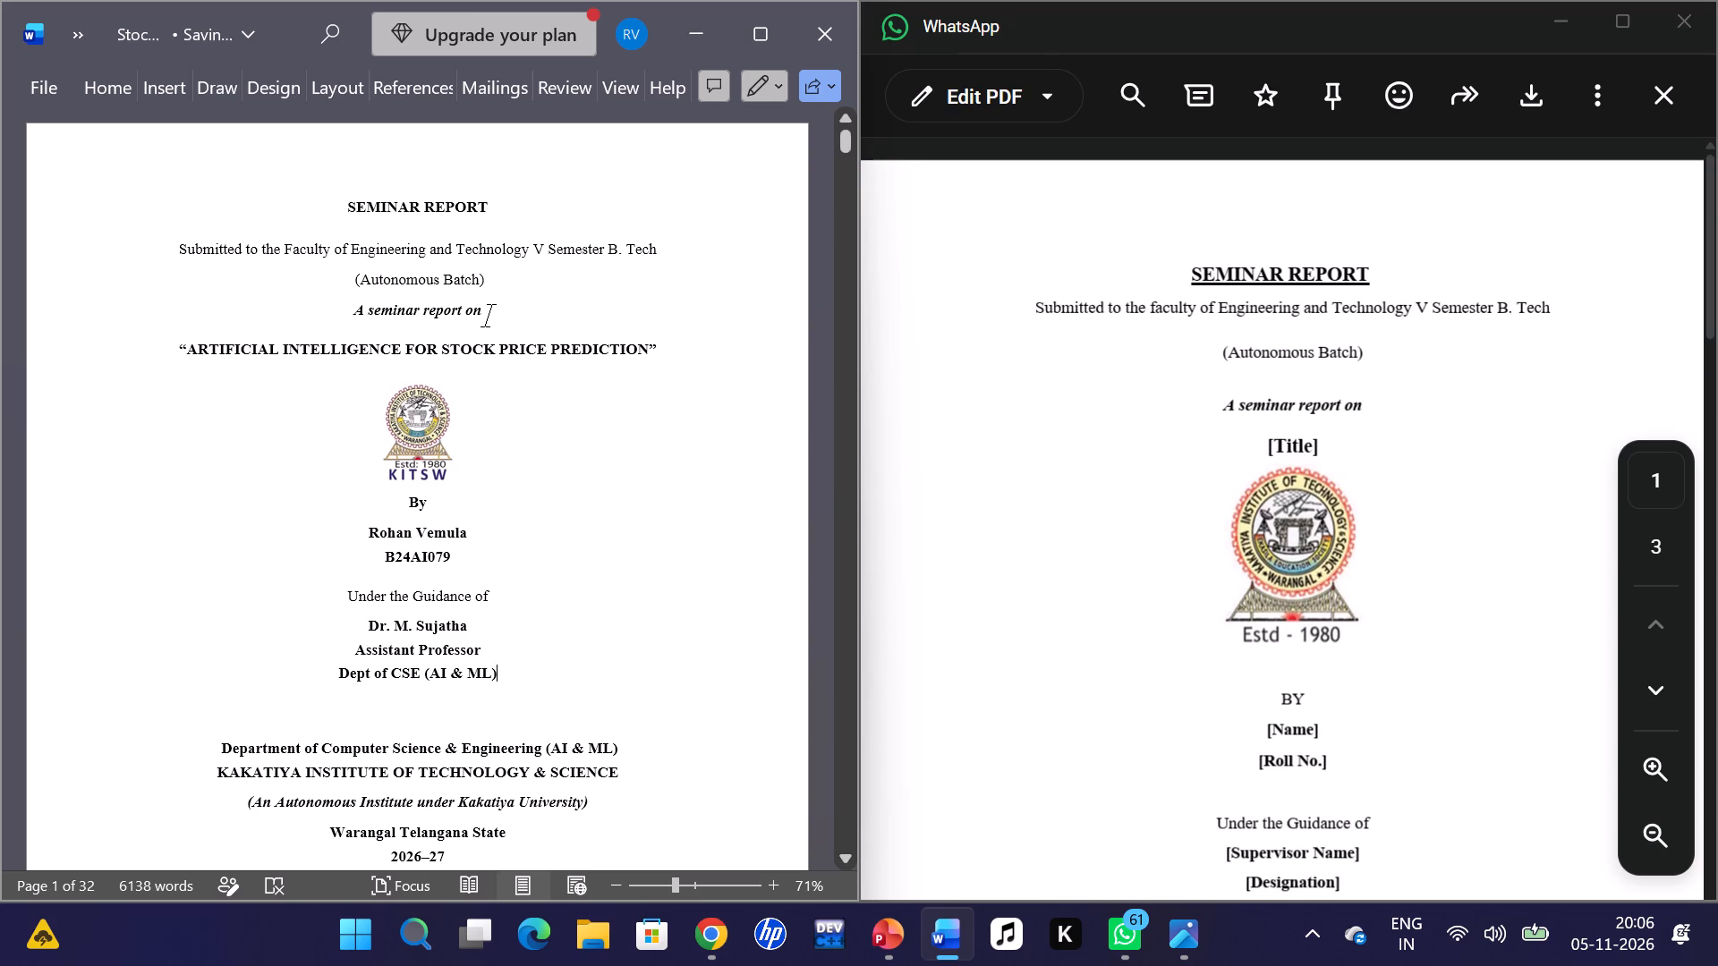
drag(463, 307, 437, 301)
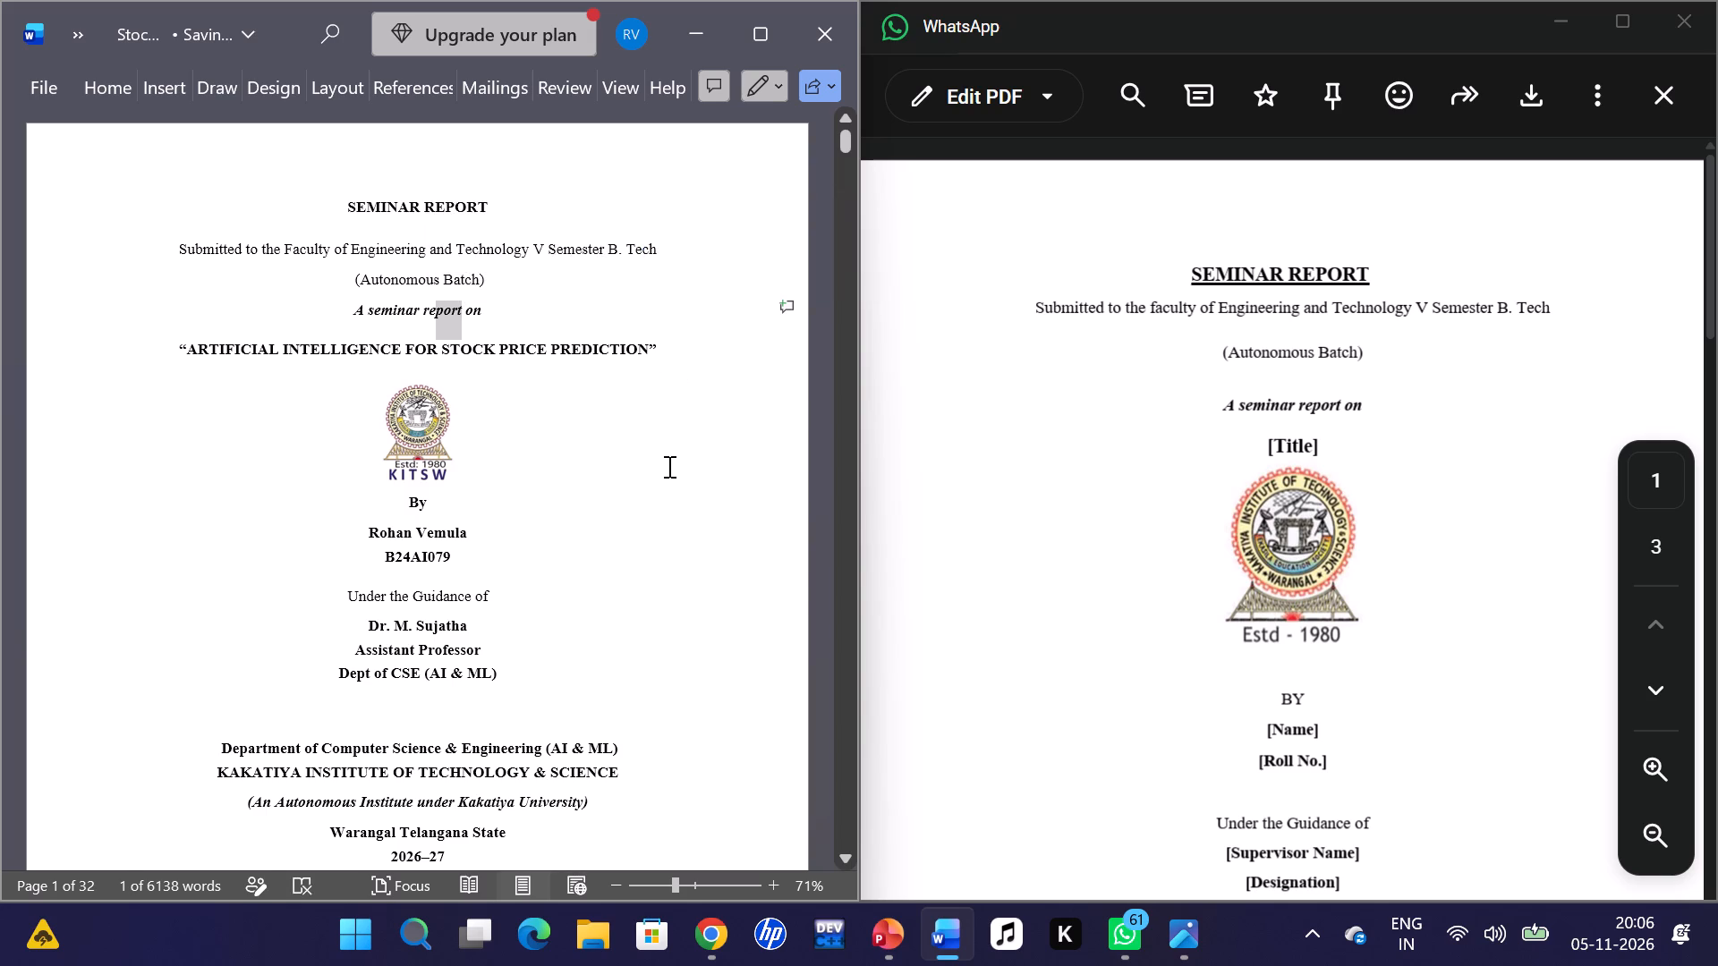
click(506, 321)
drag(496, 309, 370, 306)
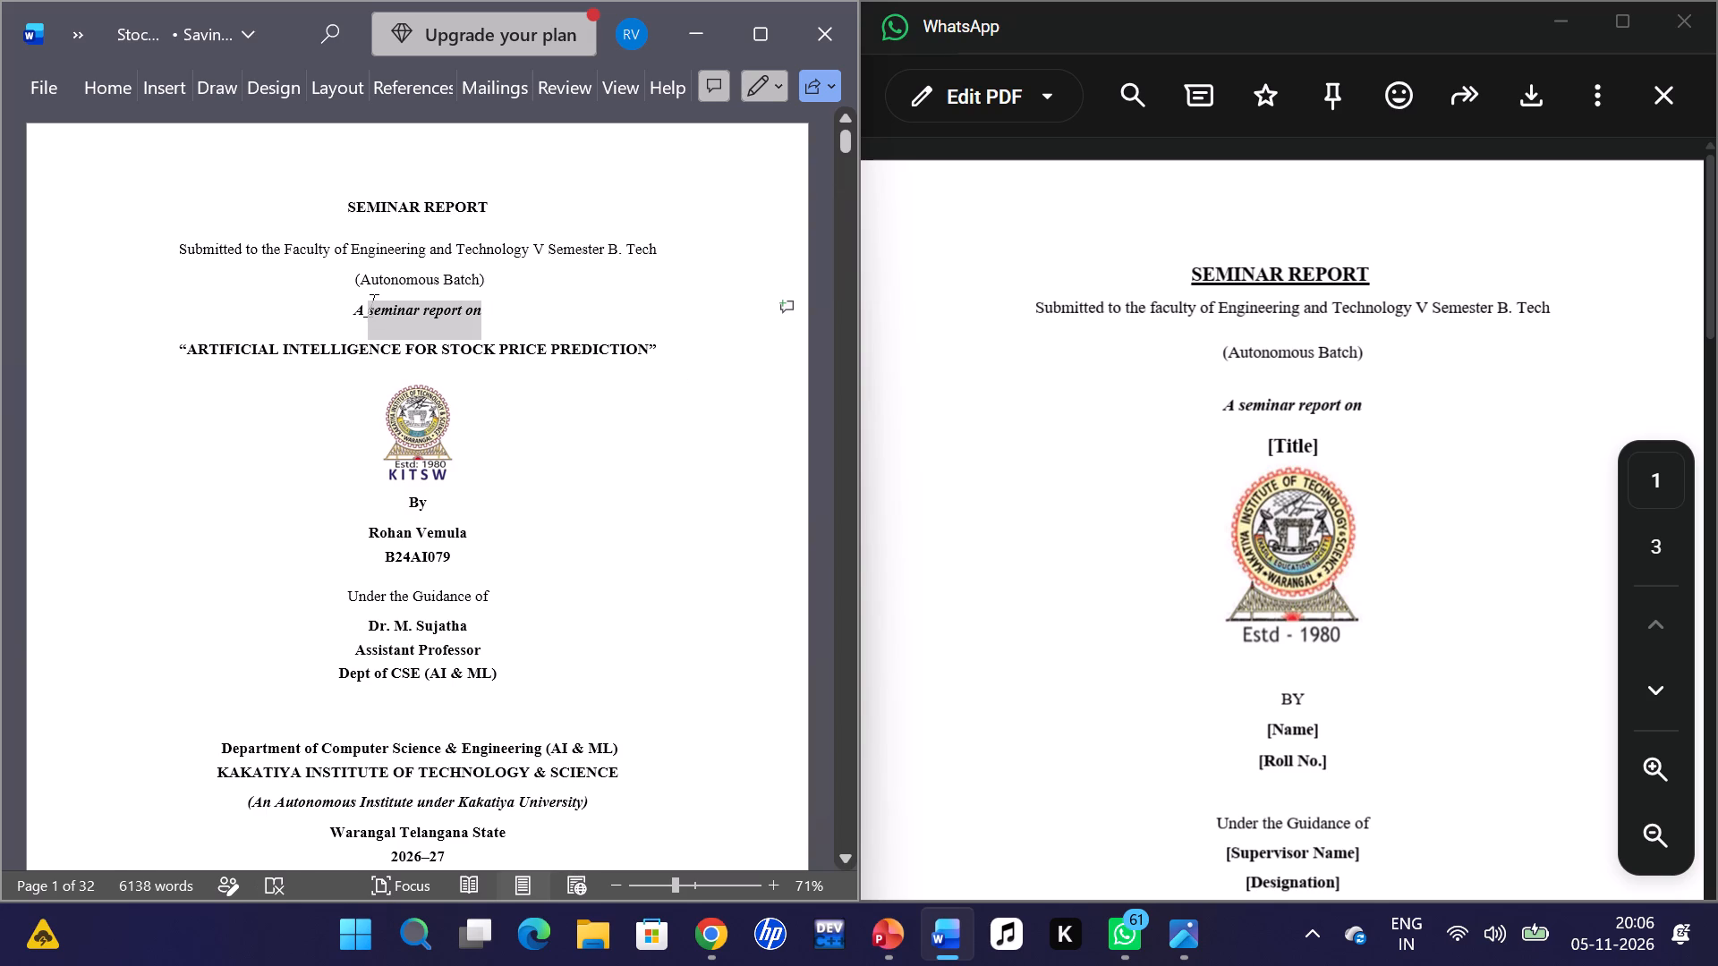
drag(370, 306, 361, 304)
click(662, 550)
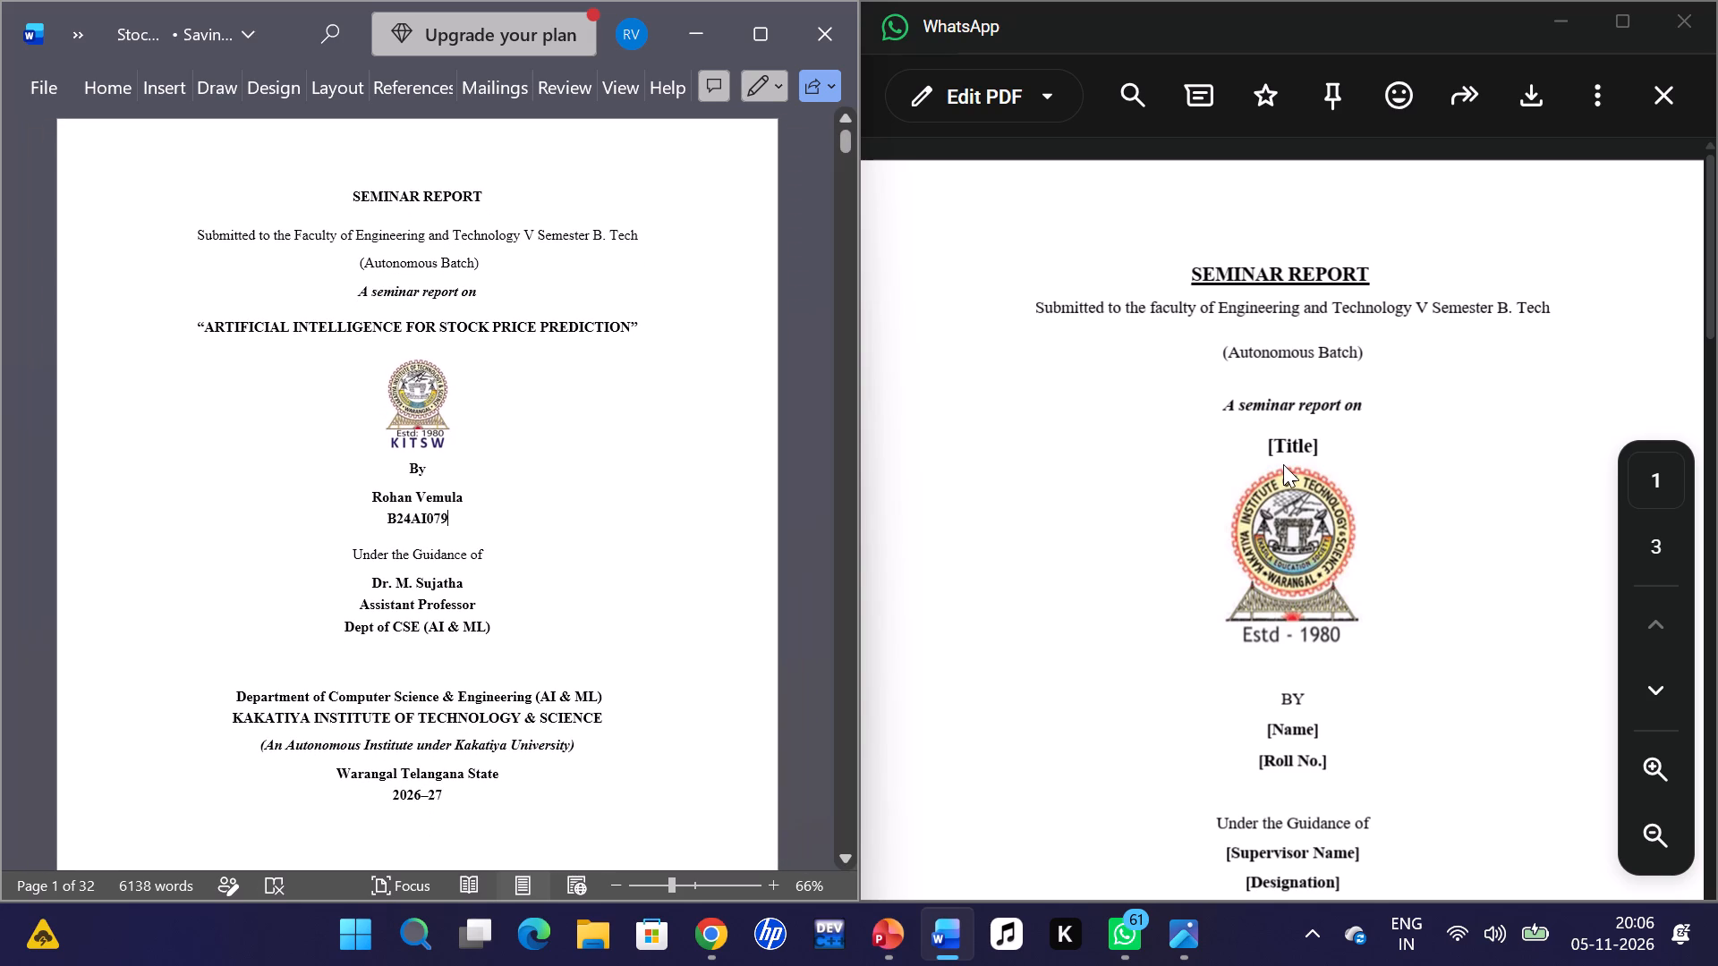
Underline the "SEMINAR REPORT" heading at the top of the cover page.
drag(534, 181, 363, 187)
click(450, 147)
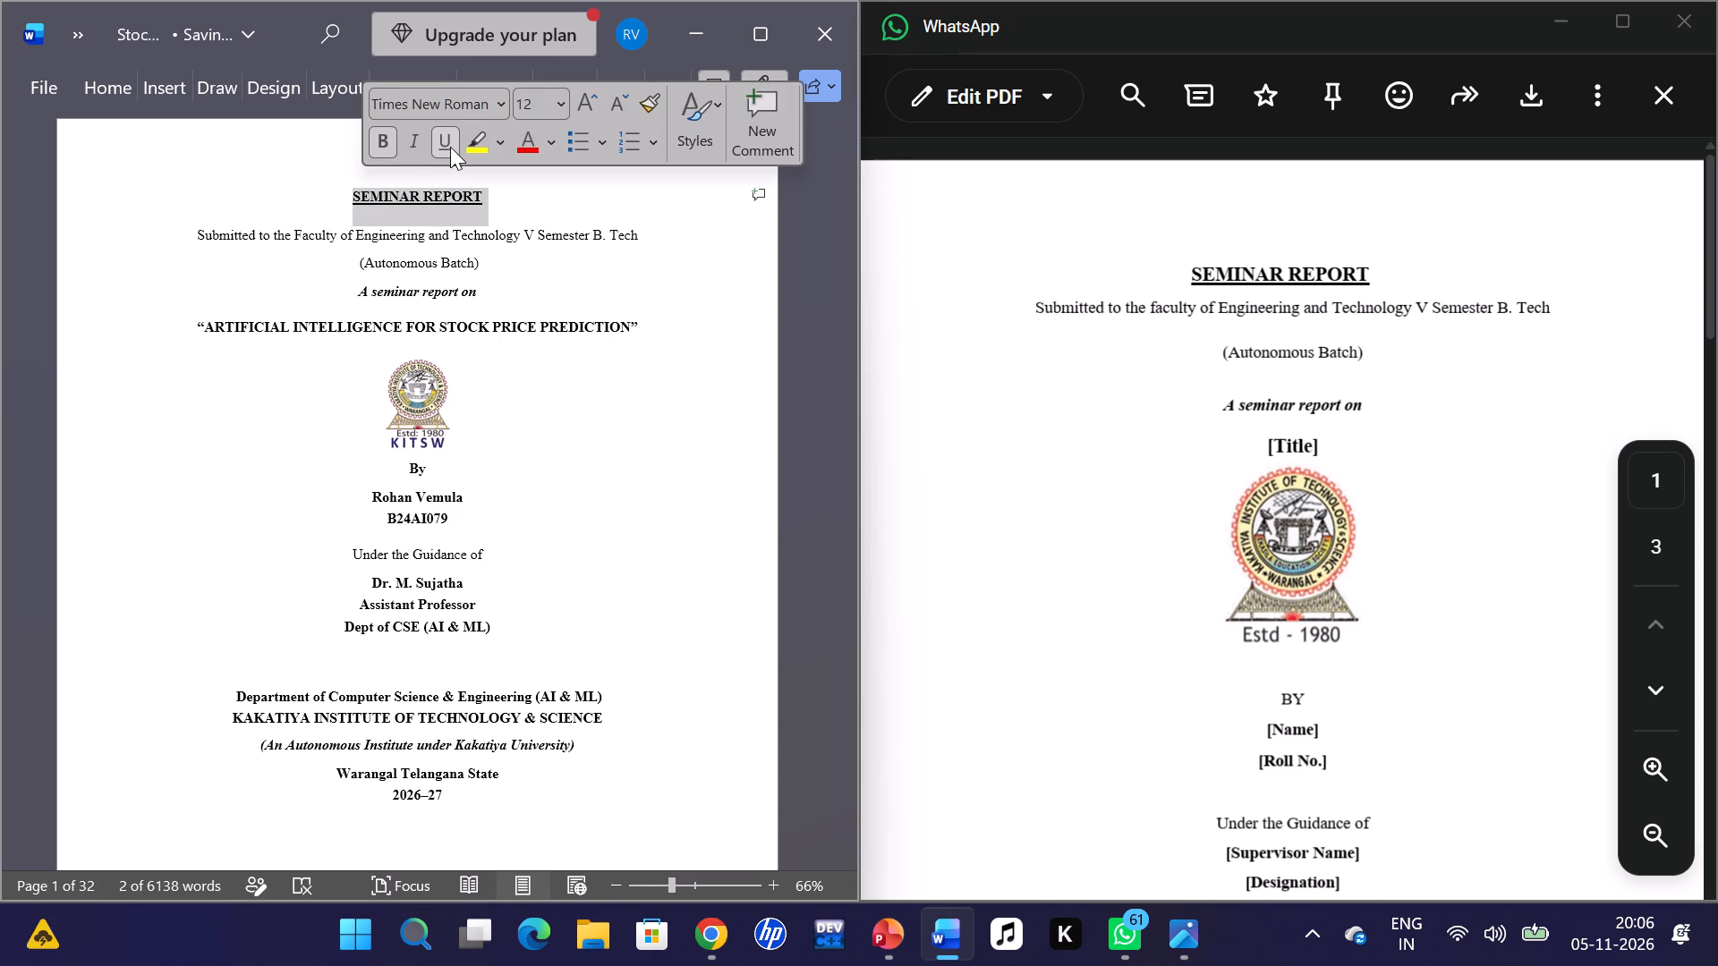
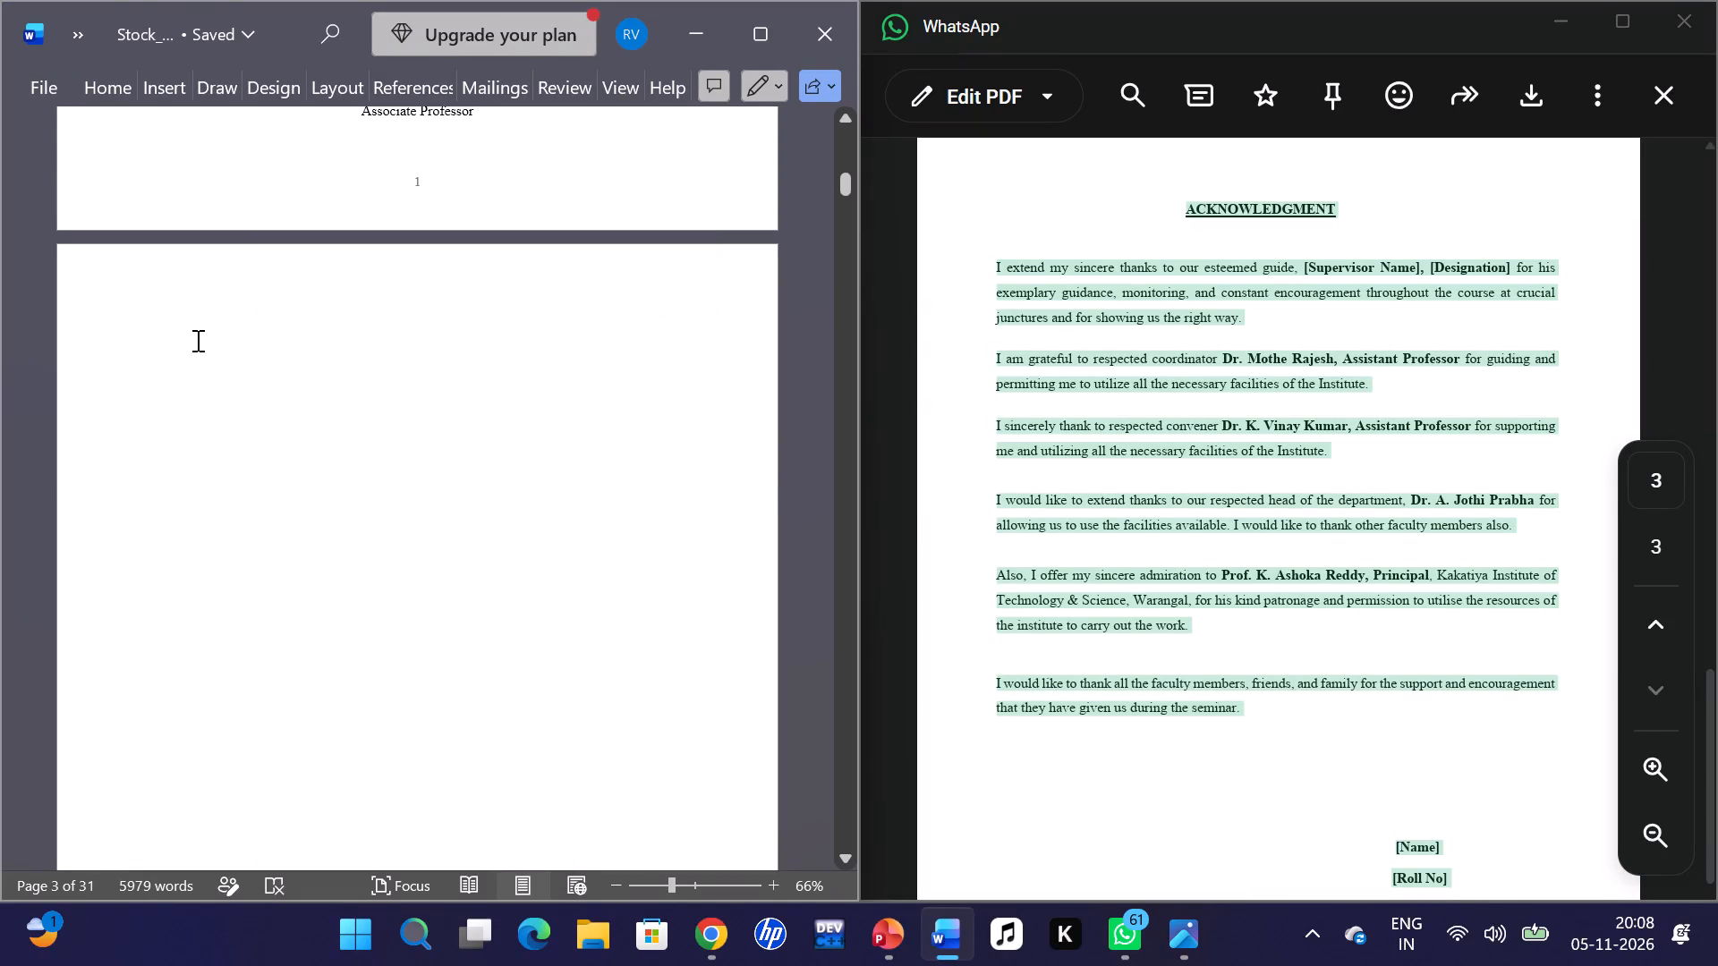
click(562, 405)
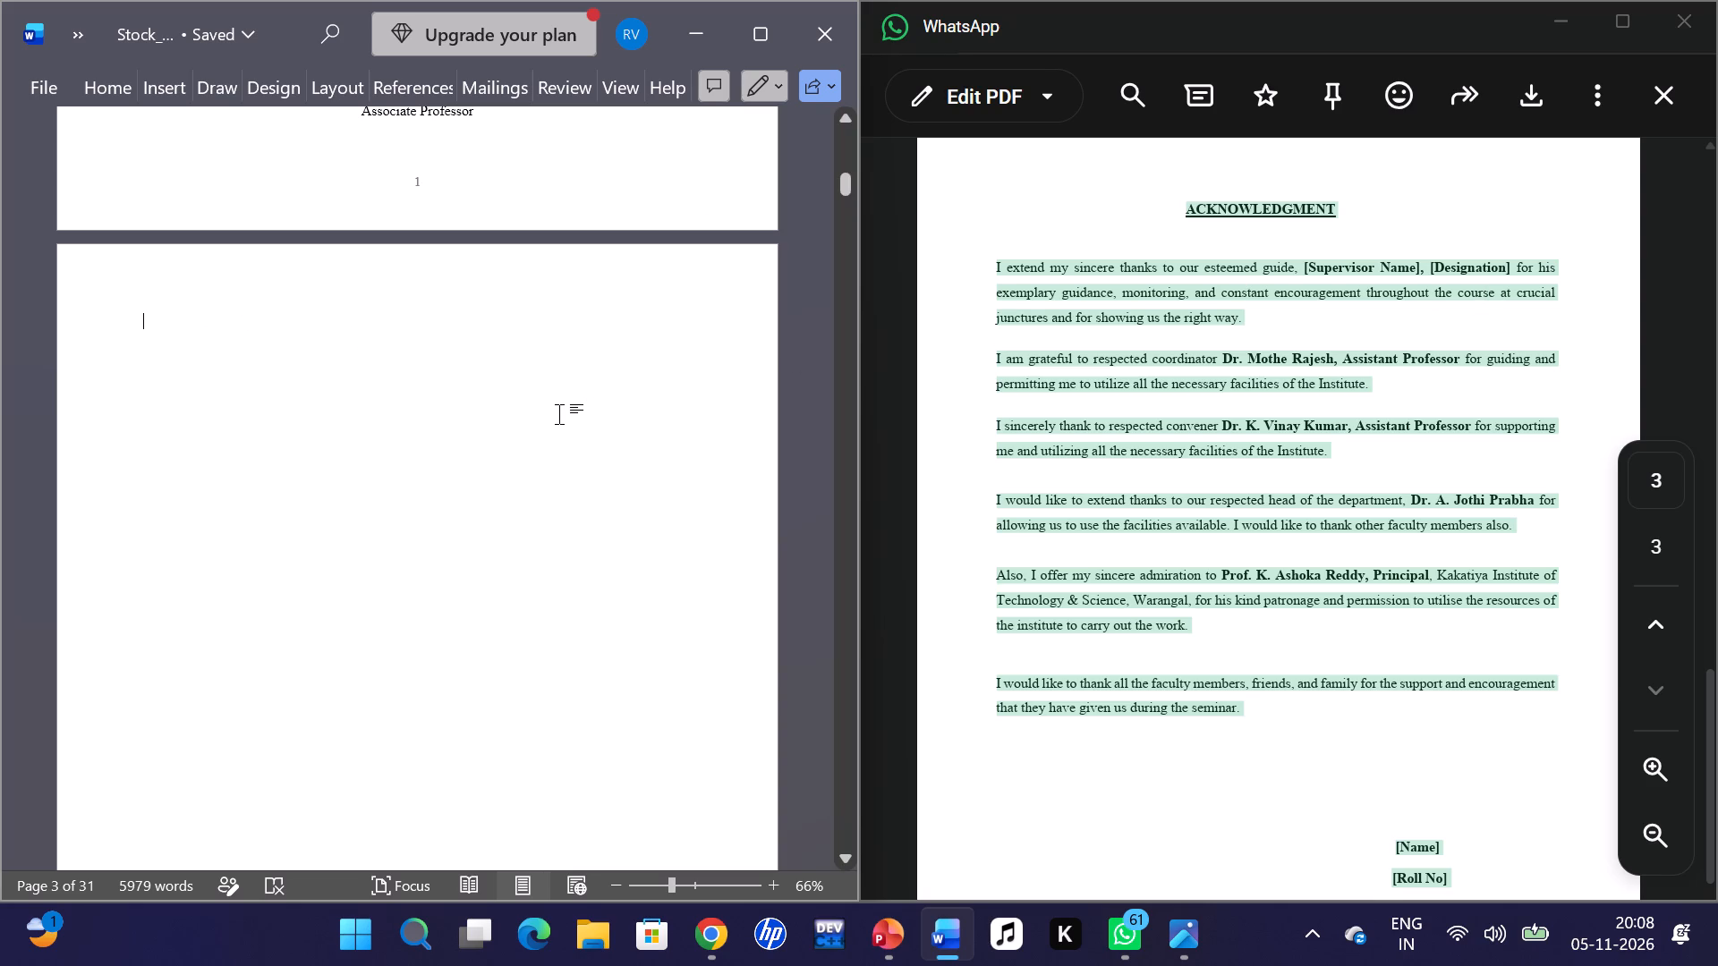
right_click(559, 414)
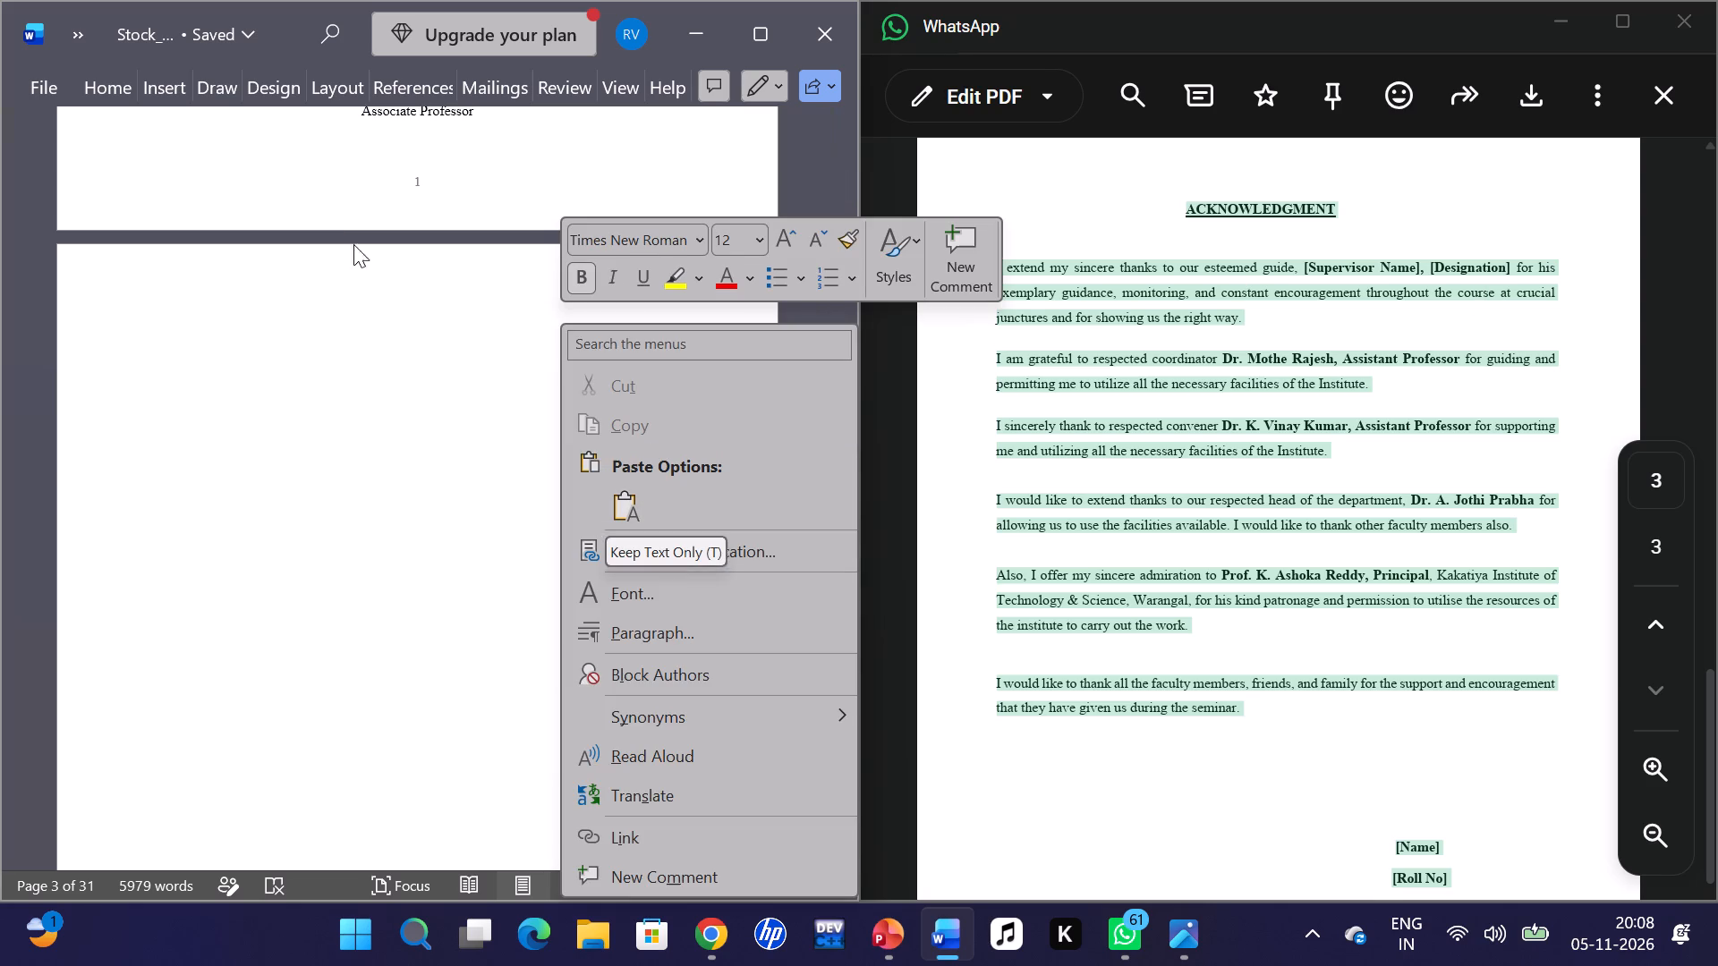
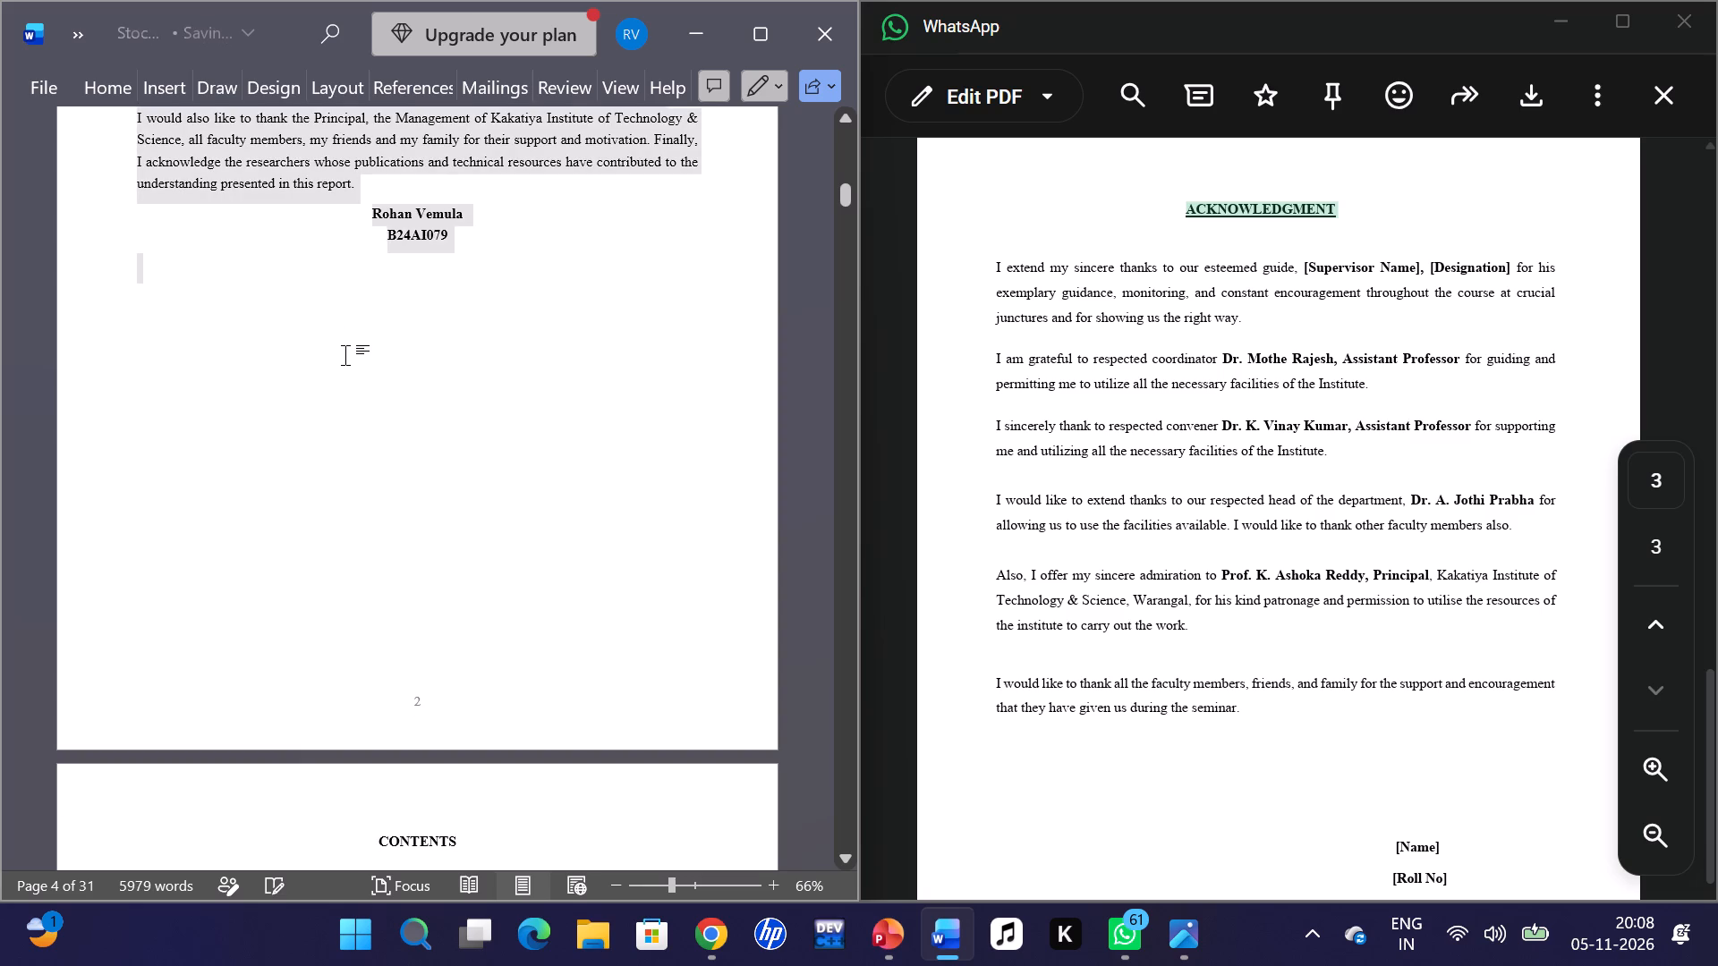
scroll(345, 355, up, 3)
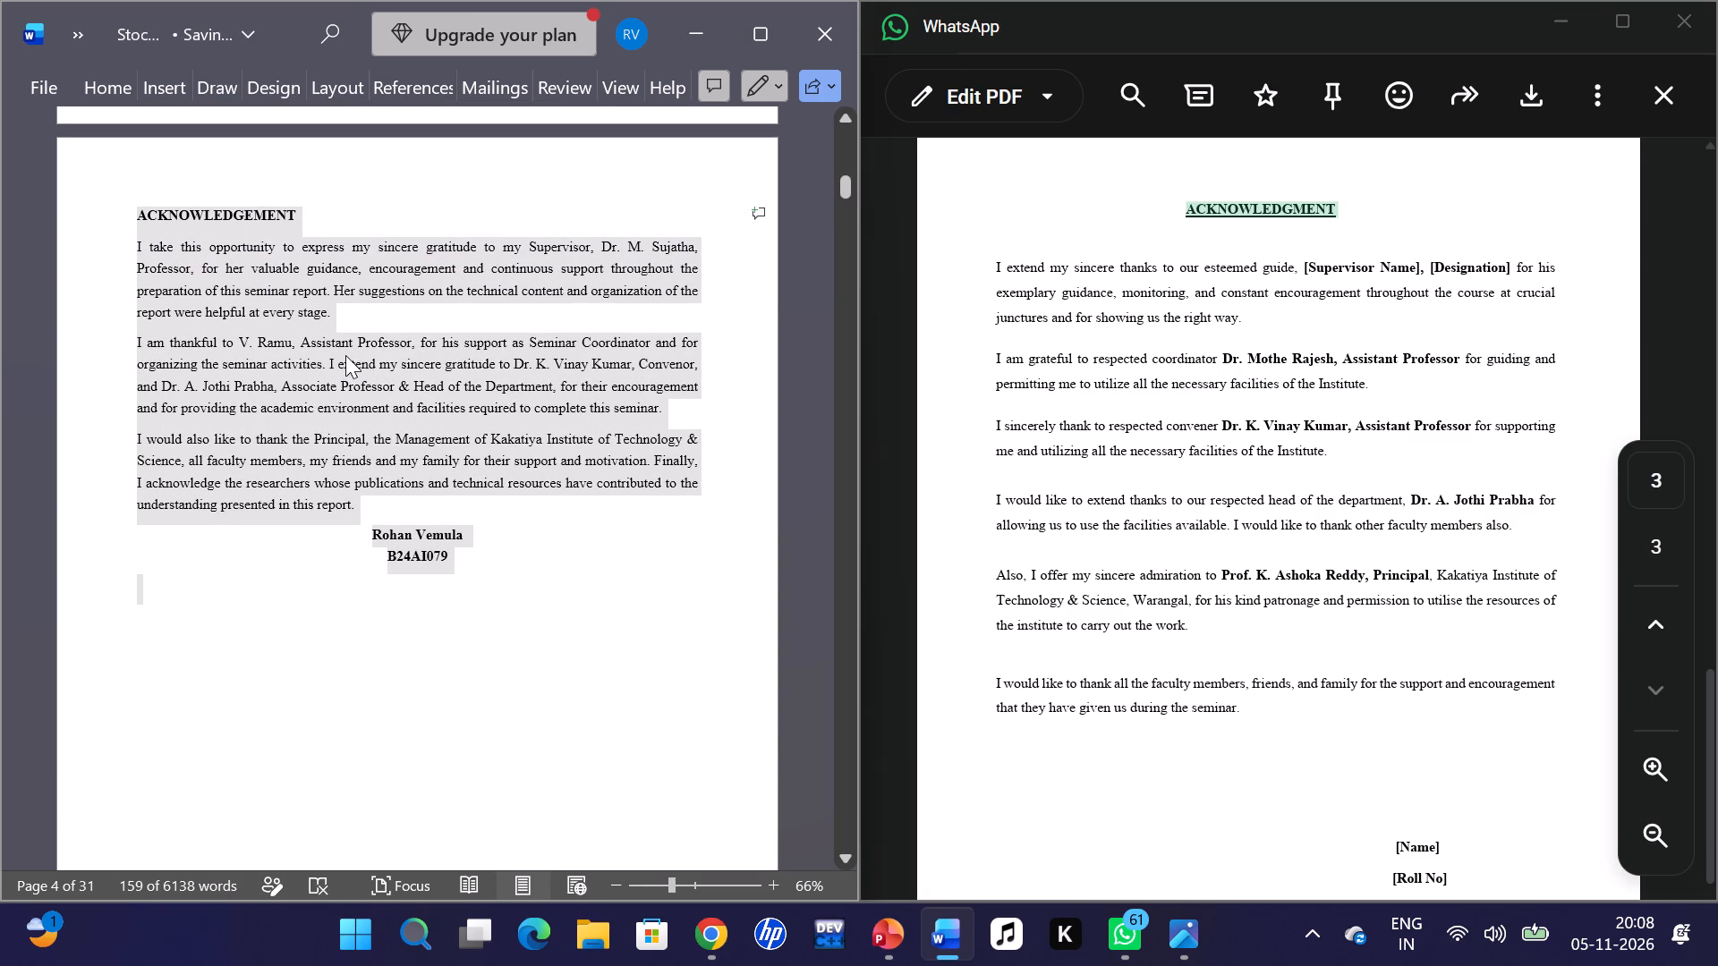
click(345, 355)
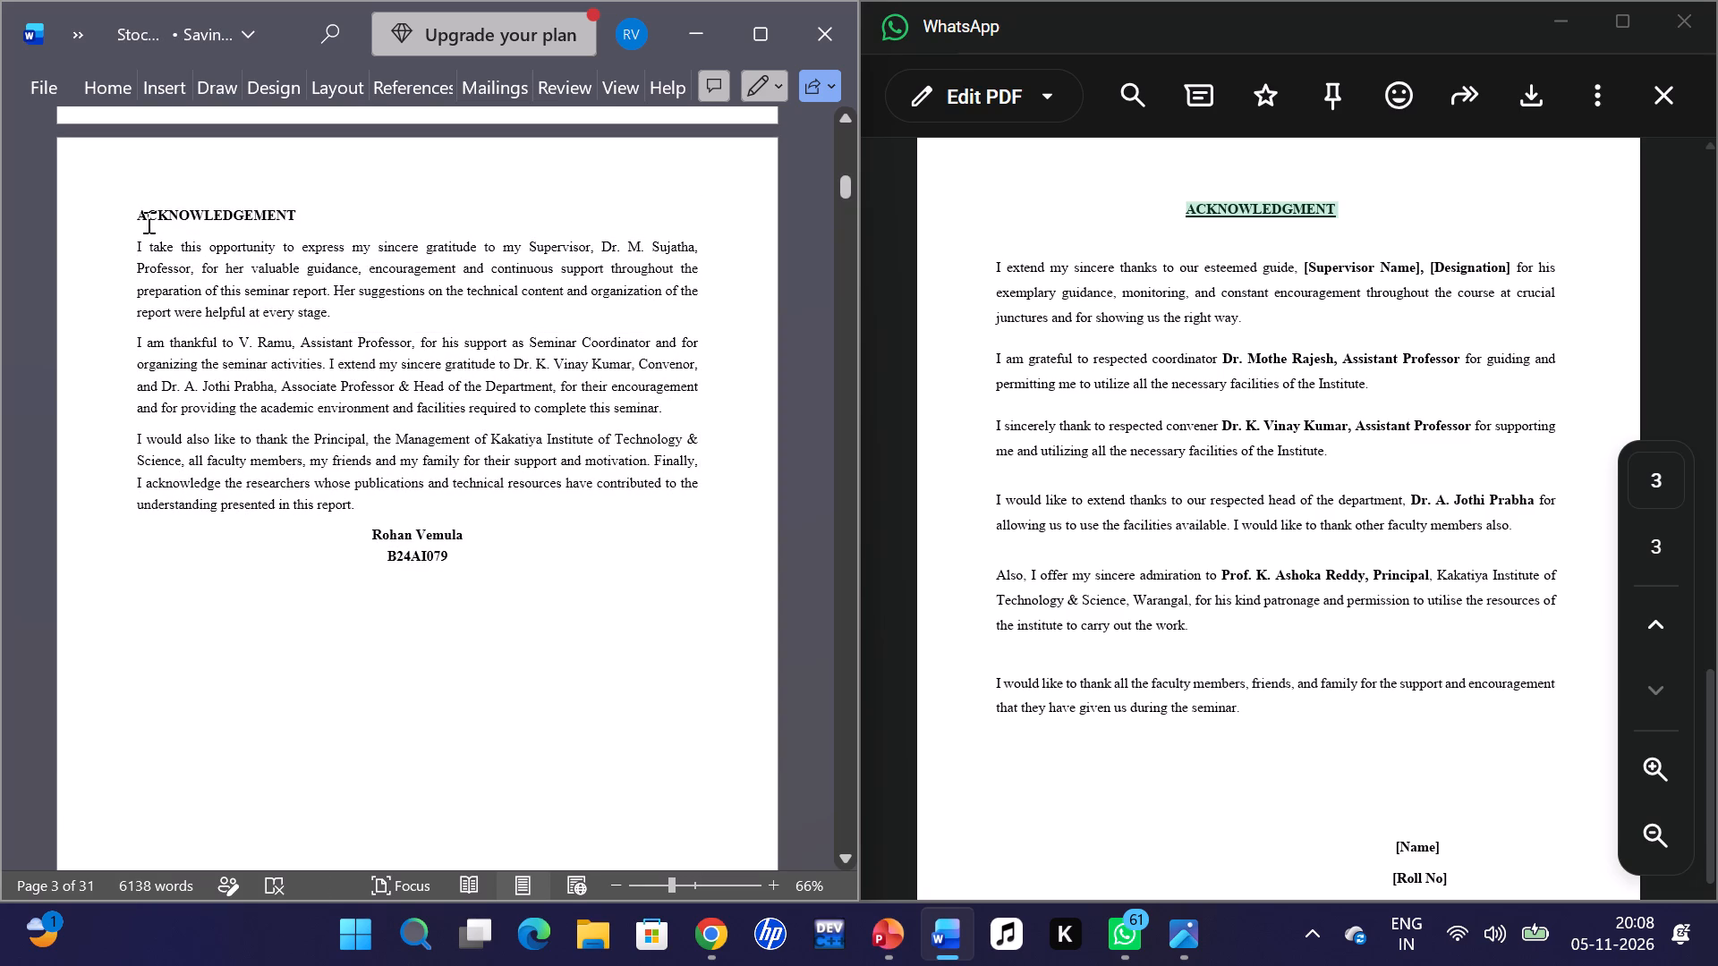
Indent the "ACKNOWLEDGEMENT" heading with leading spaces so it sits roughly centred above the body text.
click(132, 216)
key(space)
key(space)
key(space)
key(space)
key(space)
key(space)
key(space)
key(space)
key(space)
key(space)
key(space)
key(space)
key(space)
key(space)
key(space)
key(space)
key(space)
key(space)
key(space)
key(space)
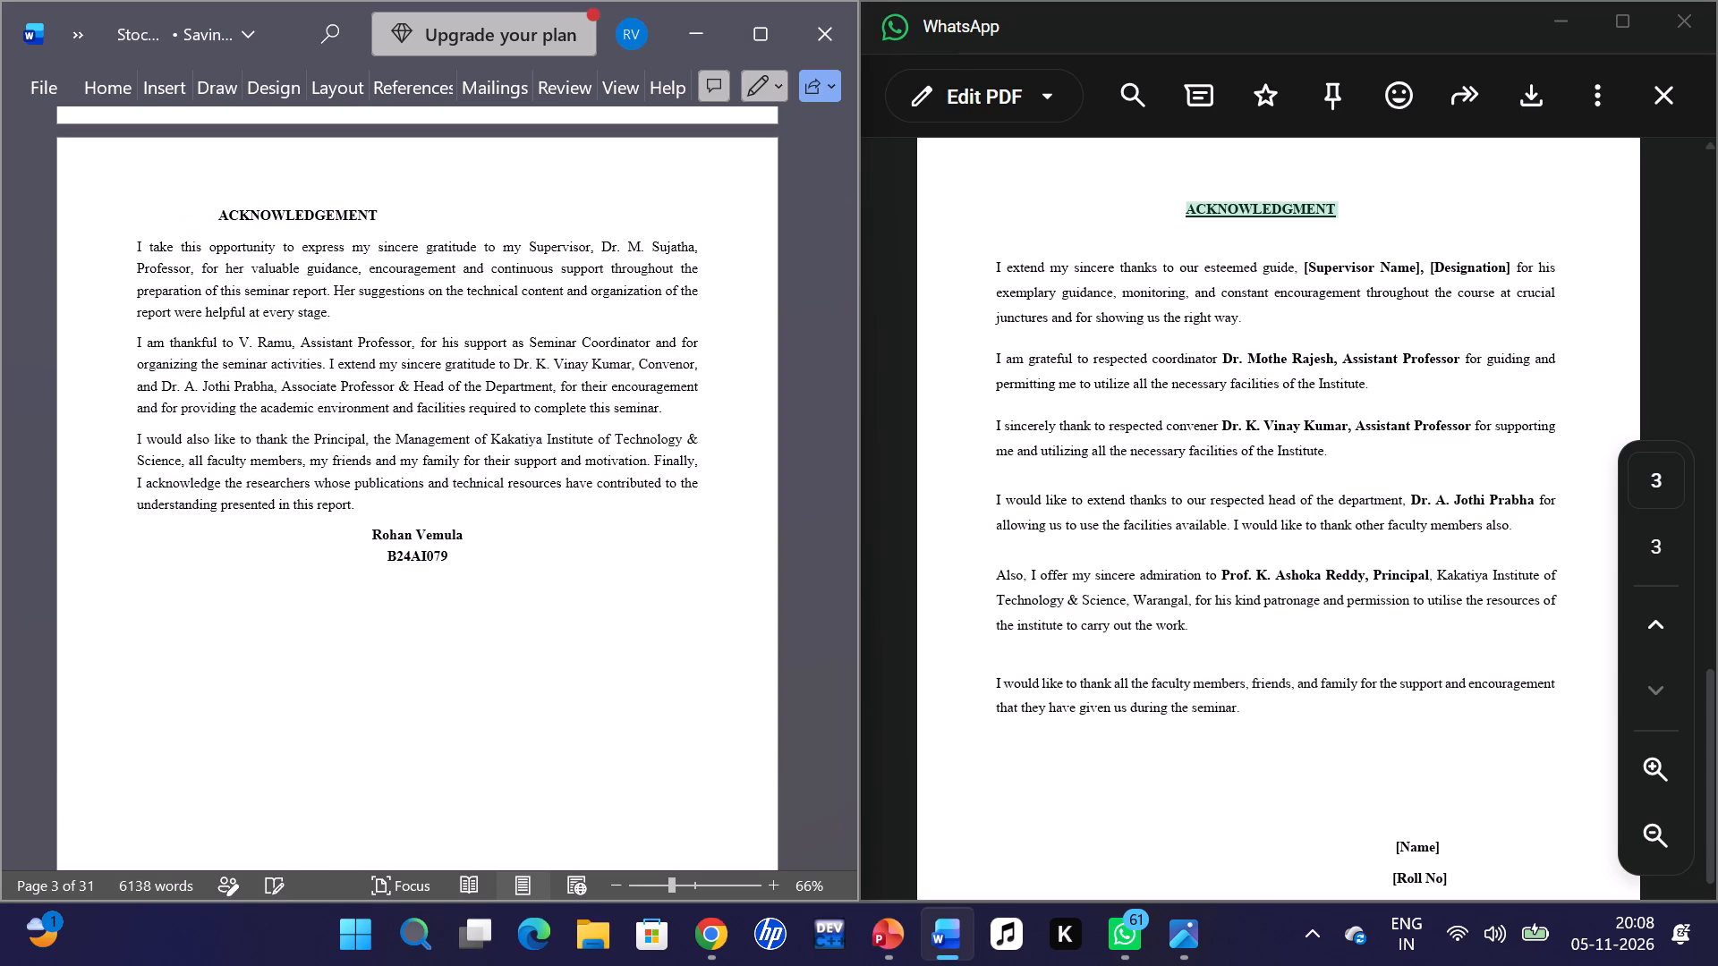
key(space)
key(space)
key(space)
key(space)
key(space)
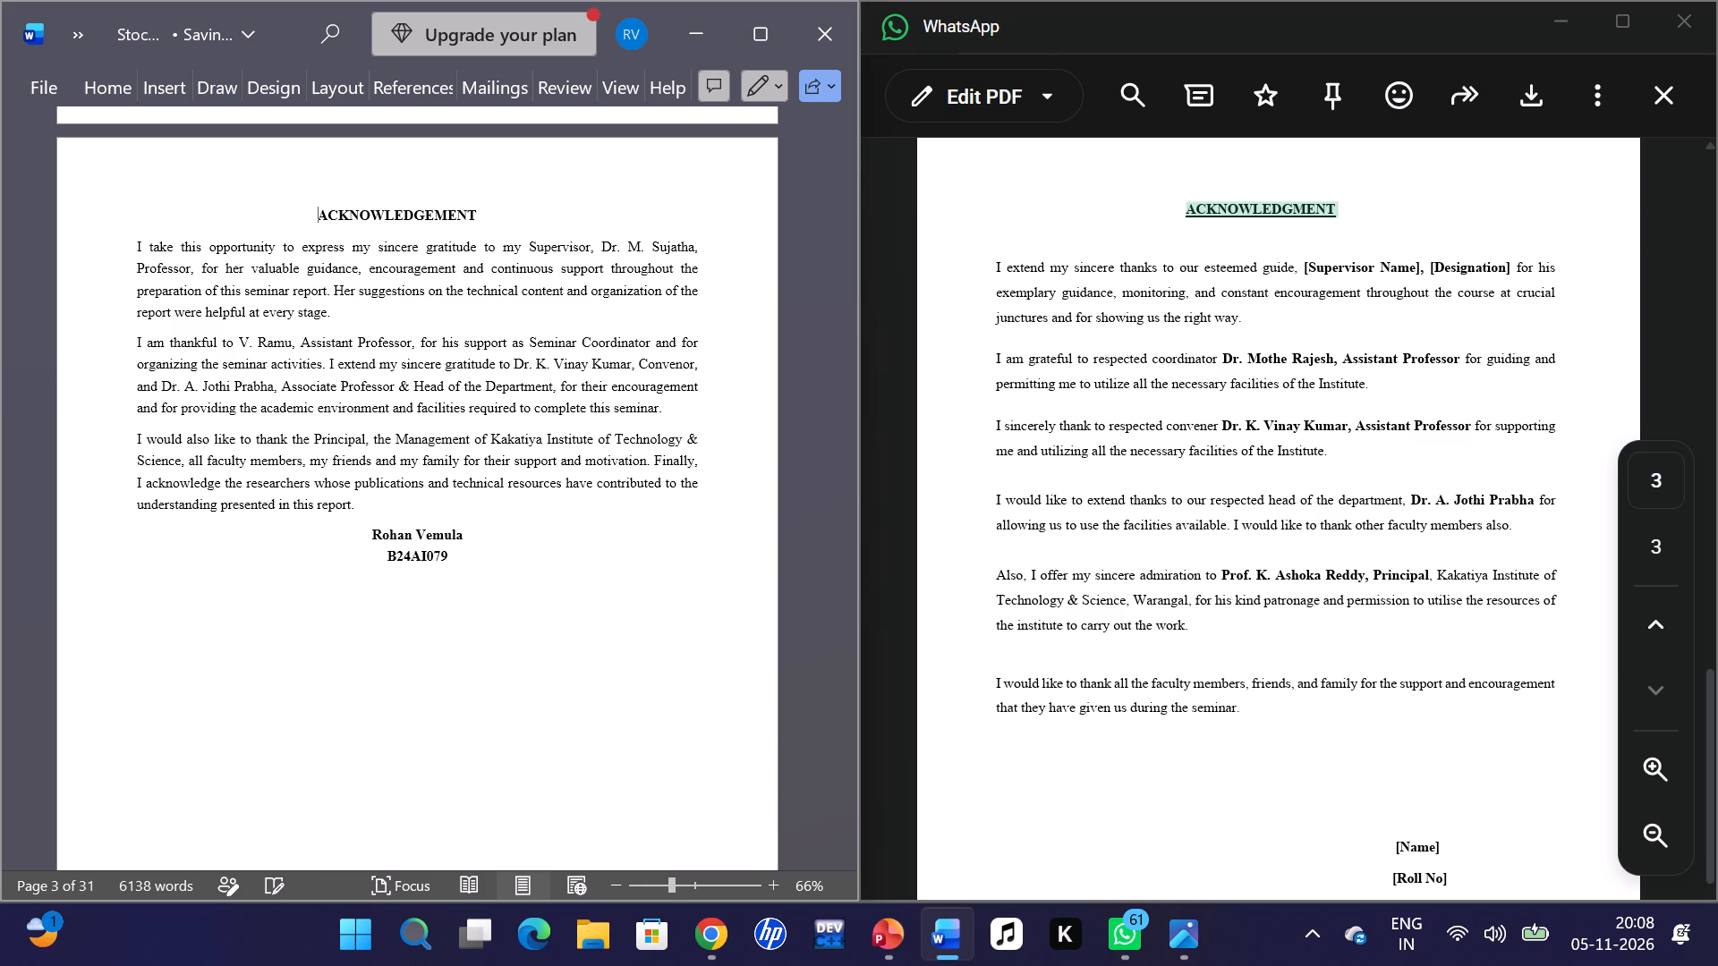
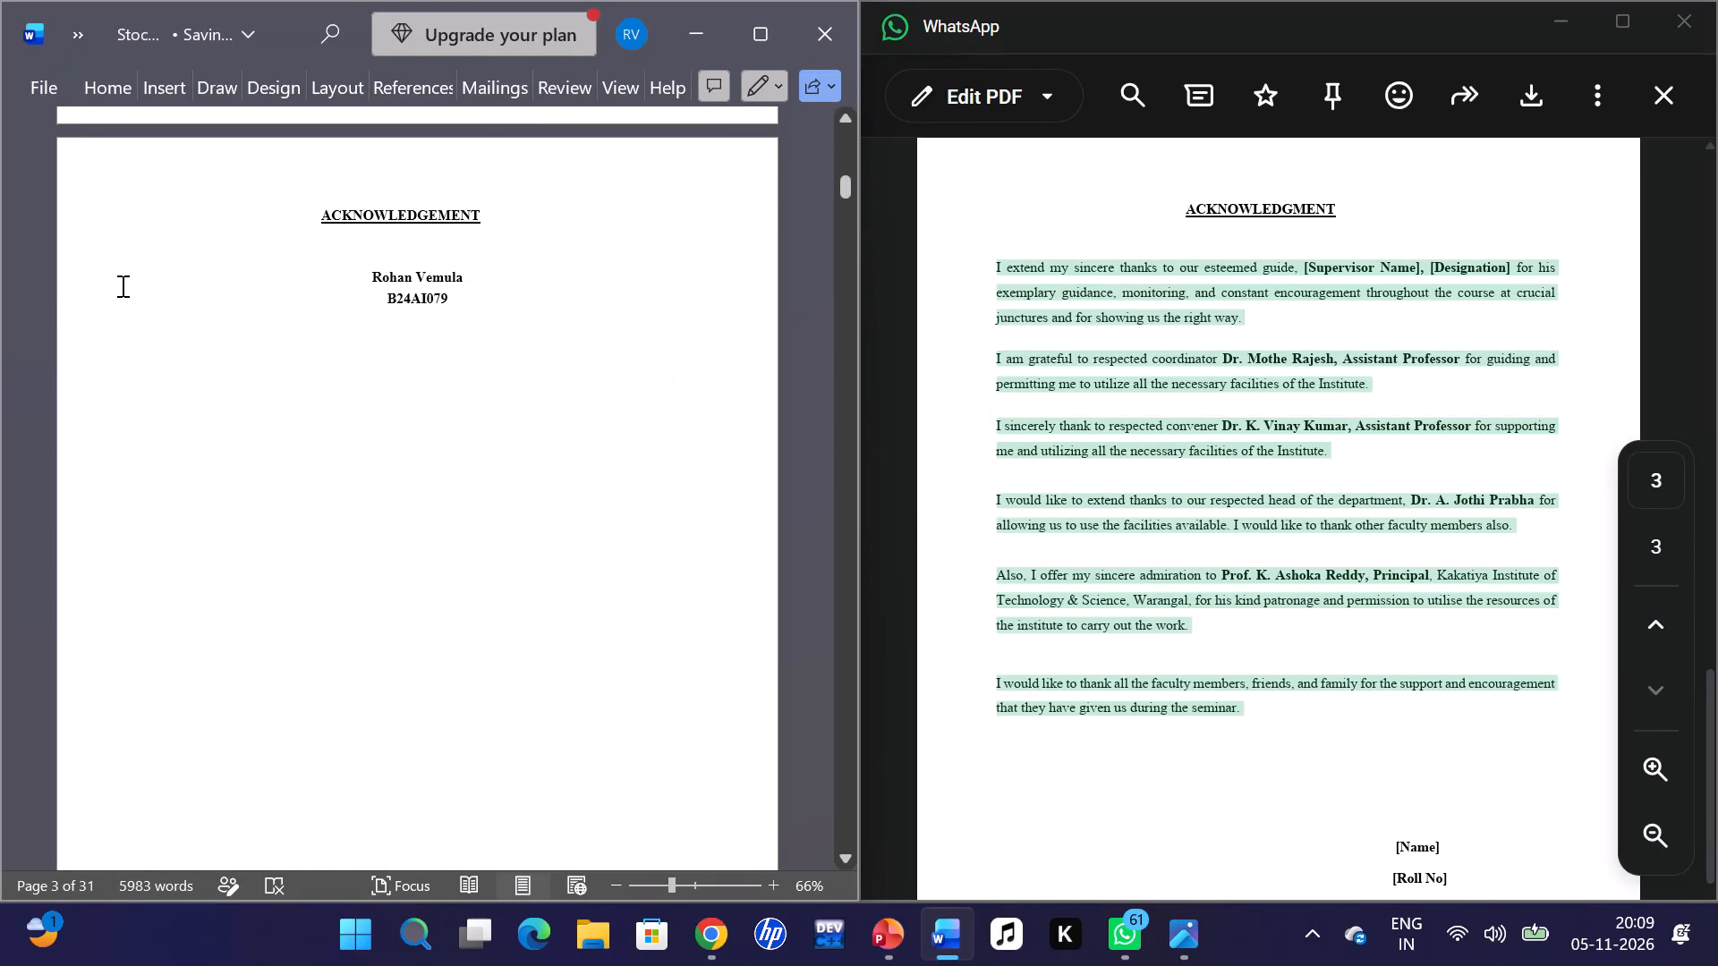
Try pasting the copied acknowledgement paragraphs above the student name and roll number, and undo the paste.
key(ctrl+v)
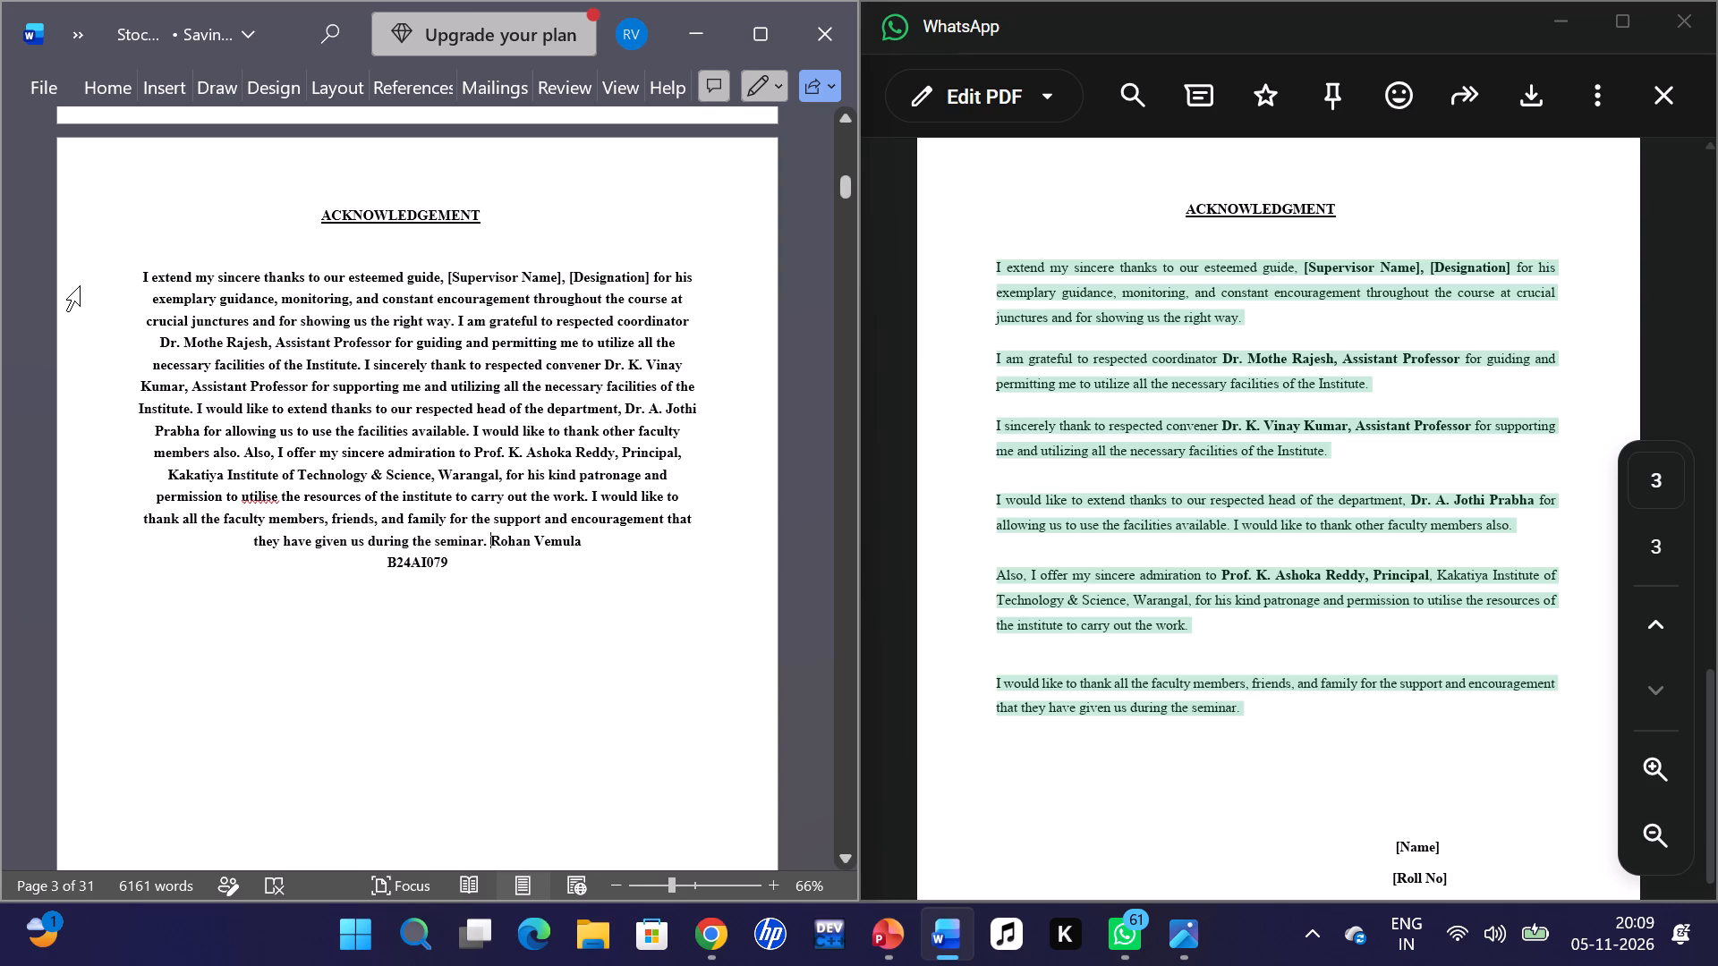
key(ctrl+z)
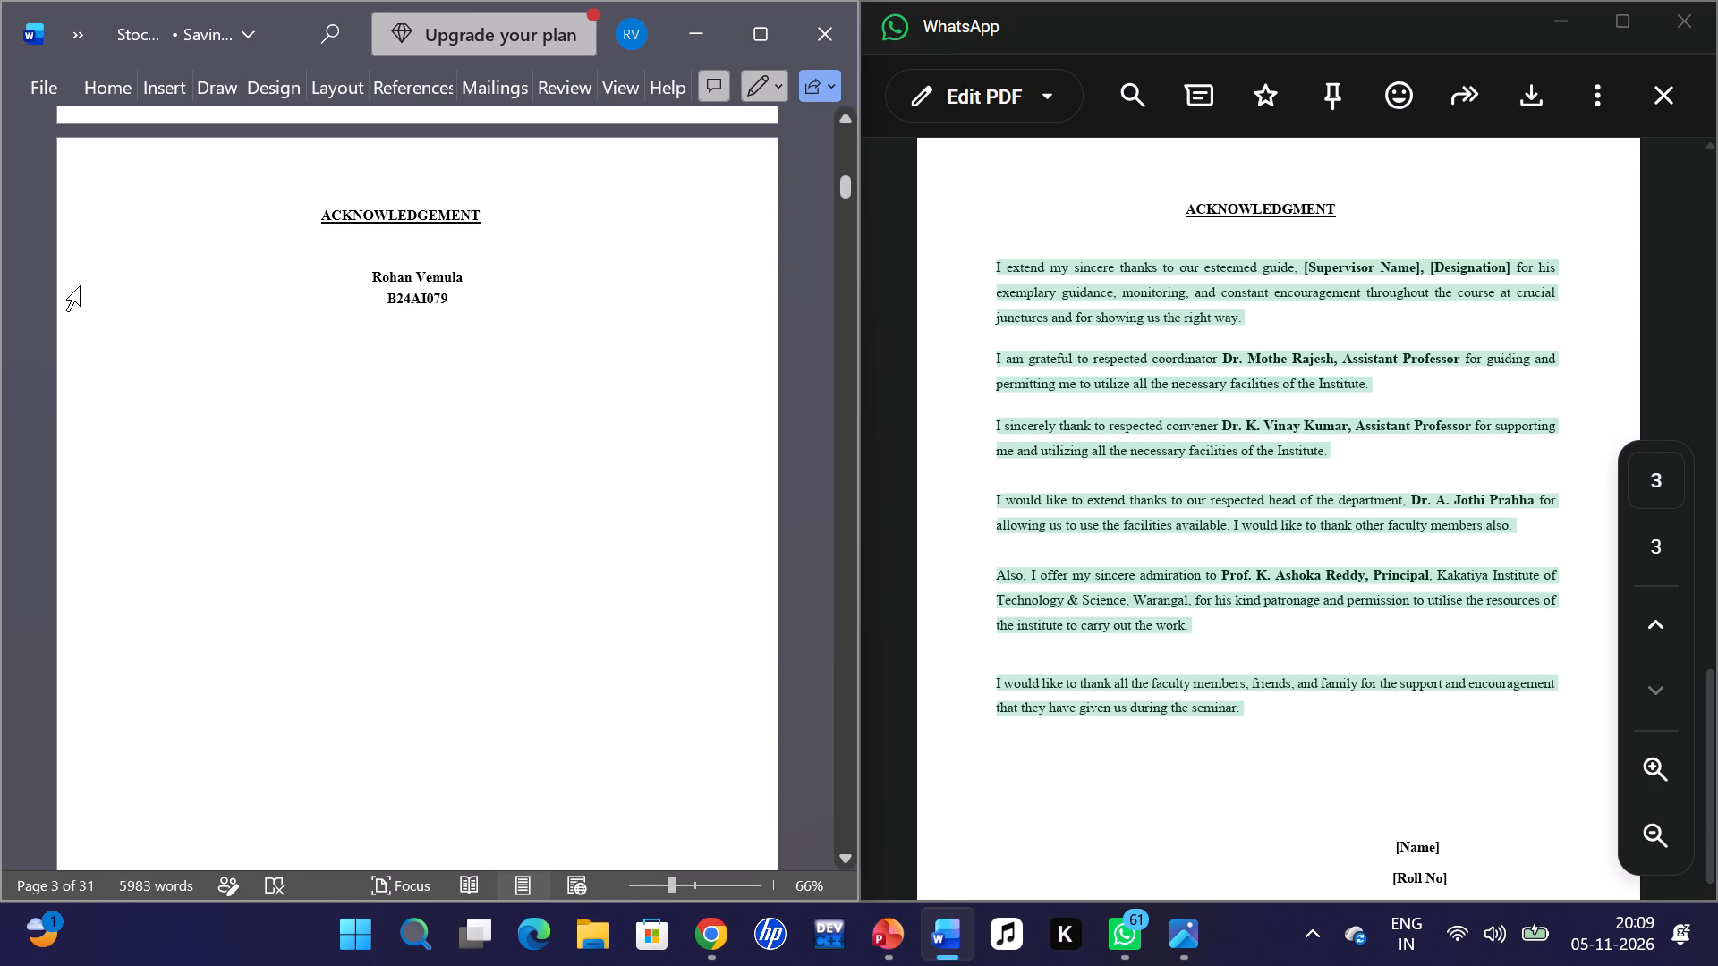
Insert blank lines above the student name and roll number to move them near the bottom of the acknowledgement page.
key(Return)
key(Return)
key(Return)
key(Return)
key(Return)
key(Return)
key(Return)
key(Return)
key(Return)
key(Return)
key(Return)
key(Return)
key(Return)
key(Return)
key(Return)
key(Return)
key(Return)
key(Return)
key(Return)
key(Return)
key(Return)
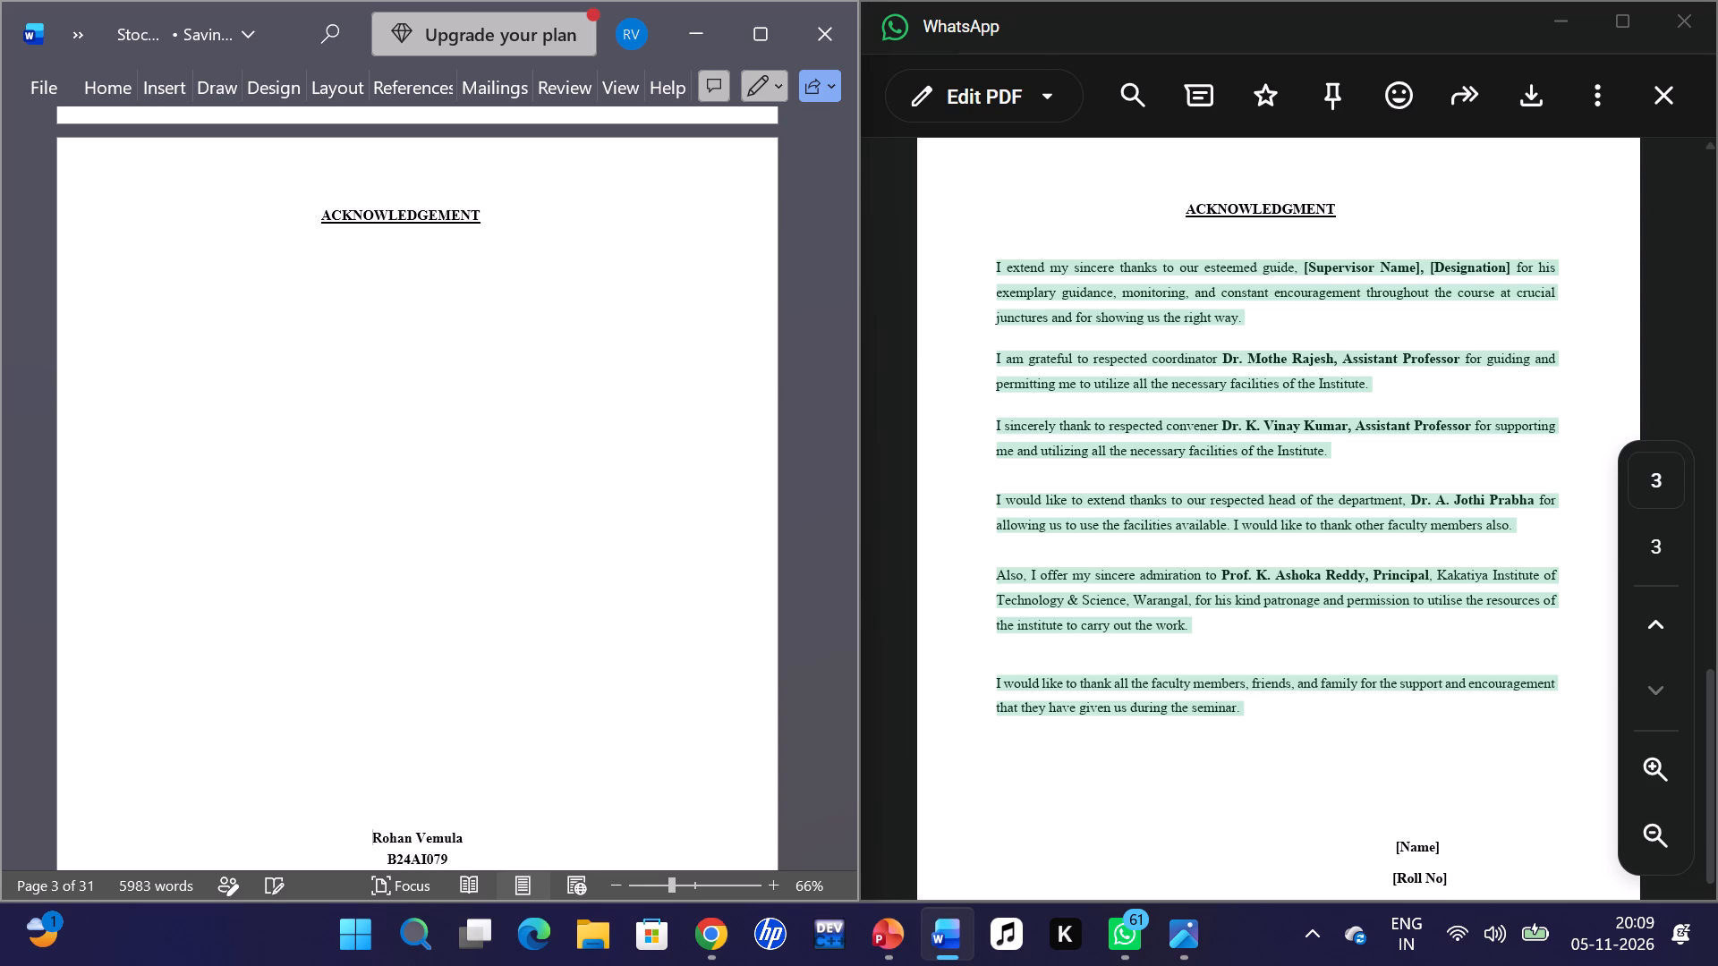
Add two more blank lines just beneath the "ACKNOWLEDGEMENT" heading.
click(319, 302)
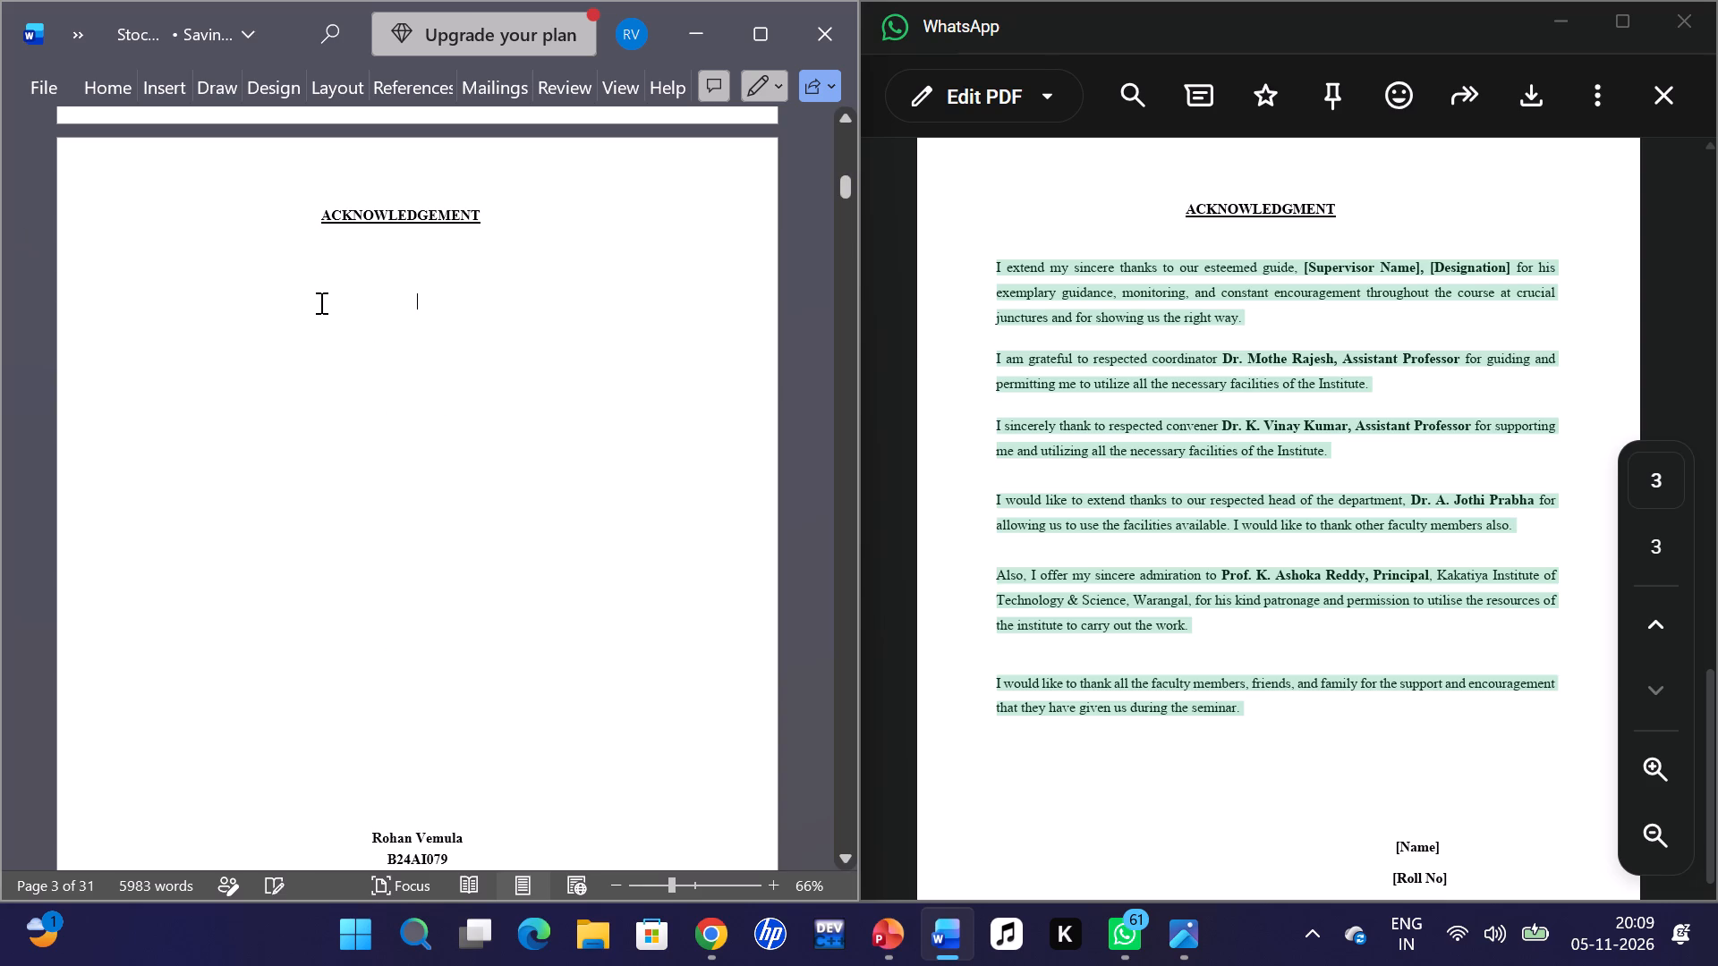
key(Left)
key(Left)
key(Return)
key(Return)
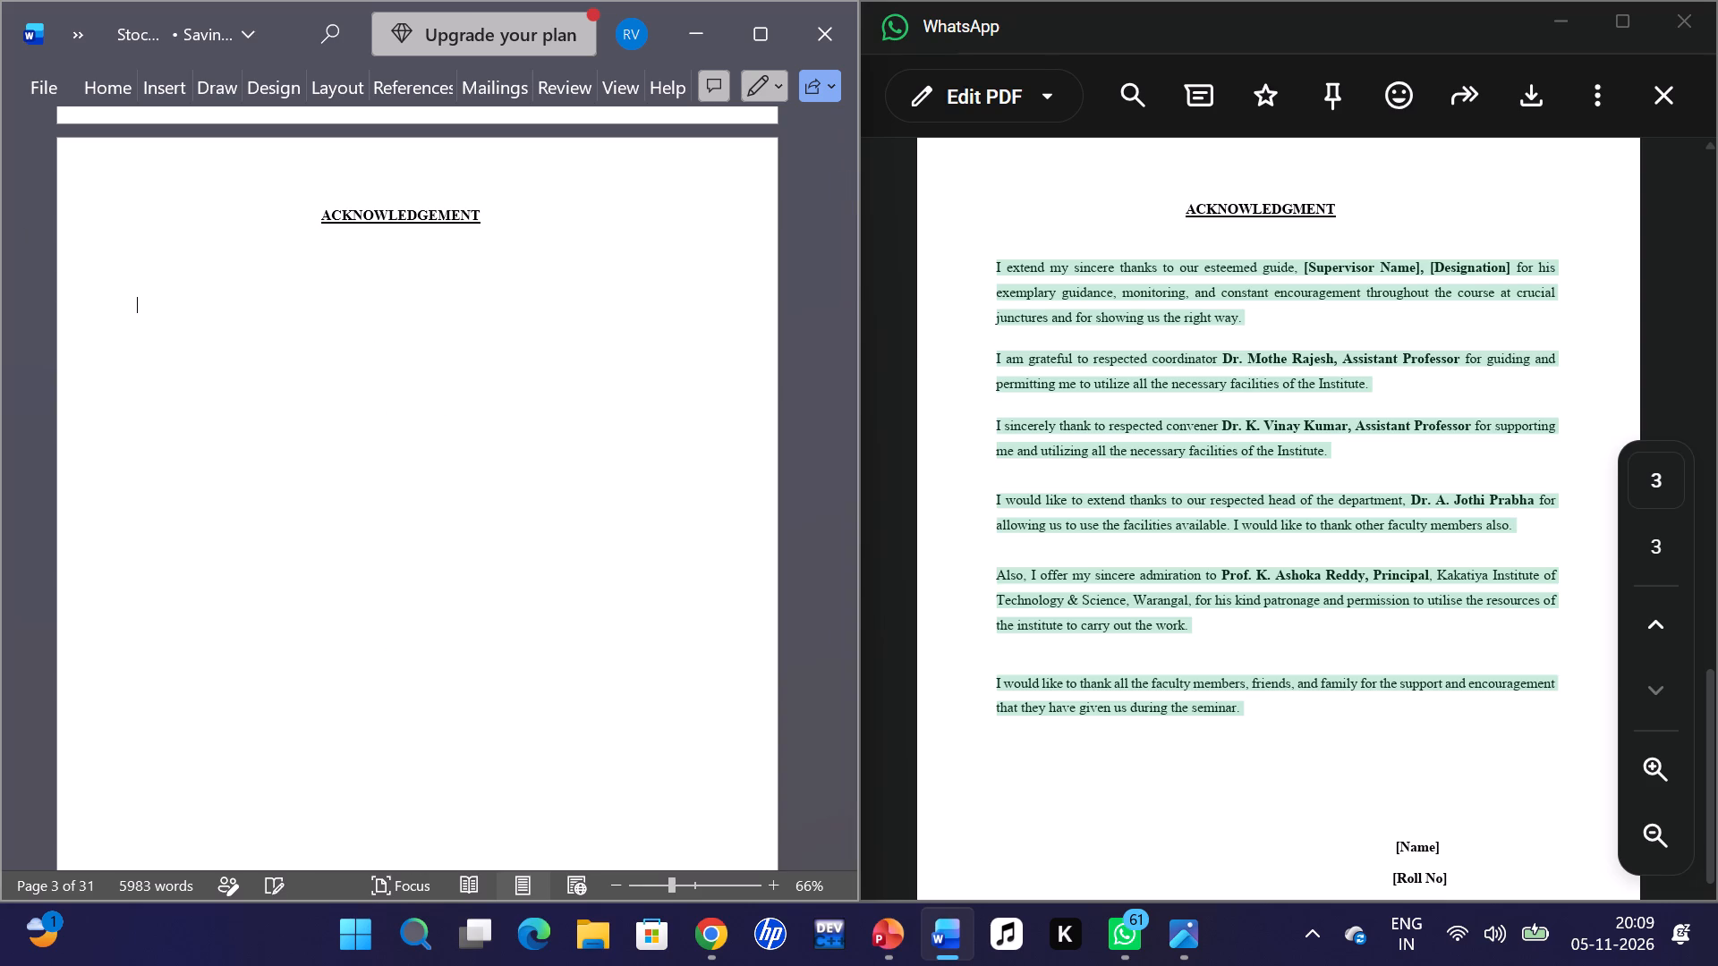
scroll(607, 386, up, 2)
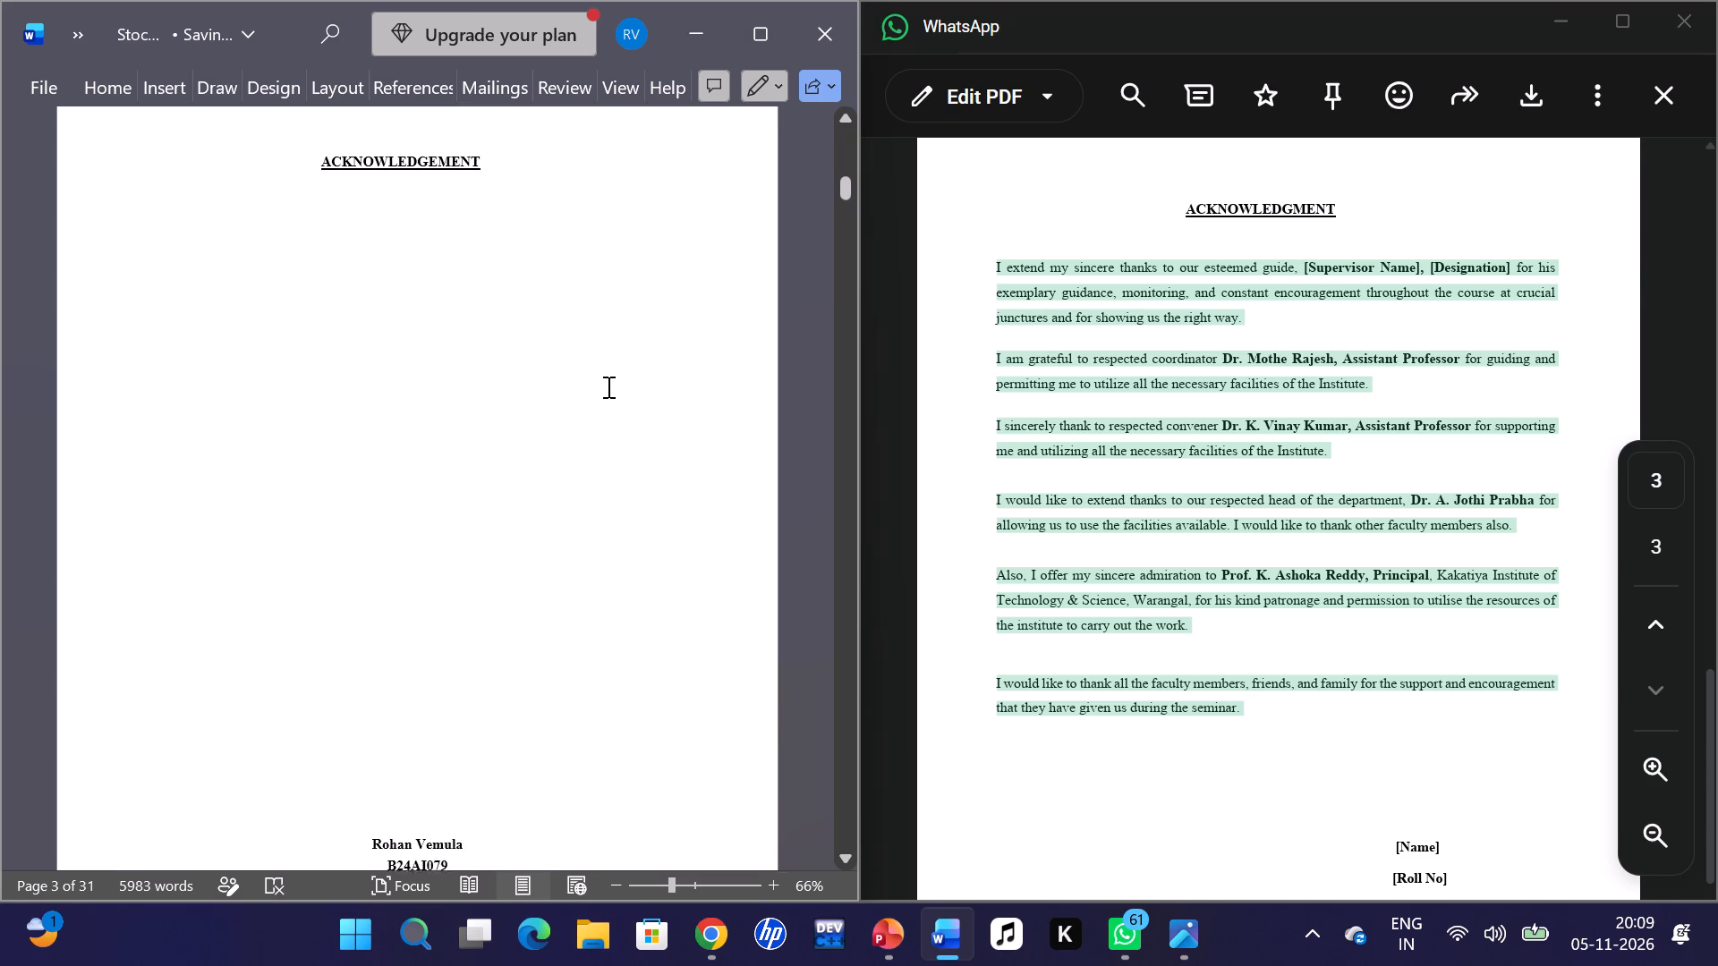
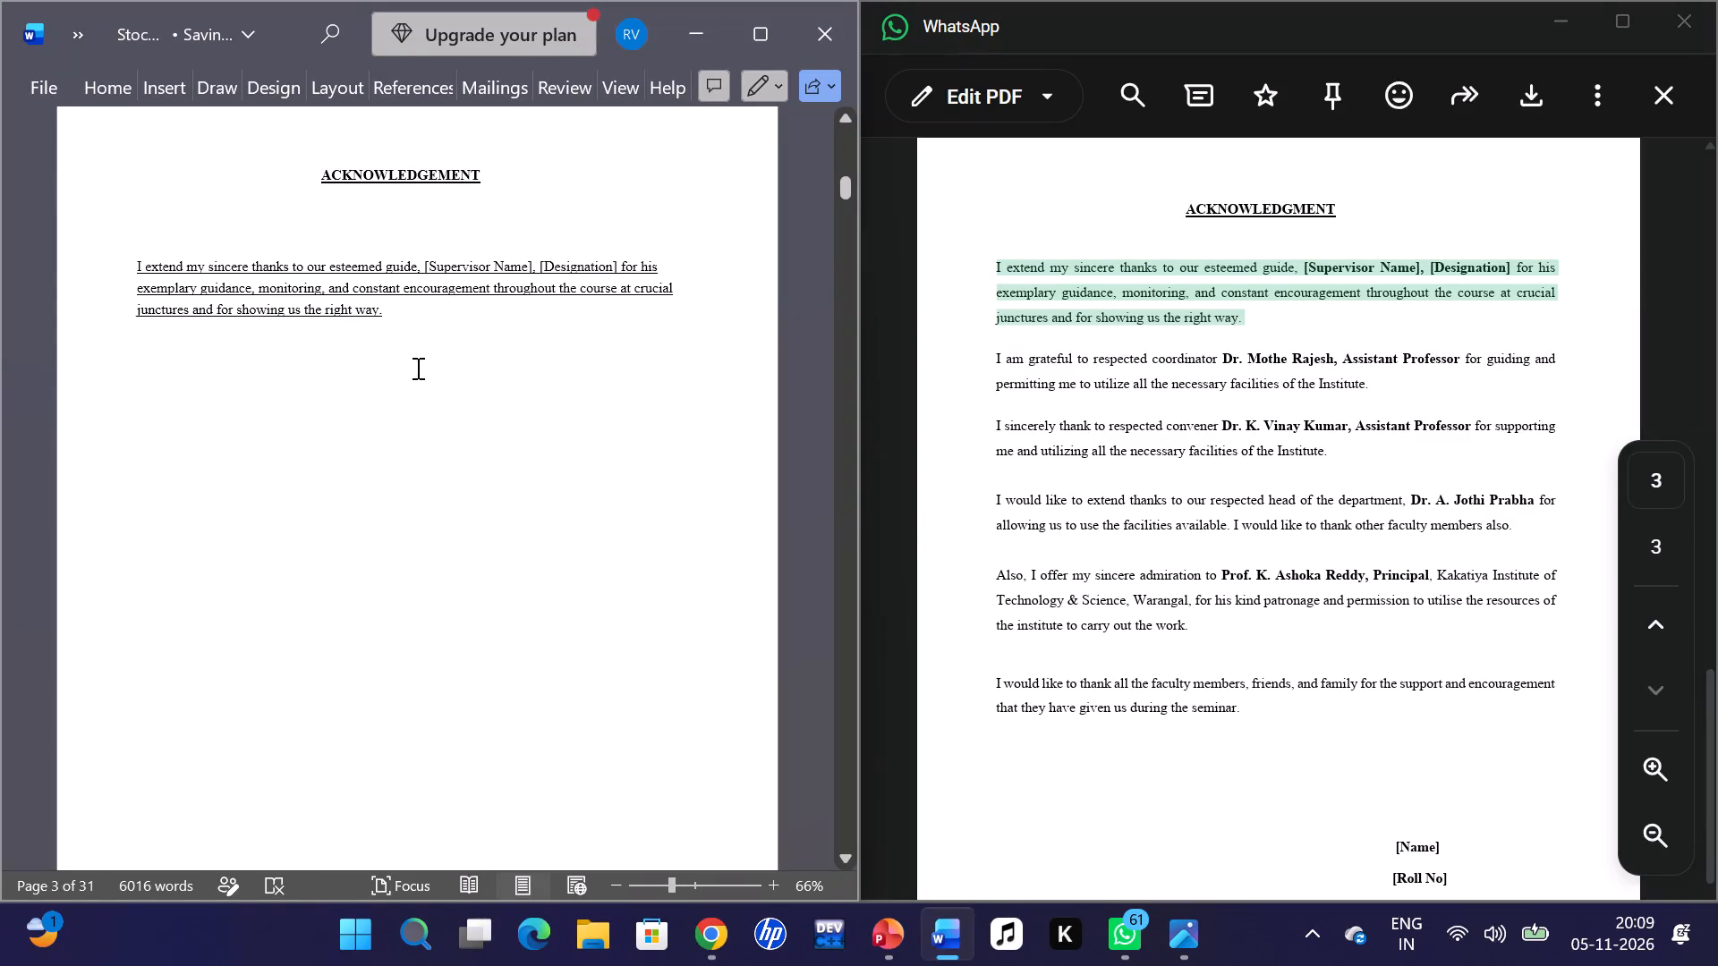
Remove the underline from the supervisor thanks paragraph on the acknowledgement page.
drag(130, 260, 381, 322)
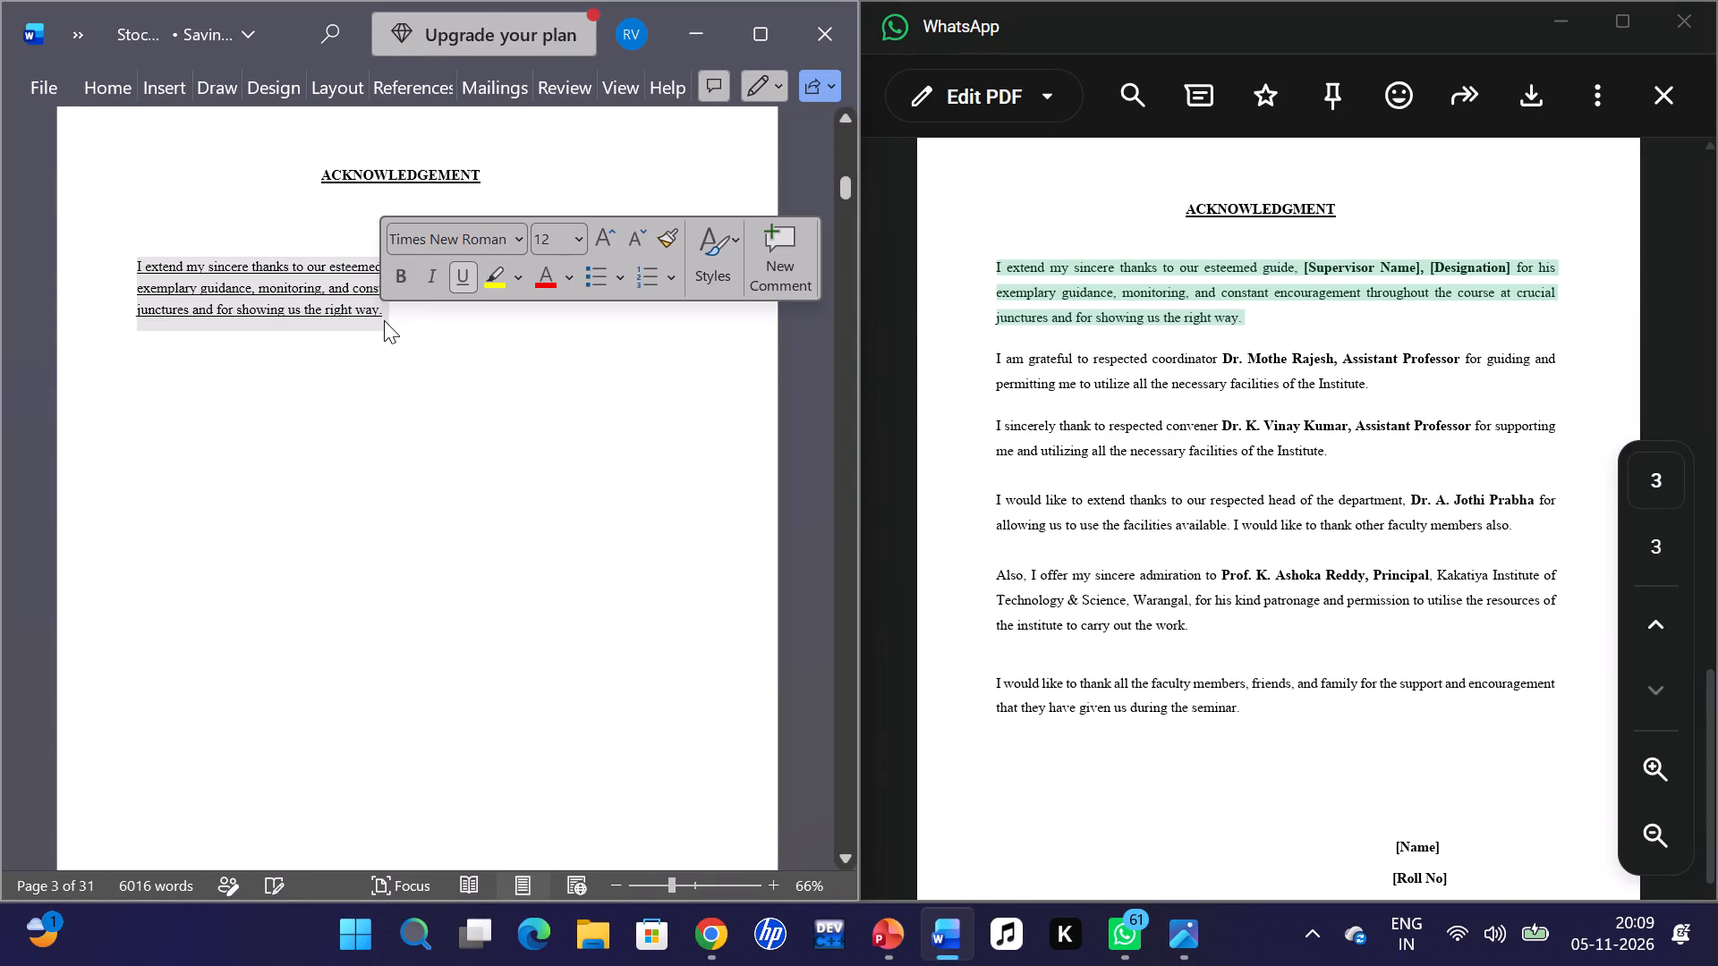
click(465, 276)
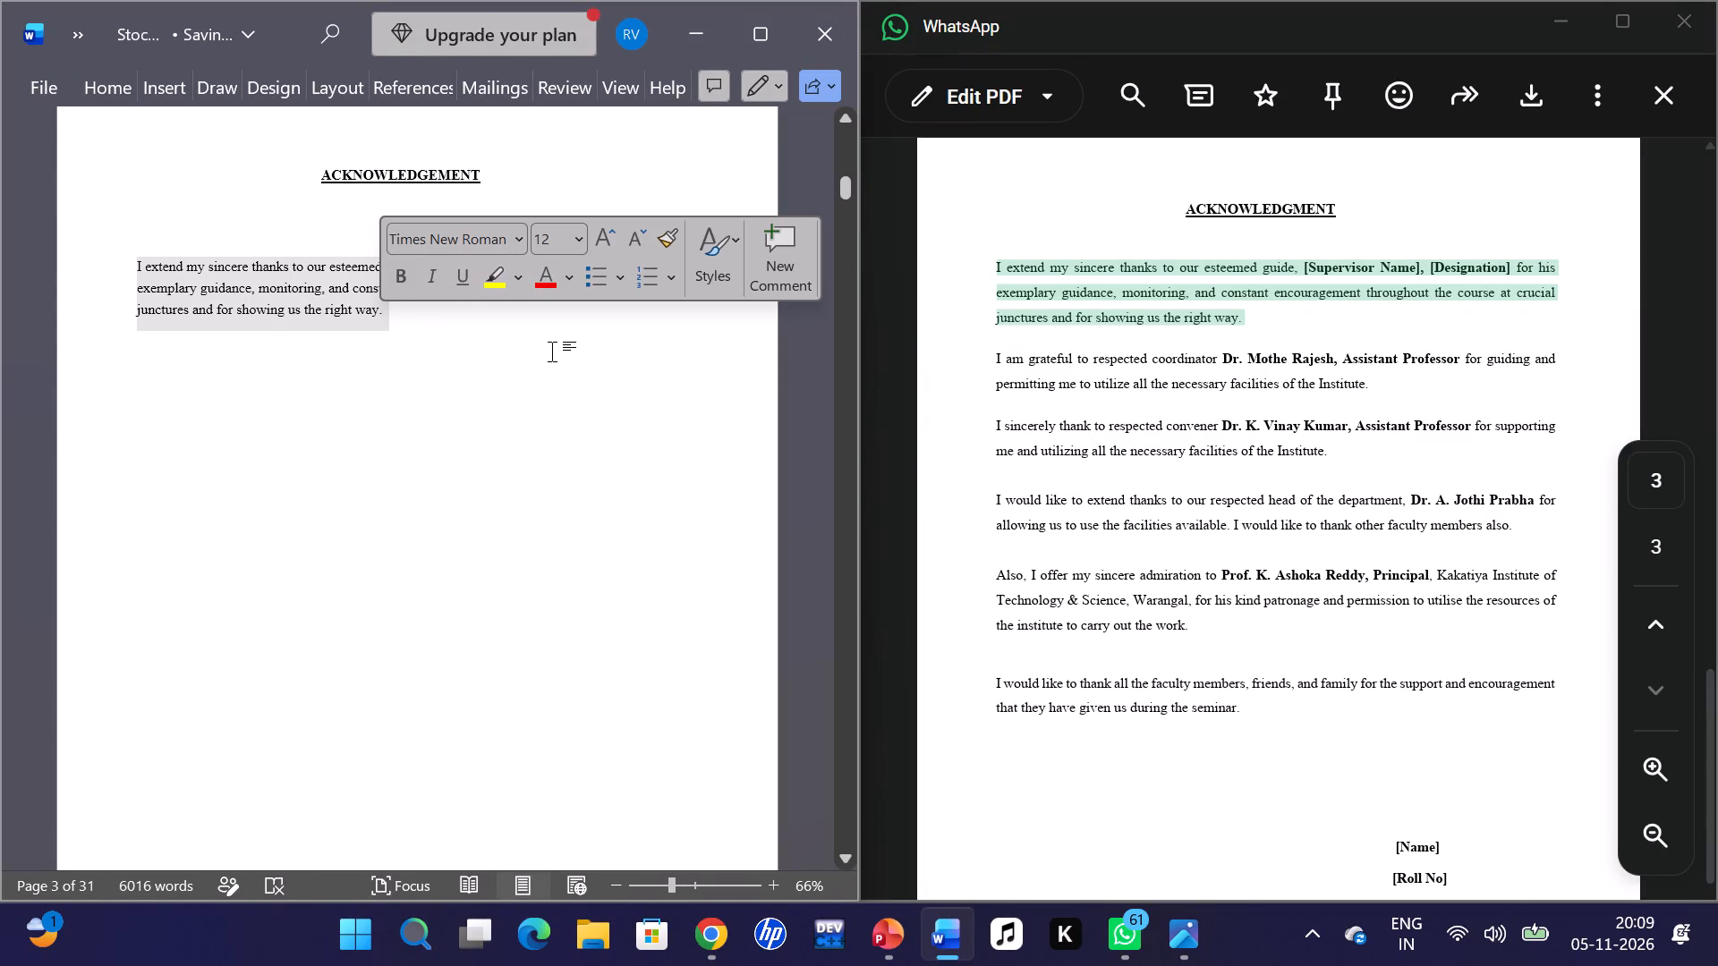
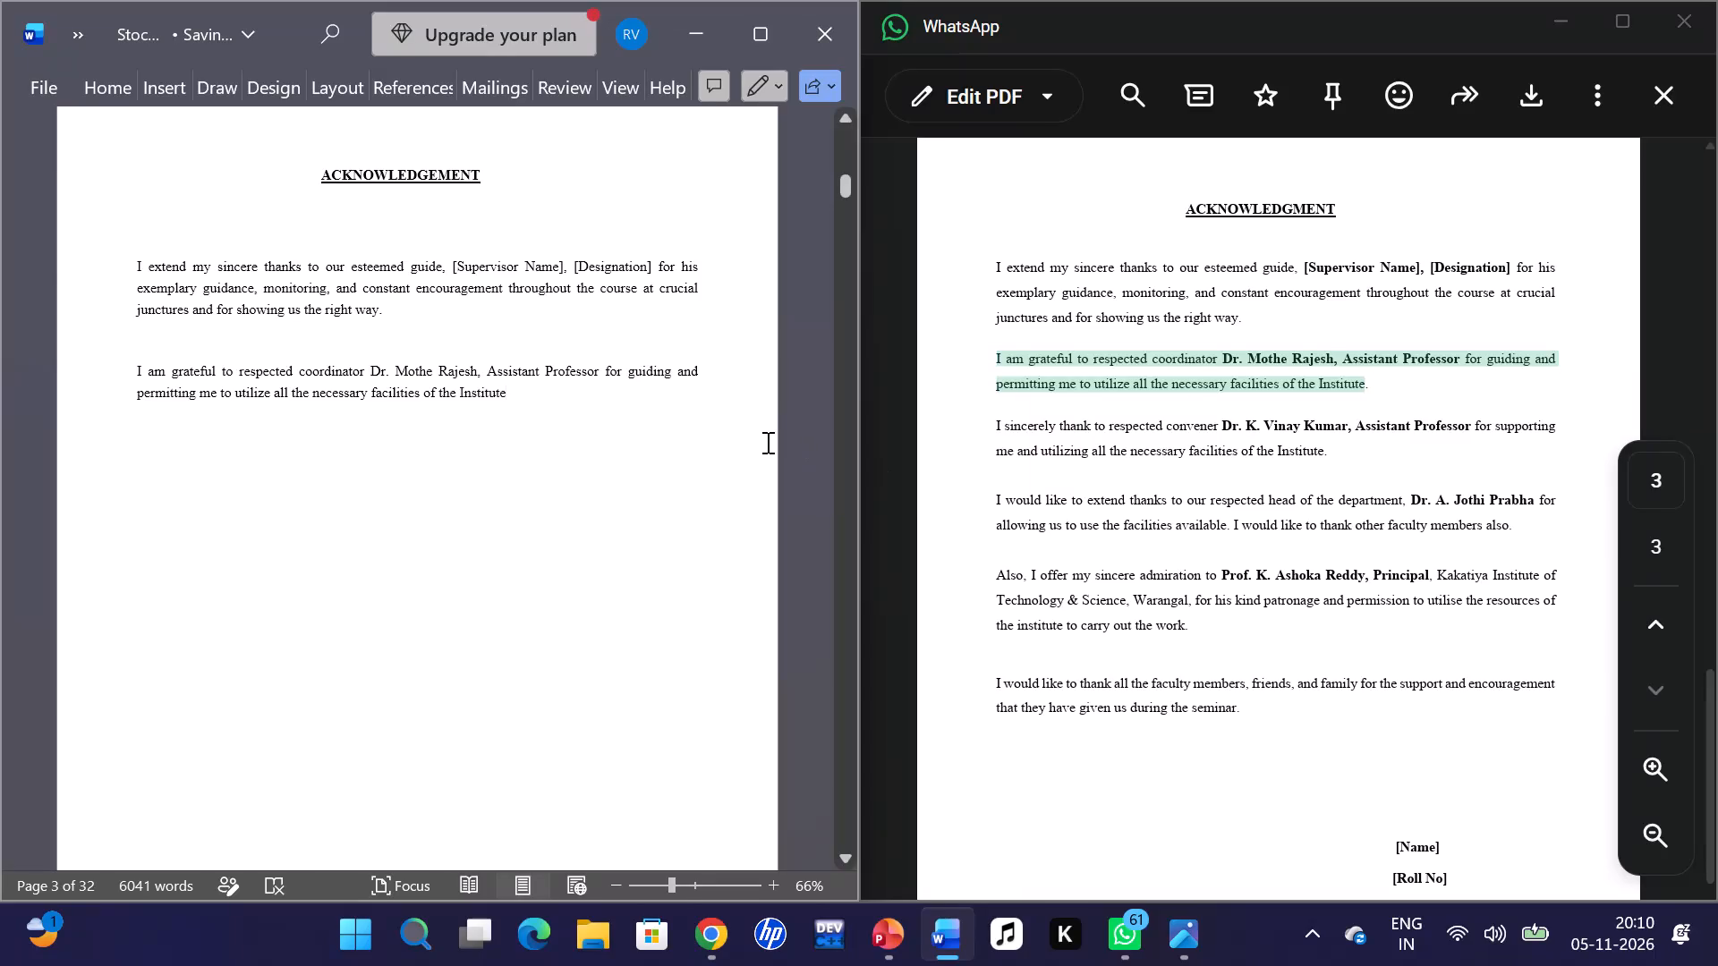
Start a new paragraph below the coordinator thanks on the acknowledgement page, leaving one empty line in between.
key(Return)
key(Return)
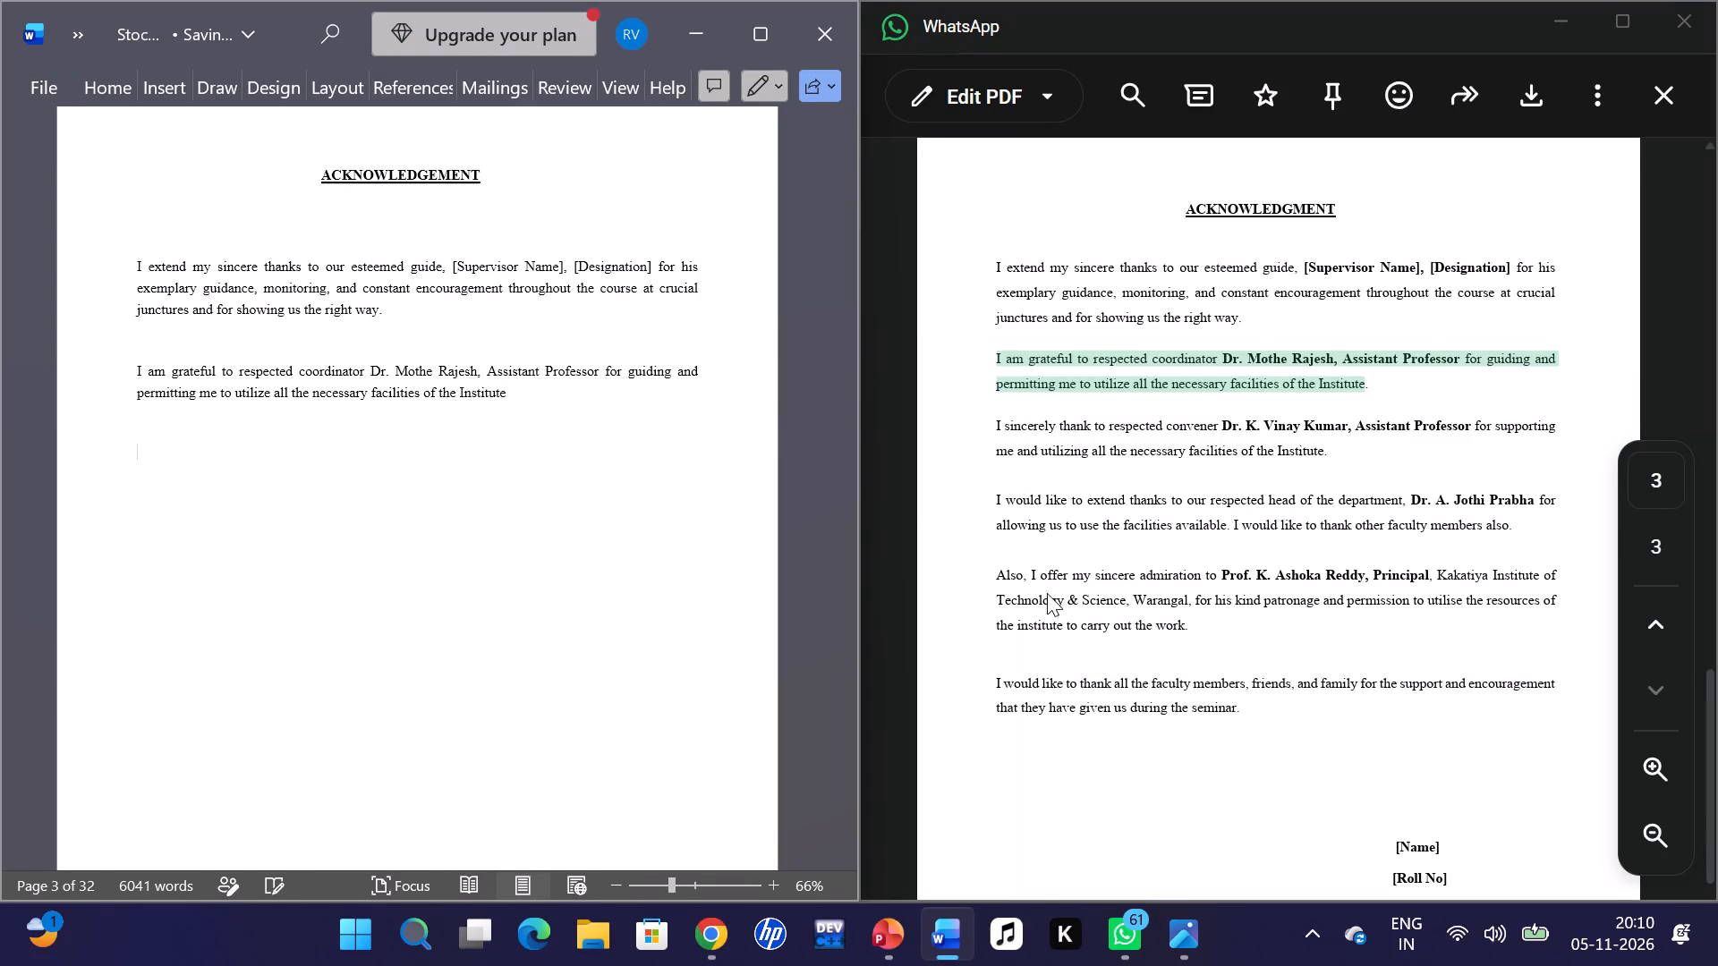
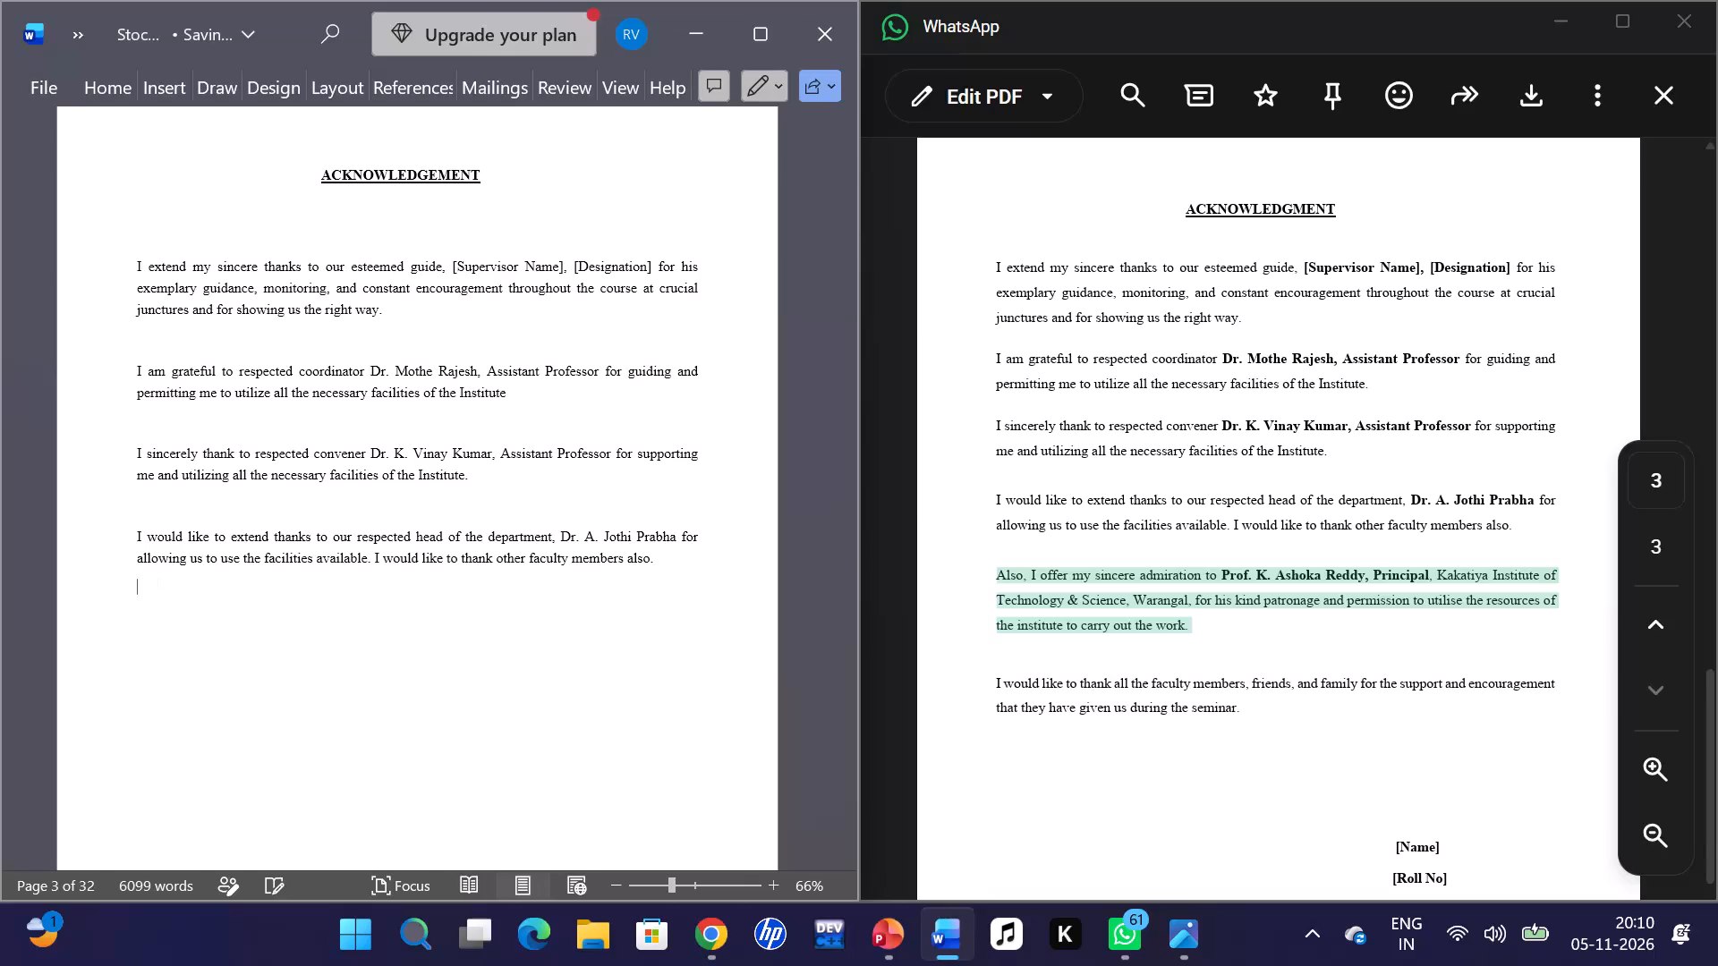
Paste the copied "Also, I offer my sincere admiration" paragraph thanking the Principal as a new paragraph below the head-of-department thanks in the acknowledgement.
key(Return)
key(ctrl+v)
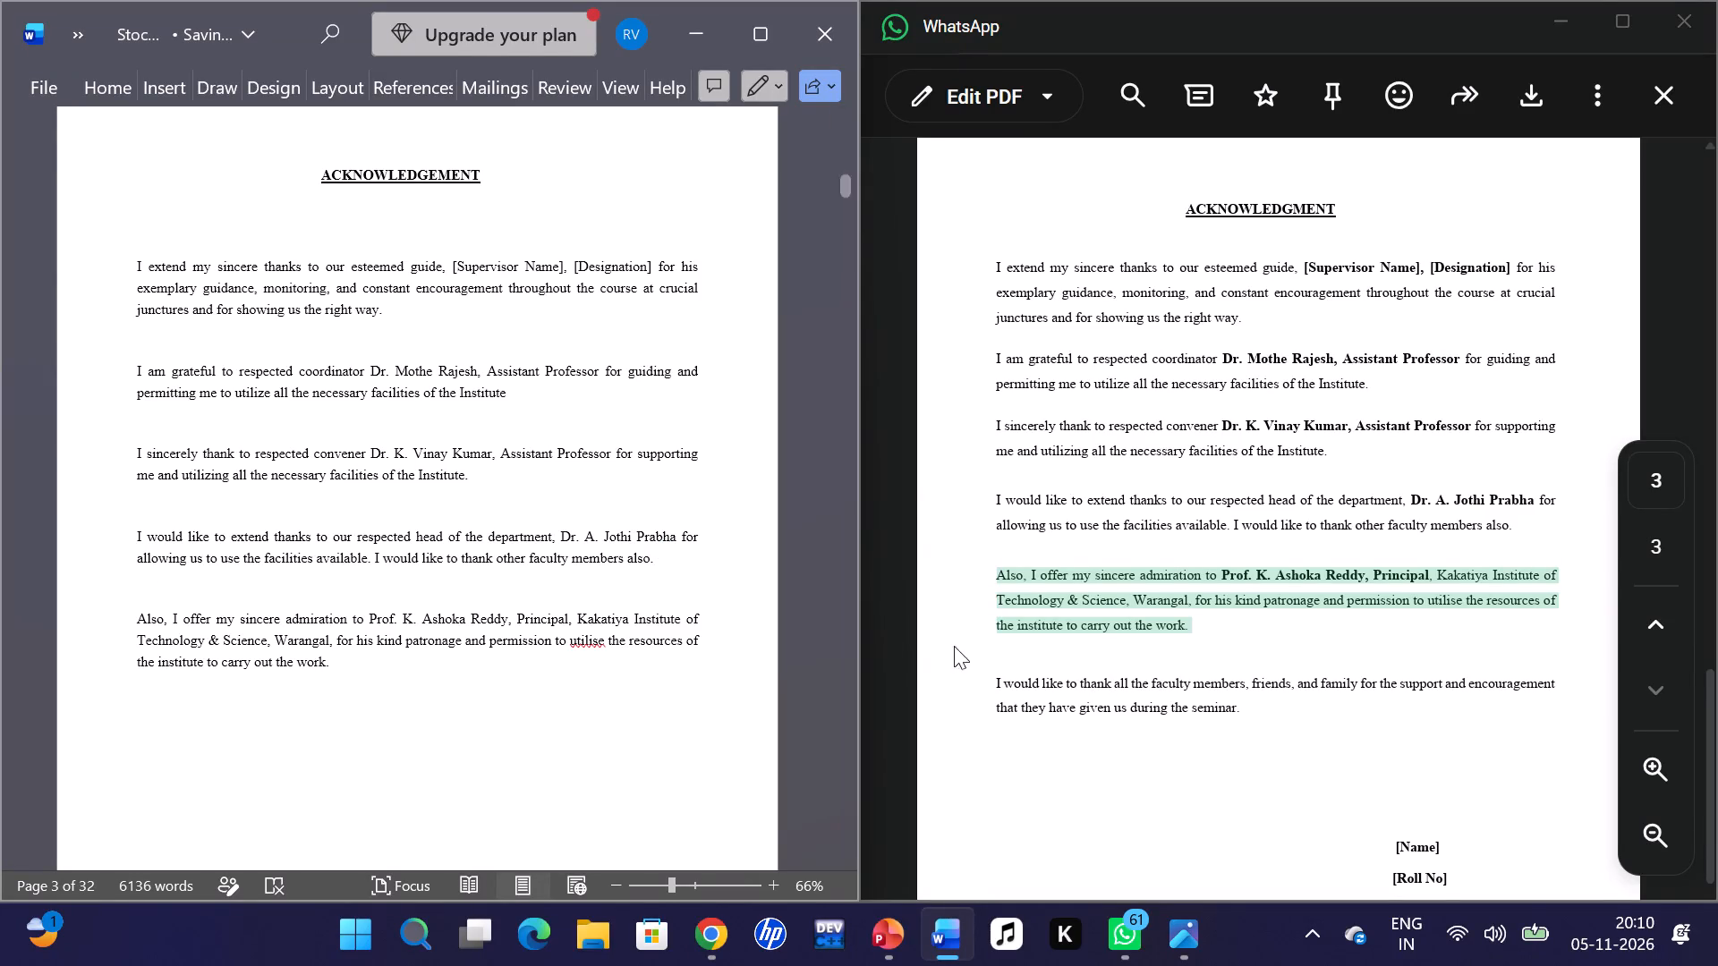
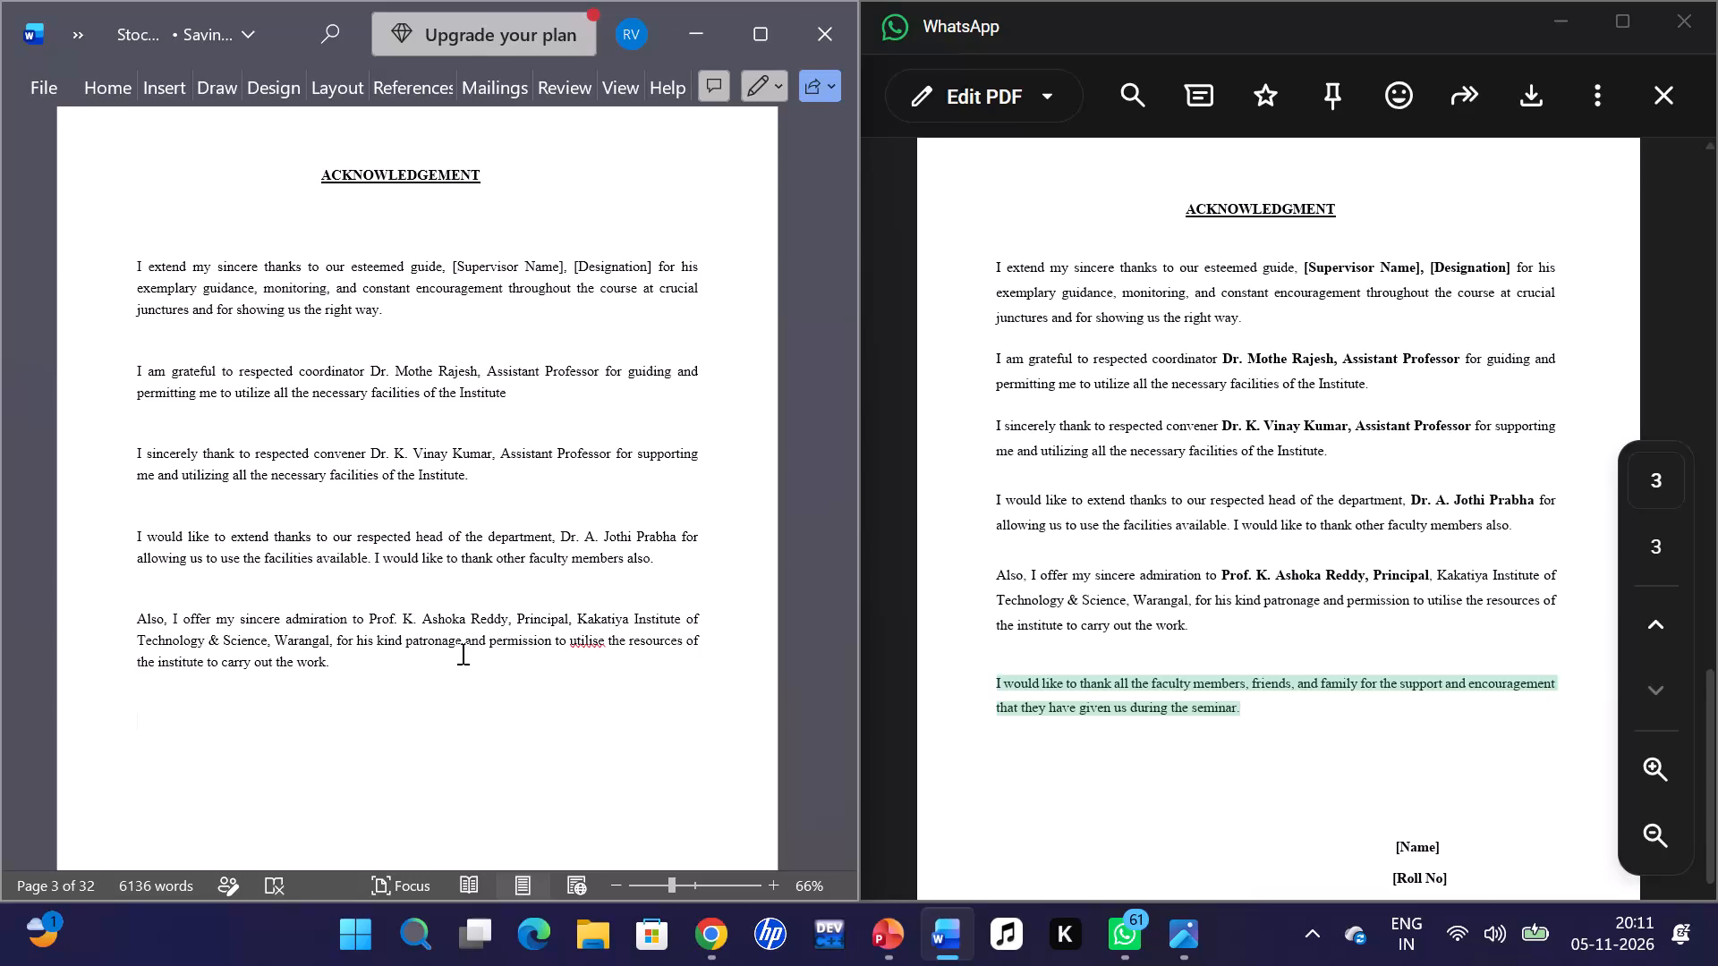
Paste the copied closing paragraph thanking the faculty members, friends and family at the end of the acknowledgement text.
key(ctrl+v)
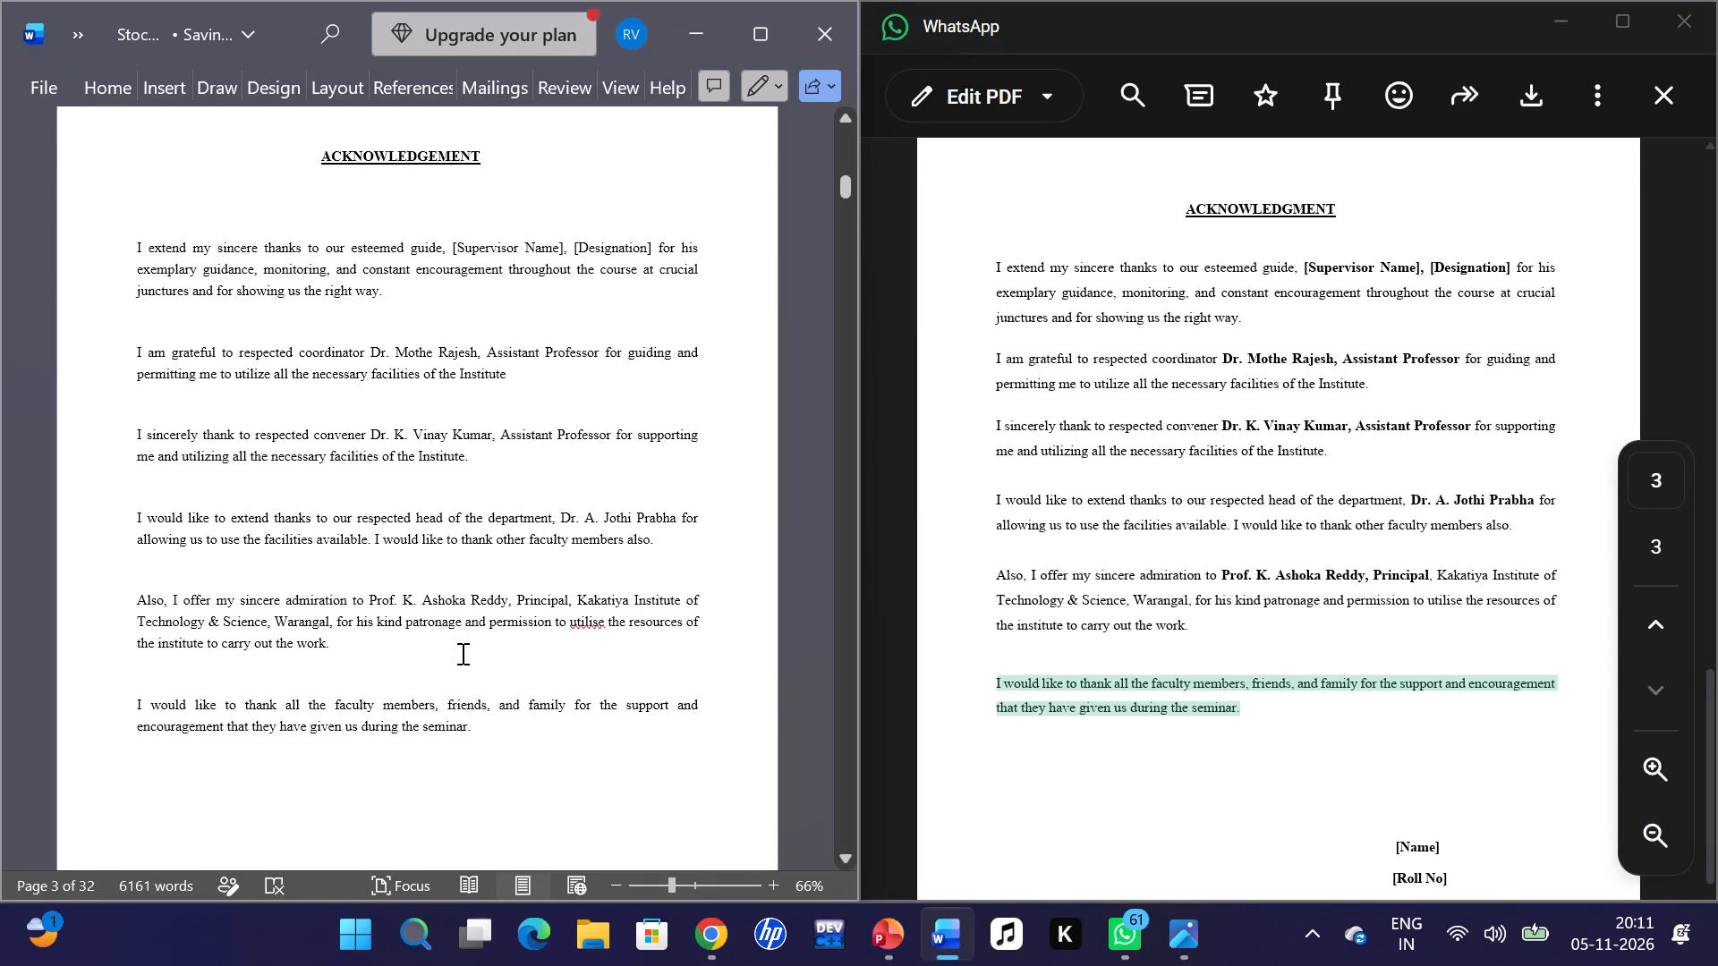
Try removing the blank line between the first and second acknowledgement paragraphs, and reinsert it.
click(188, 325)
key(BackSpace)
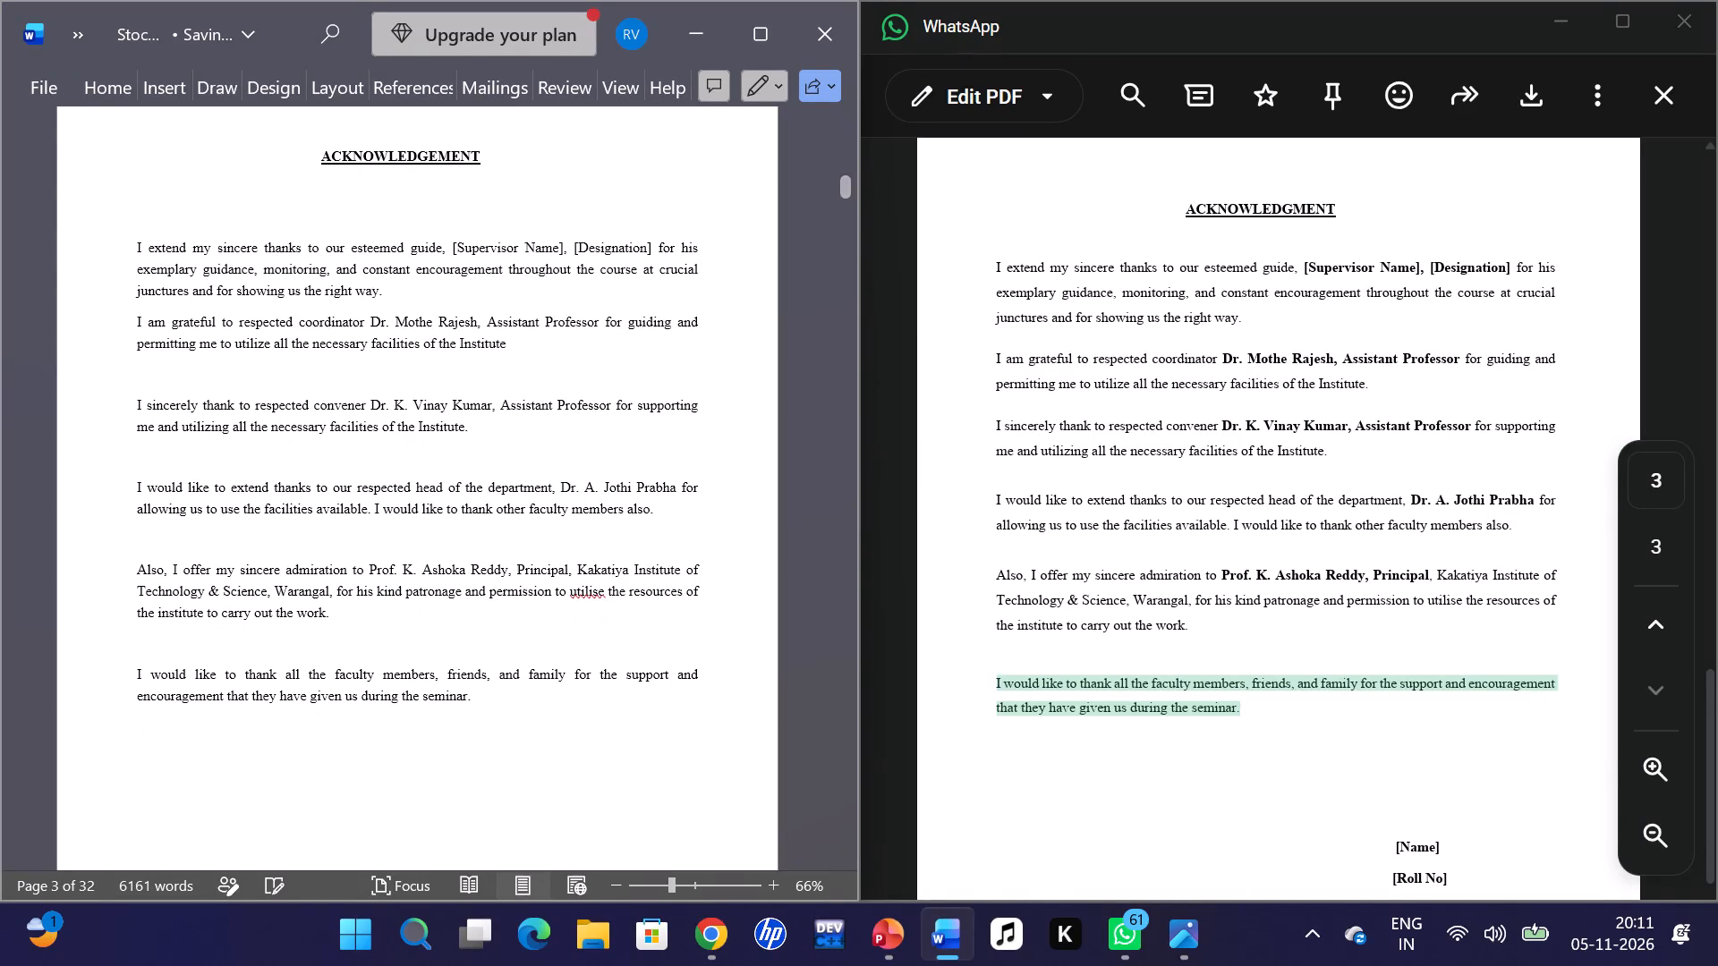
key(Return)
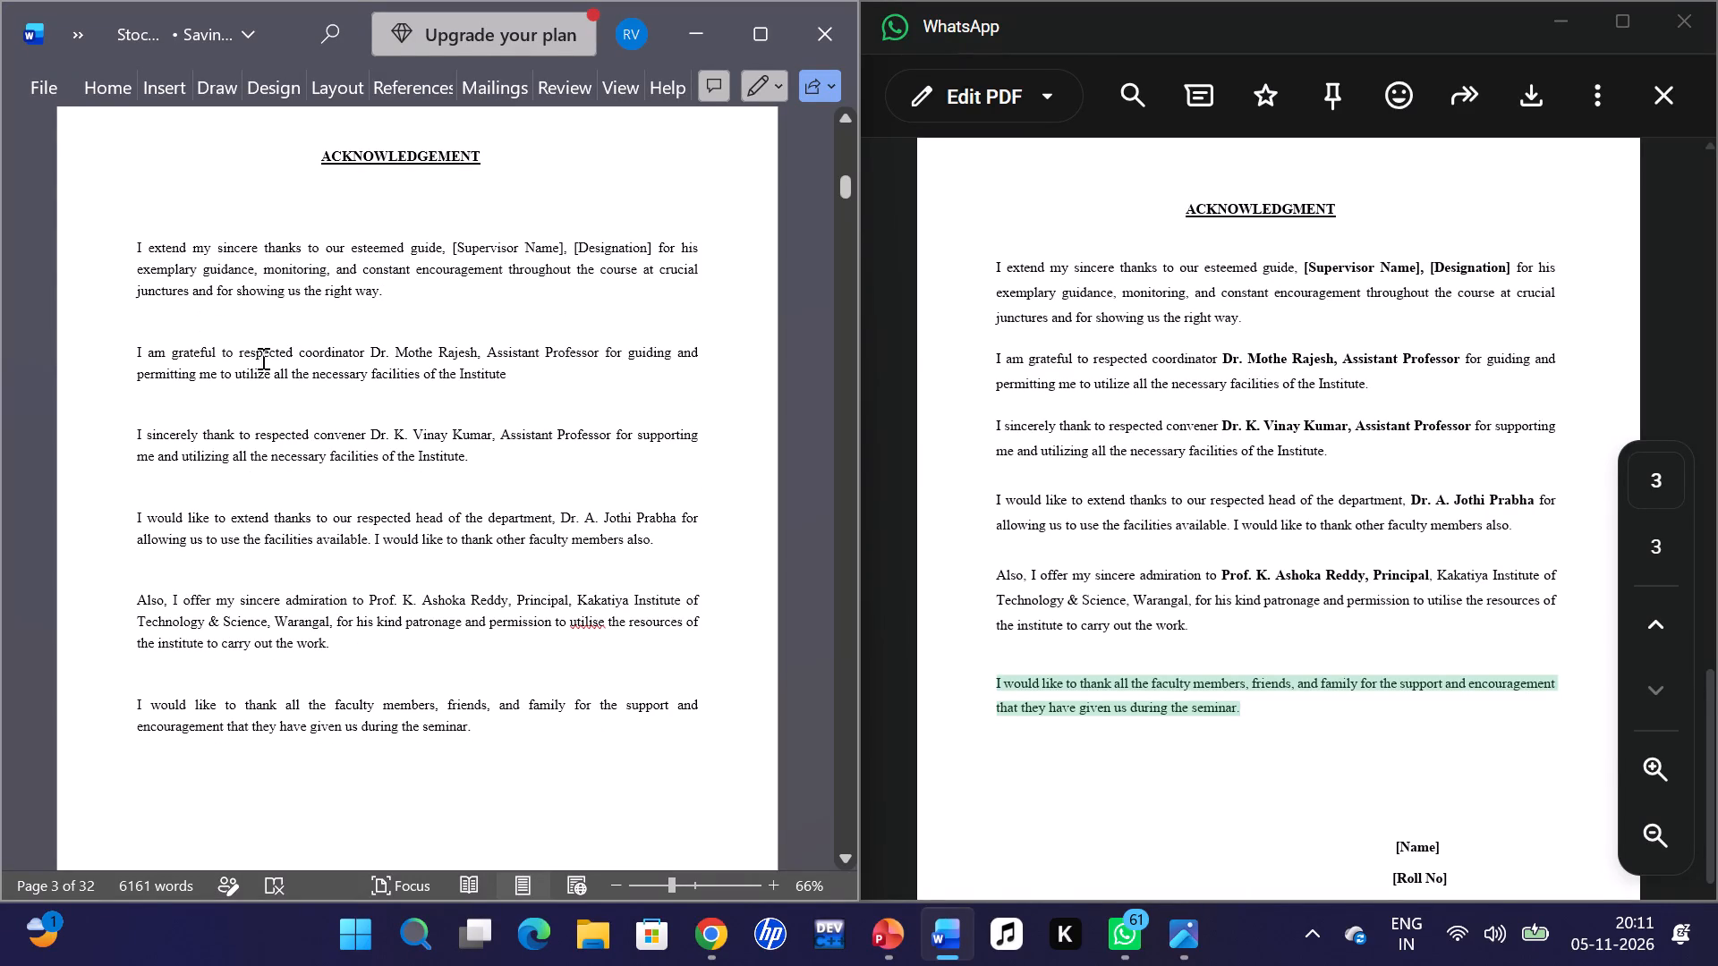
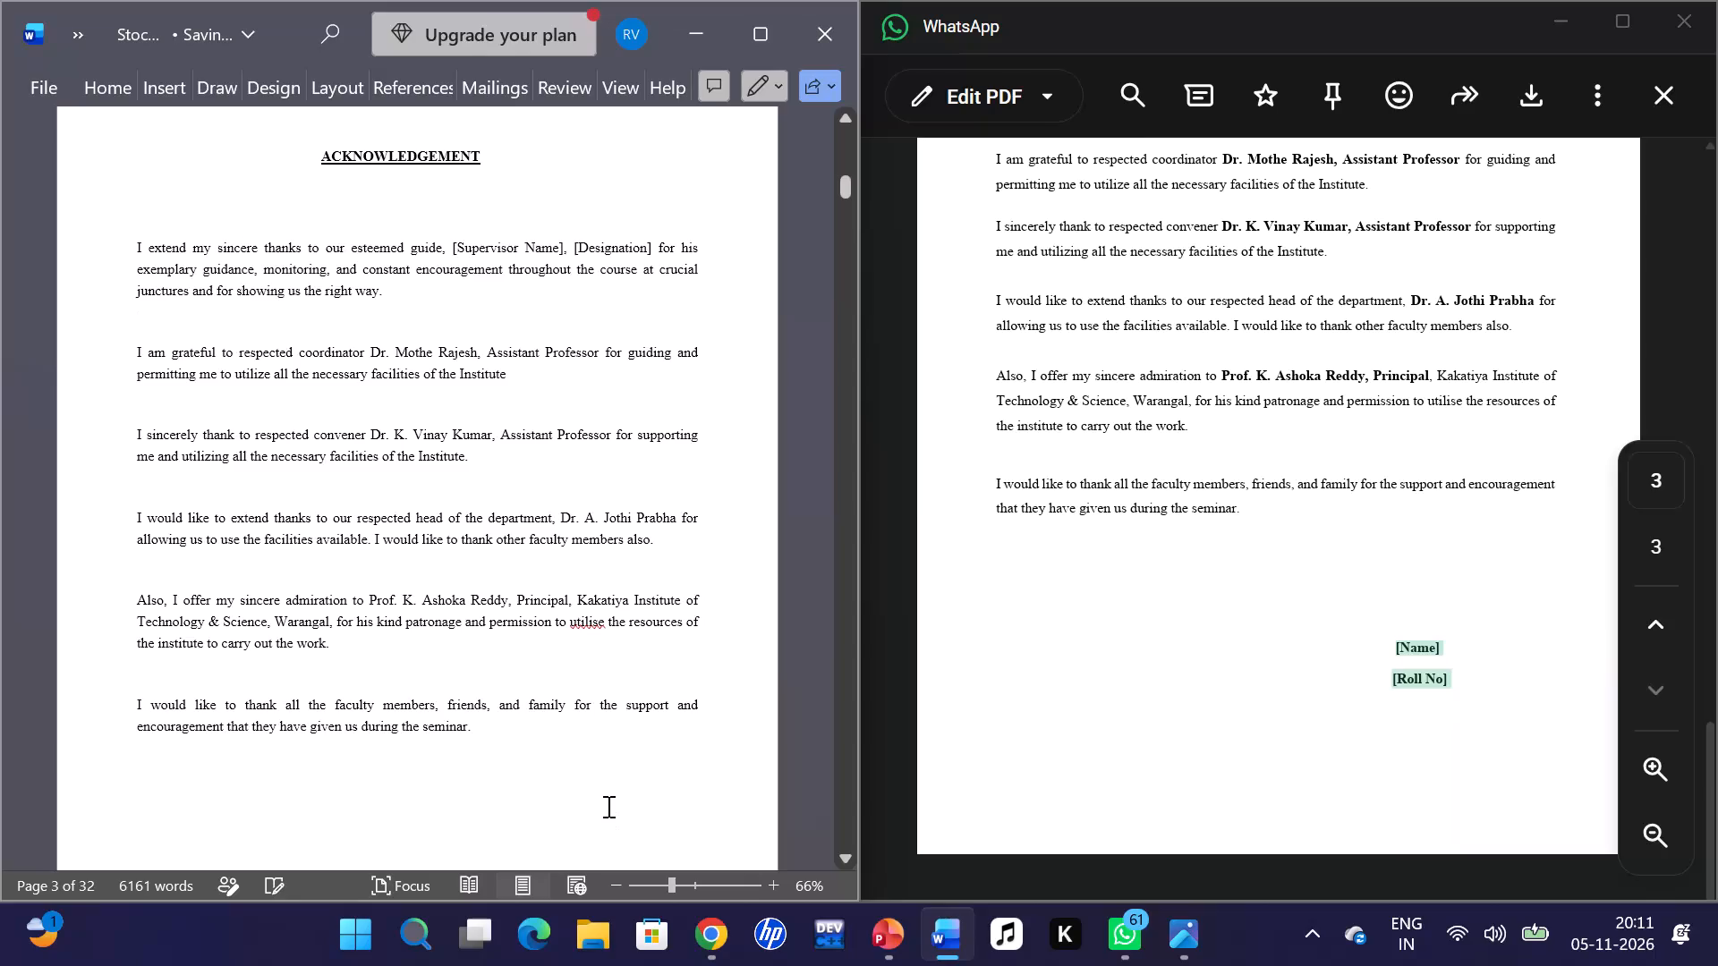
Delete one blank line between the ACKNOWLEDGEMENT heading and the first paragraph.
scroll(719, 619, up, 1)
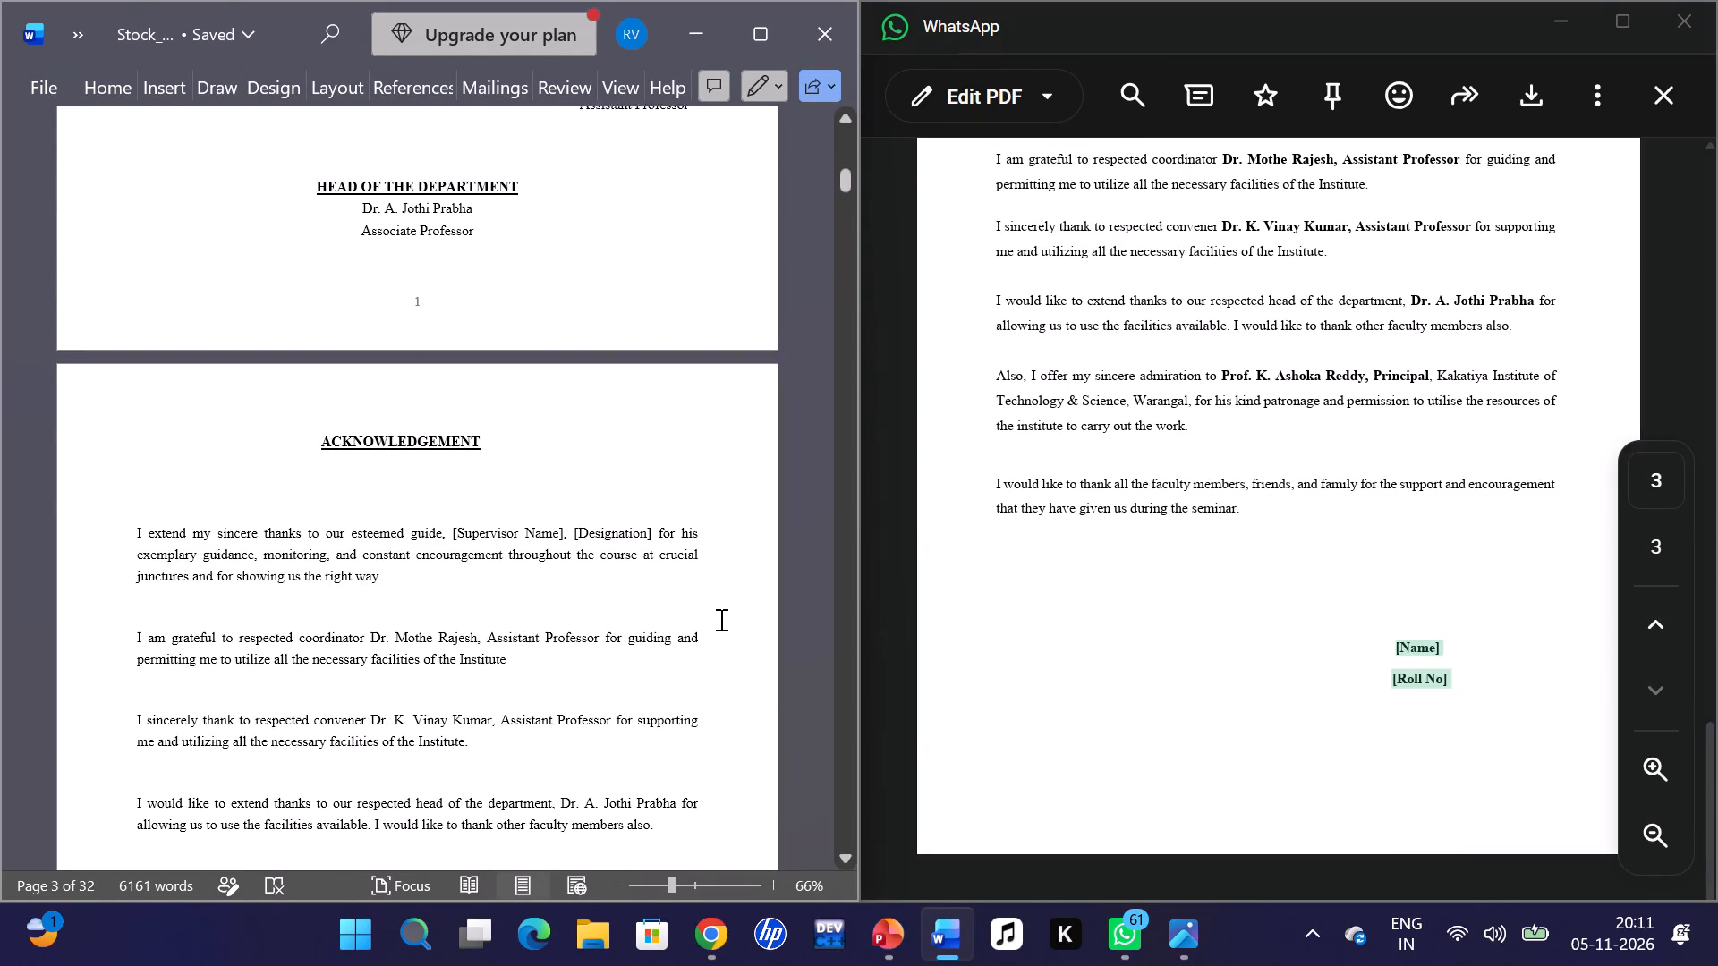
scroll(719, 619, up, 3)
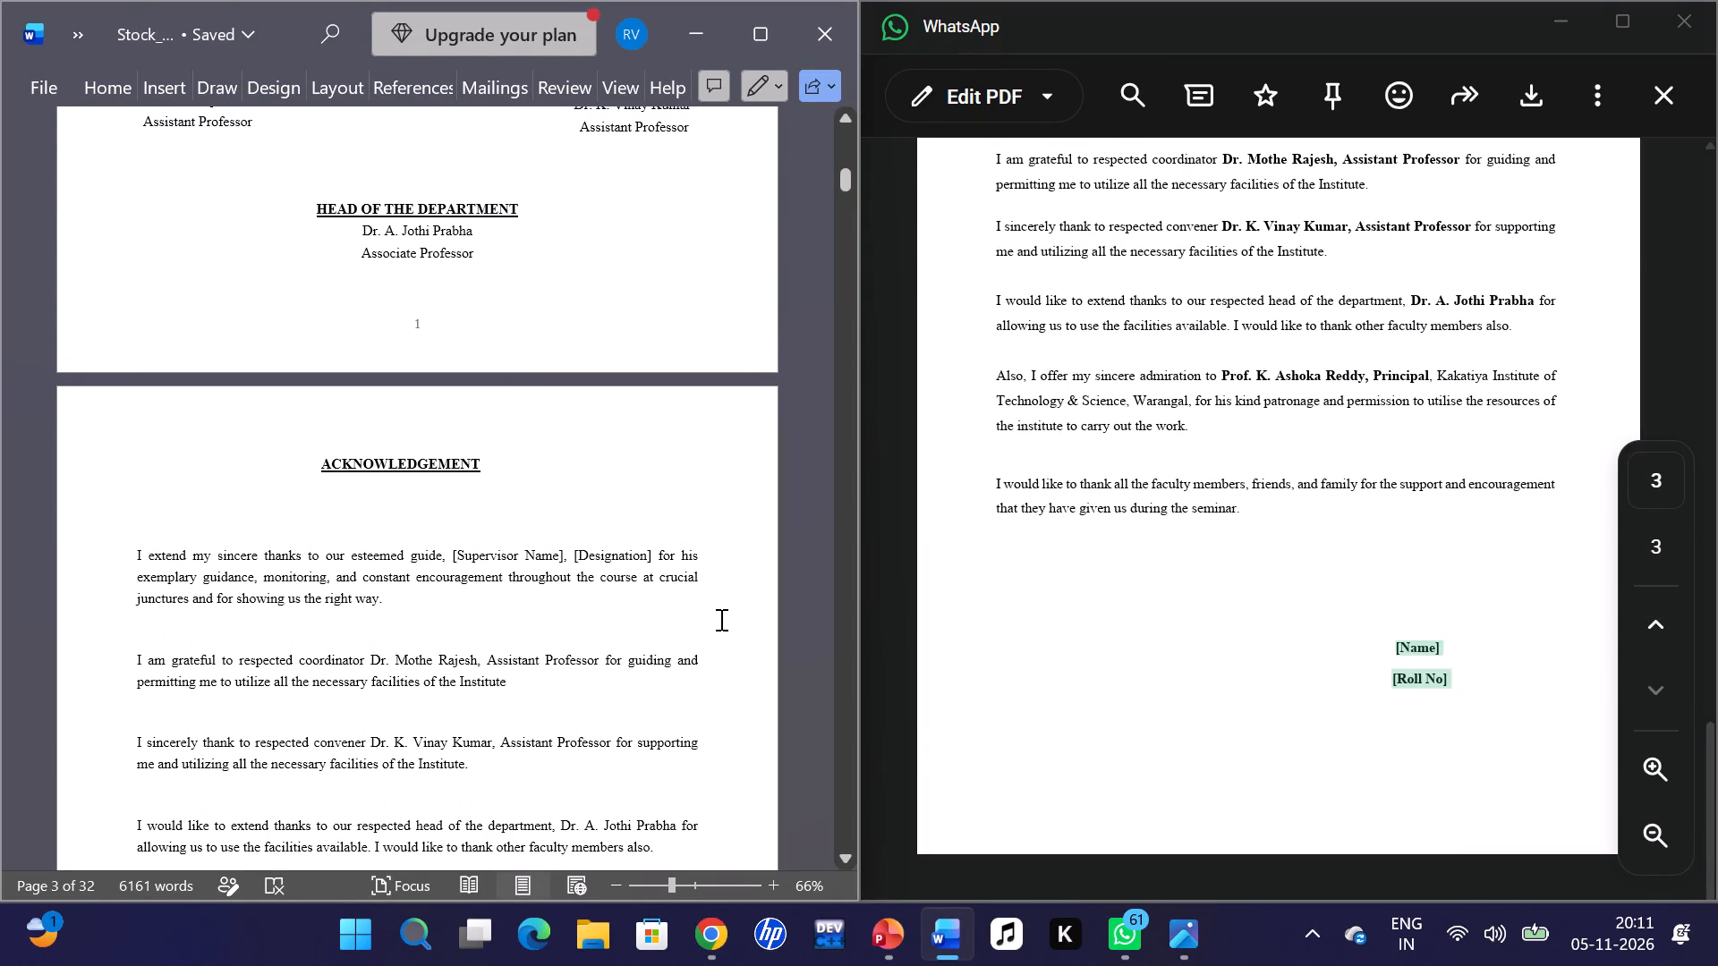
scroll(719, 619, up, 1)
scroll(719, 619, down, 1)
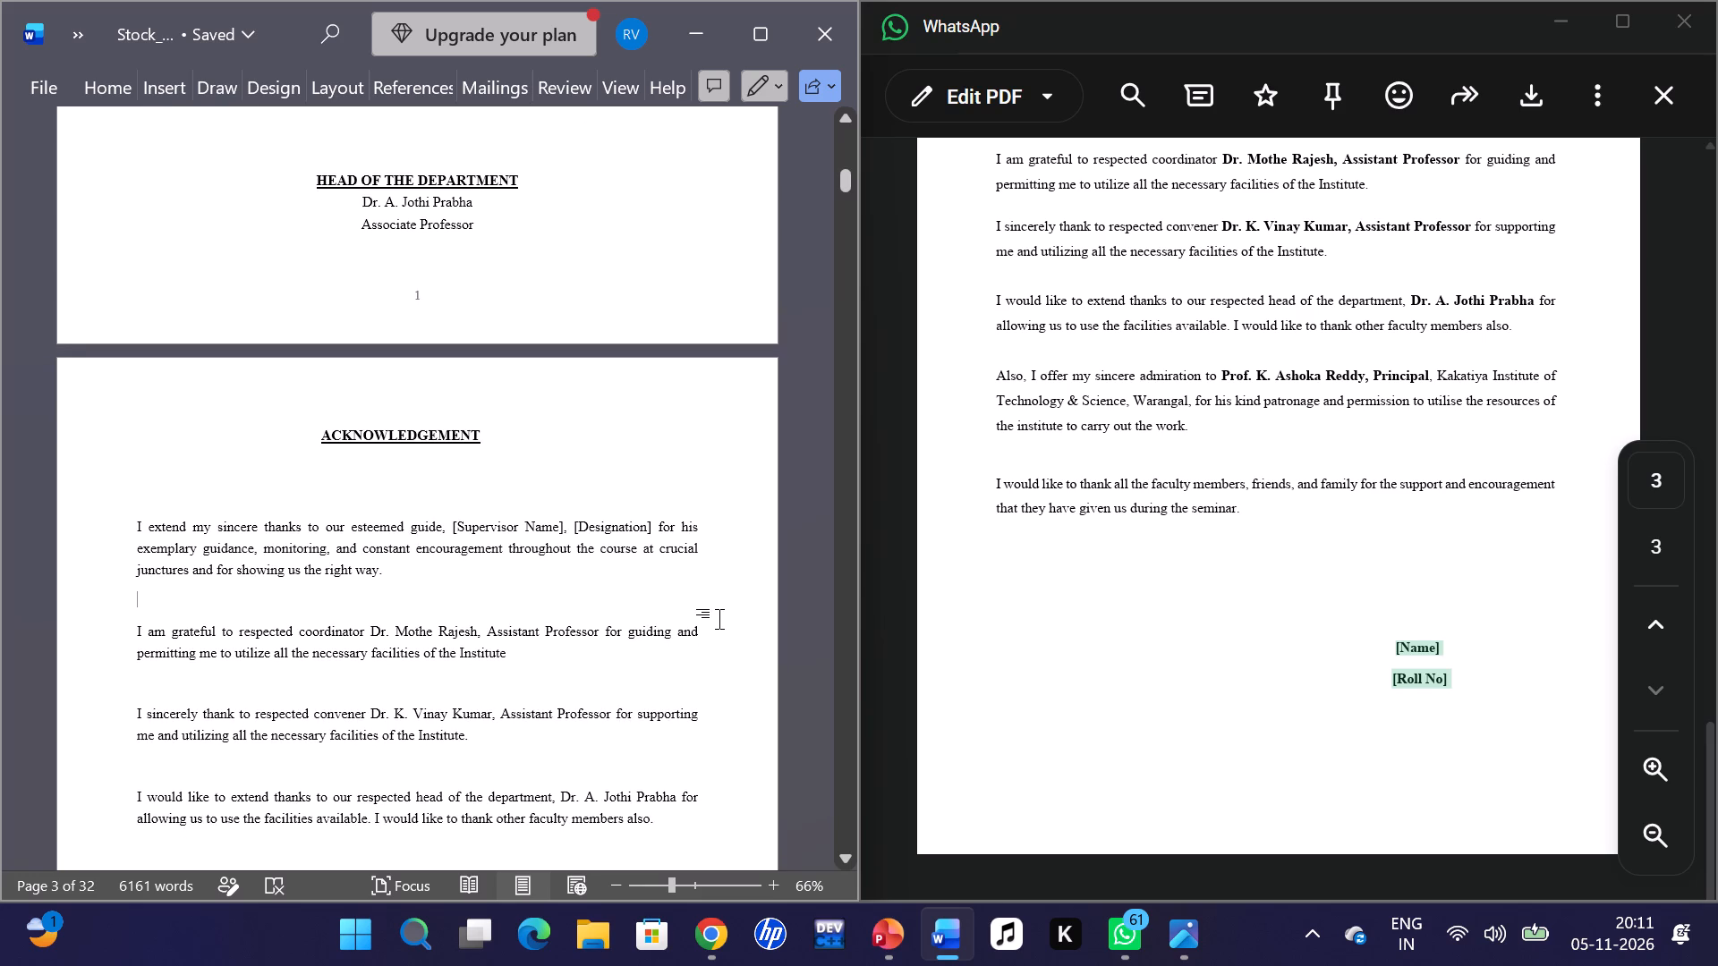
click(152, 475)
key(Down)
key(BackSpace)
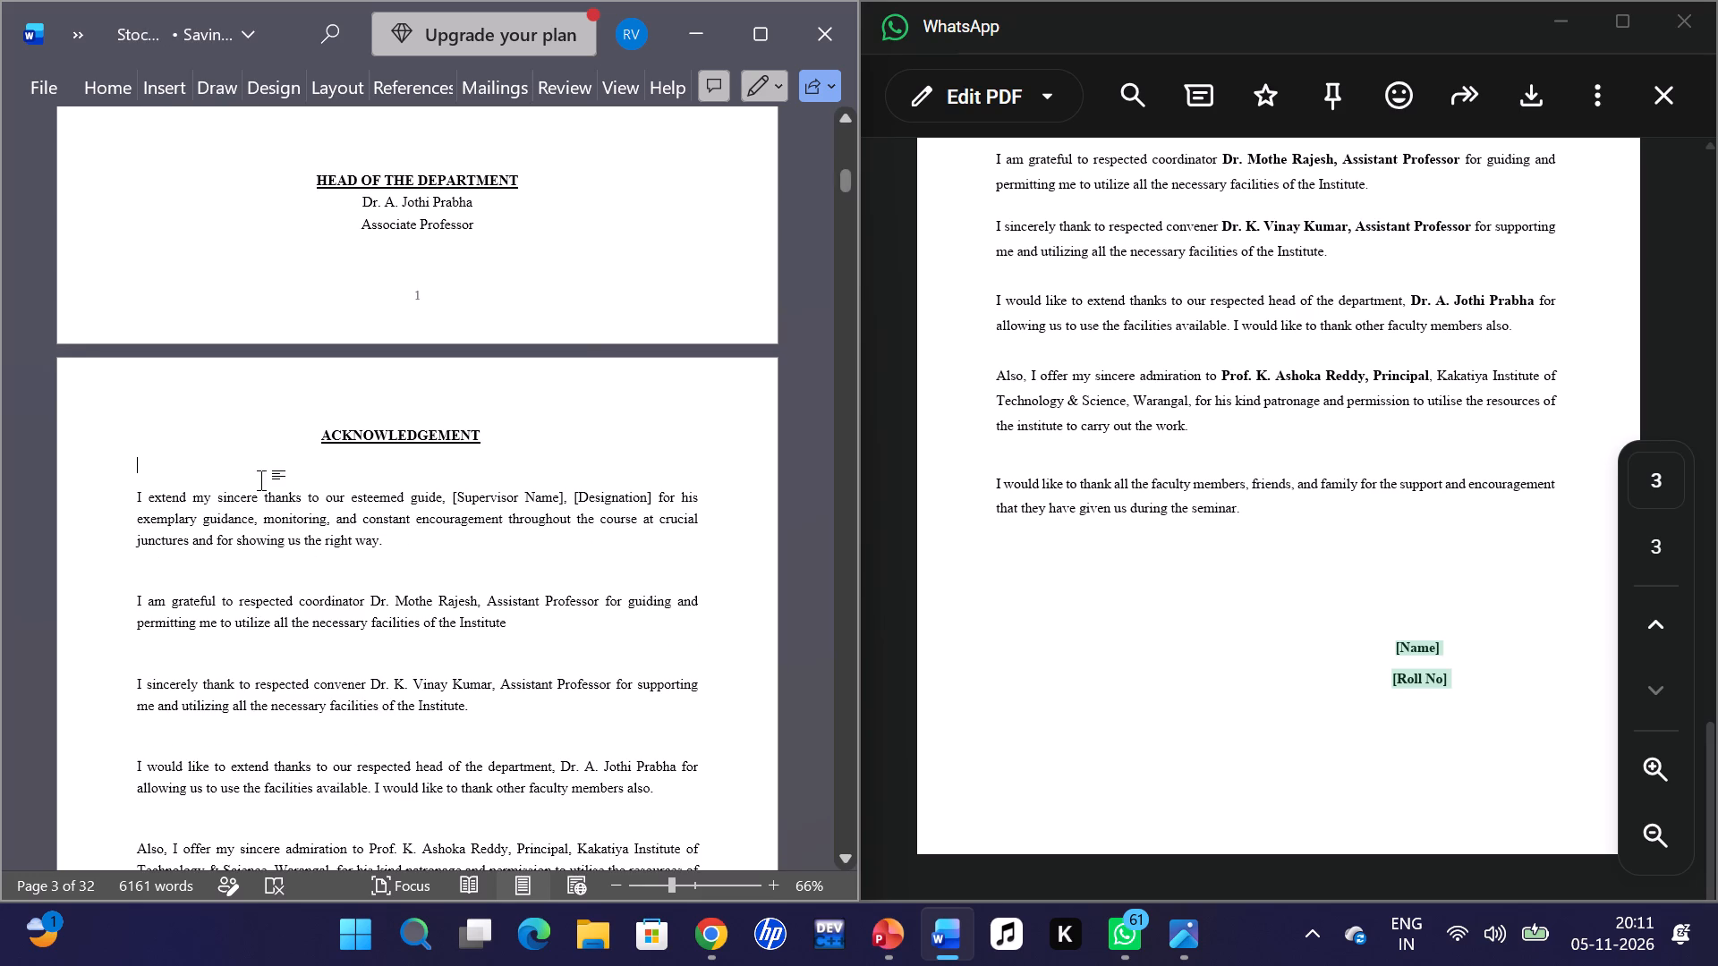
Check the certificate and cover pages for the supervisor's name and designation needed in the acknowledgement.
click(562, 496)
scroll(562, 496, up, 6)
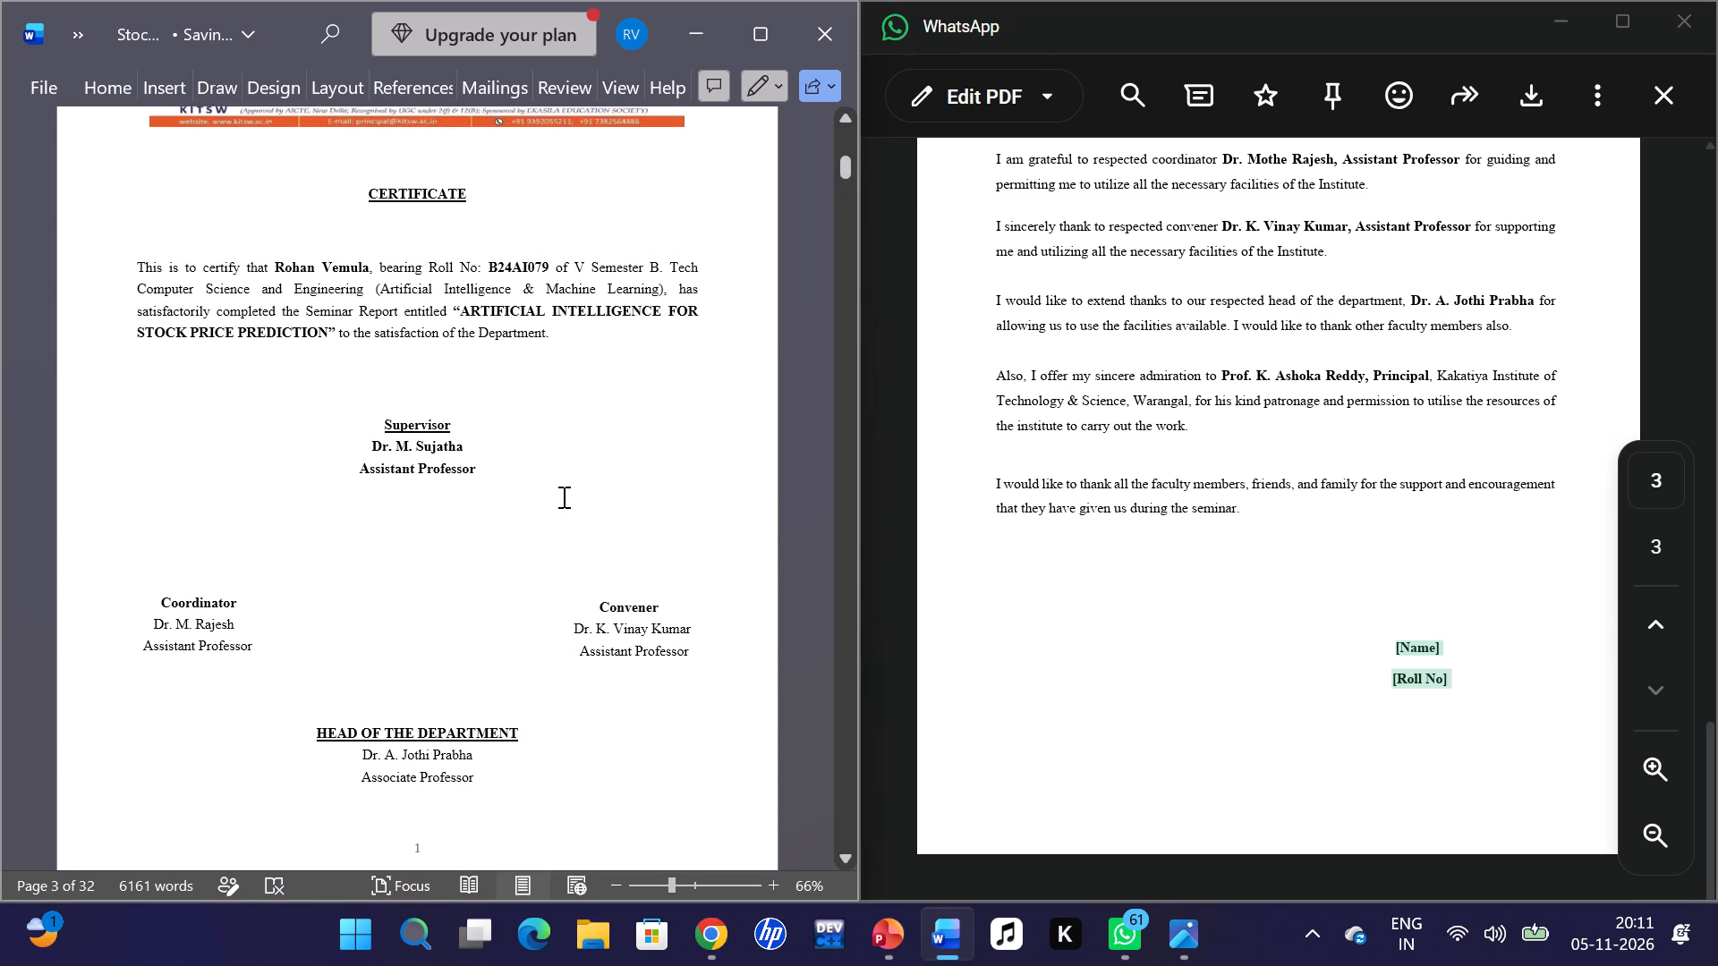
scroll(562, 496, up, 2)
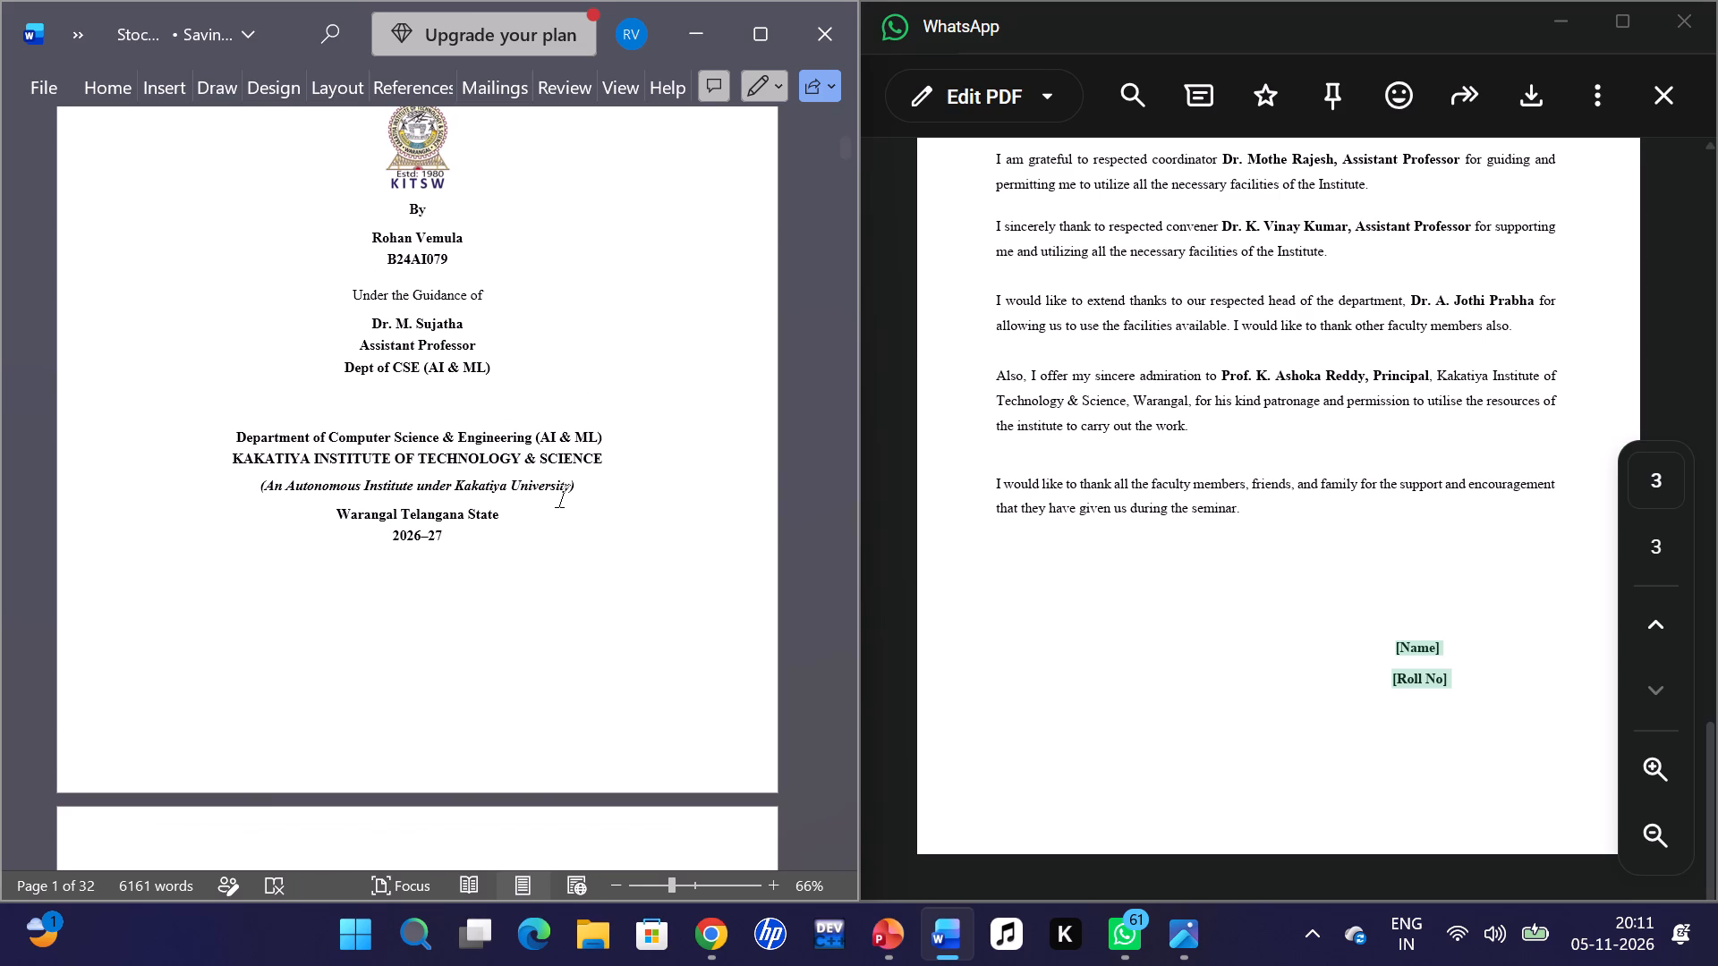
scroll(562, 496, down, 2)
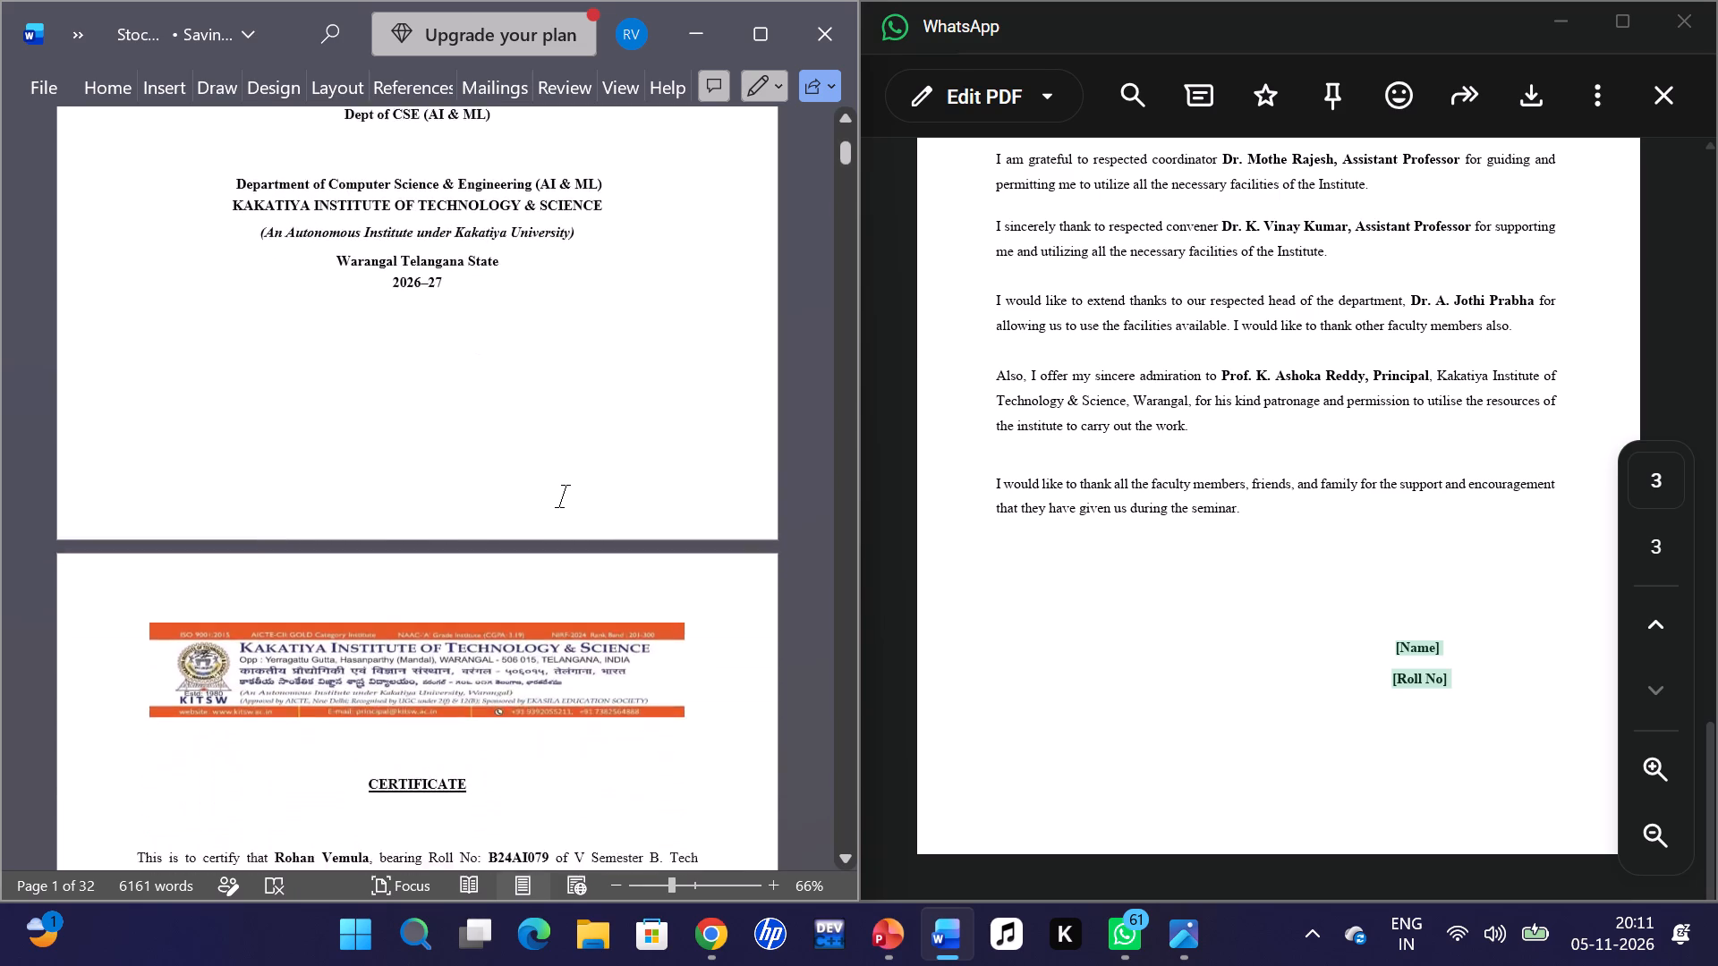
scroll(562, 496, down, 3)
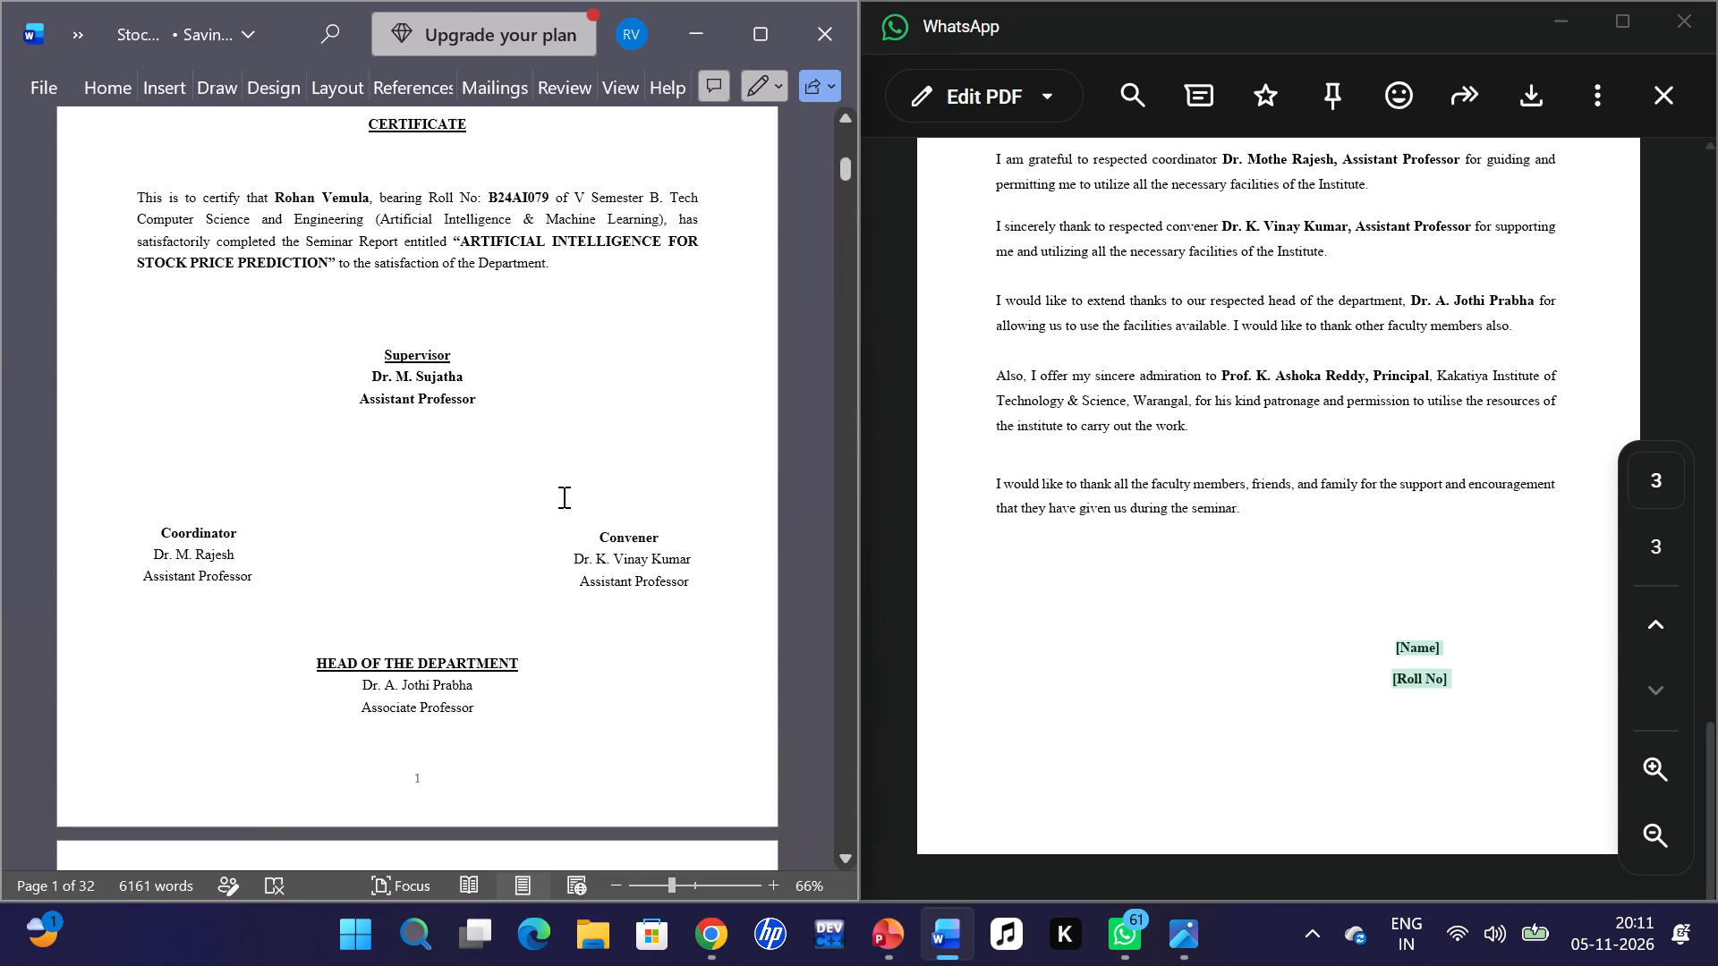
Delete the blank lines above the student's name and roll number to bring them back onto the acknowledgement page.
scroll(562, 496, right, 1)
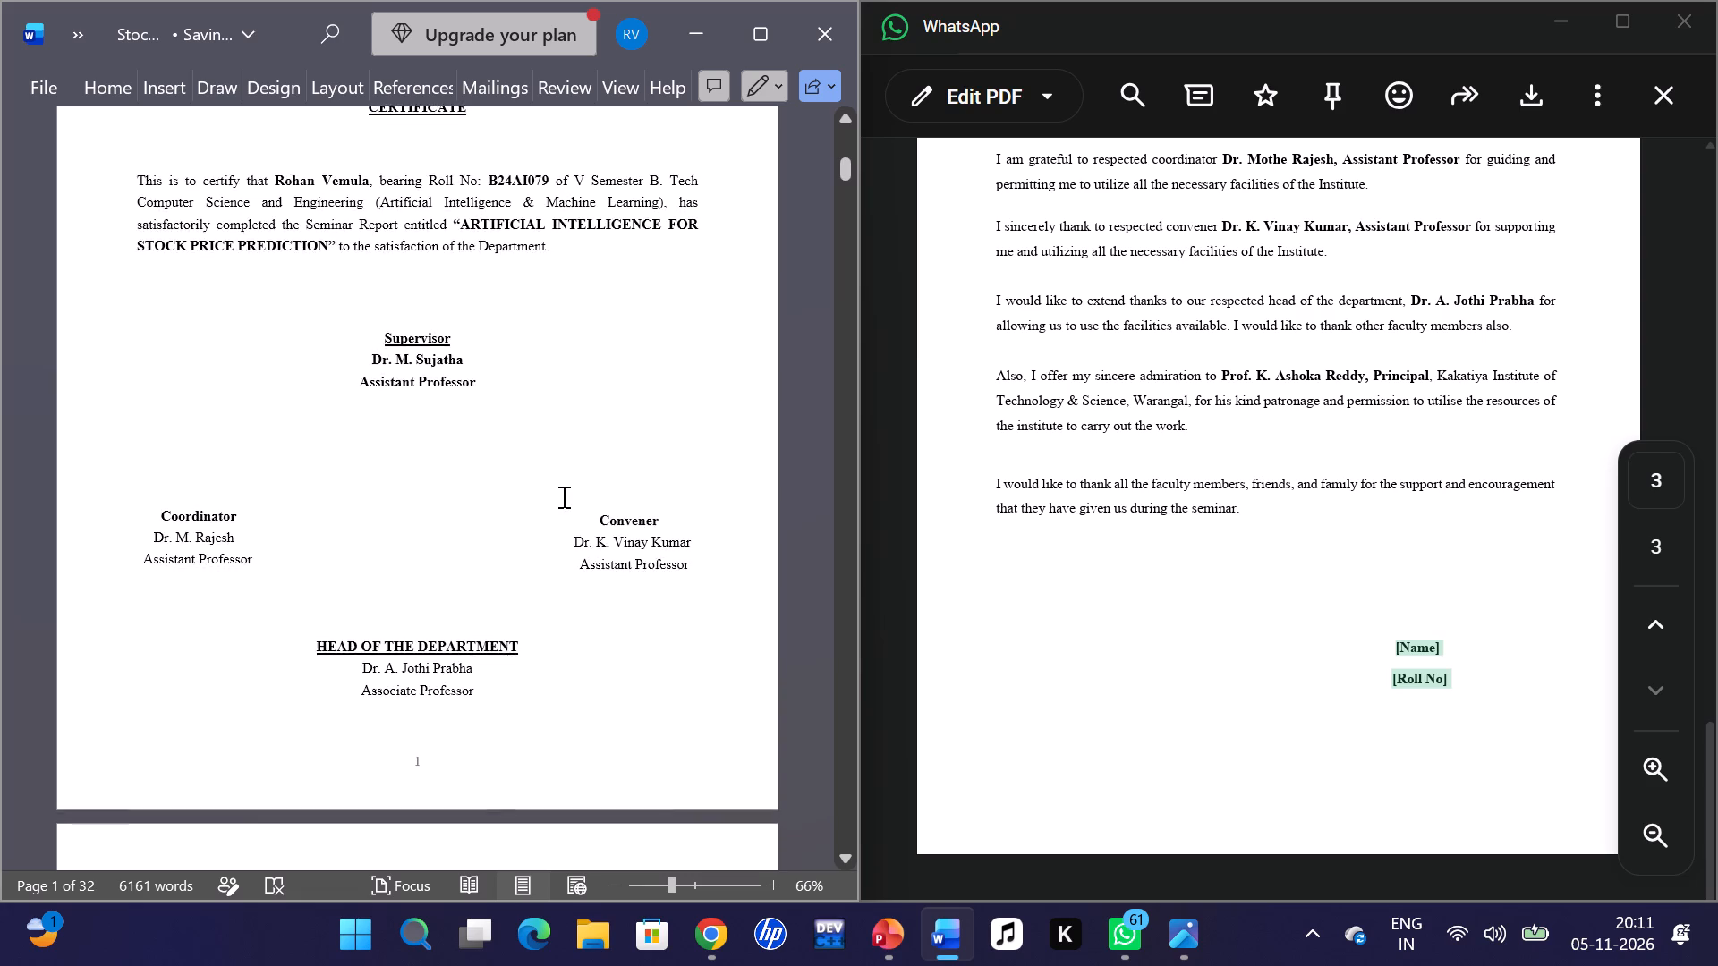
scroll(562, 496, right, 1)
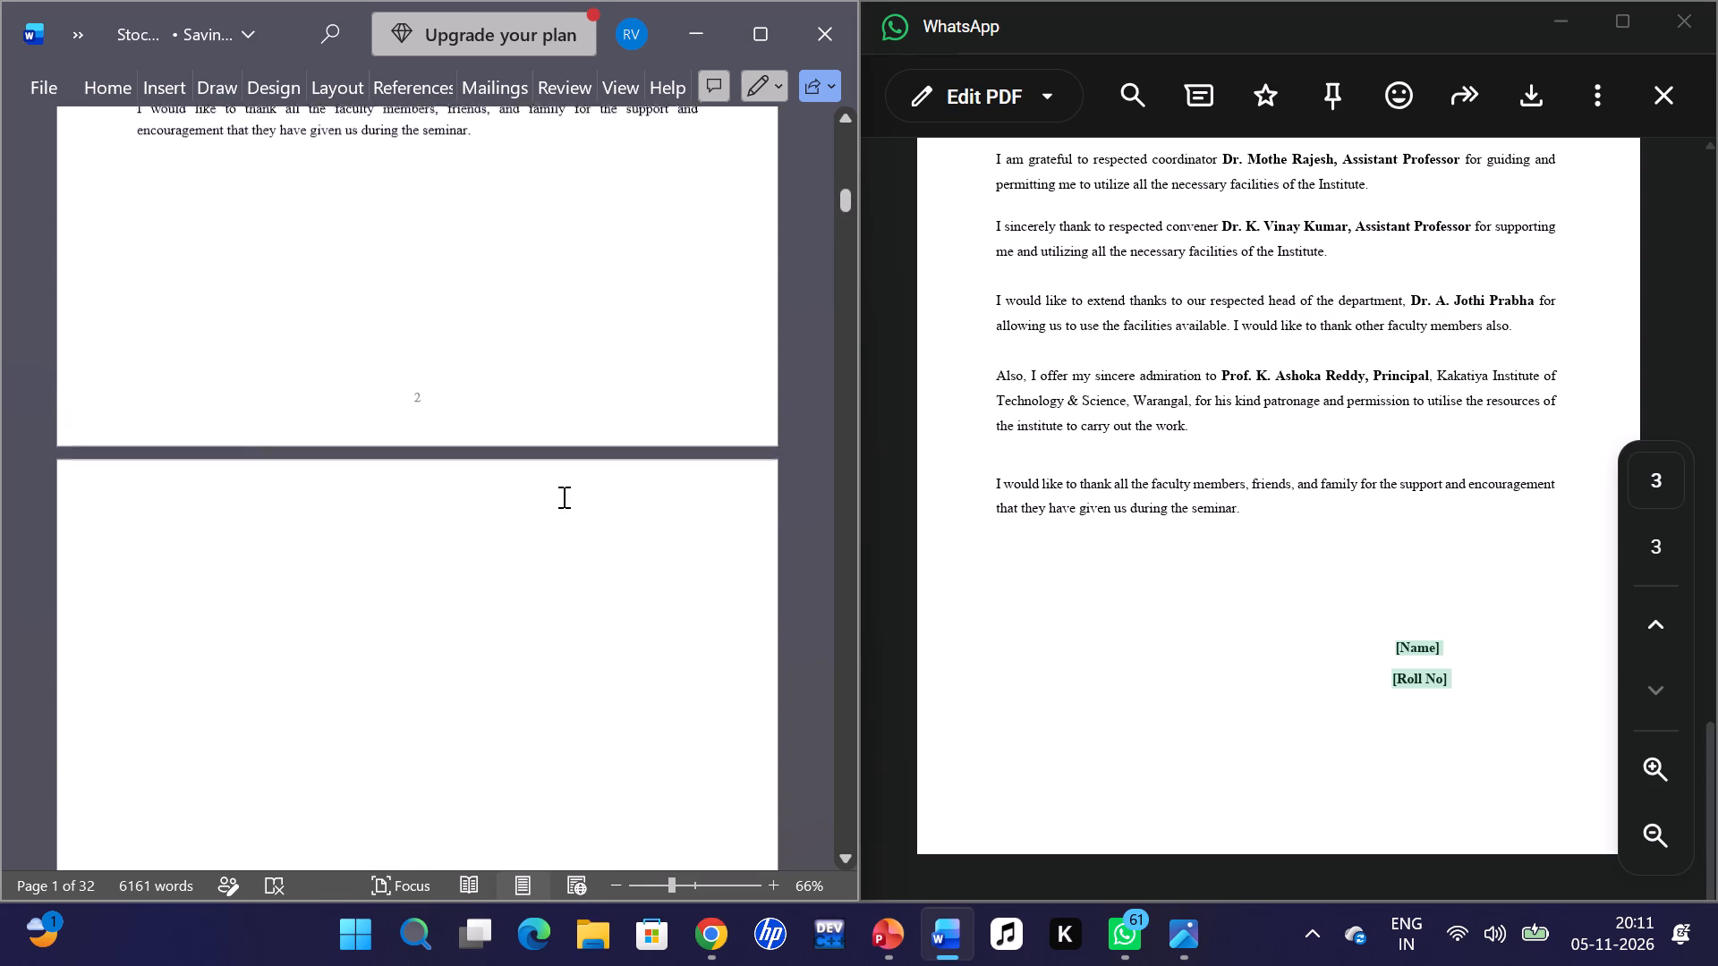
scroll(562, 496, down, 1)
click(373, 424)
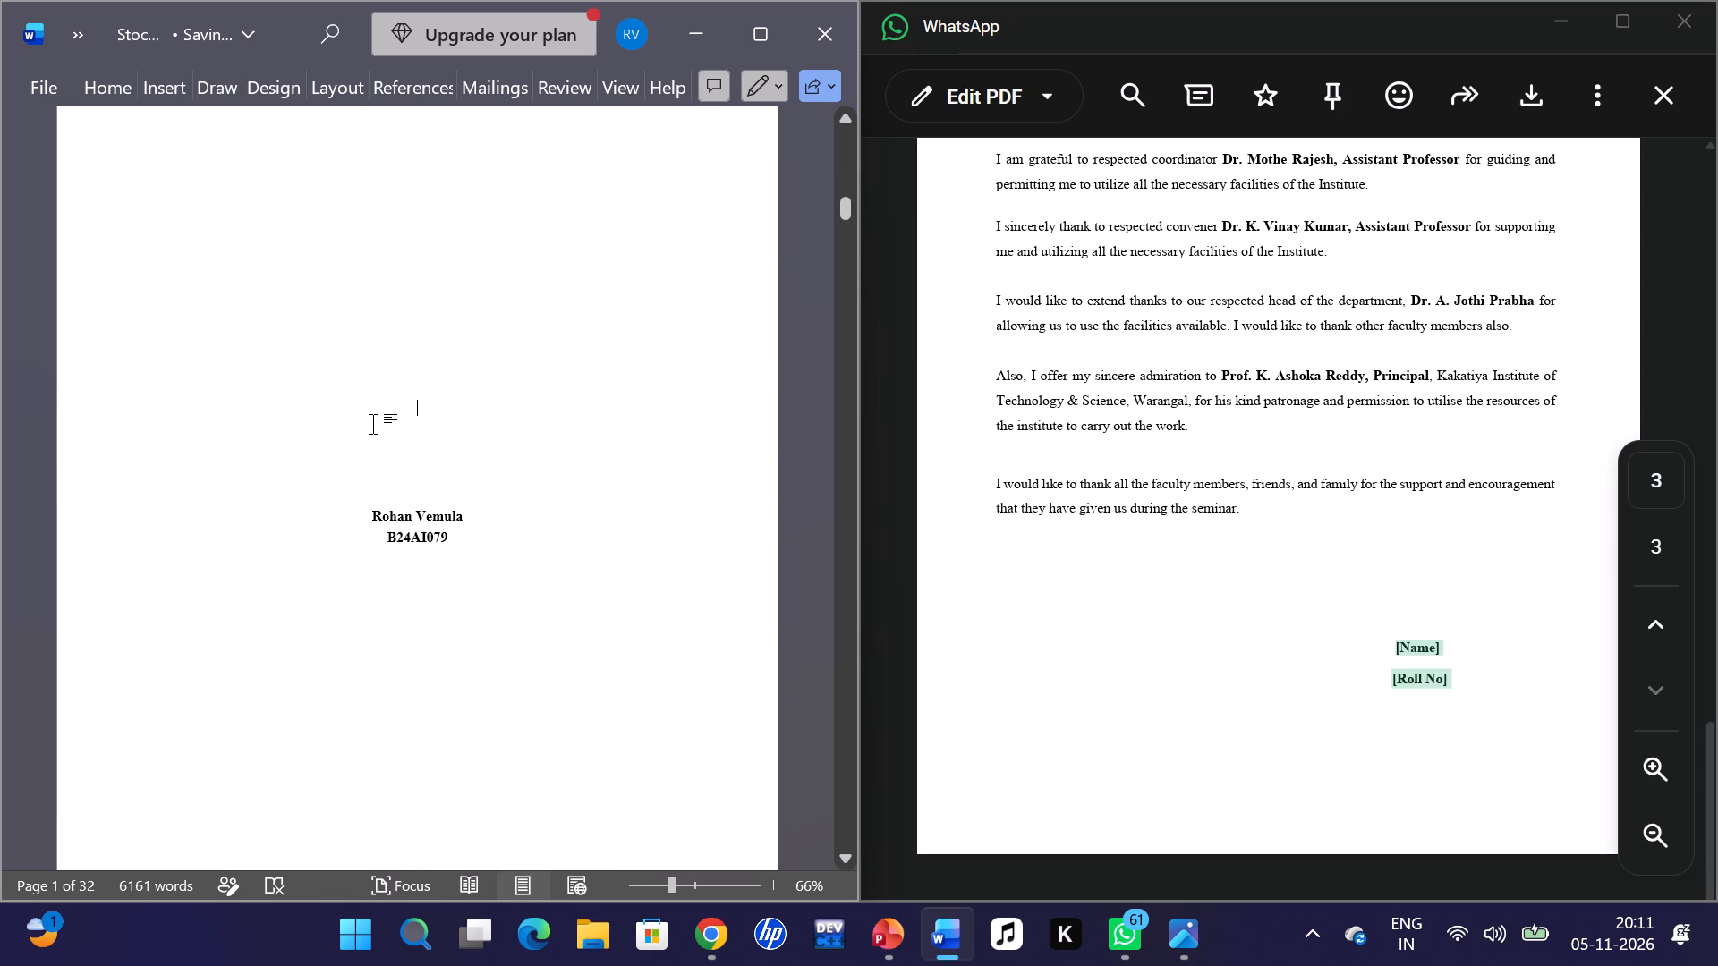
key(BackSpace)
key(BackSpace)
key(BackSpace)
key(BackSpace)
key(BackSpace)
key(BackSpace)
key(BackSpace)
key(BackSpace)
key(BackSpace)
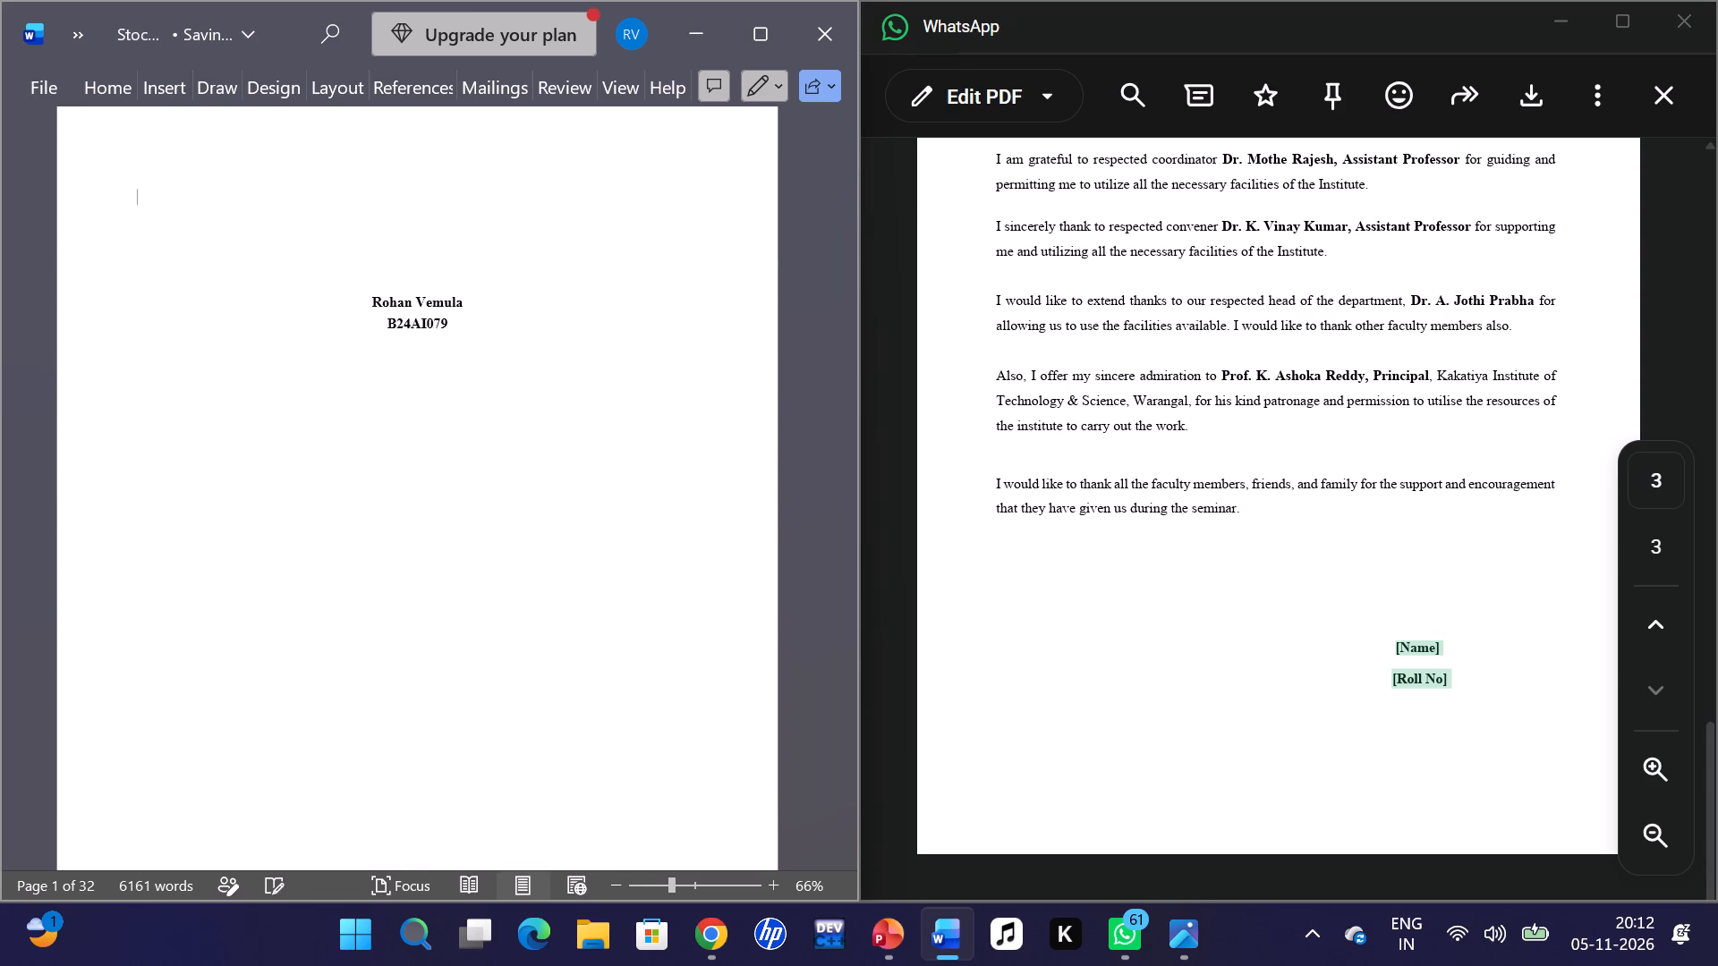
key(BackSpace)
key(BackSpace)
key(BackSpace)
key(BackSpace)
key(BackSpace)
key(BackSpace)
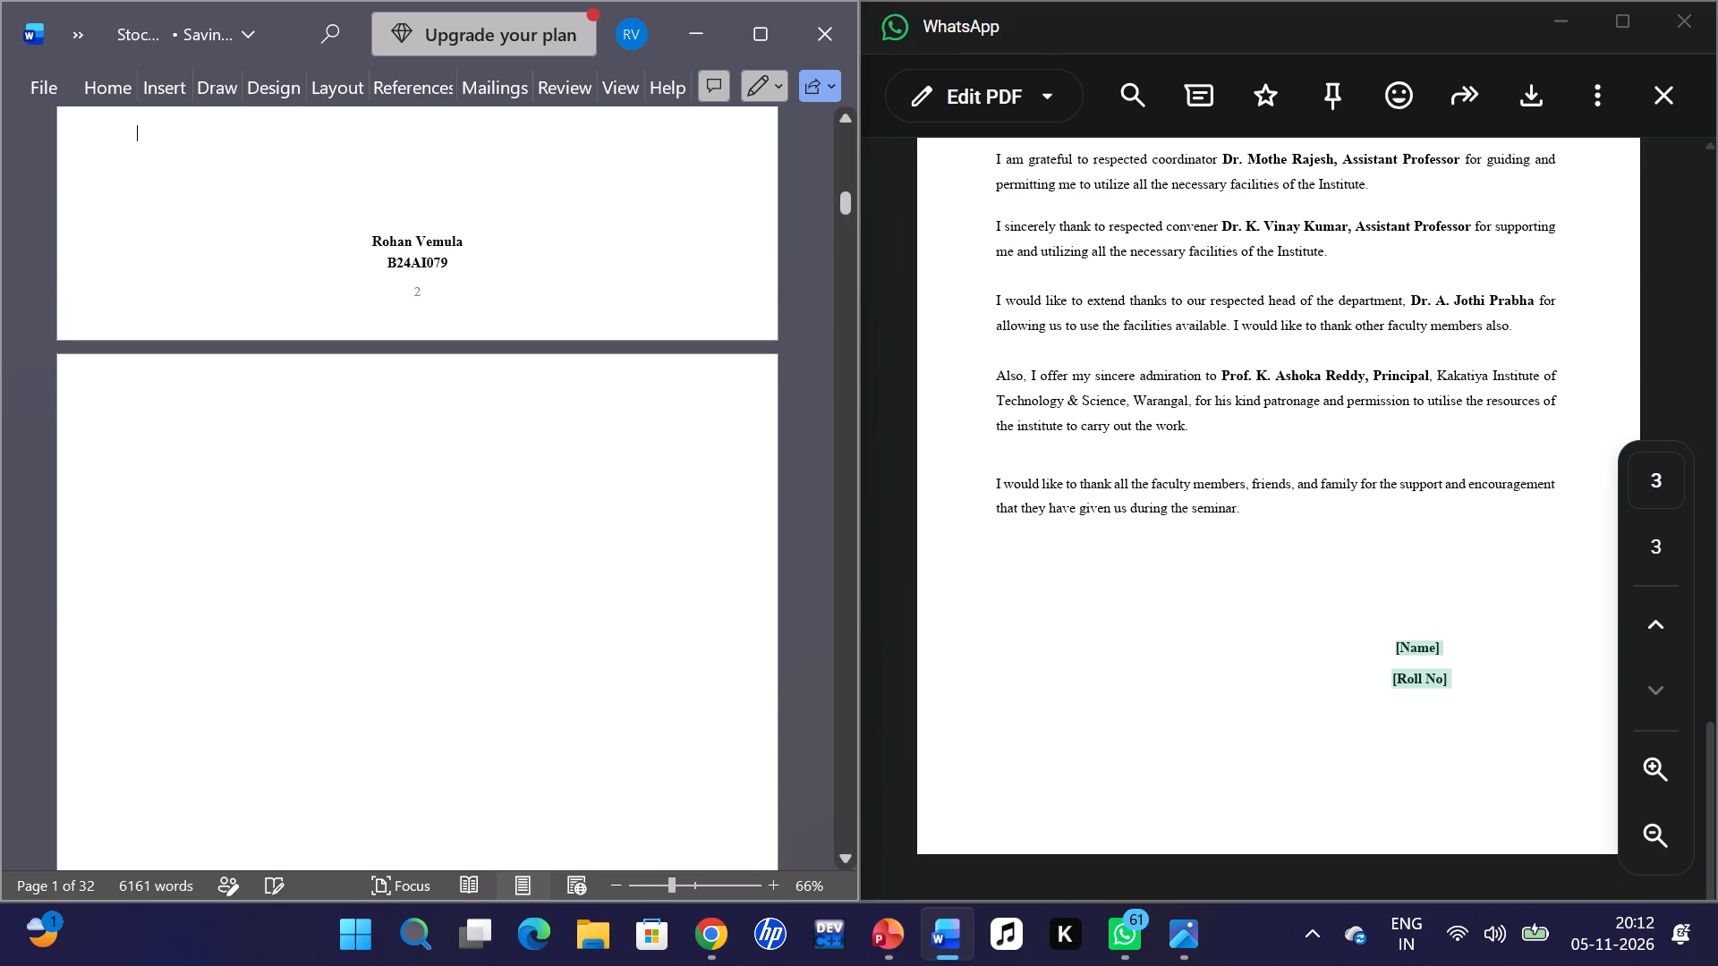
key(BackSpace)
Remove more blank lines between the last acknowledgement paragraph and the student's name to tighten the gap.
scroll(373, 424, up, 1)
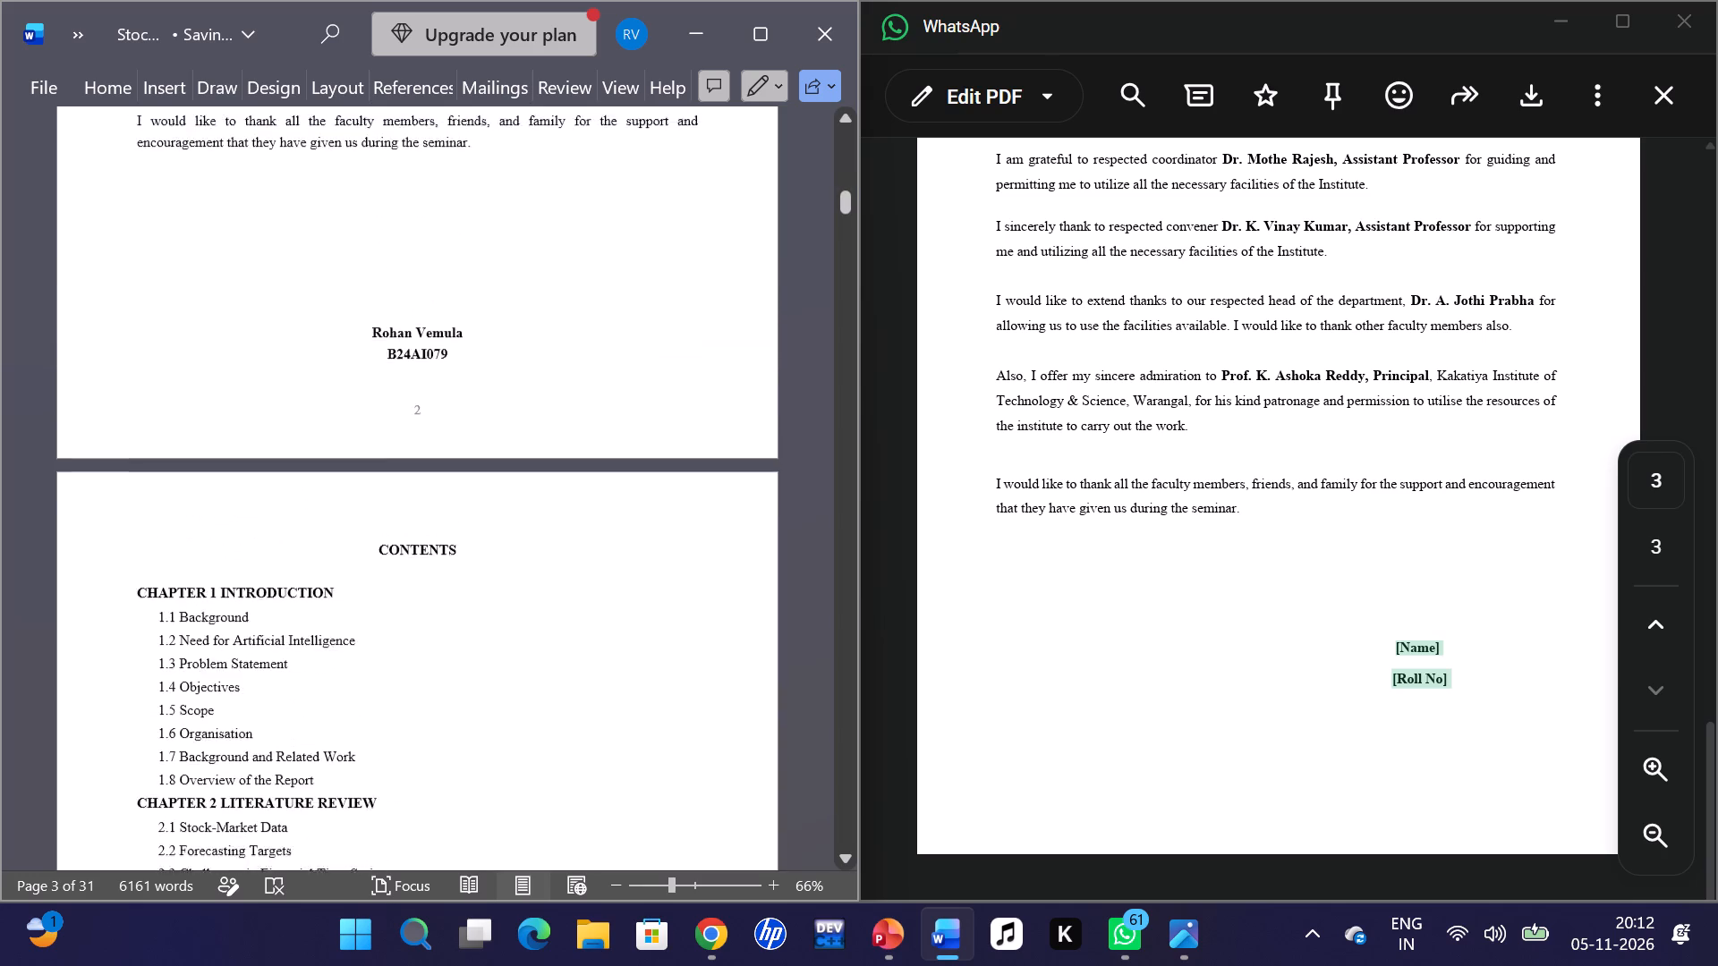
scroll(373, 424, up, 1)
click(374, 342)
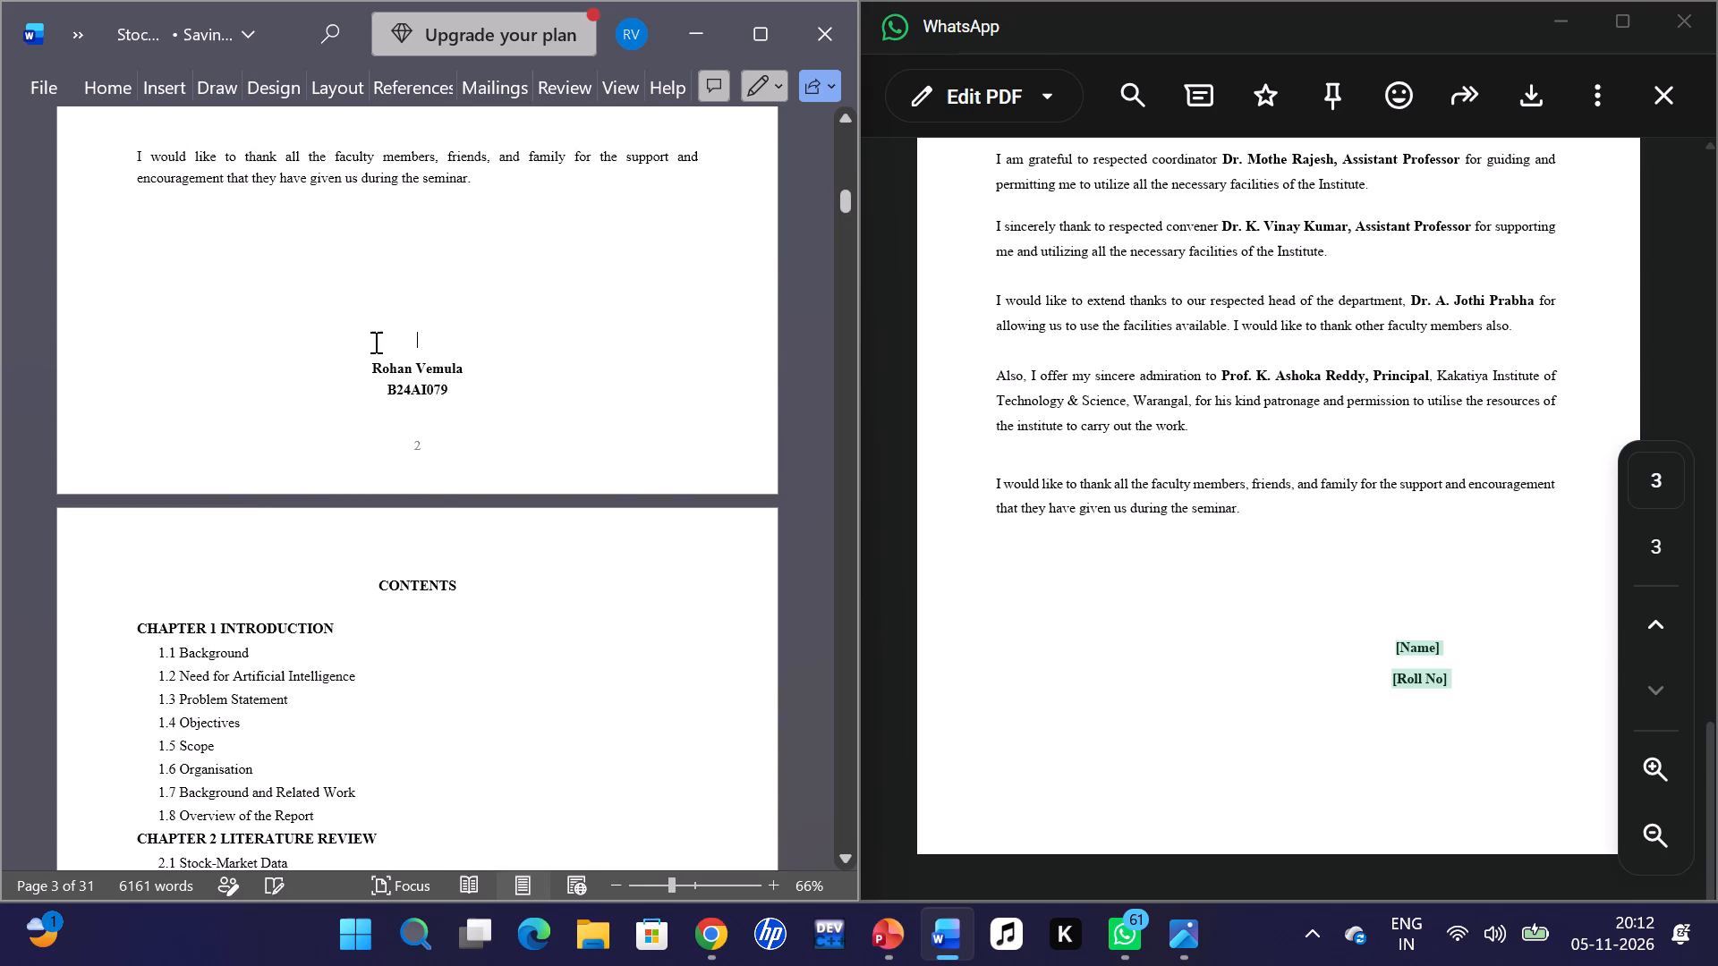
key(BackSpace)
key(BackSpace)
key(BackSpace)
key(BackSpace)
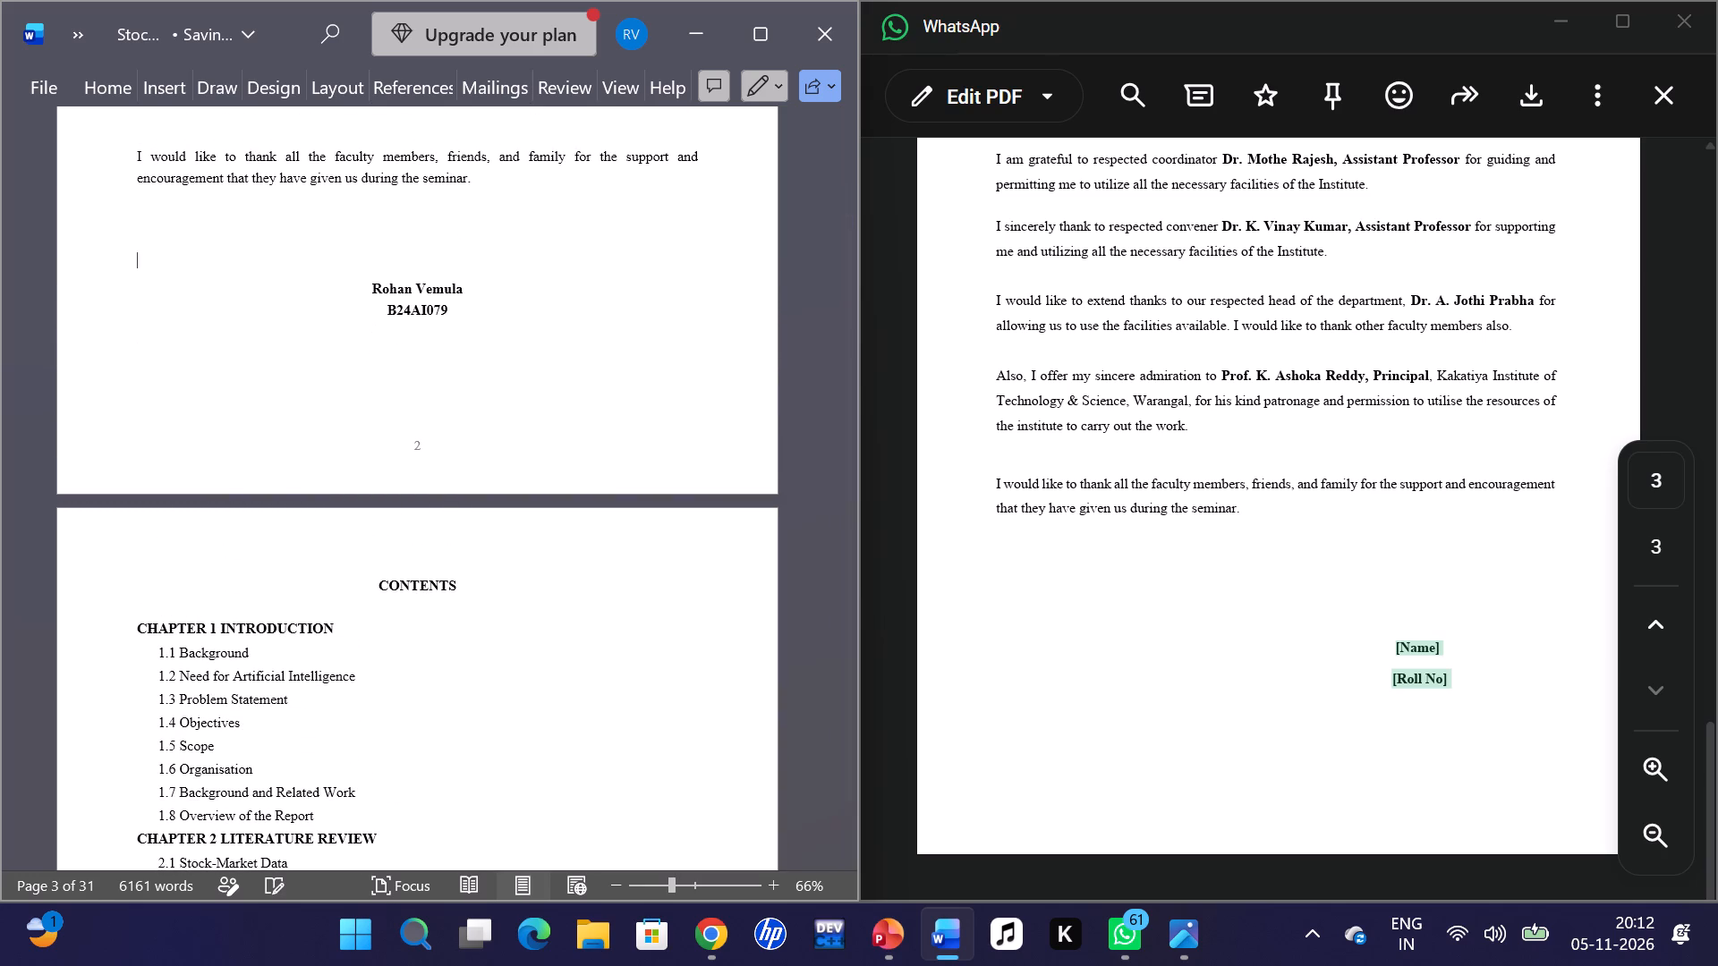
Make the coordinator's name and "Assistant Professor" designation bold in the second acknowledgement paragraph, as in the sample.
scroll(374, 342, up, 5)
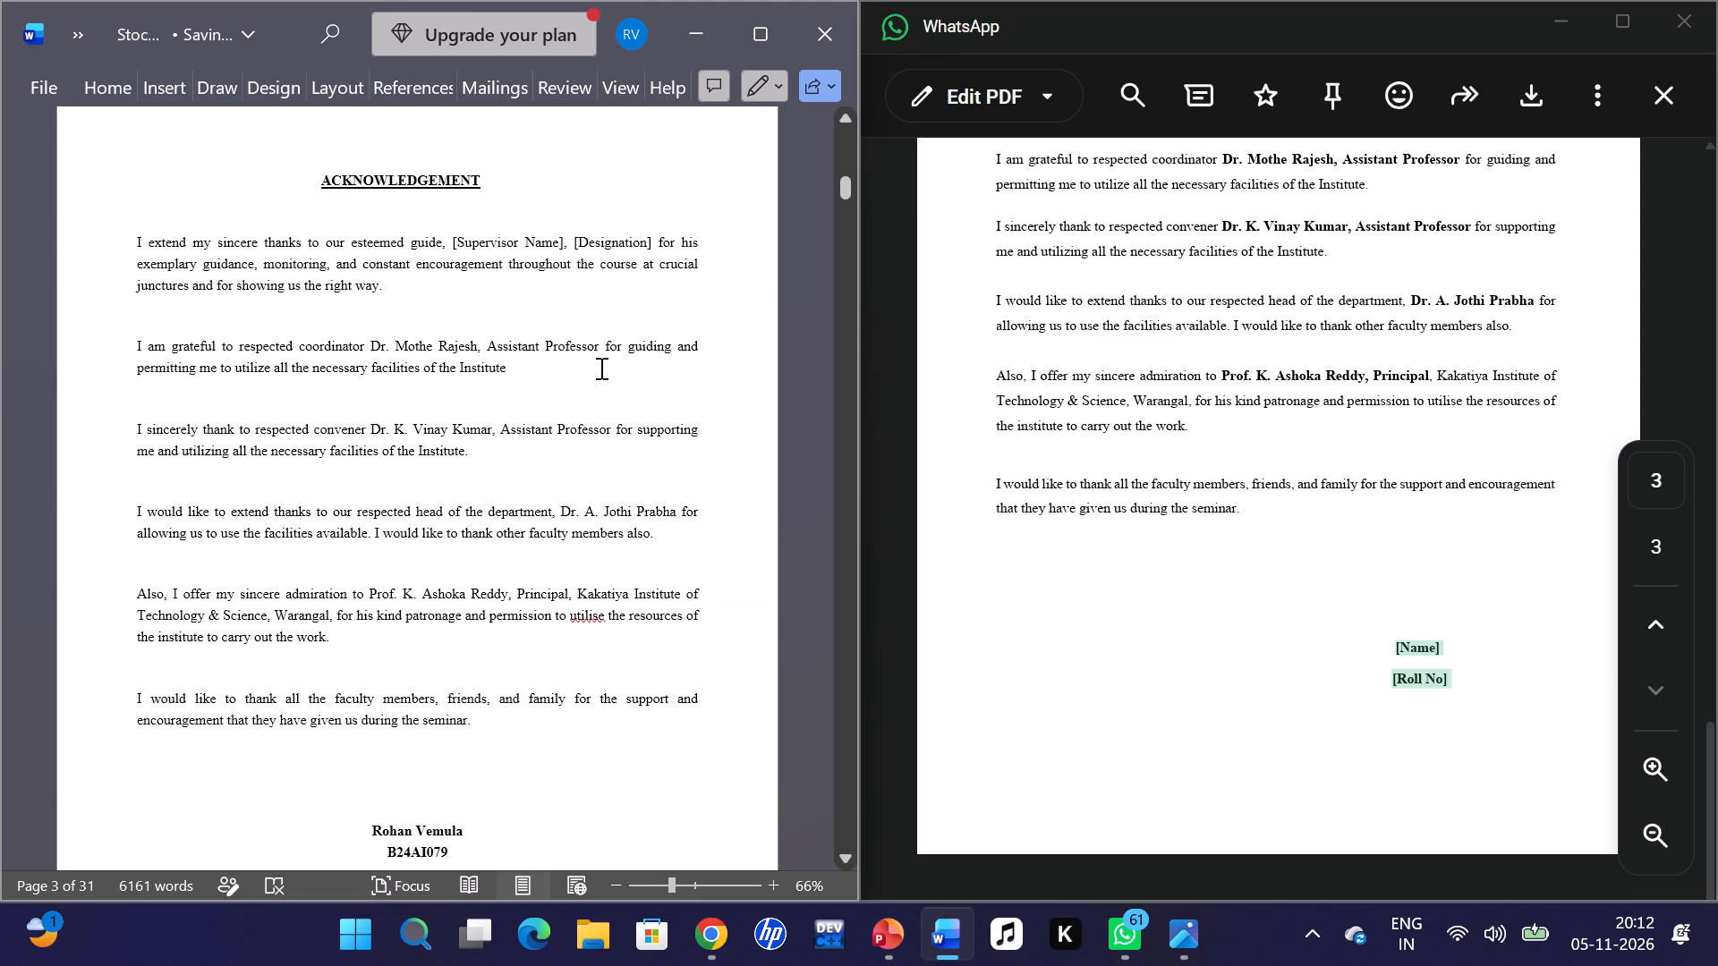
scroll(1171, 411, up, 1)
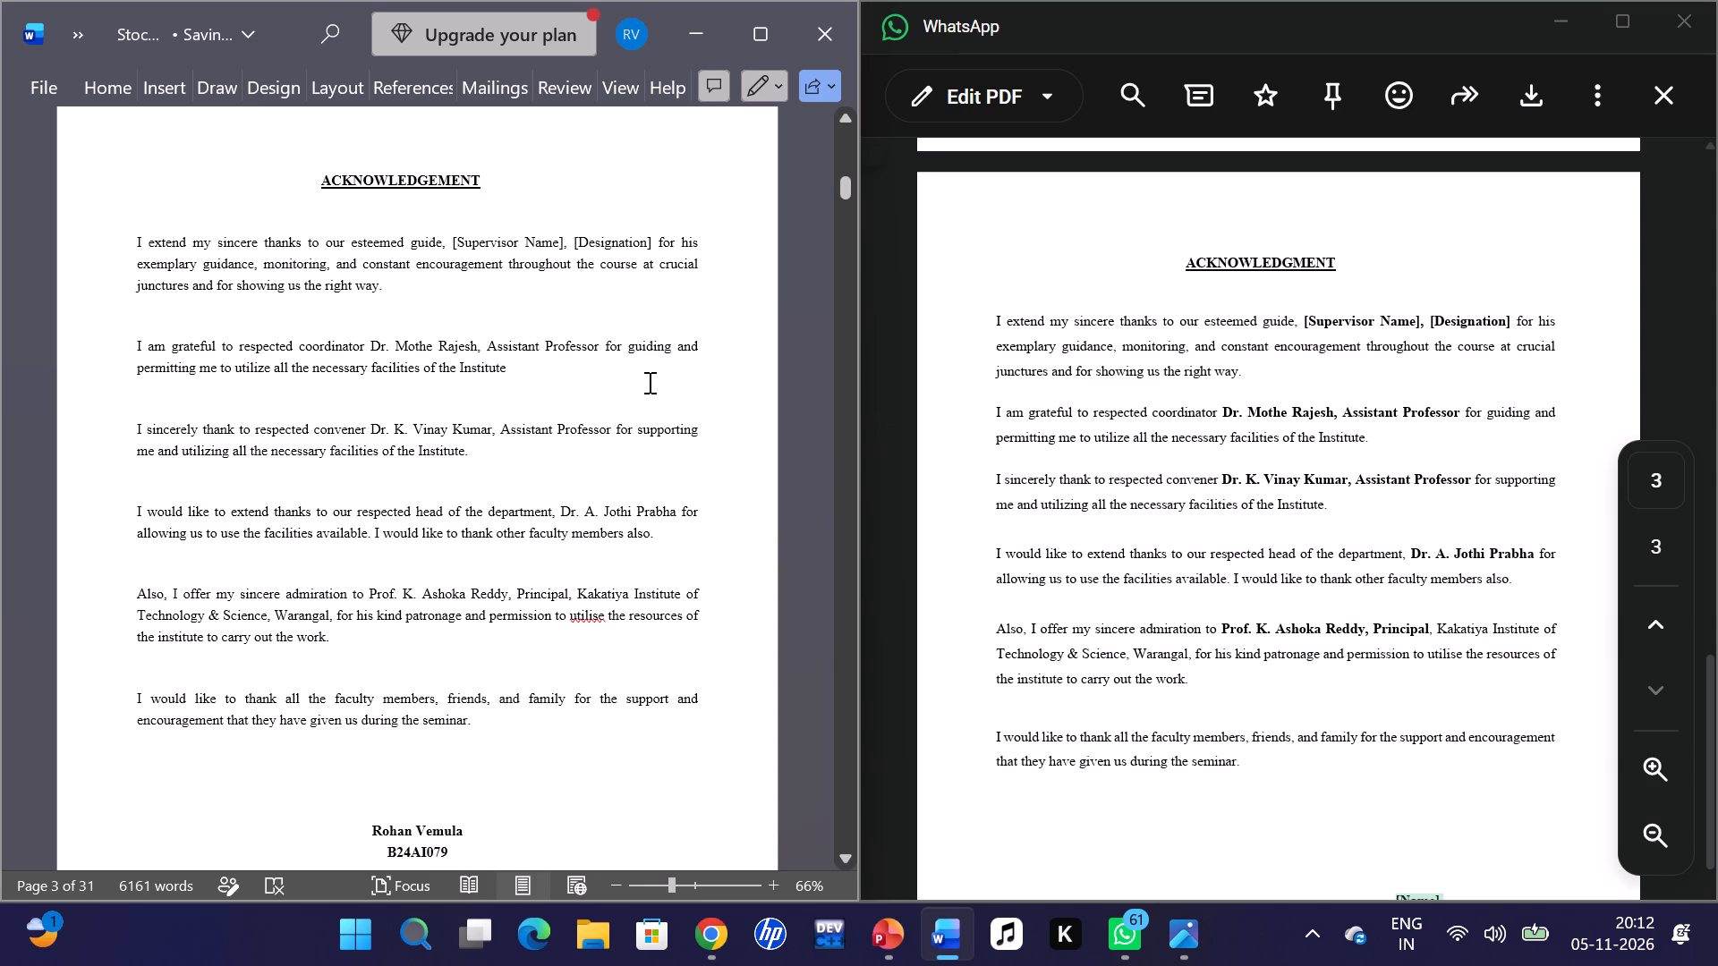
drag(597, 349, 376, 346)
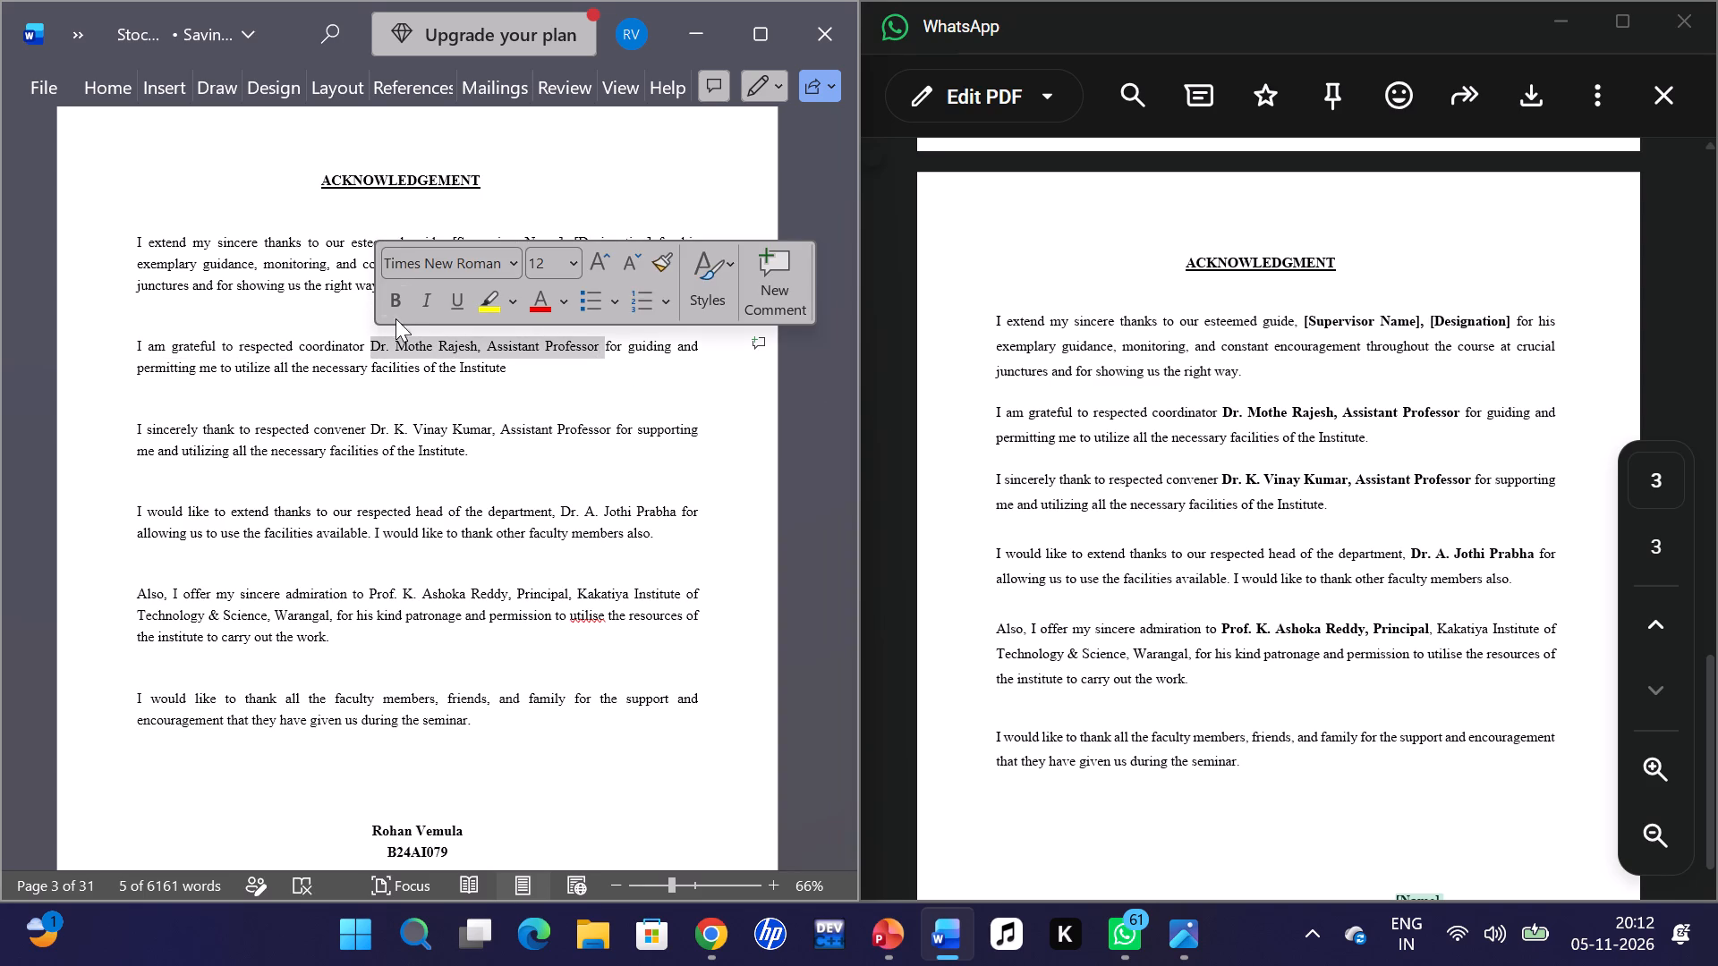
click(395, 308)
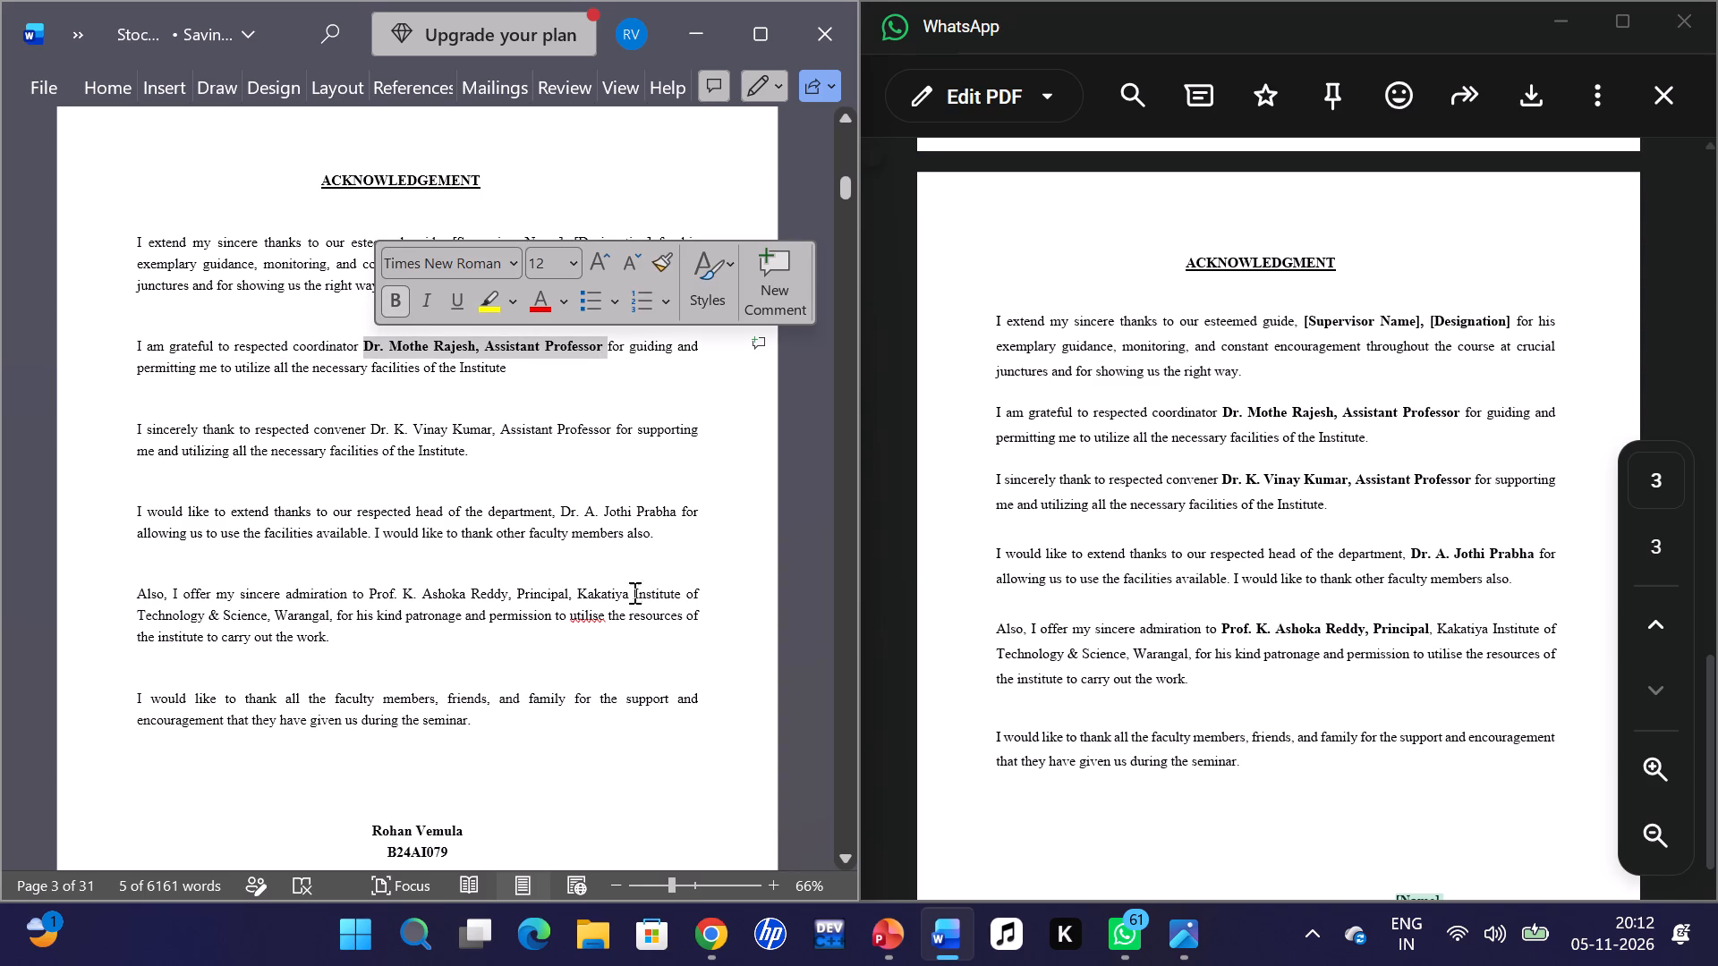
Make the convener's name and "Assistant Professor" designation bold in the third acknowledgement paragraph, with the word "convener" in regular weight.
drag(368, 434, 561, 432)
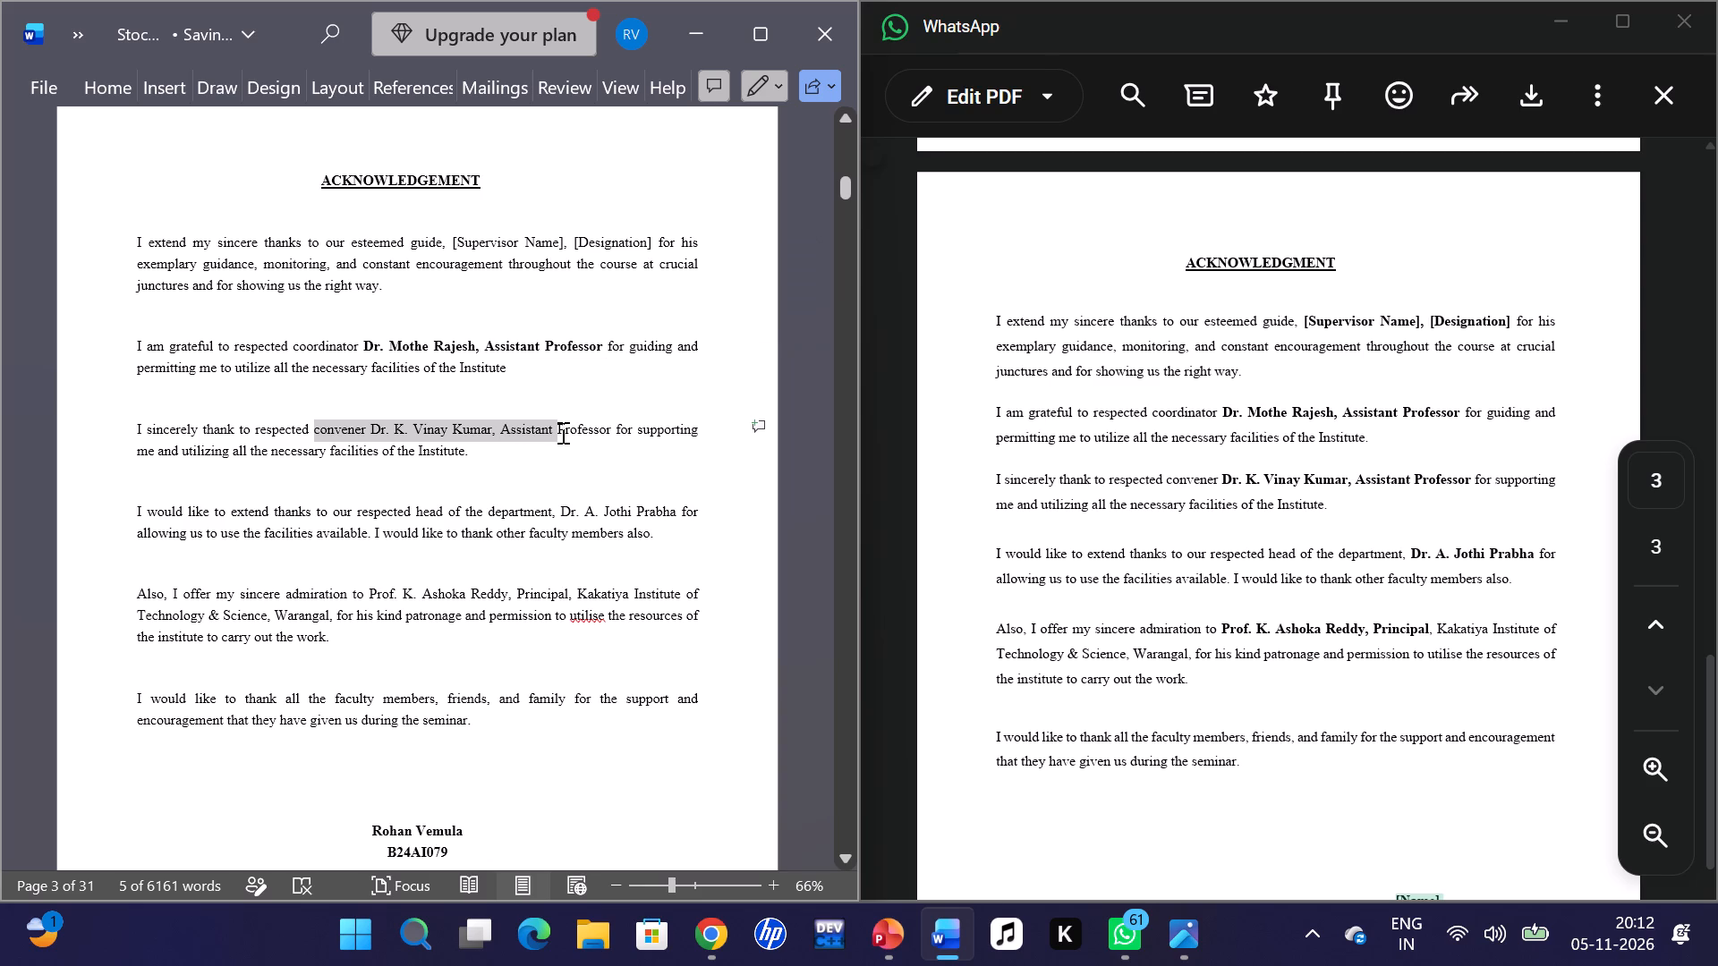
drag(561, 432, 610, 434)
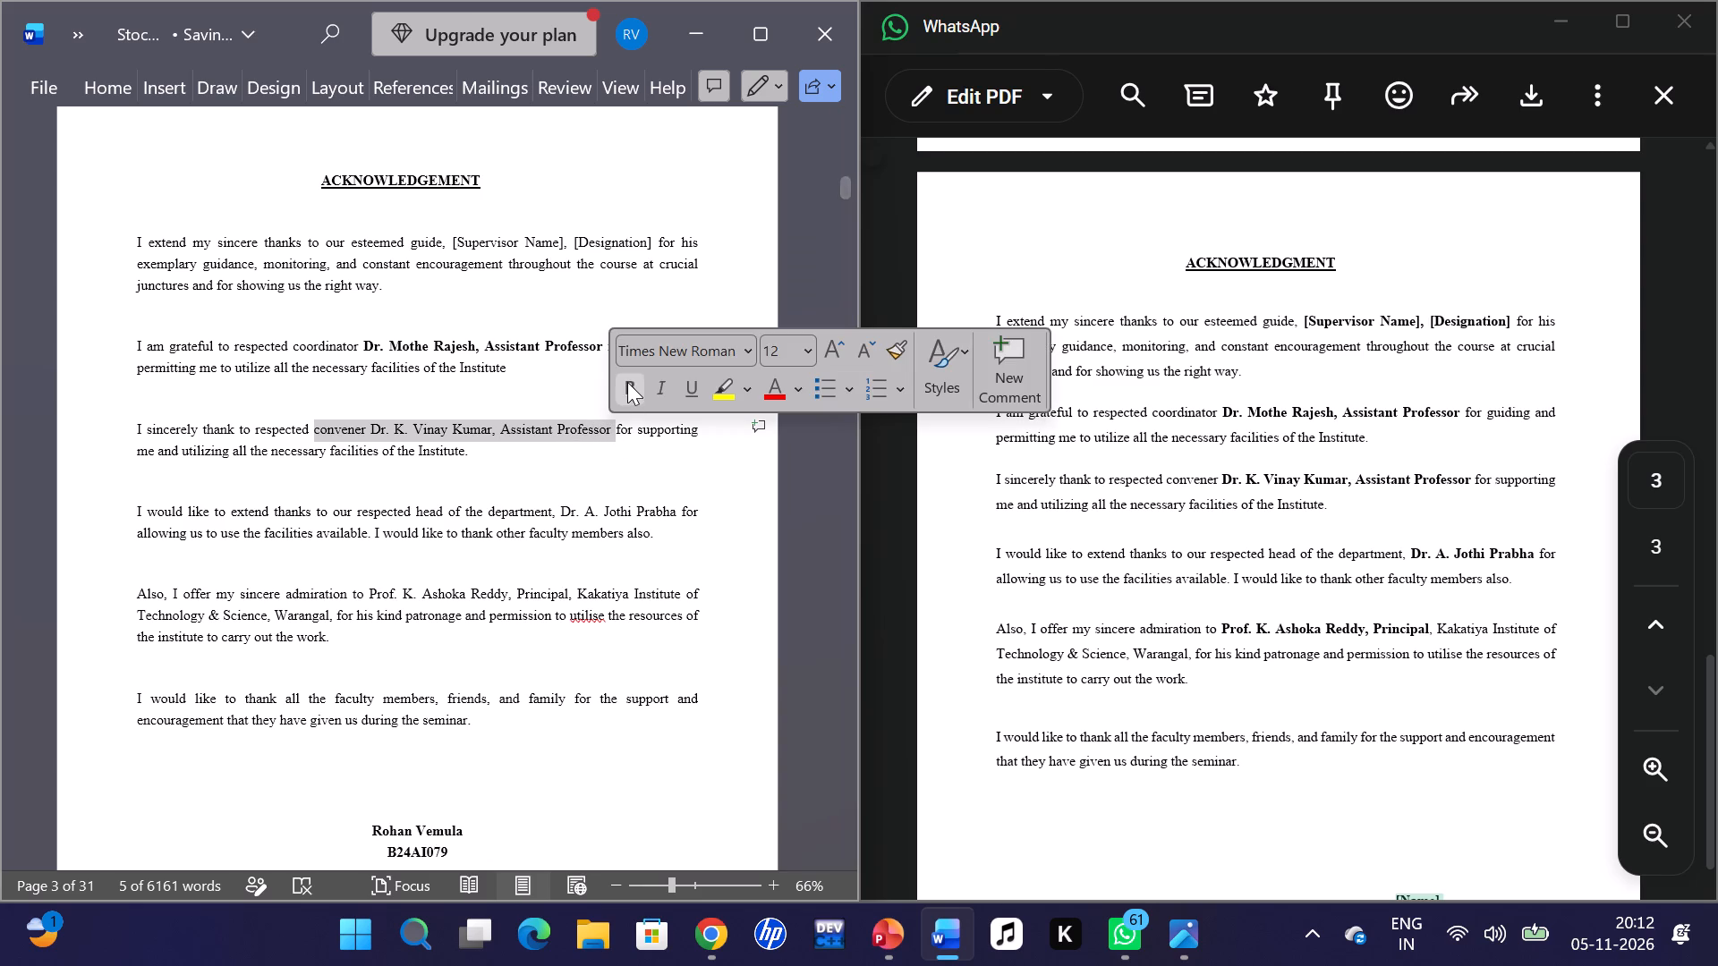
click(627, 382)
click(377, 425)
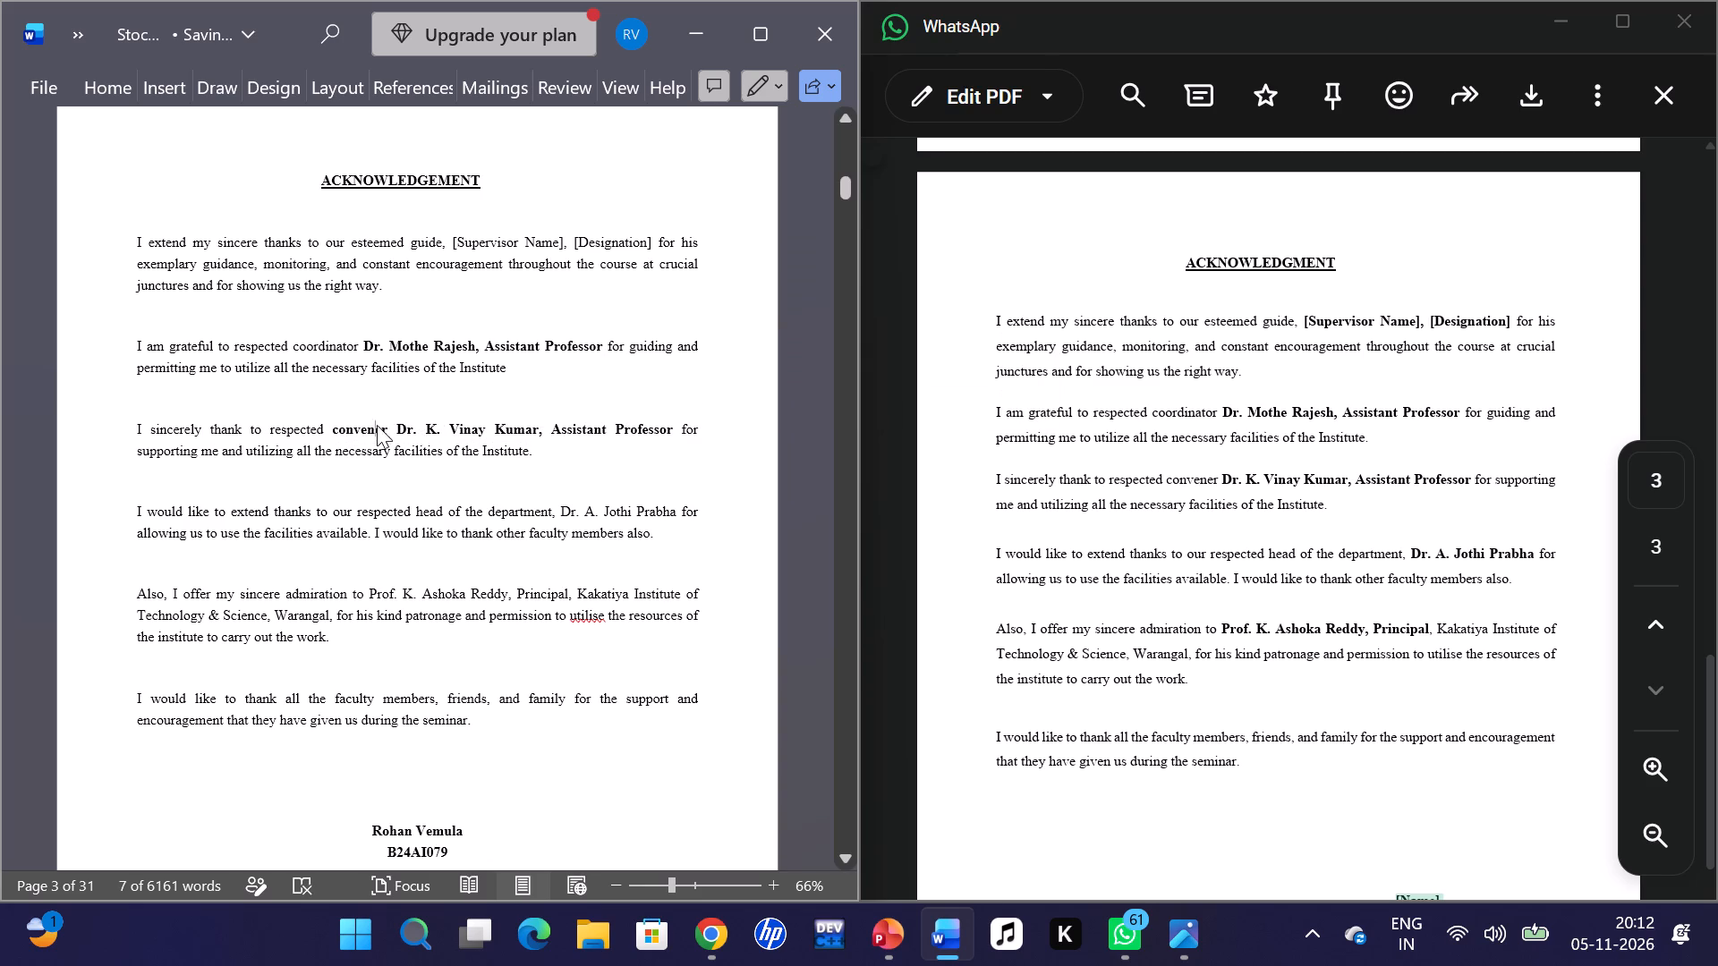
drag(389, 428, 333, 429)
click(350, 392)
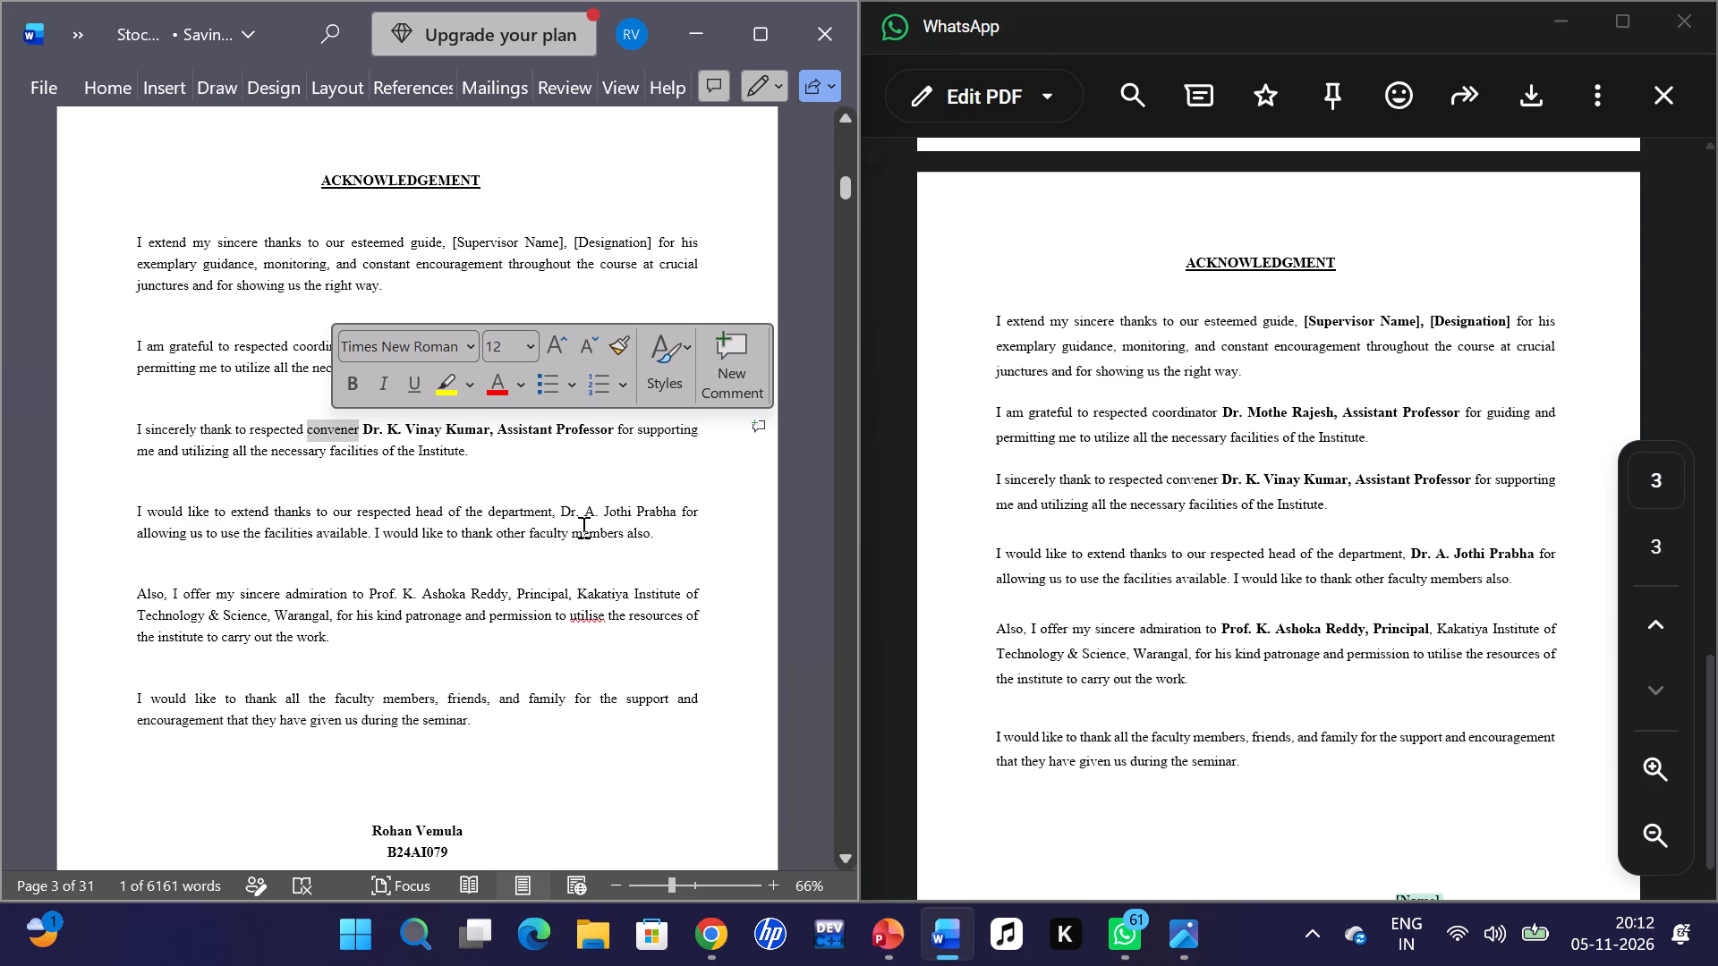
Make the head of the department's name bold in the fourth acknowledgement paragraph.
click(562, 489)
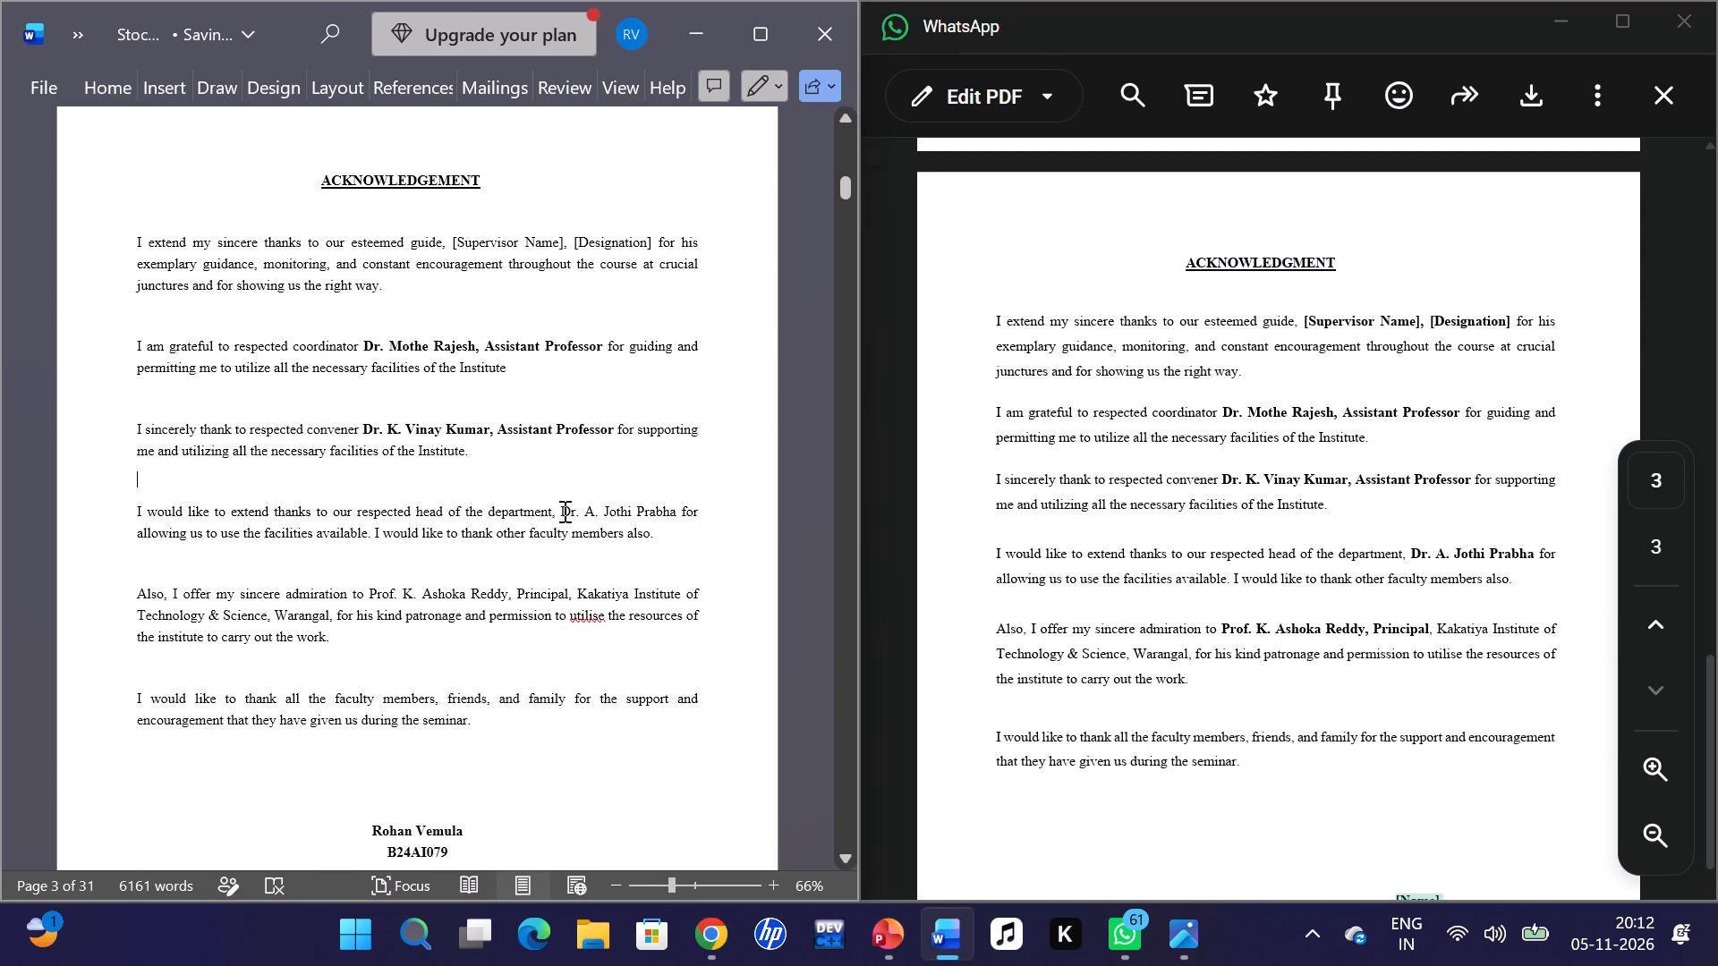
drag(558, 510, 687, 517)
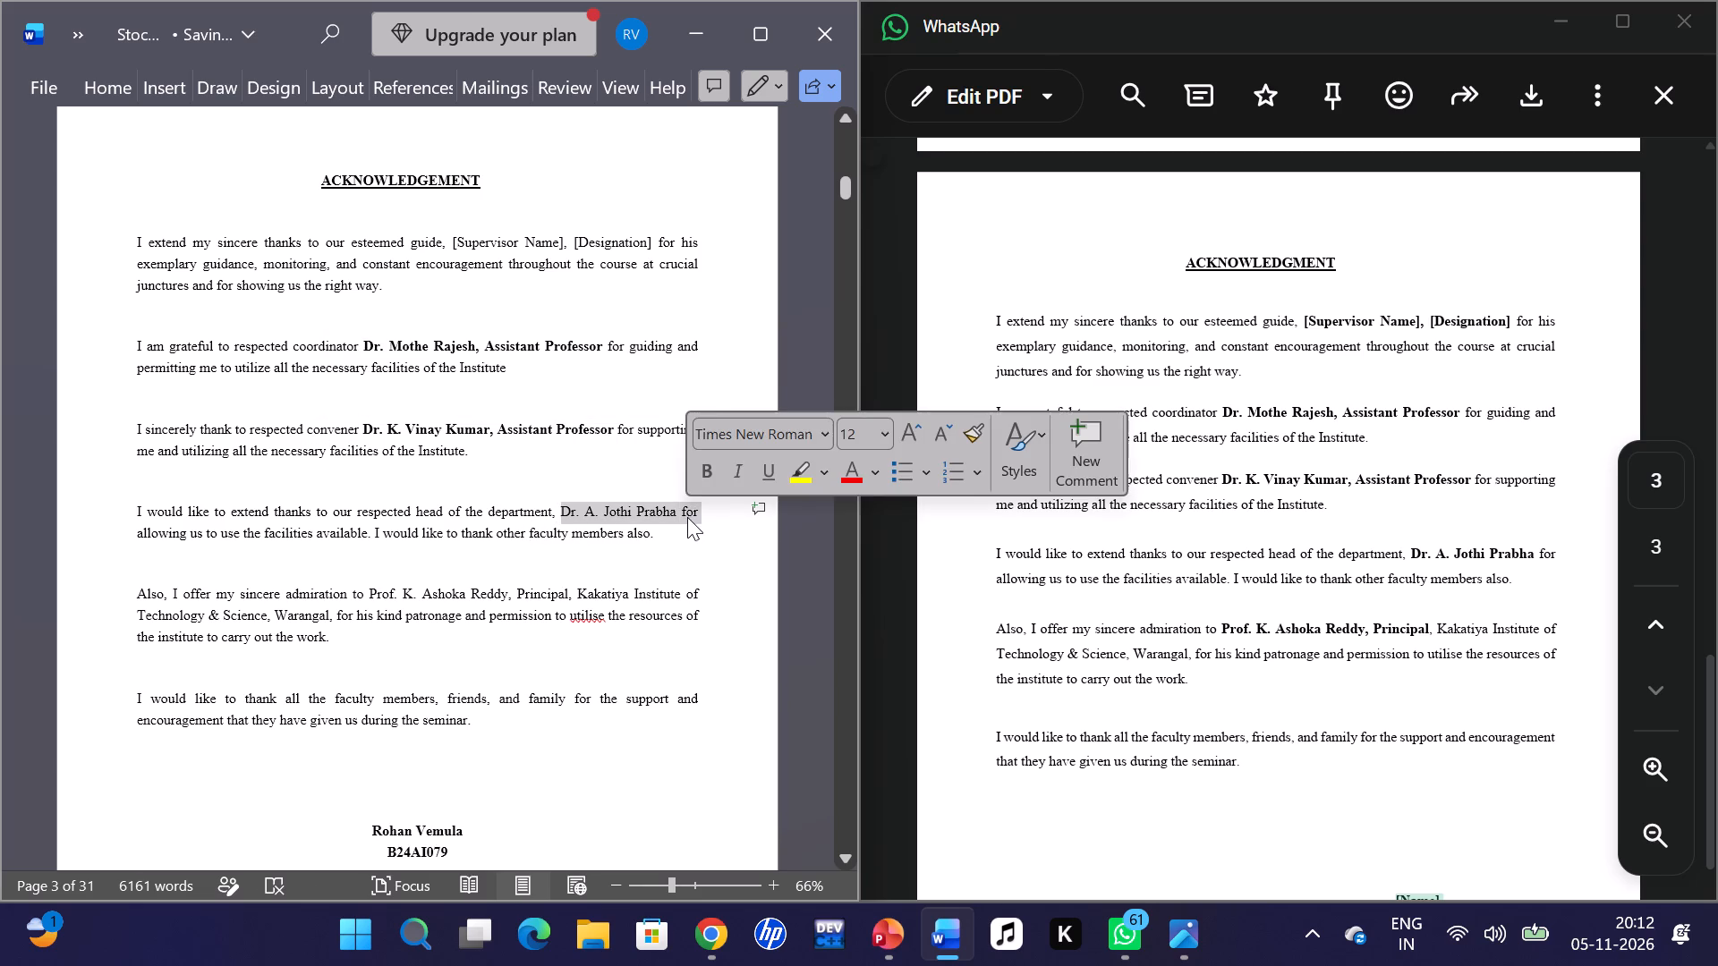
click(697, 551)
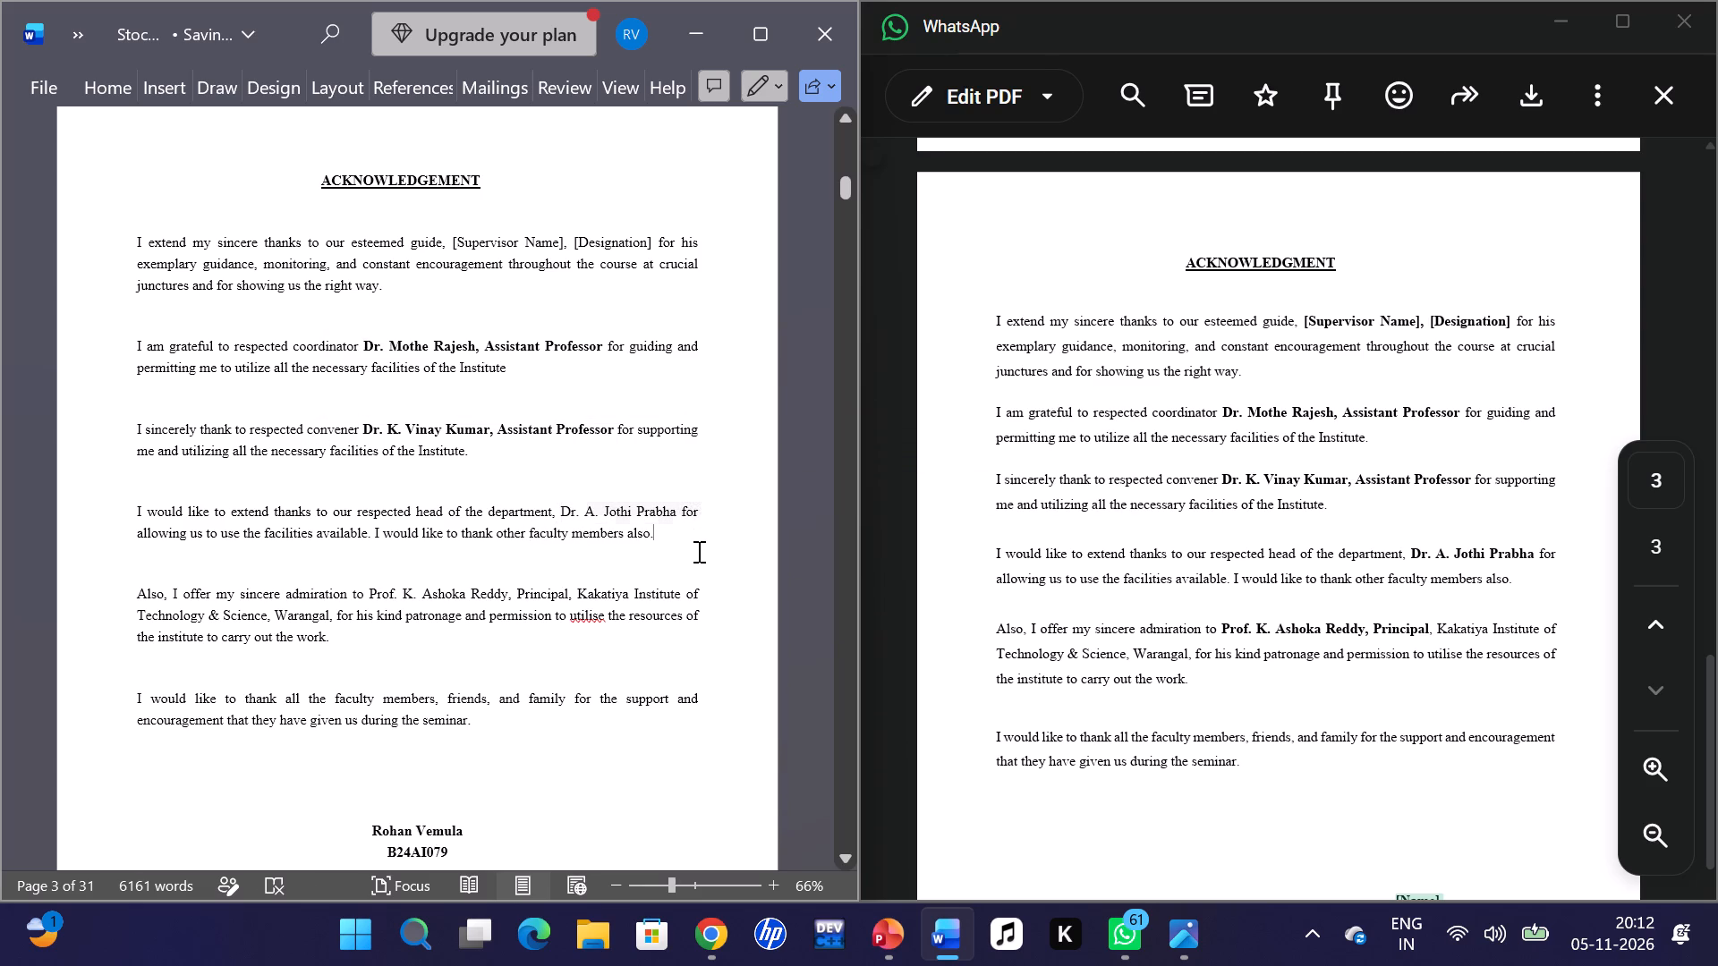
drag(676, 509, 564, 504)
click(574, 454)
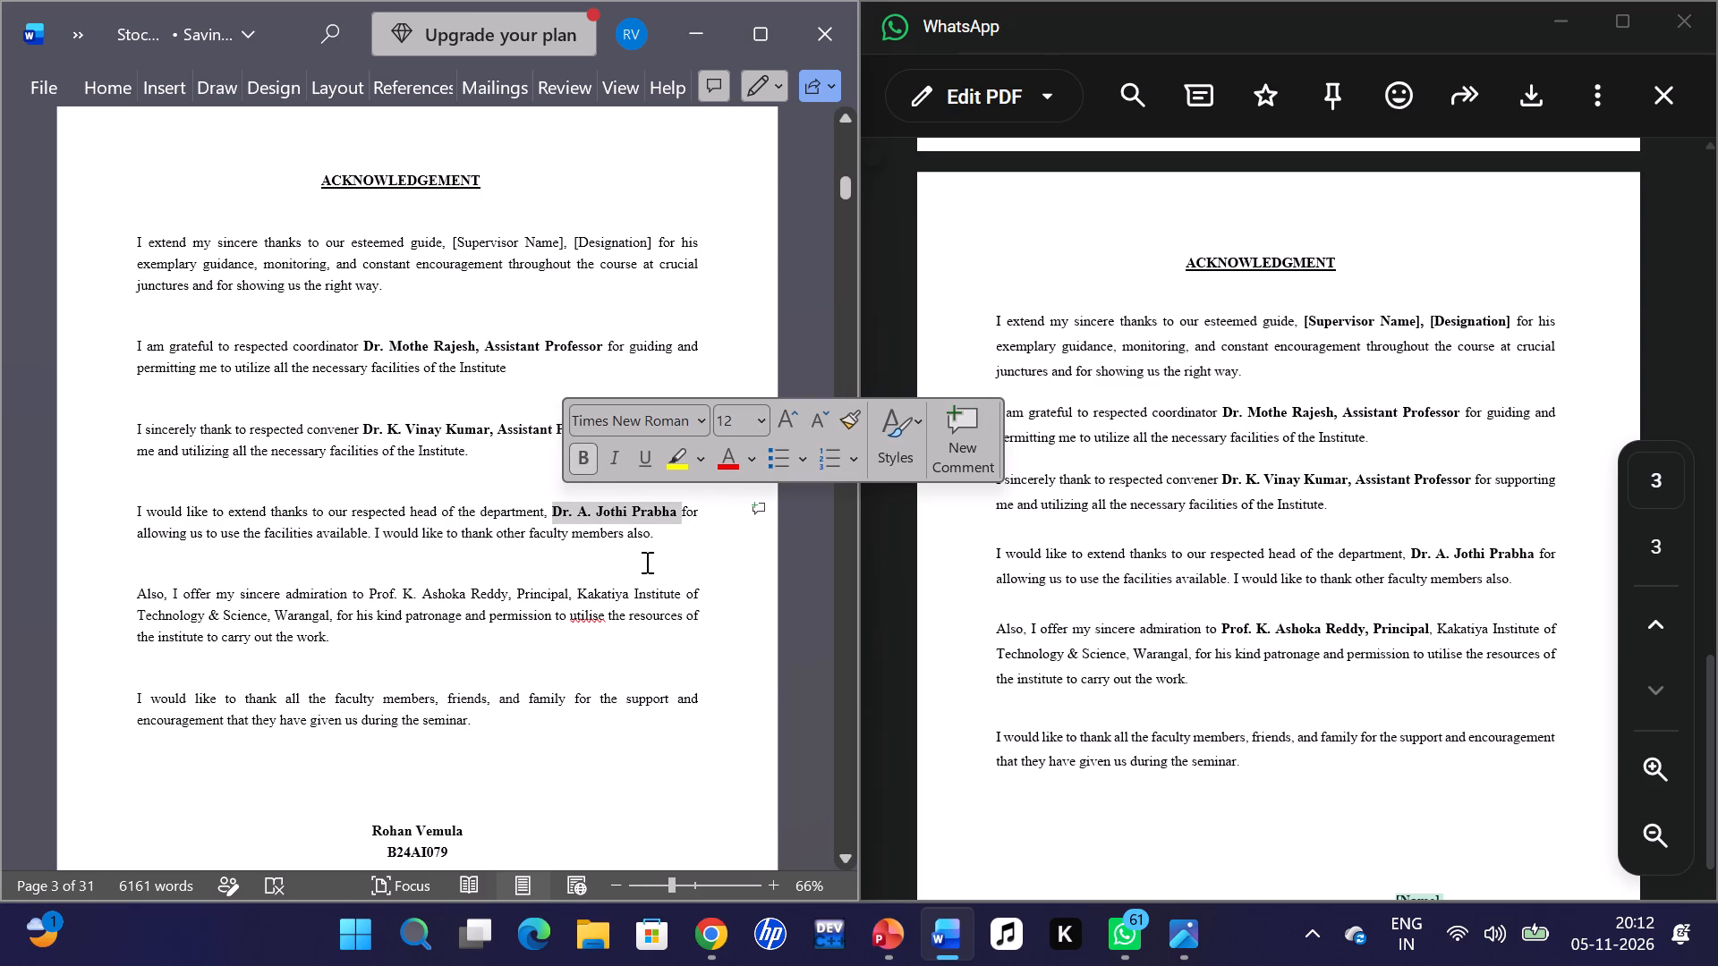
Make the principal's name and designation bold in the fifth acknowledgement paragraph.
click(645, 563)
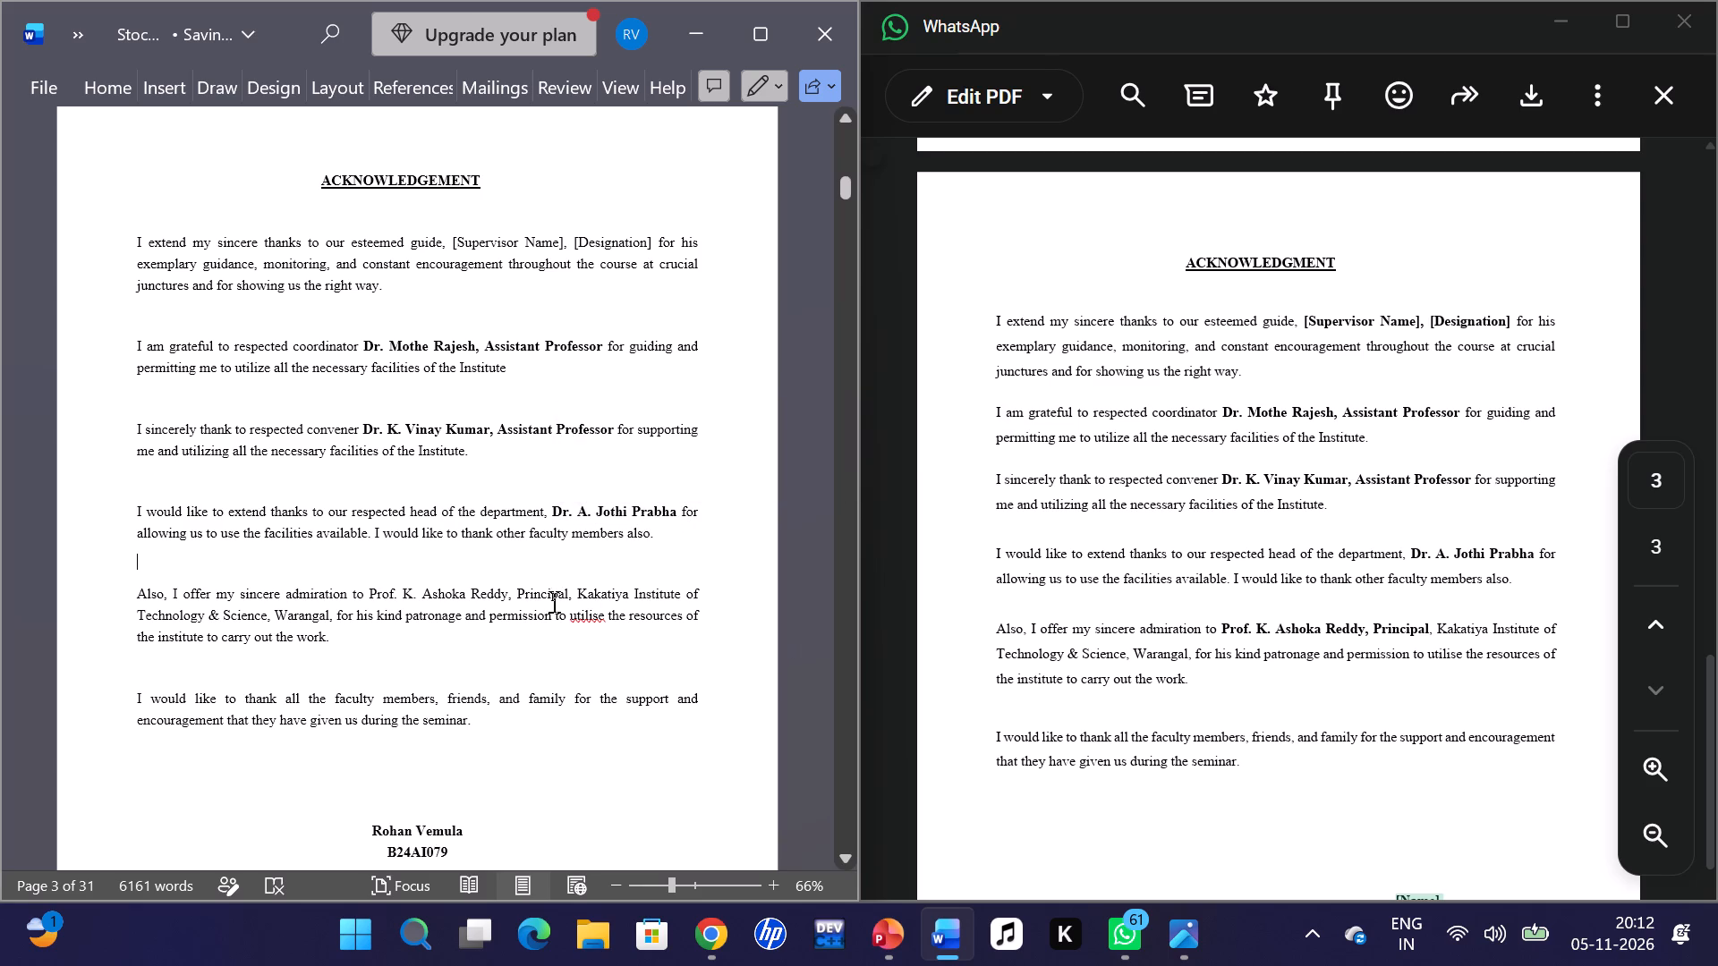
drag(576, 591, 402, 590)
click(416, 548)
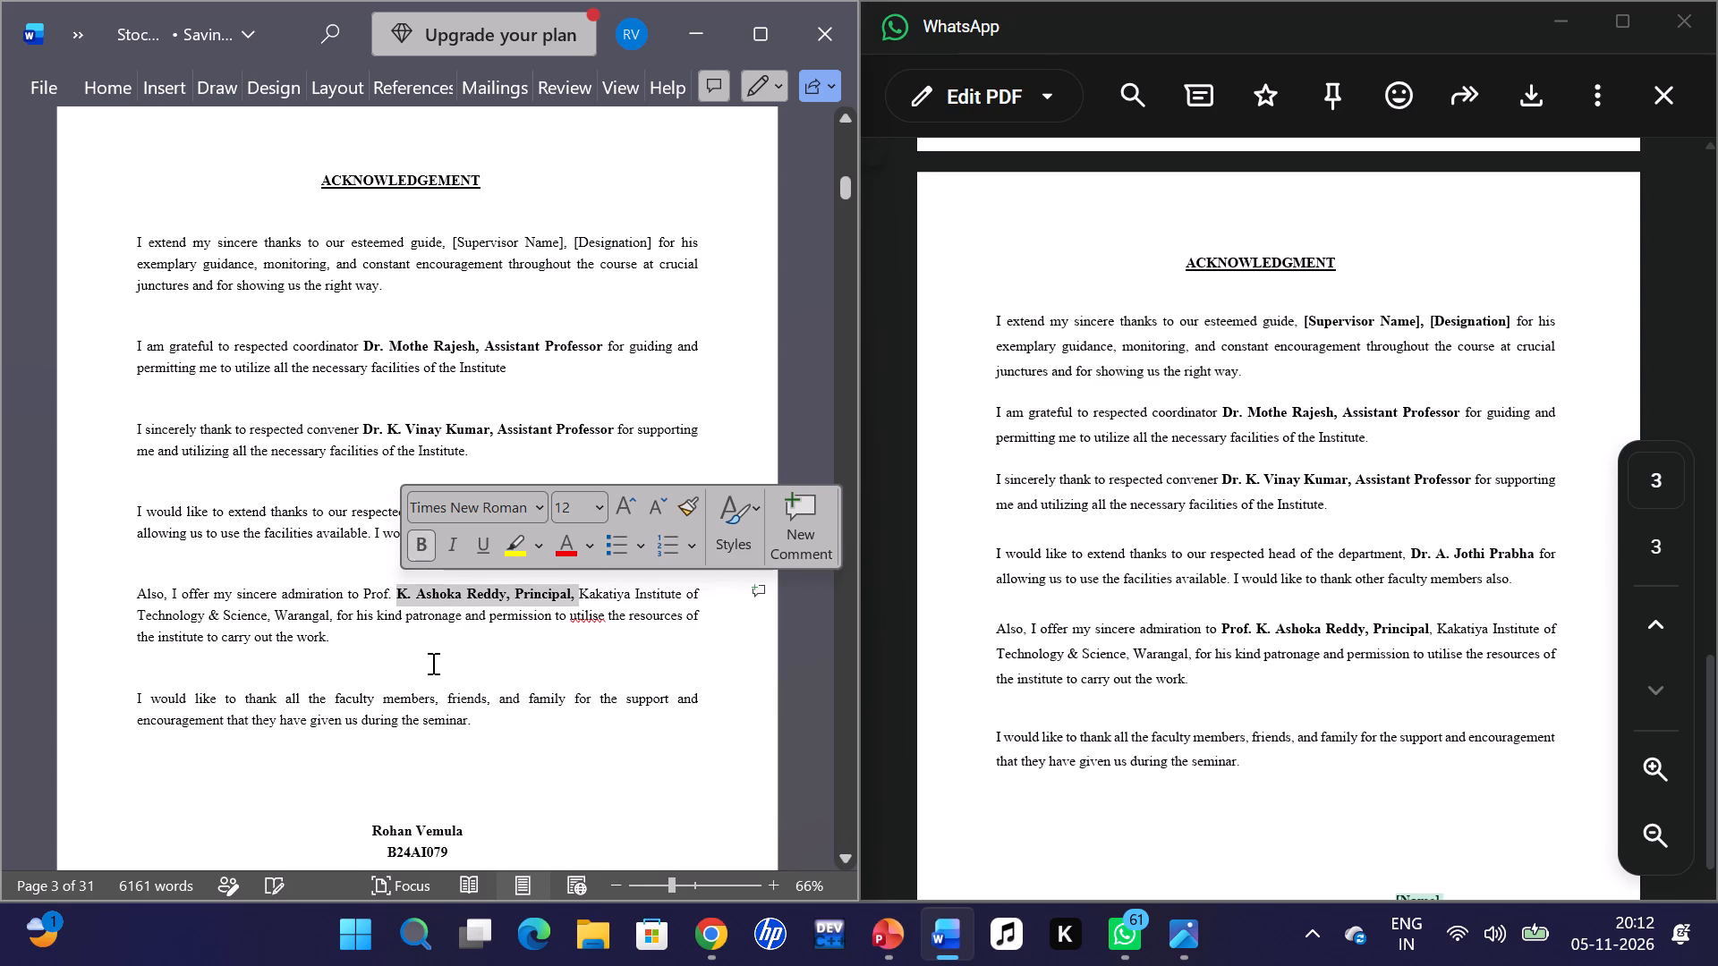
click(431, 663)
Shift the student's name below the acknowledgement text toward the page's right margin with spaces, as in the sample PDF.
scroll(431, 663, down, 1)
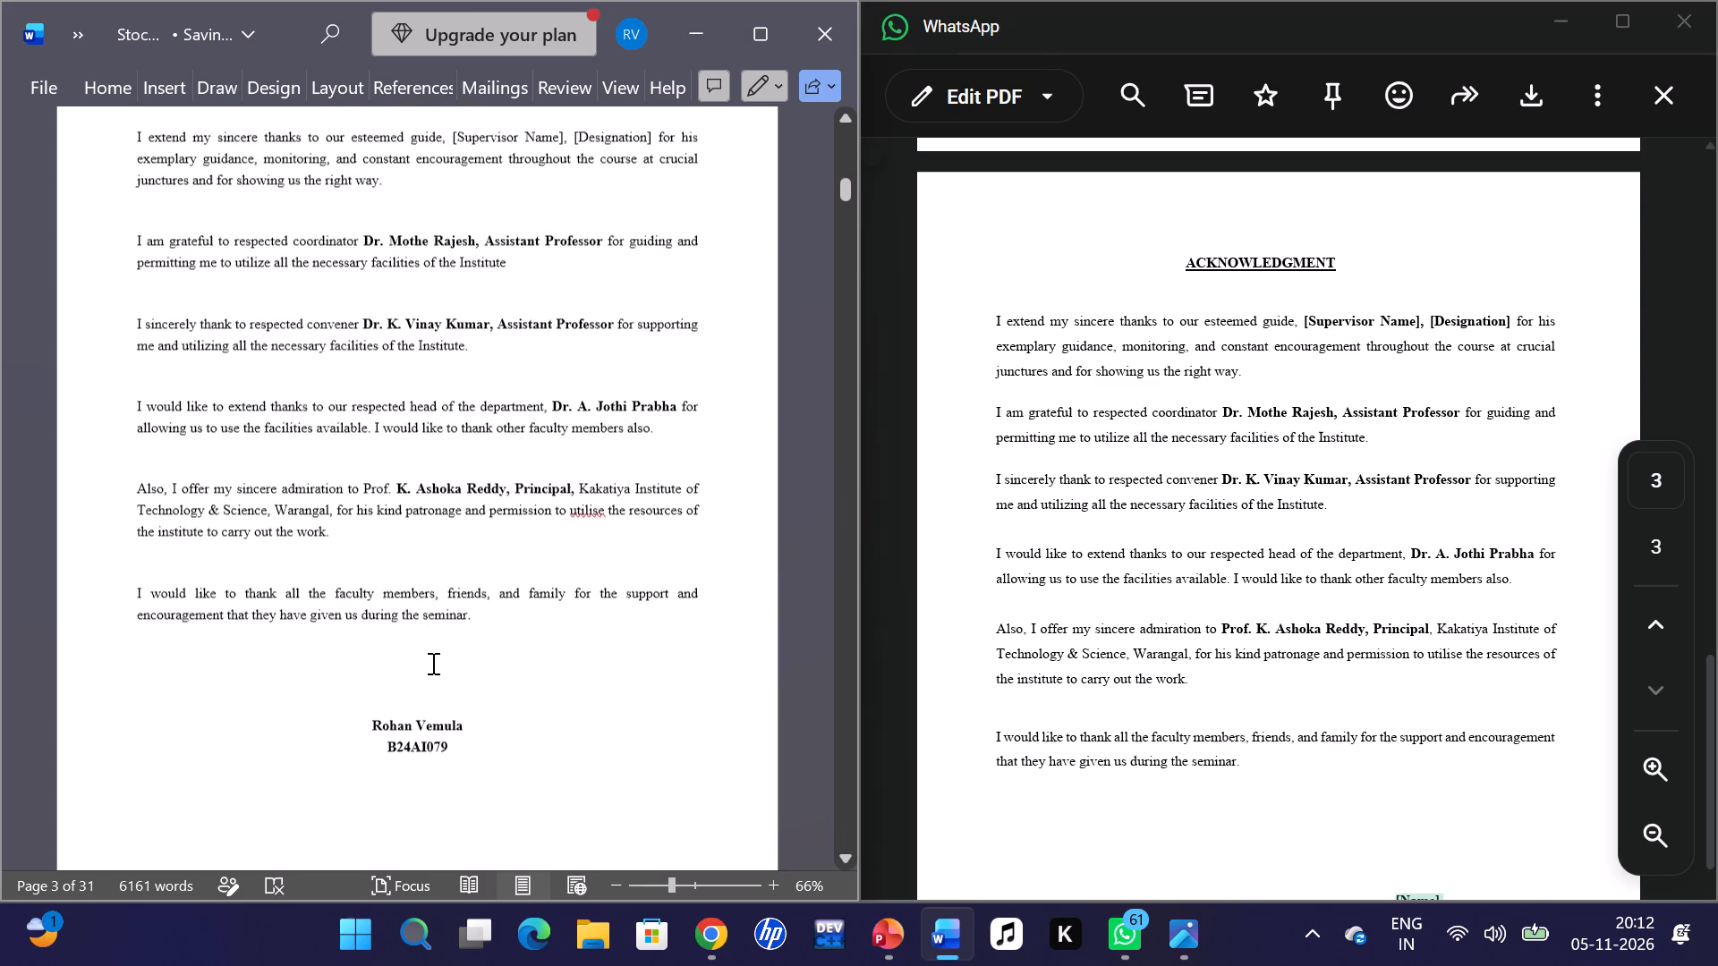
scroll(431, 663, down, 1)
scroll(1122, 614, down, 1)
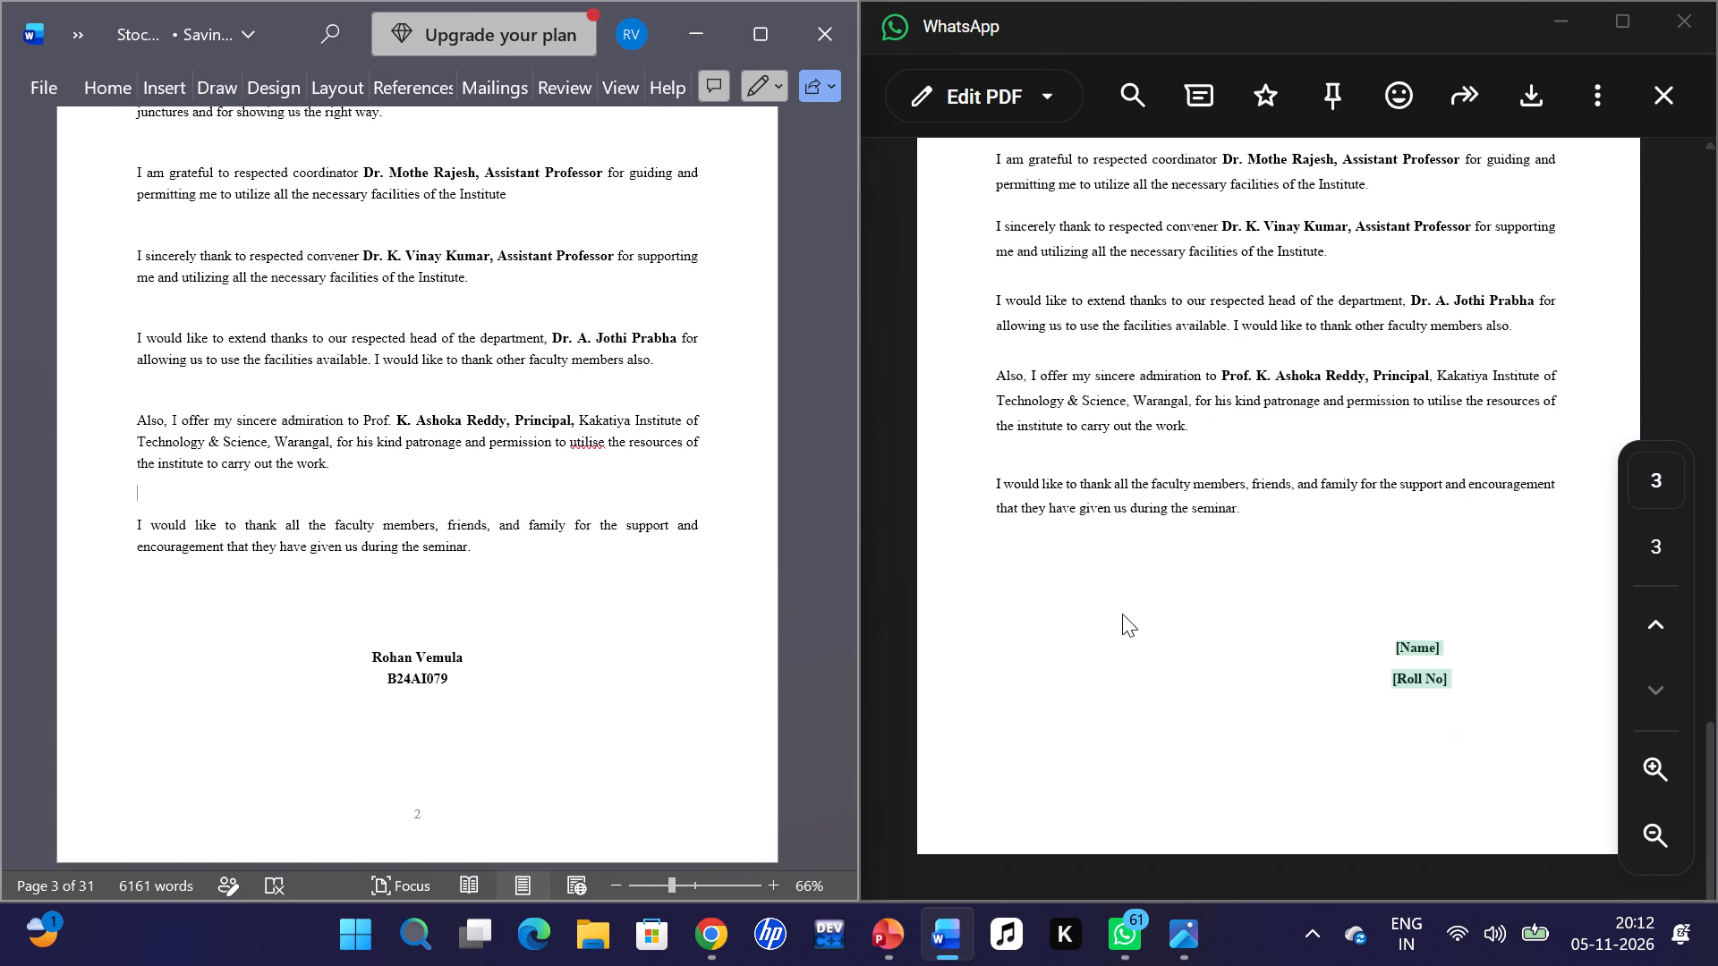
click(347, 640)
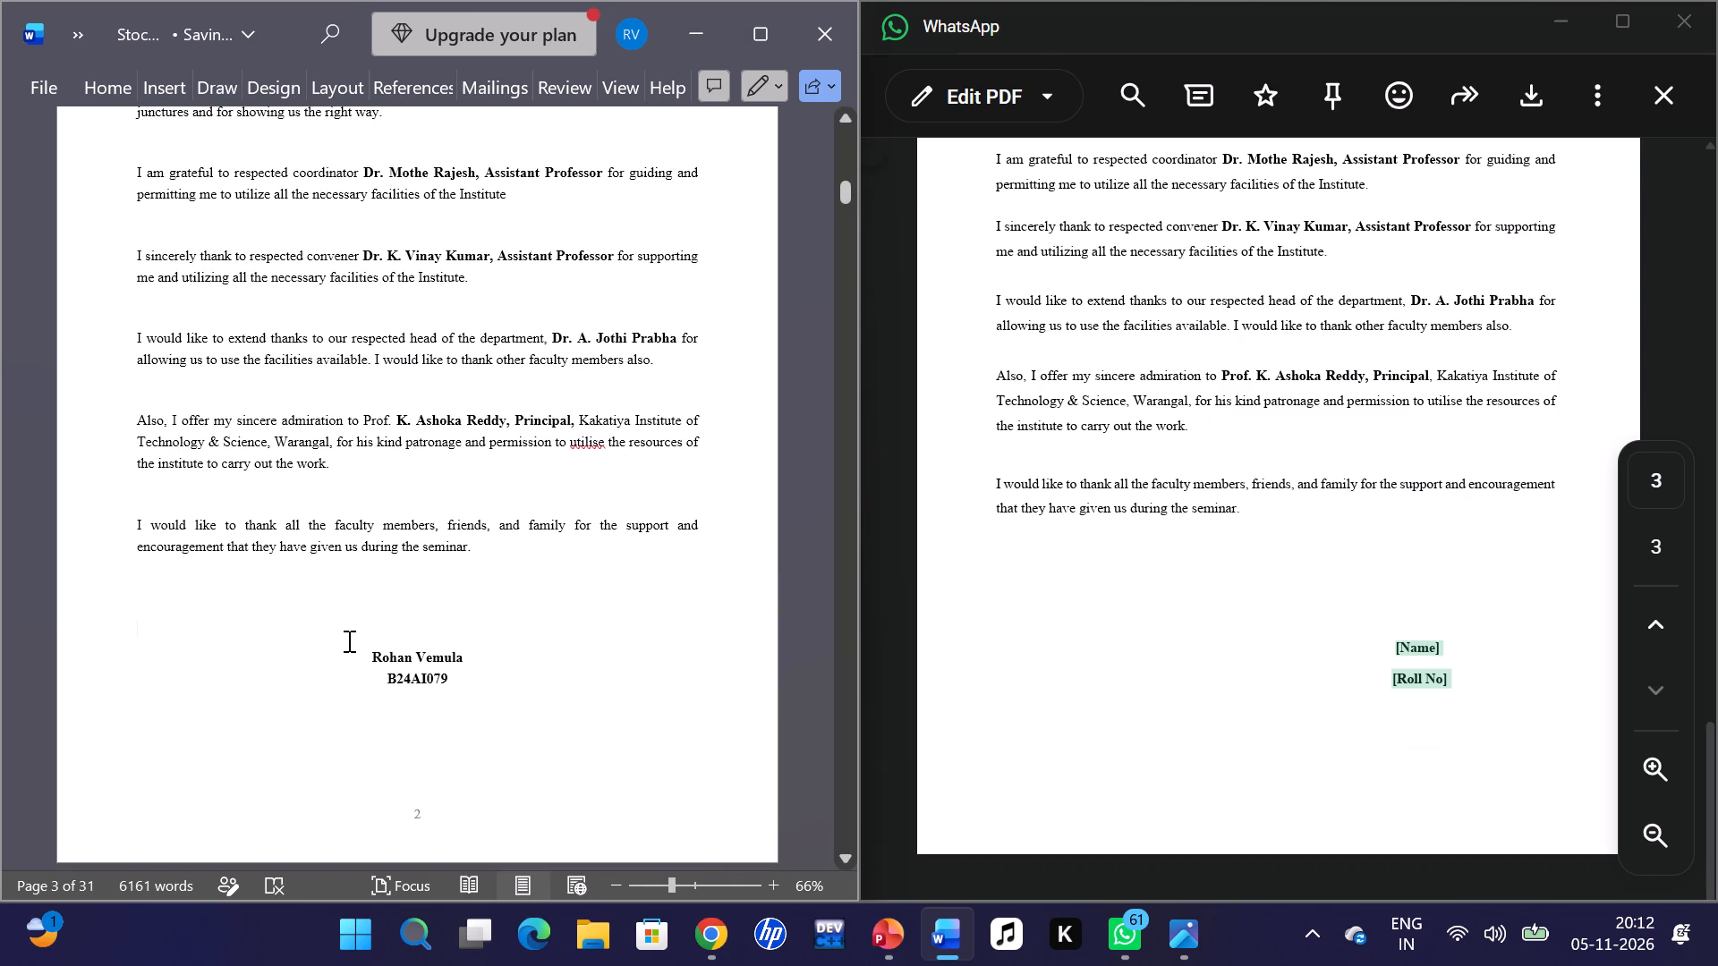
click(372, 657)
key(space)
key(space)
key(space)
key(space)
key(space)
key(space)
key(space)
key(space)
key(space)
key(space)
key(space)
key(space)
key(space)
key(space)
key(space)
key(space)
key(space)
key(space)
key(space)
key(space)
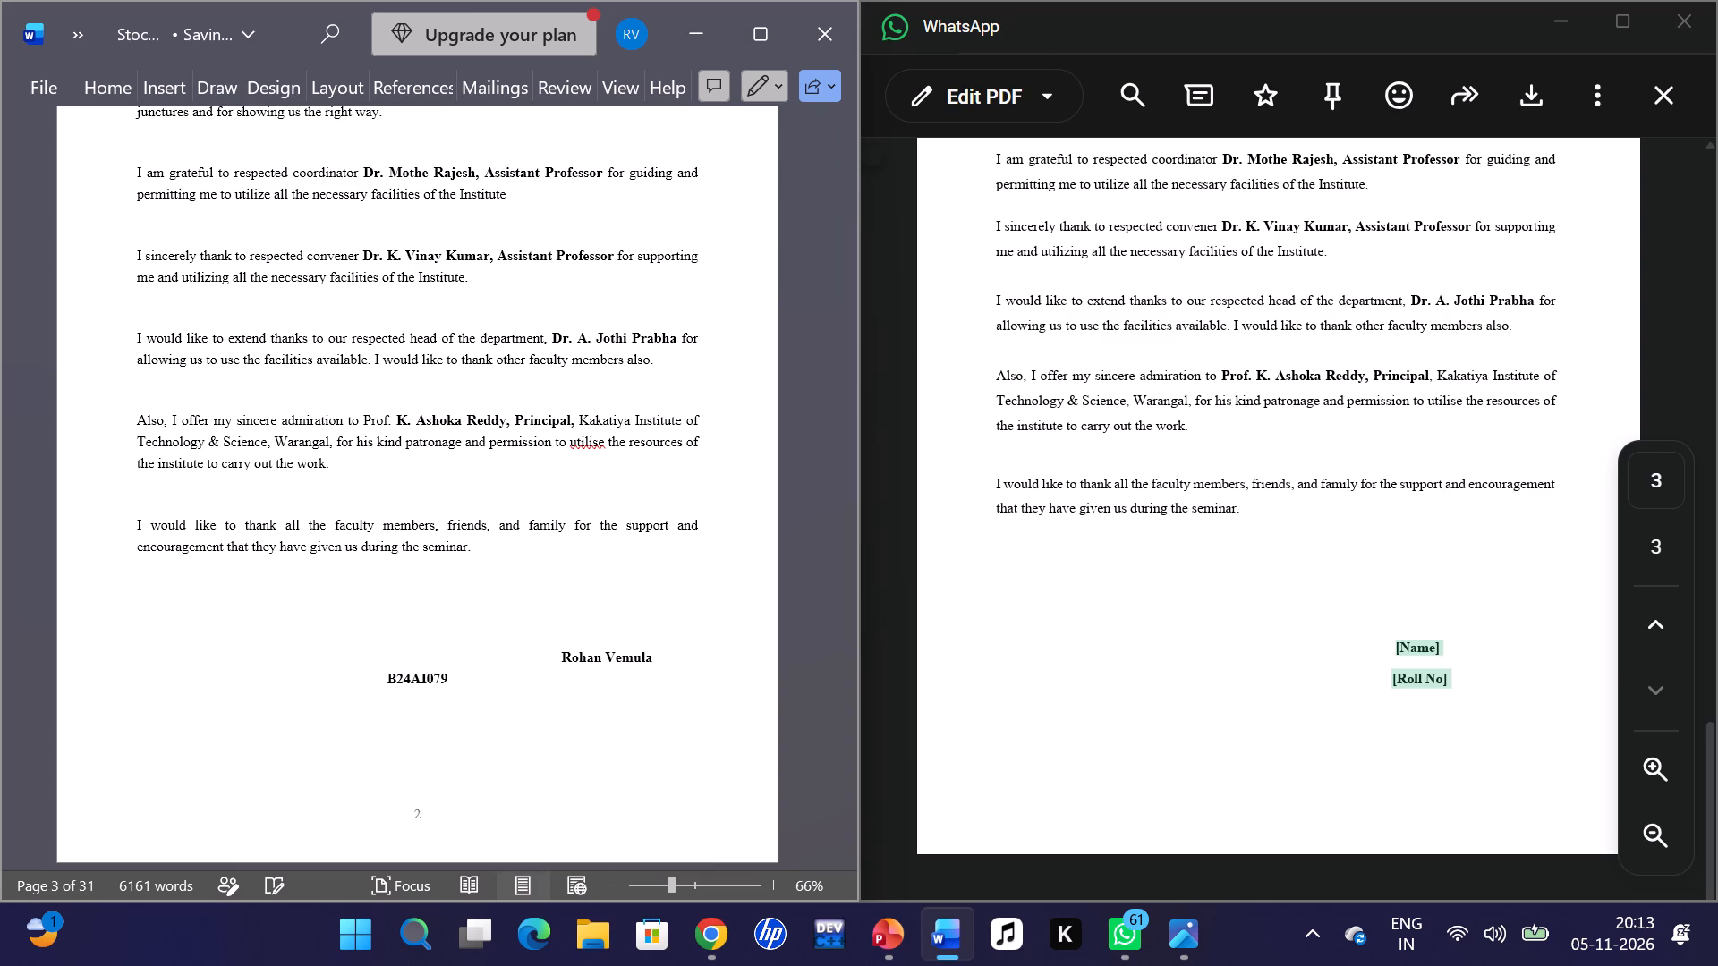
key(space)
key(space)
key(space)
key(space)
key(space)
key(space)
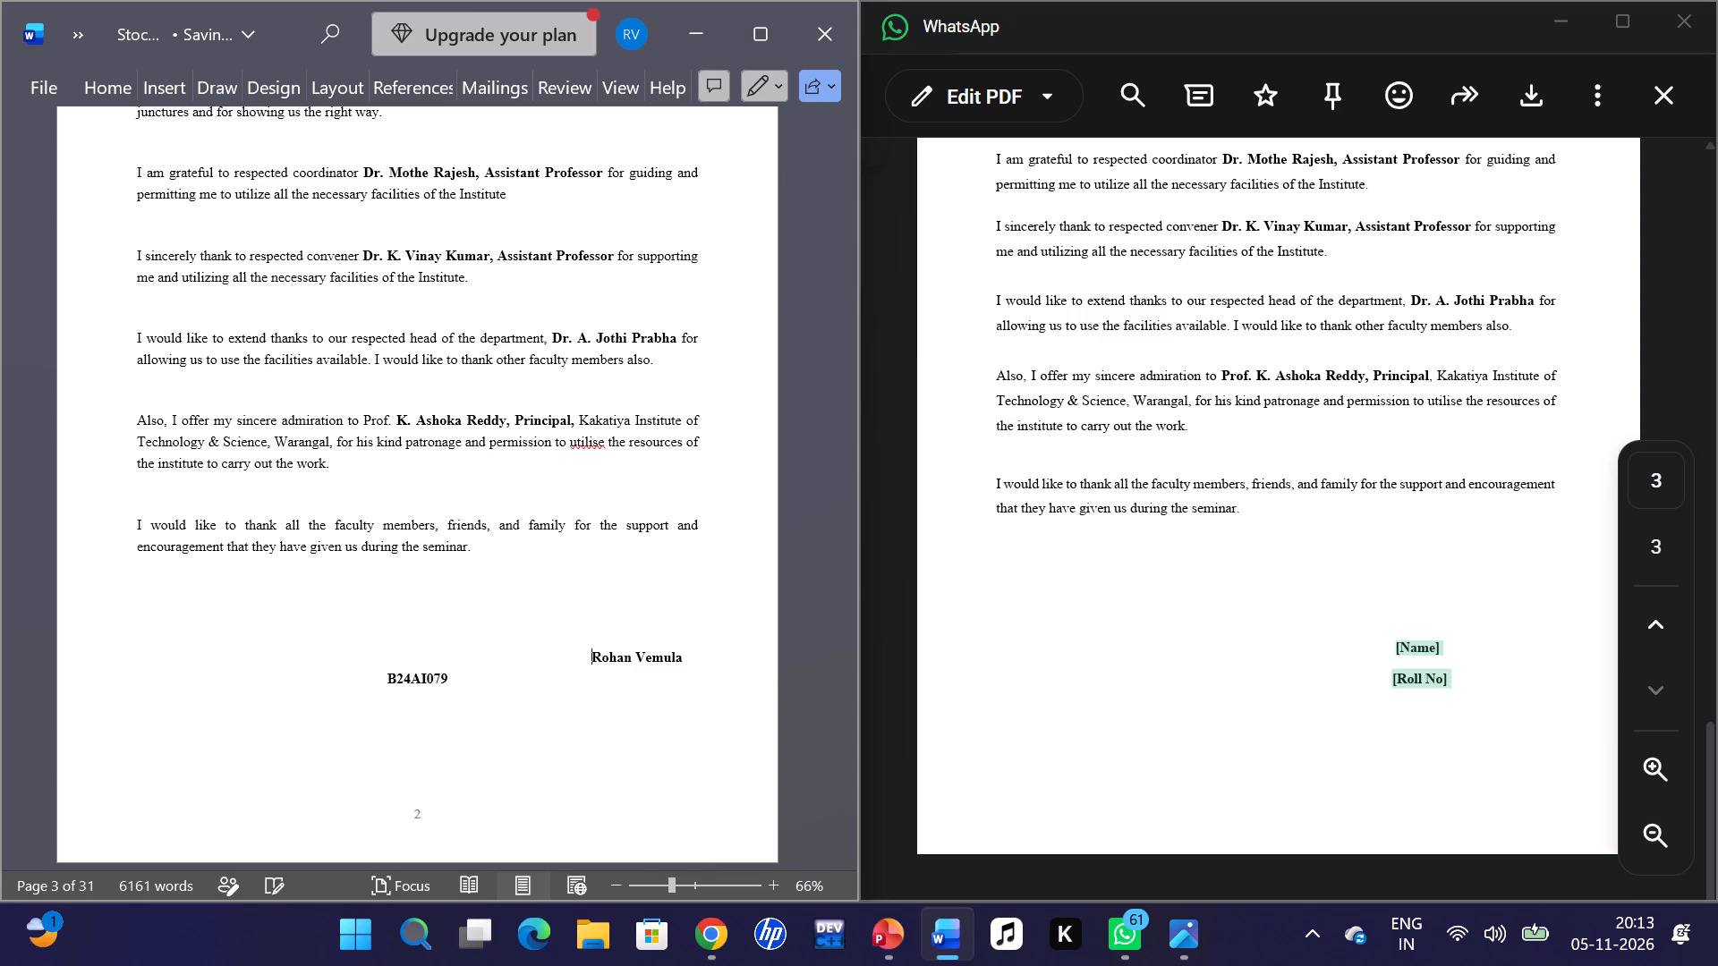
Shift the roll number line across with spaces so it sits centred beneath the student's name.
click(385, 681)
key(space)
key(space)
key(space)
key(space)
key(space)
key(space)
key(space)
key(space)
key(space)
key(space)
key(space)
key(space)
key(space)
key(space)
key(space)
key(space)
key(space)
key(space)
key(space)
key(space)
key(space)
Examine the layout and spacing of the chapter entries across the CONTENTS pages.
scroll(399, 627, down, 2)
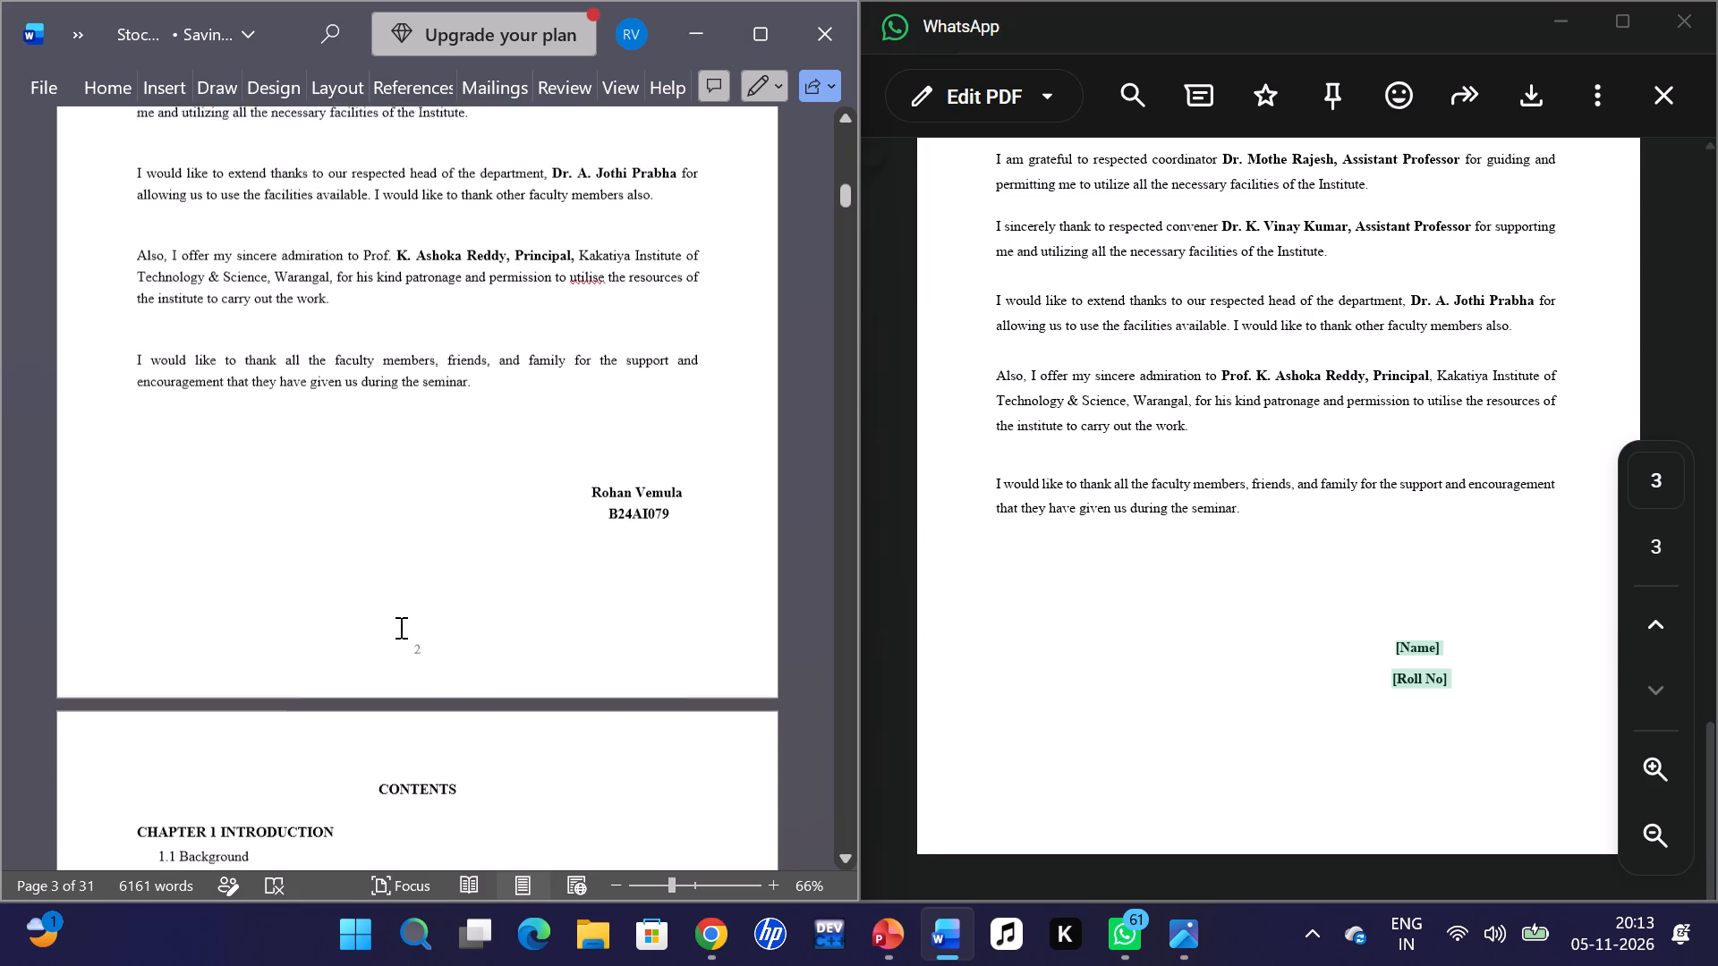
scroll(399, 627, down, 3)
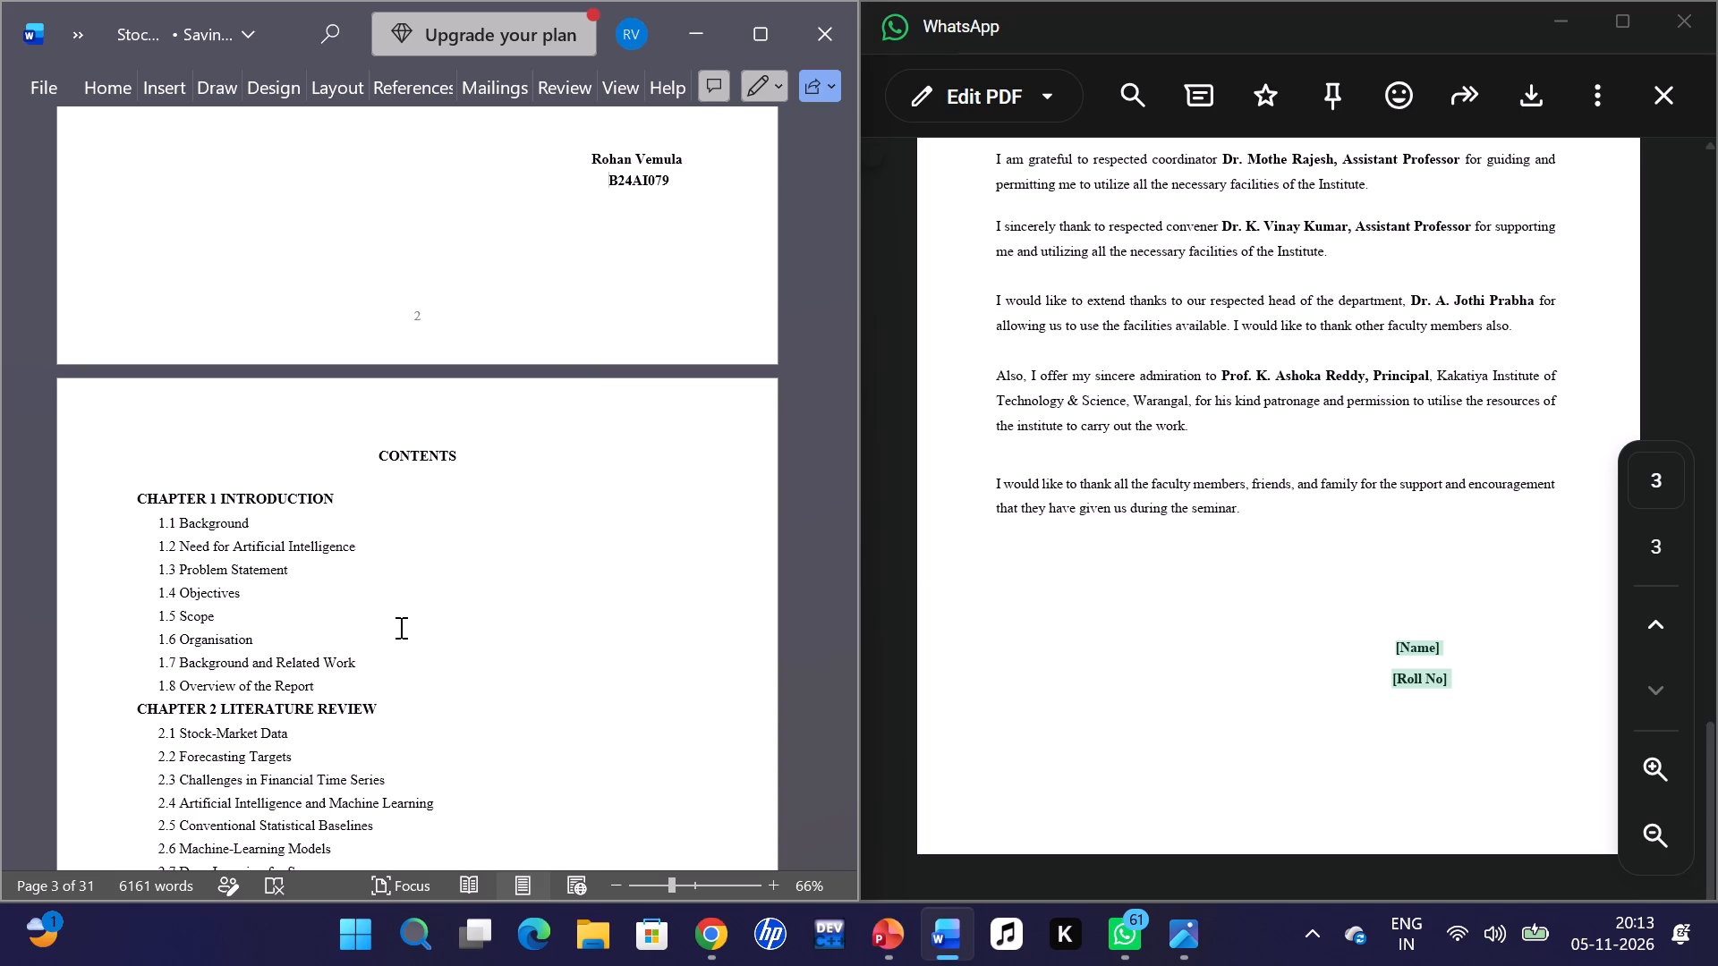
scroll(354, 603, down, 1)
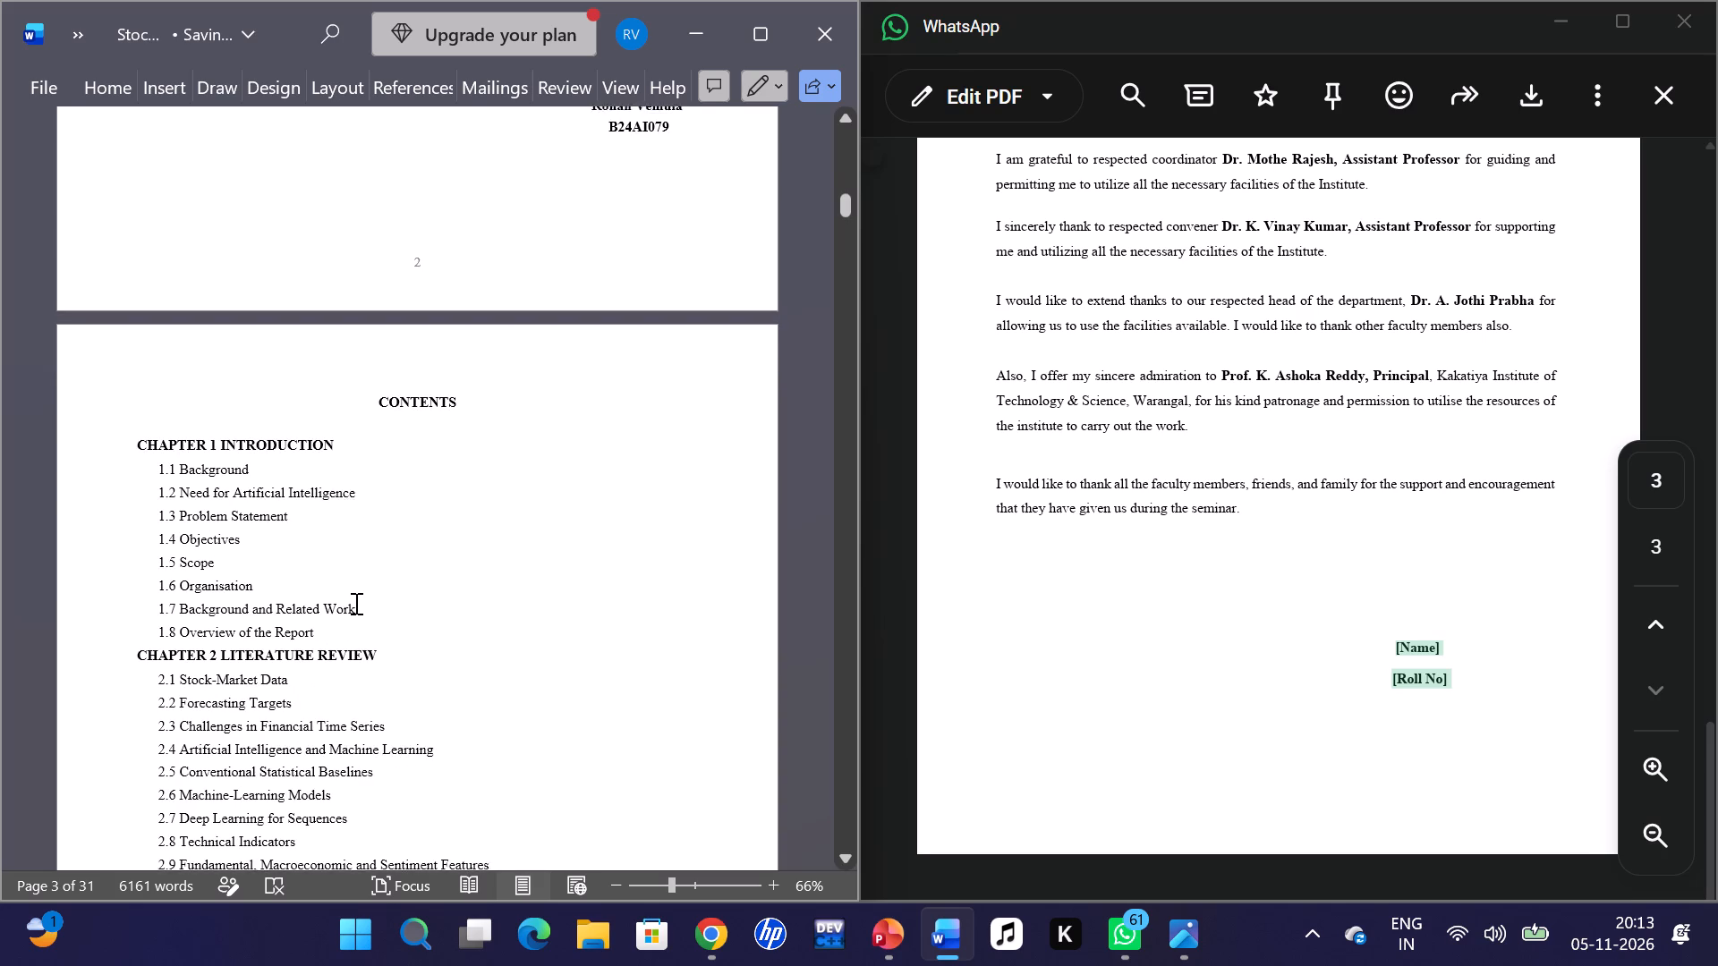
scroll(354, 603, down, 1)
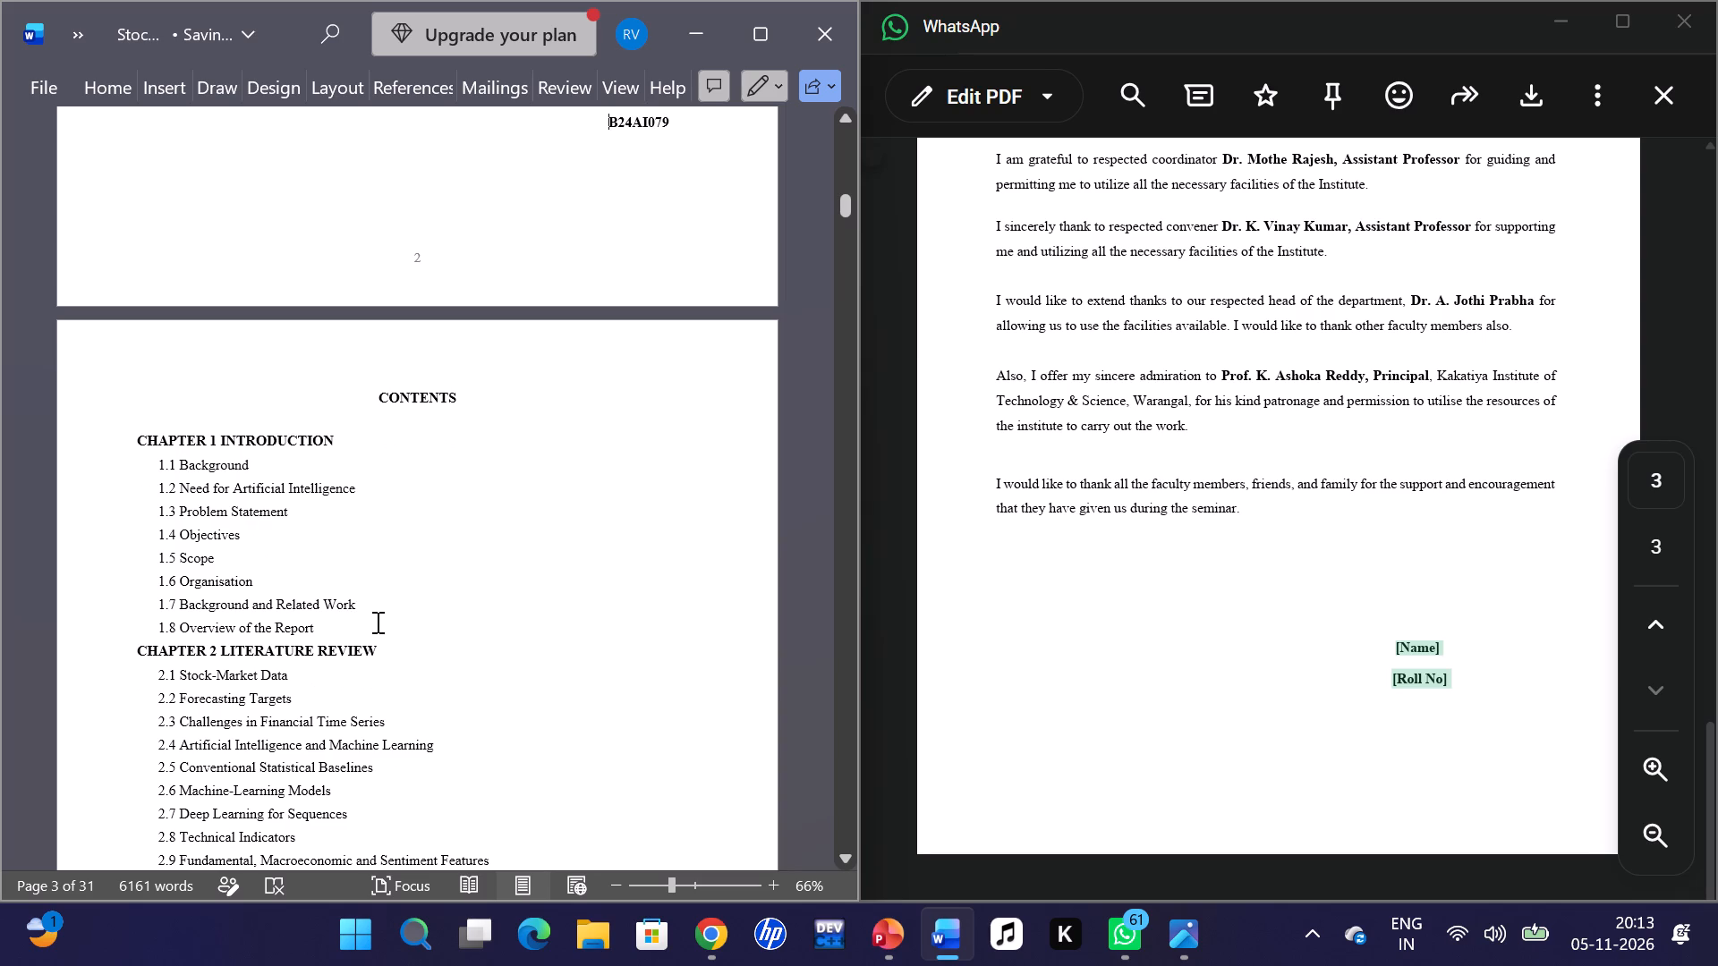
scroll(376, 622, down, 4)
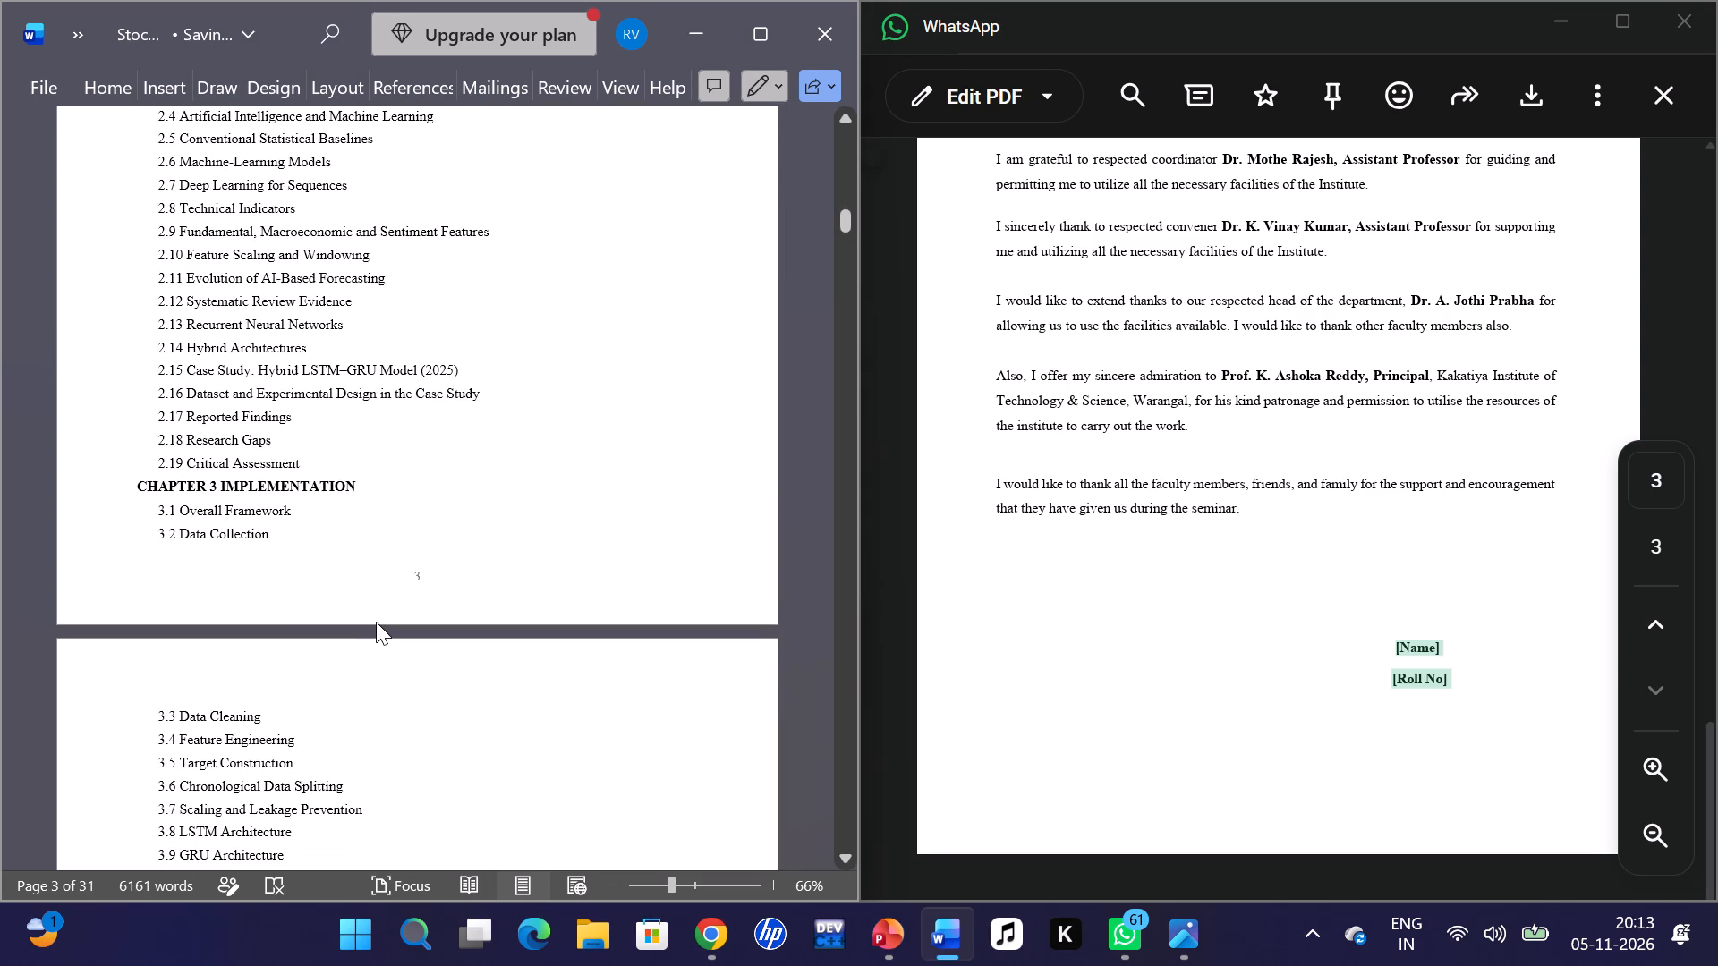
scroll(376, 622, down, 1)
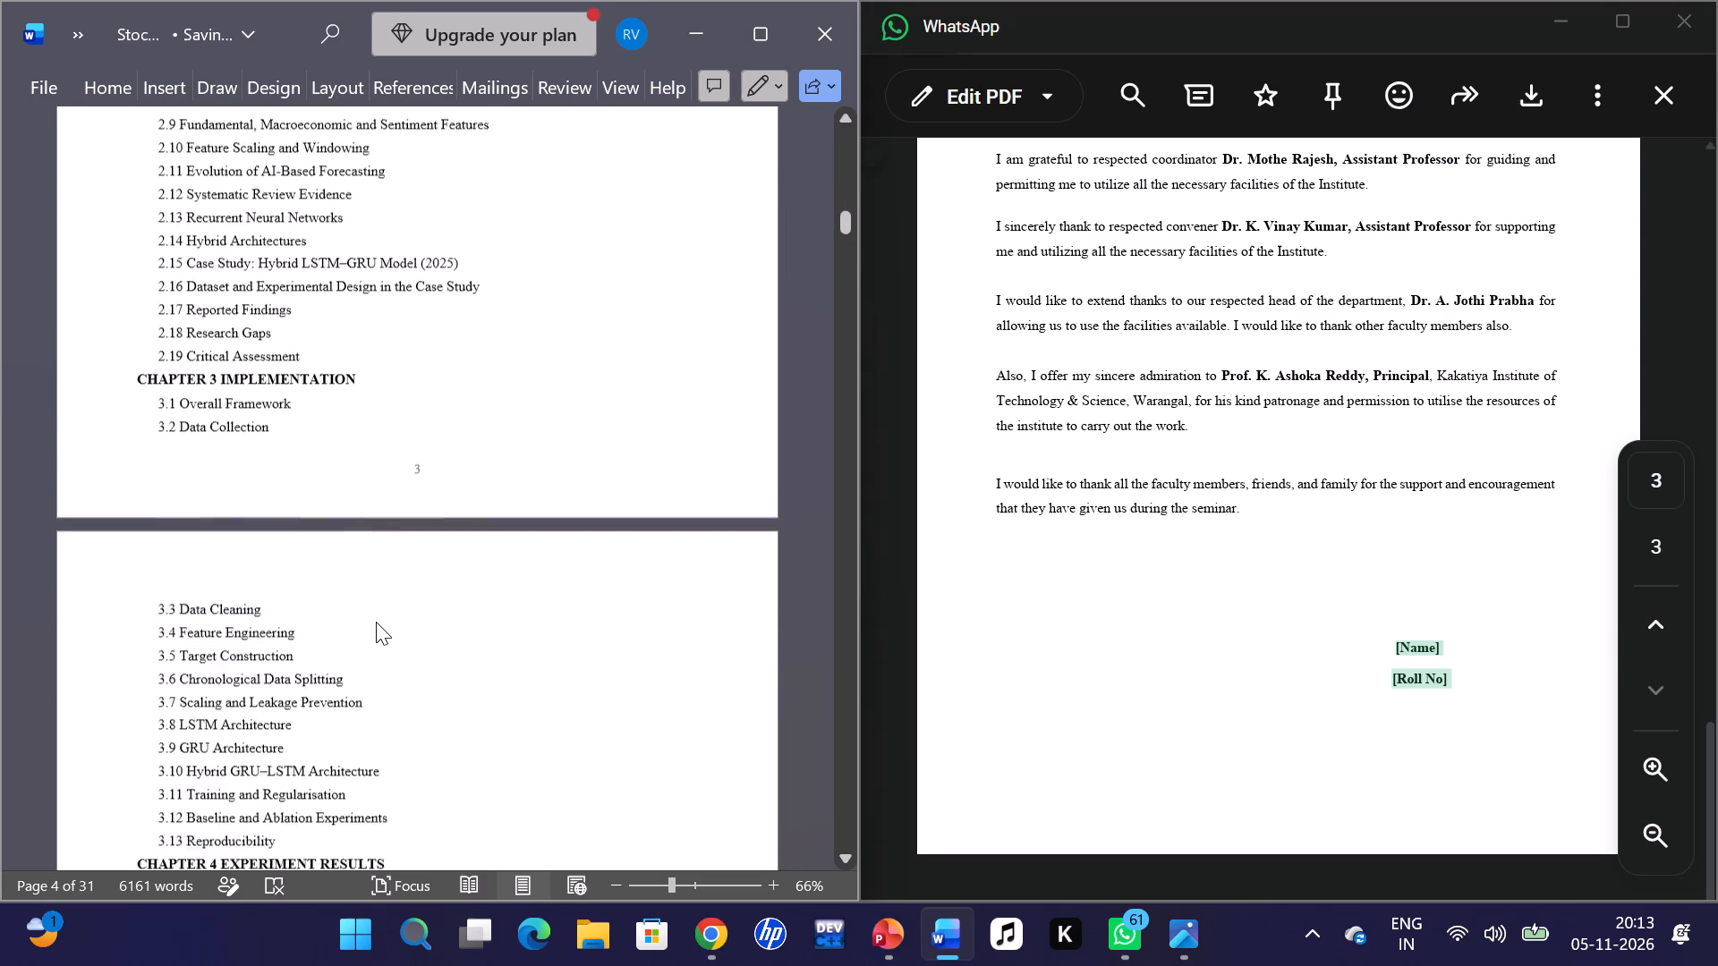
scroll(376, 622, down, 7)
scroll(376, 622, up, 1)
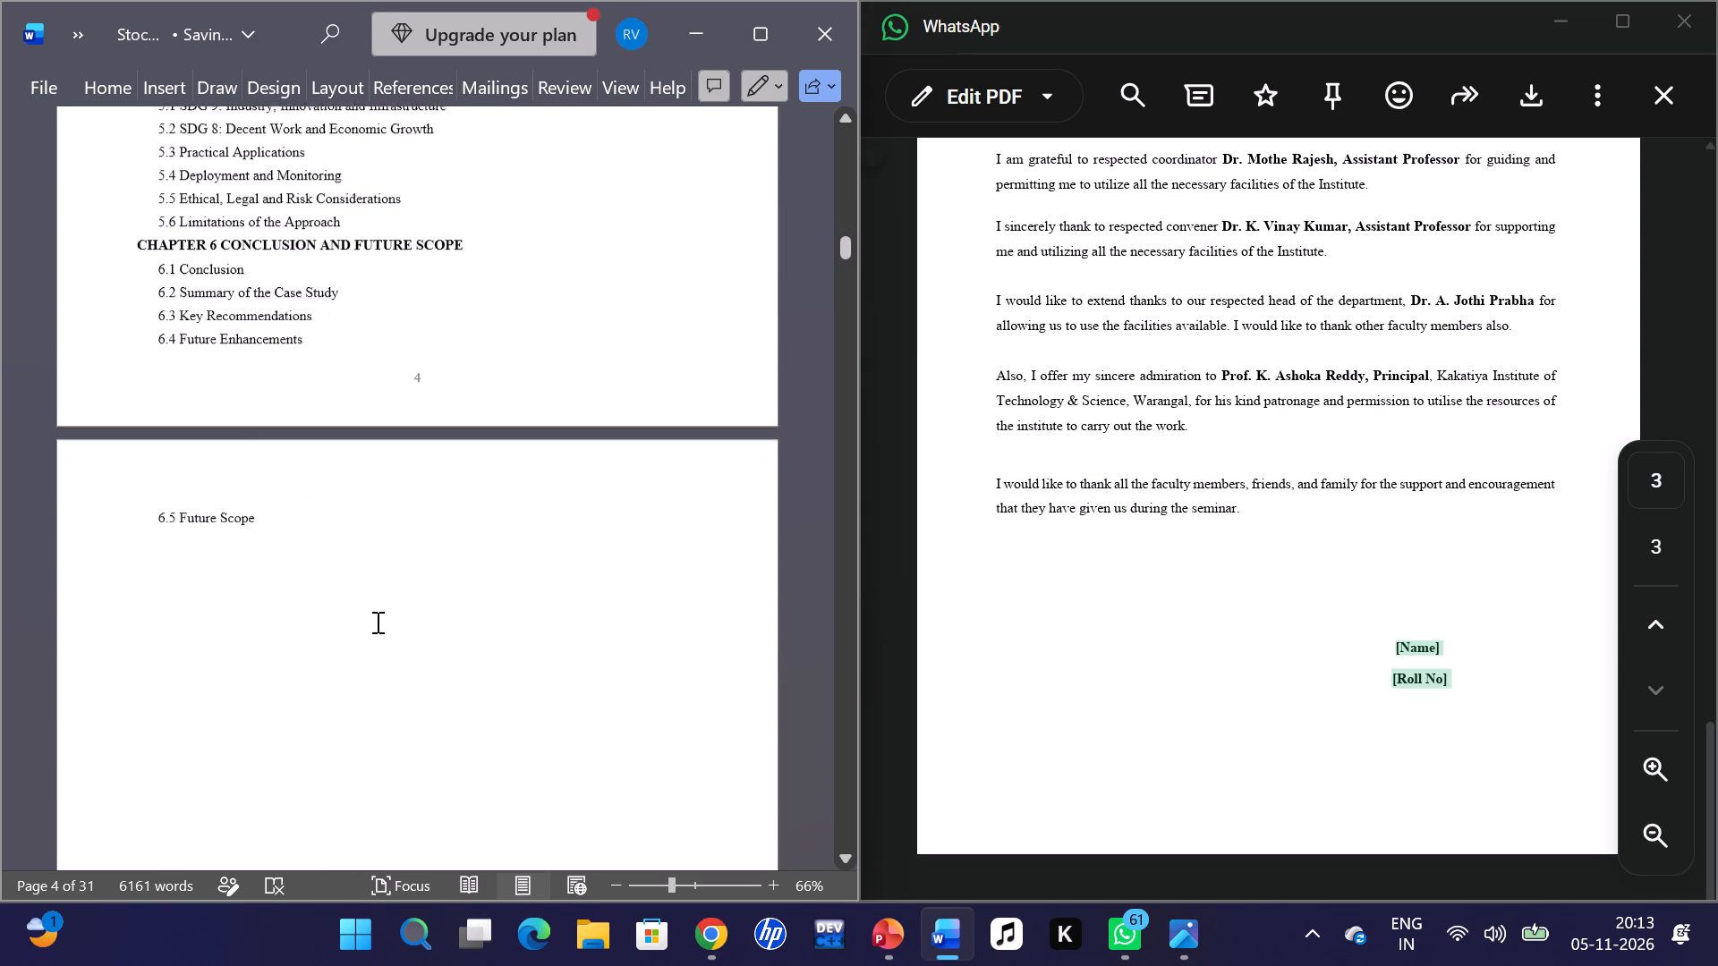
scroll(376, 622, up, 4)
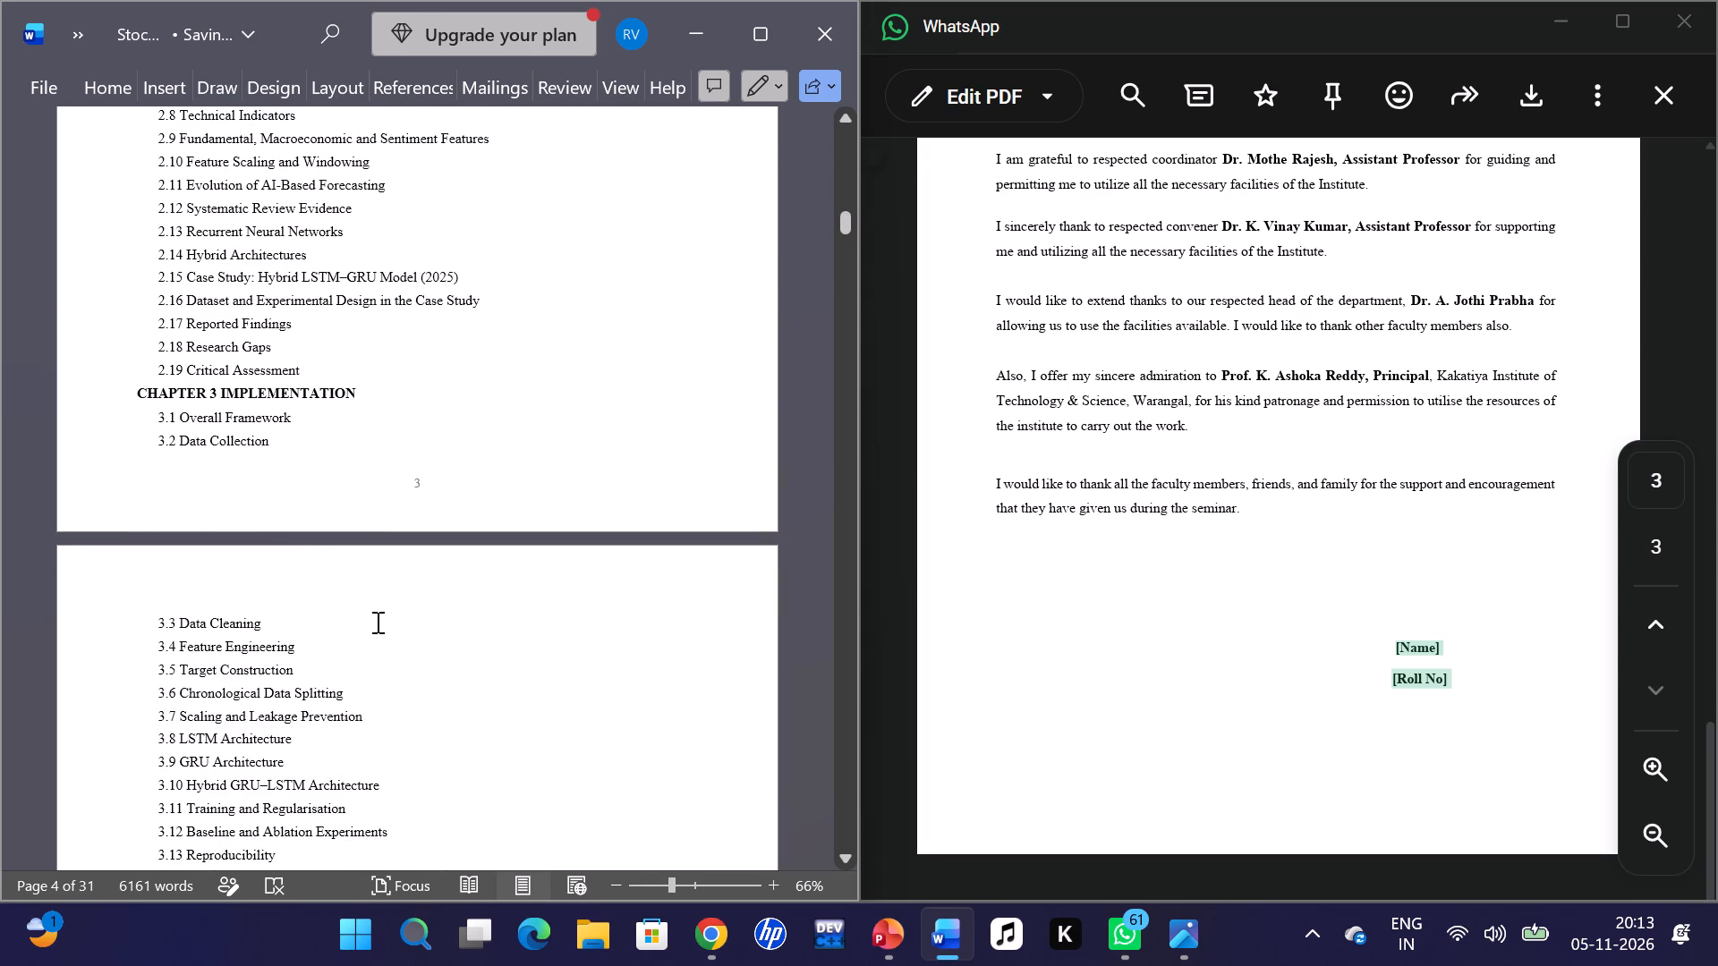
scroll(376, 622, up, 1)
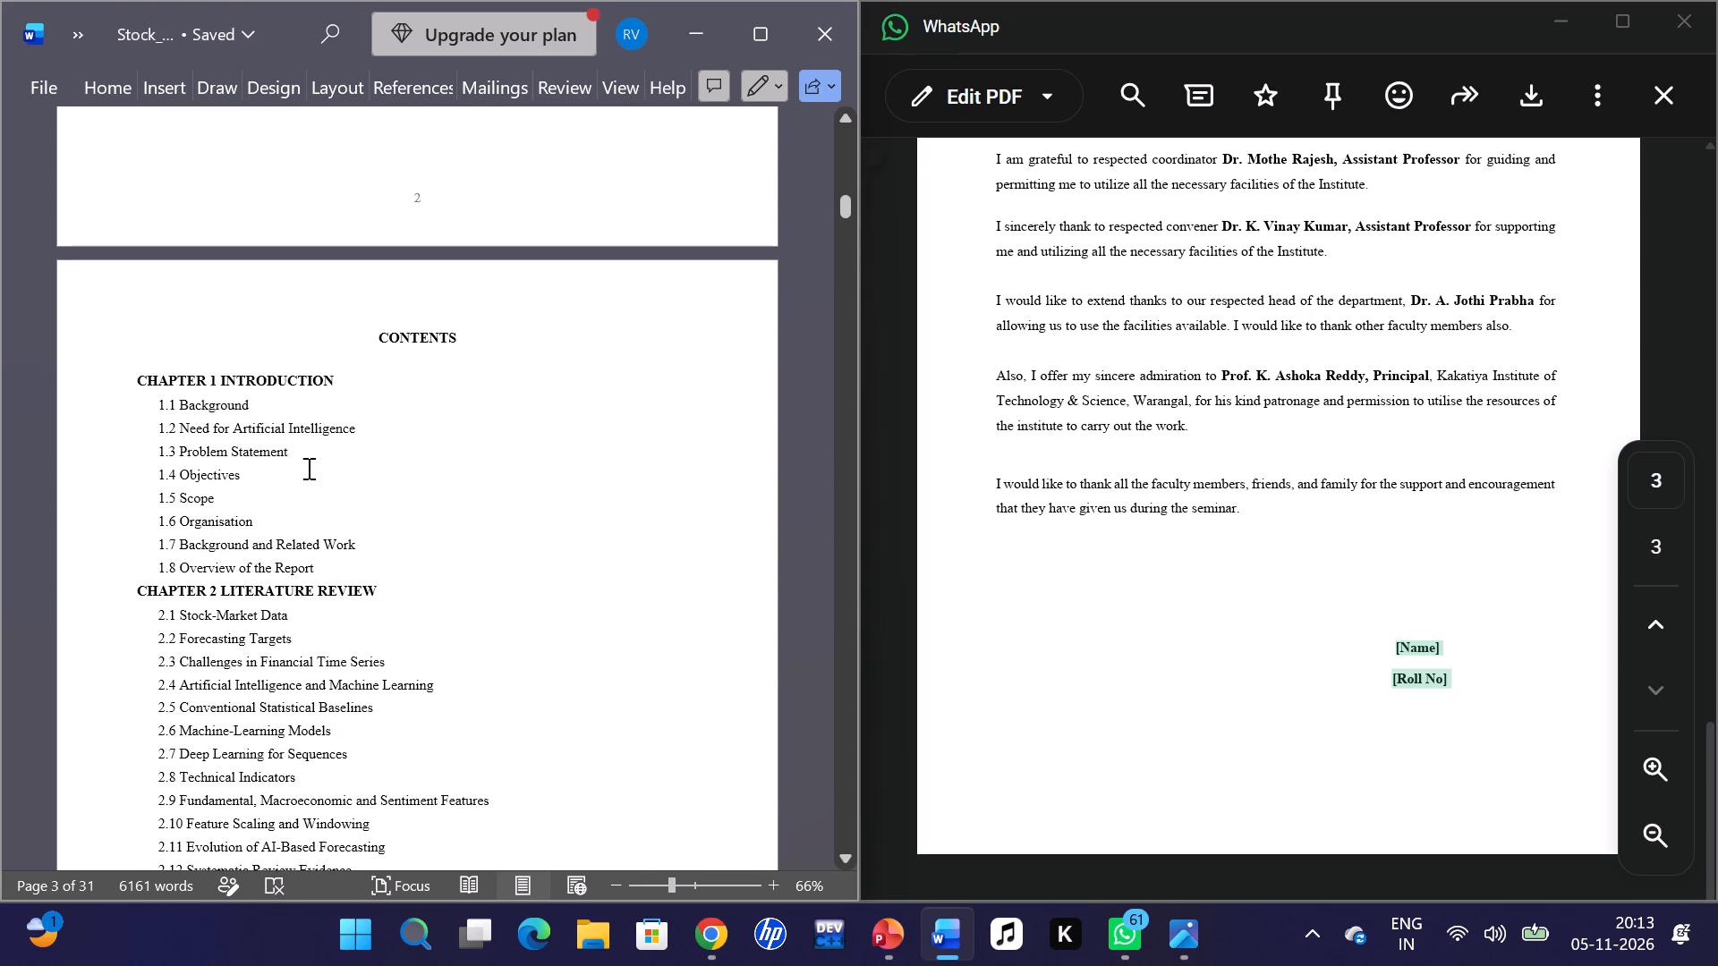
Insert a blank line between entry 1.8 and the CHAPTER 2 LITERATURE REVIEW heading in the contents.
click(319, 560)
key(Return)
Insert two blank lines after entry 2.19 in the contents, moving the CHAPTER 3 IMPLEMENTATION heading to the following page.
scroll(319, 560, down, 1)
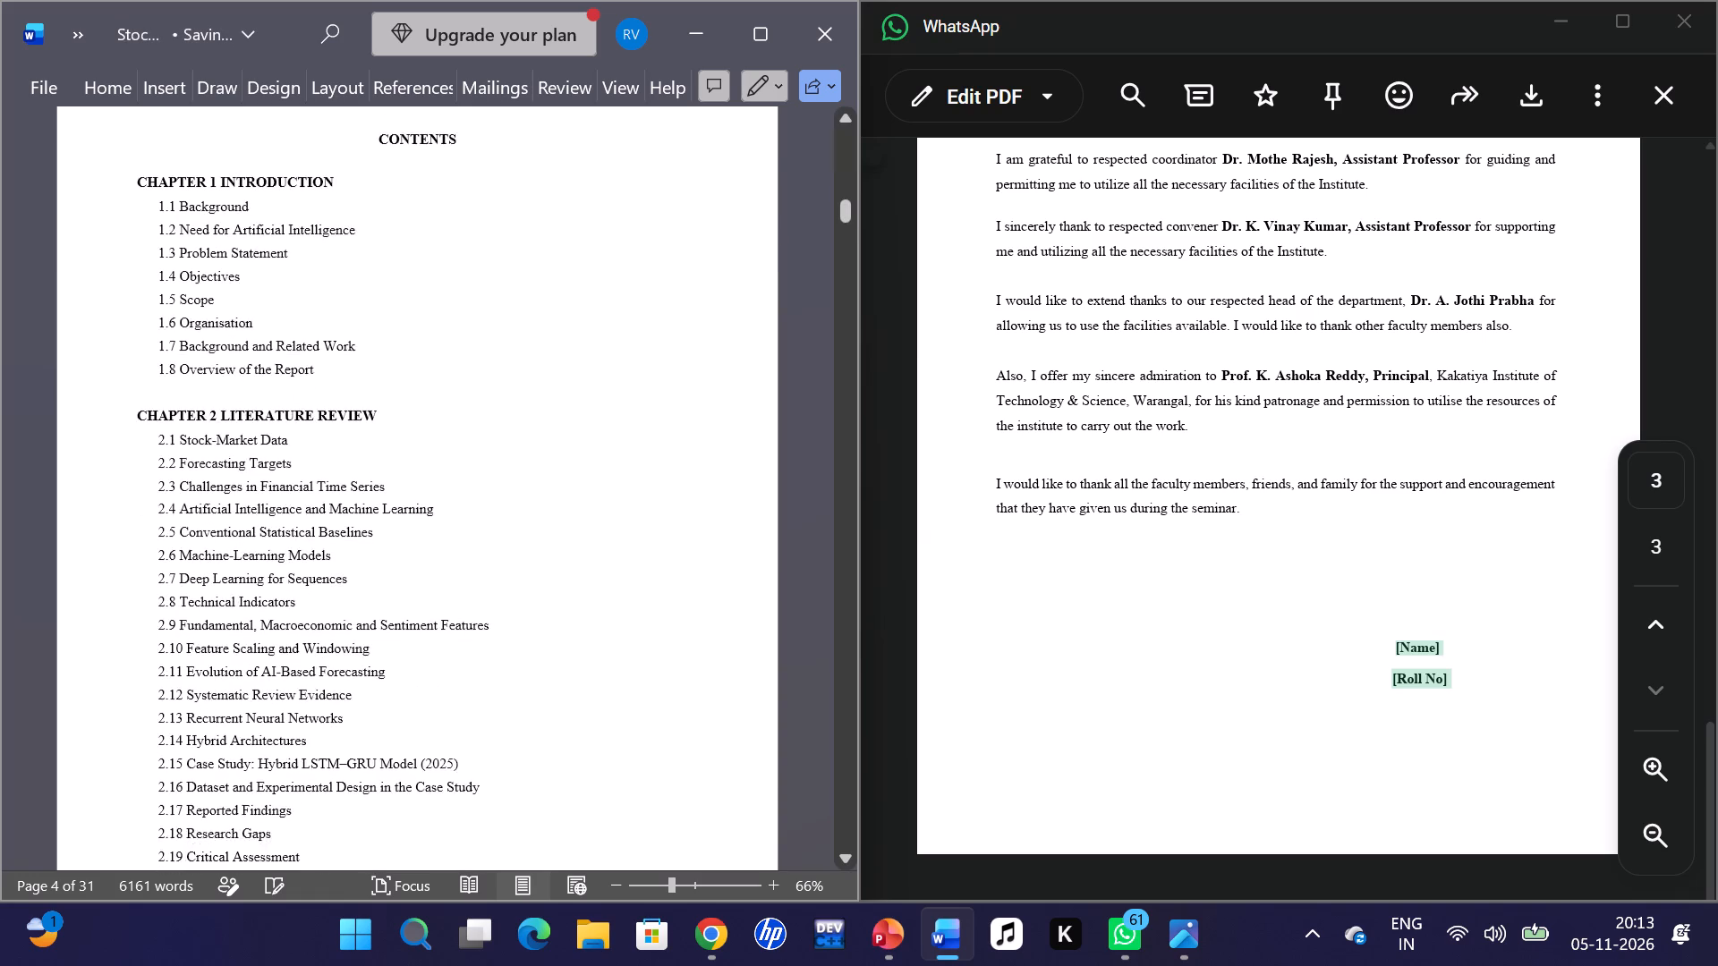
scroll(319, 560, down, 1)
click(329, 605)
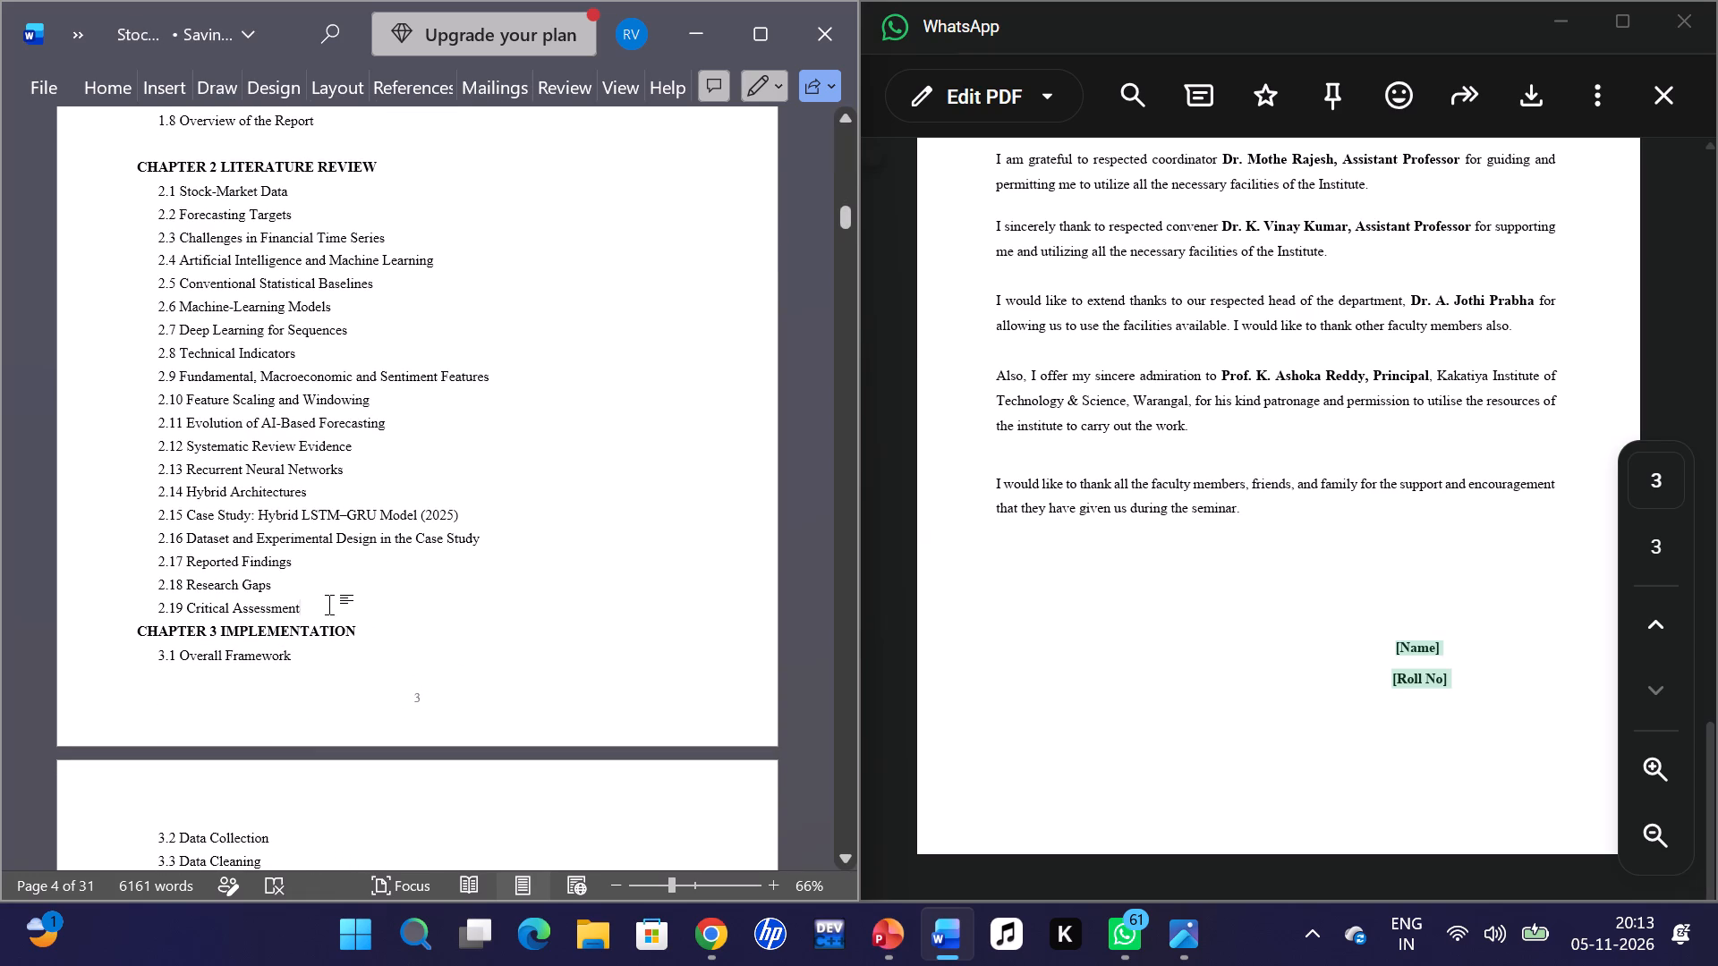
key(Return)
key(Return)
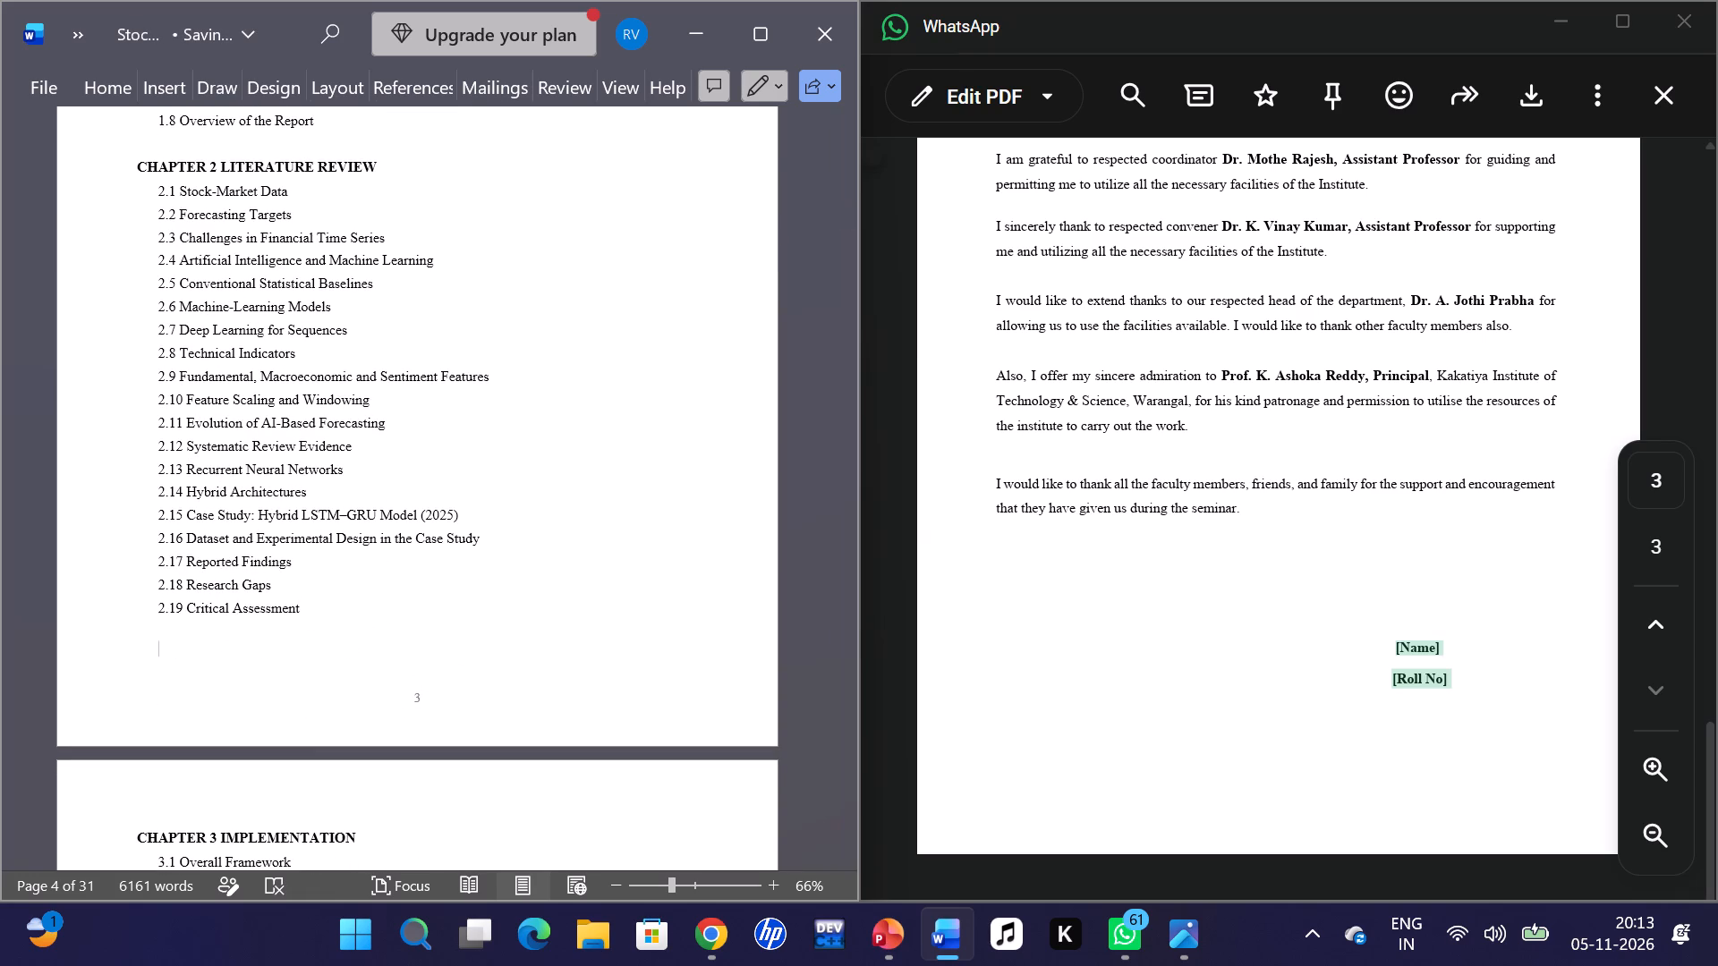
Insert a blank line between entry 3.13 and the CHAPTER 4 EXPERIMENT RESULTS heading in the contents.
scroll(329, 605, down, 3)
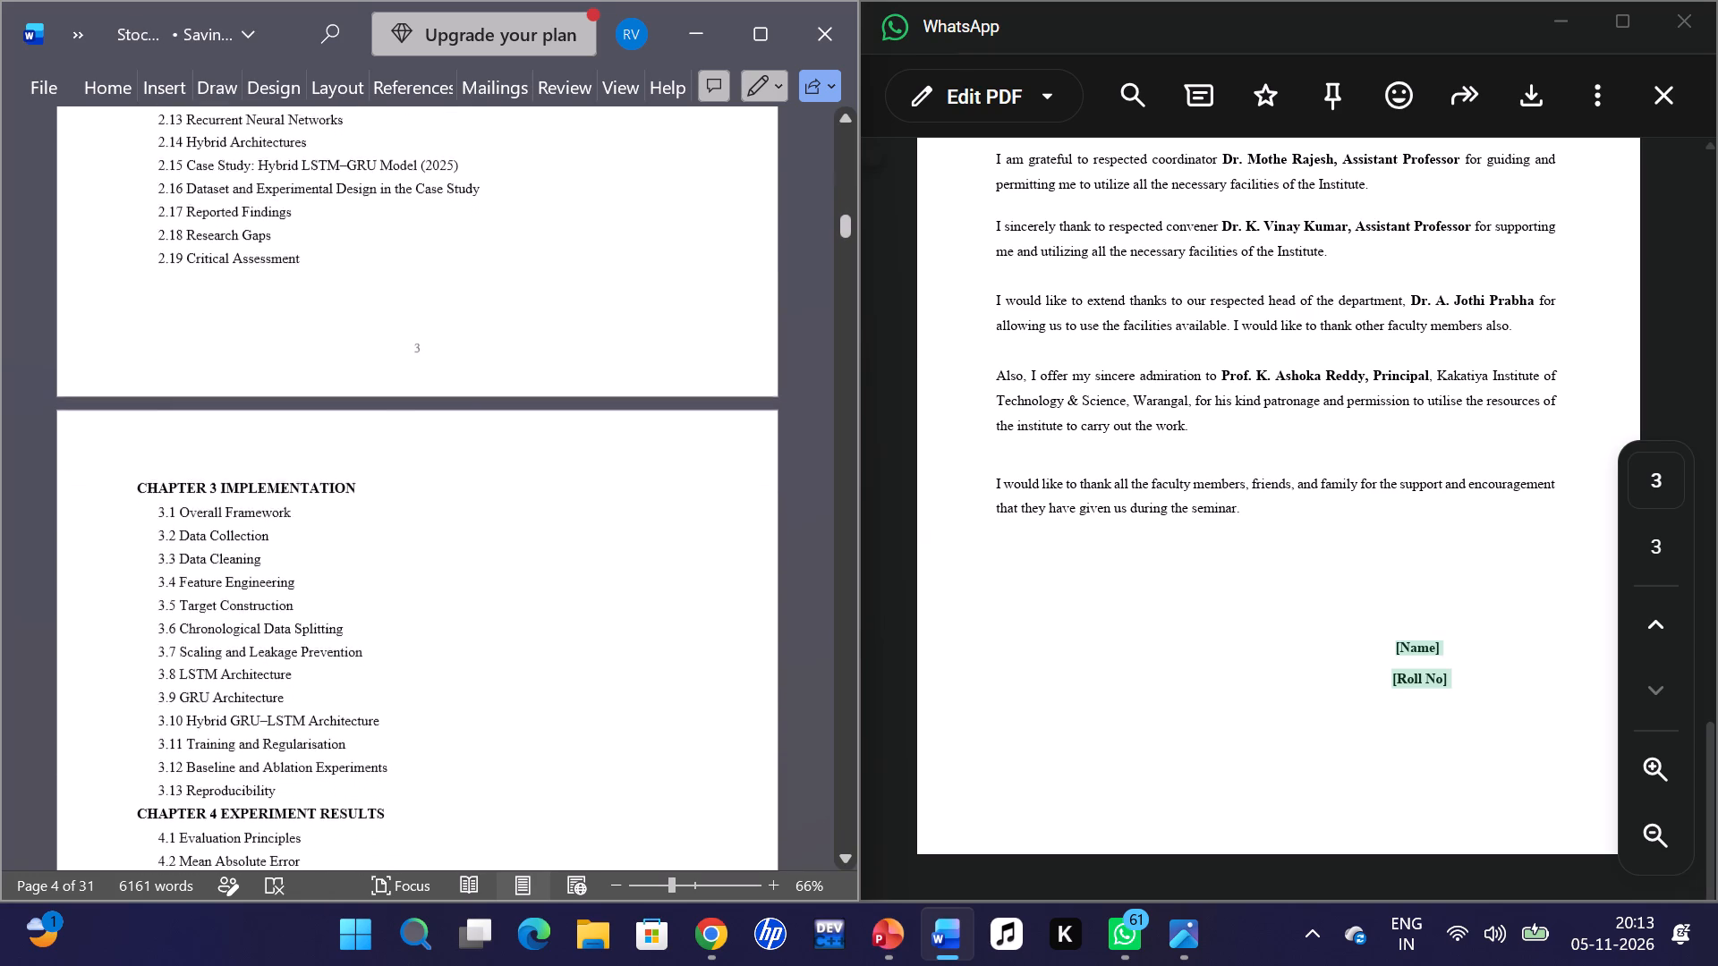
scroll(329, 605, down, 1)
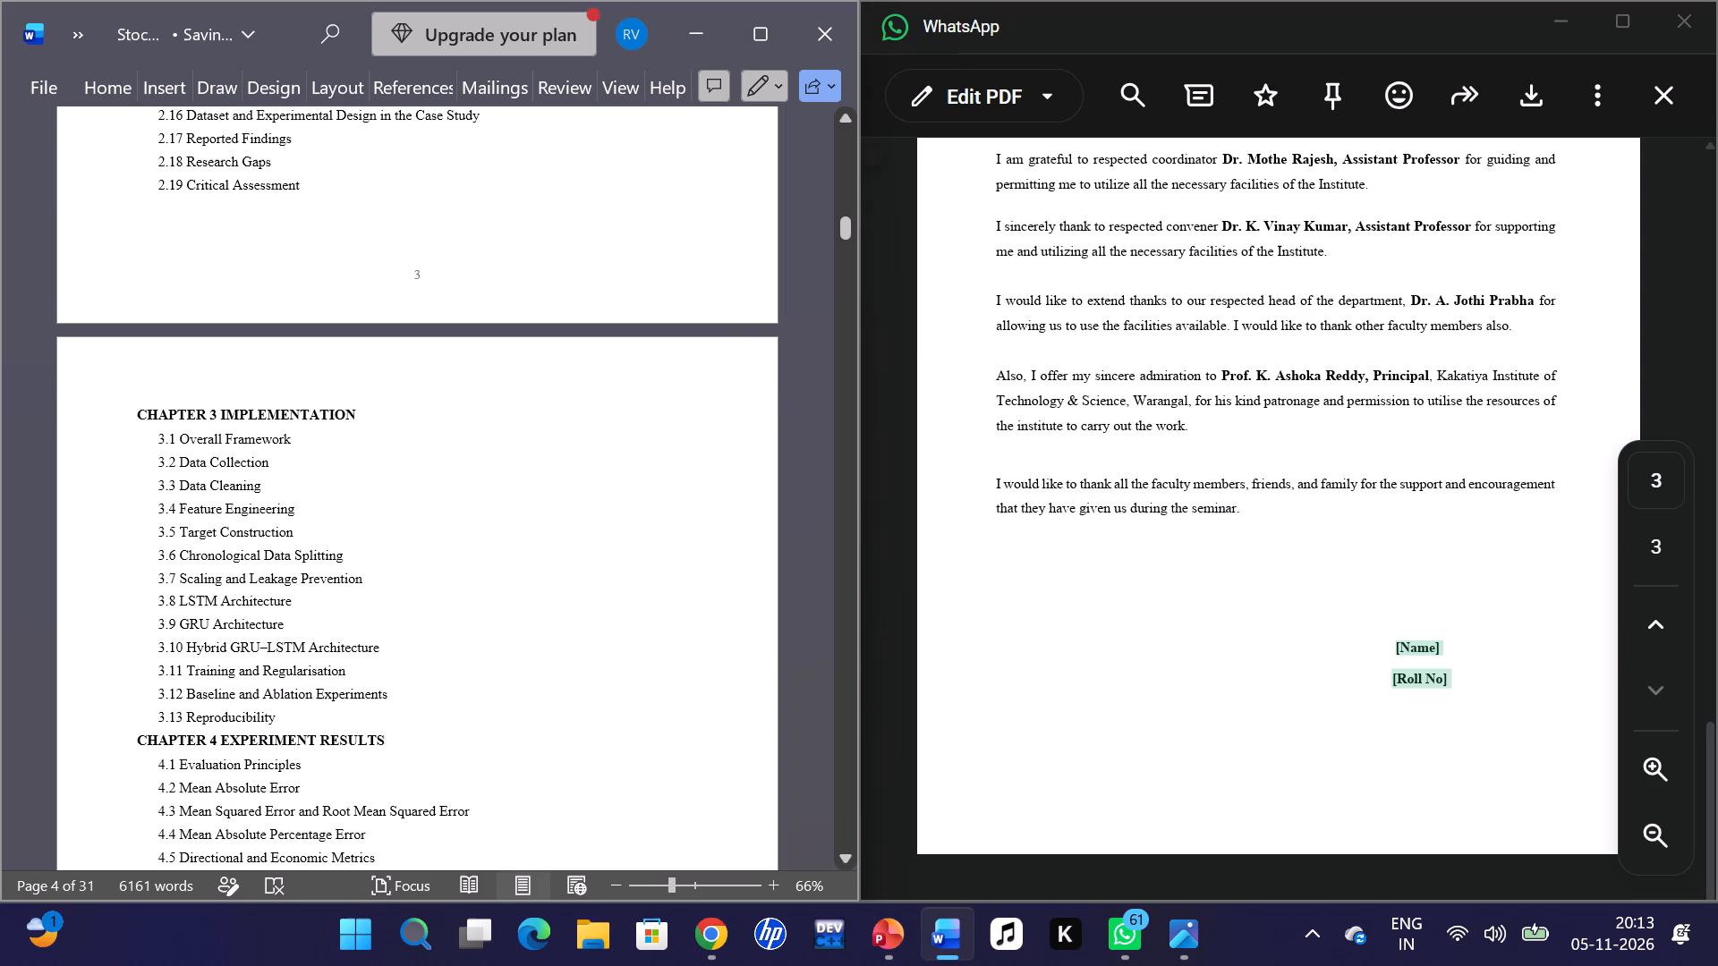
click(276, 728)
key(Return)
Insert a blank line between entry 4.10 and the CHAPTER 5 ALIGNMENT WITH SDGs heading in the contents.
scroll(276, 728, down, 1)
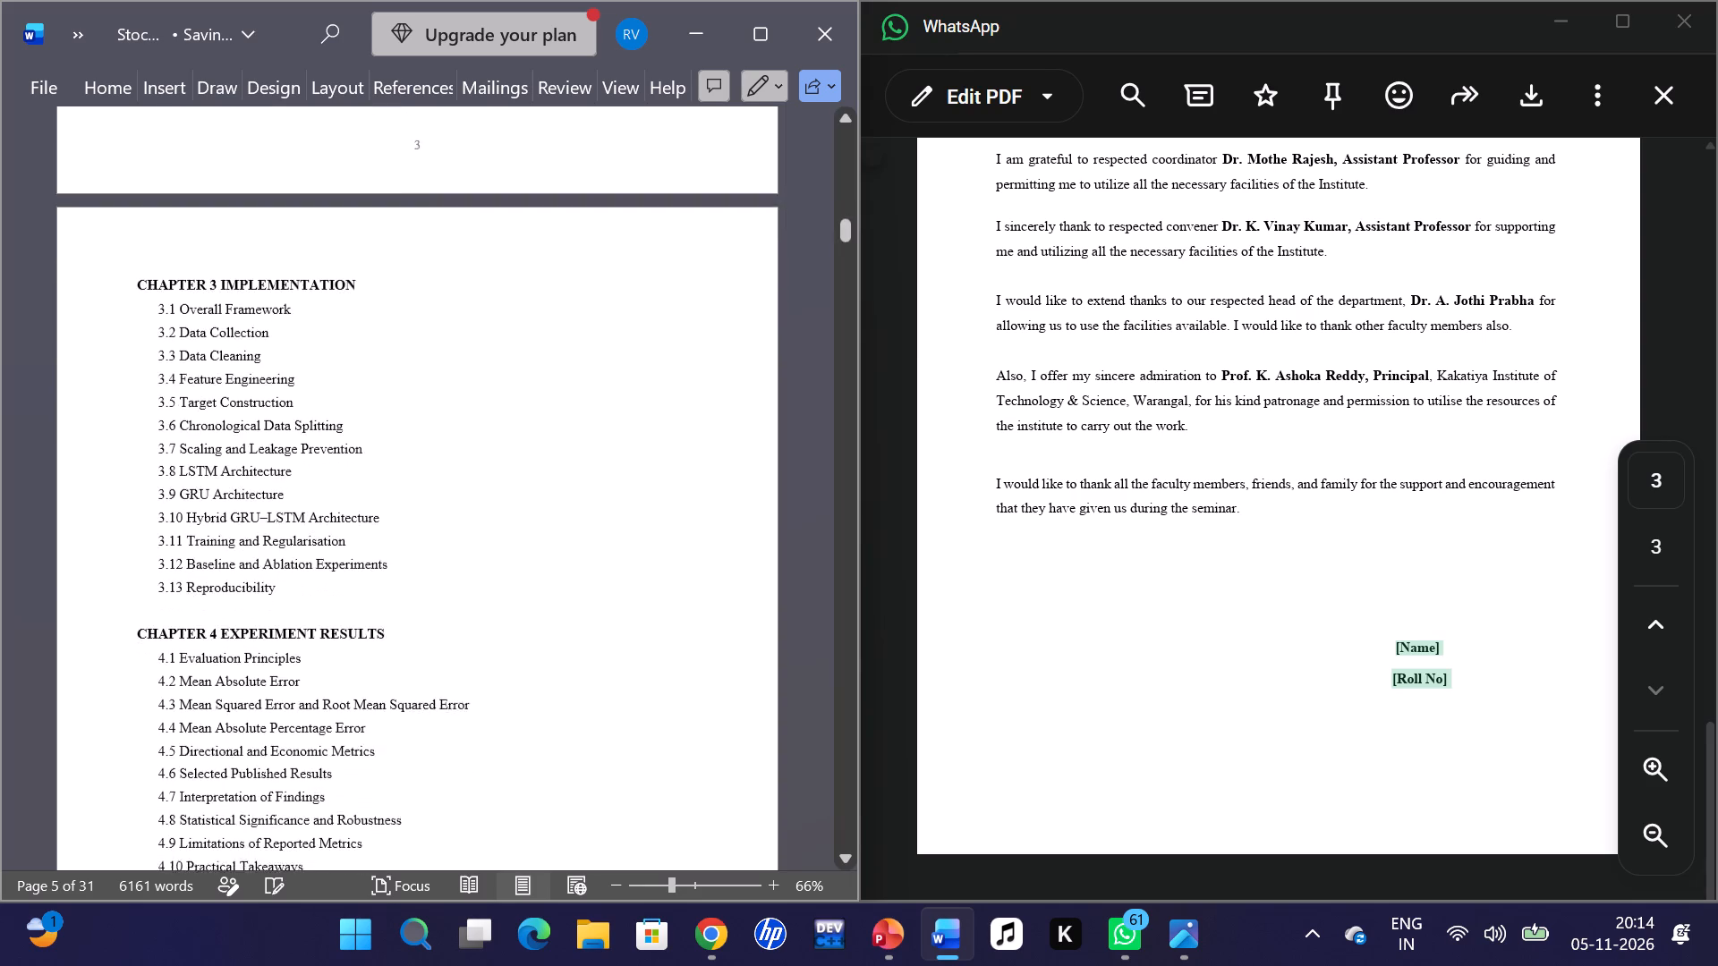
scroll(276, 728, down, 1)
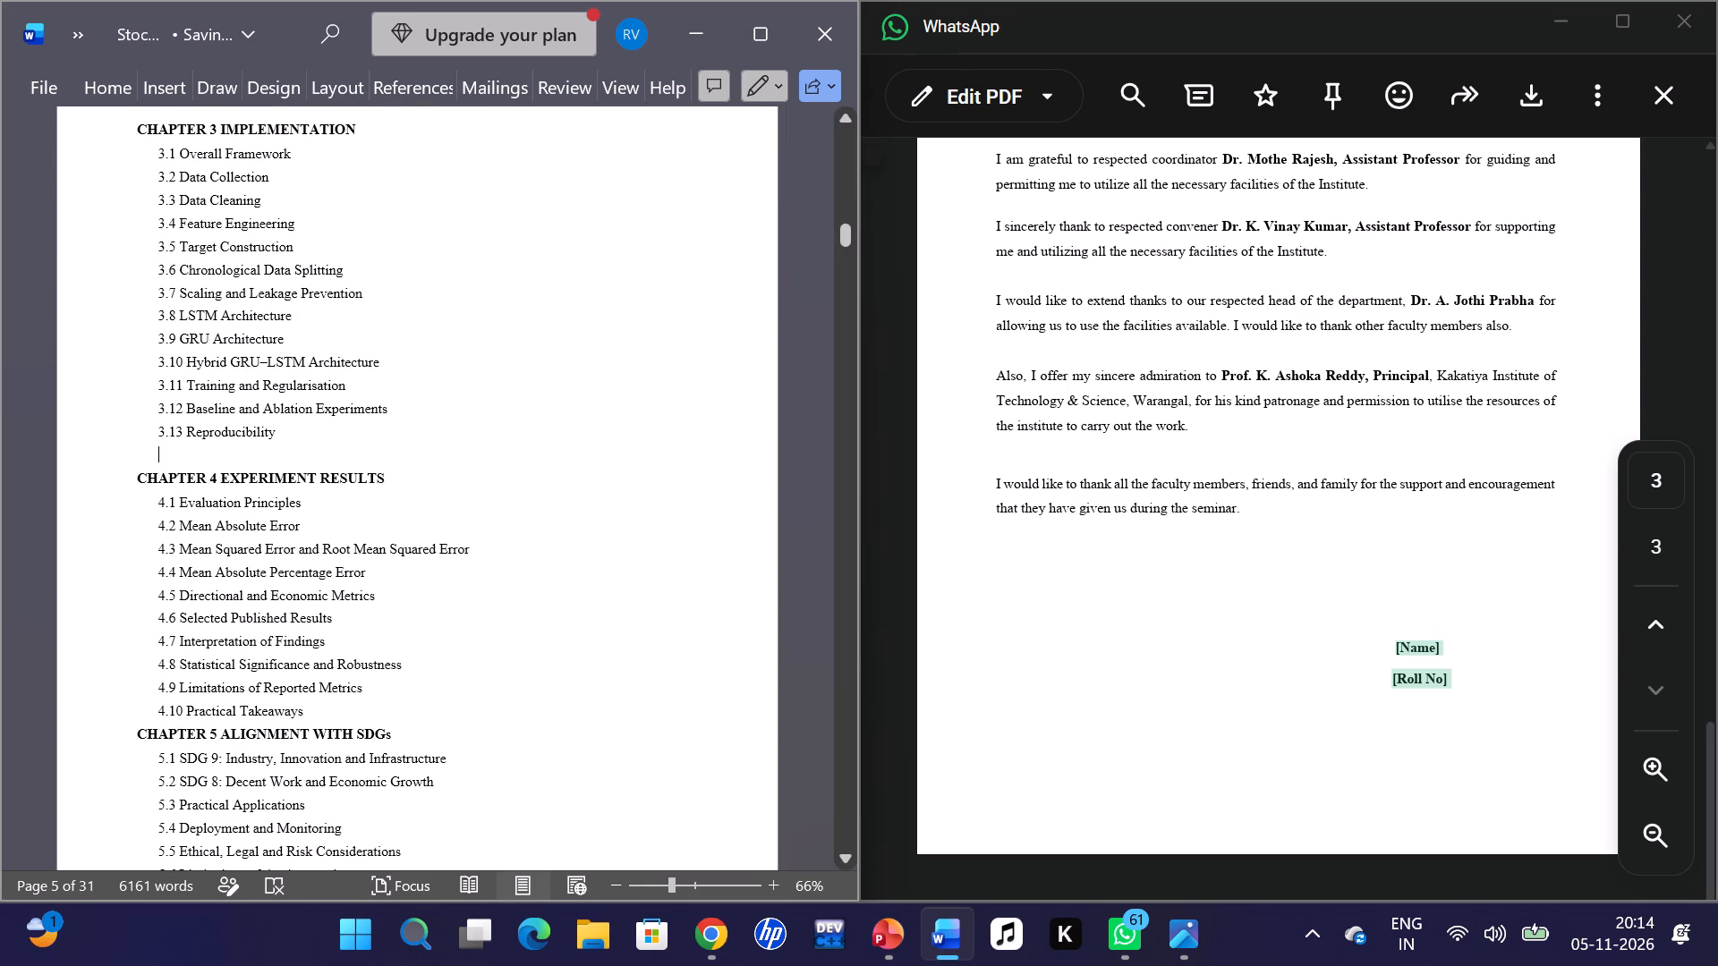
click(317, 700)
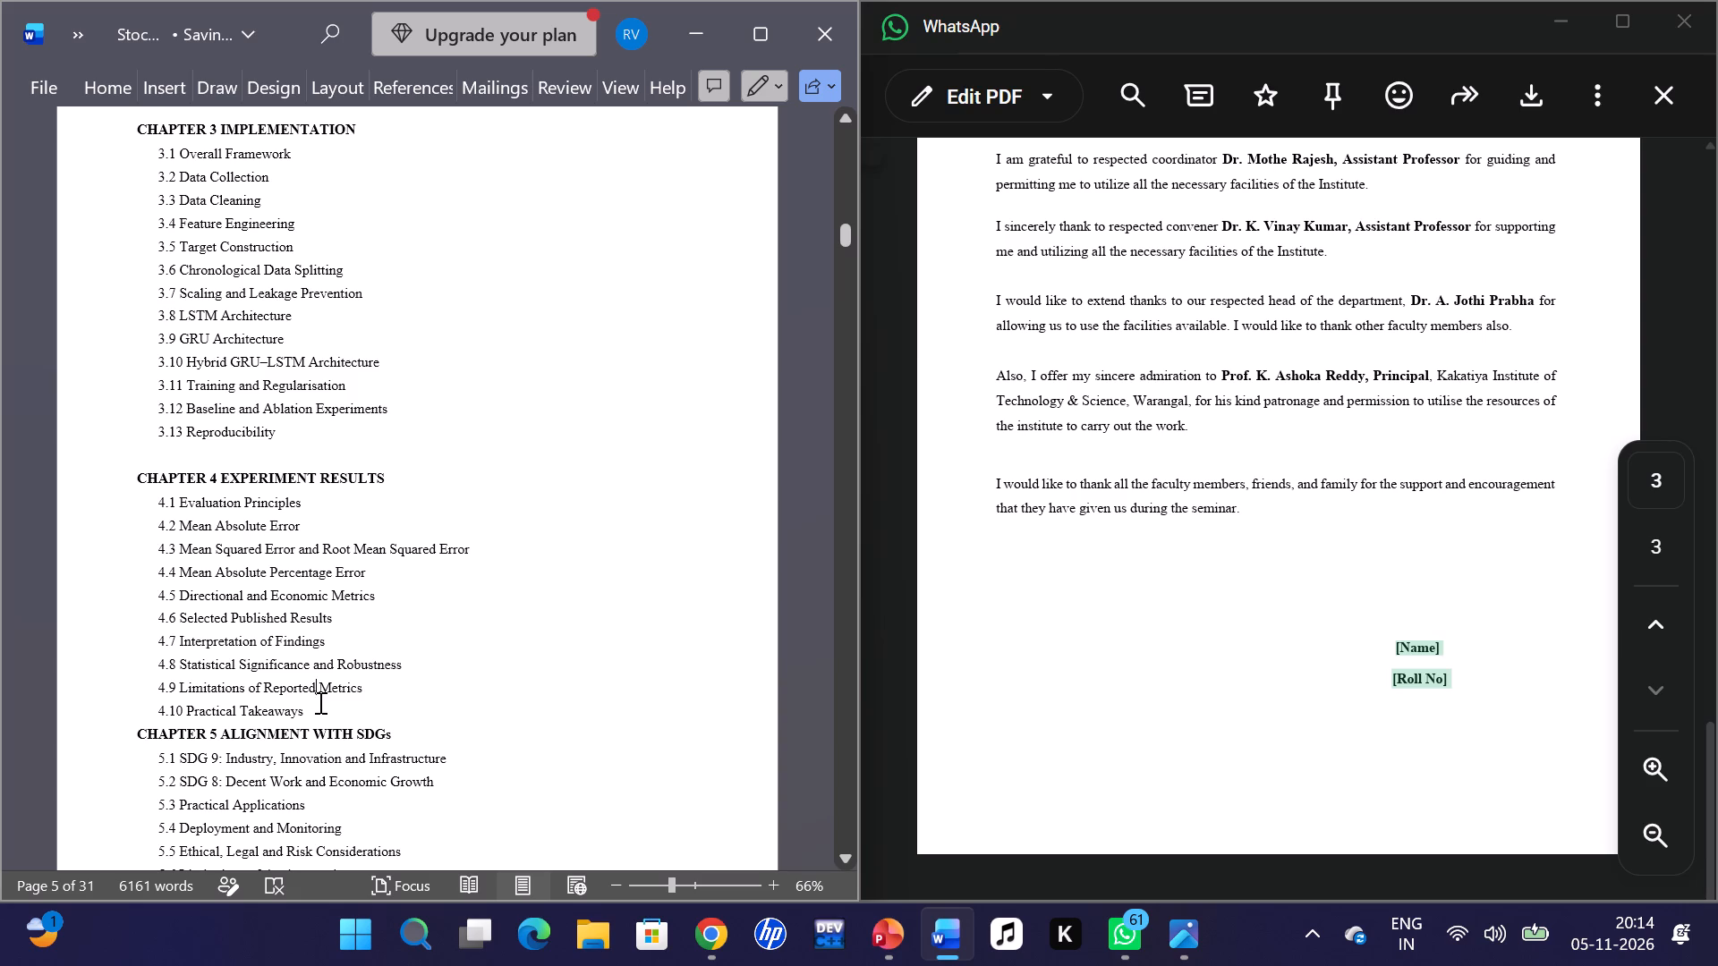
click(319, 703)
key(Return)
Select all the entries under the LIST OF FIGURES heading, from 1.1 through 5.1.
scroll(319, 703, down, 1)
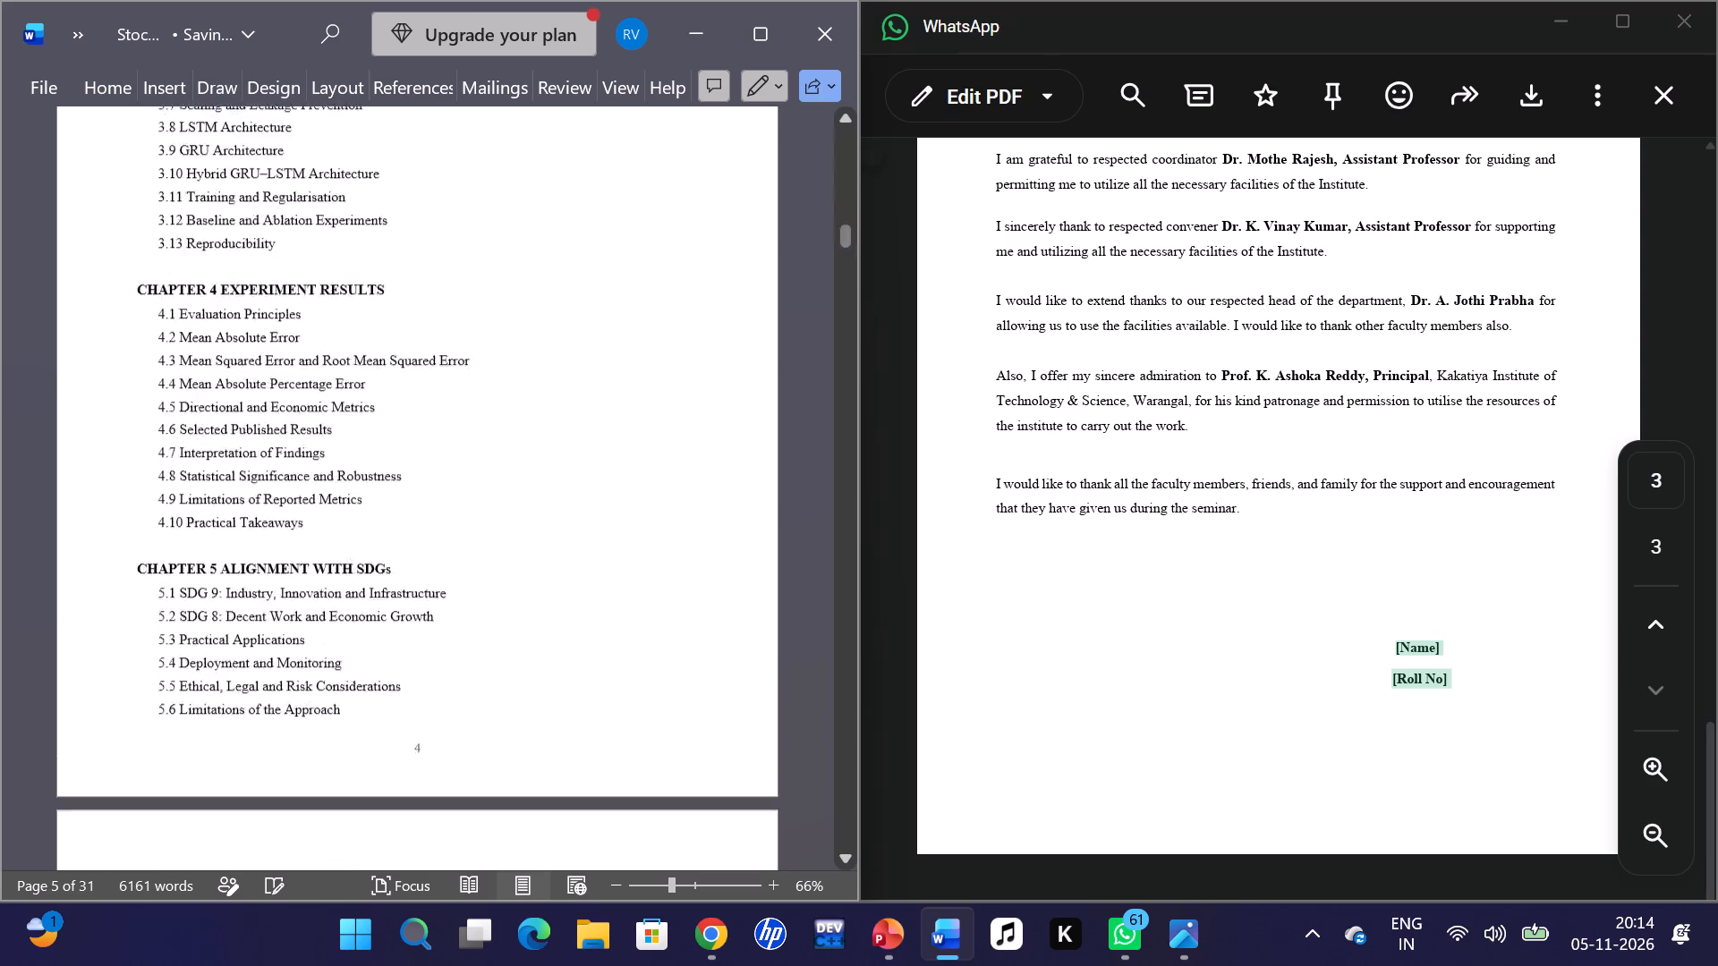
scroll(319, 703, down, 1)
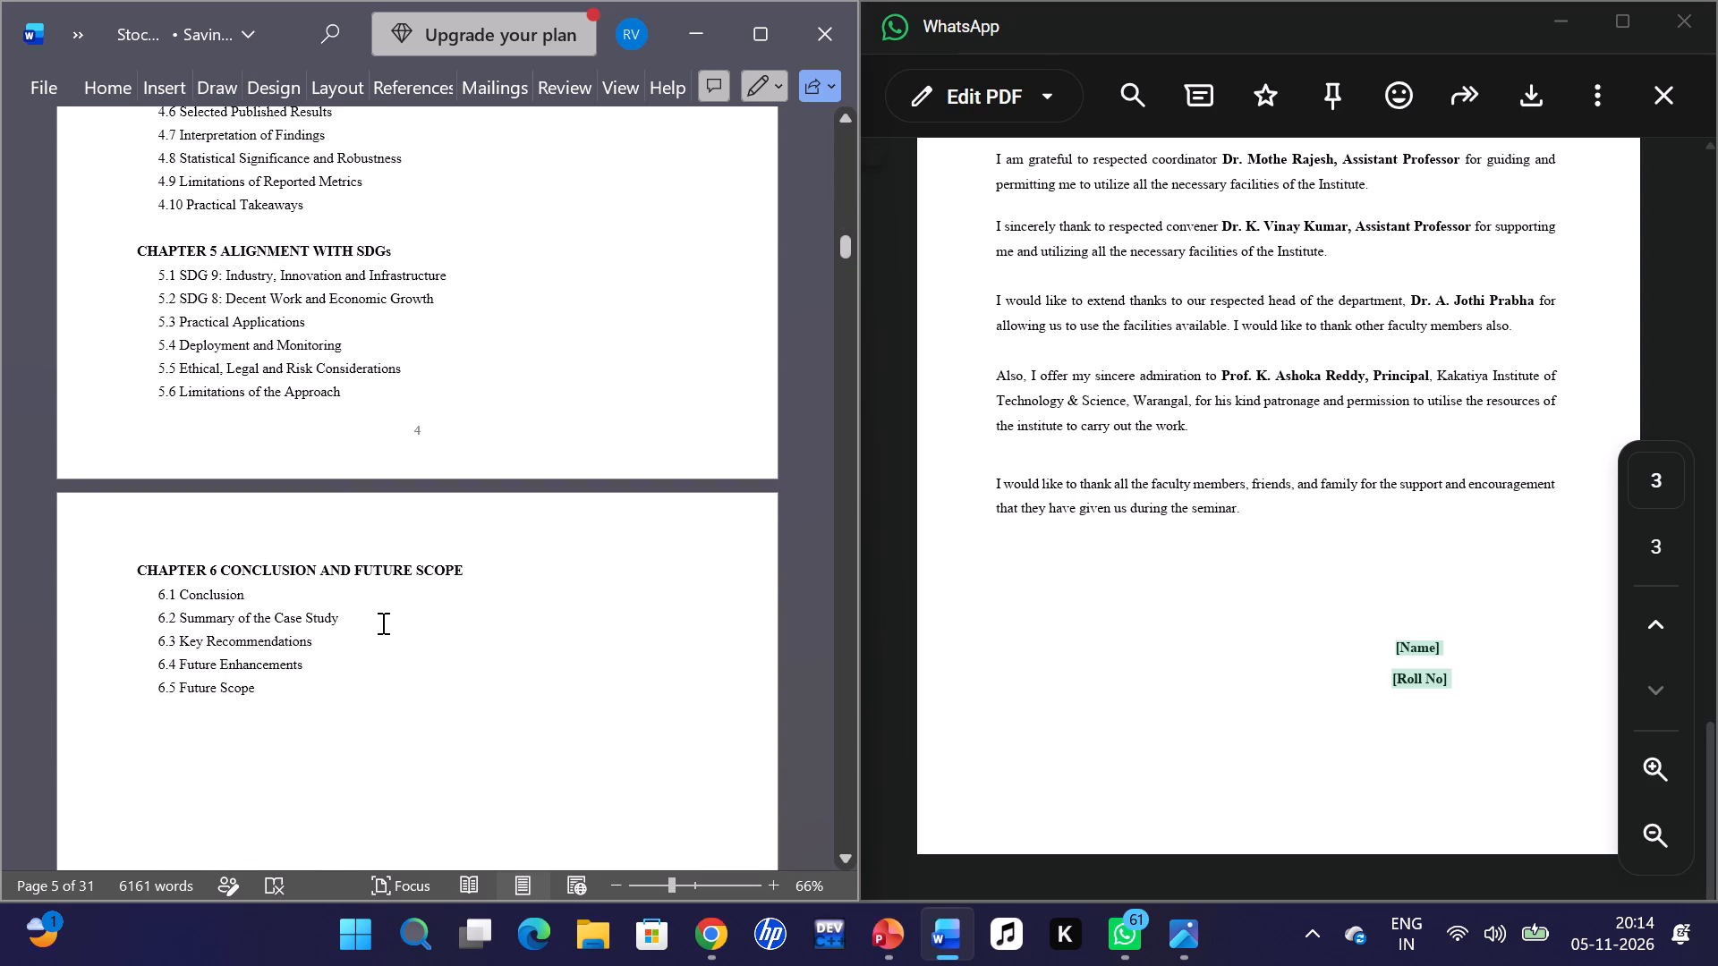
scroll(381, 623, down, 2)
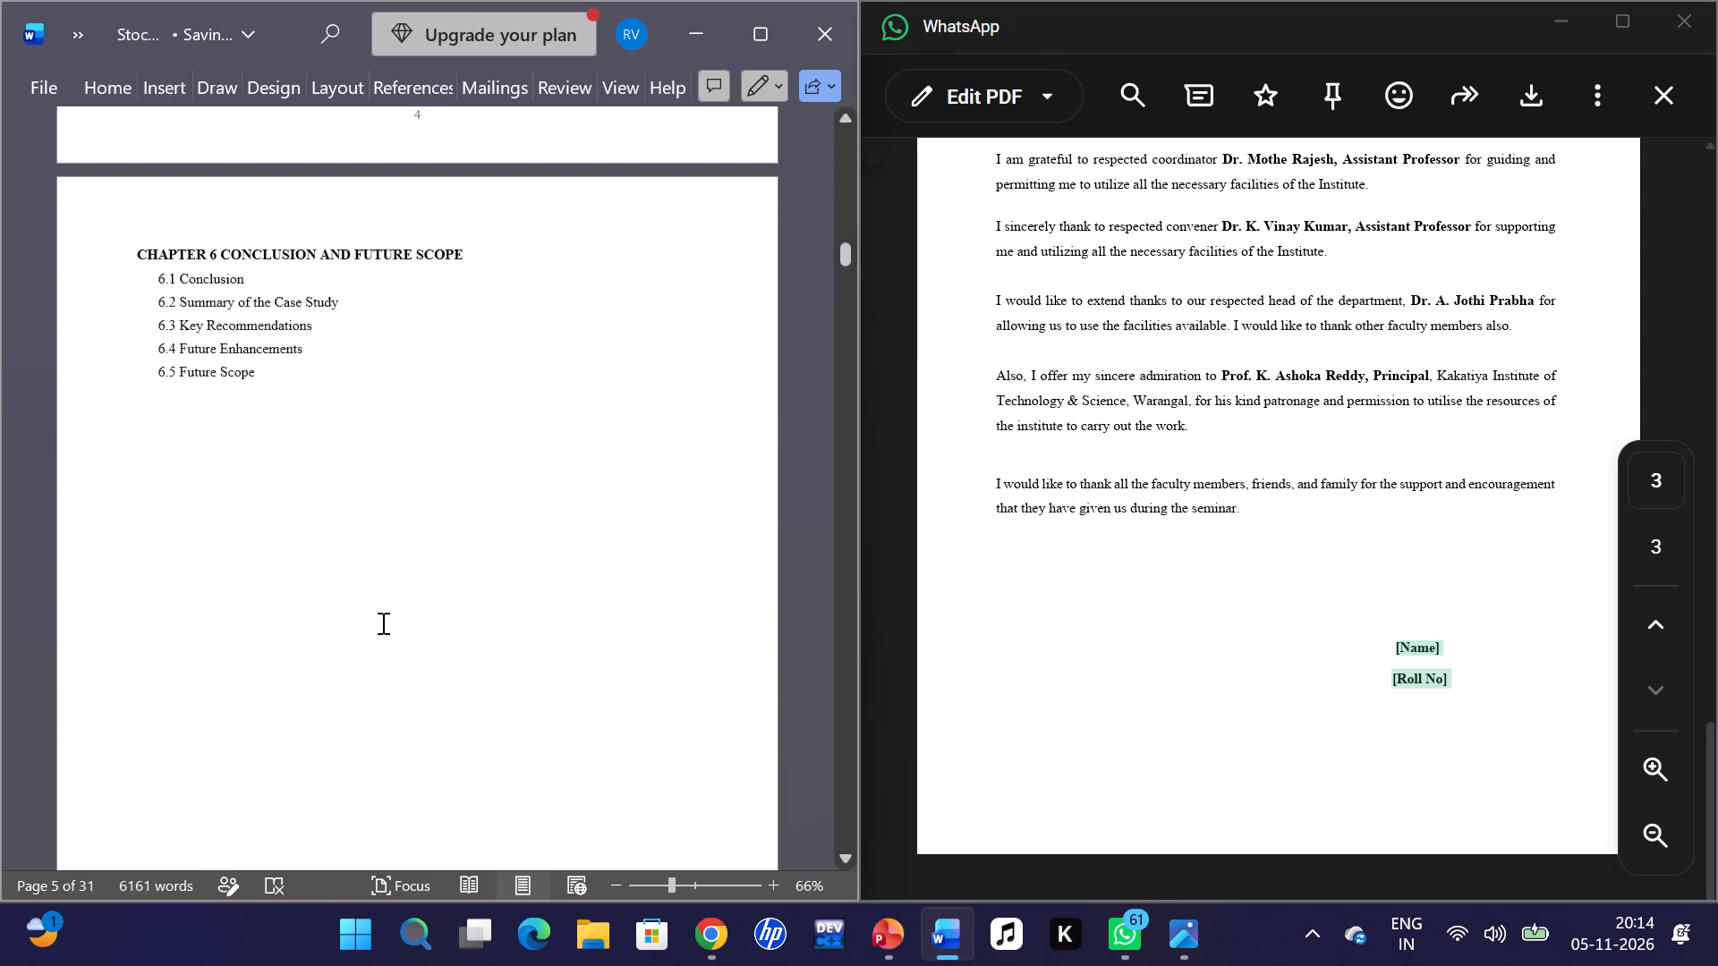
scroll(381, 623, down, 4)
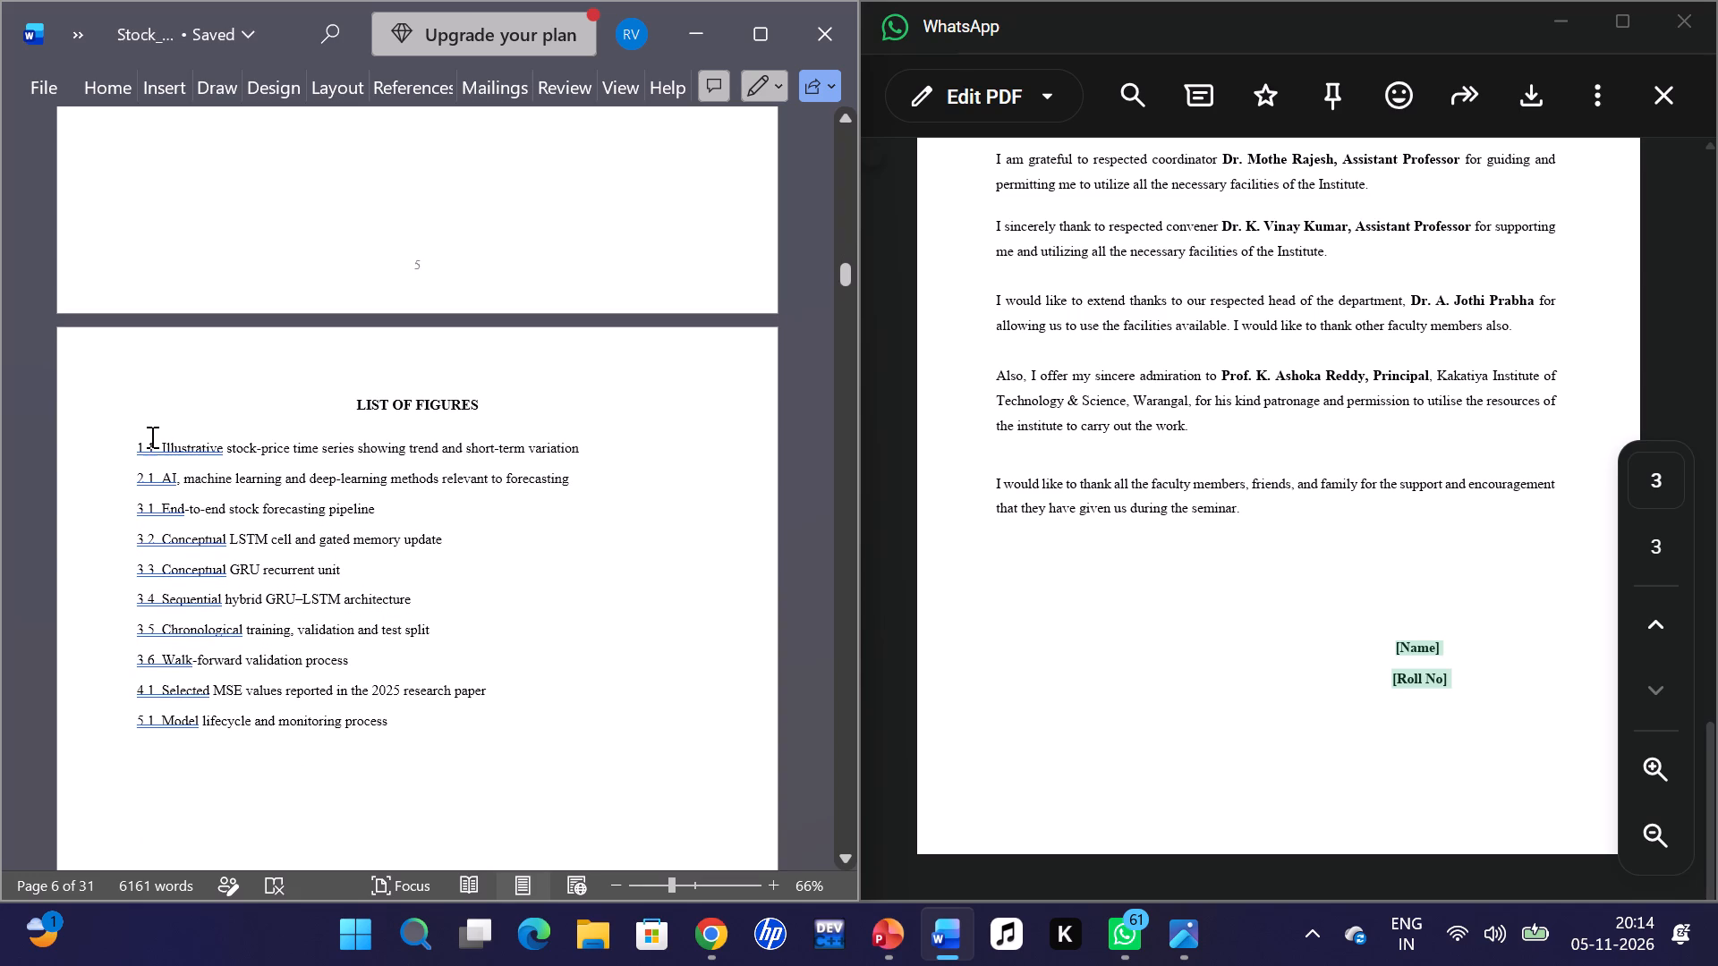
drag(141, 445, 369, 666)
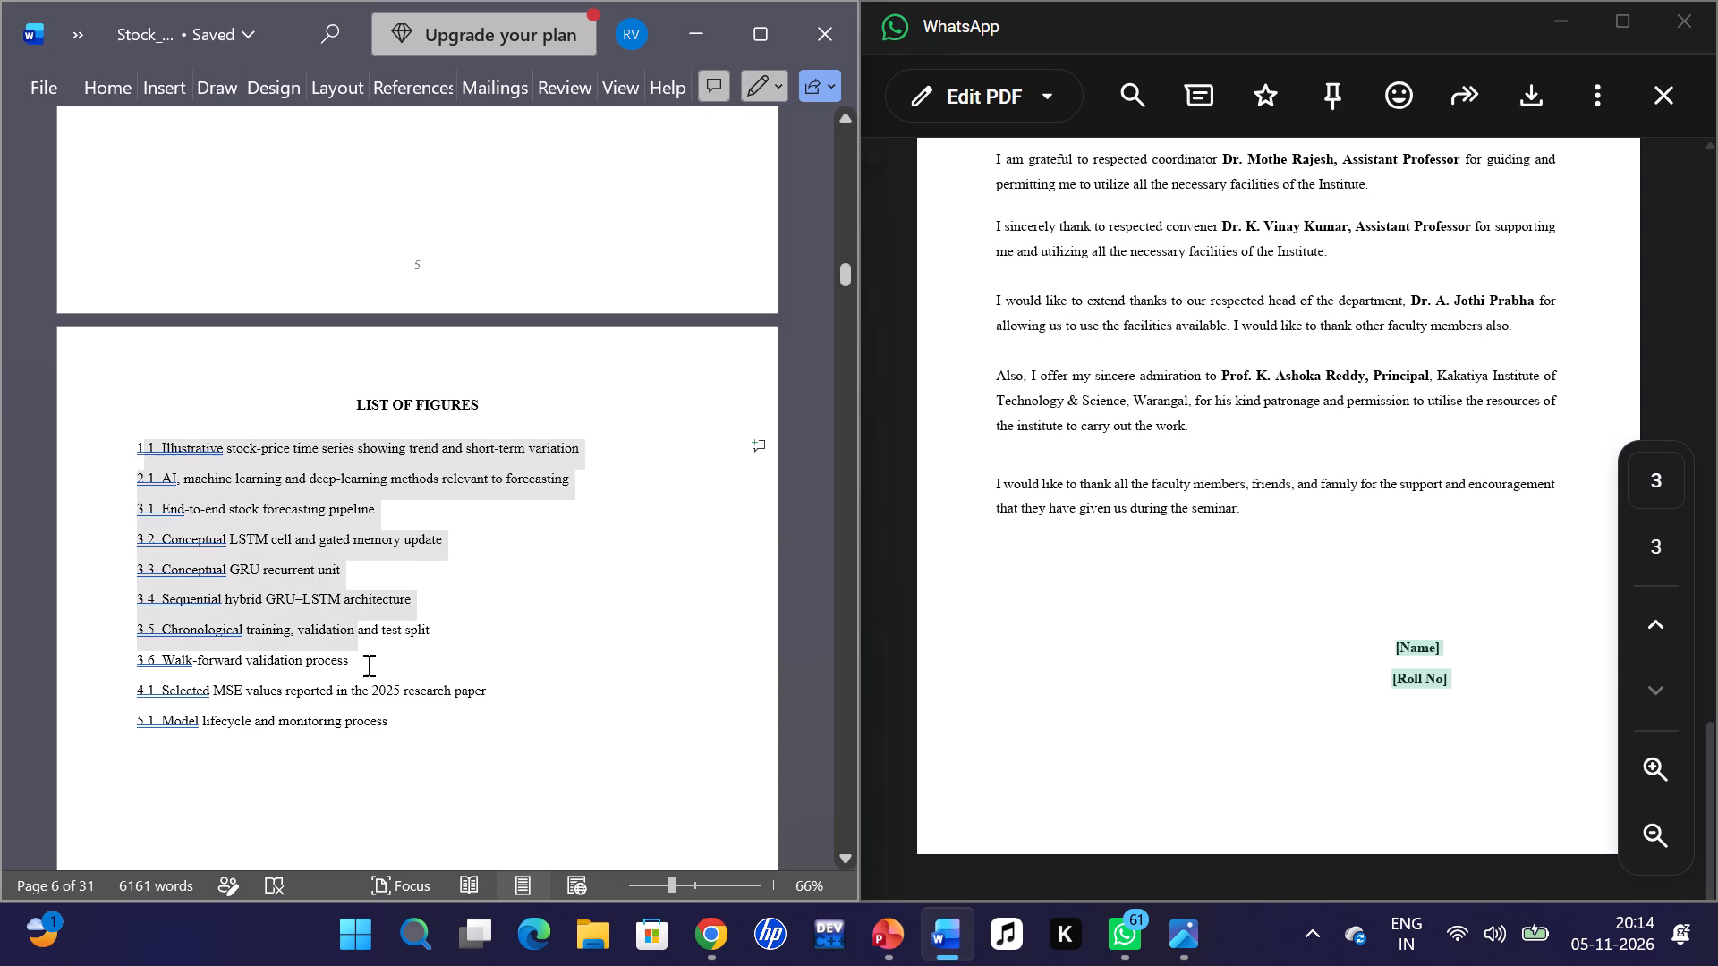
drag(369, 666, 455, 747)
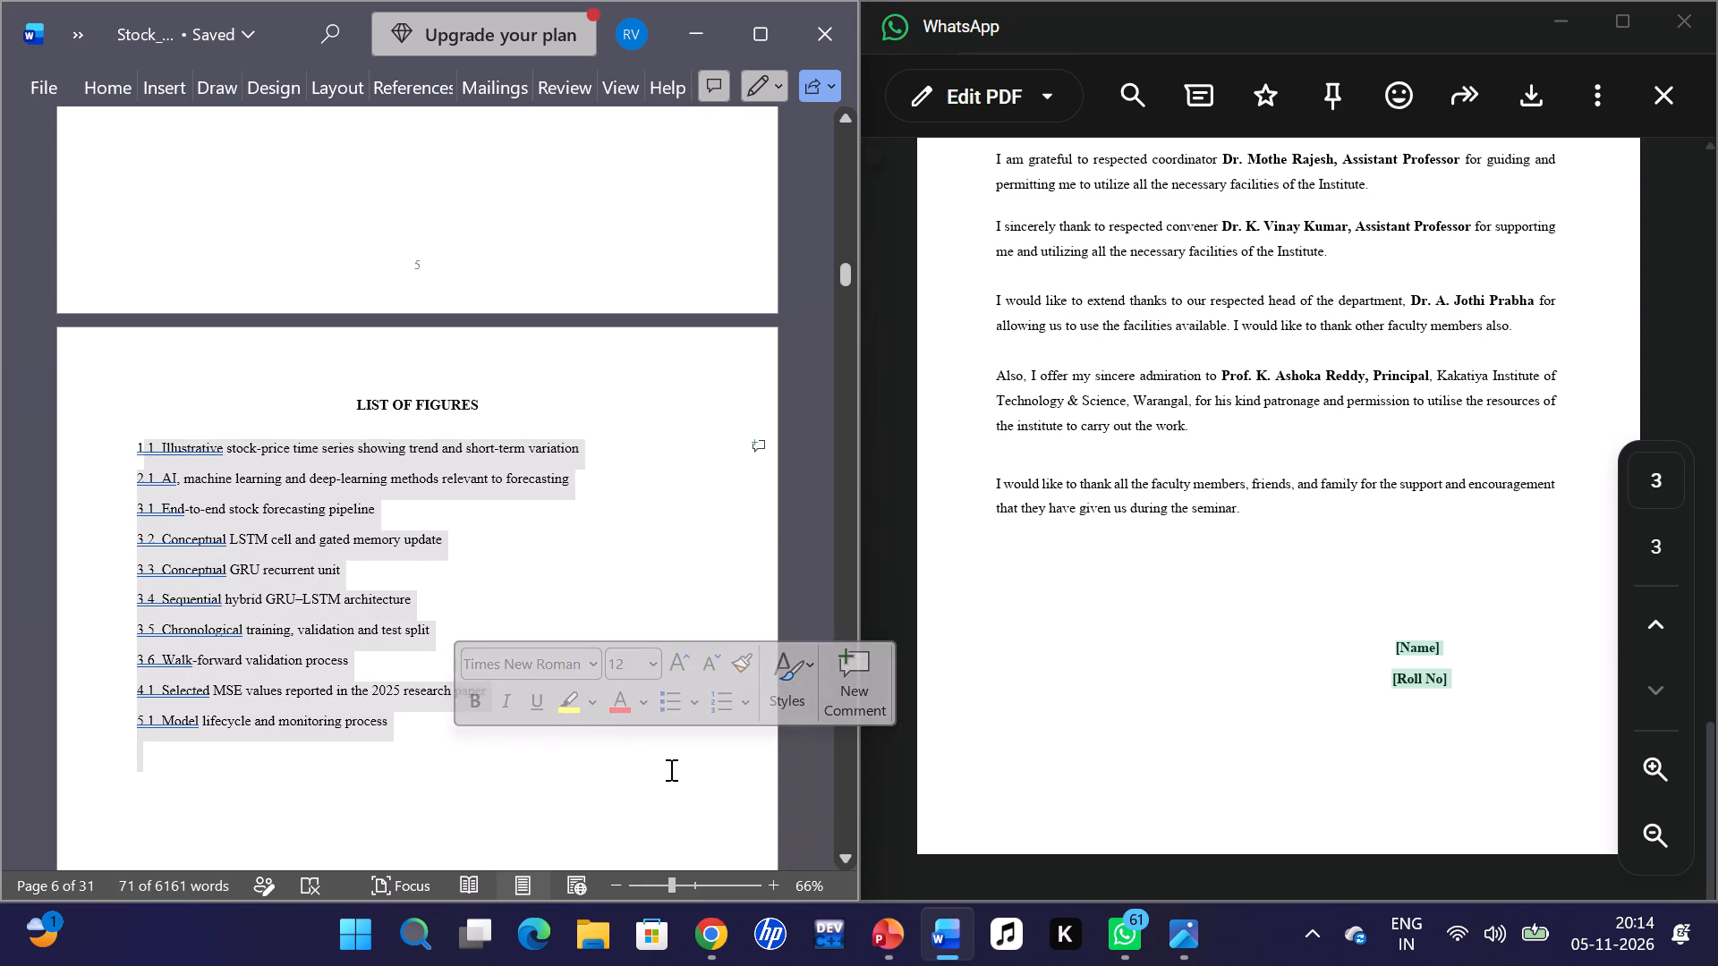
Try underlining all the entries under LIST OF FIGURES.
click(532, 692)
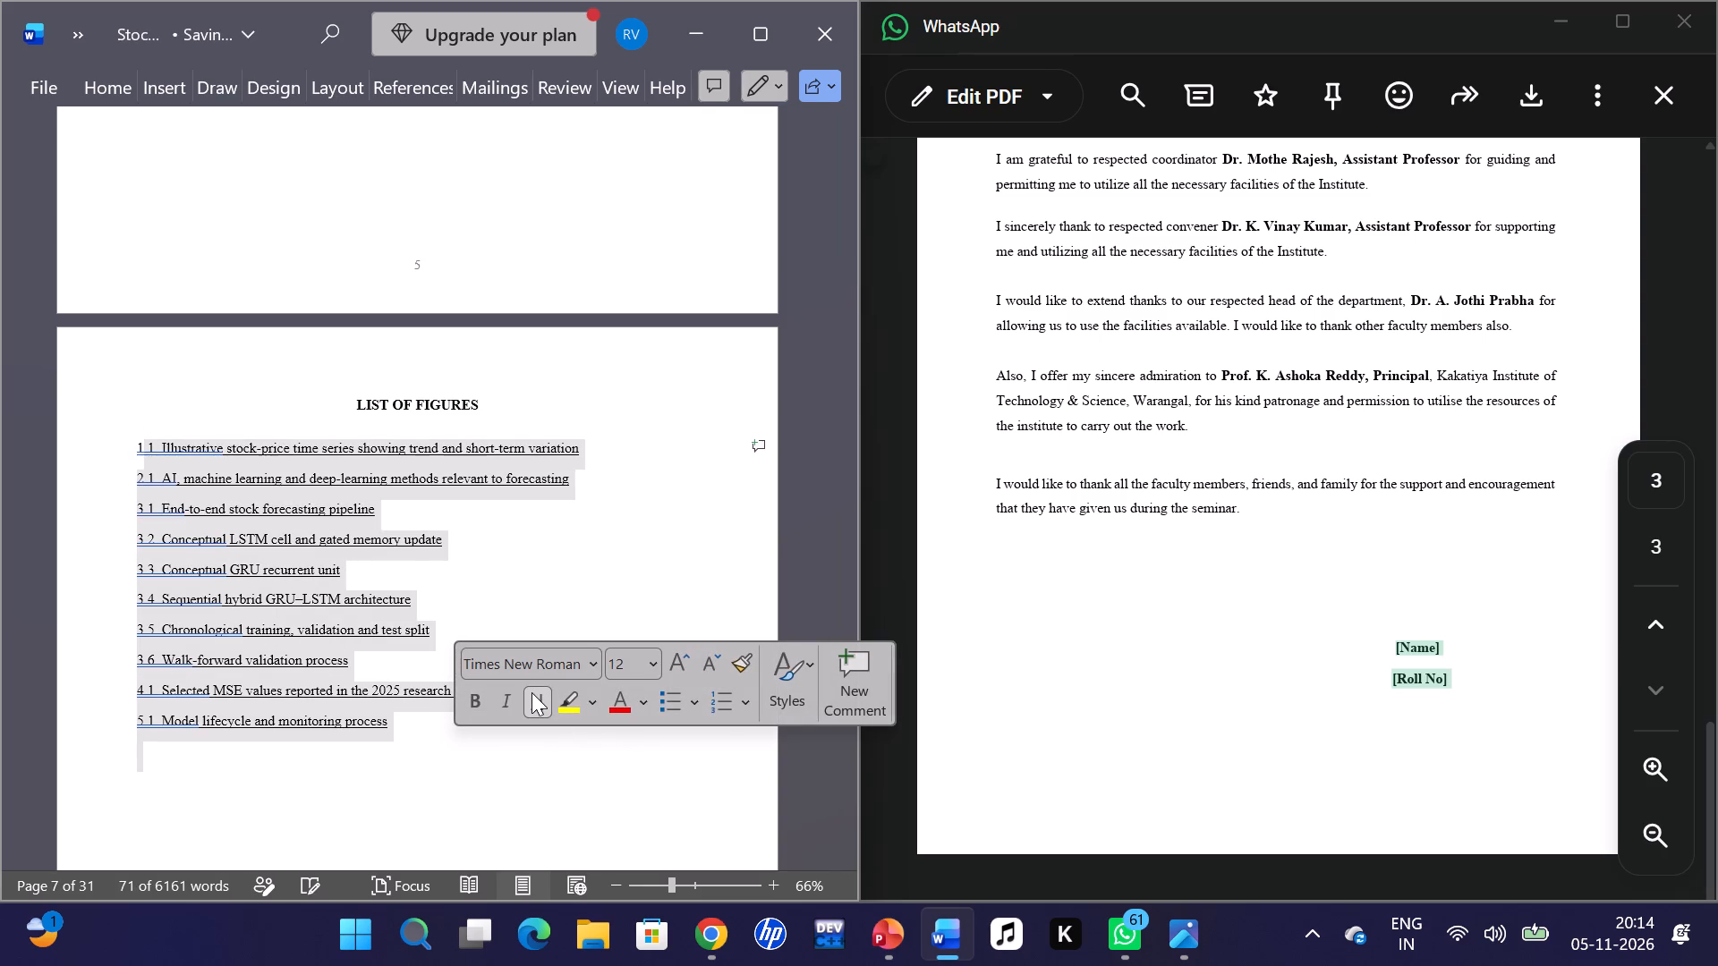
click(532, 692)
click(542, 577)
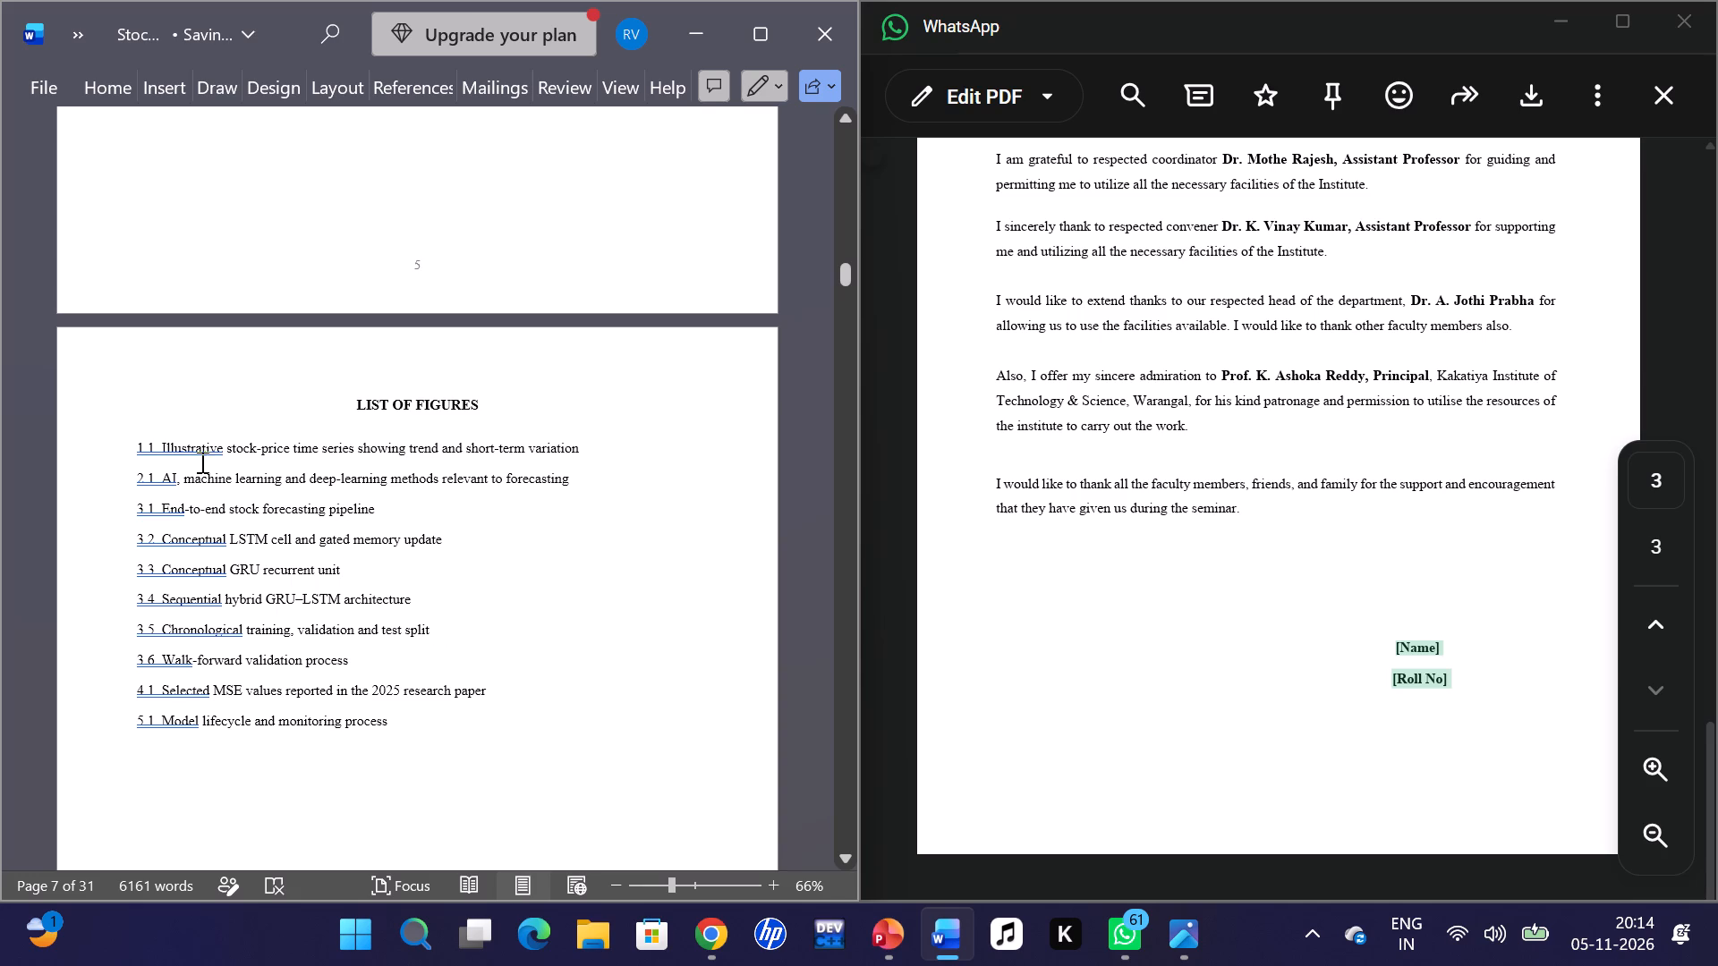
Add one extra space between number and title in List of Figures entries 1.1, 2.1, 3.1, 3.2 and 3.3.
click(163, 446)
key(space)
click(164, 479)
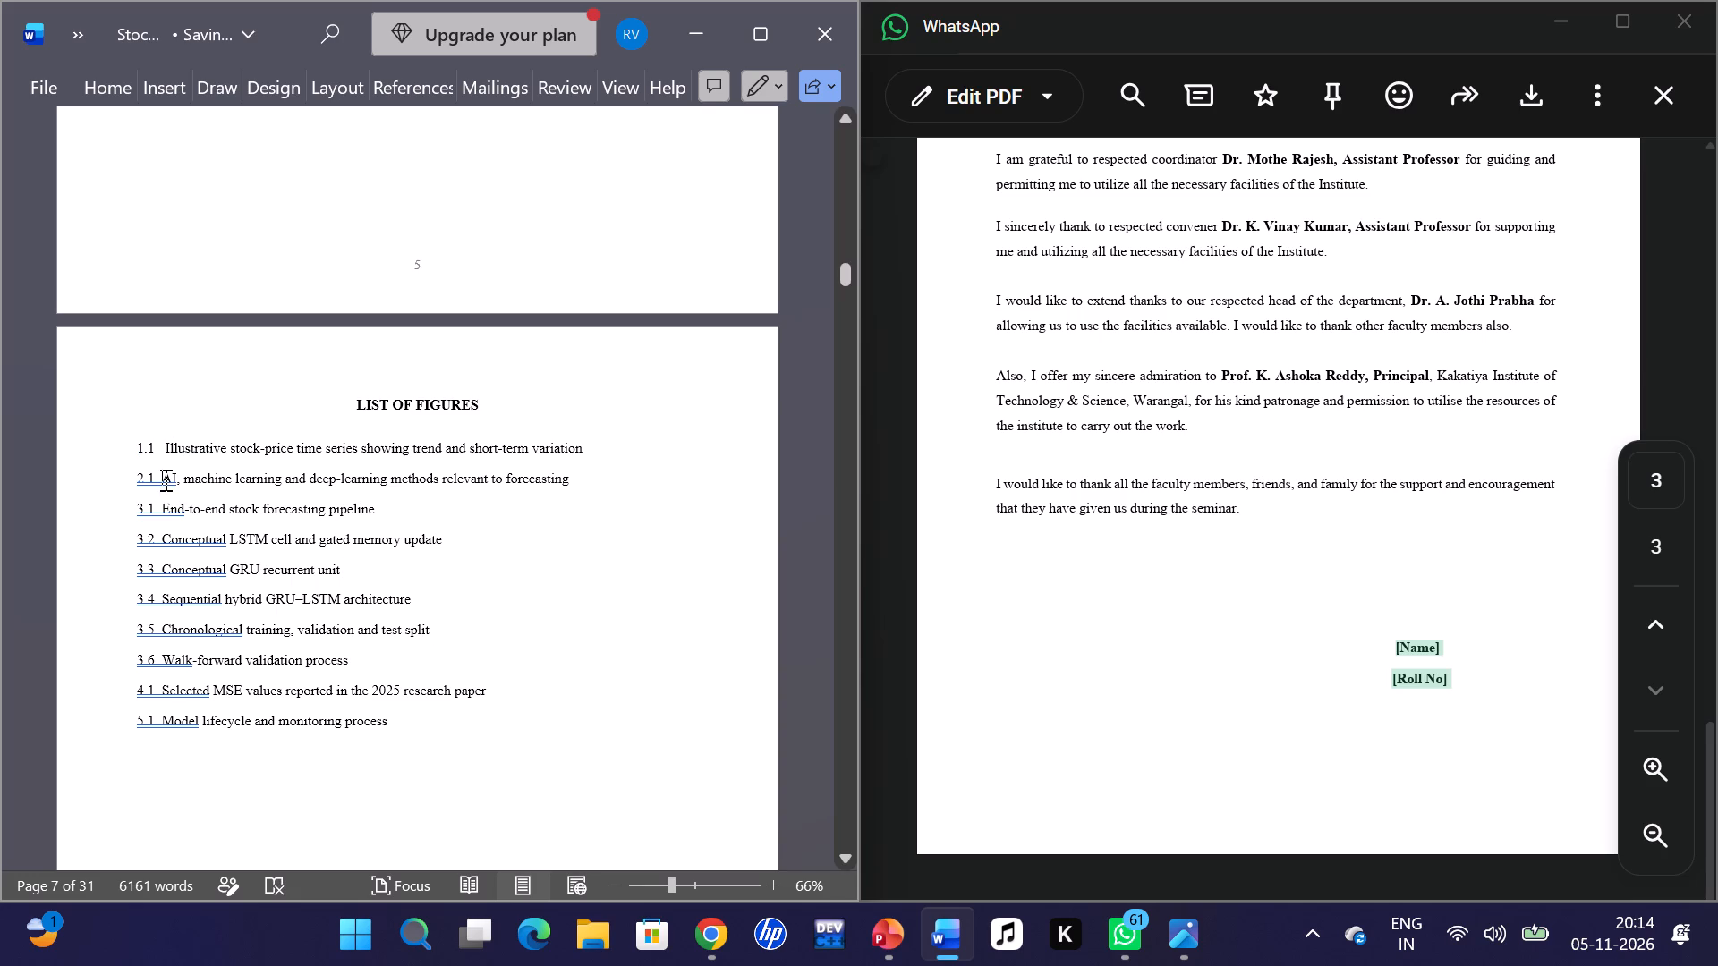
key(space)
click(165, 518)
key(space)
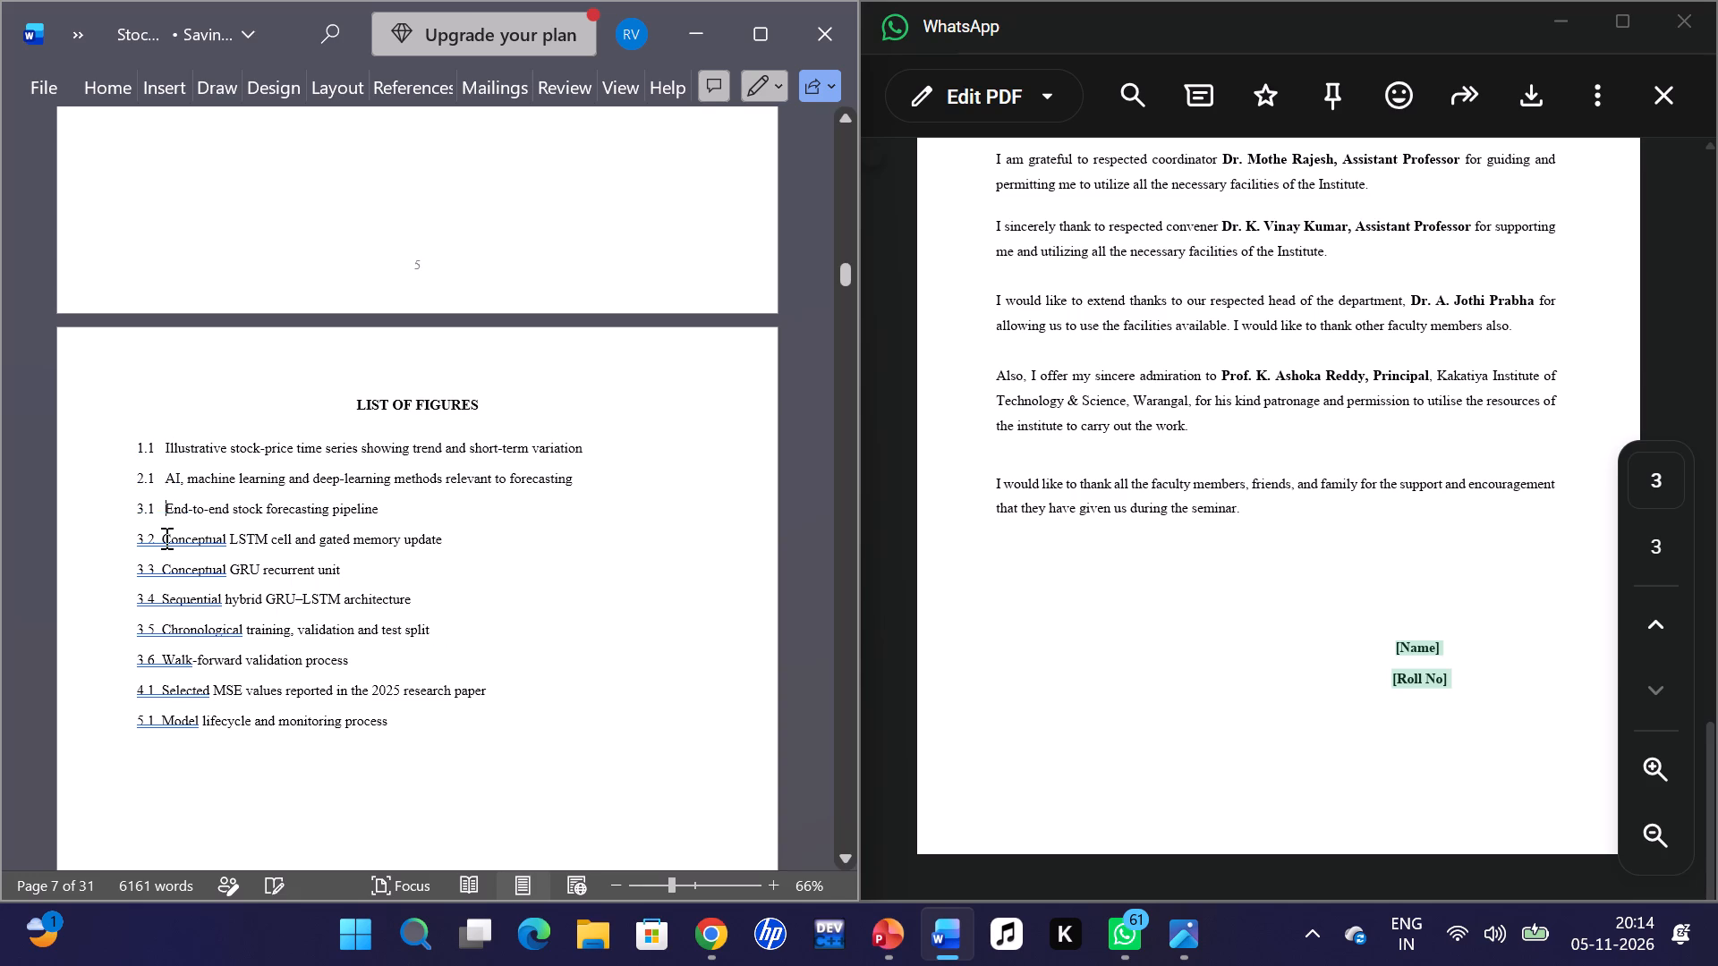
click(159, 538)
key(space)
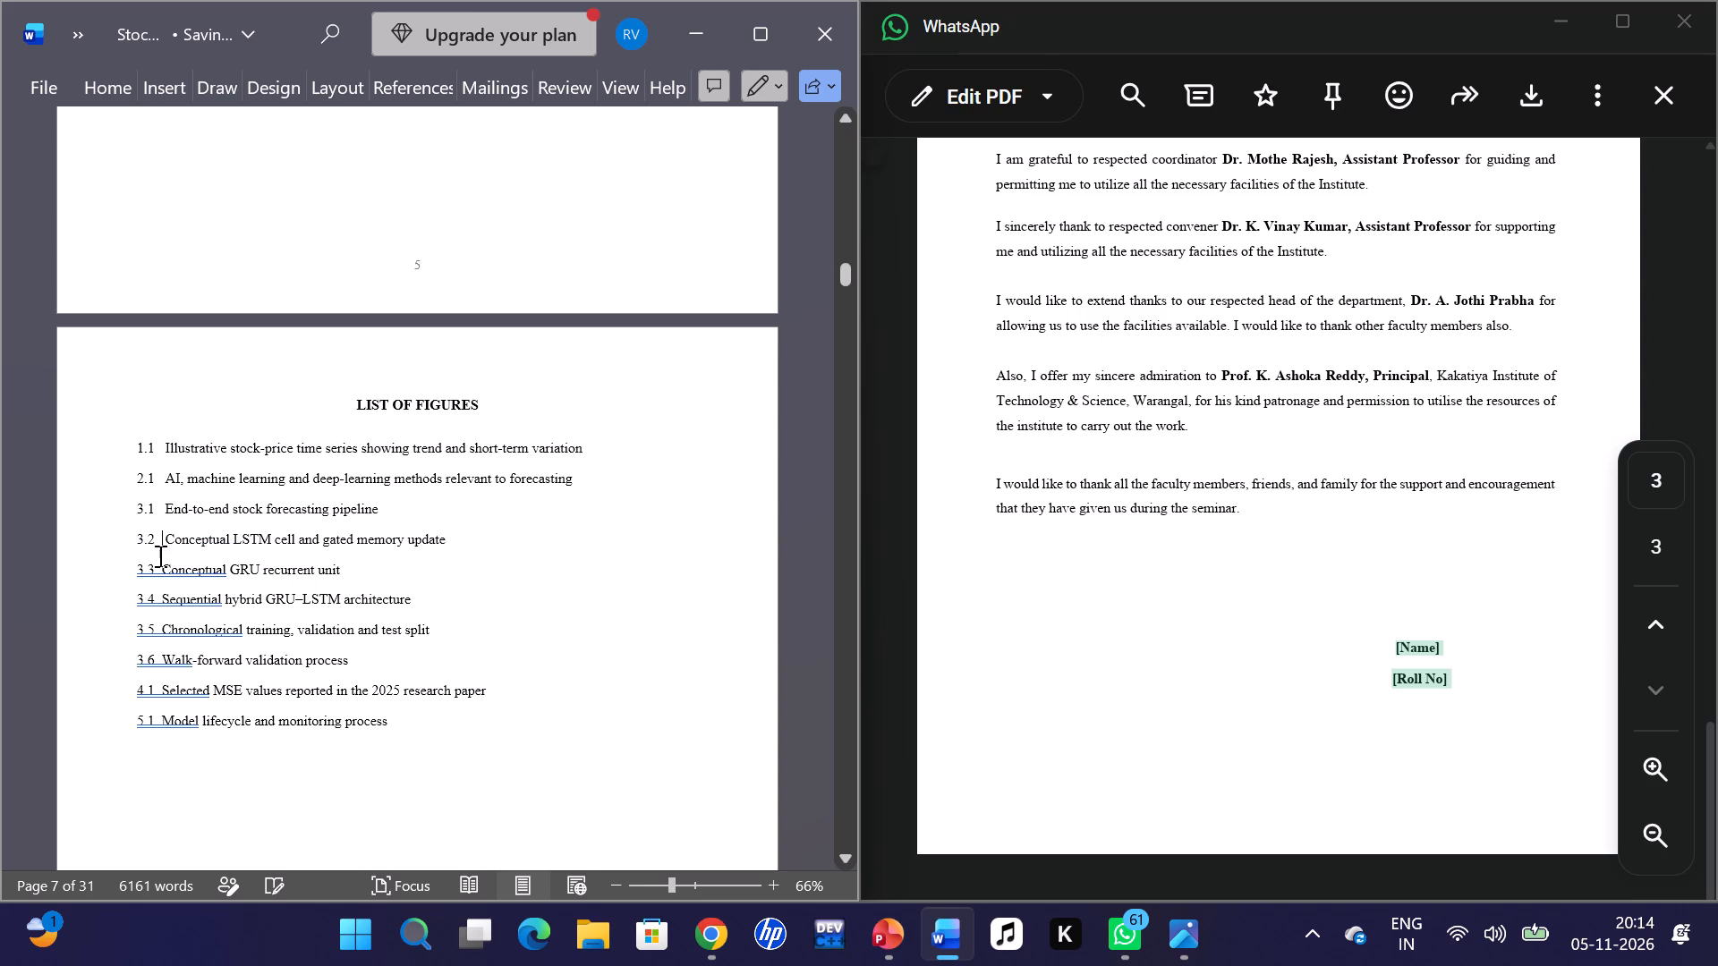
click(158, 563)
key(space)
Add one extra space between number and title in figure entry 3.4, removing any surplus space from entry 3.3.
click(163, 601)
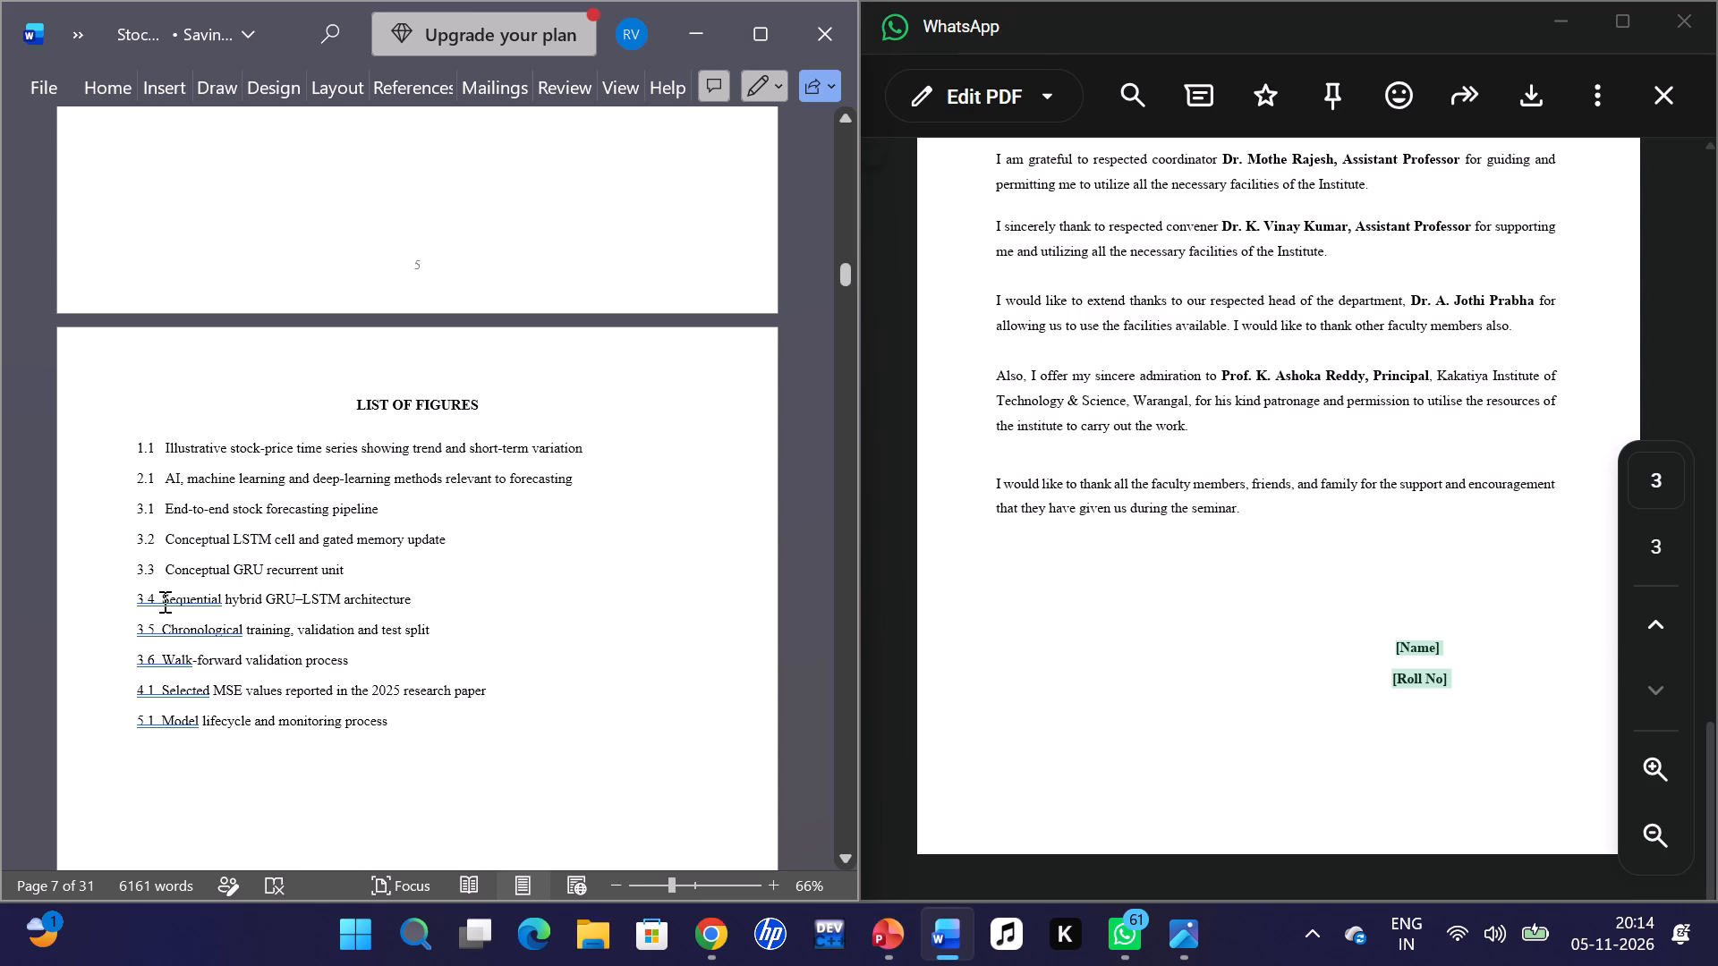
key(space)
key(BackSpace)
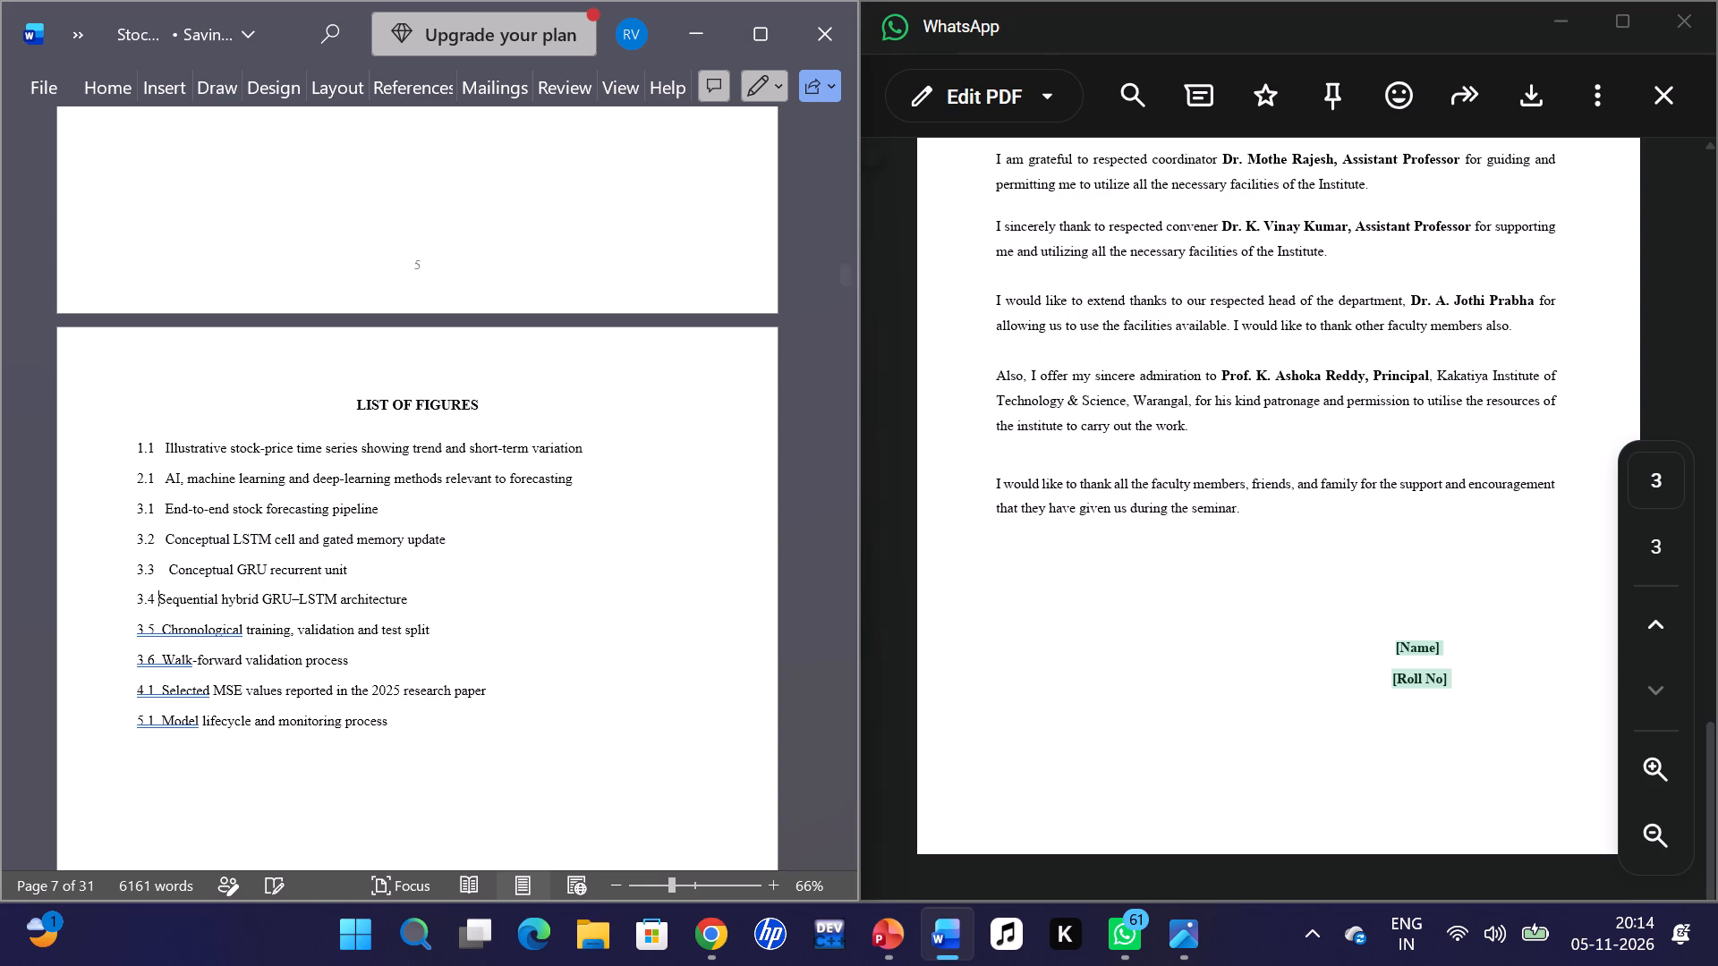
click(163, 613)
key(Left)
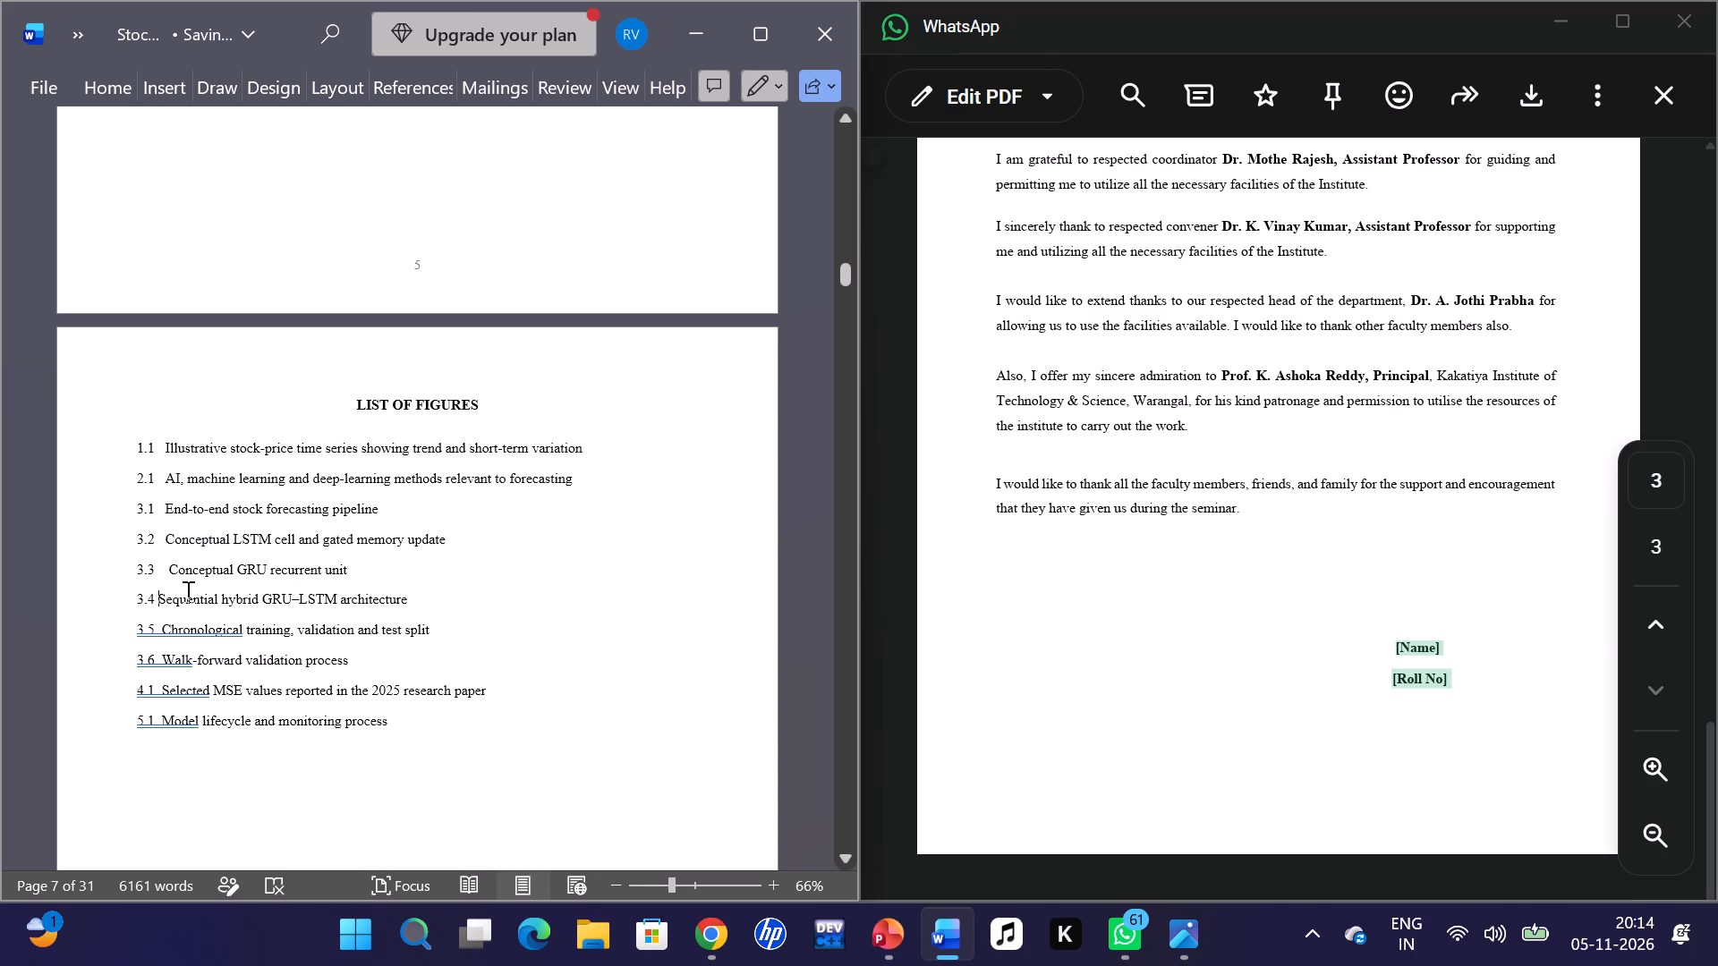
key(space)
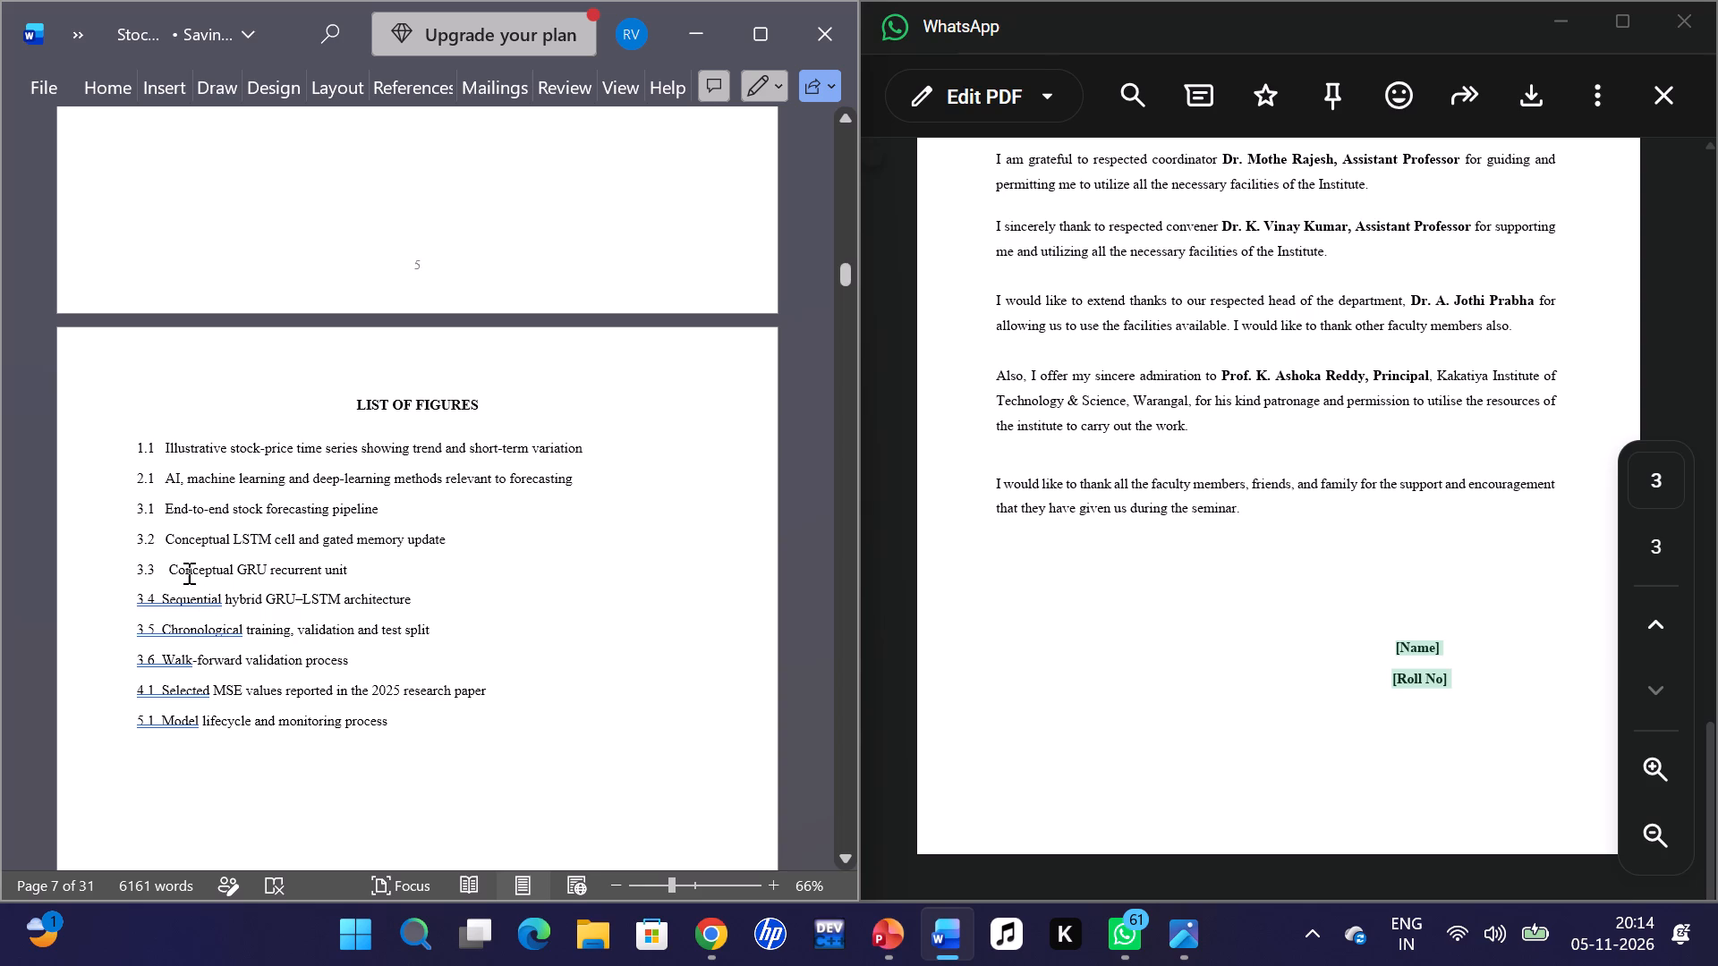
click(173, 570)
key(BackSpace)
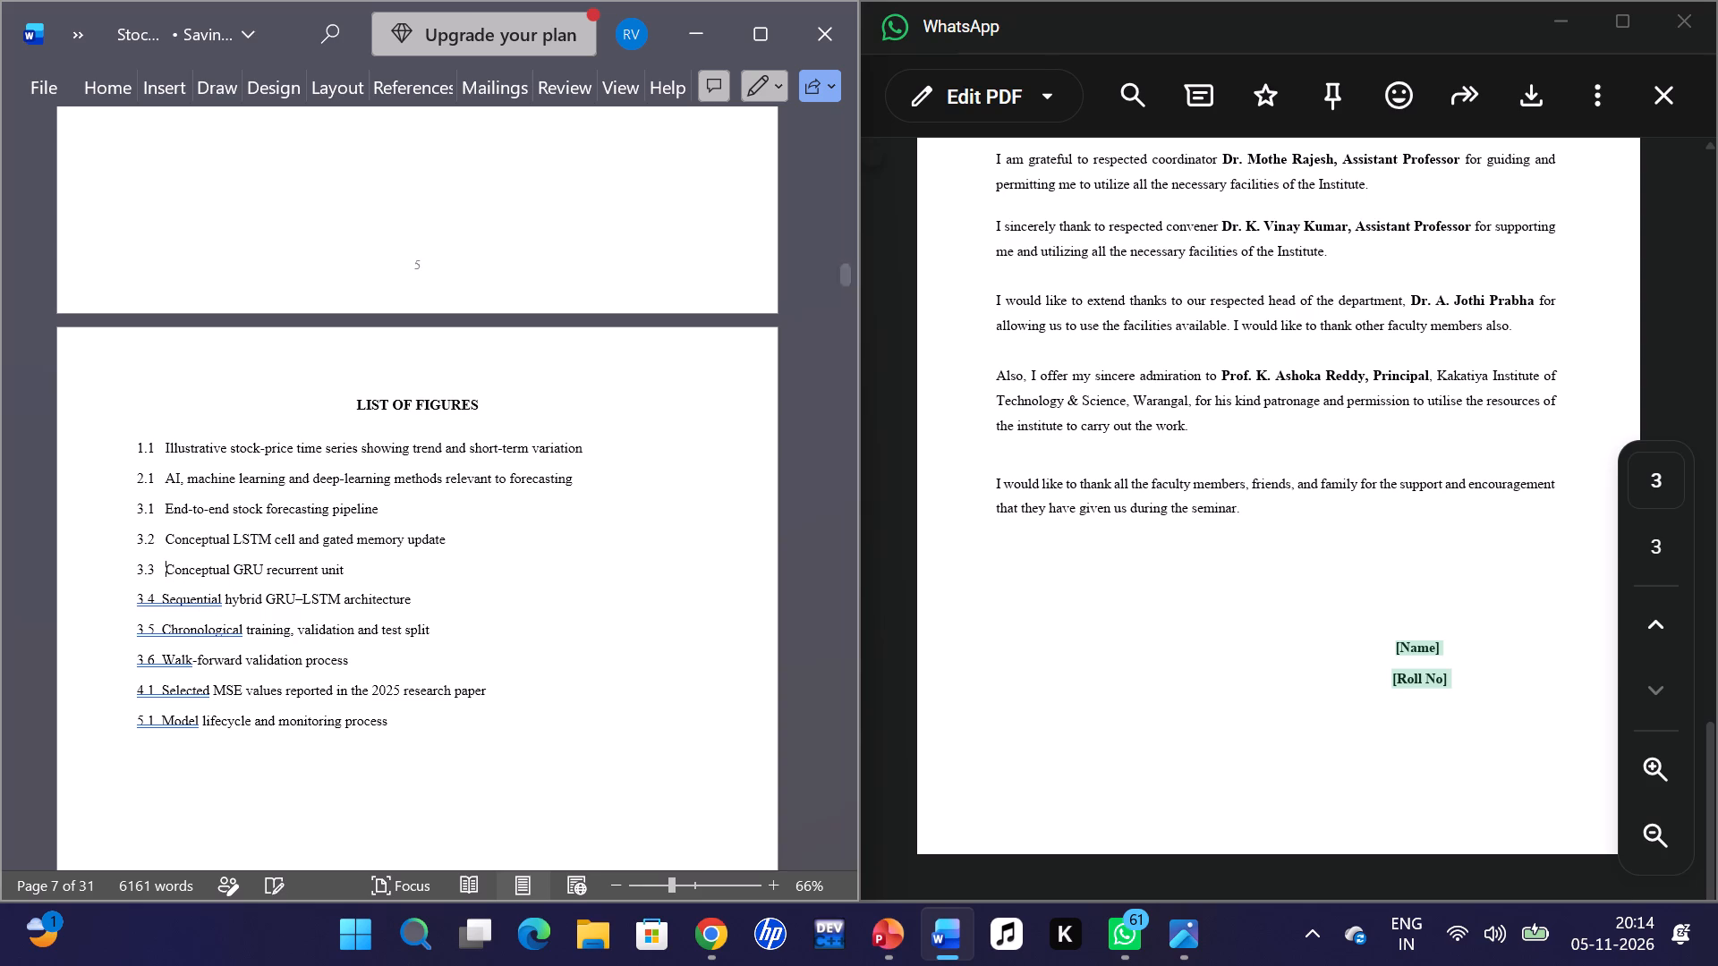
click(162, 594)
key(space)
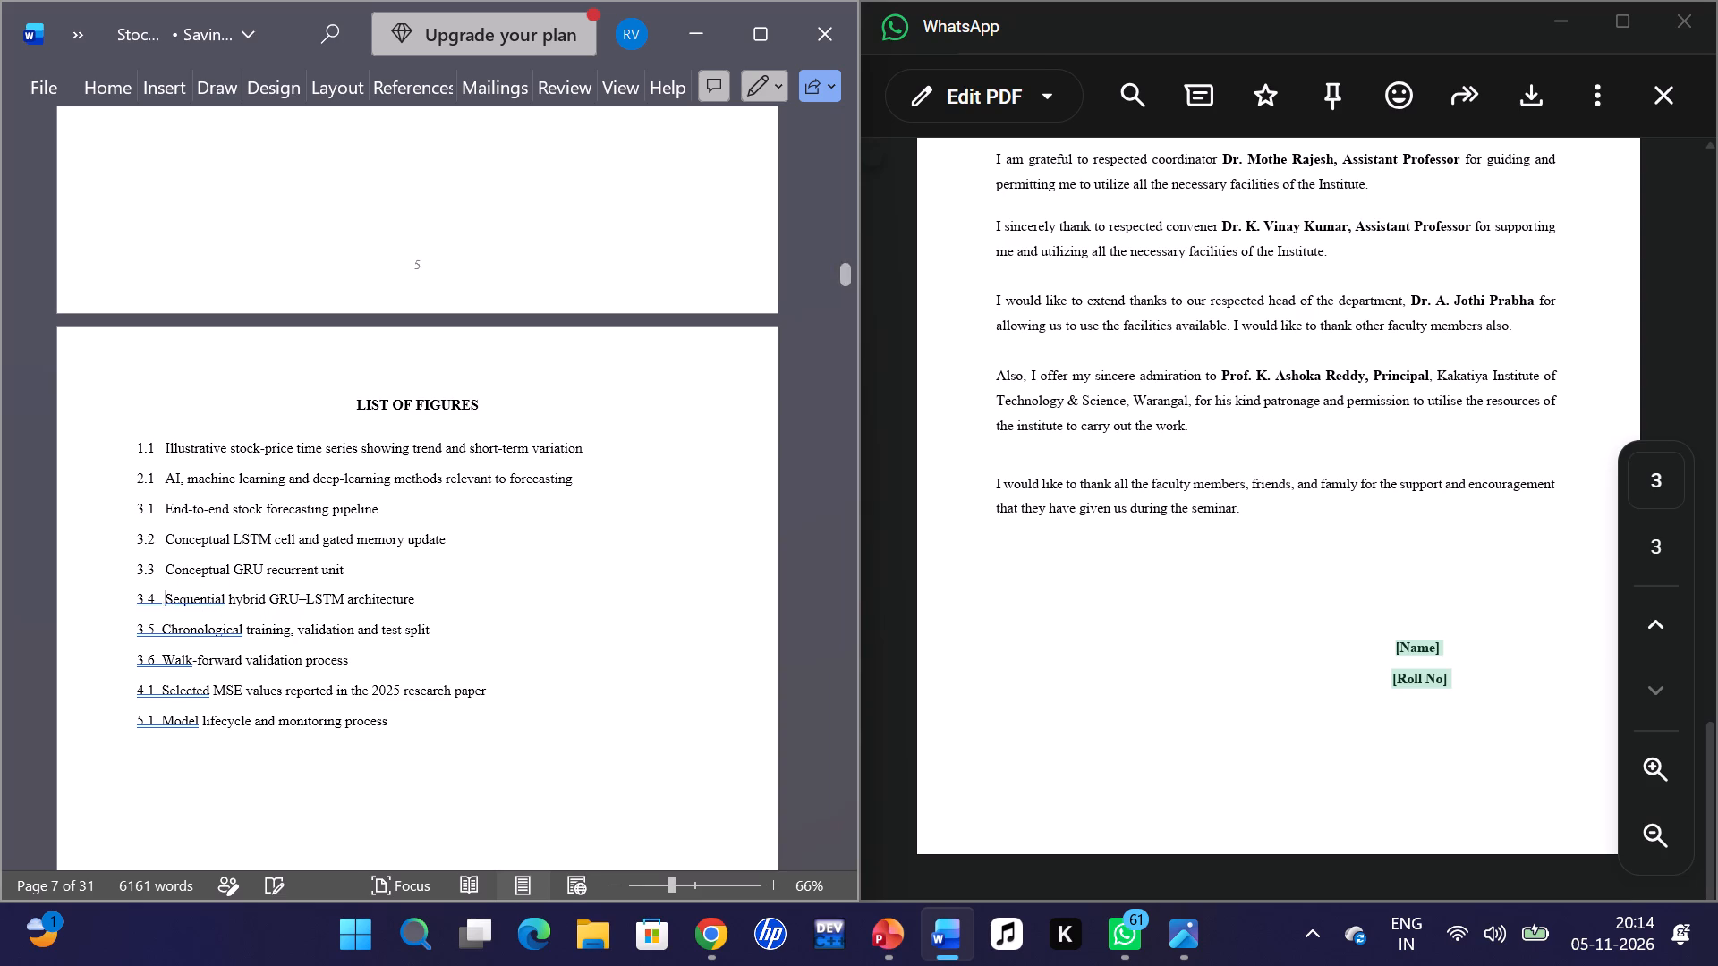
Add one extra space between number and title in figure entry 3.5 and adjust the spacing in entry 3.6.
click(160, 618)
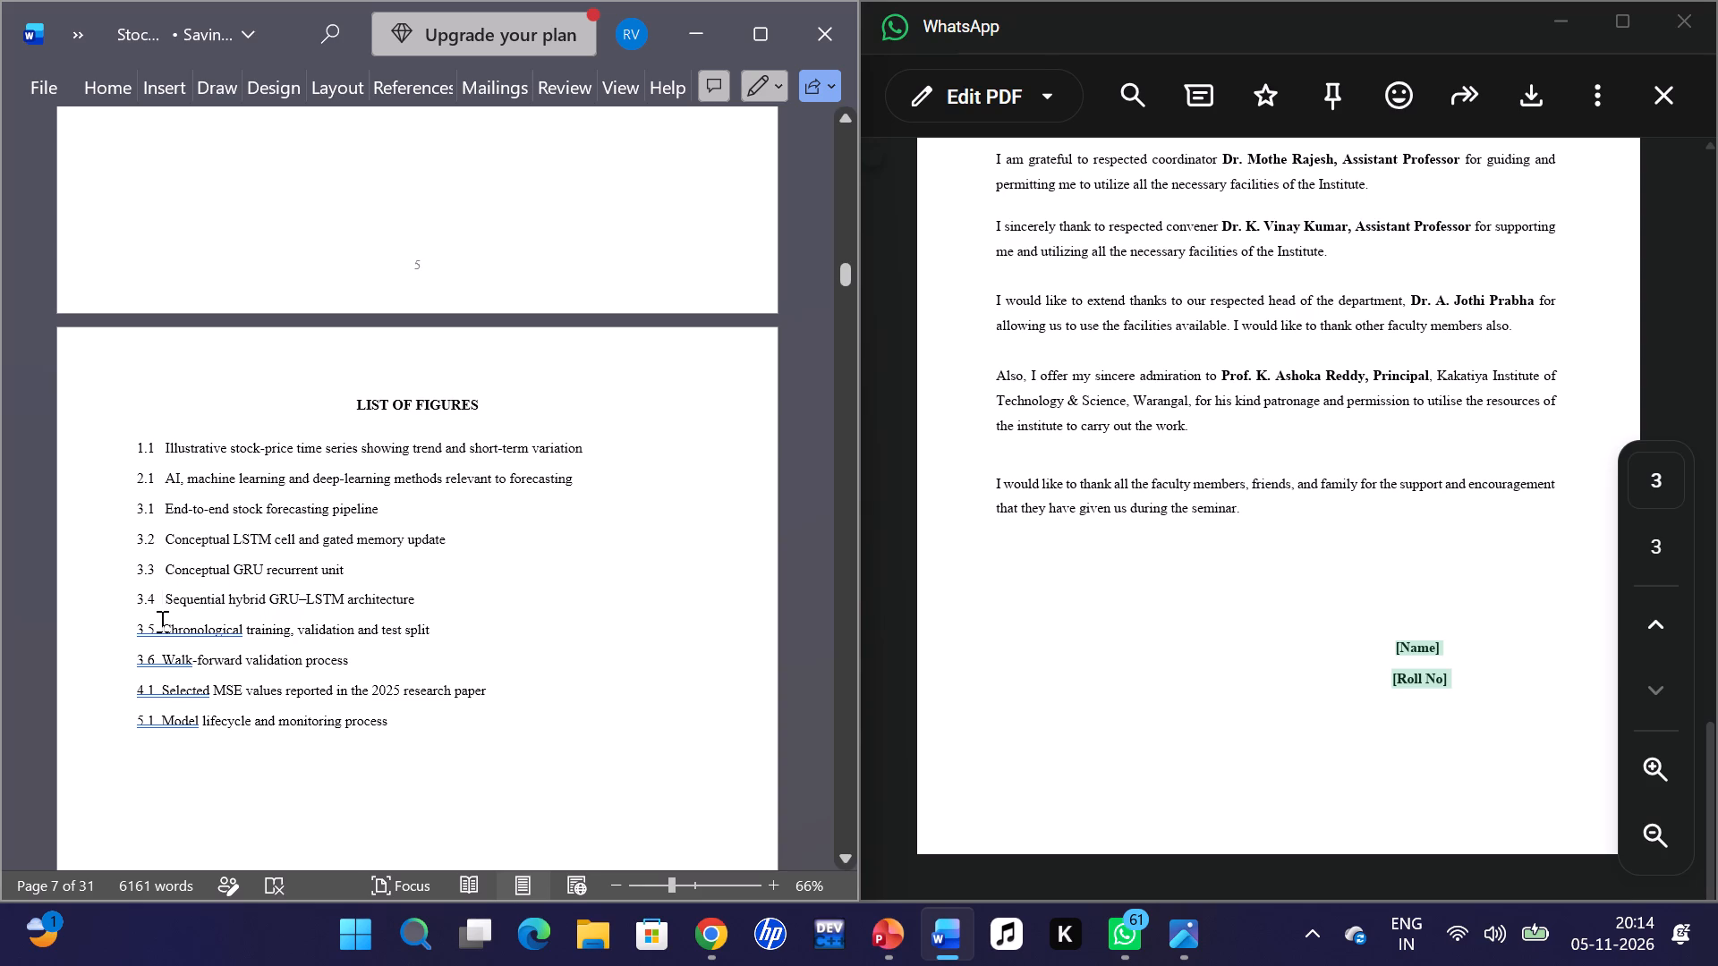
click(160, 621)
key(space)
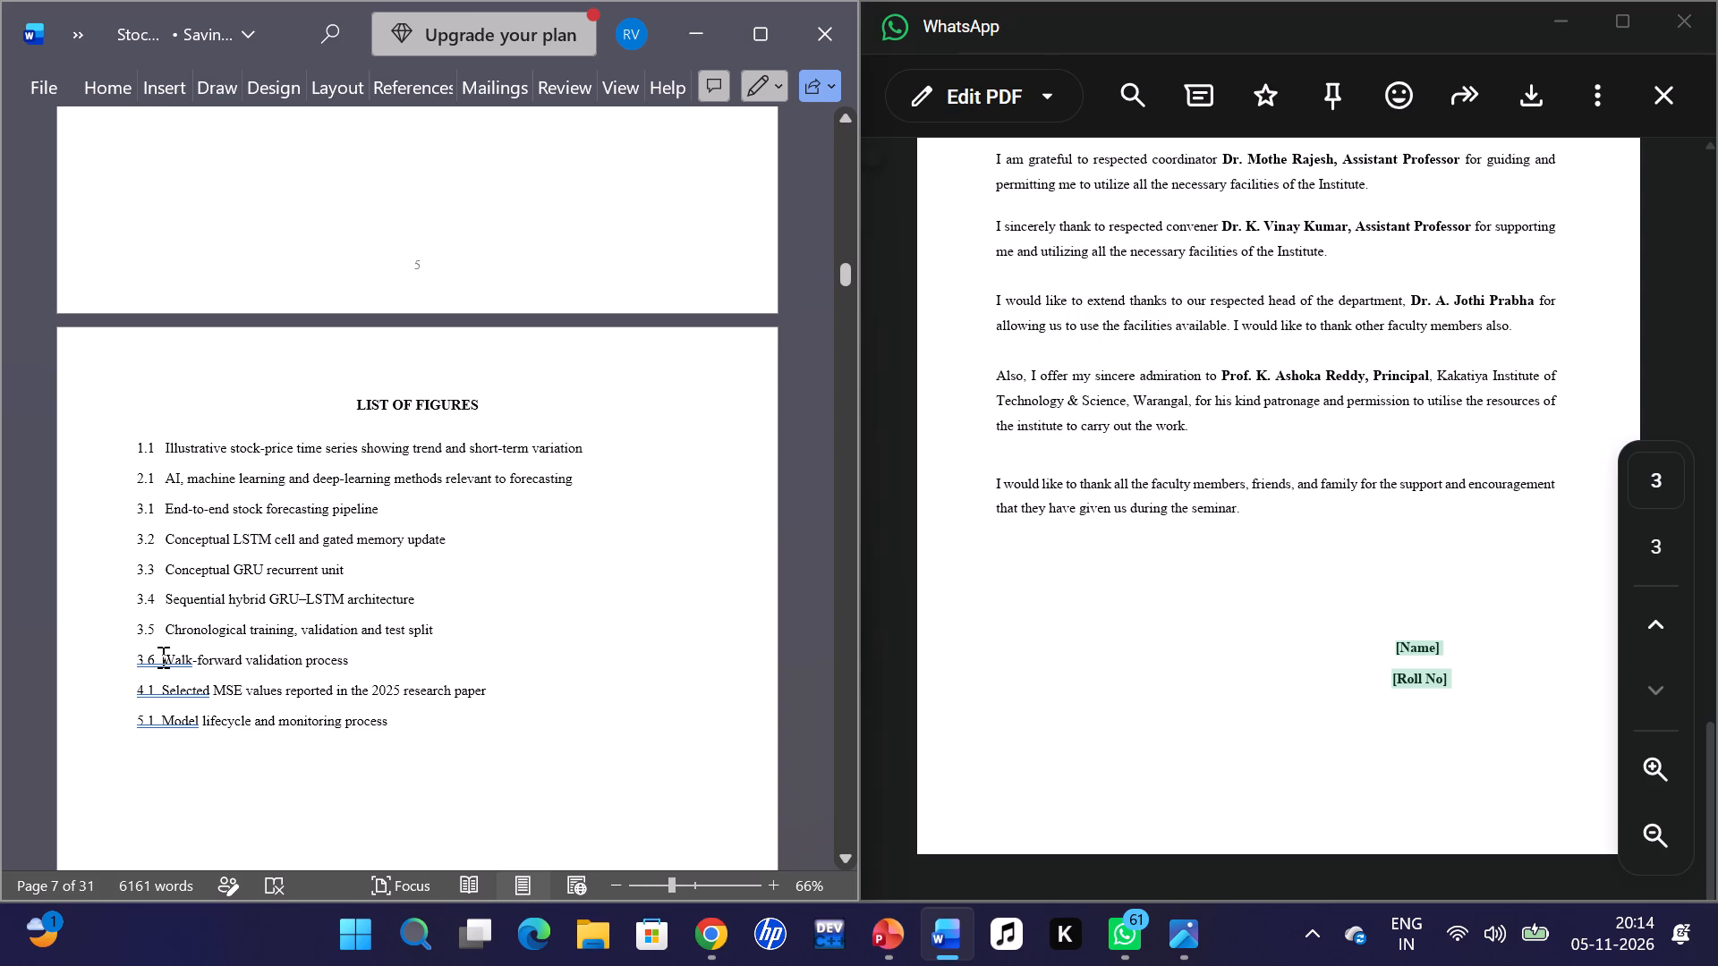
click(161, 657)
key(space)
key(BackSpace)
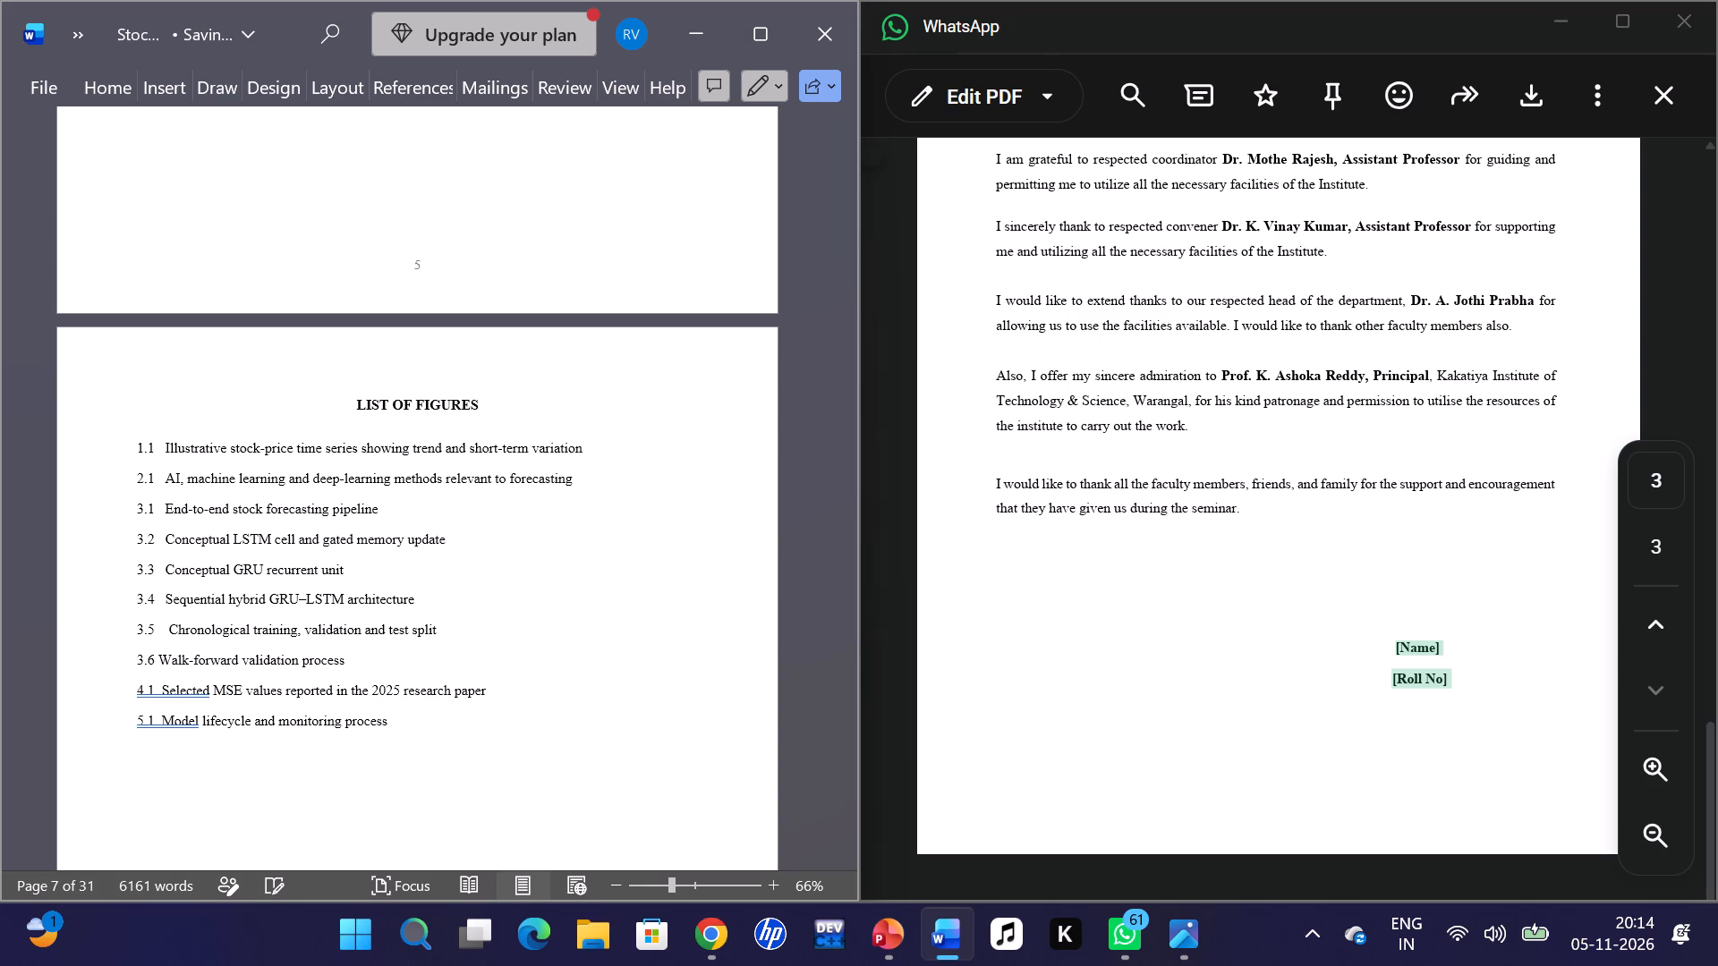
click(161, 657)
click(172, 630)
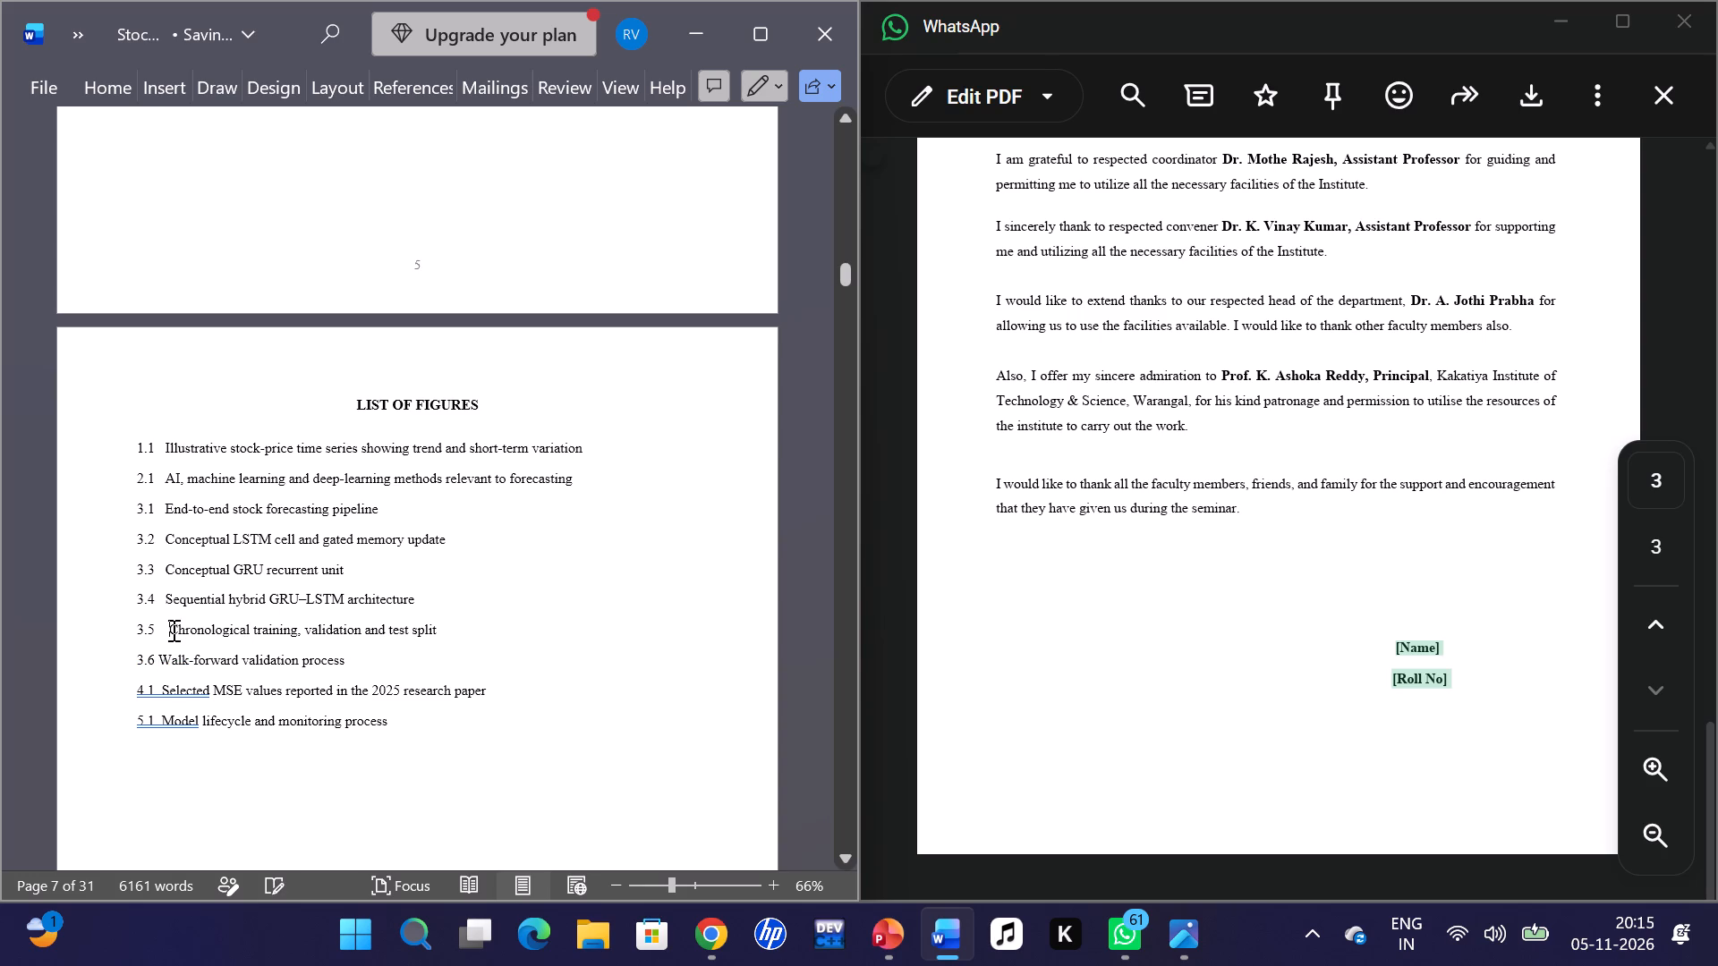
key(BackSpace)
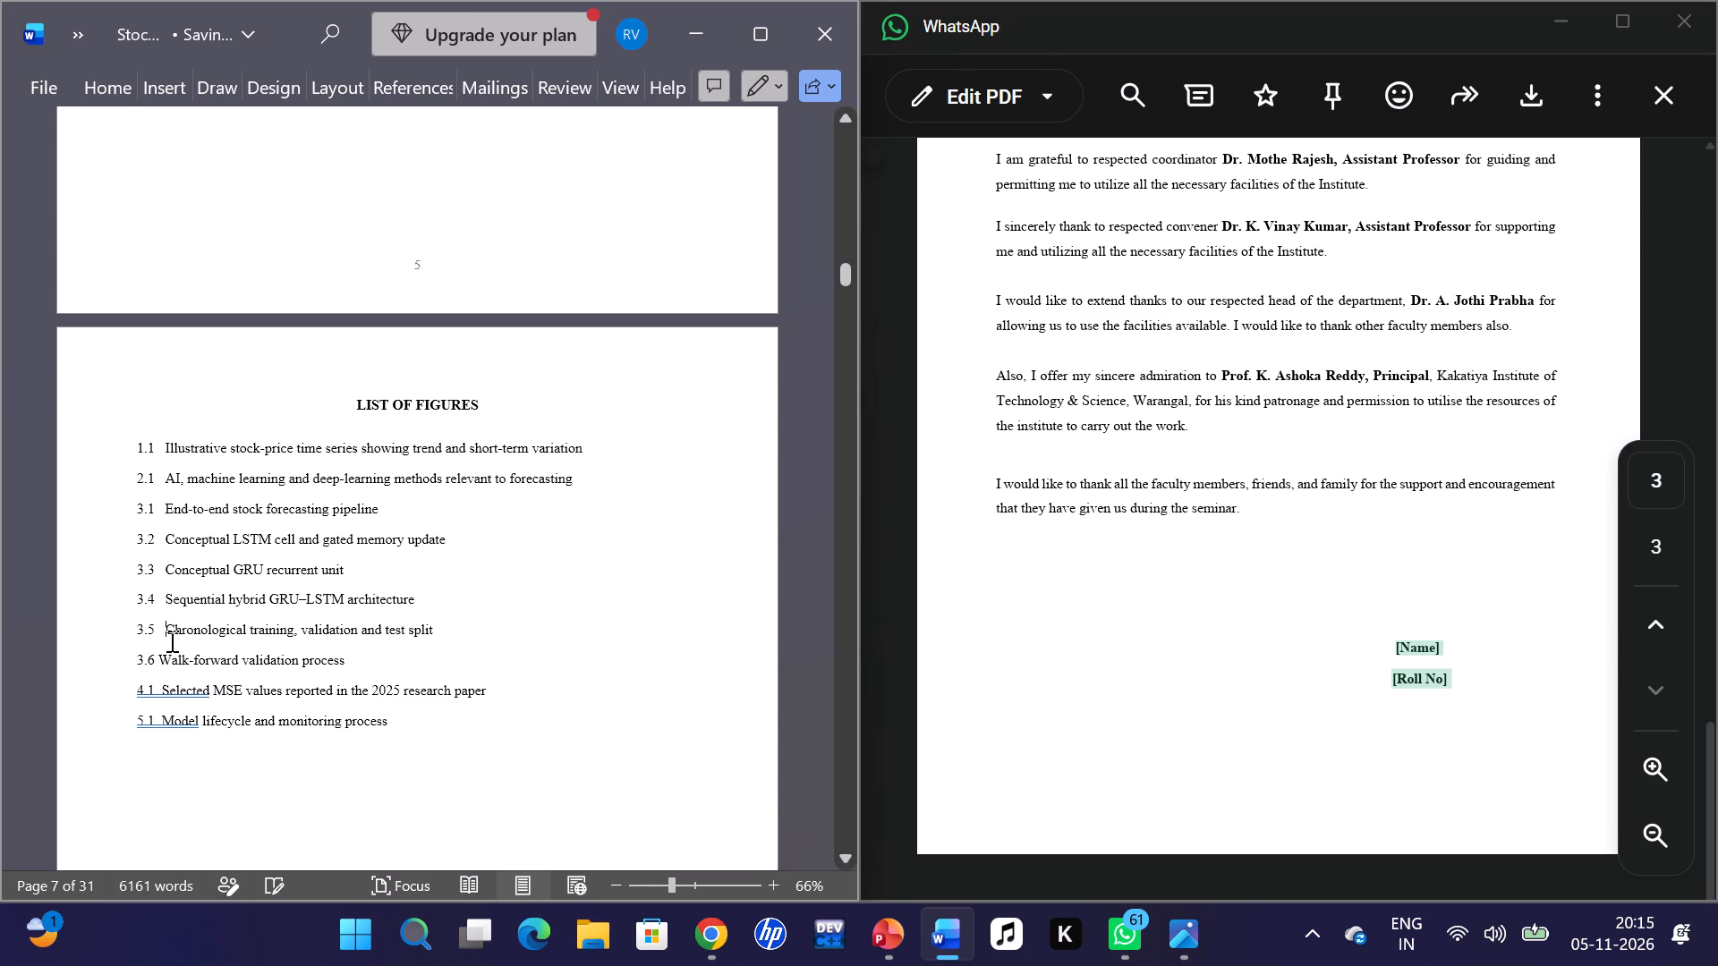
Add one extra space between number and title in List of Figures entries 4.1, 5.1 and 3.6.
click(160, 686)
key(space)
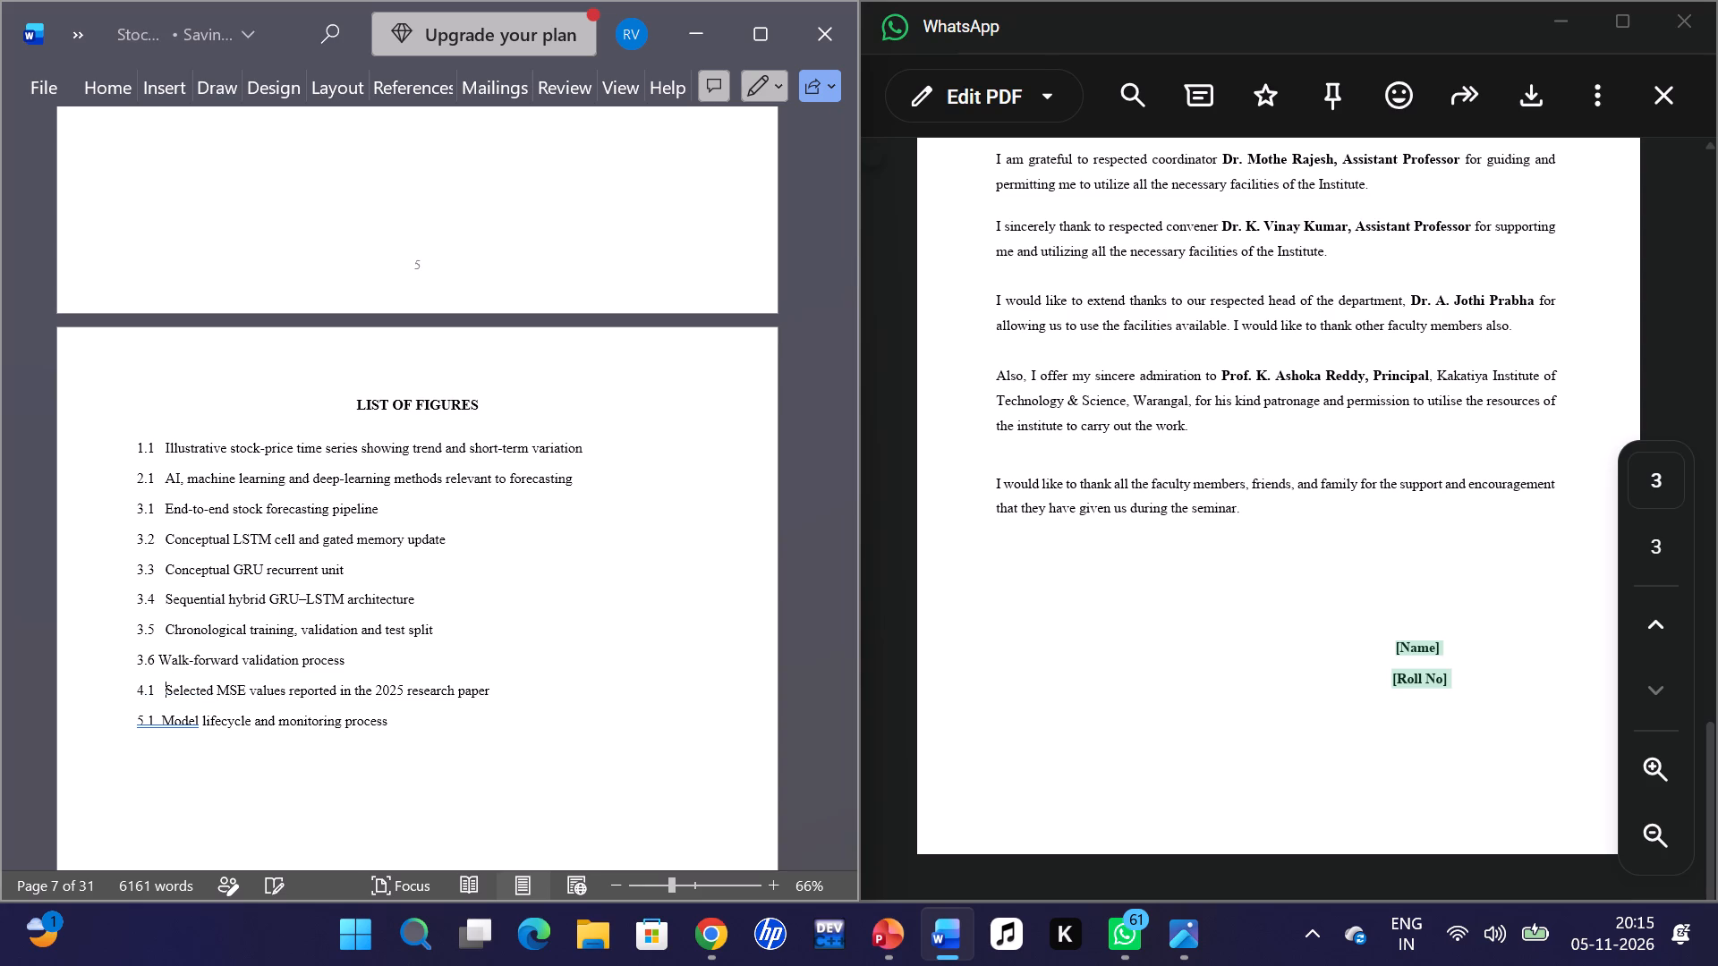
key(BackSpace)
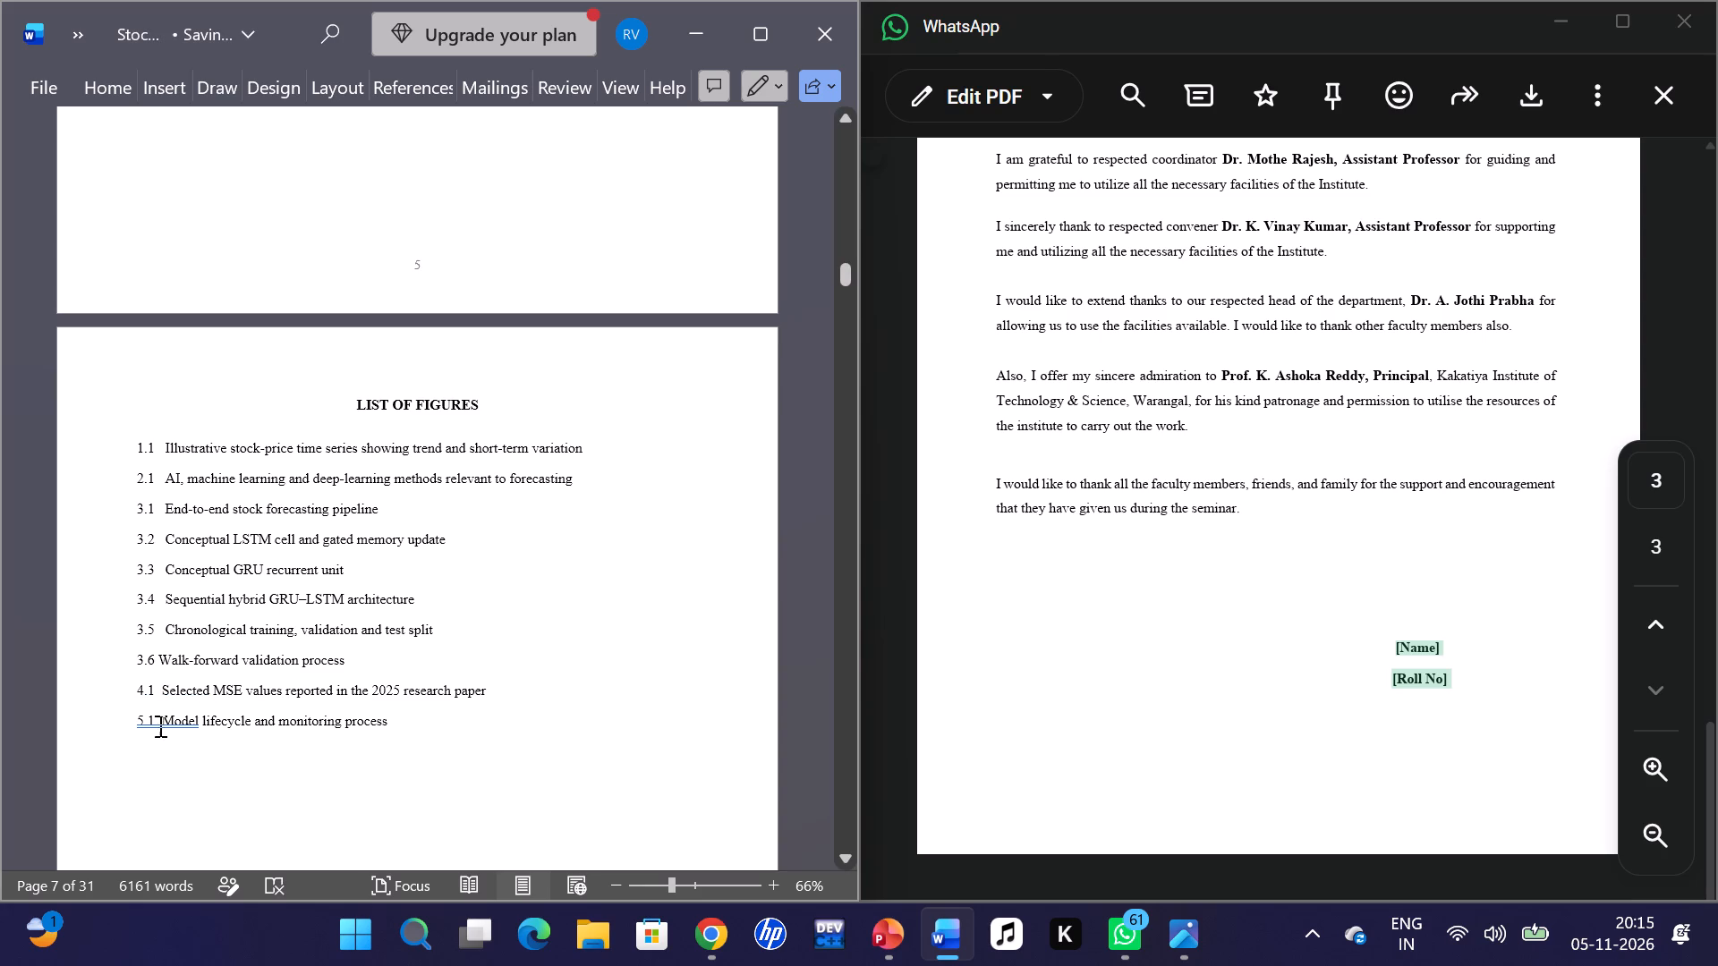
click(158, 727)
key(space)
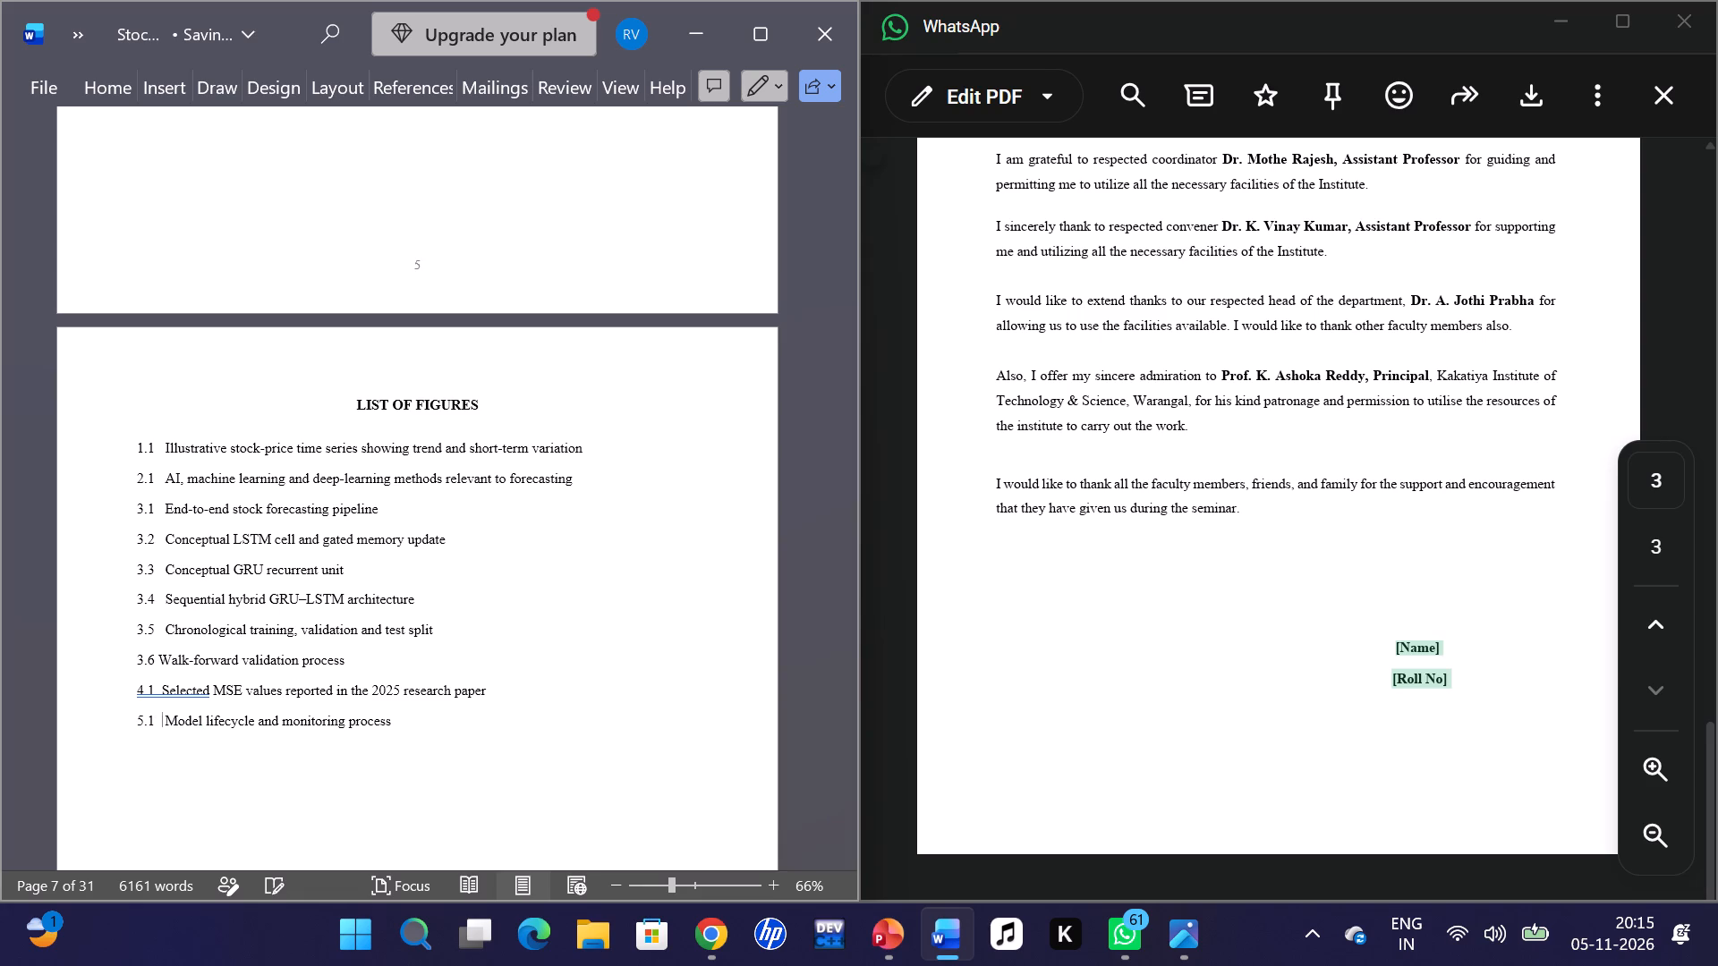
click(159, 698)
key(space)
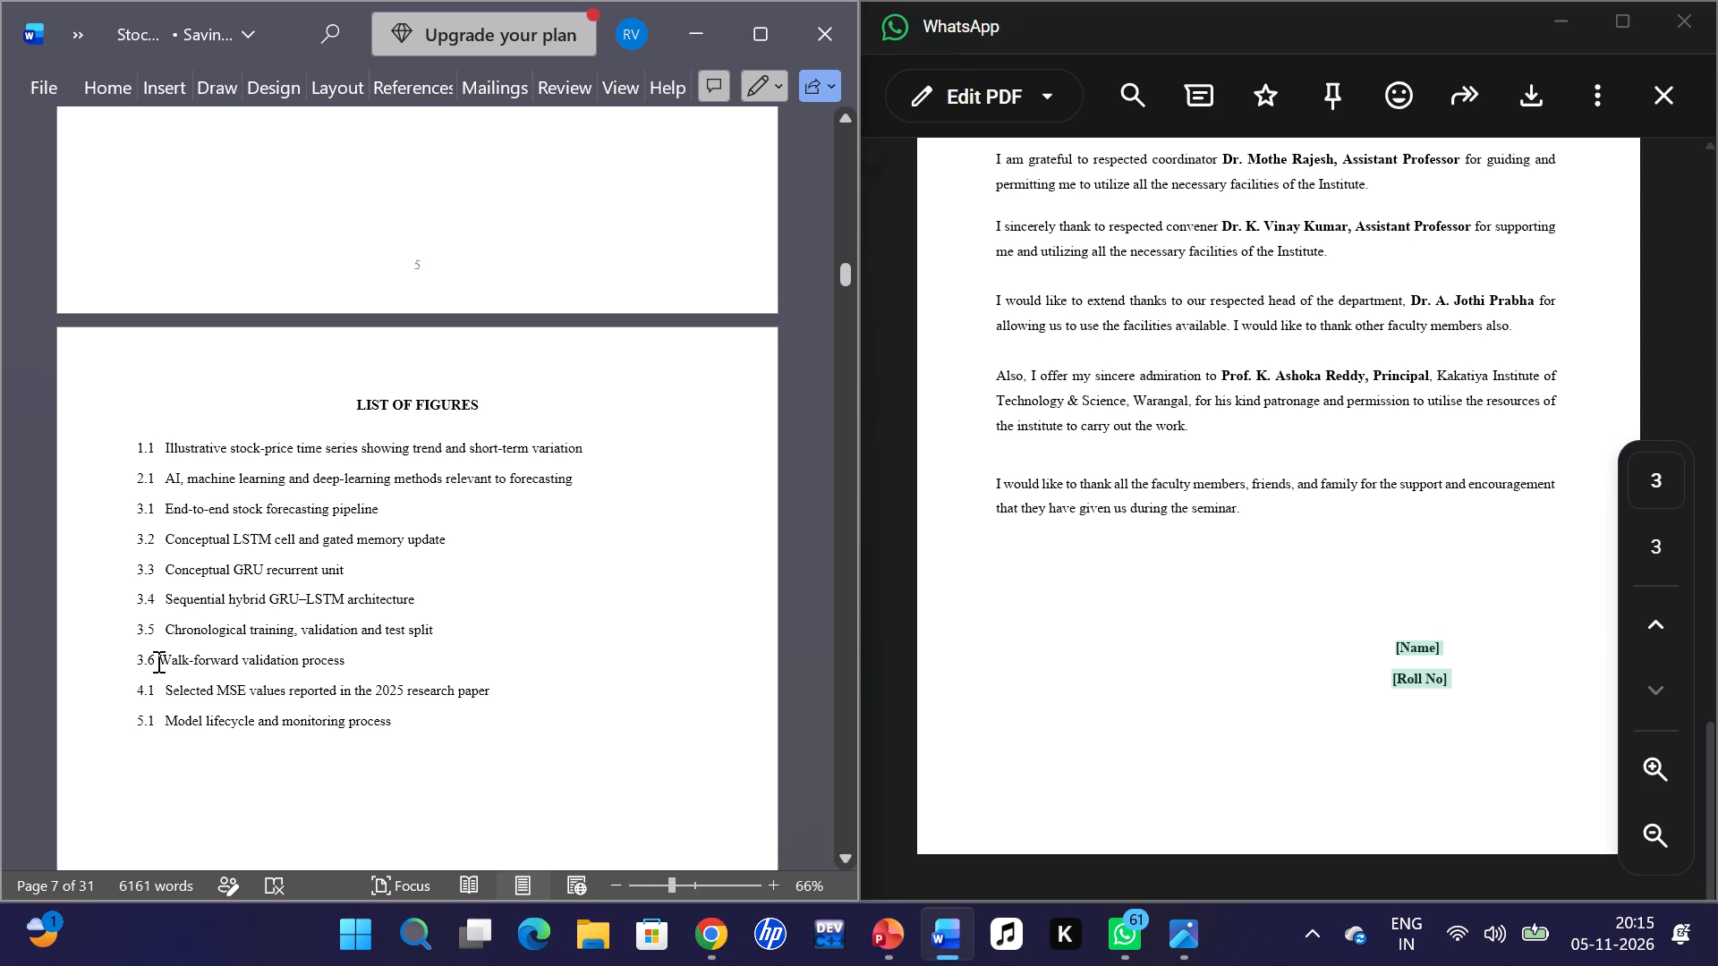
click(157, 661)
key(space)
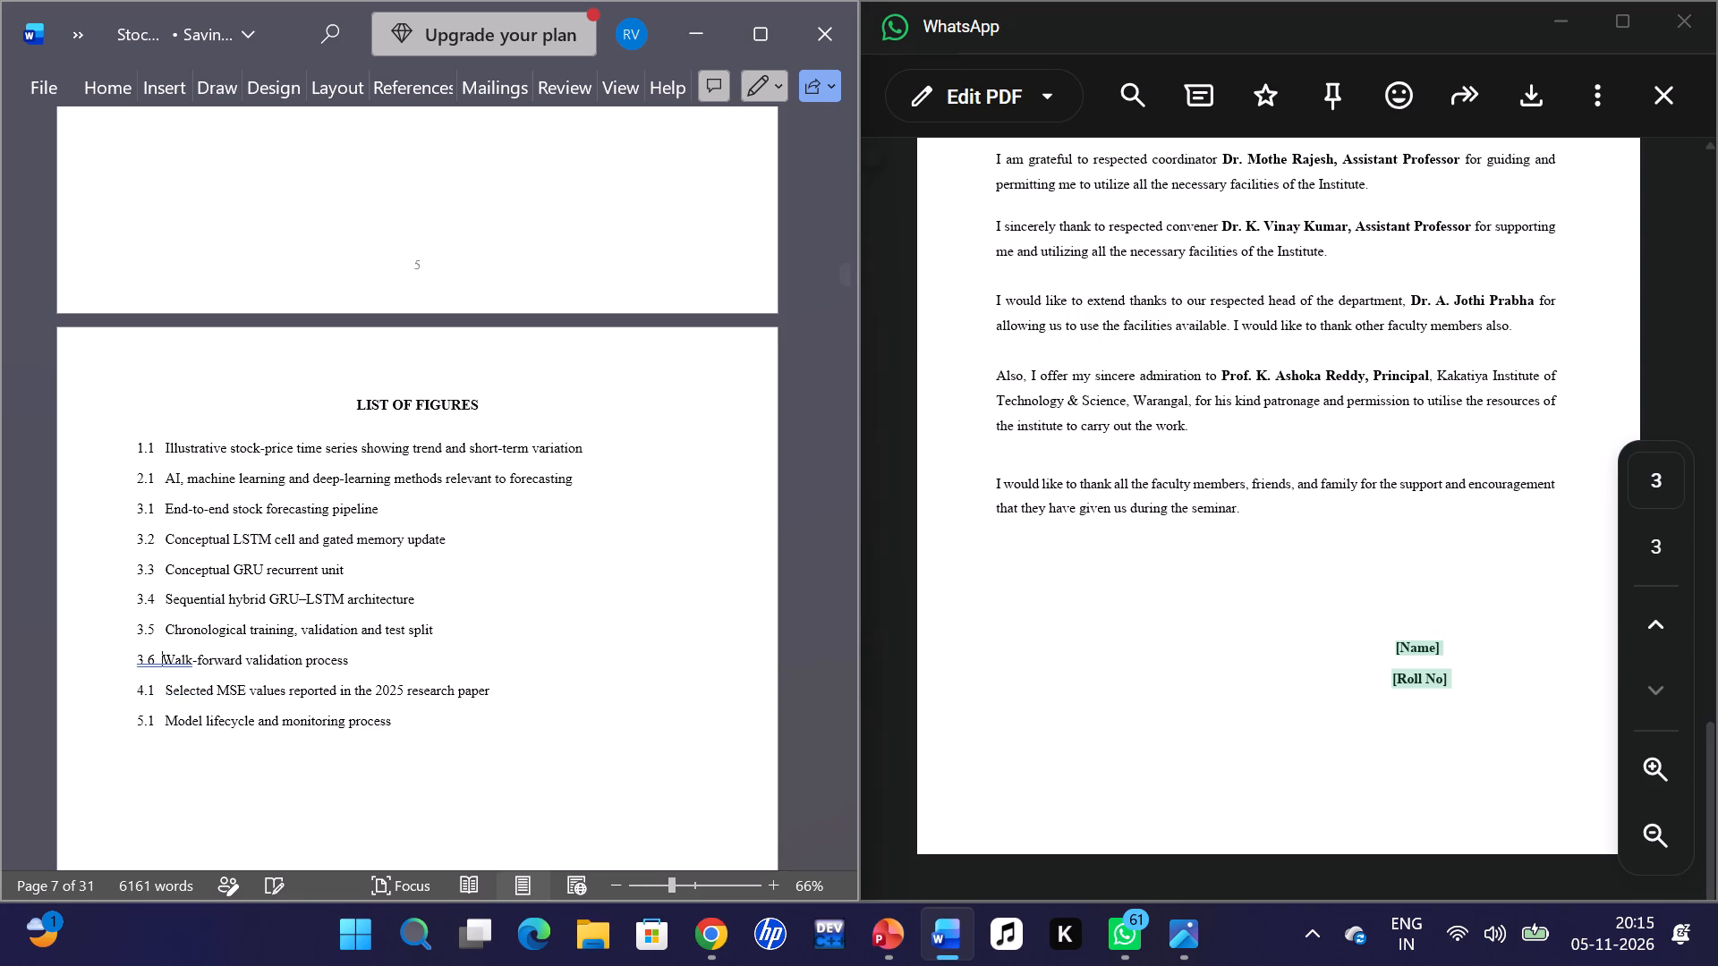
Remove one space between number and title in figure entry 3.5.
click(166, 630)
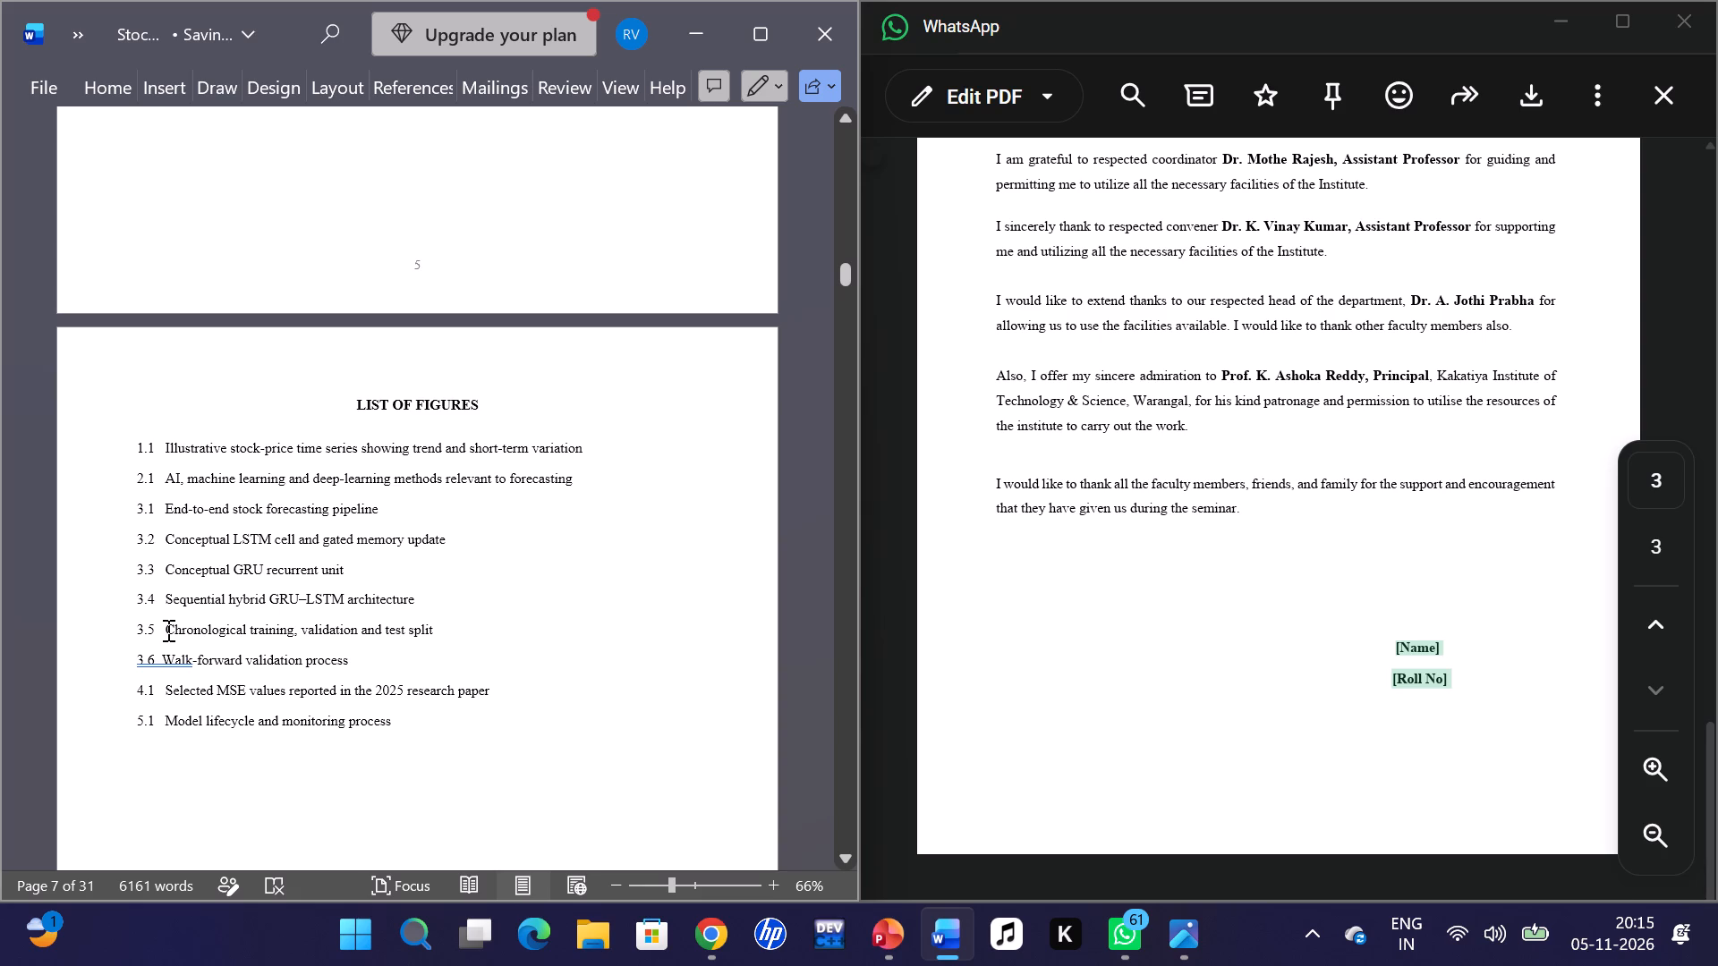
key(BackSpace)
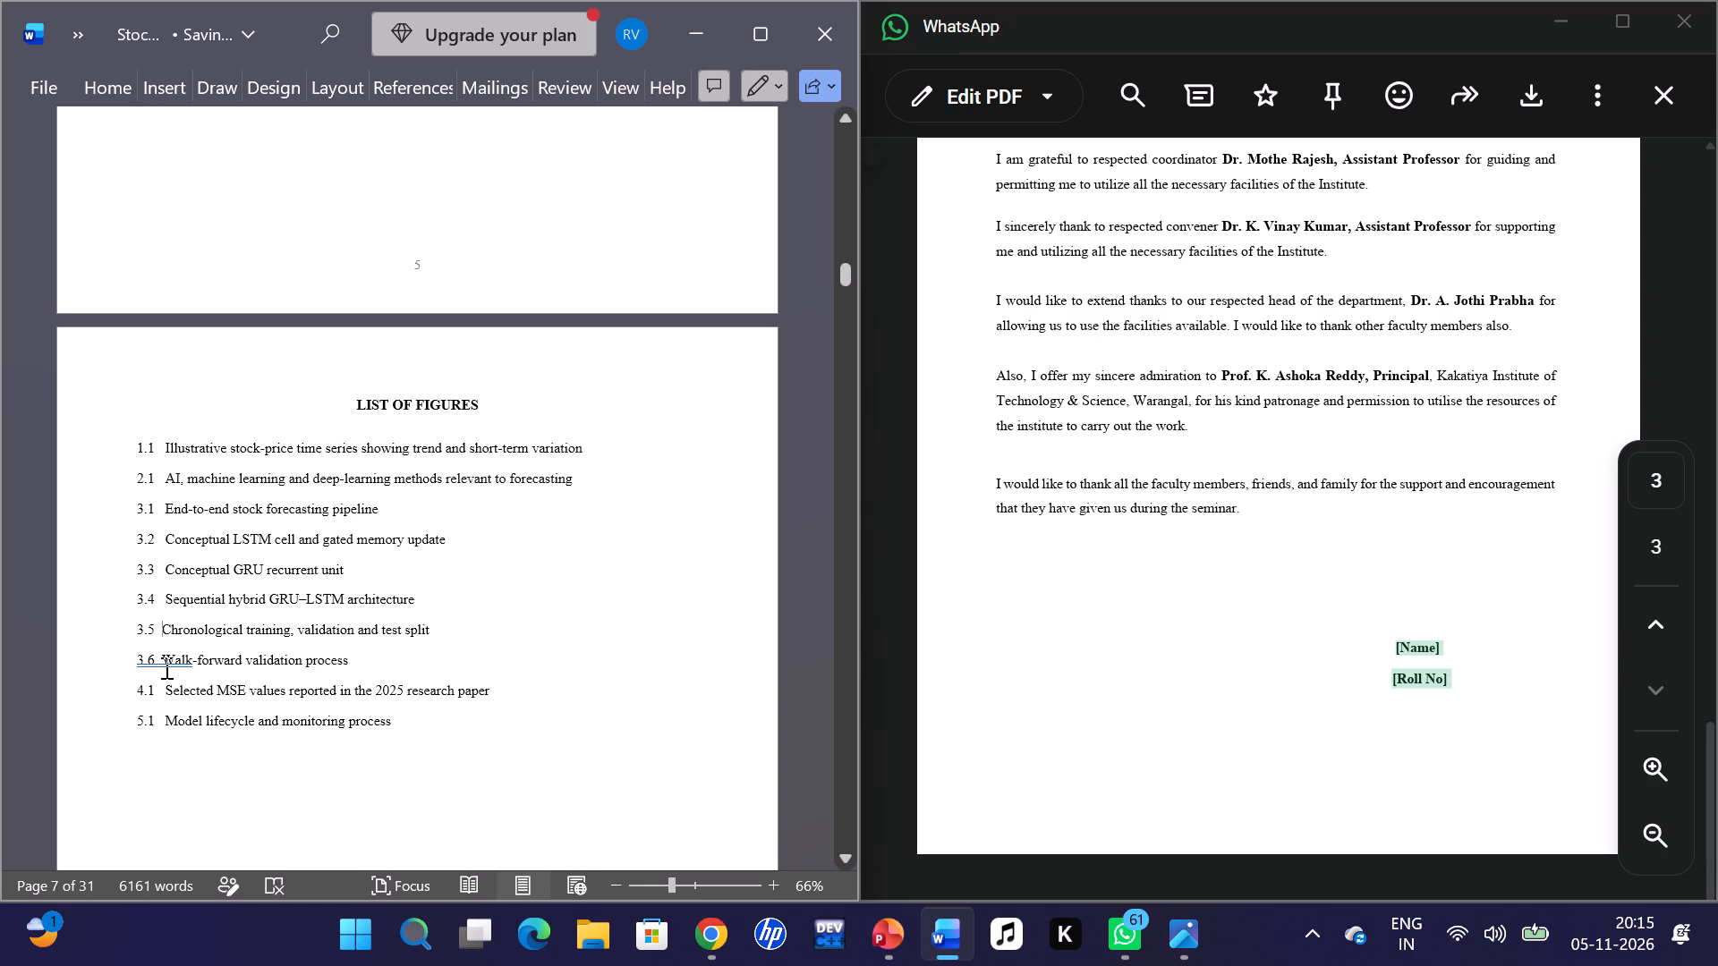
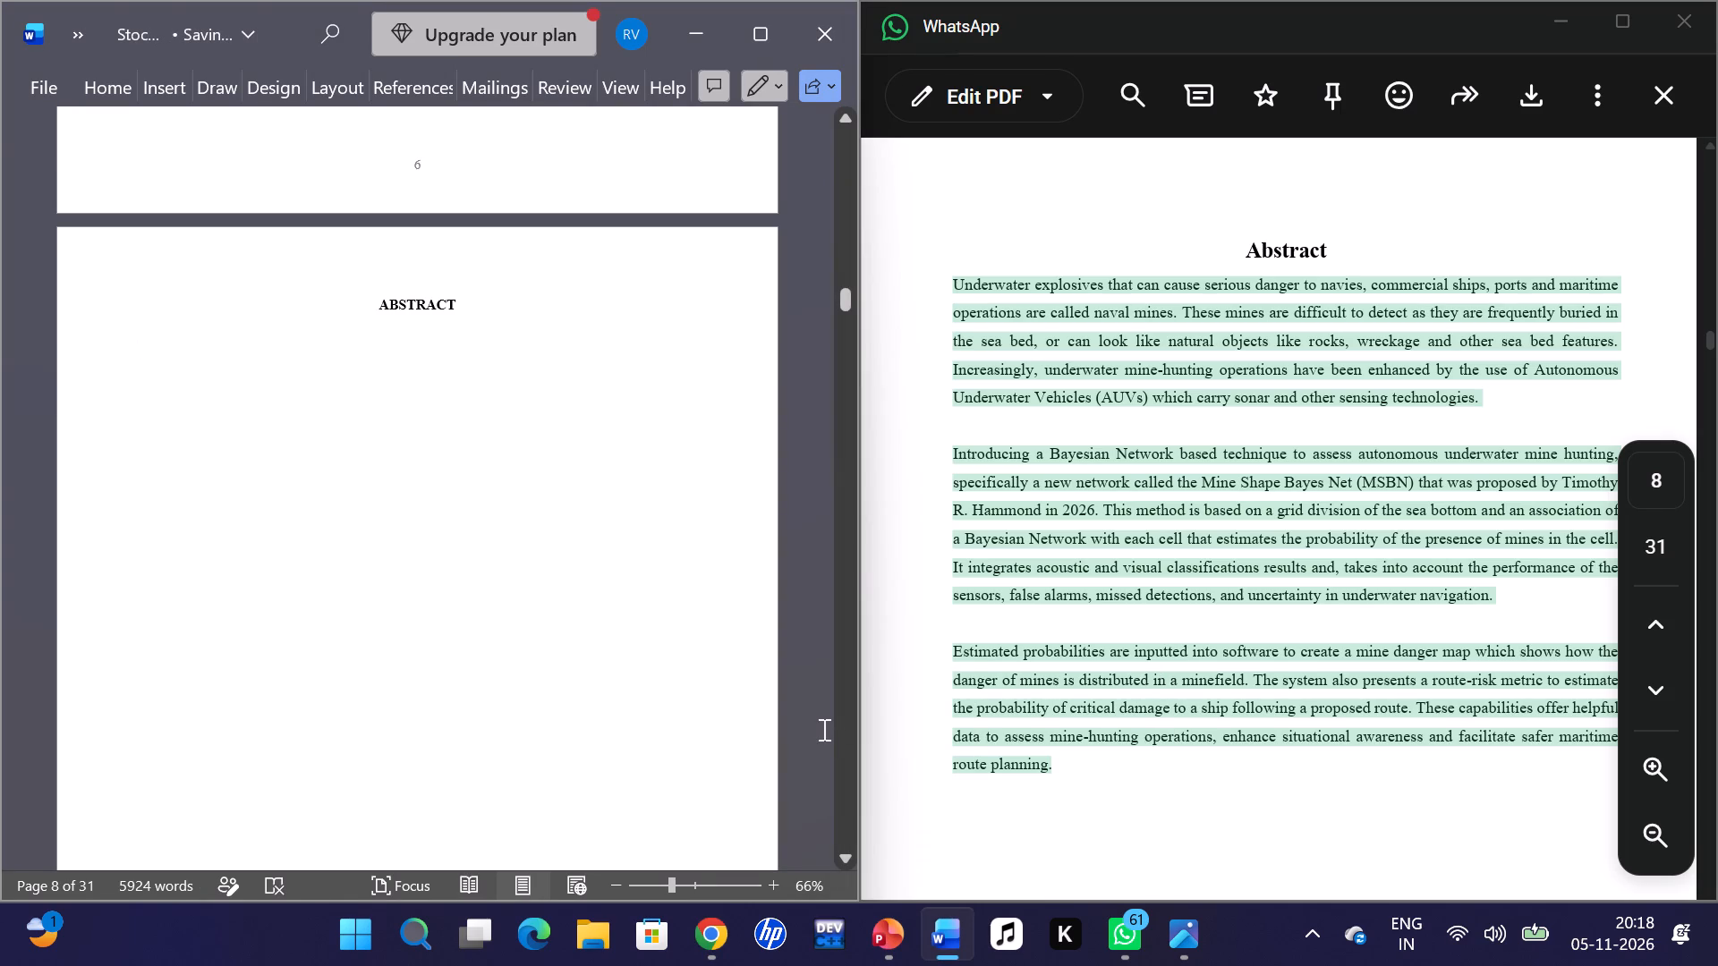
key(ctrl+c)
key(ctrl+v)
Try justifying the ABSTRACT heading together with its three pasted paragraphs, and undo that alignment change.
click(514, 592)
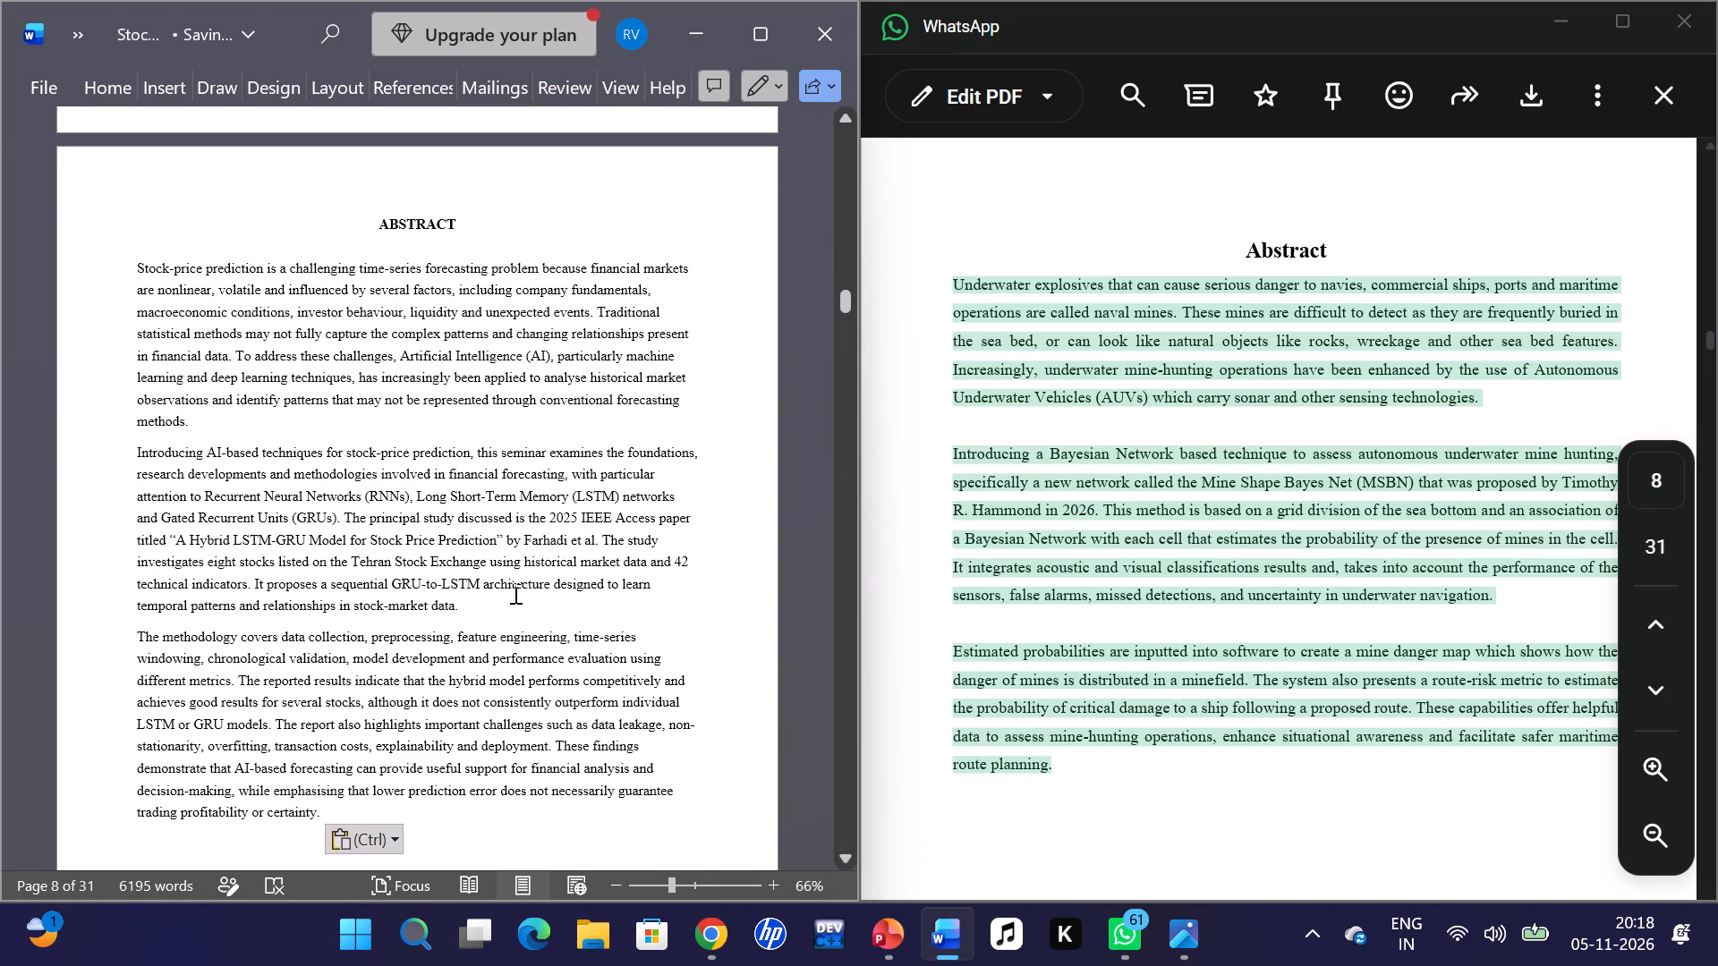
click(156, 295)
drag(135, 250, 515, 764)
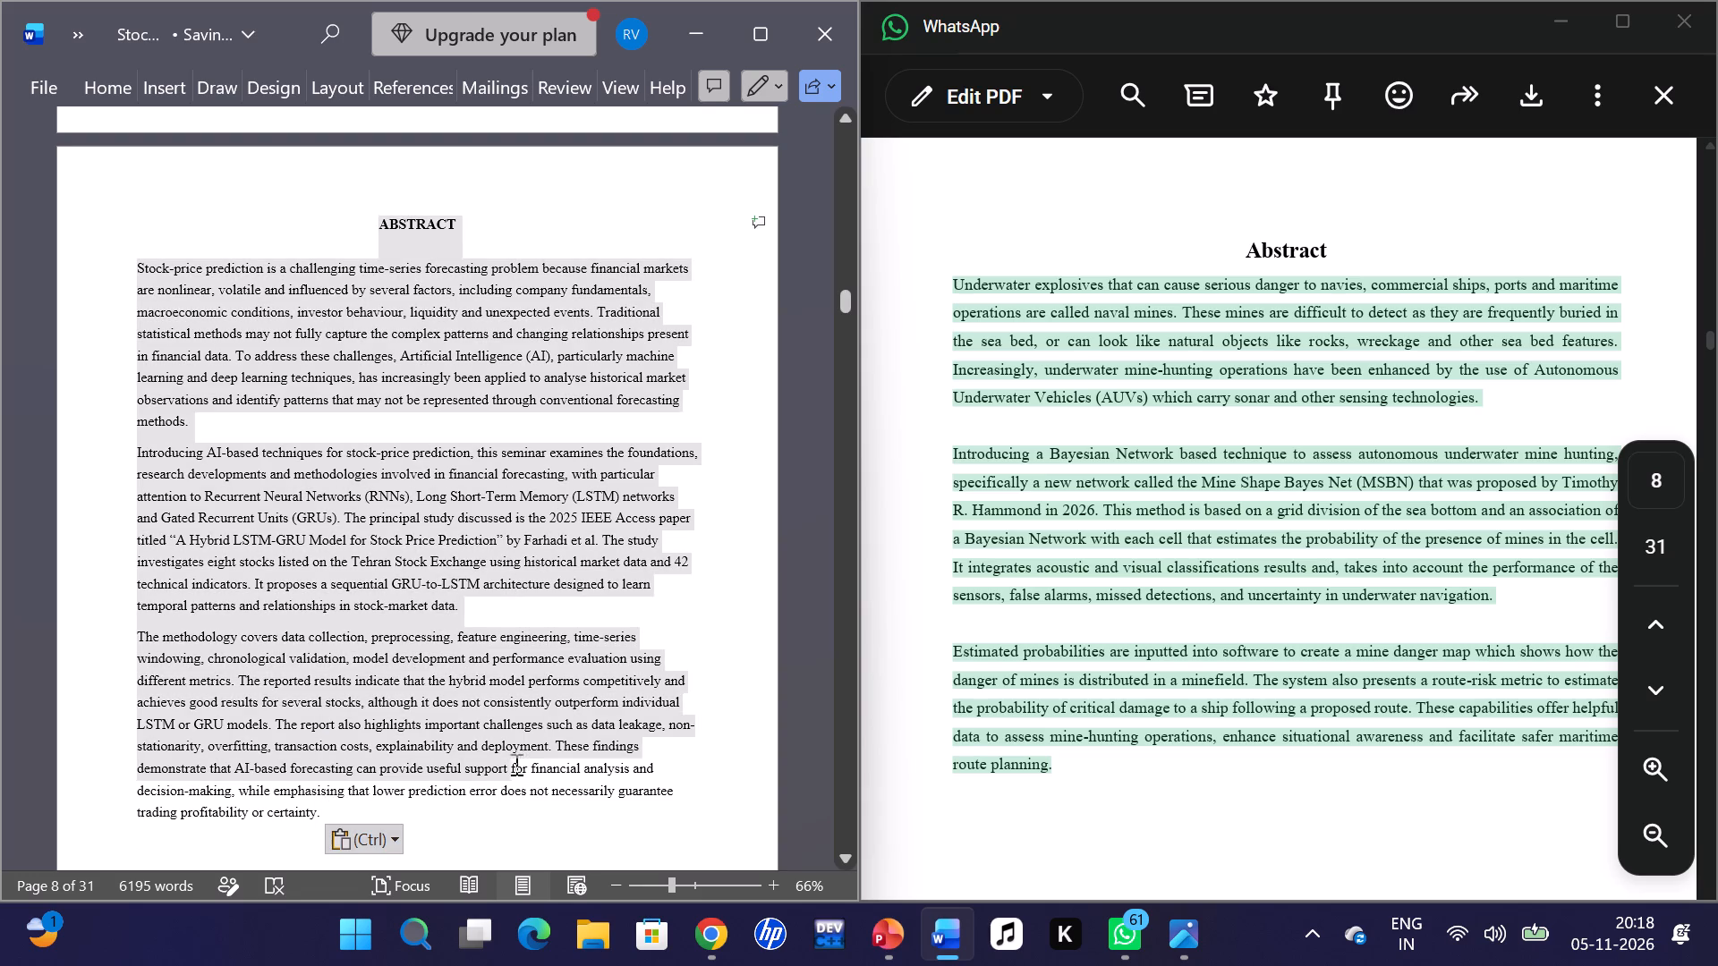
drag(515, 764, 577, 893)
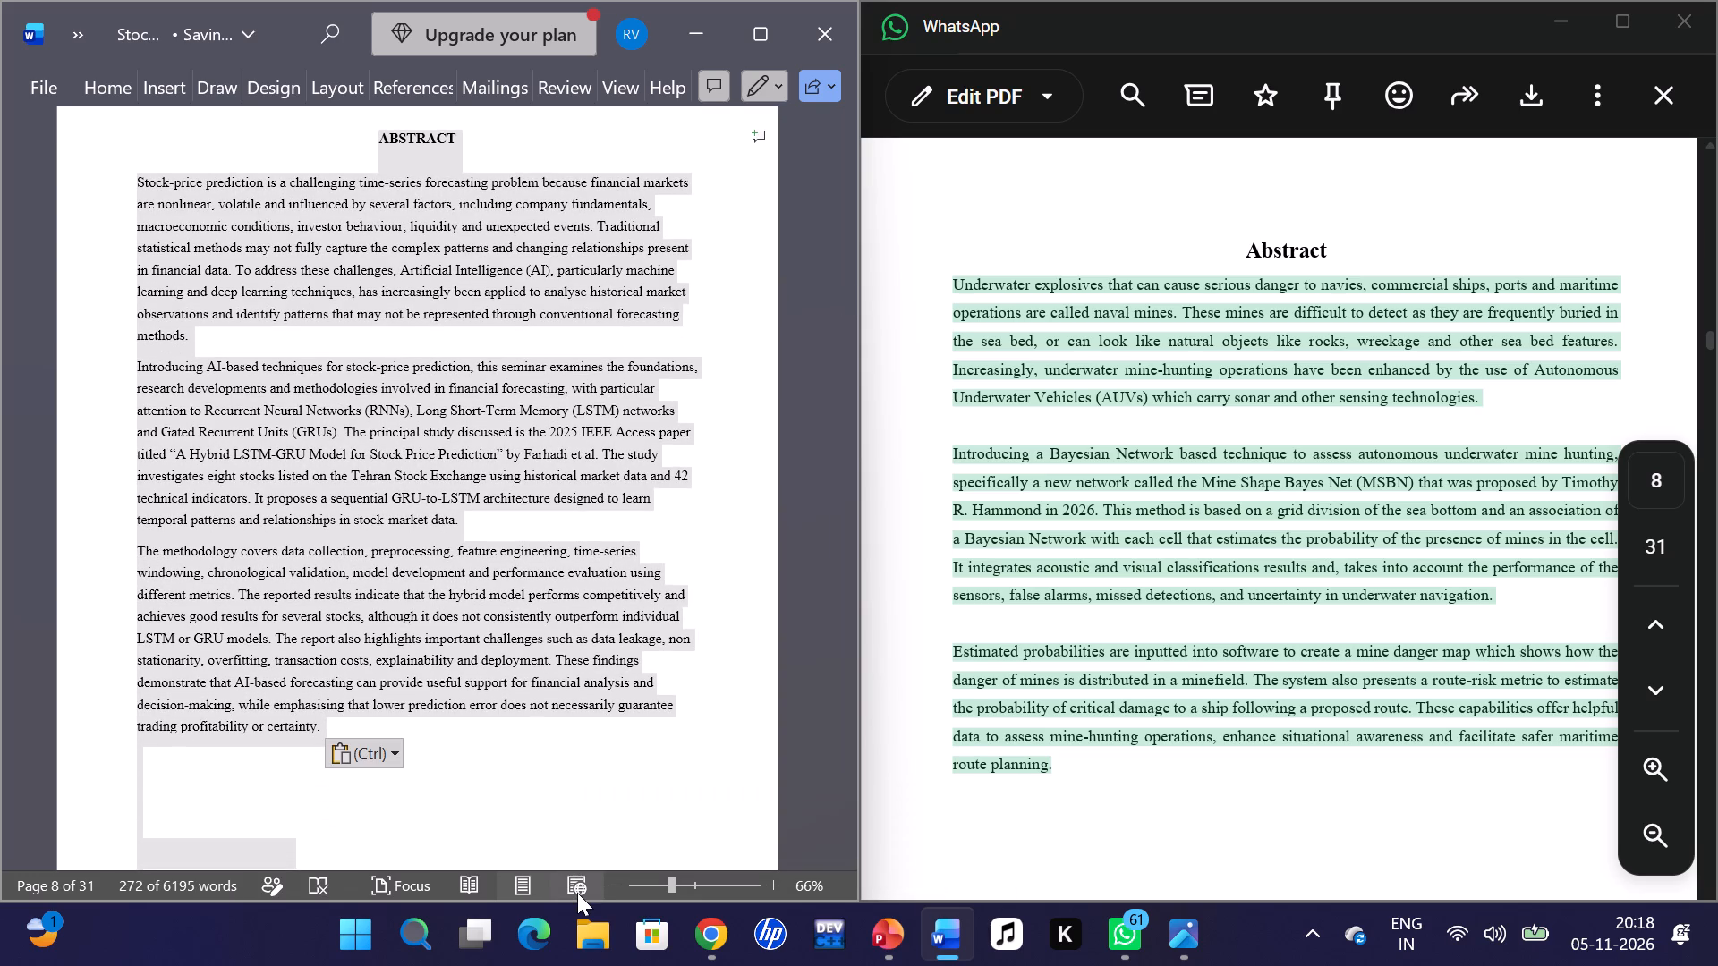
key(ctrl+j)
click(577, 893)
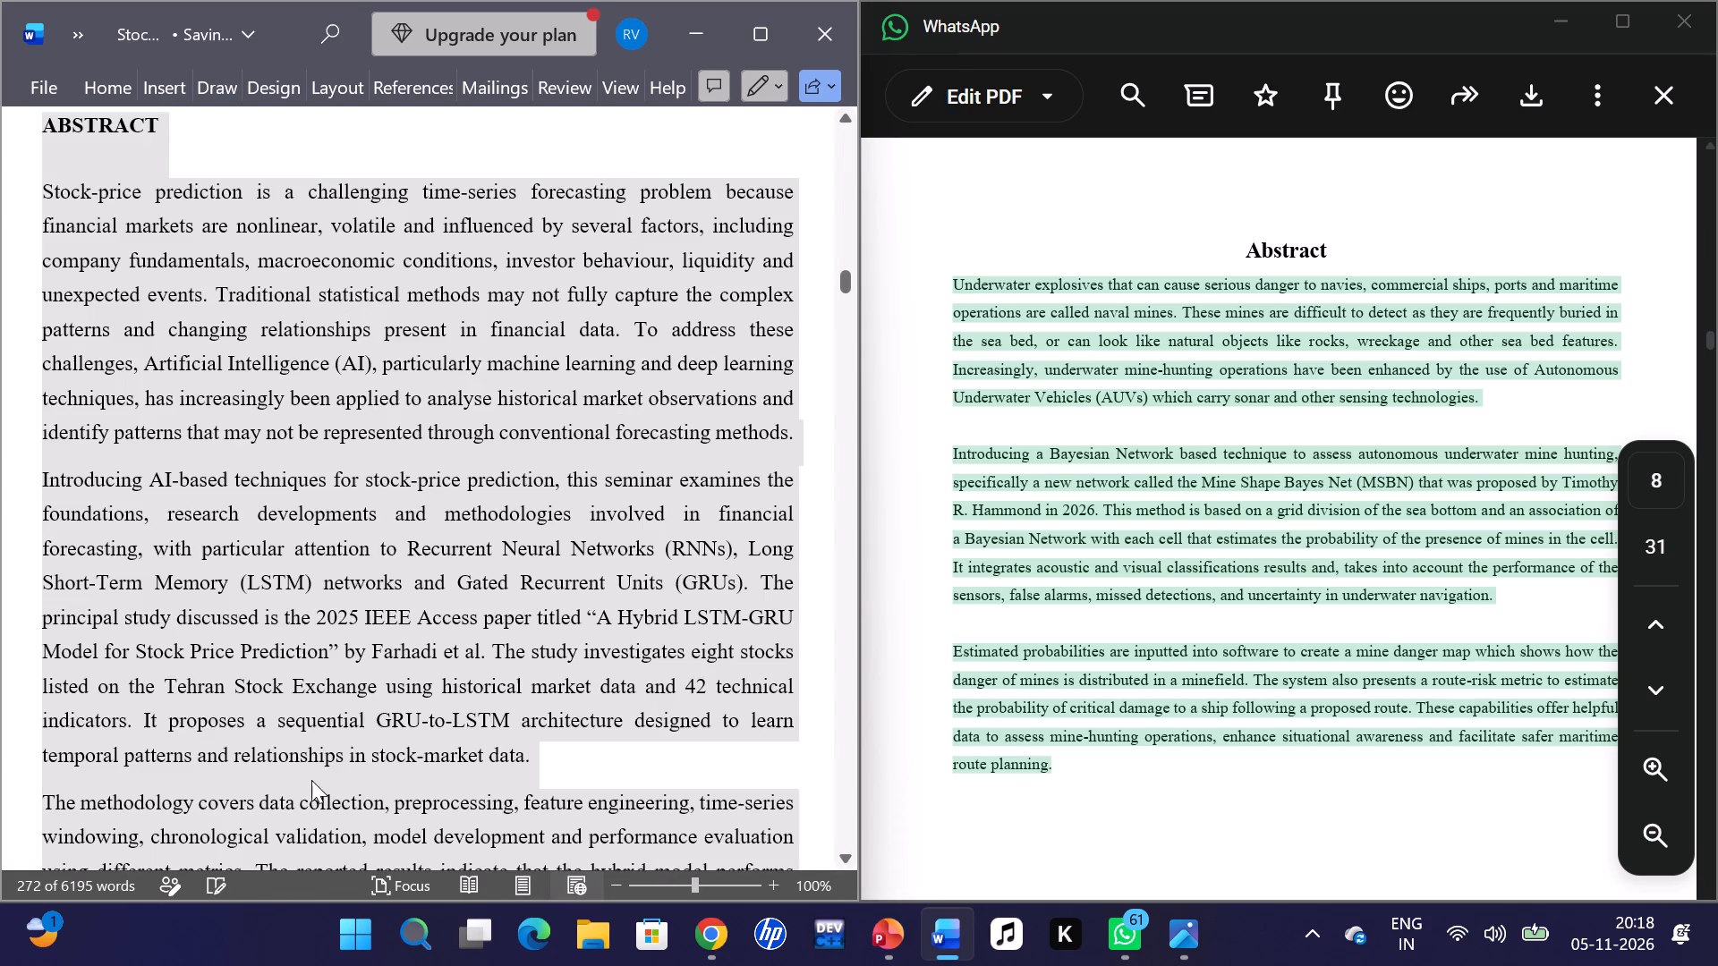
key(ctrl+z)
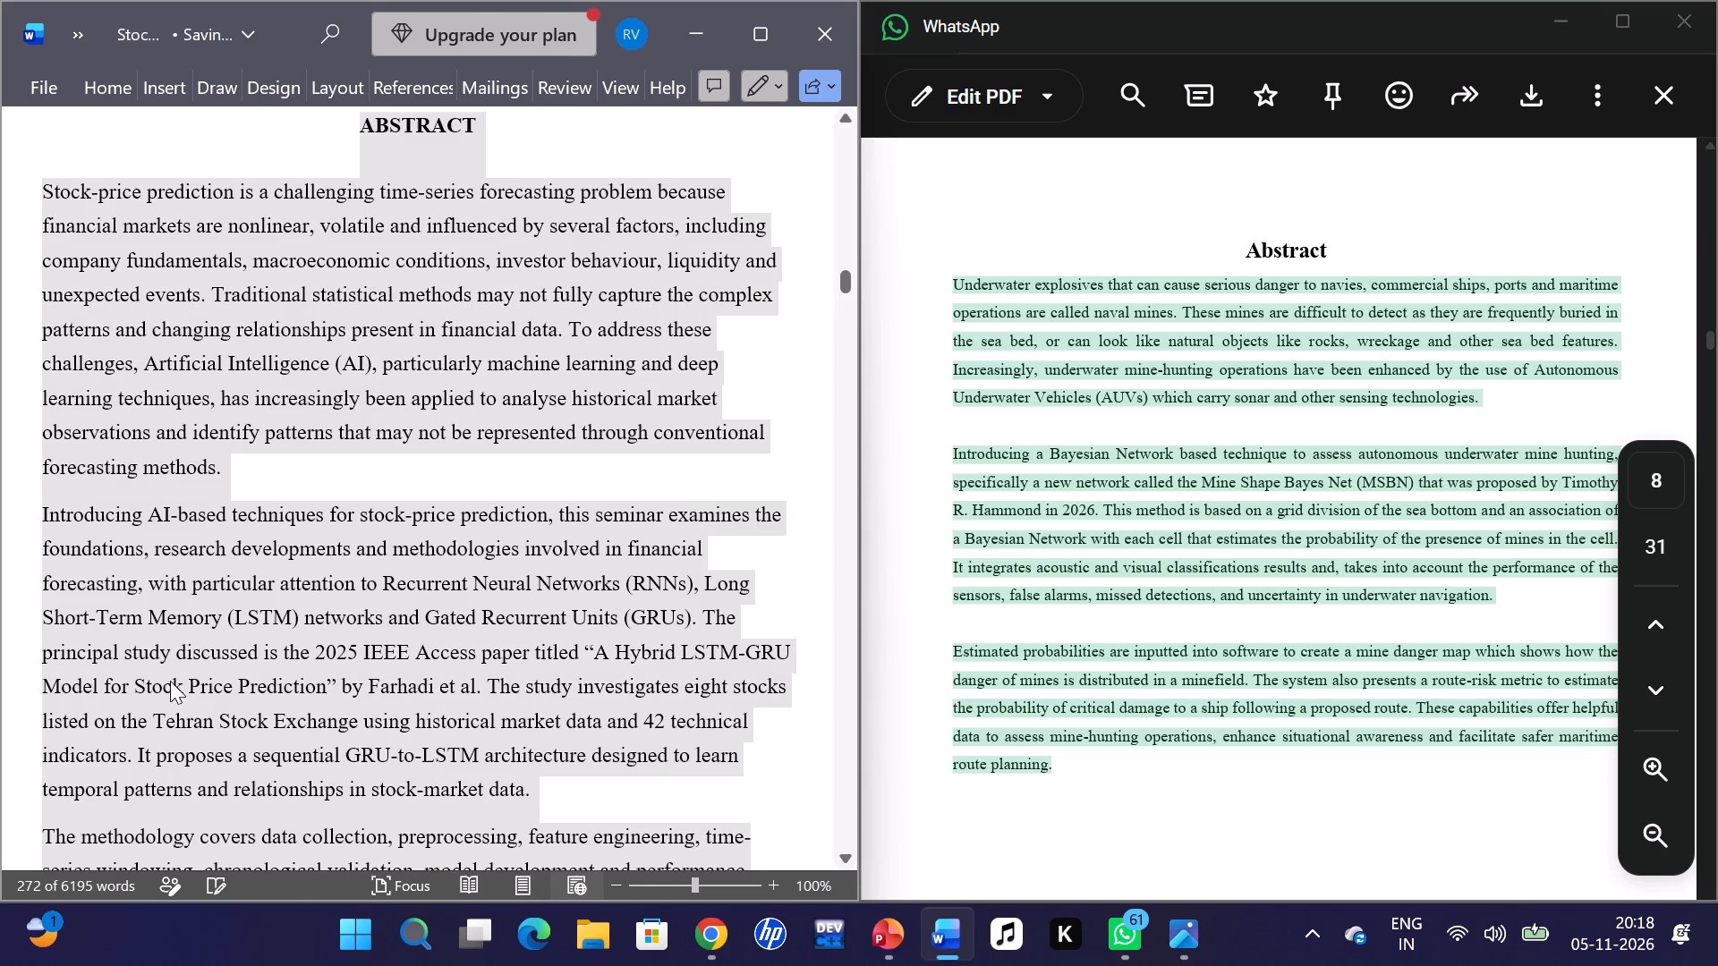
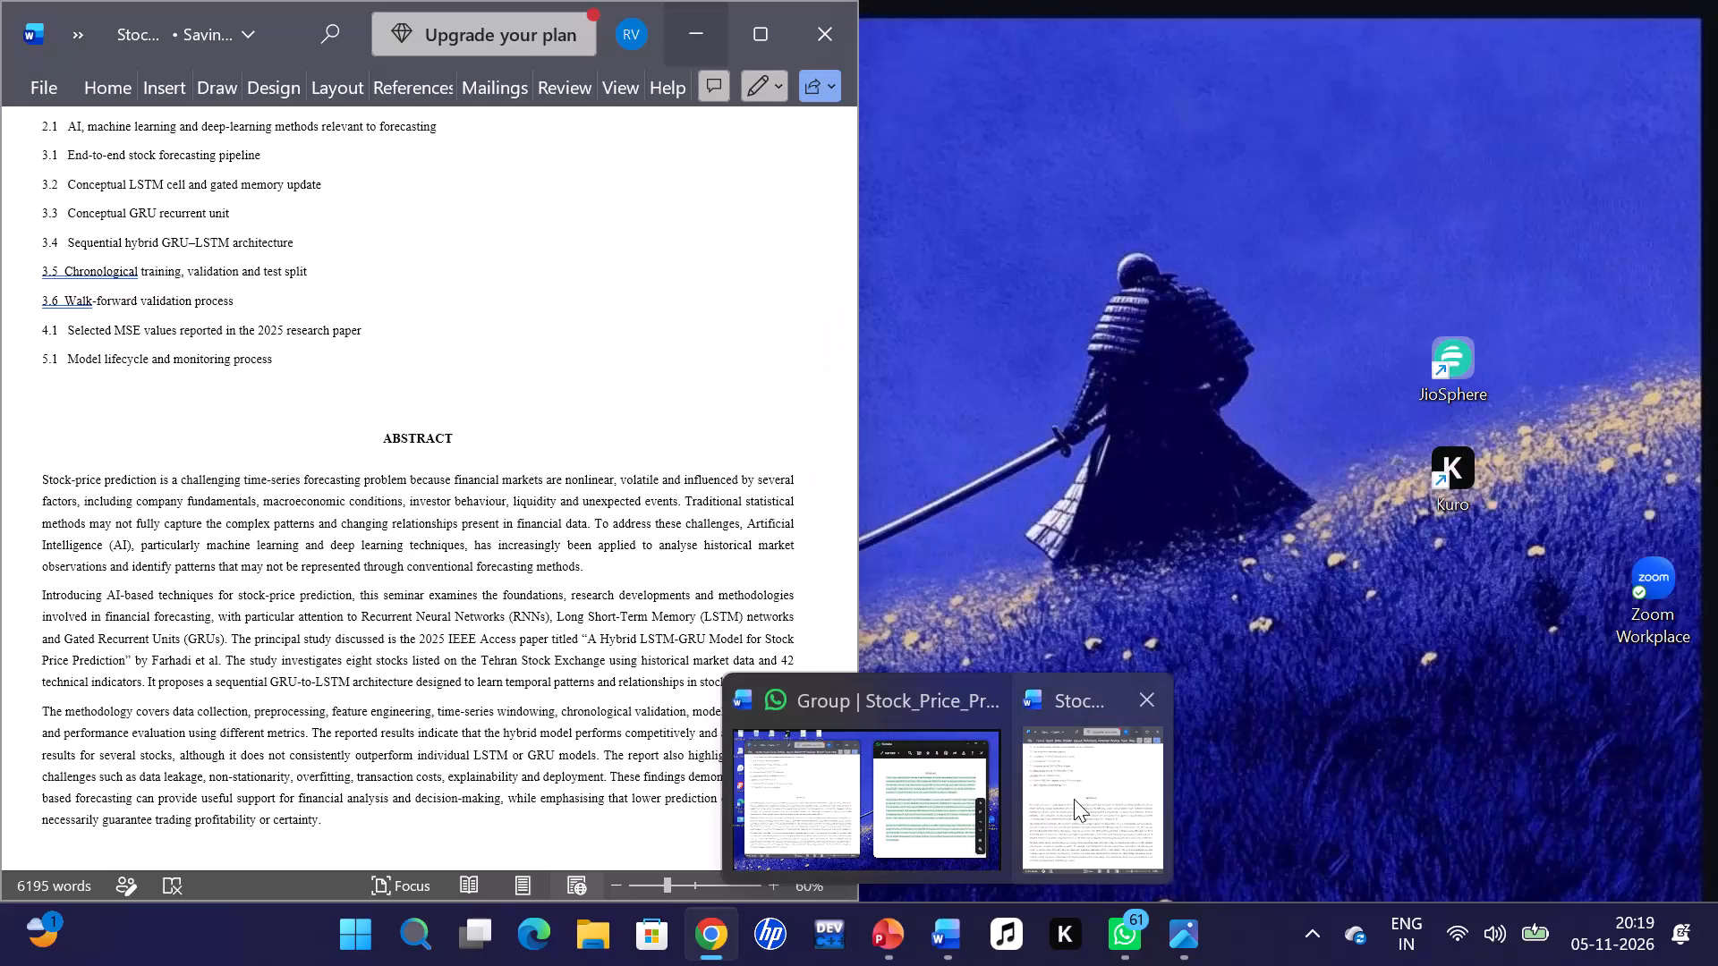
Bring back the Word report from the WhatsApp window group and maximize its window.
click(957, 761)
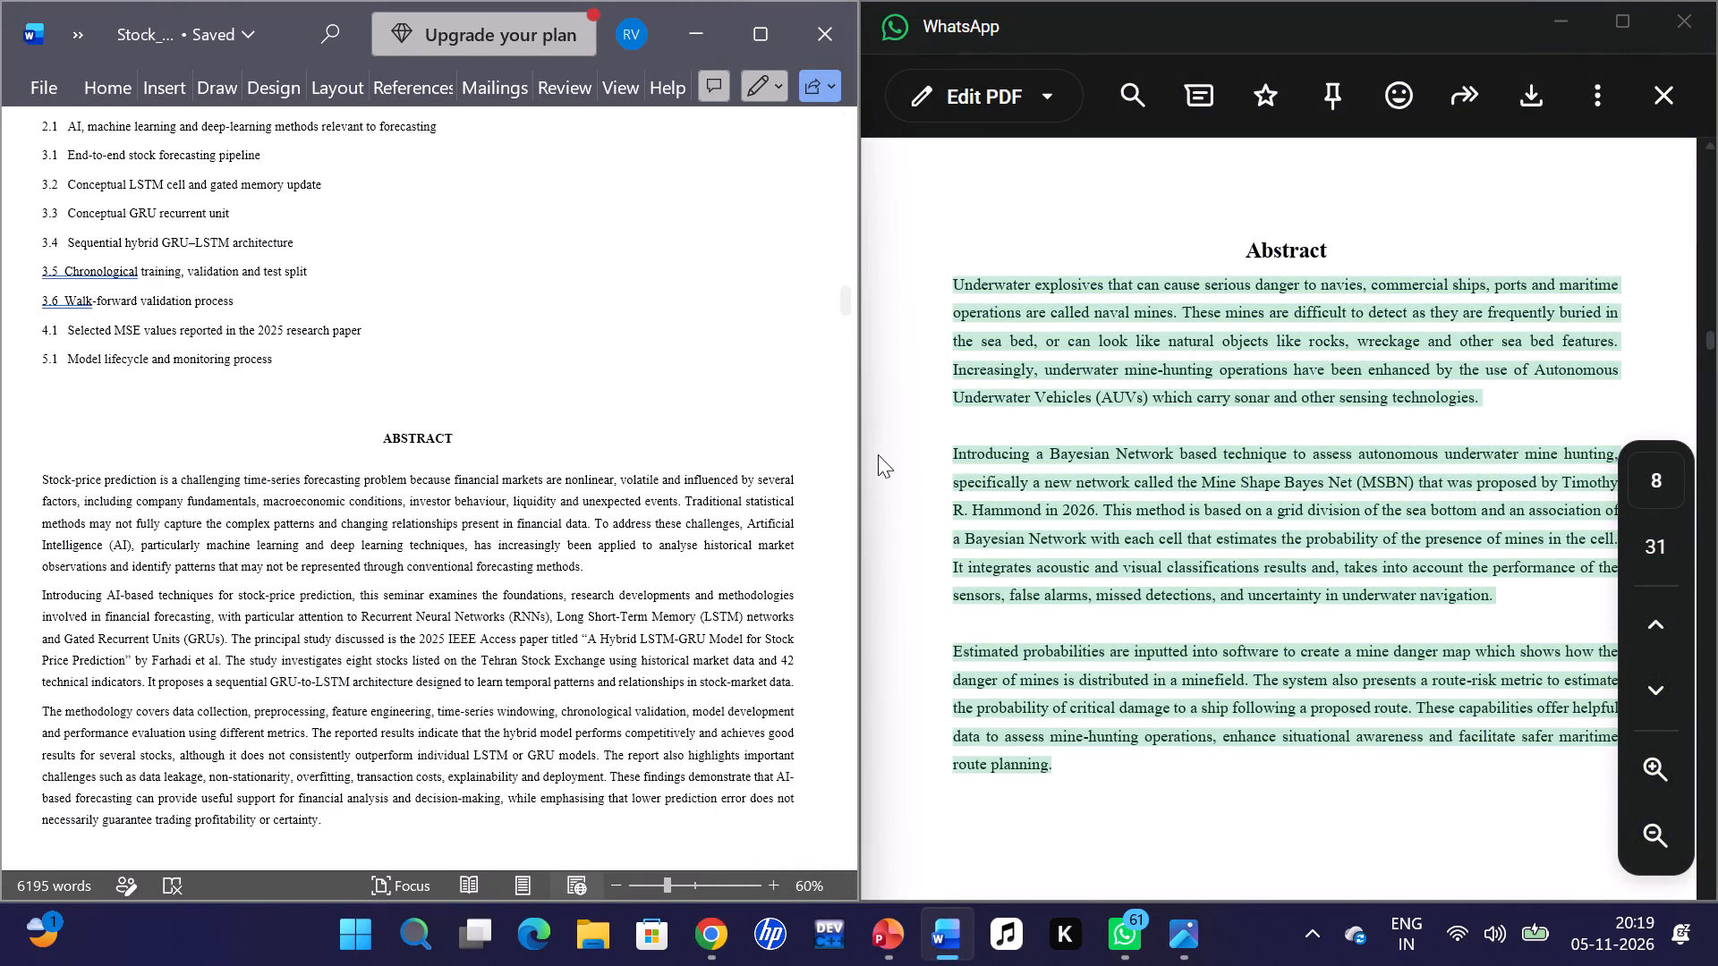
click(774, 31)
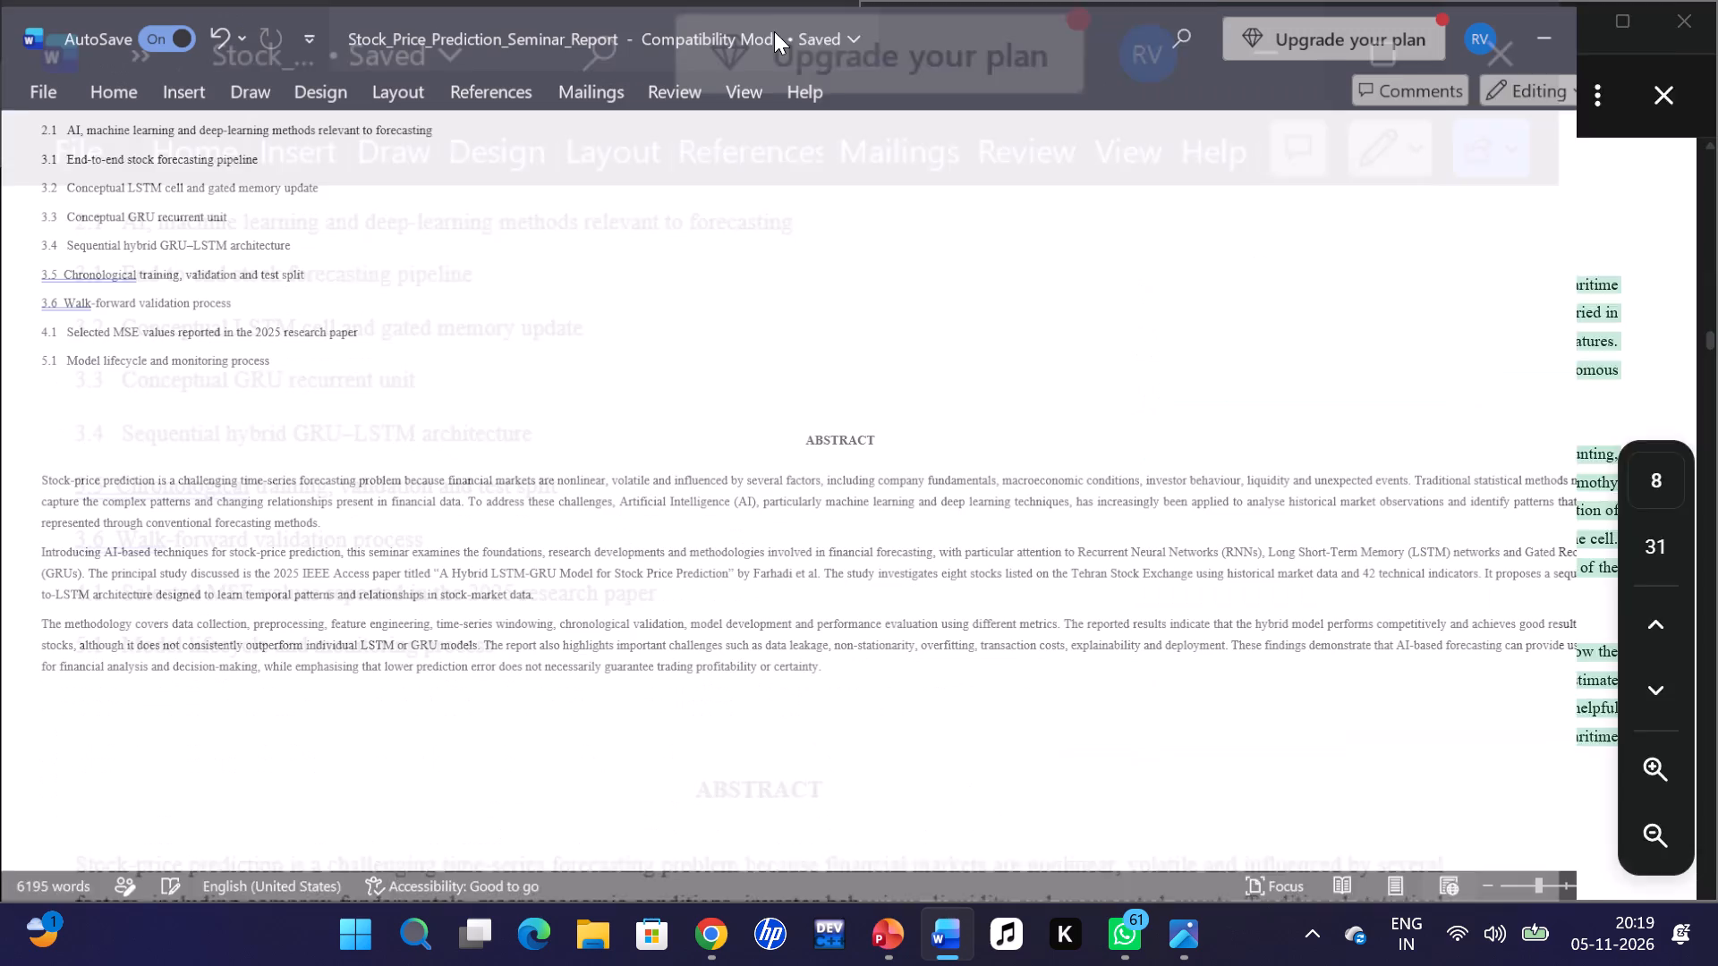
Look over the pasted three-paragraph abstract and the overall layout of the report's front pages and contents.
ctrl+scroll(829, 339, down, 5)
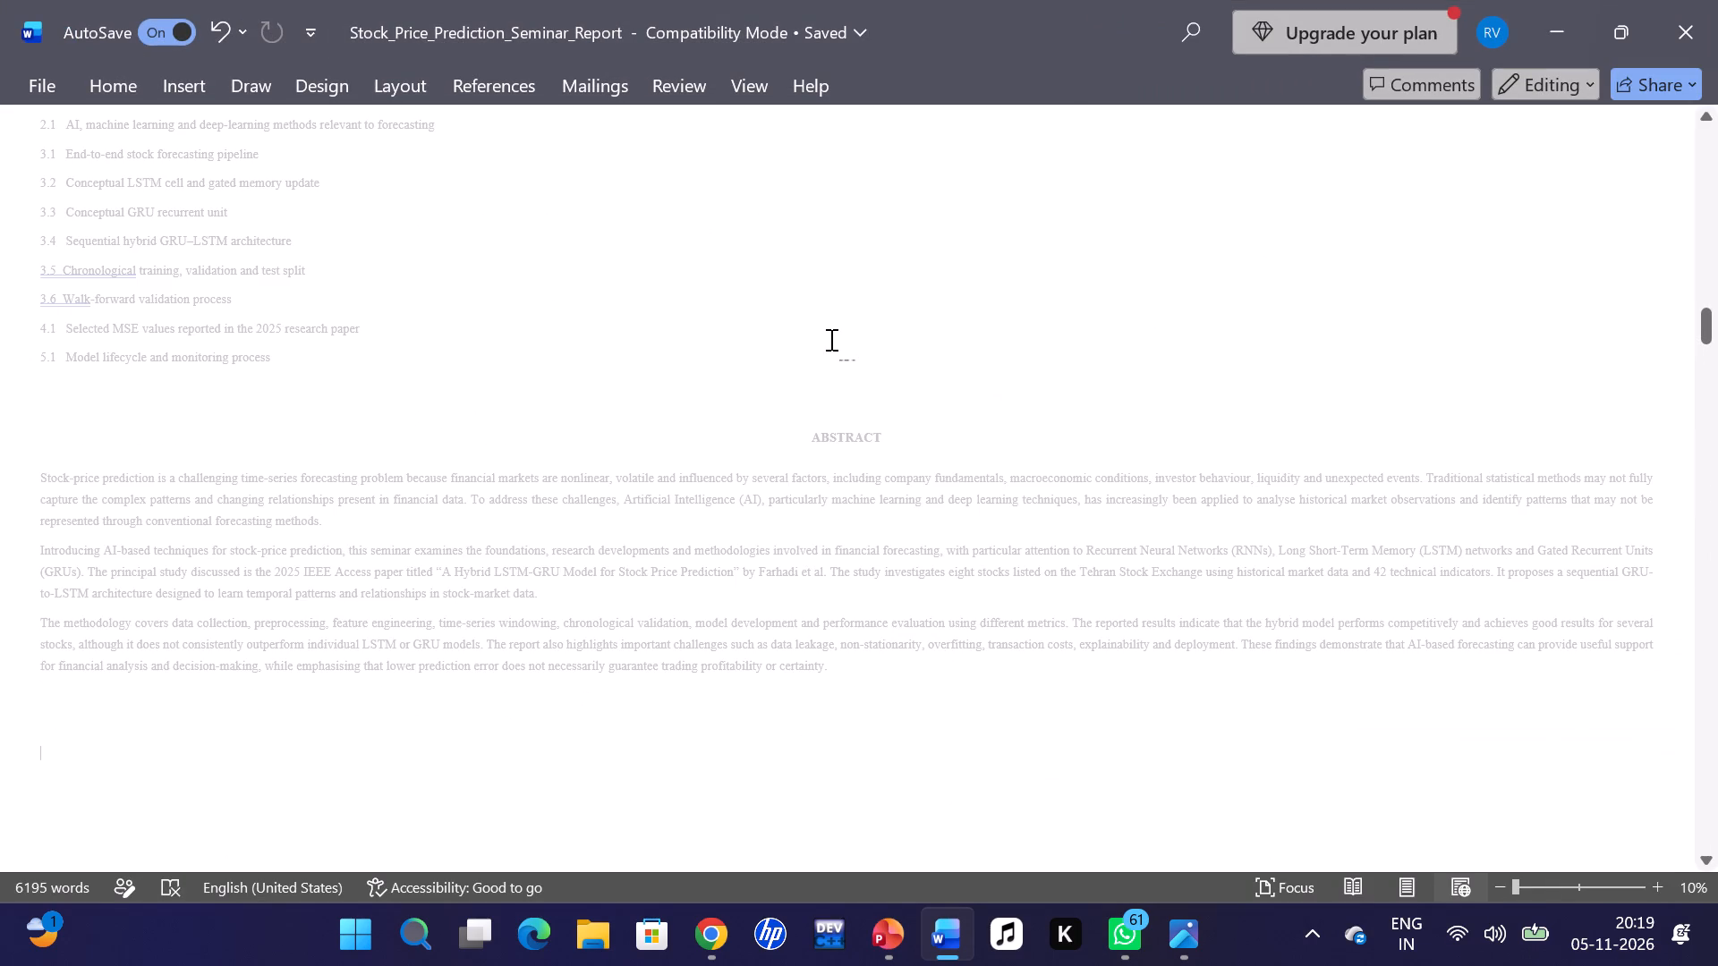
ctrl+scroll(829, 339, up, 4)
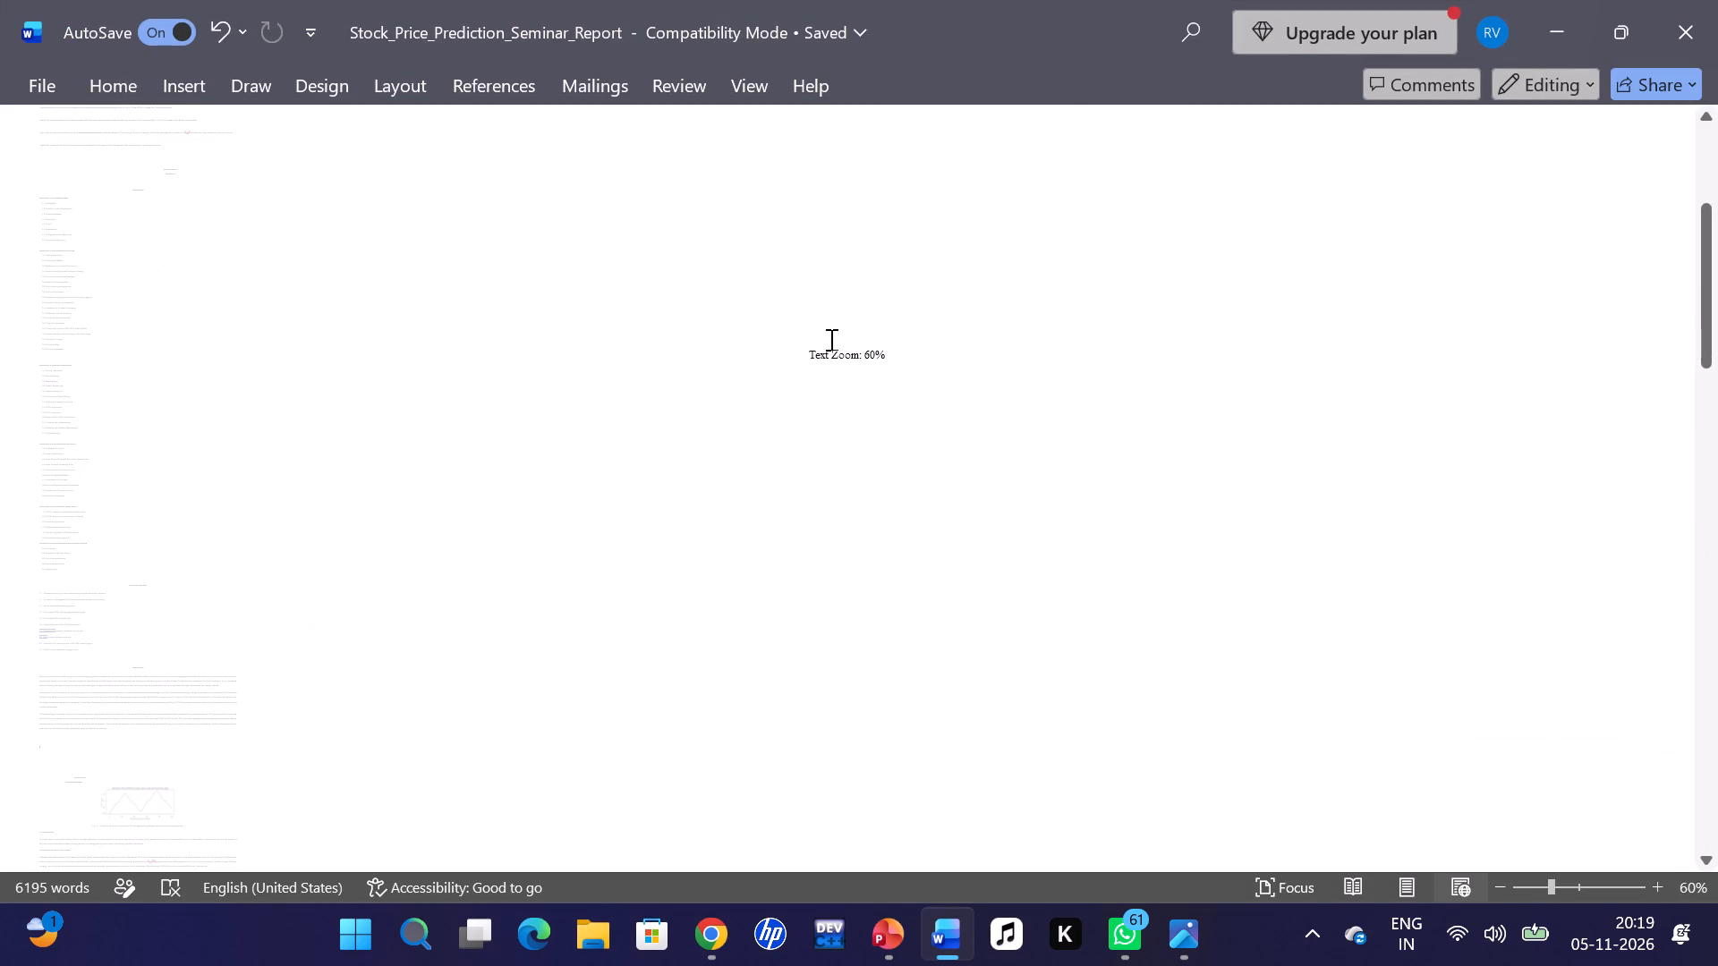
ctrl+scroll(829, 339, up, 2)
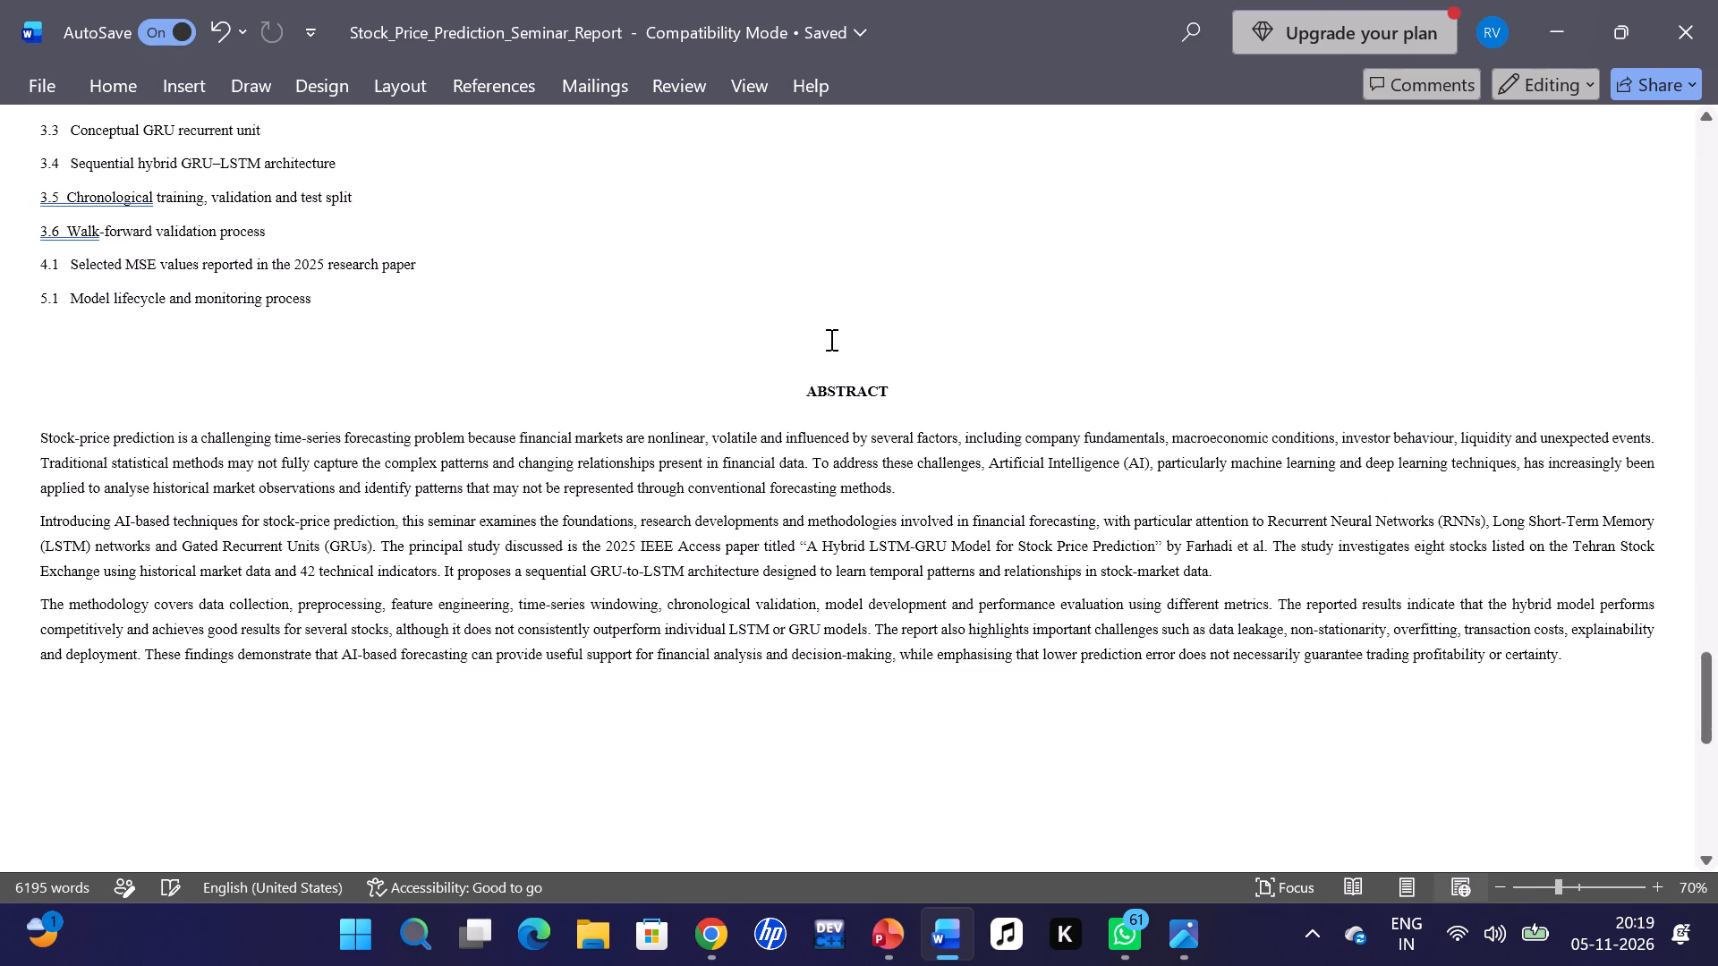
ctrl+scroll(829, 339, up, 4)
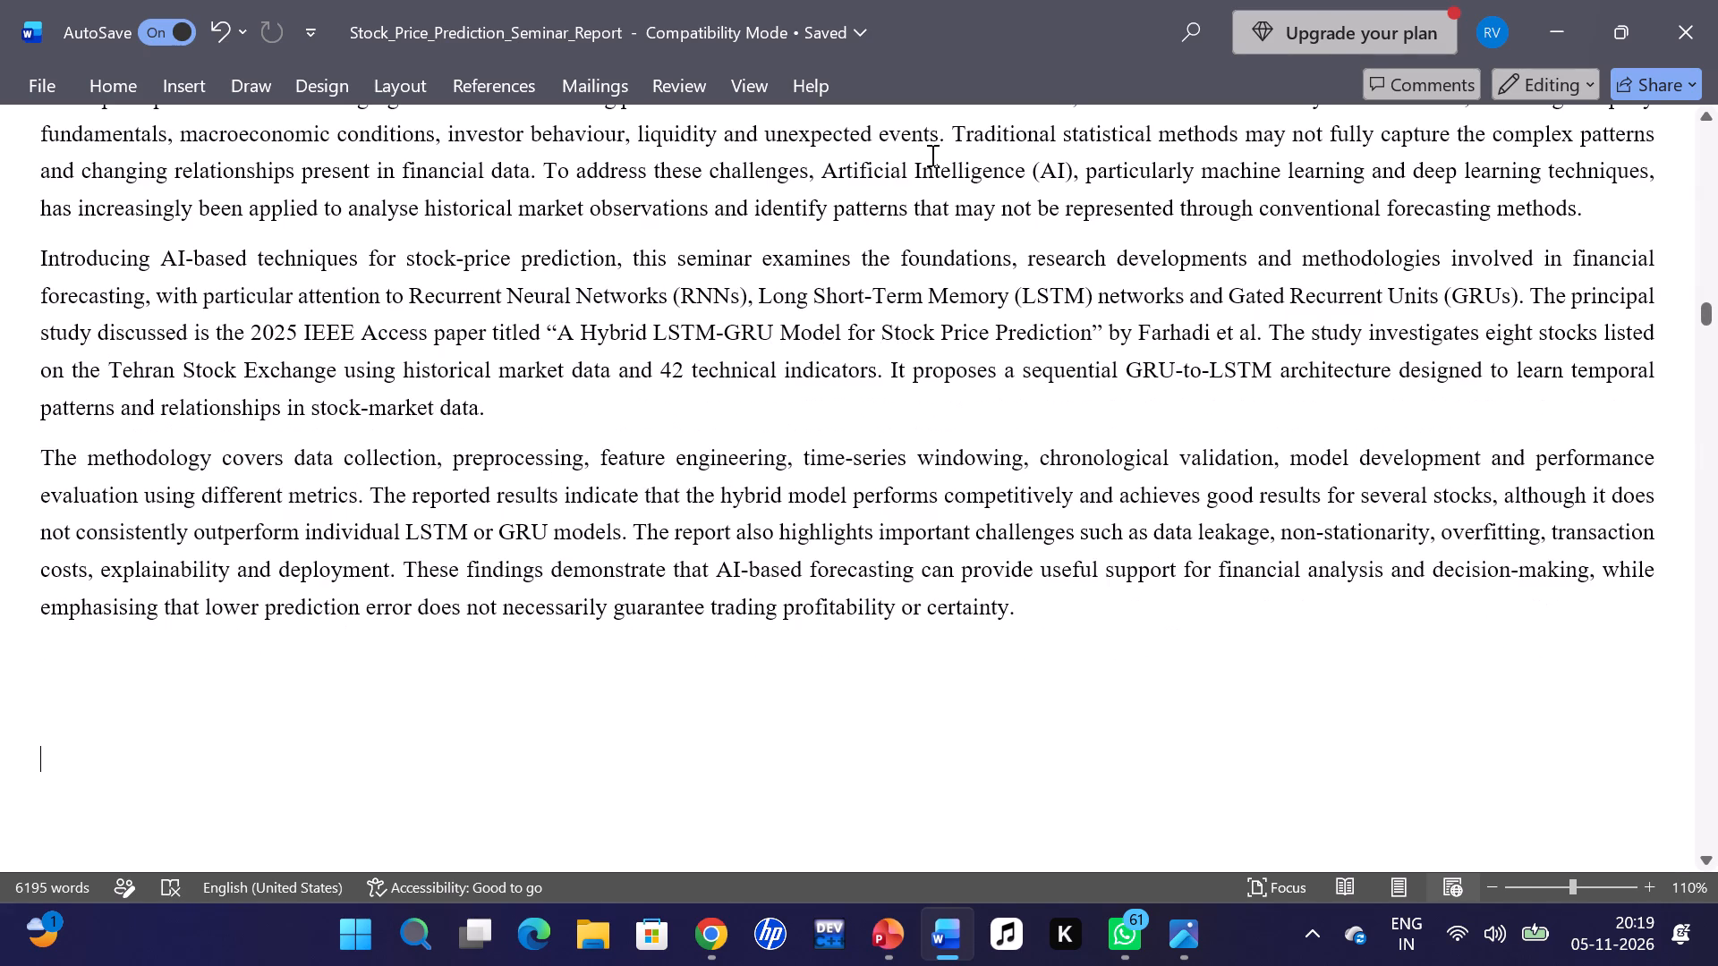
ctrl+scroll(1222, 363, down, 3)
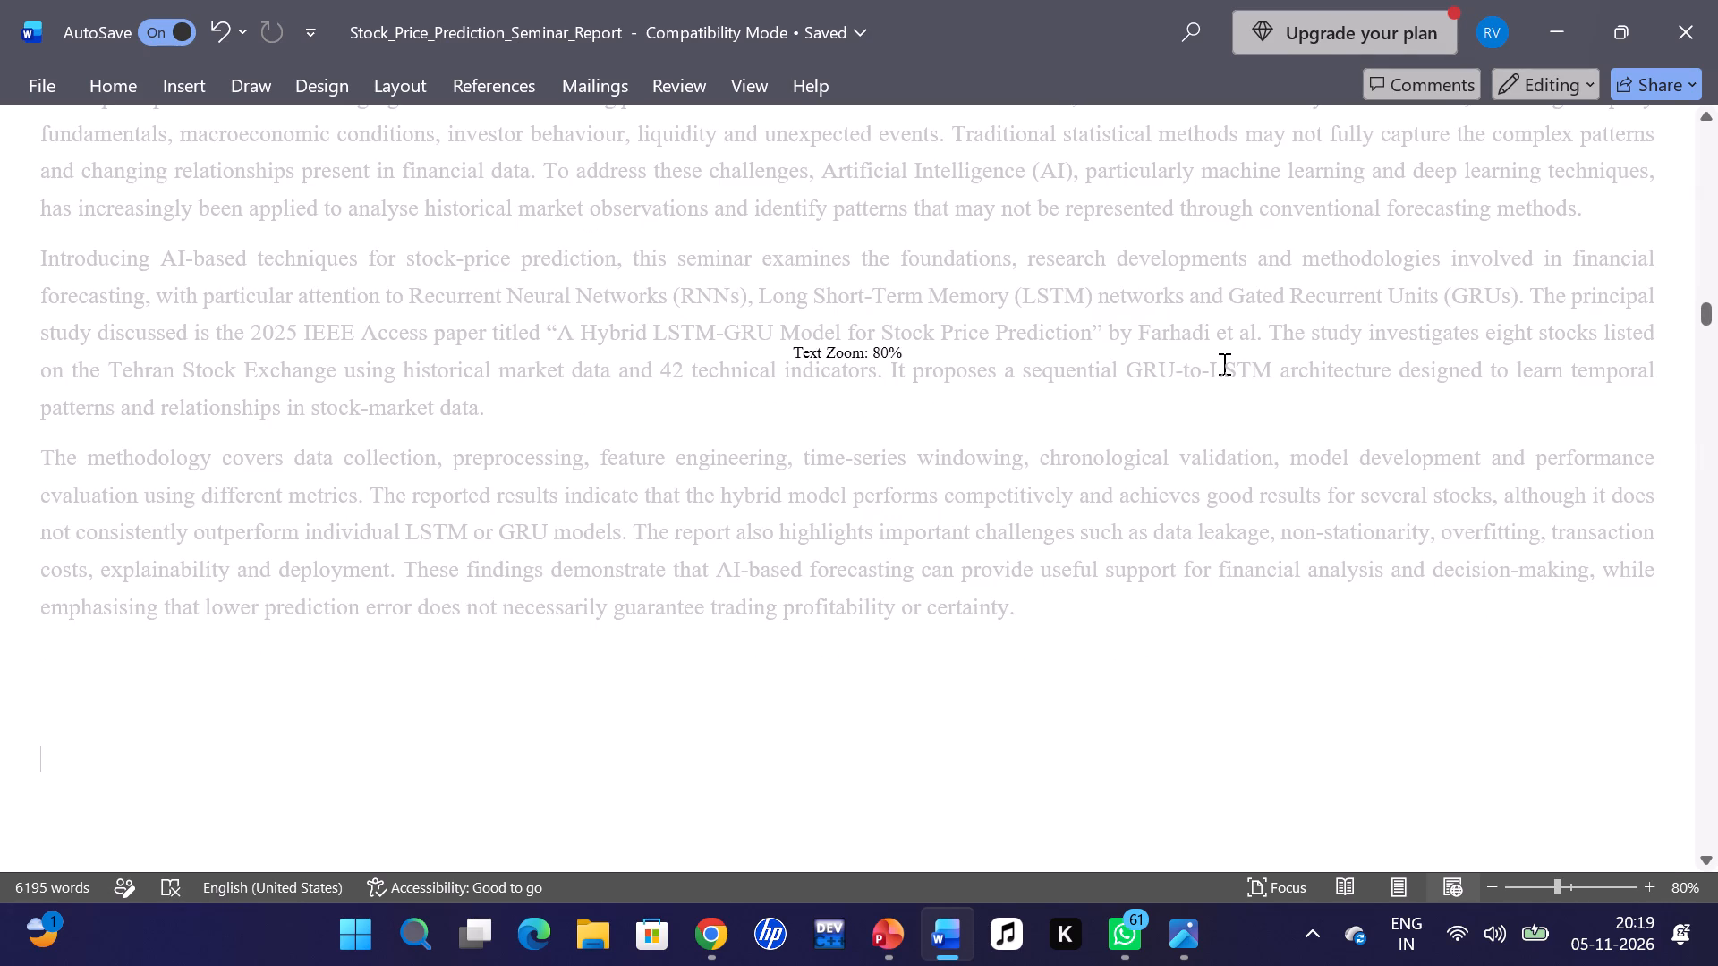
scroll(1222, 363, up, 15)
ctrl+scroll(1222, 363, down, 3)
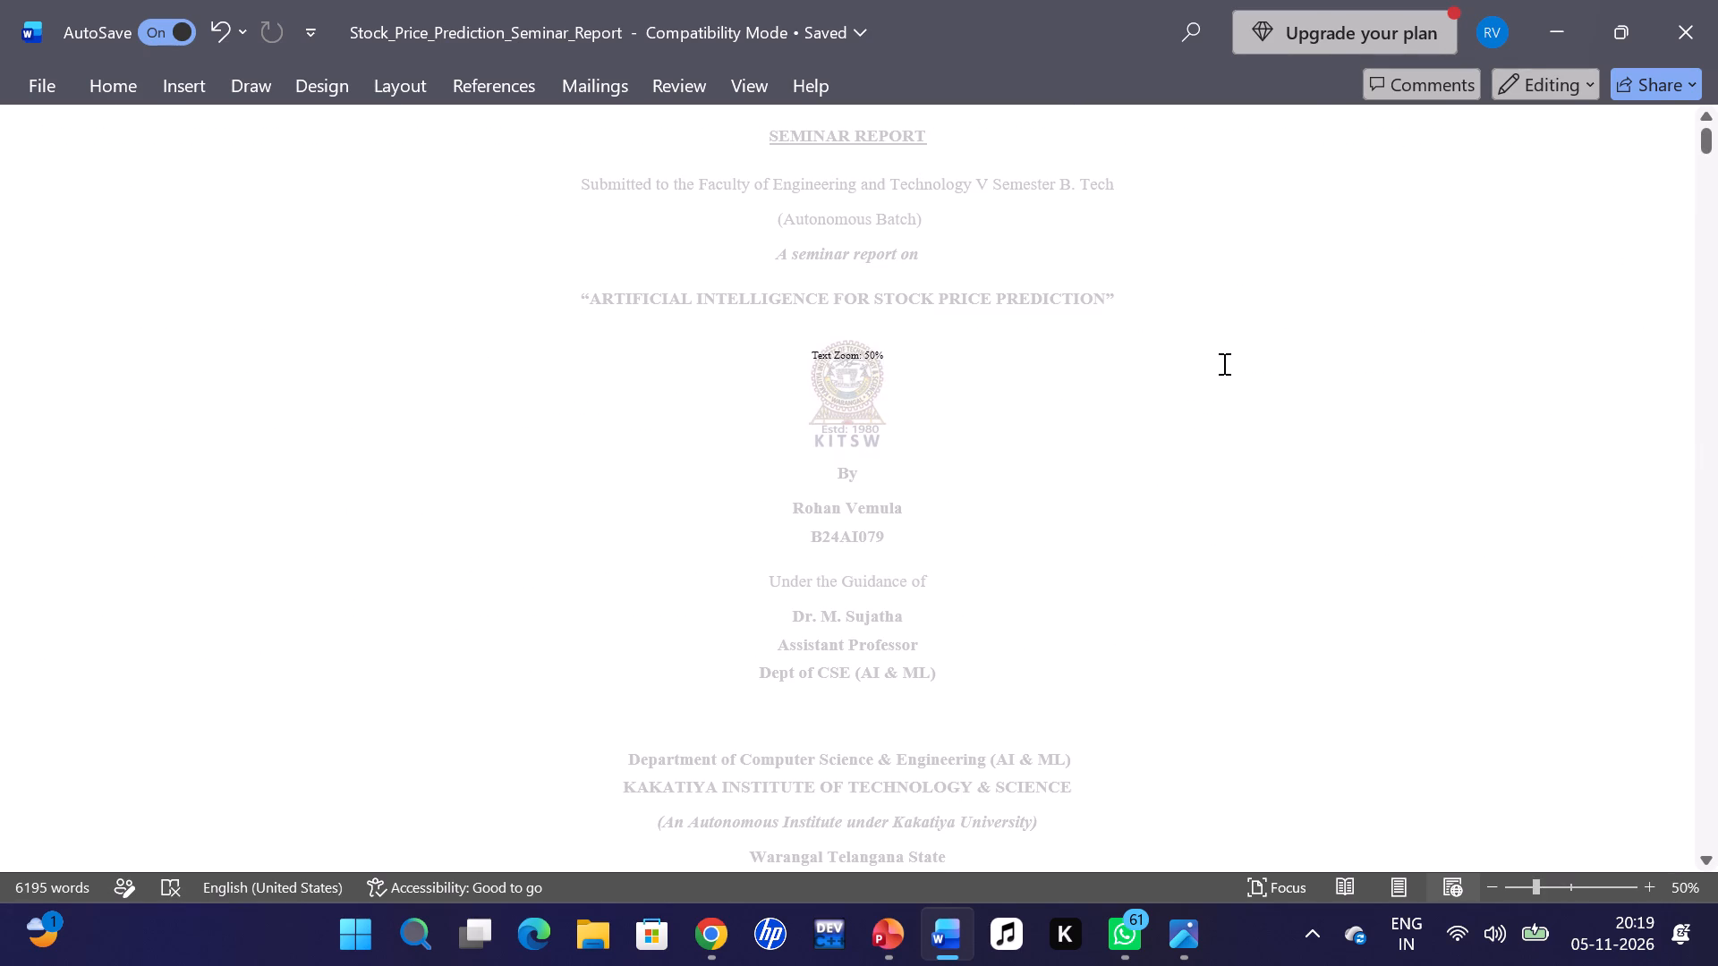
ctrl+scroll(1222, 363, down, 10)
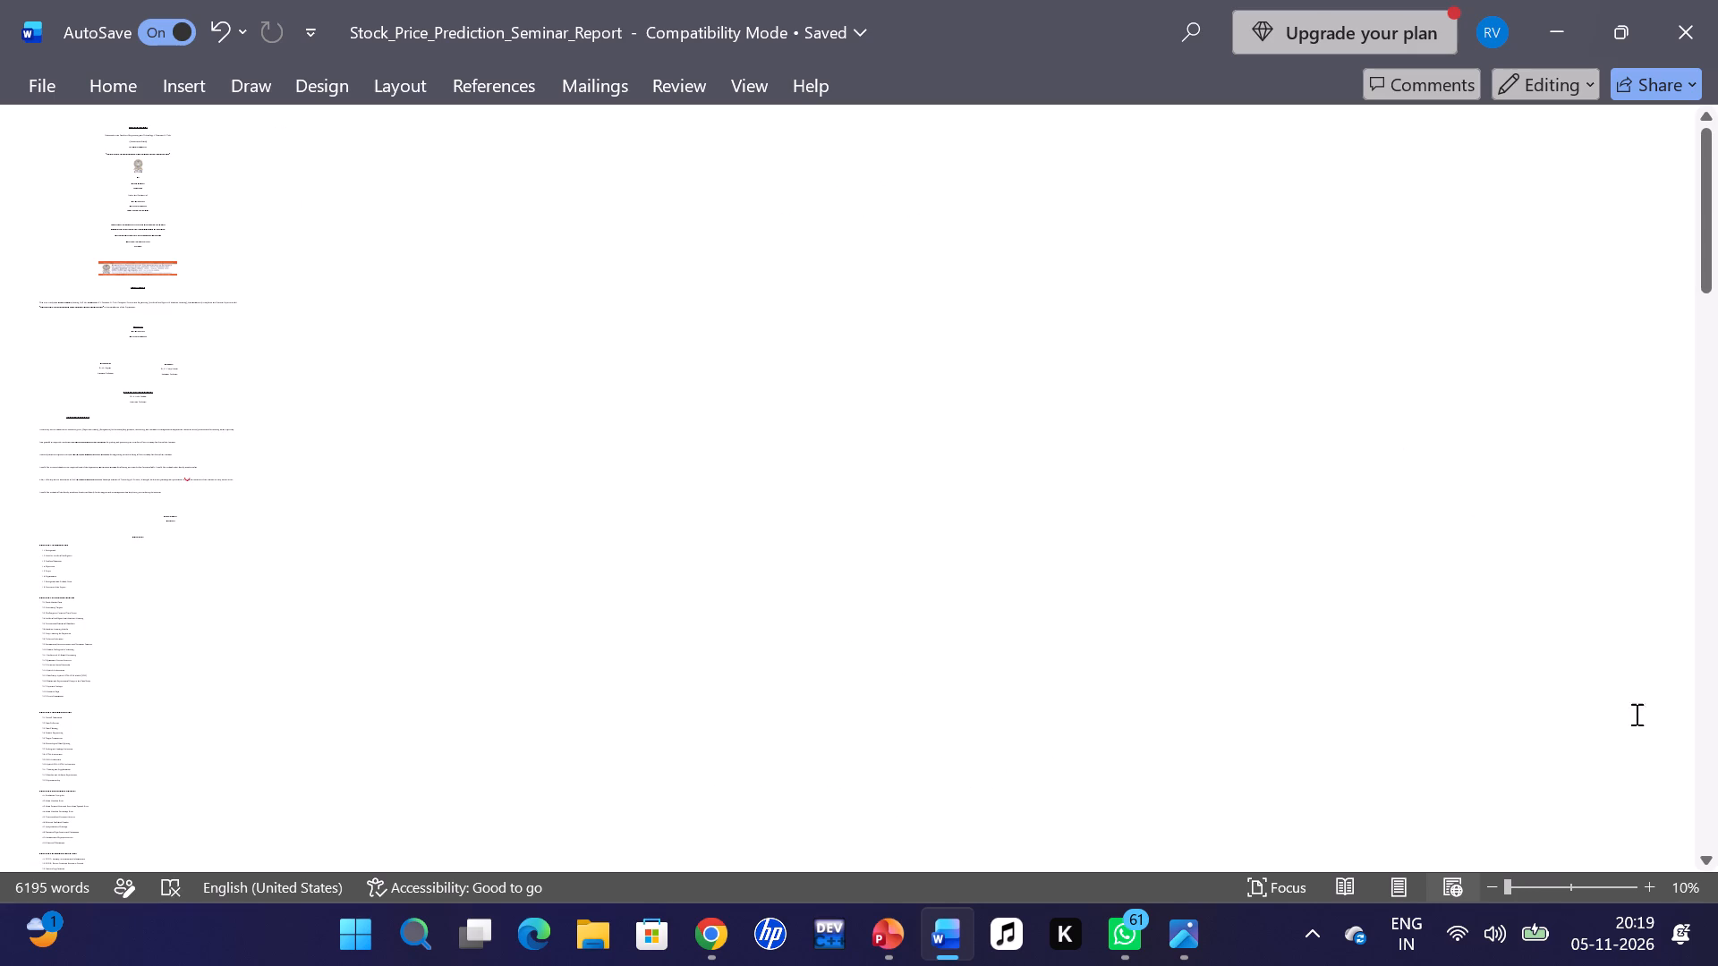
Set the report's zoom to 100% and look through the front pages from the cover to the contents list.
click(1571, 885)
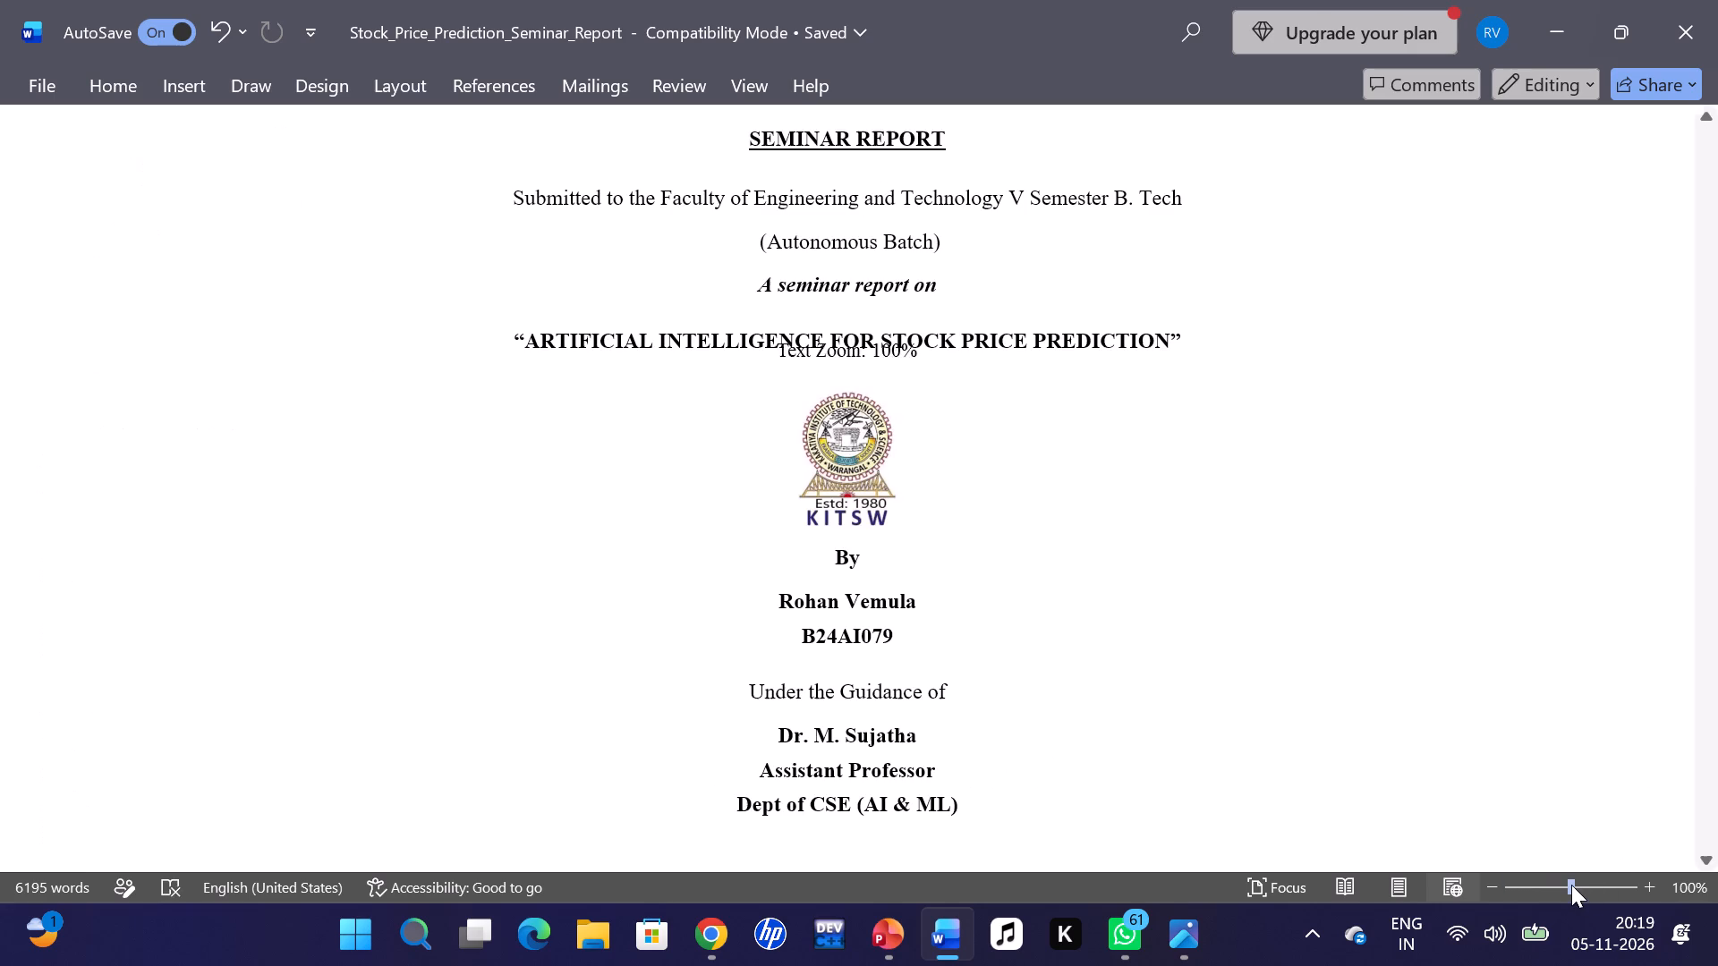
ctrl+scroll(1541, 603, down, 3)
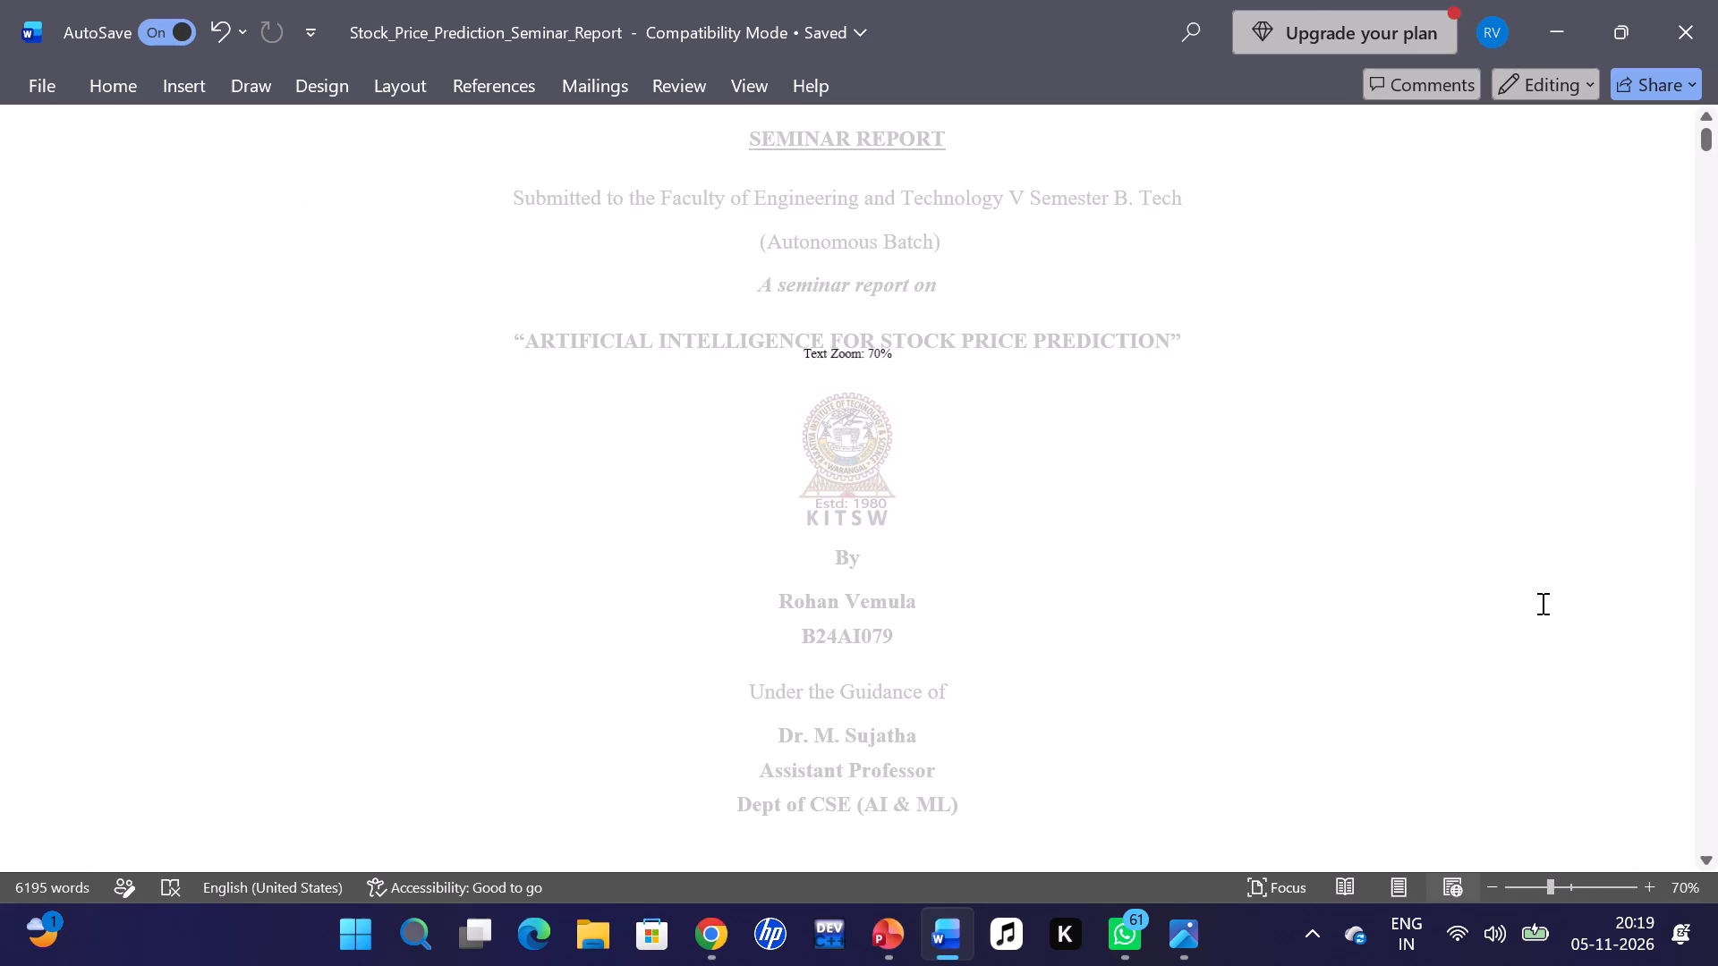
ctrl+scroll(1541, 603, up, 4)
double_click(1541, 603)
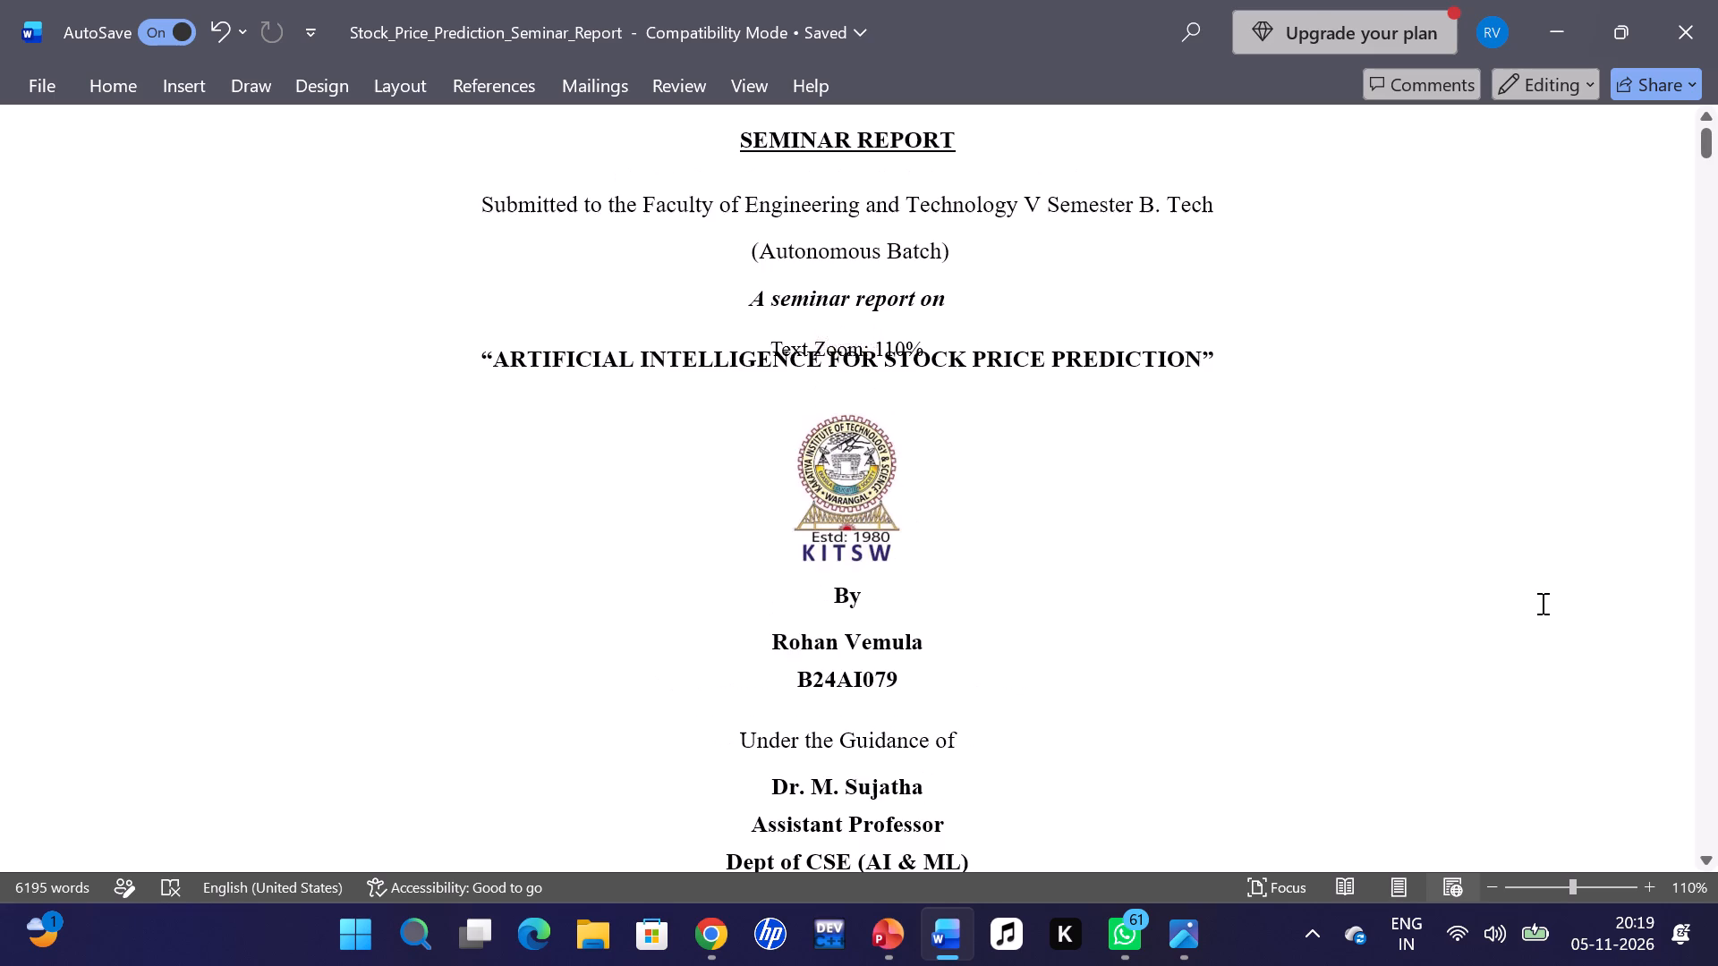
ctrl+scroll(1541, 603, down, 1)
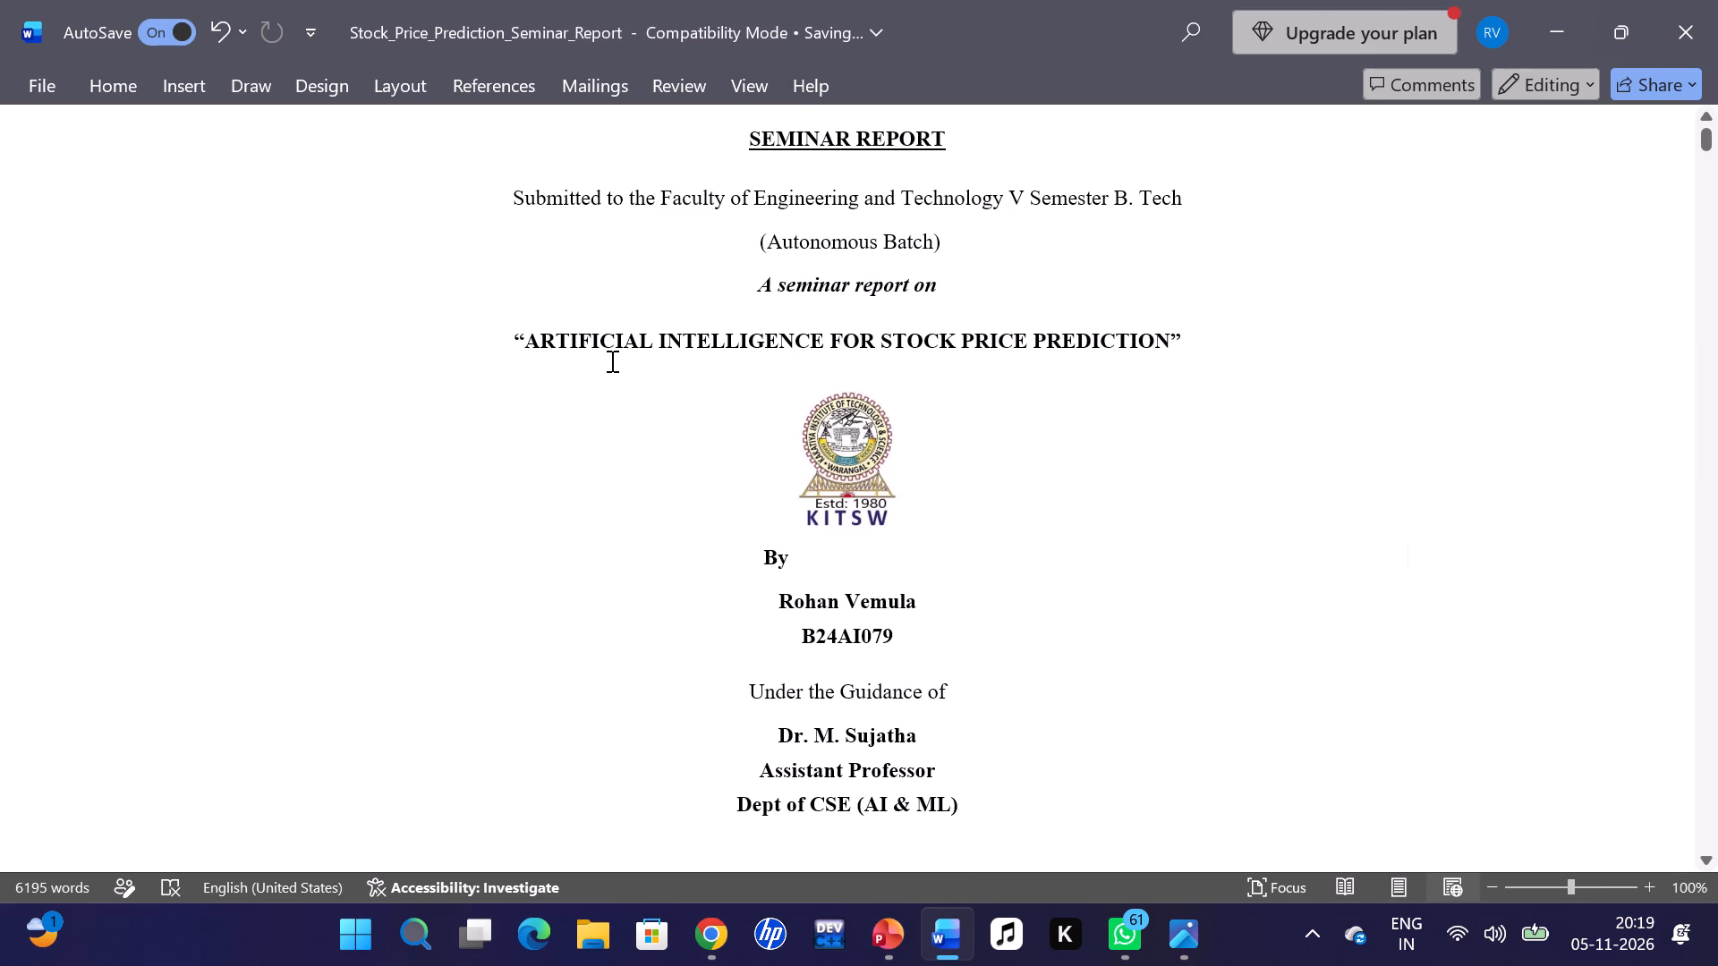
scroll(610, 360, up, 6)
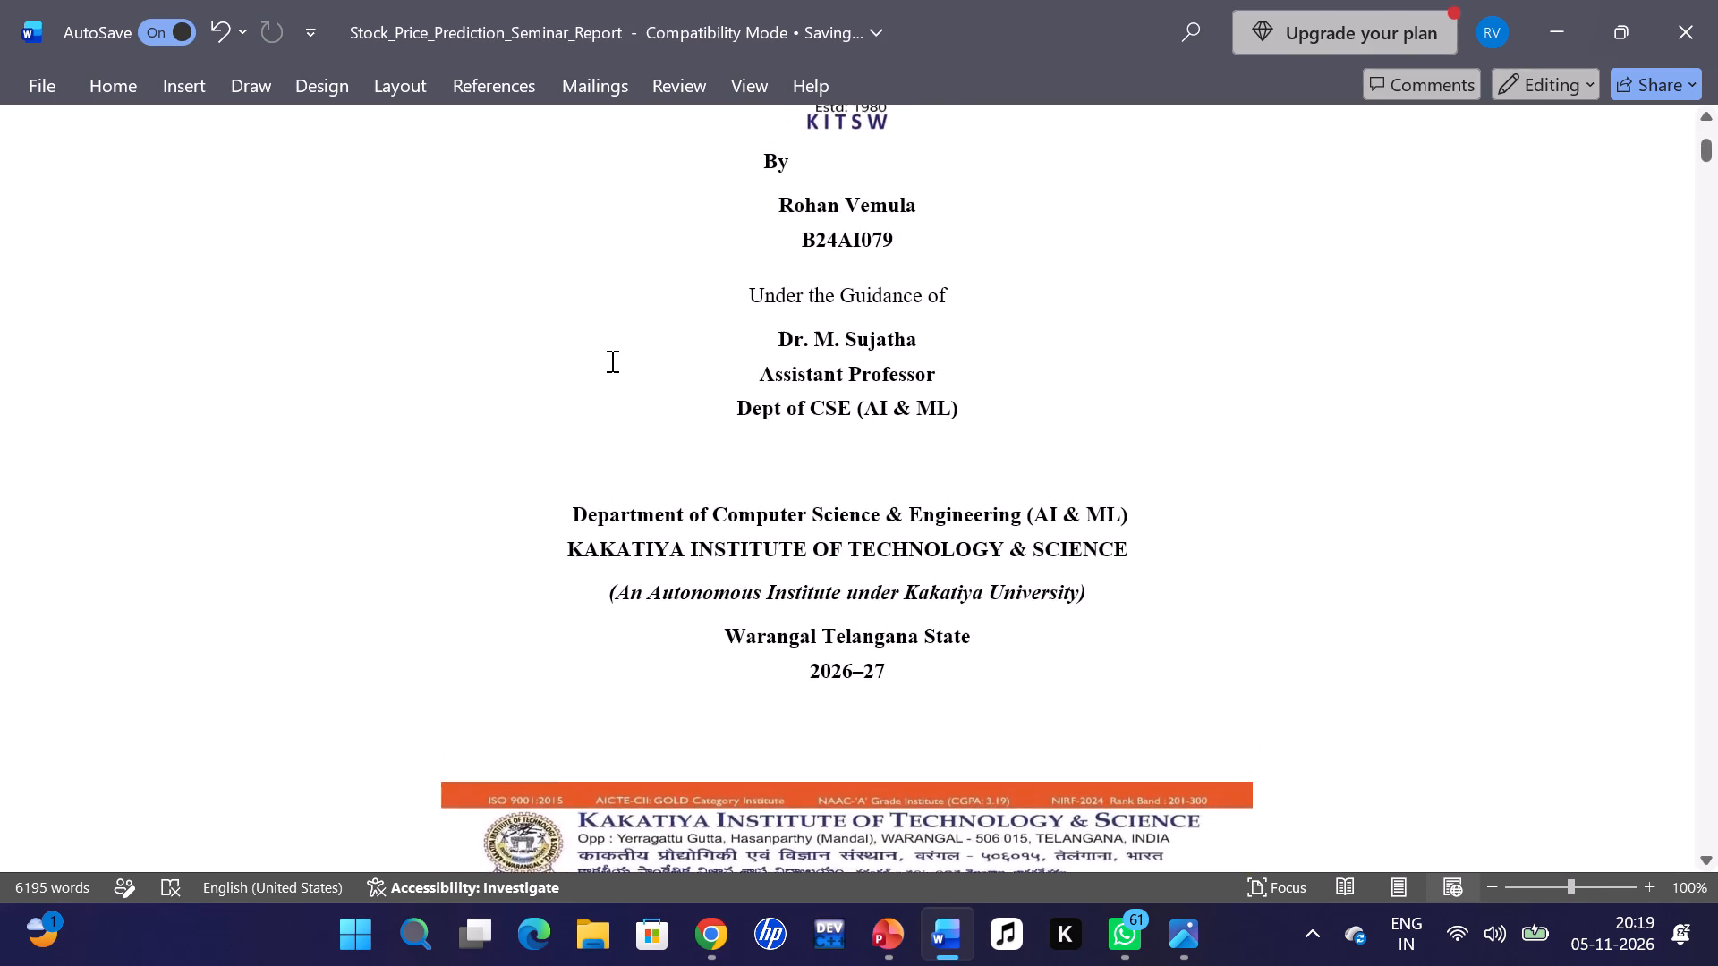
scroll(610, 360, up, 1)
scroll(610, 360, down, 12)
scroll(610, 360, up, 5)
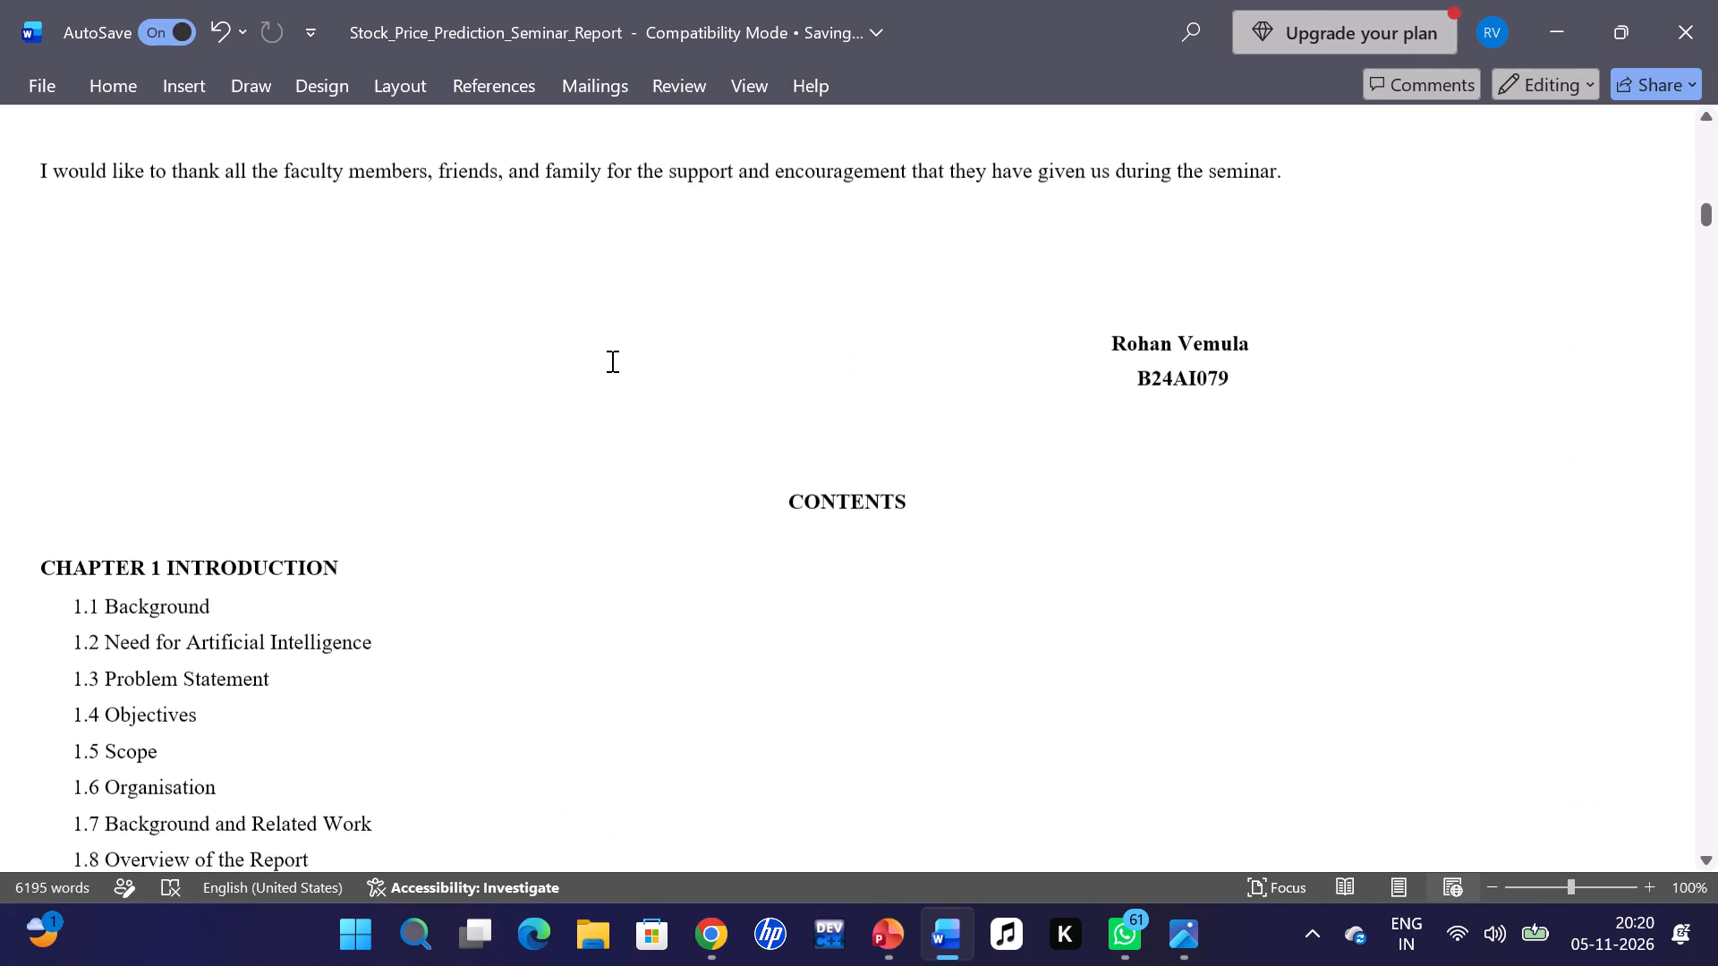
scroll(610, 360, up, 20)
scroll(610, 360, up, 20)
scroll(610, 360, up, 20)
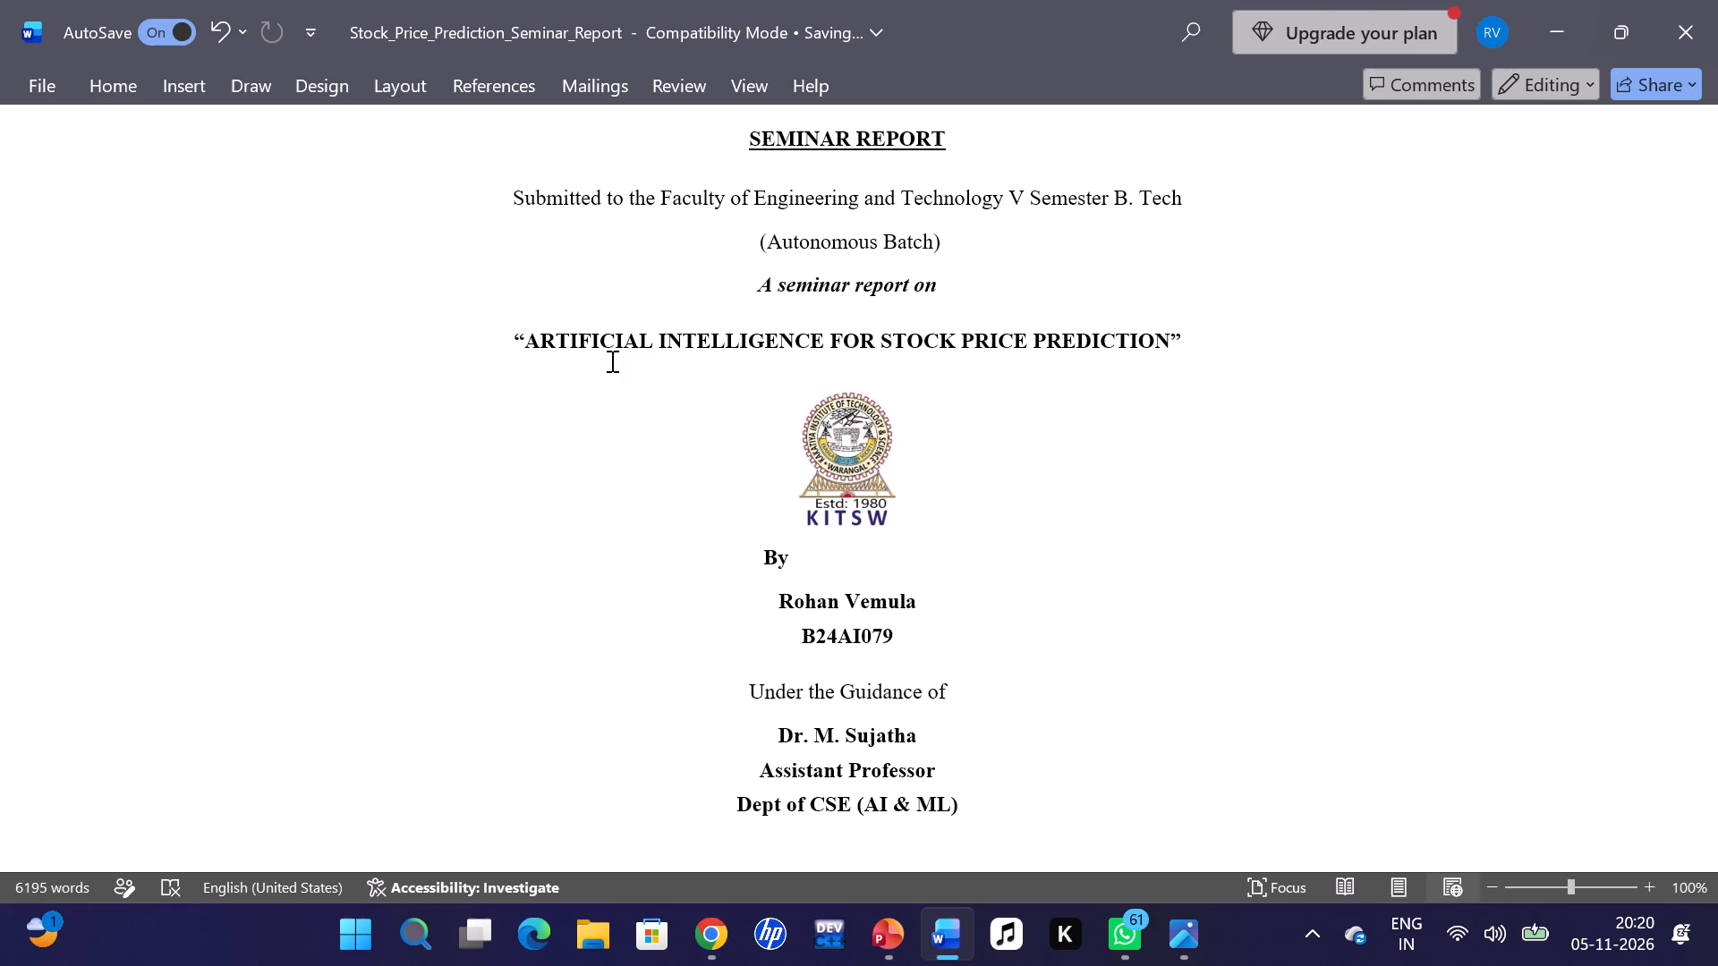
click(271, 424)
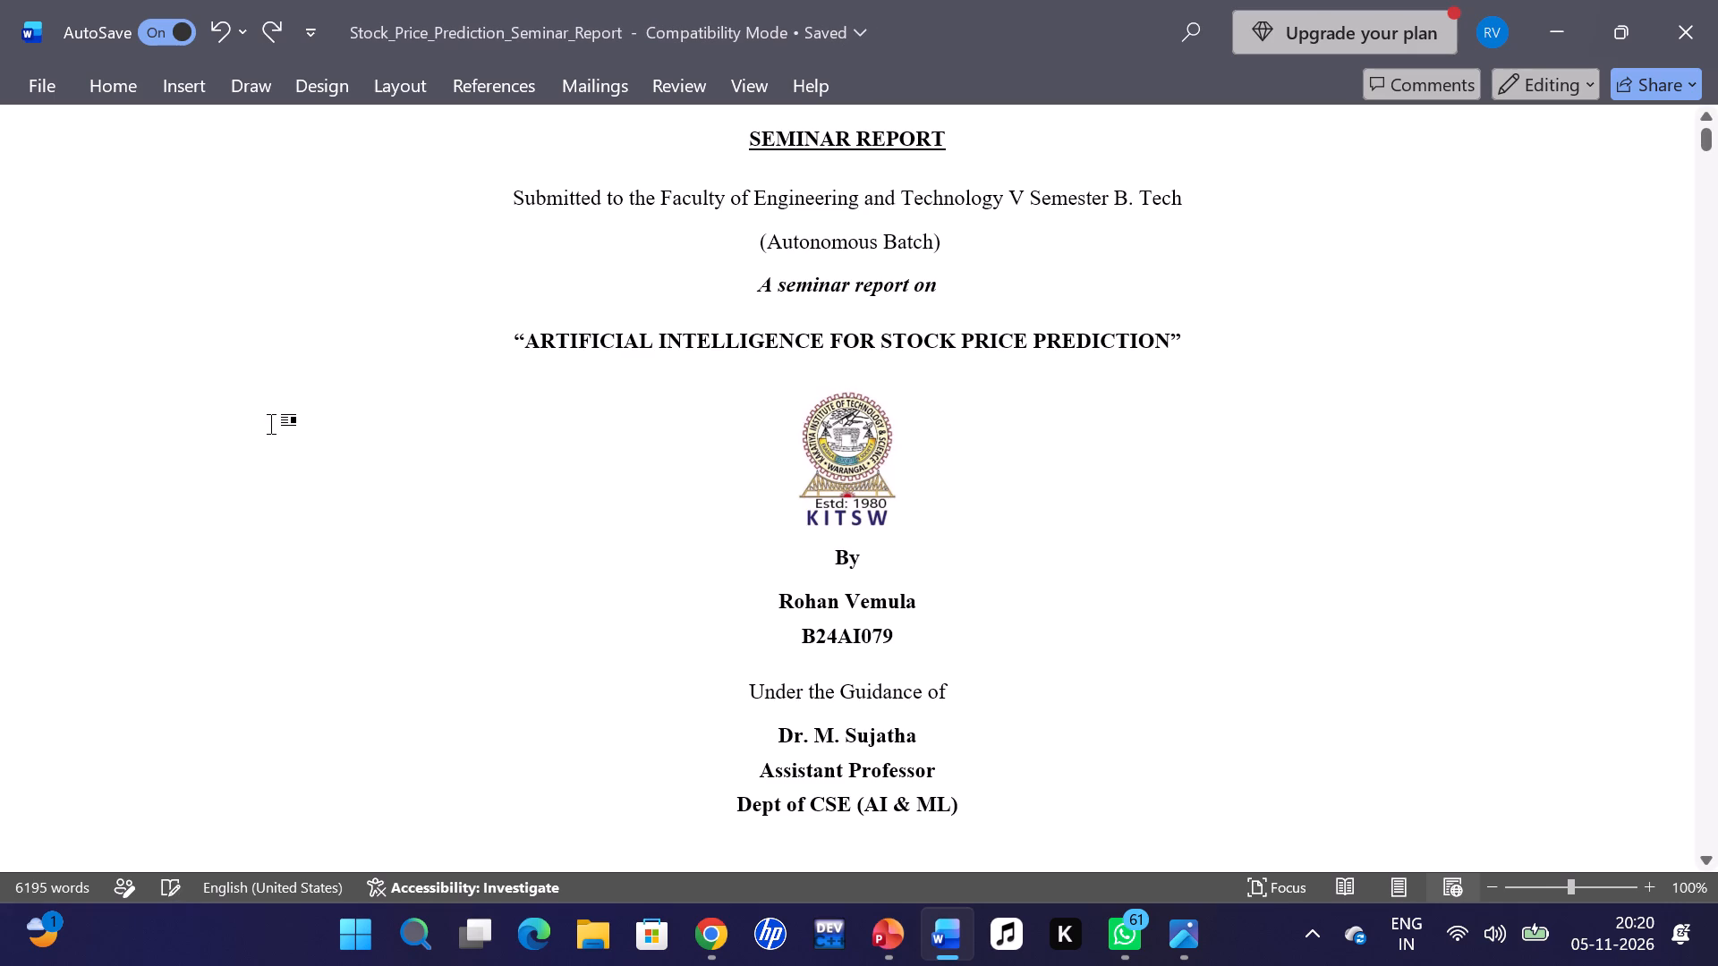
Check the layout of the cover and certificate pages once more at 70% zoom.
ctrl+scroll(271, 424, down, 2)
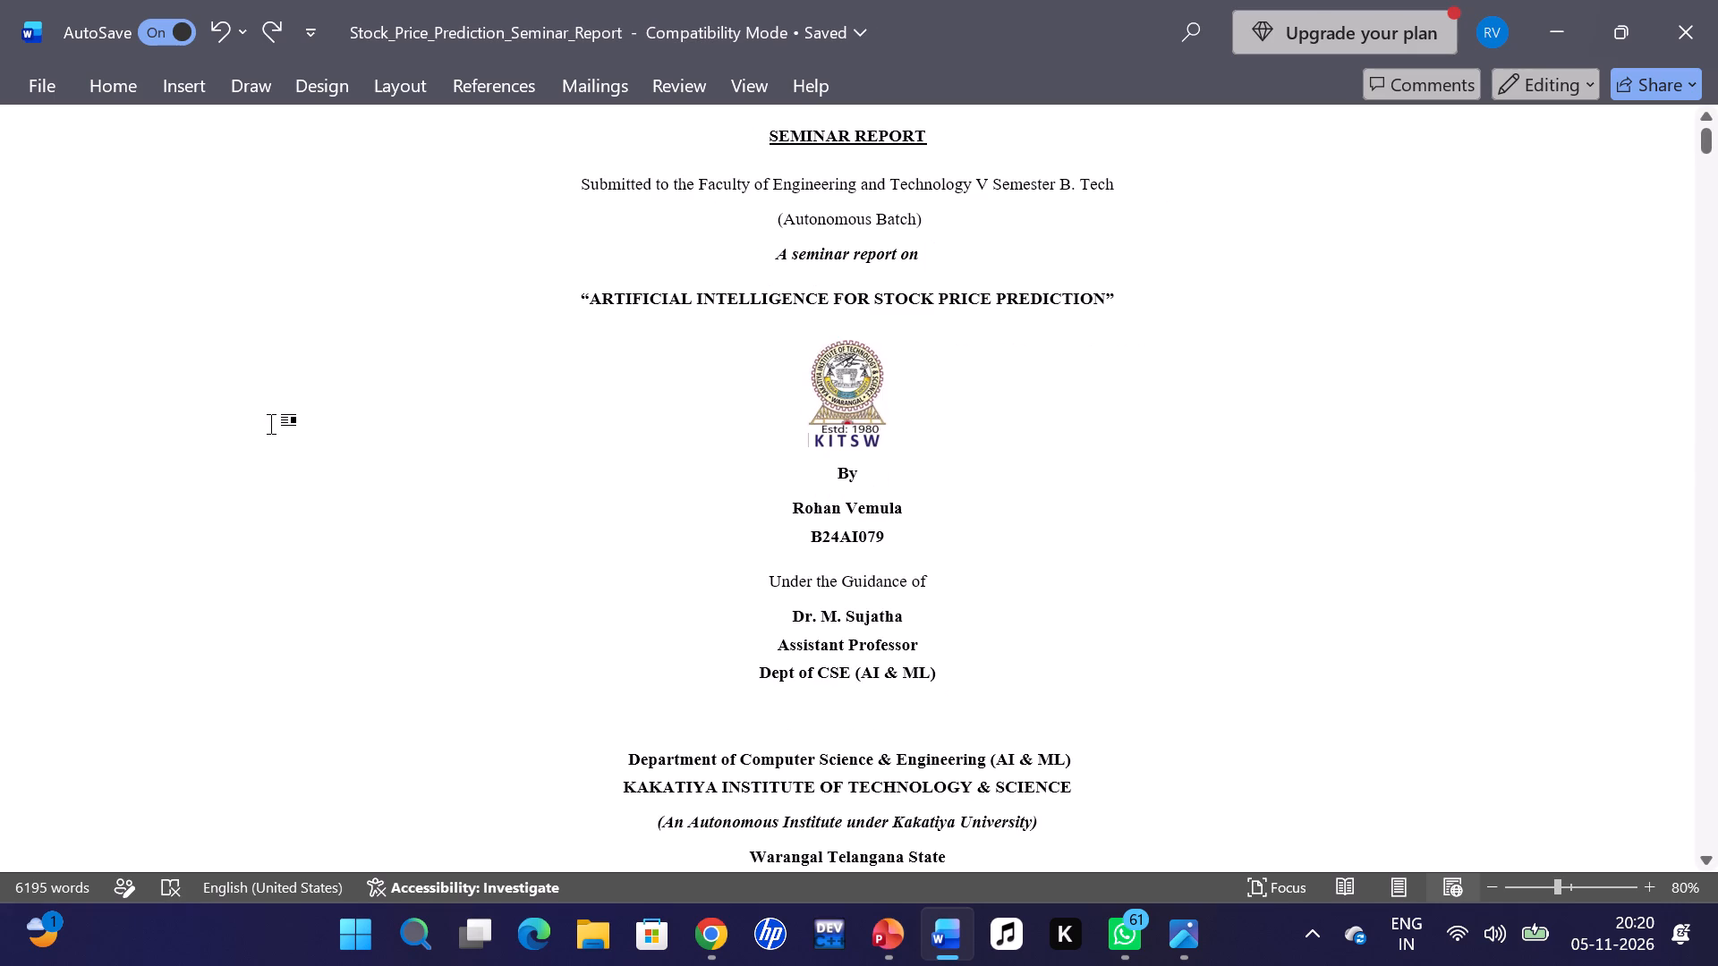
ctrl+scroll(271, 424, down, 1)
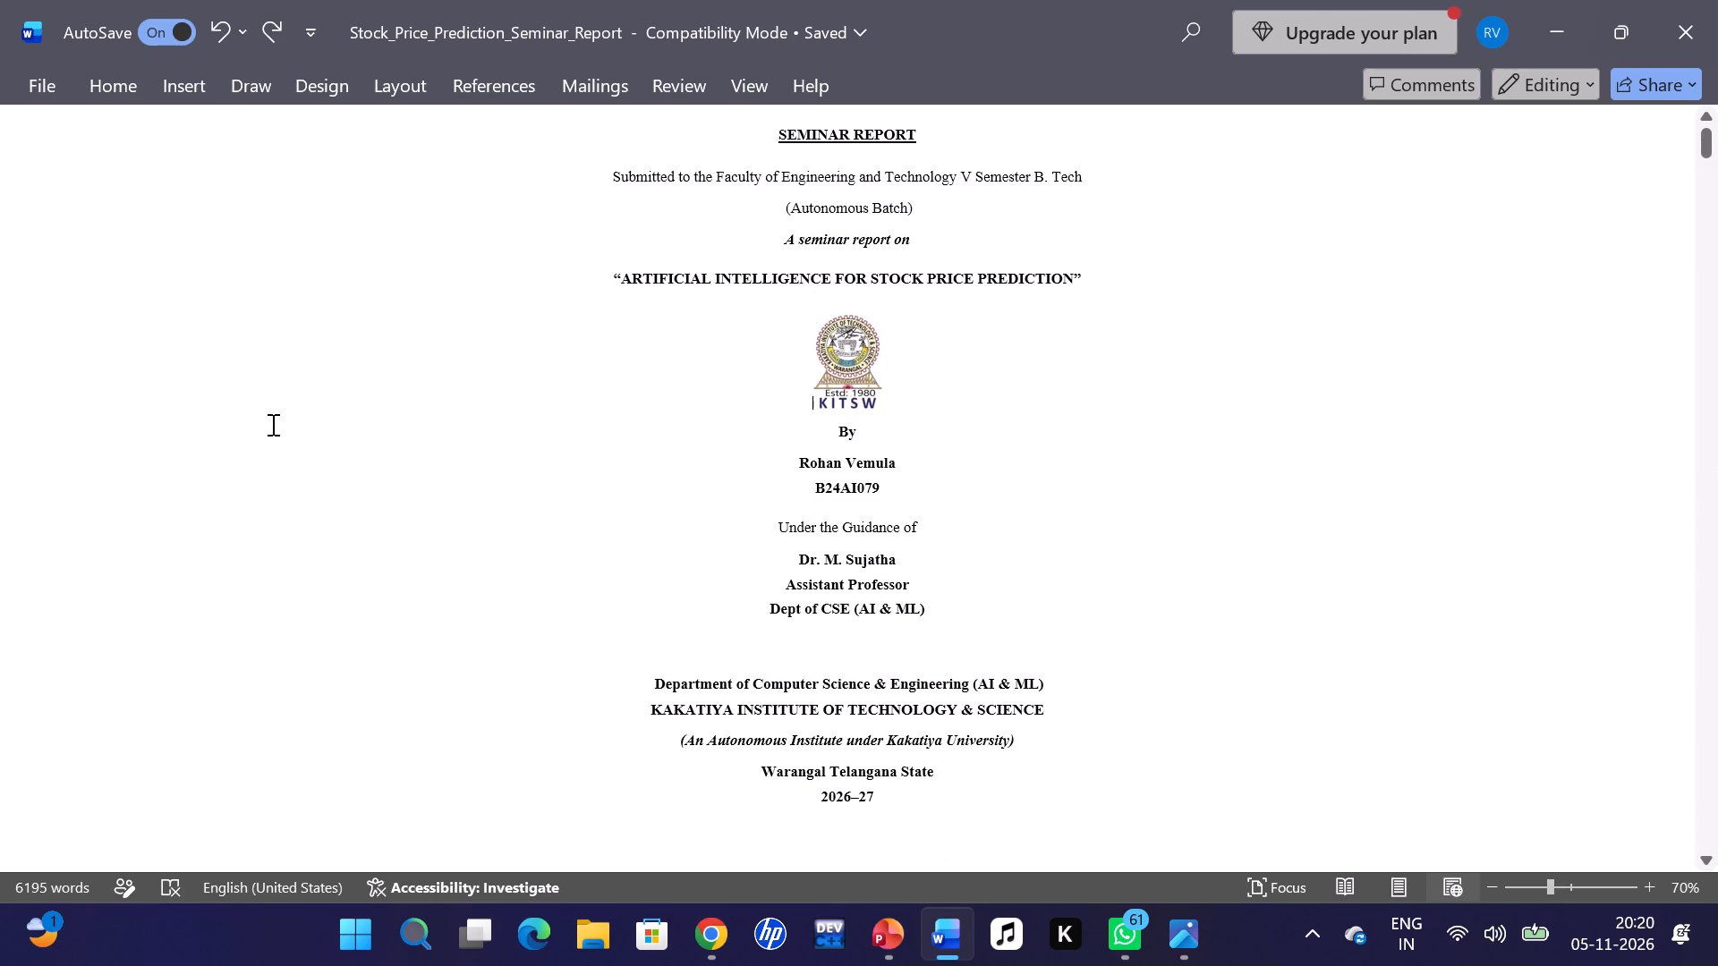
click(74, 83)
click(21, 80)
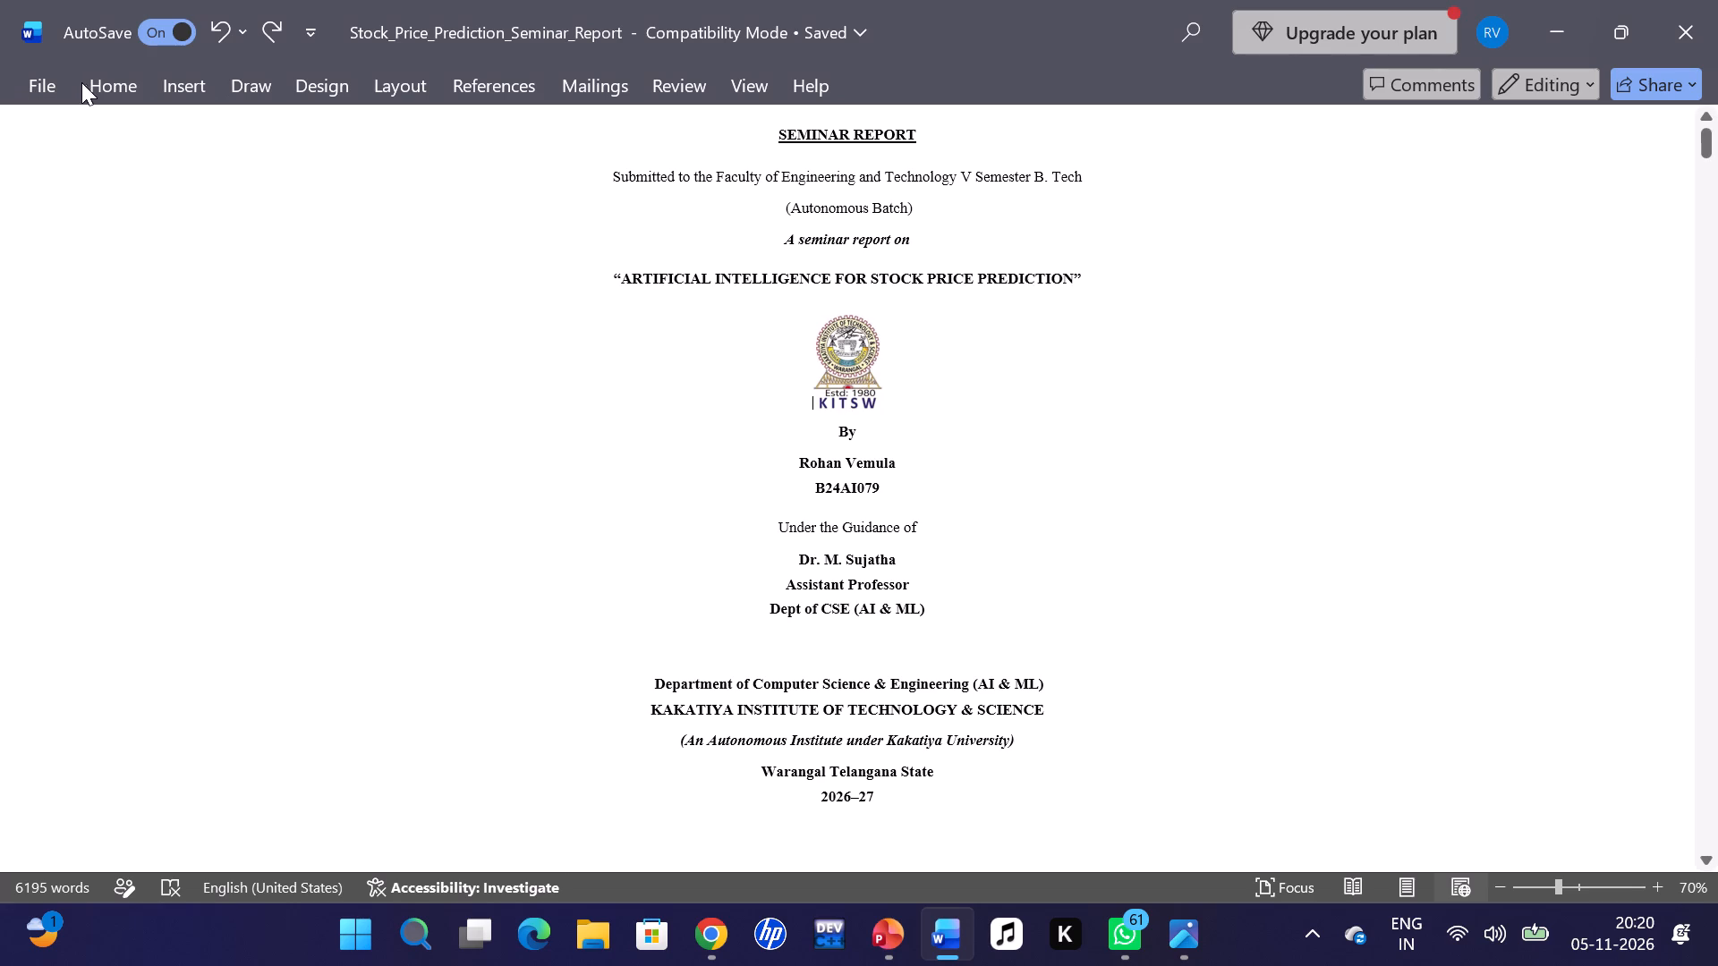
click(84, 84)
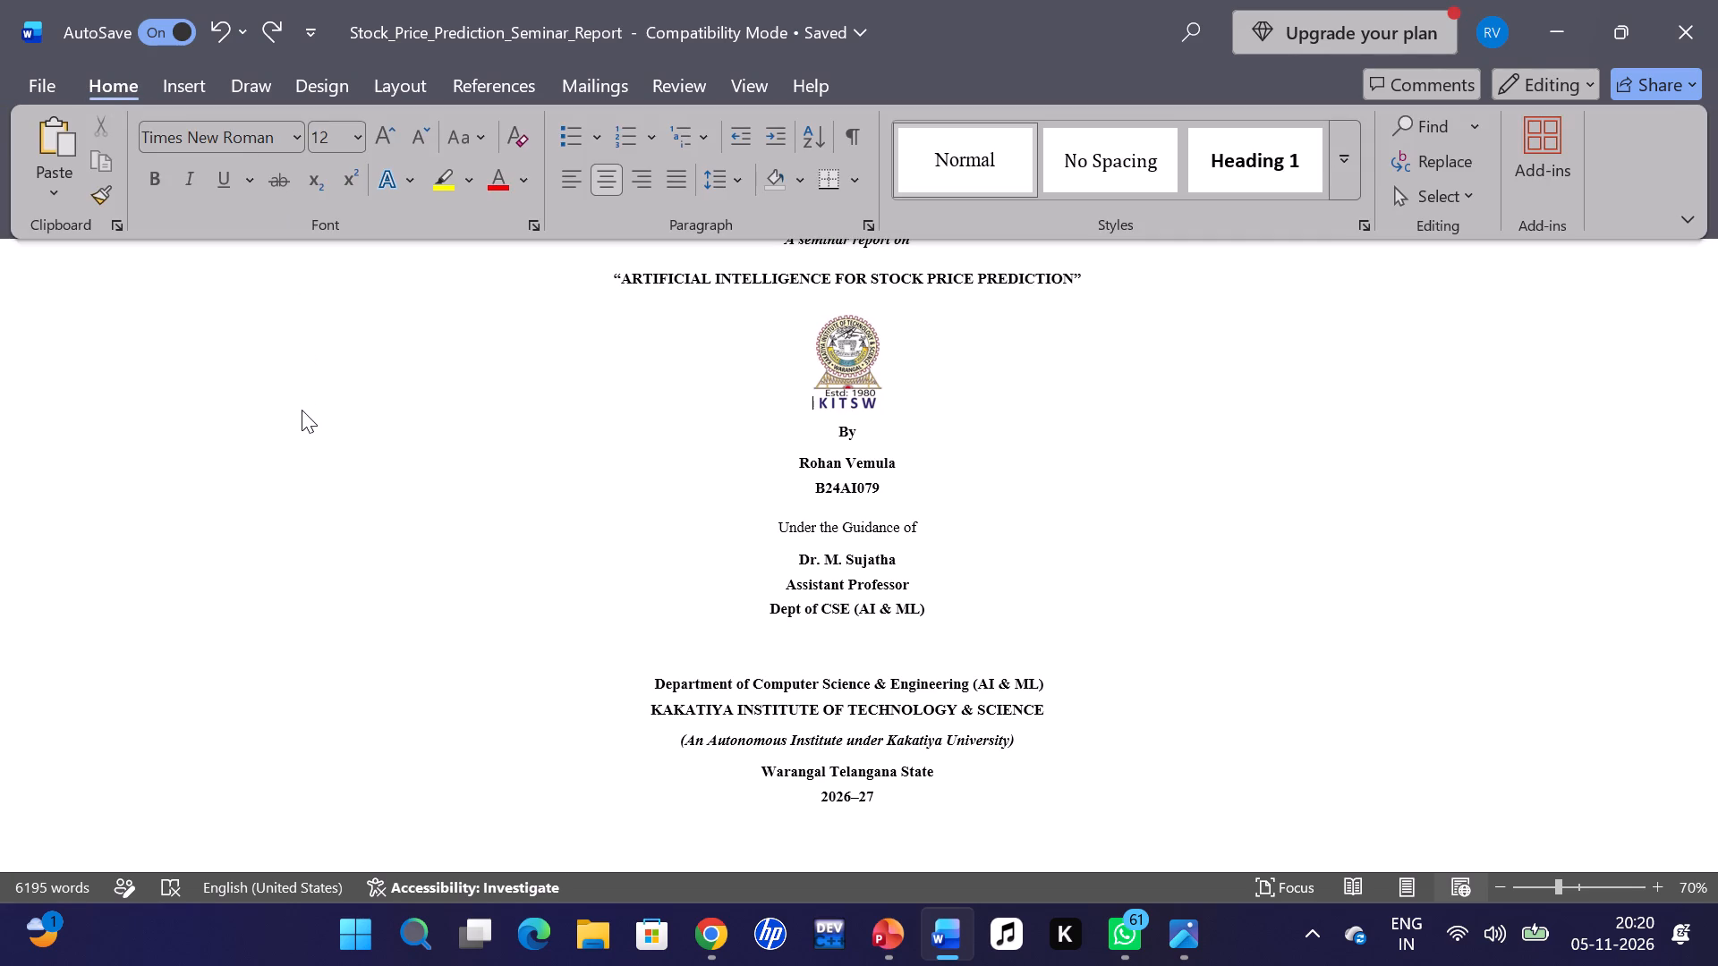
click(302, 410)
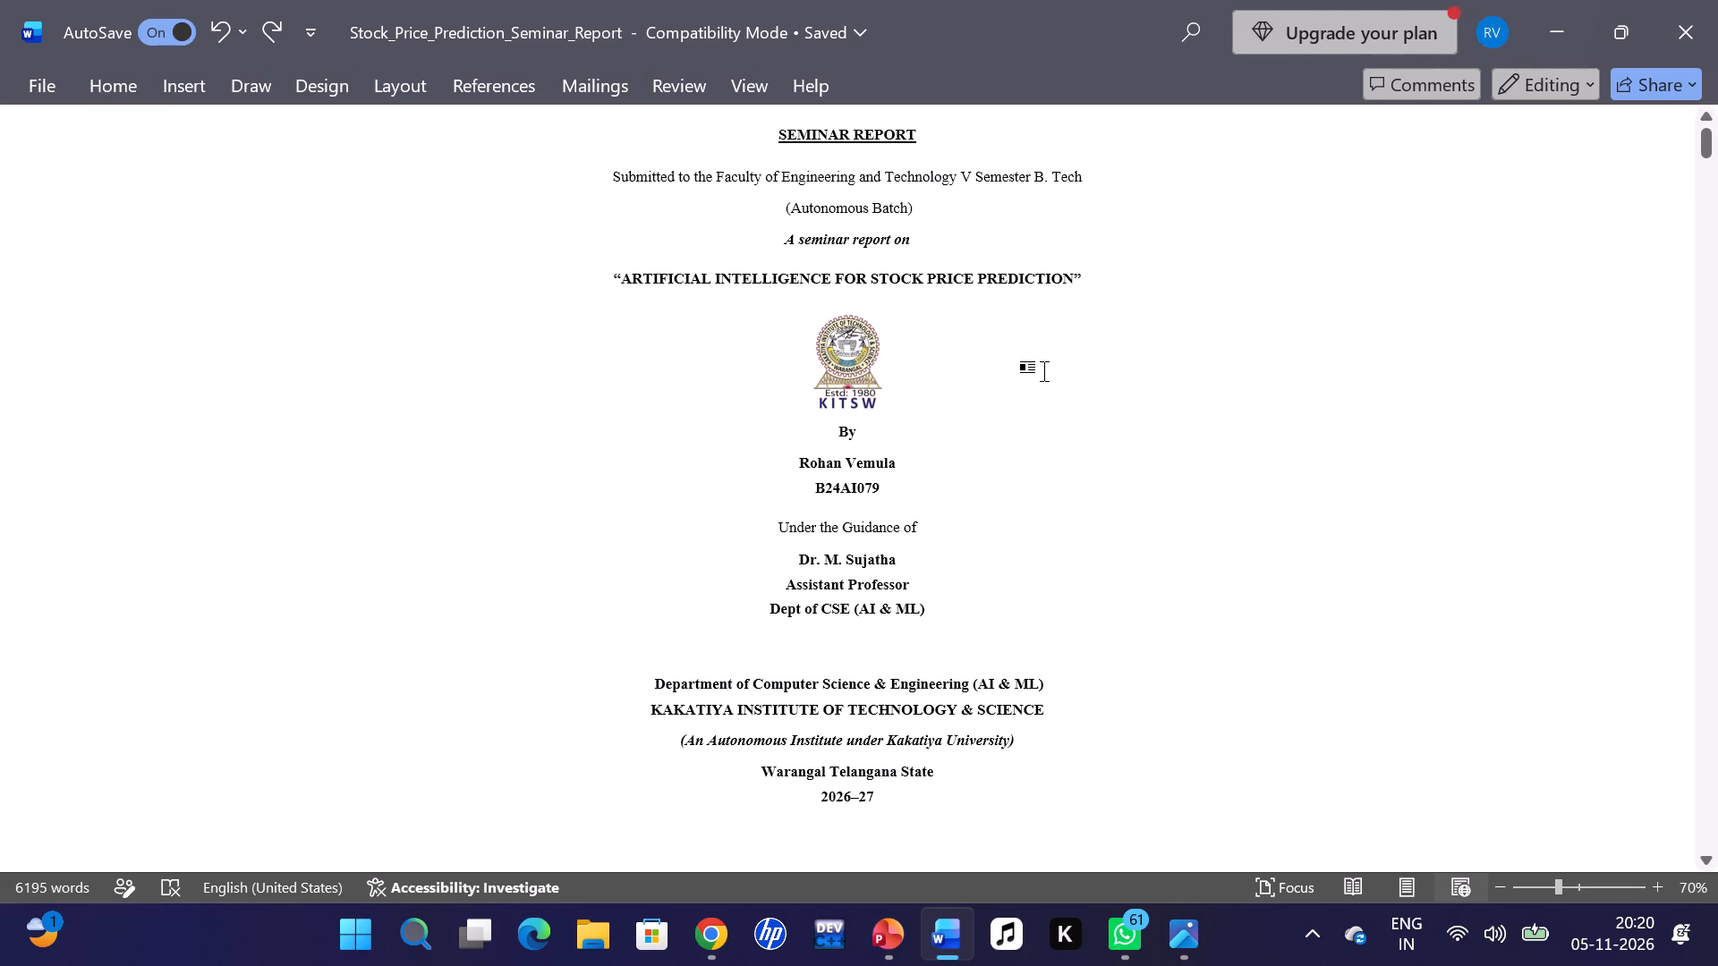
scroll(1044, 372, up, 2)
scroll(1094, 679, down, 3)
scroll(1094, 679, up, 1)
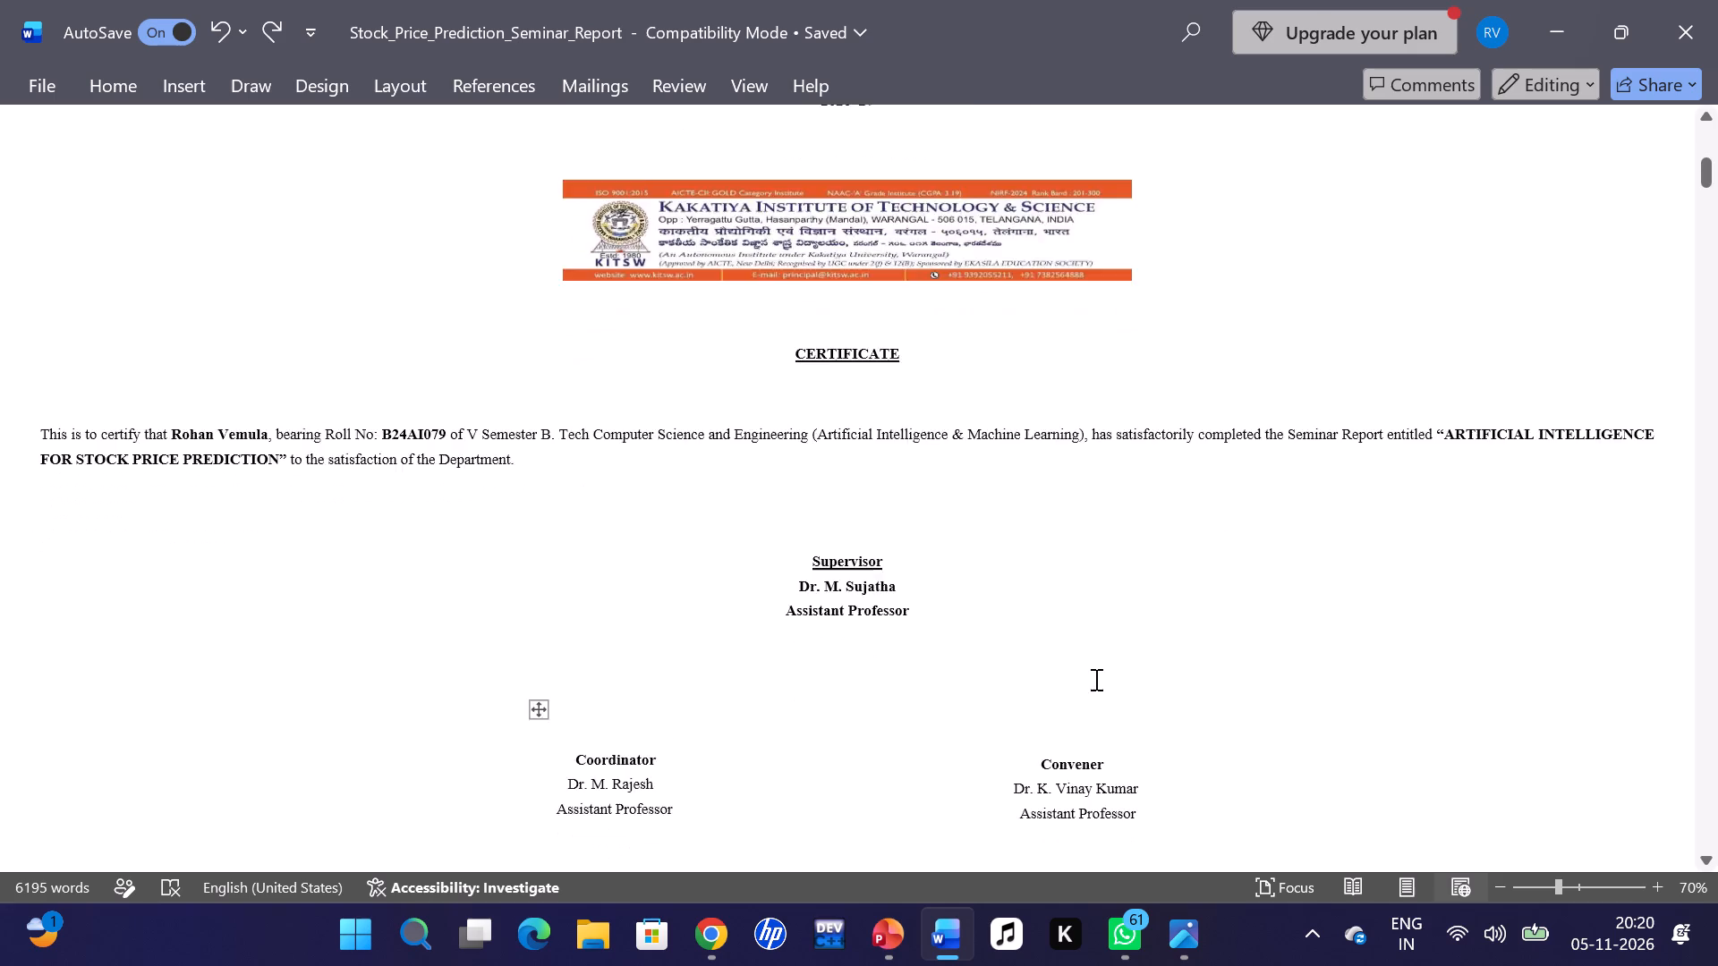
scroll(1094, 679, up, 1)
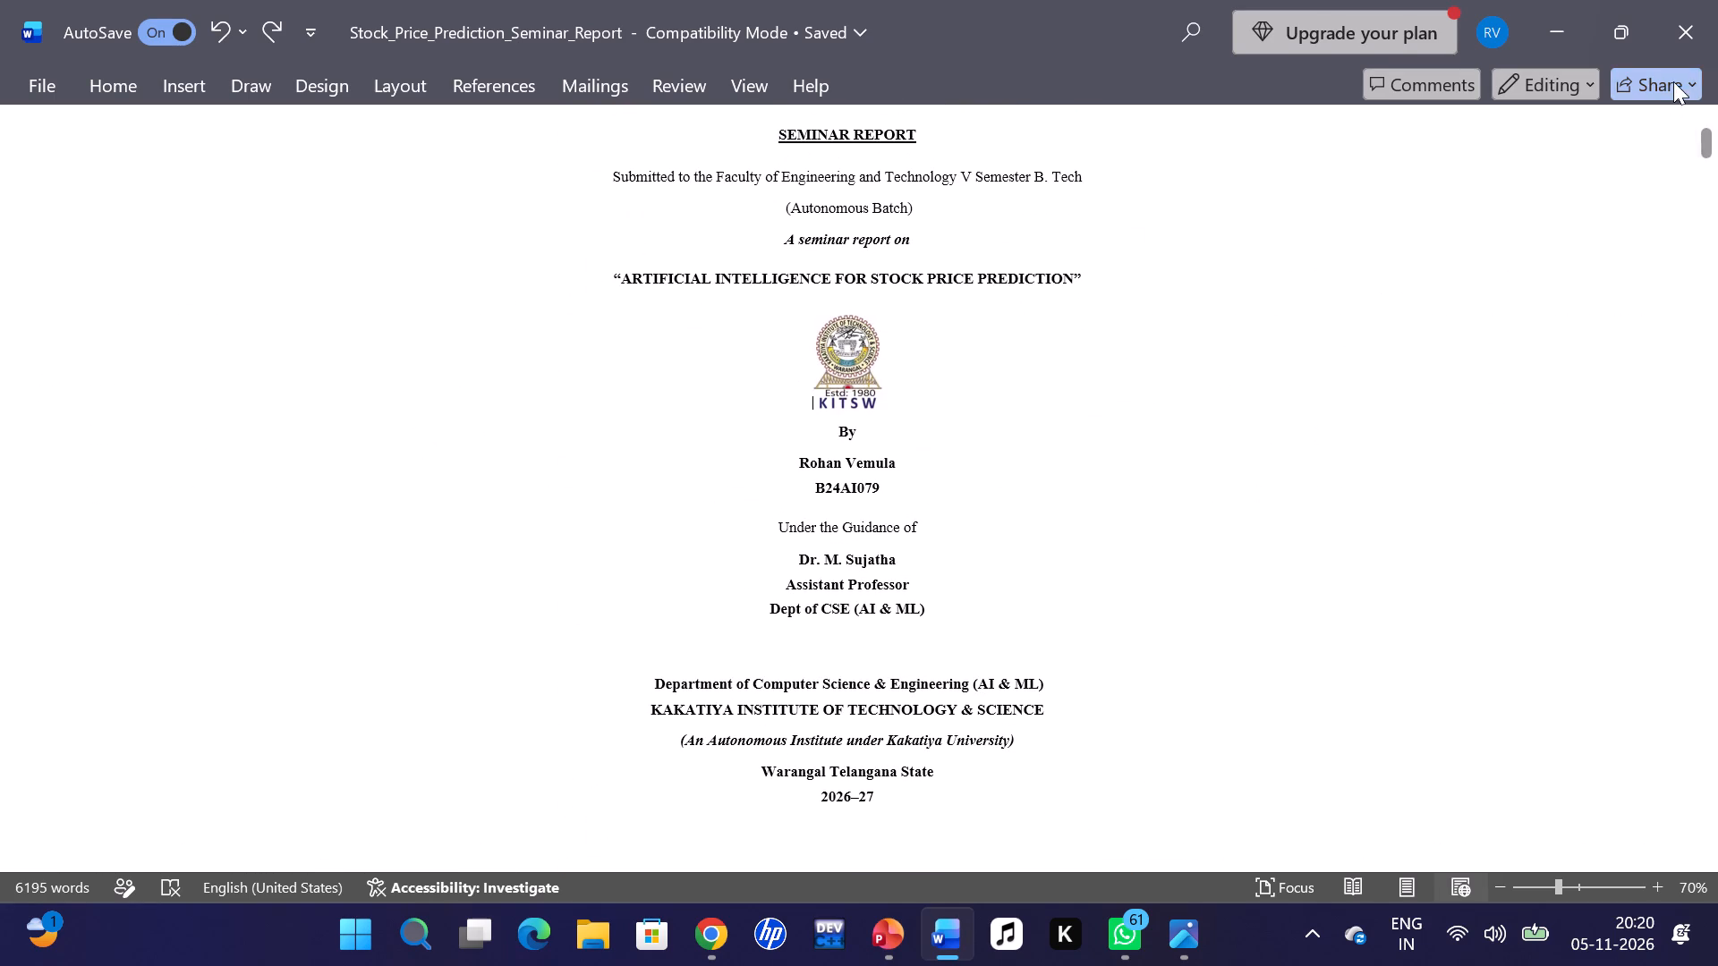
Close the Stock_Price_Prediction_Seminar_Report document.
click(1680, 0)
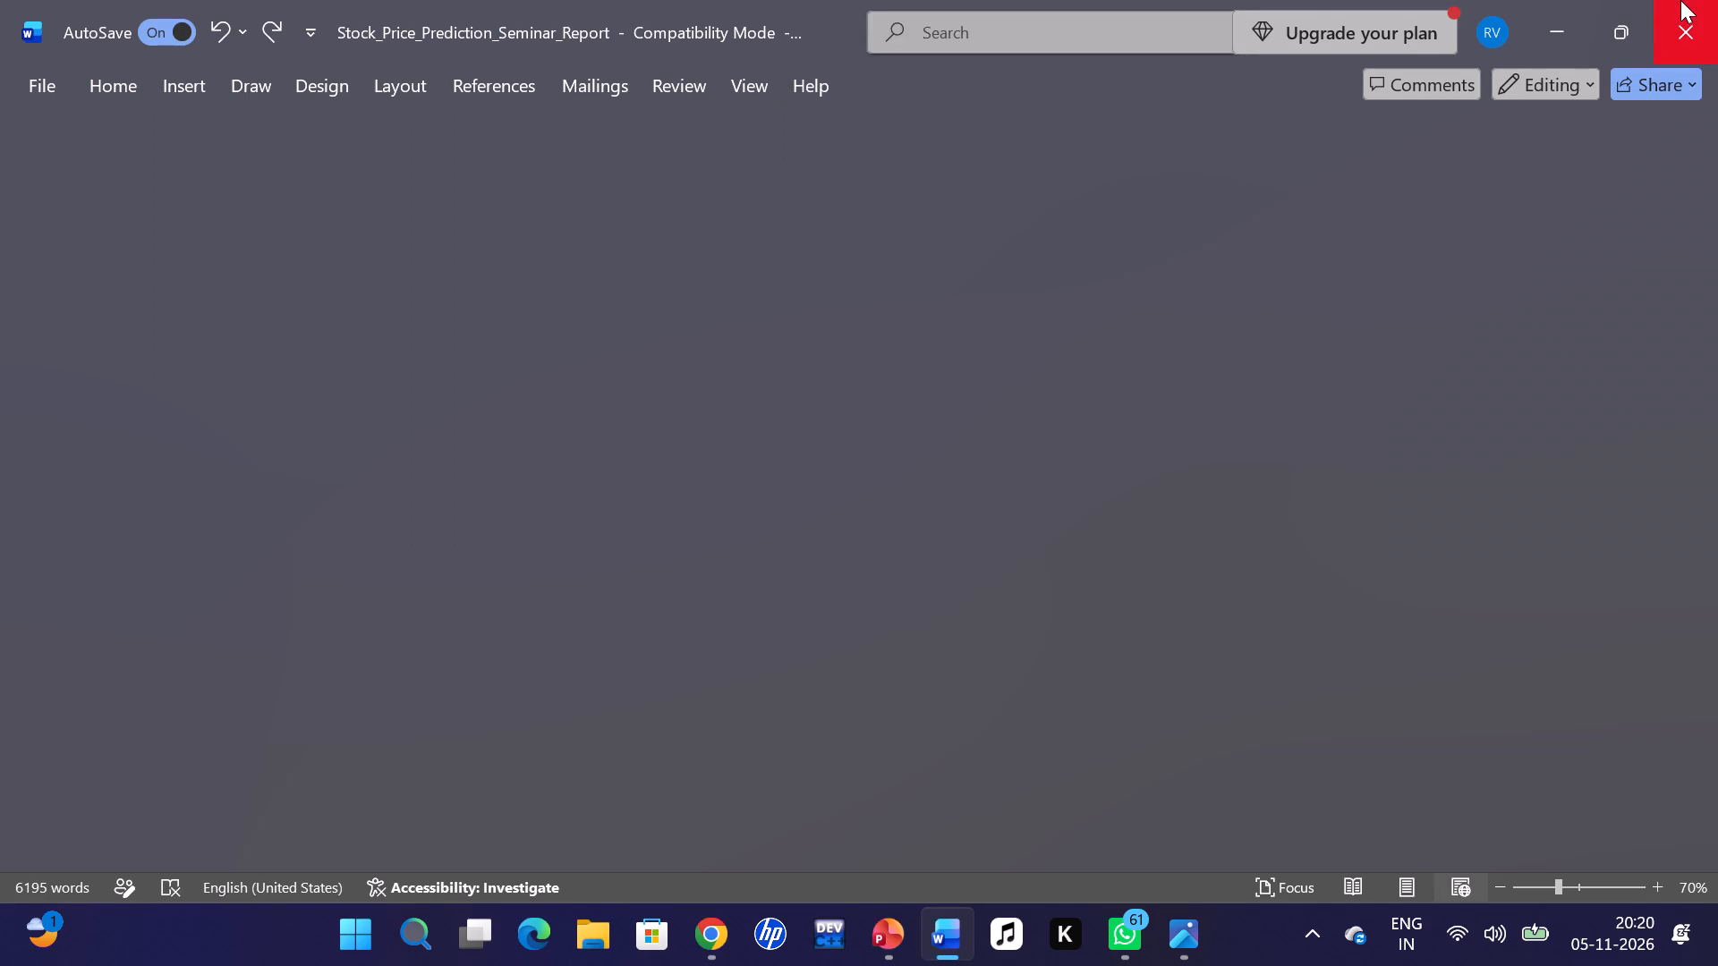
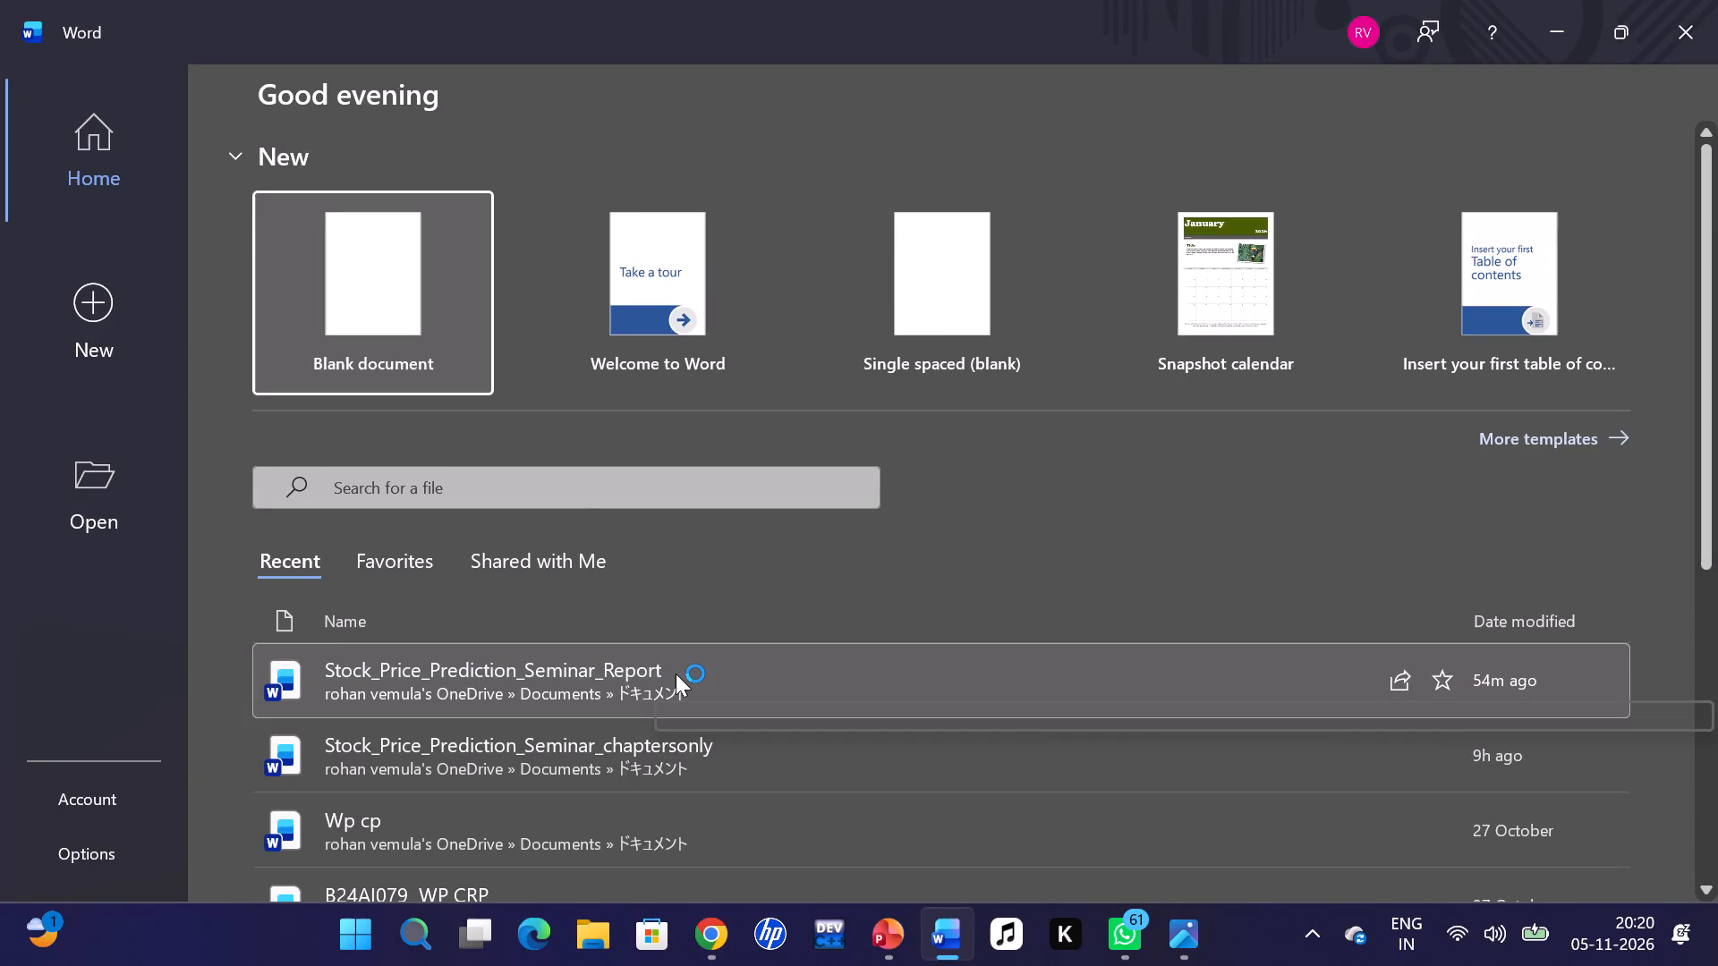
Reopen the recent Stock_Price_Prediction_Seminar_Report document and view its cover and certificate pages at 40% zoom.
double_click(676, 674)
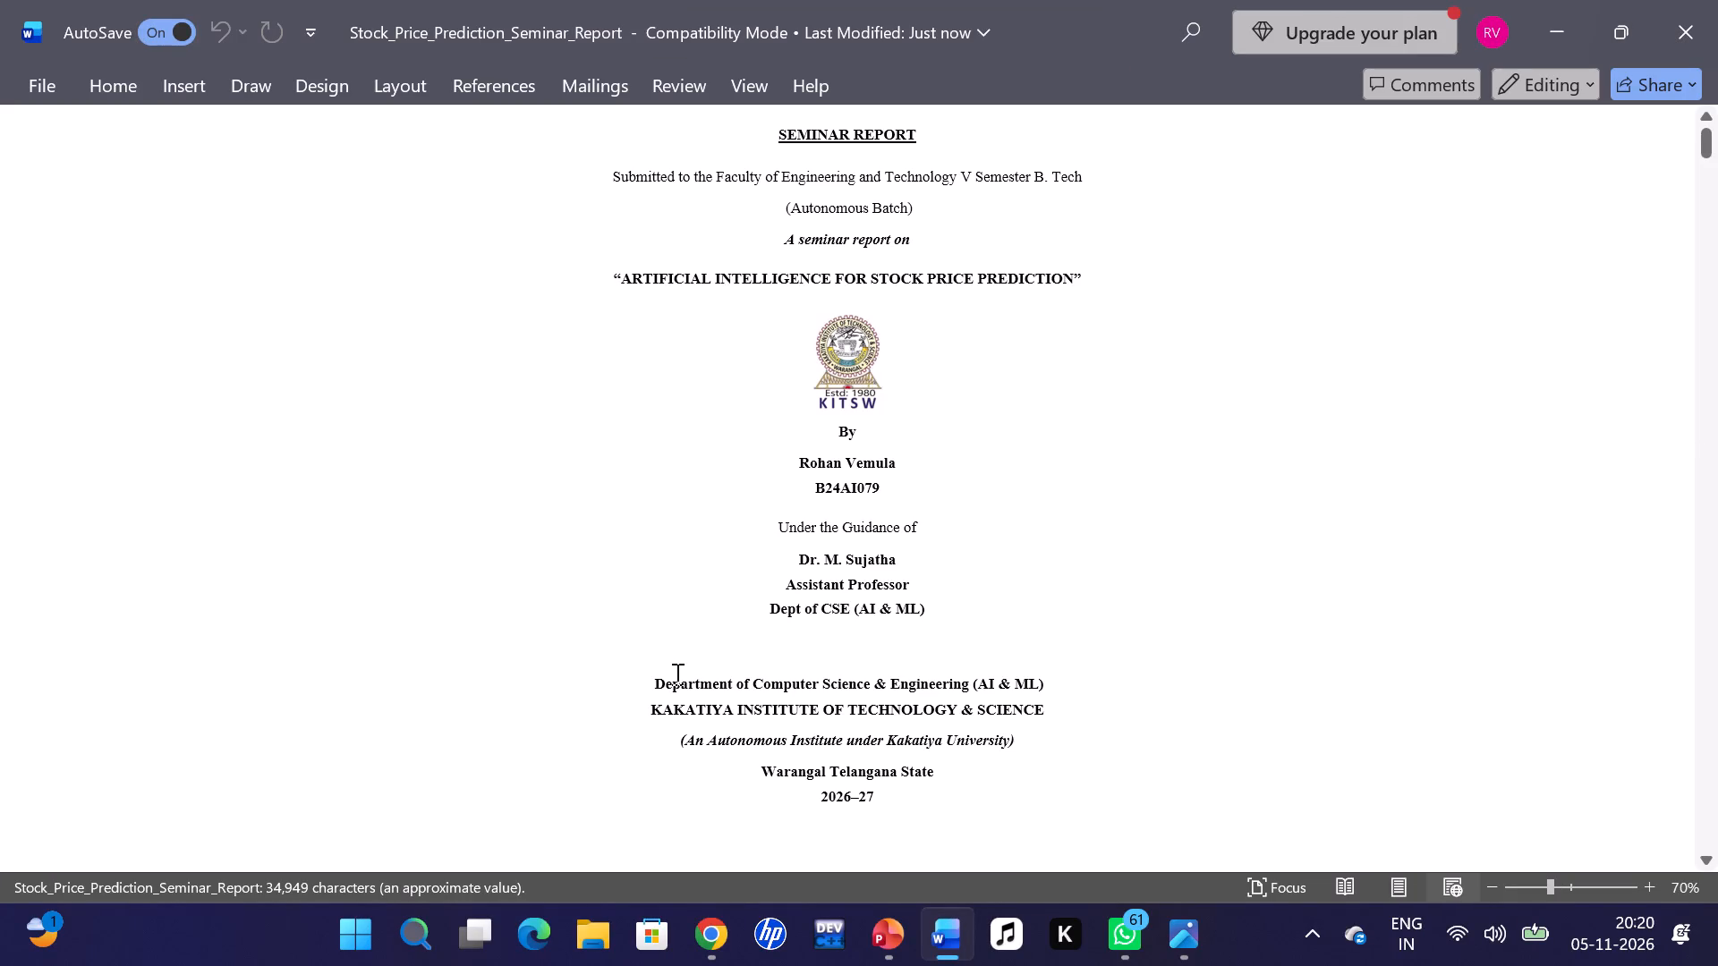
scroll(642, 563, up, 1)
ctrl+scroll(642, 563, down, 3)
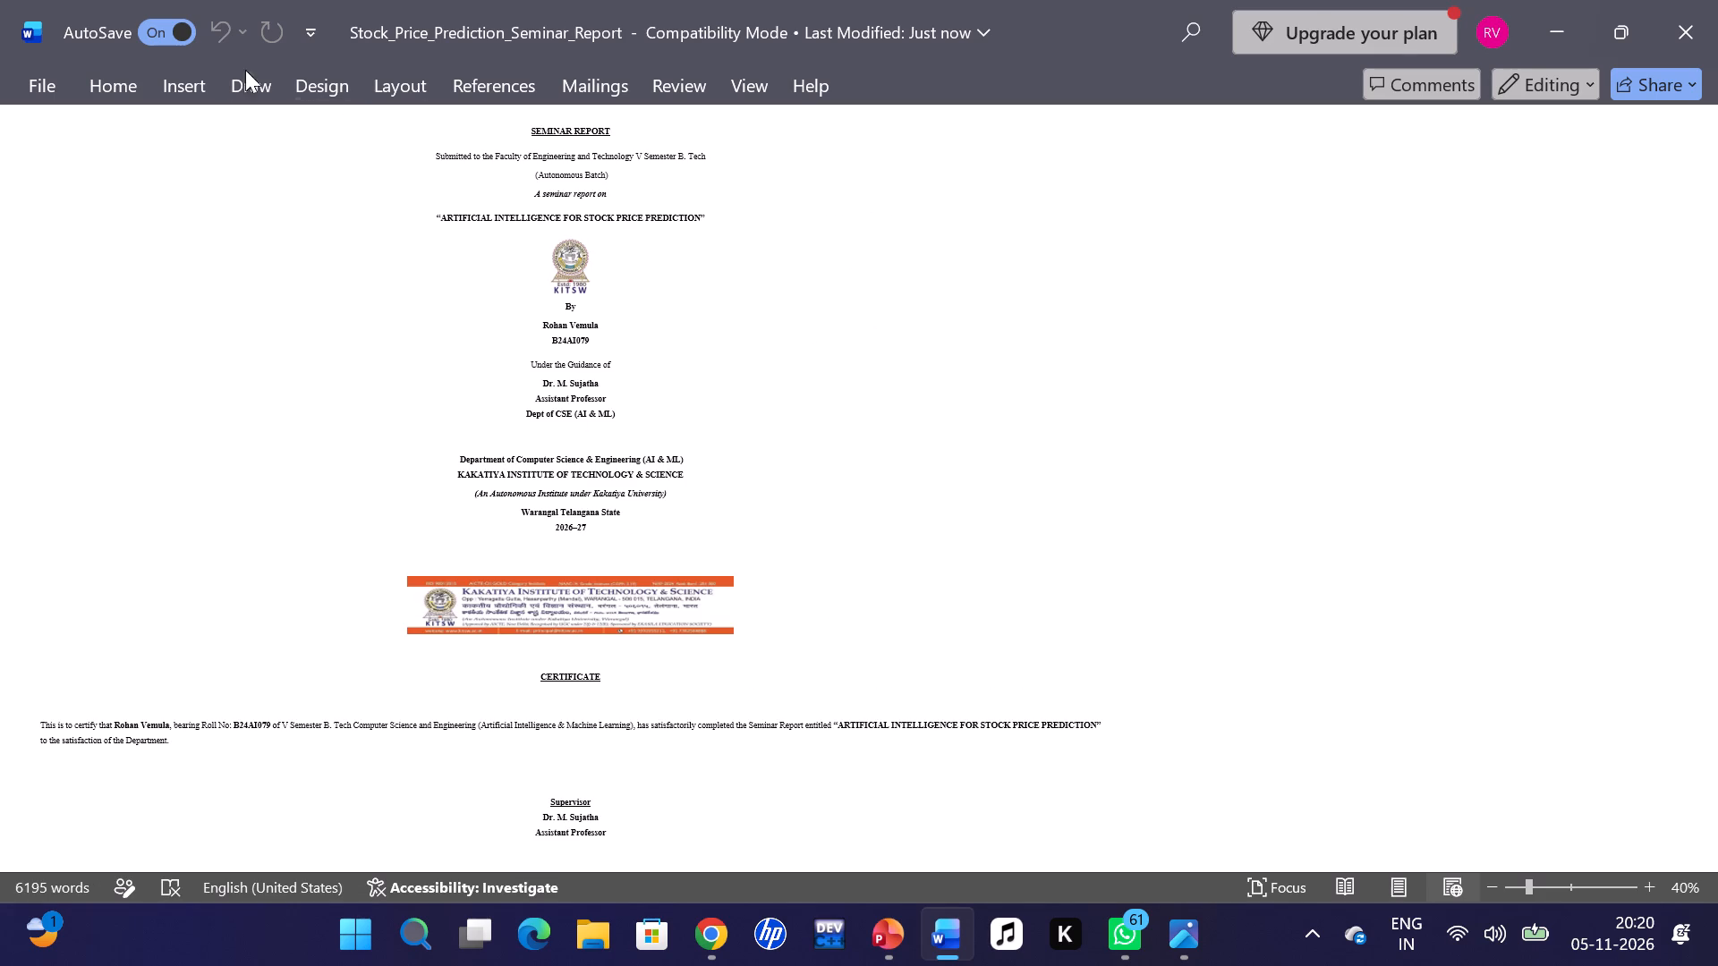
Switch the report to Read Mode and page through from the cover to the hybrid GRU–LSTM architecture section.
click(756, 90)
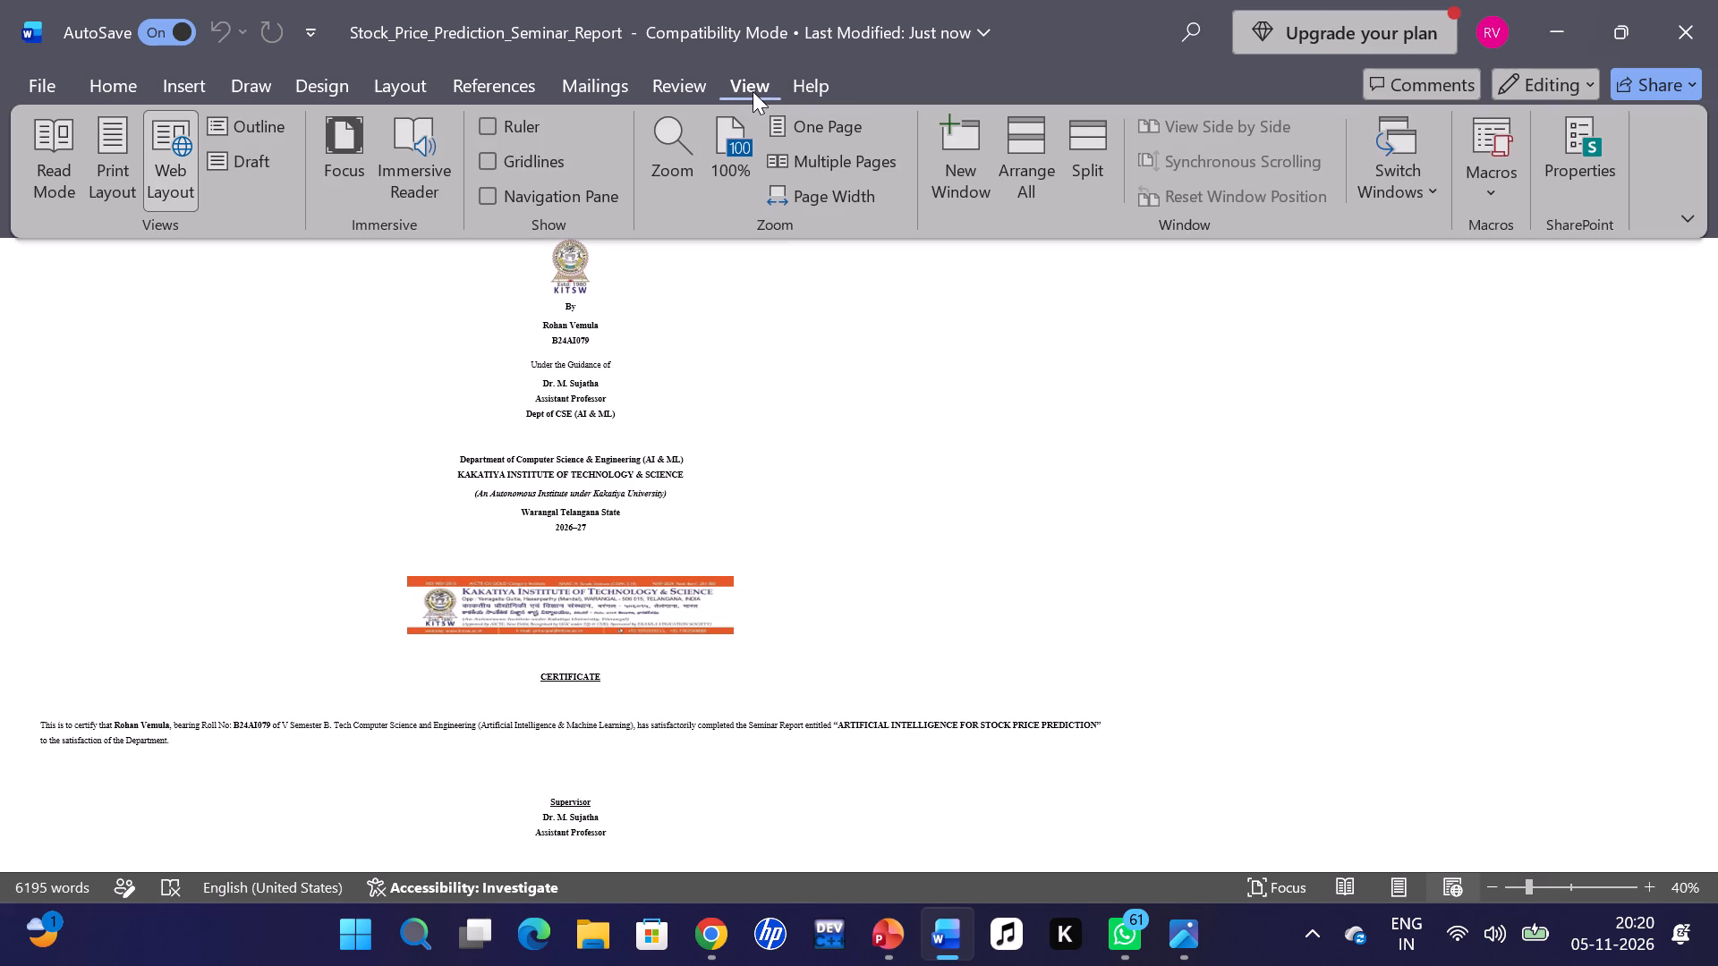
click(57, 130)
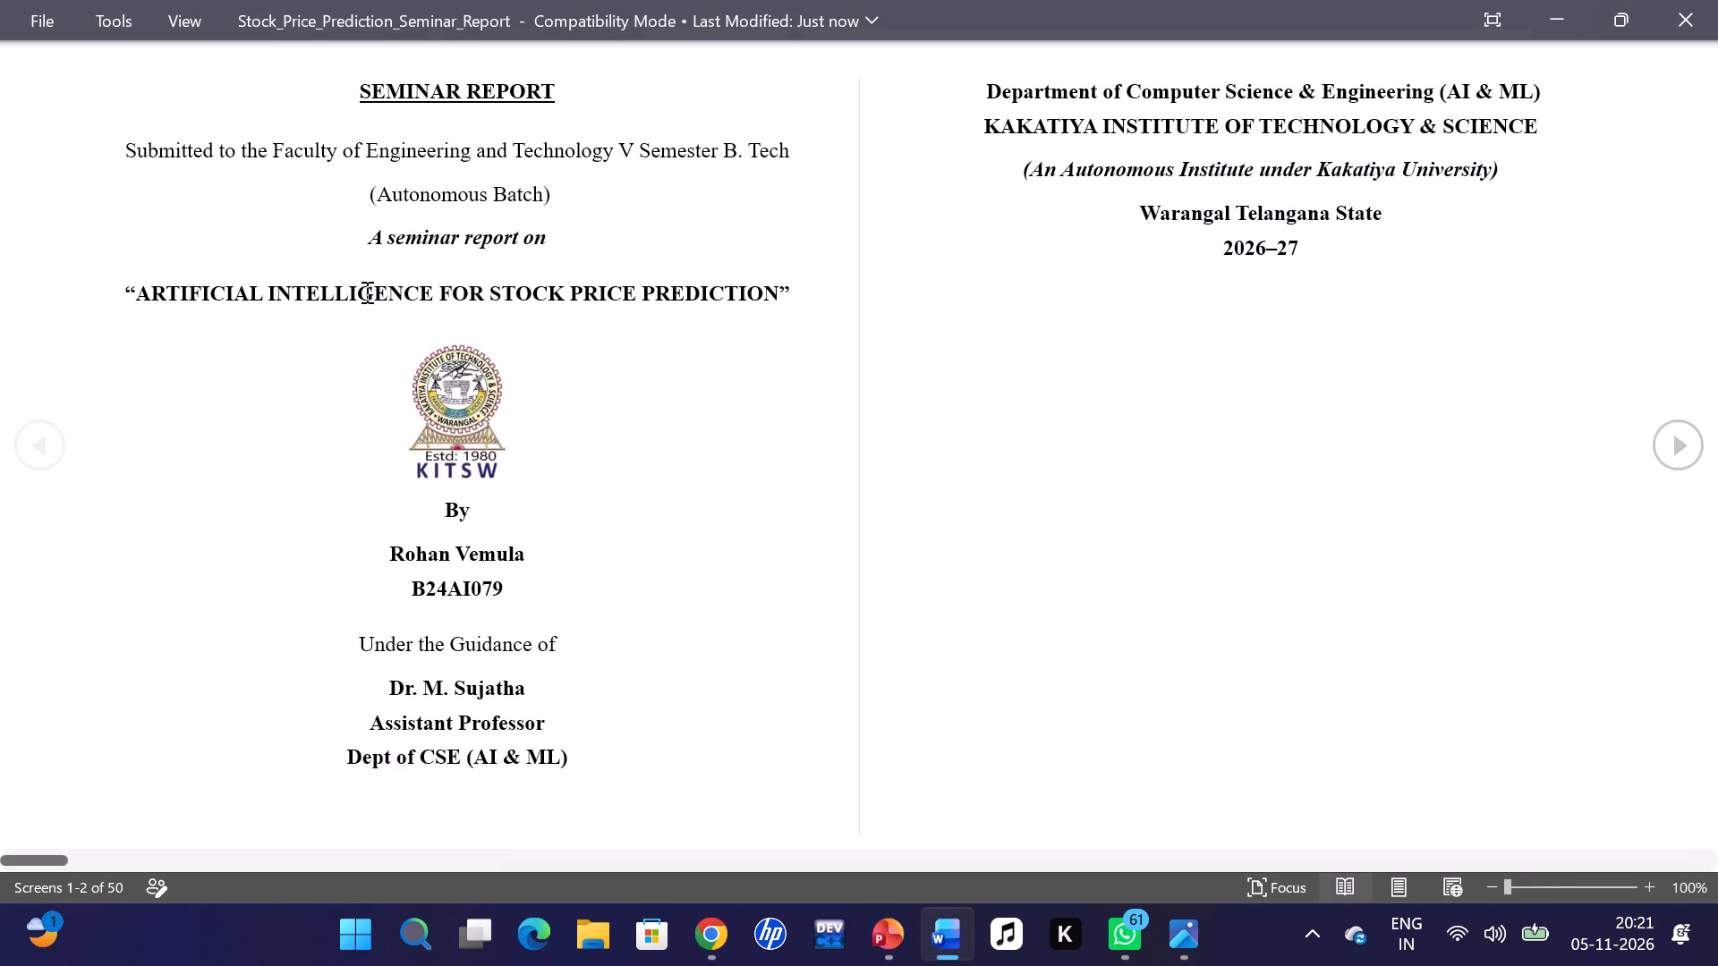
scroll(406, 309, up, 2)
scroll(406, 309, down, 7)
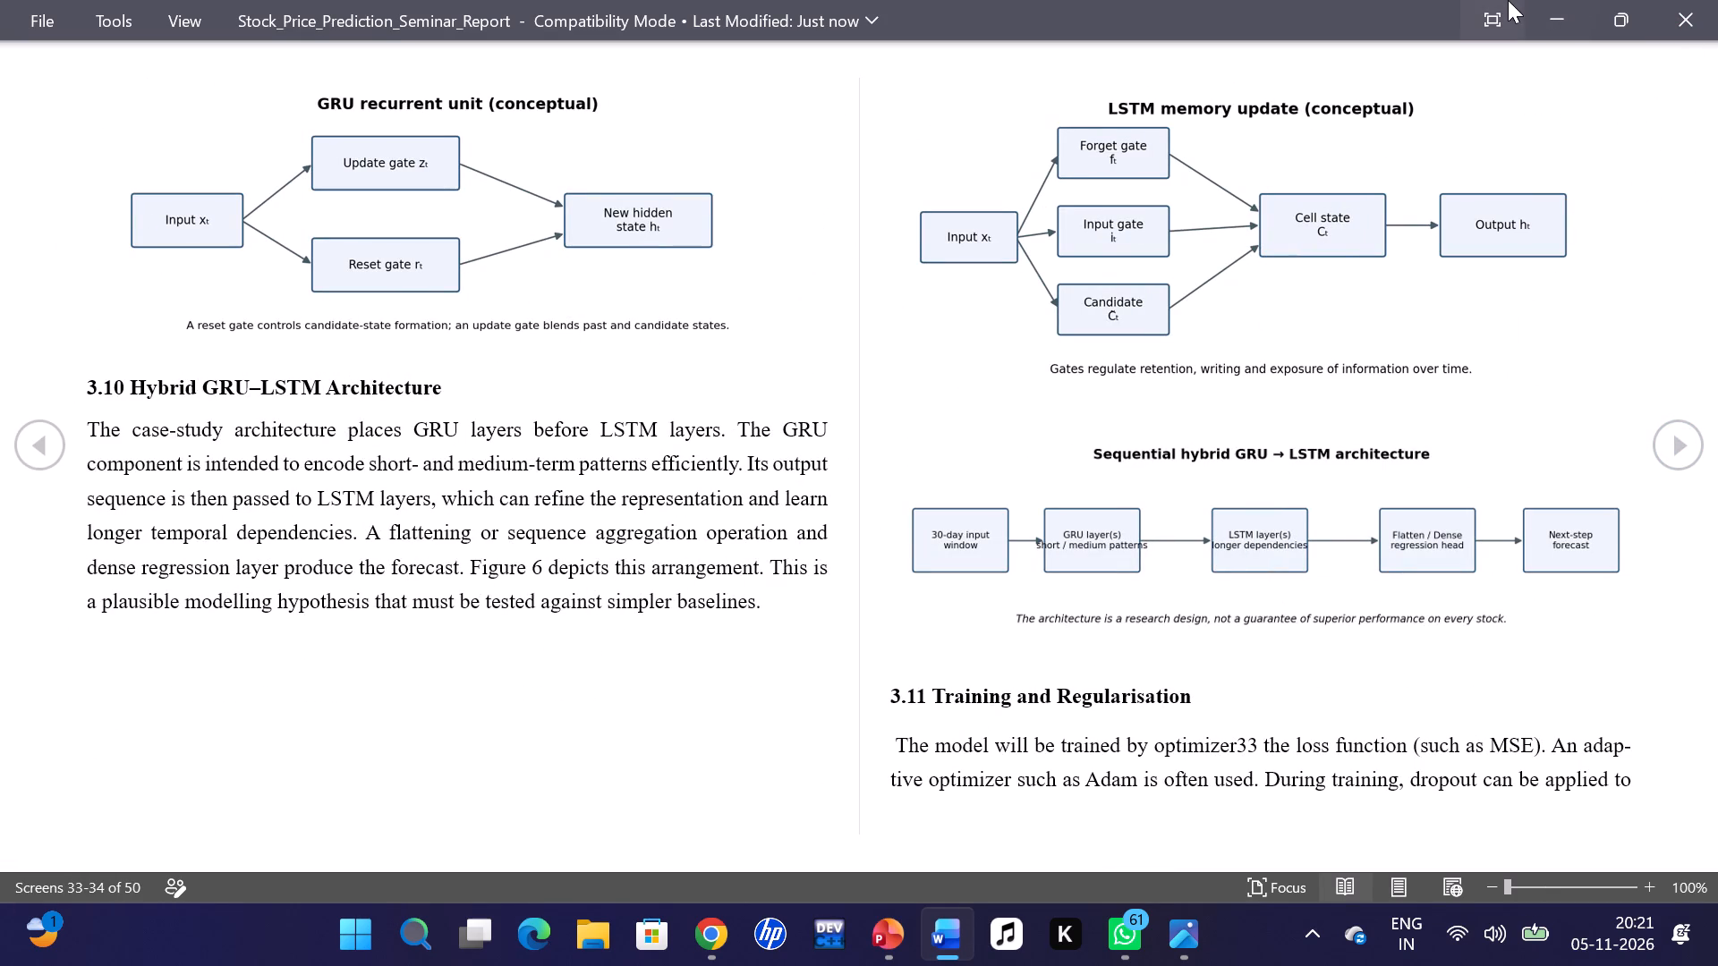
Close the Stock_Price_Prediction_Seminar_Report document.
click(1508, 0)
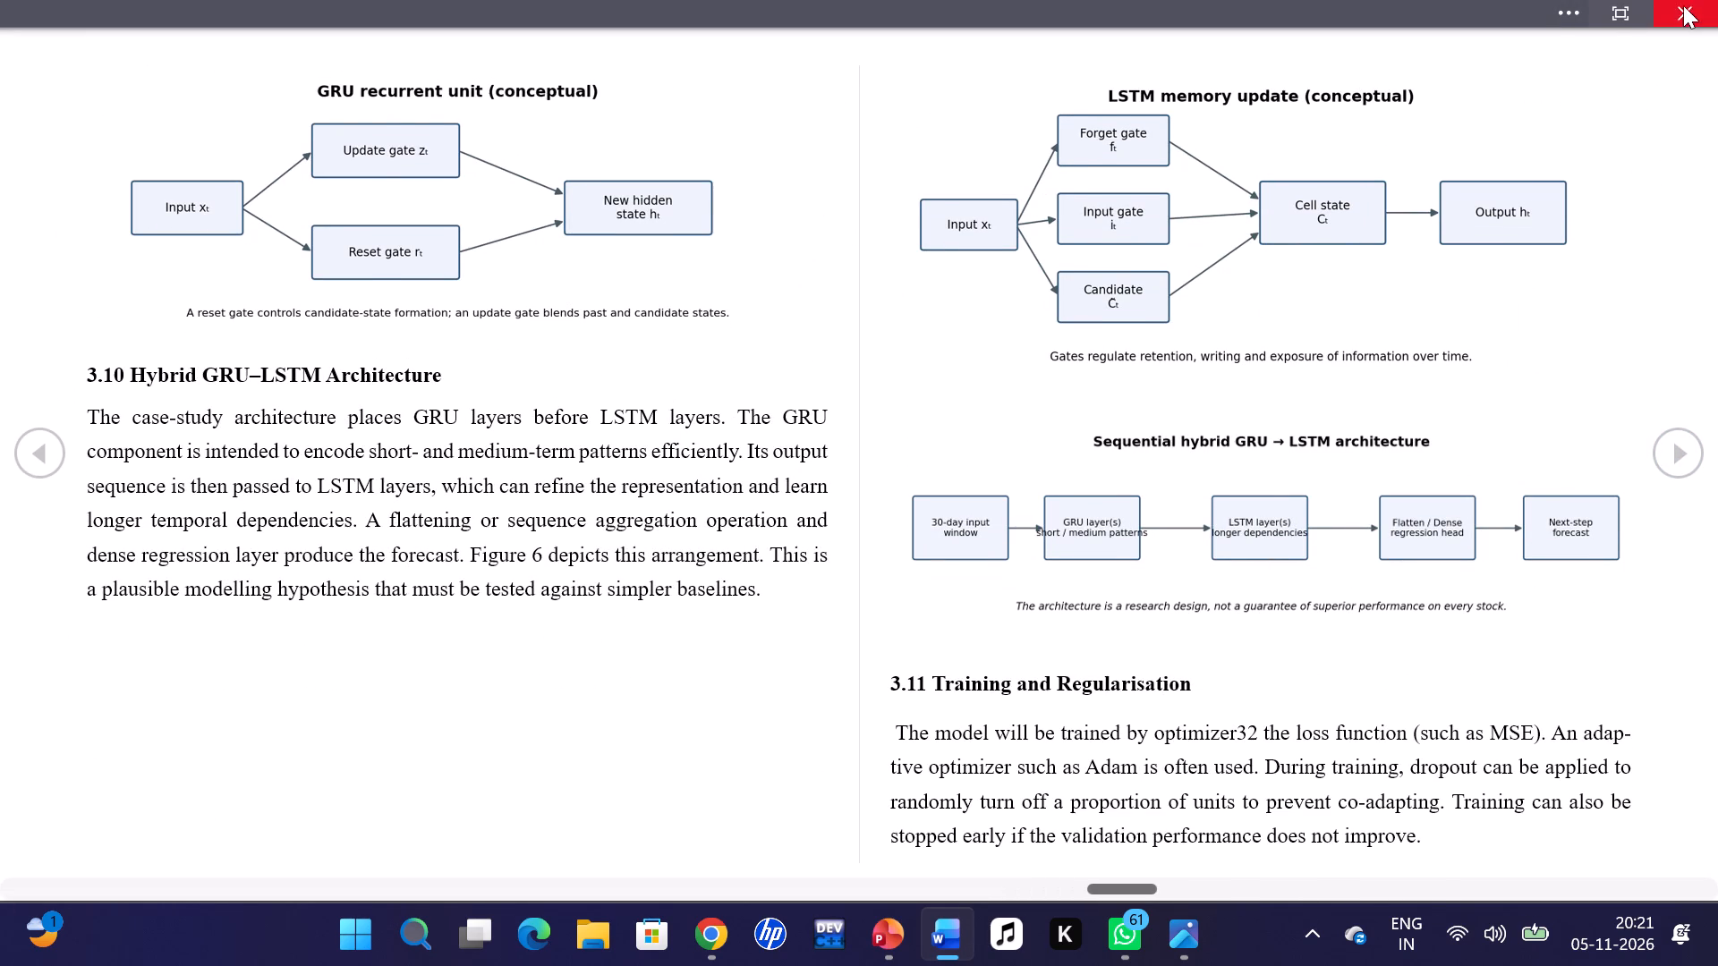
click(1686, 5)
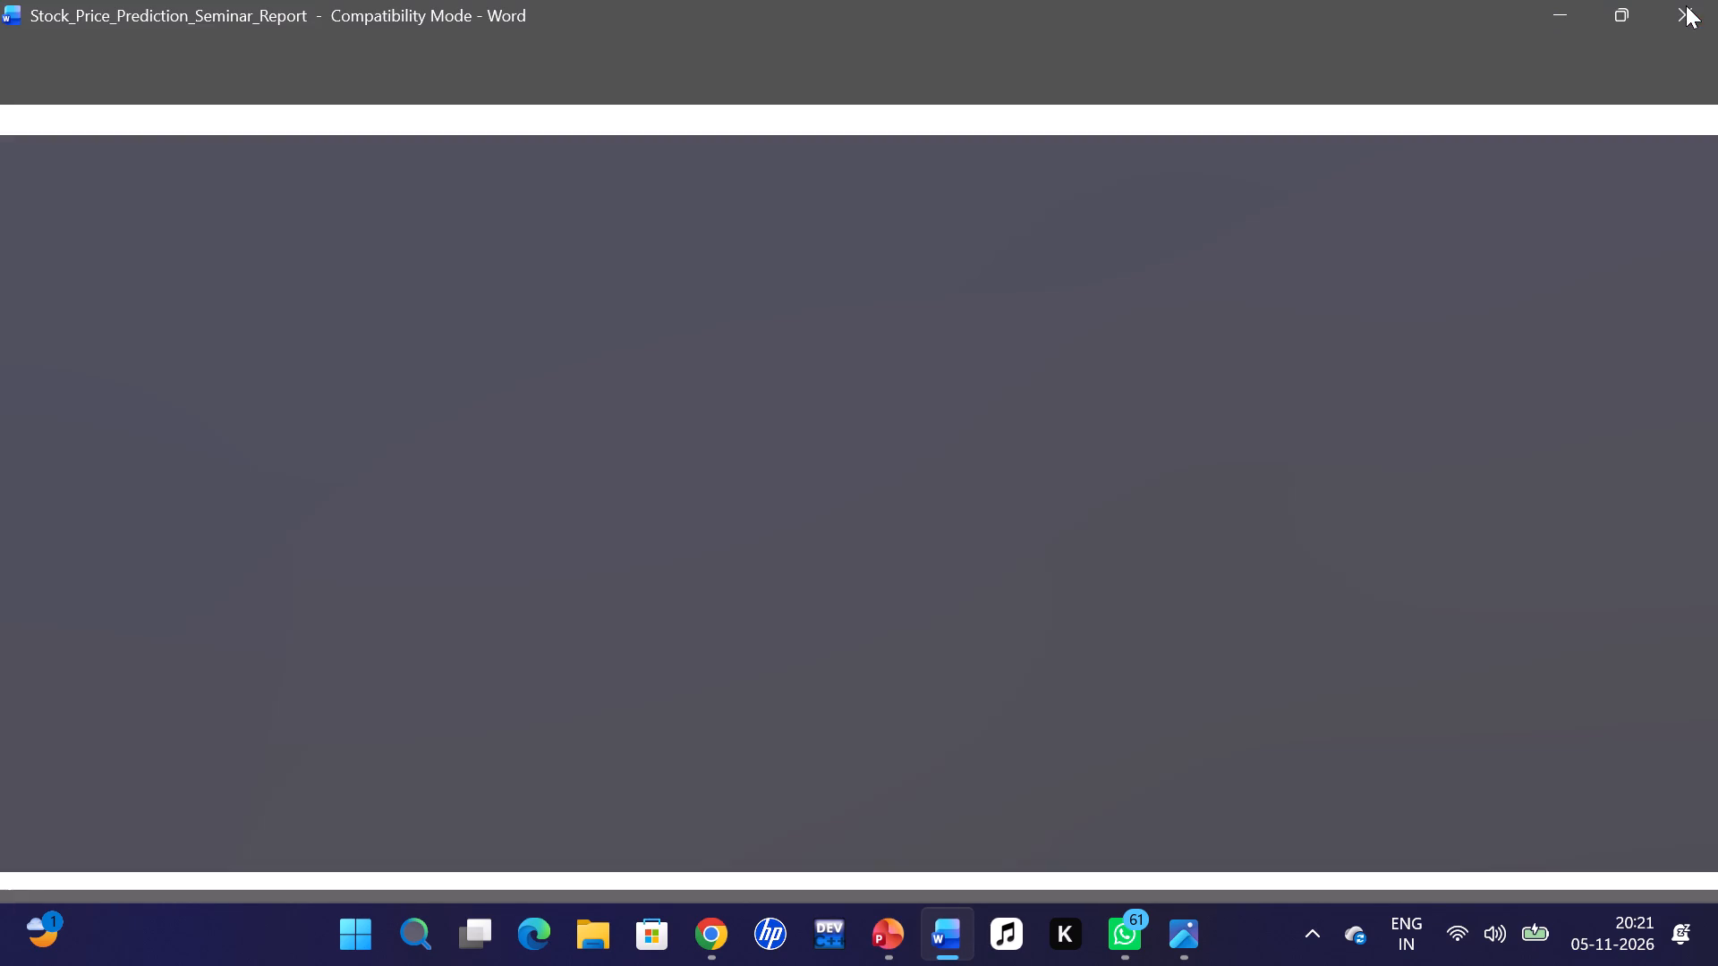
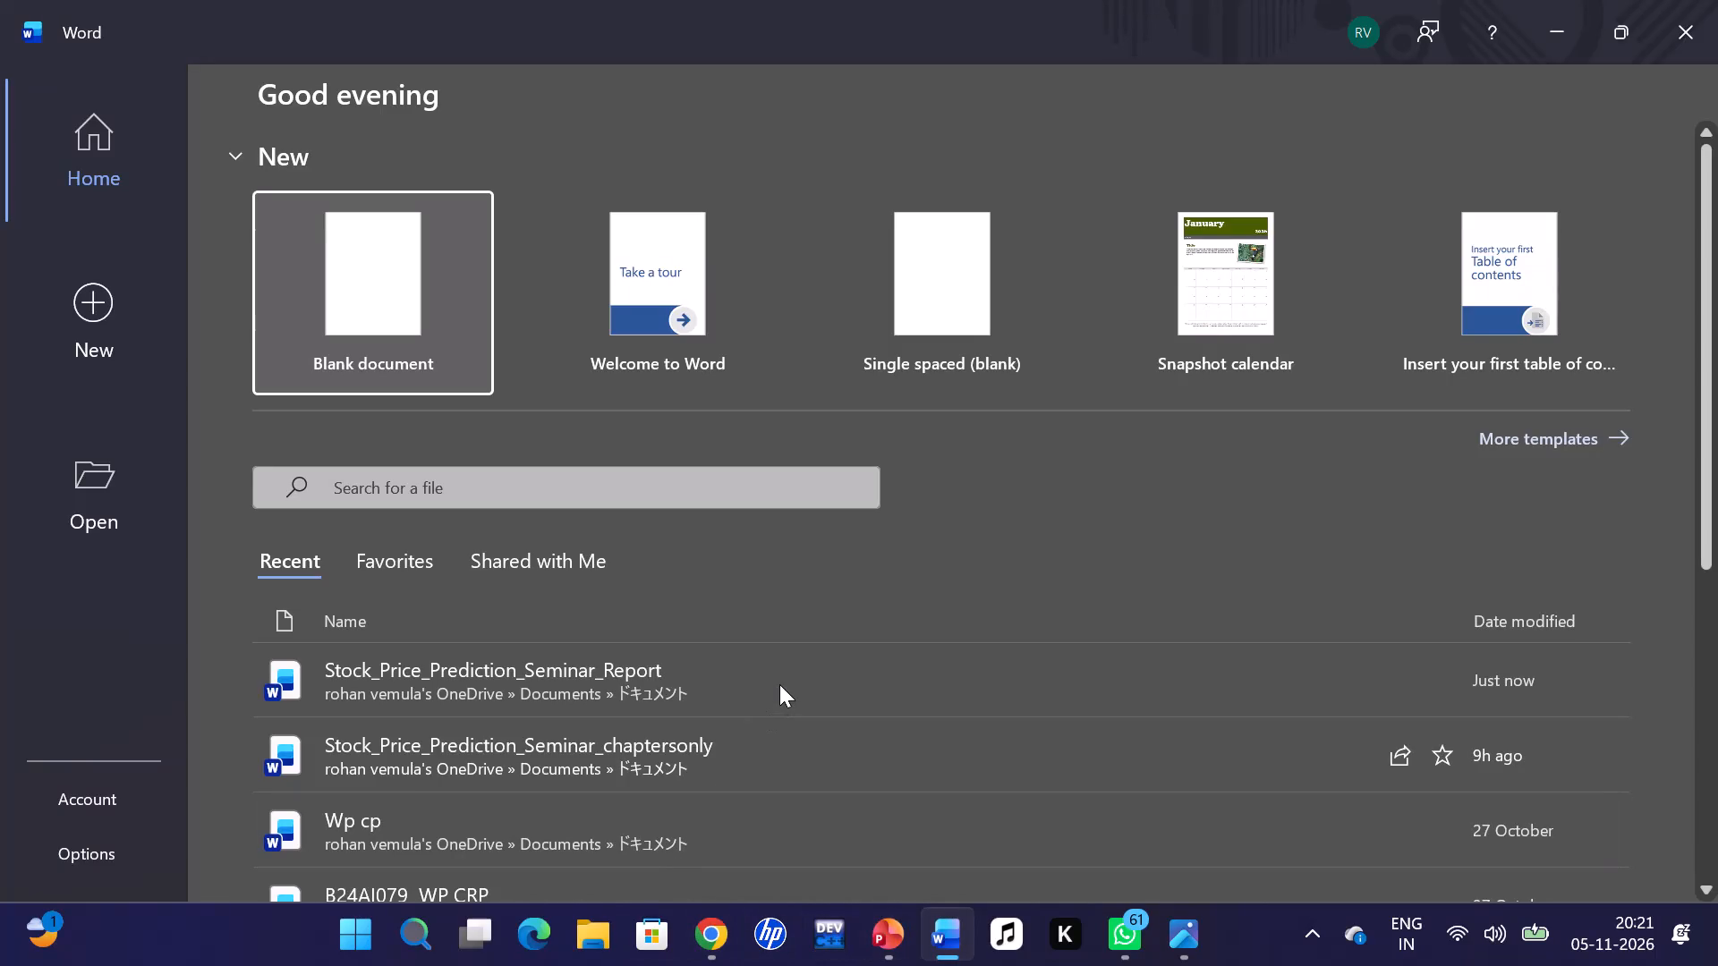
Reopen the recent Stock_Price_Prediction_Seminar_Report document and switch it from reading view to editing.
click(779, 684)
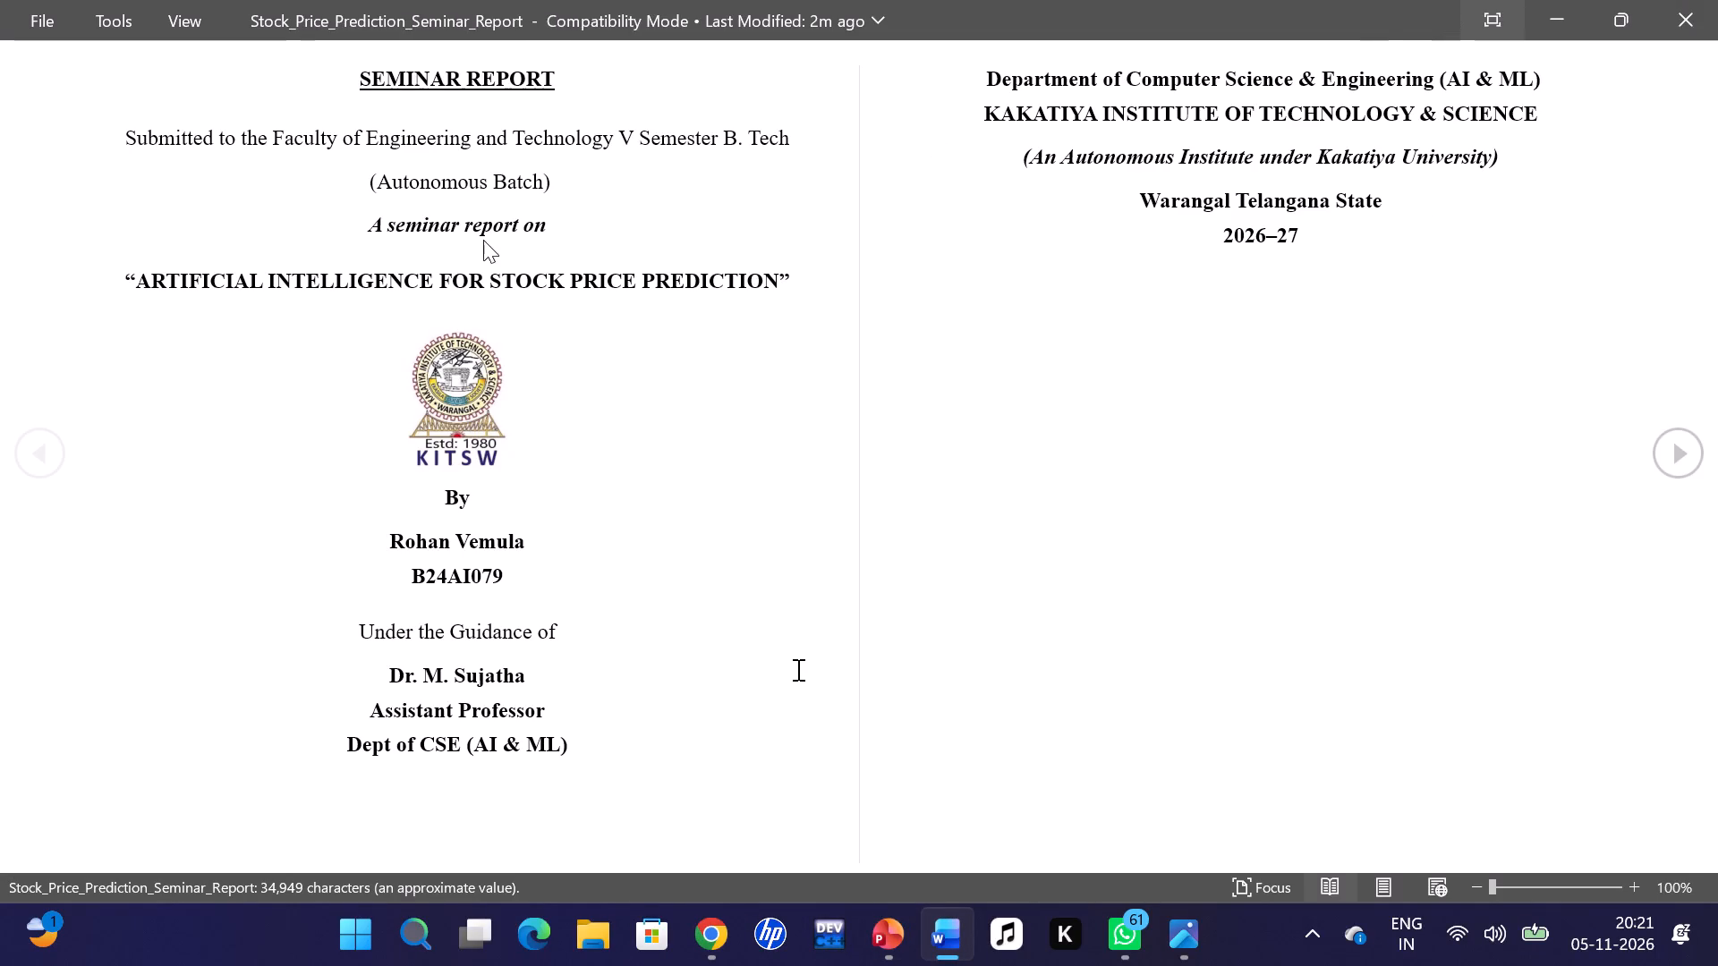
click(185, 18)
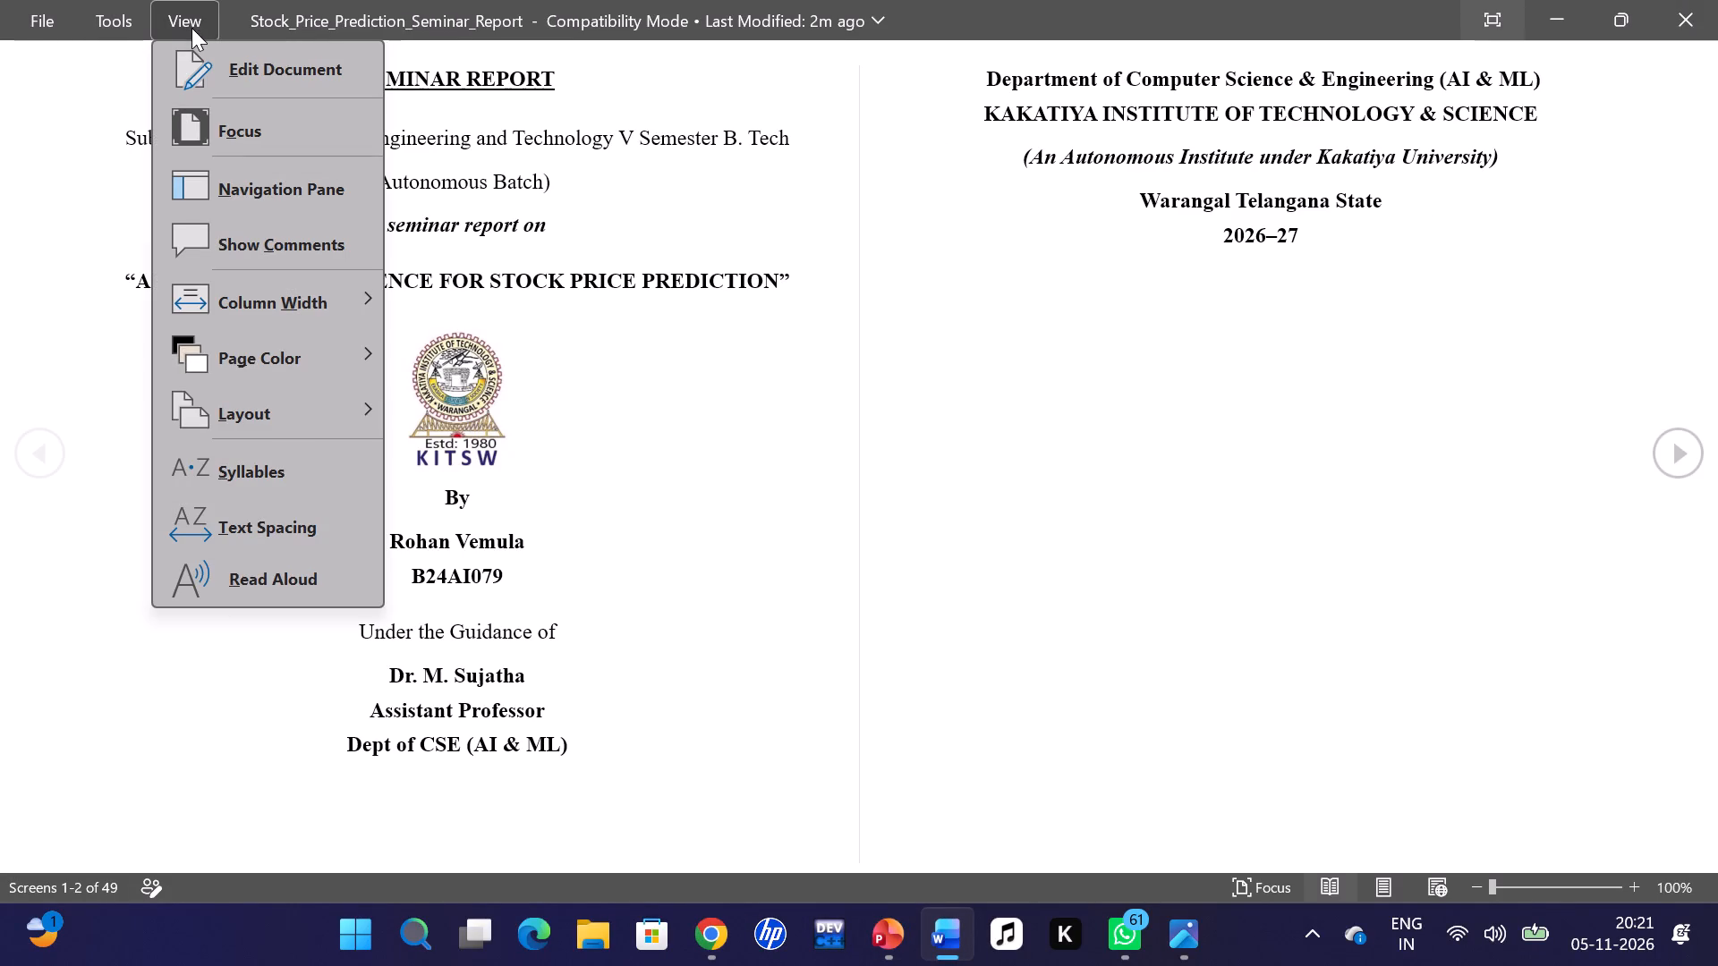
click(203, 68)
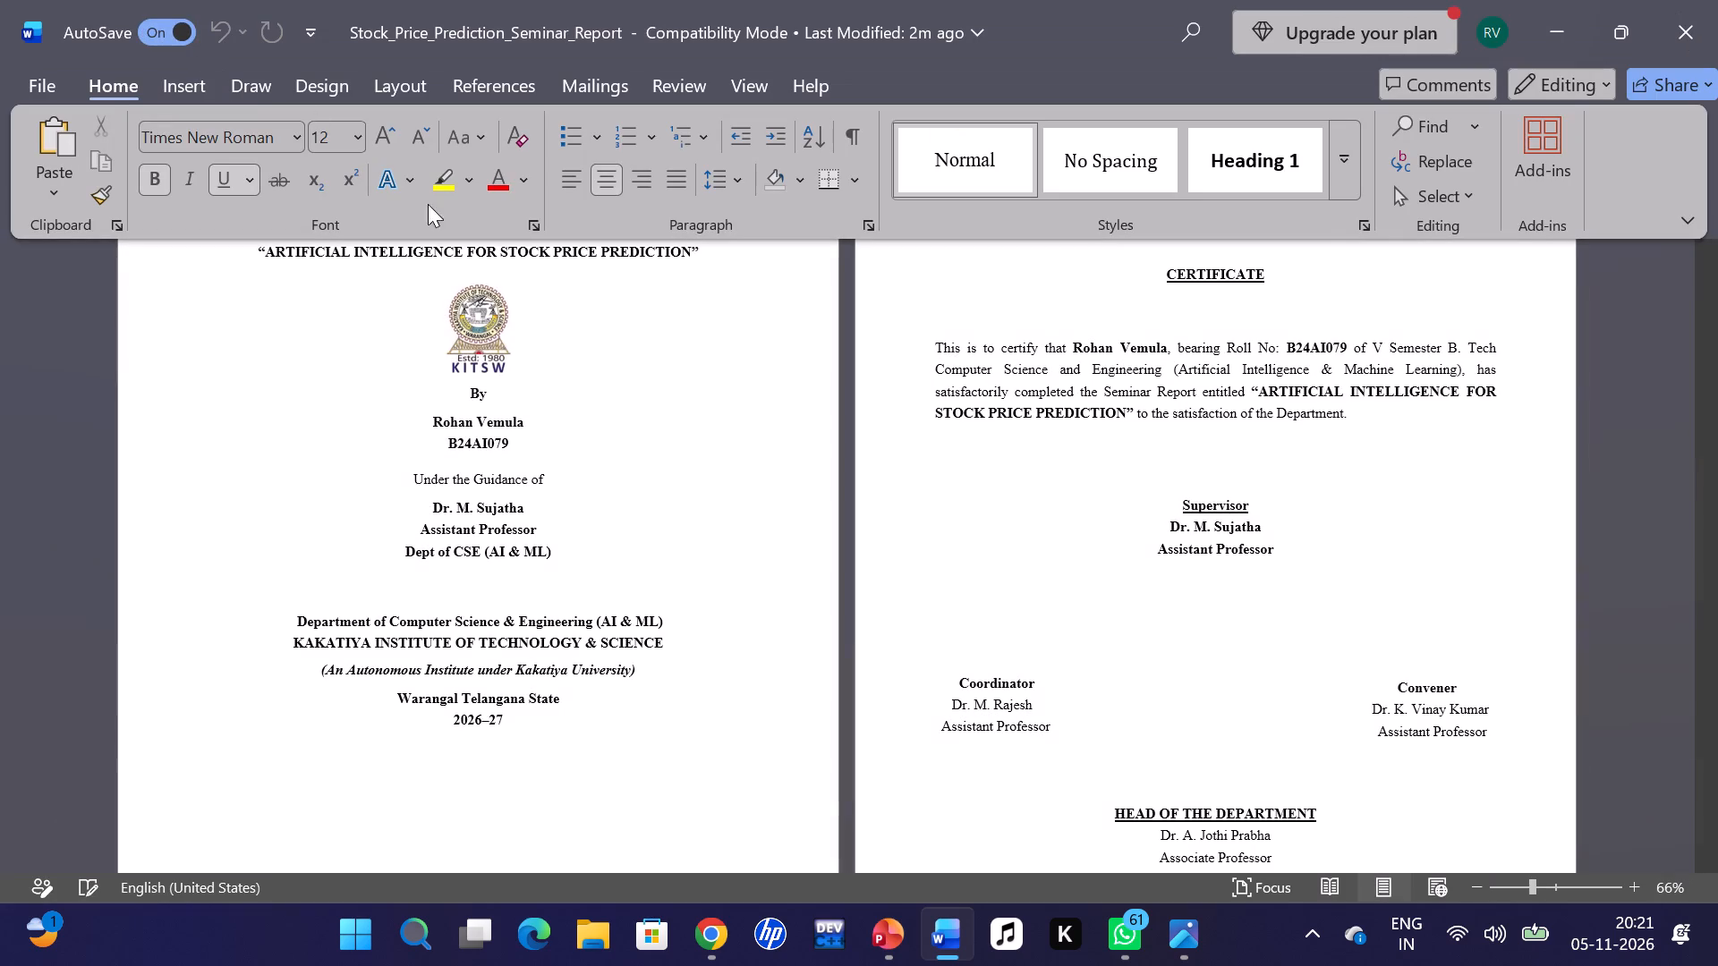
View the report's cover, certificate and acknowledgement pages at different zoom levels, ending with three pages side by side at 50%.
click(344, 472)
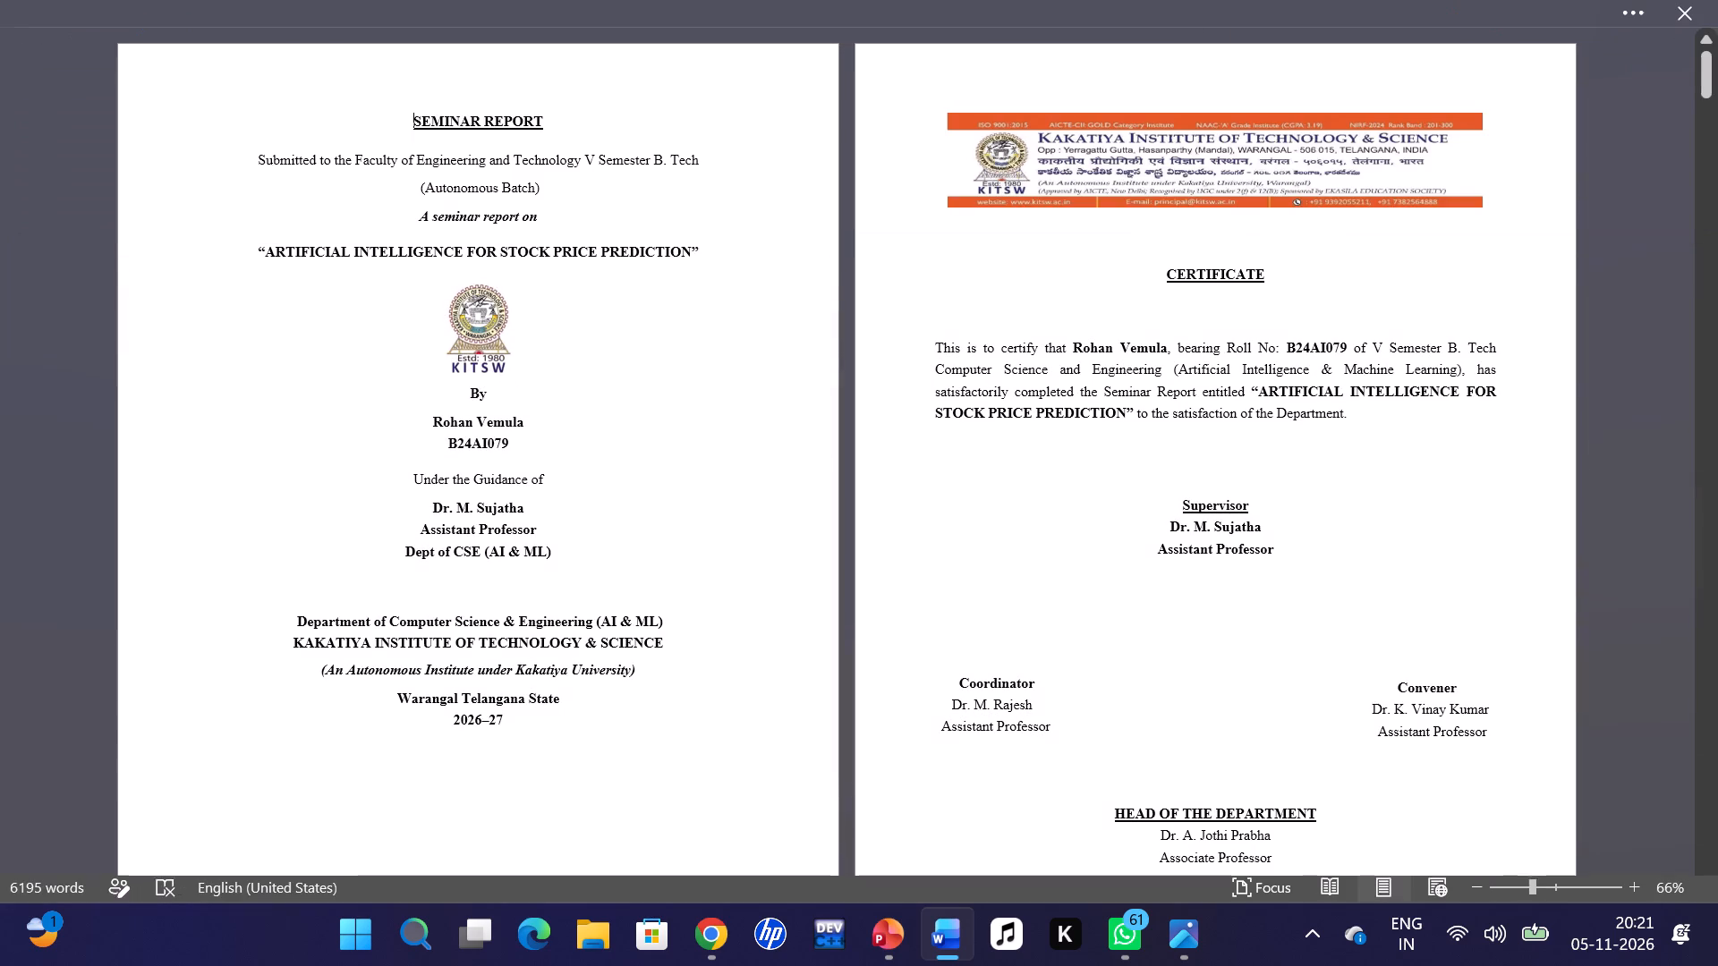
ctrl+scroll(344, 472, up, 1)
scroll(344, 472, up, 1)
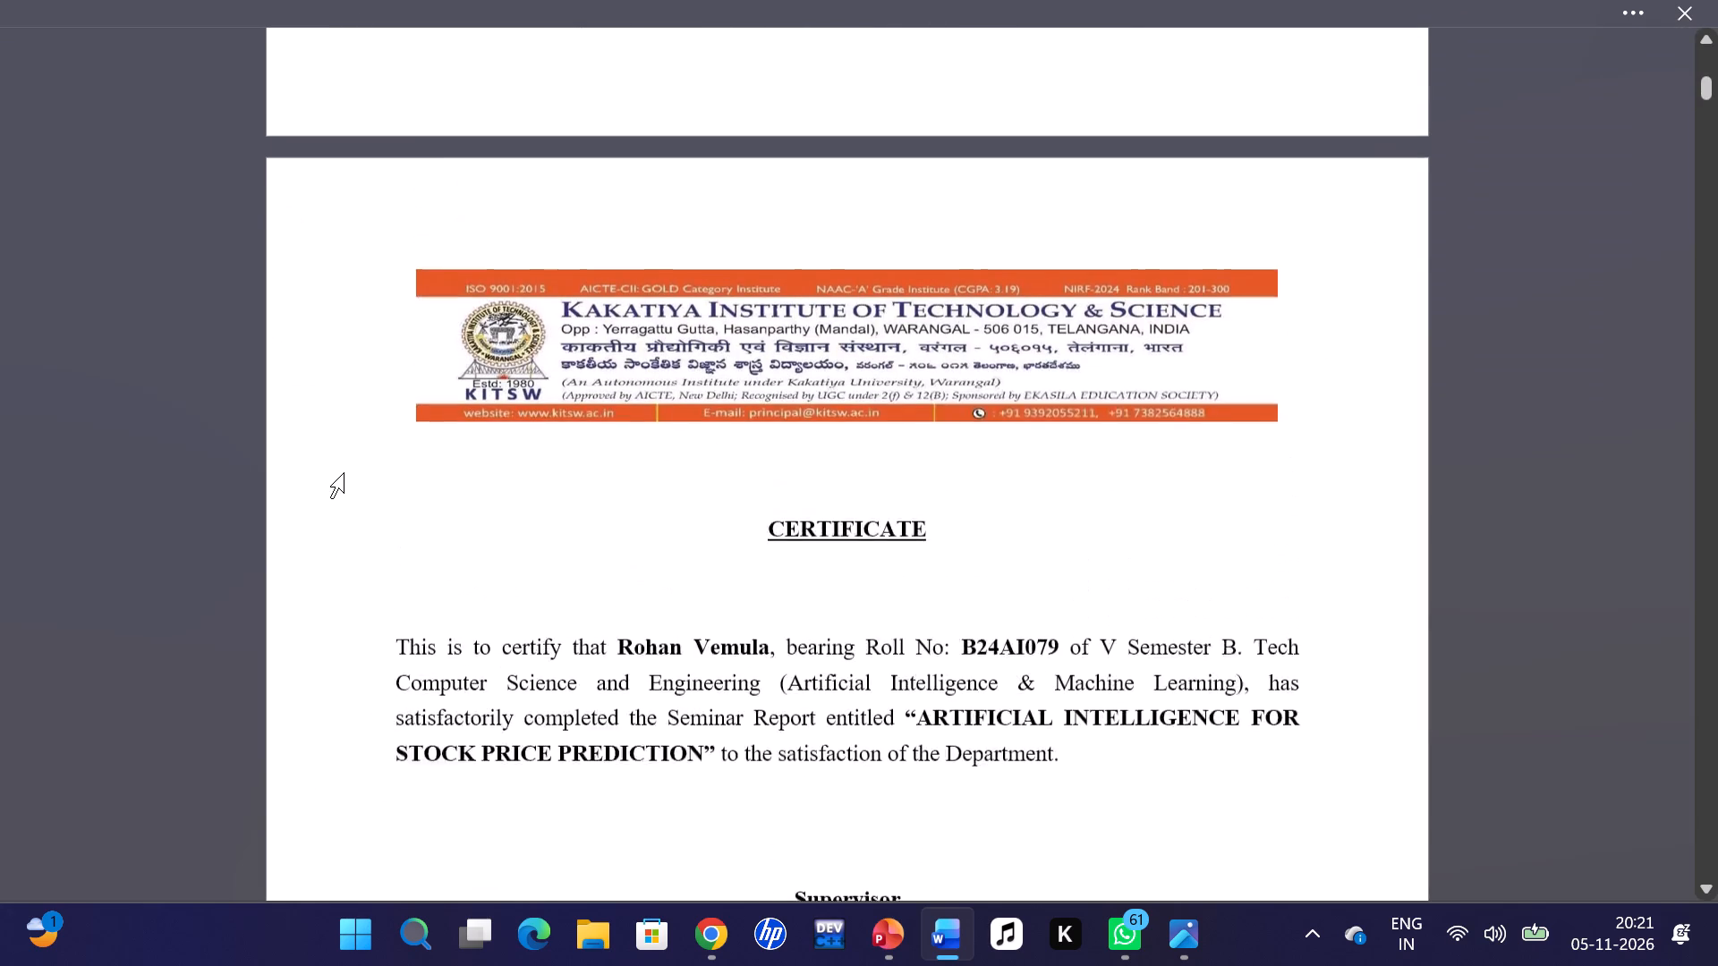
scroll(669, 429, up, 8)
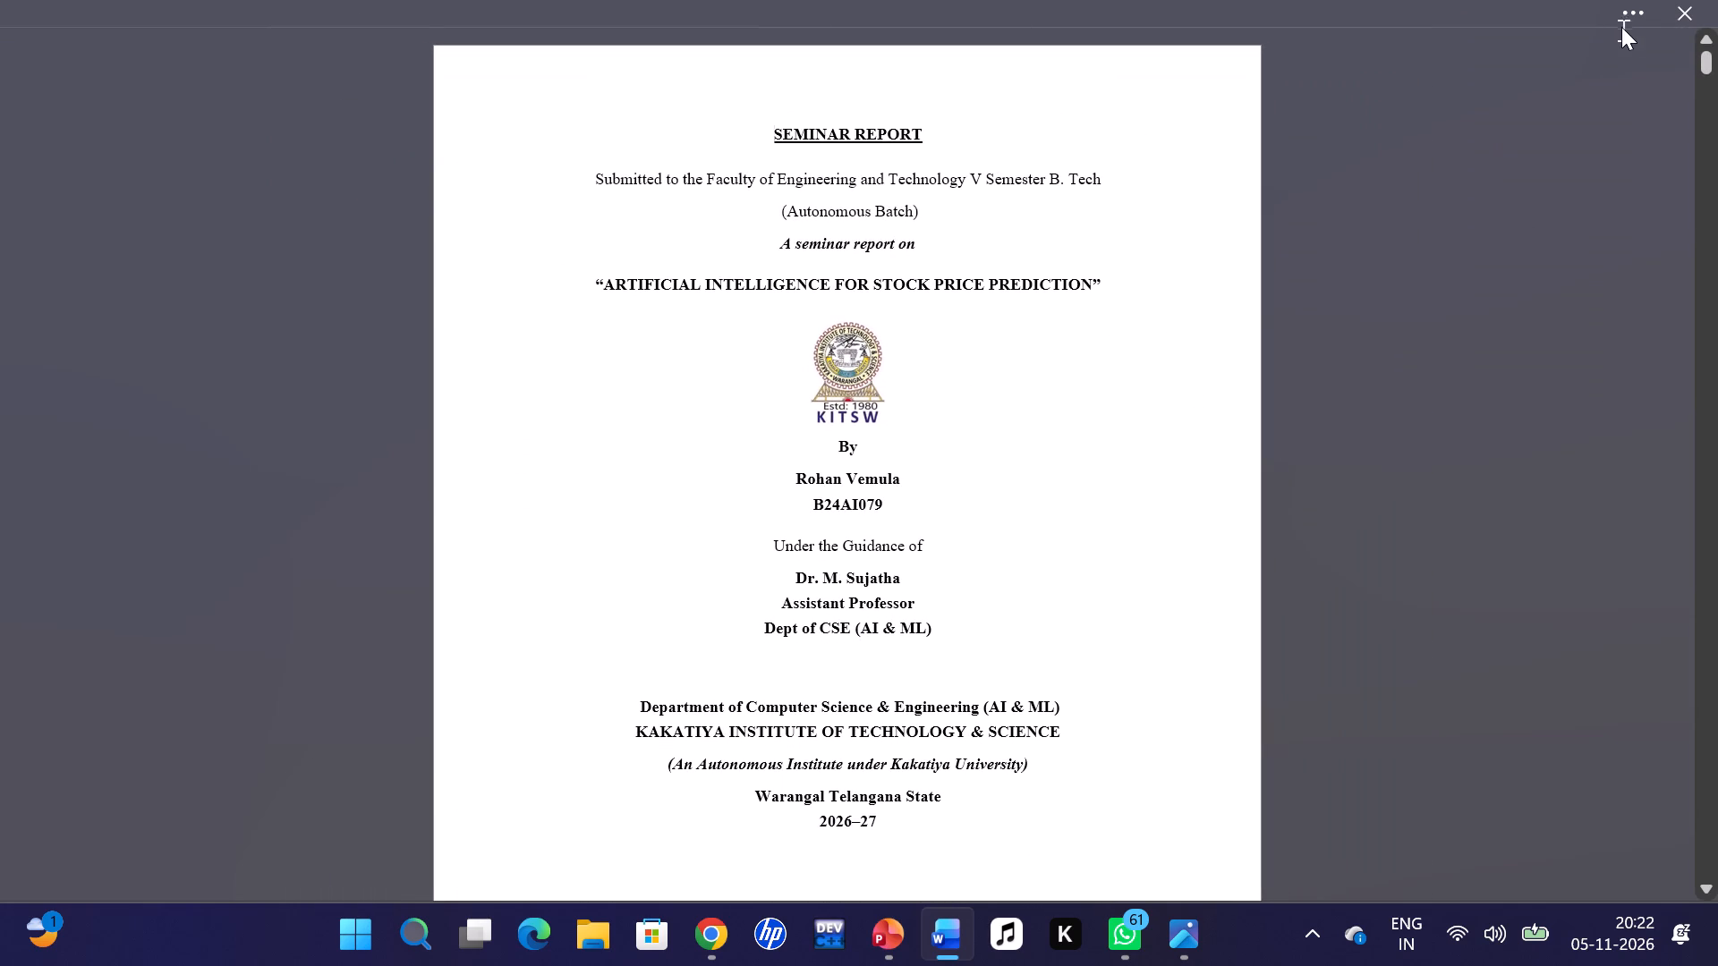
click(1629, 20)
click(1476, 411)
click(1637, 21)
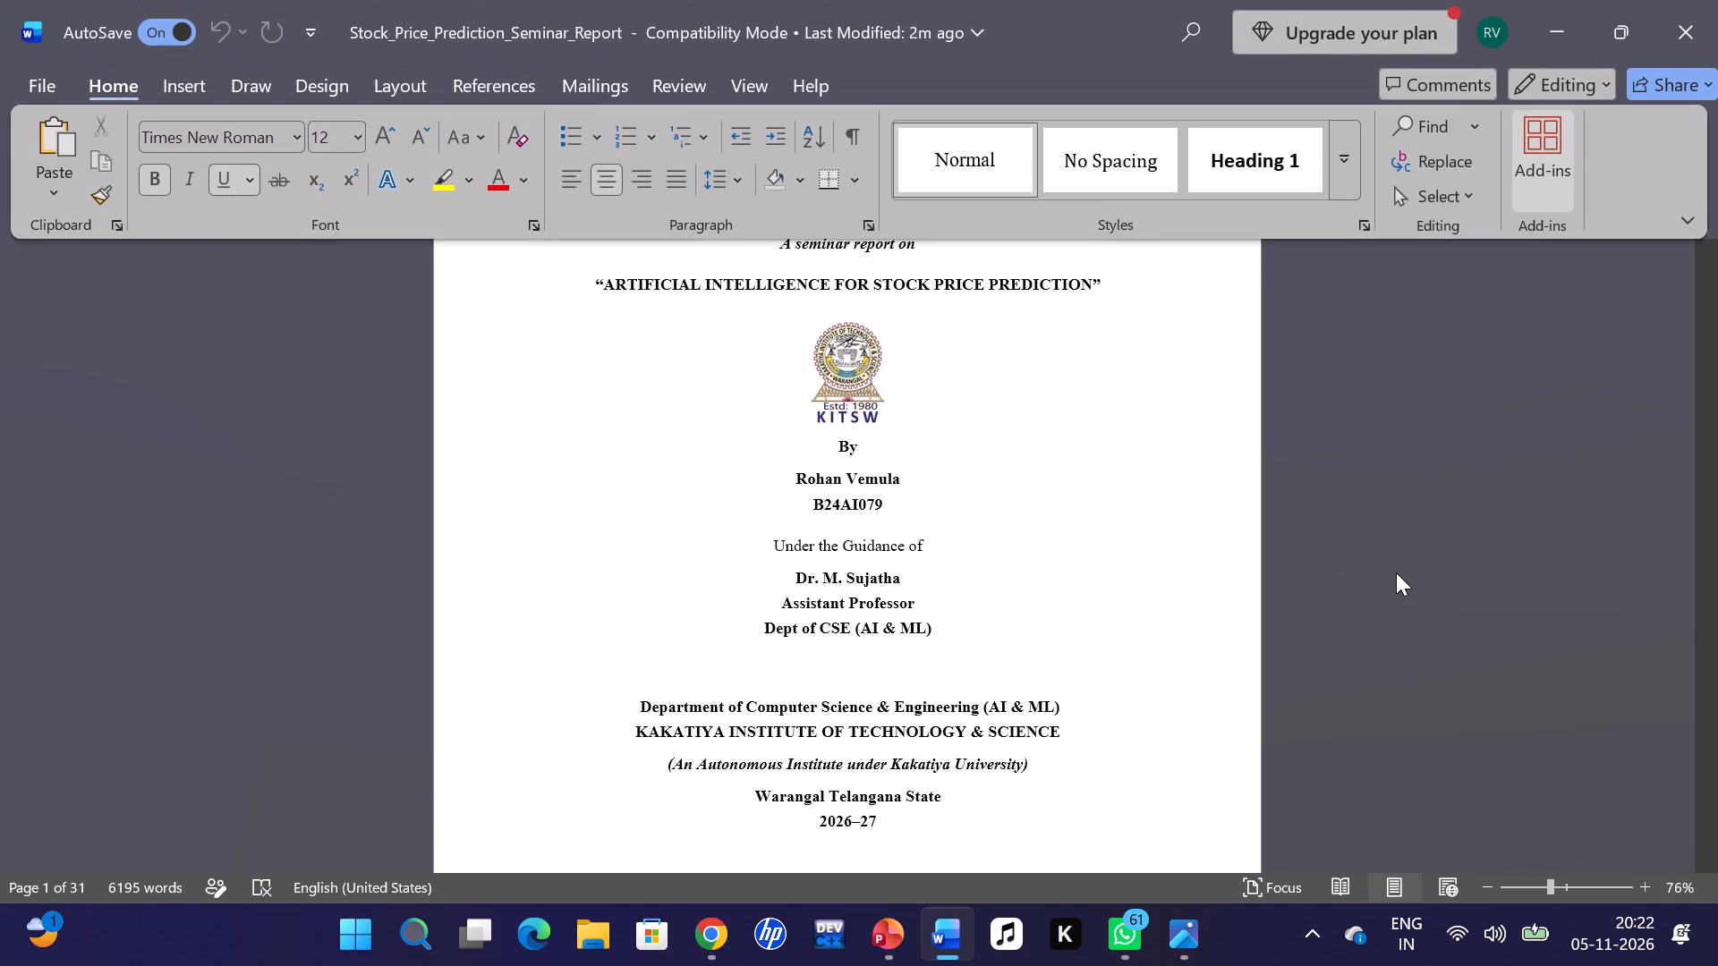
scroll(1396, 572, up, 4)
click(211, 524)
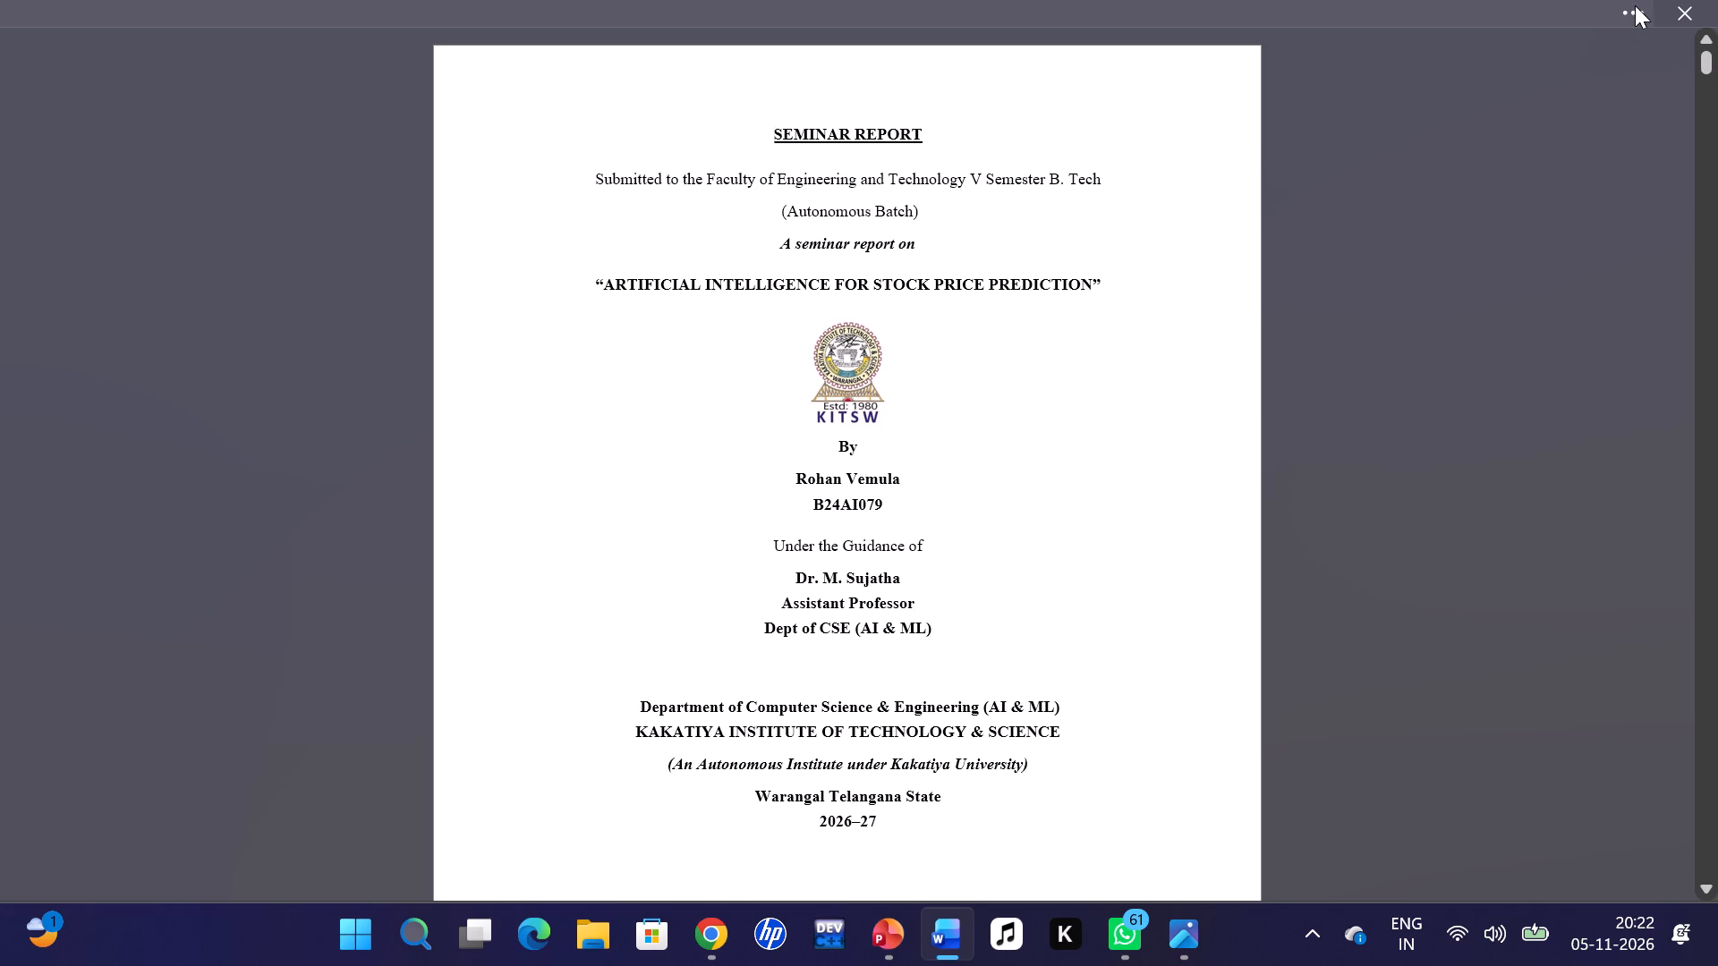
click(1635, 5)
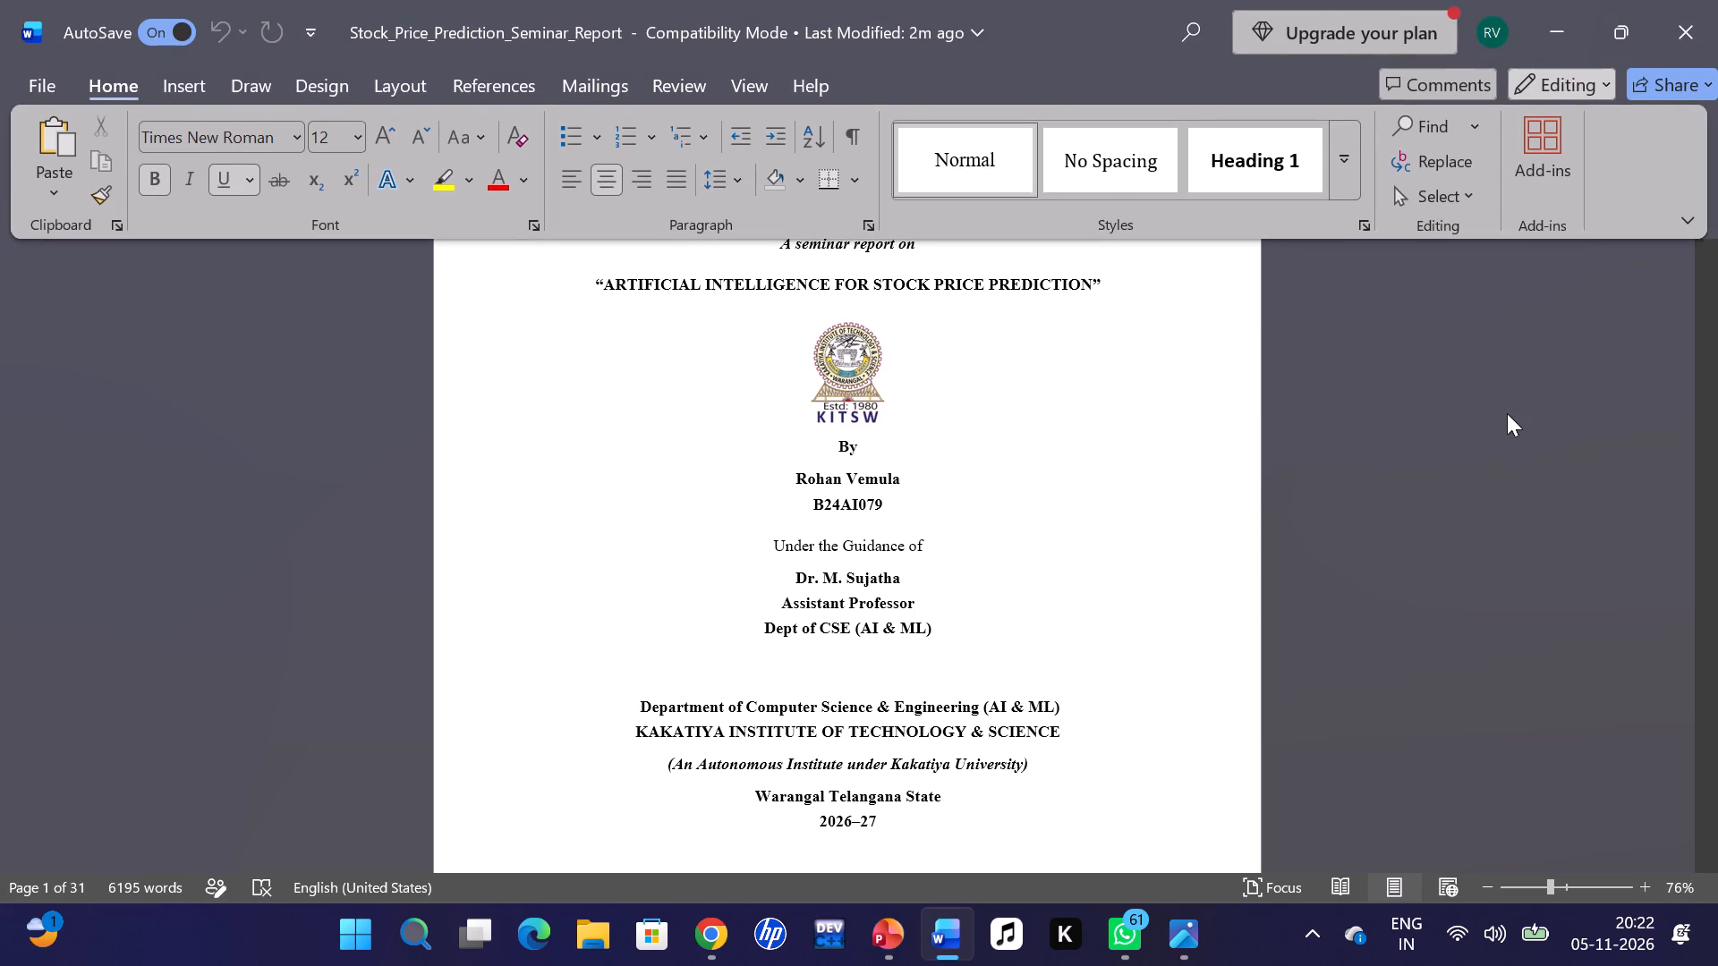
click(1507, 413)
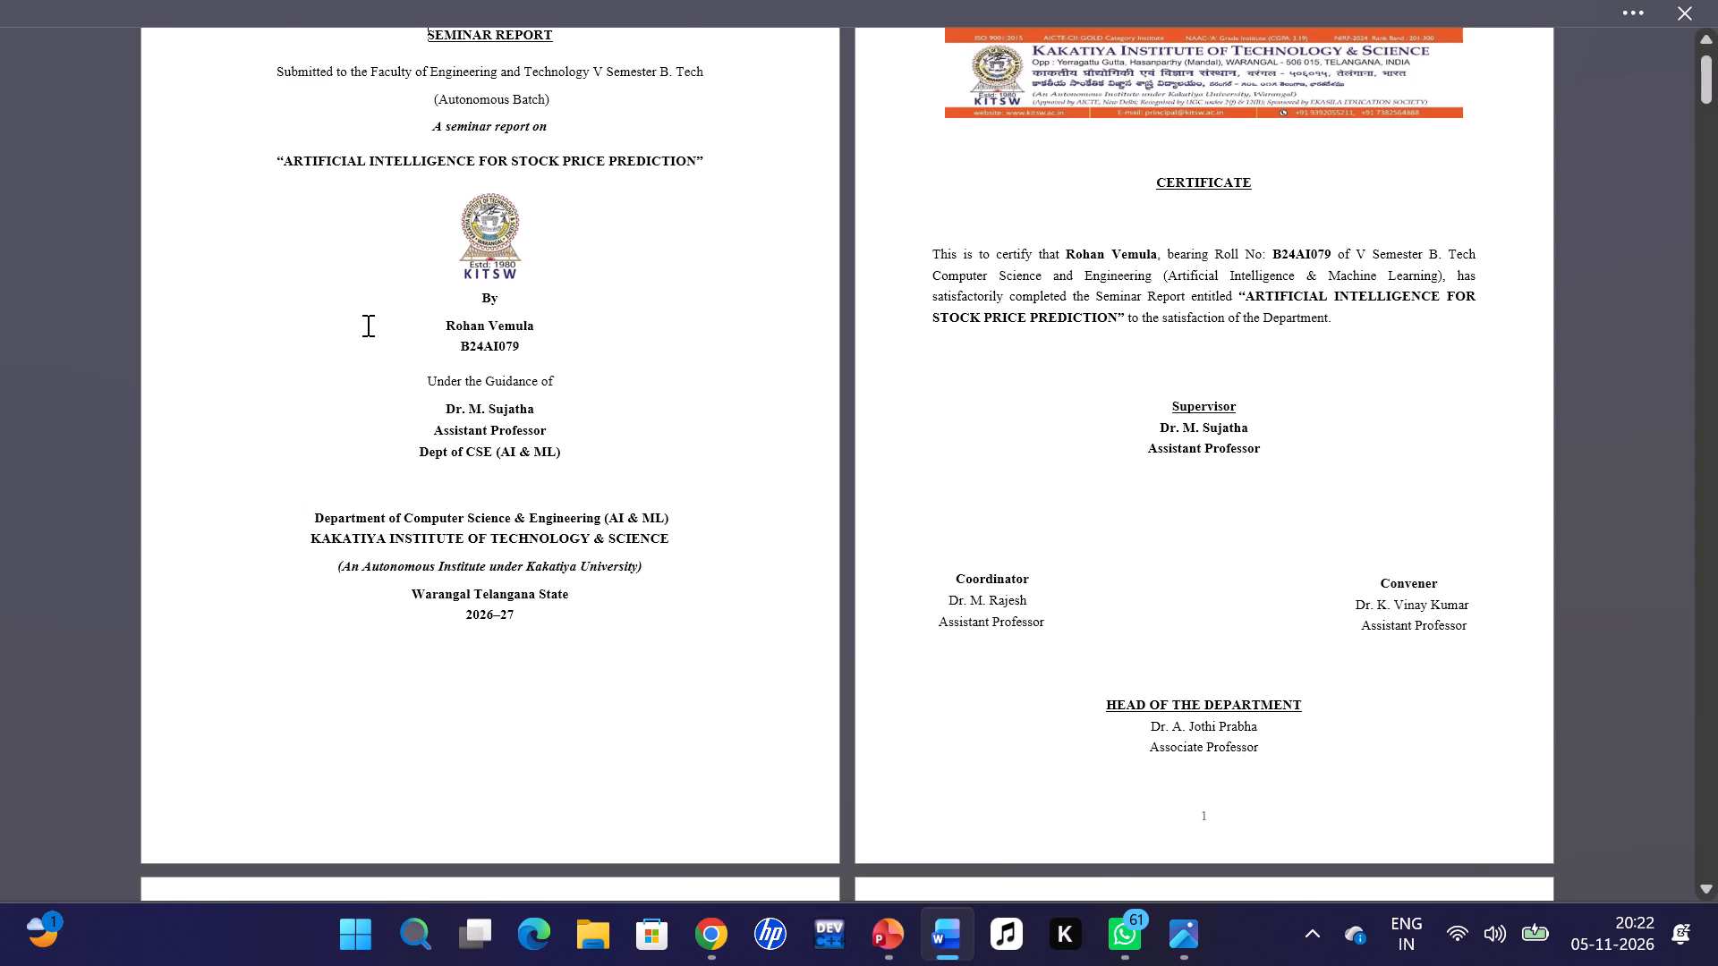
ctrl+scroll(366, 325, up, 1)
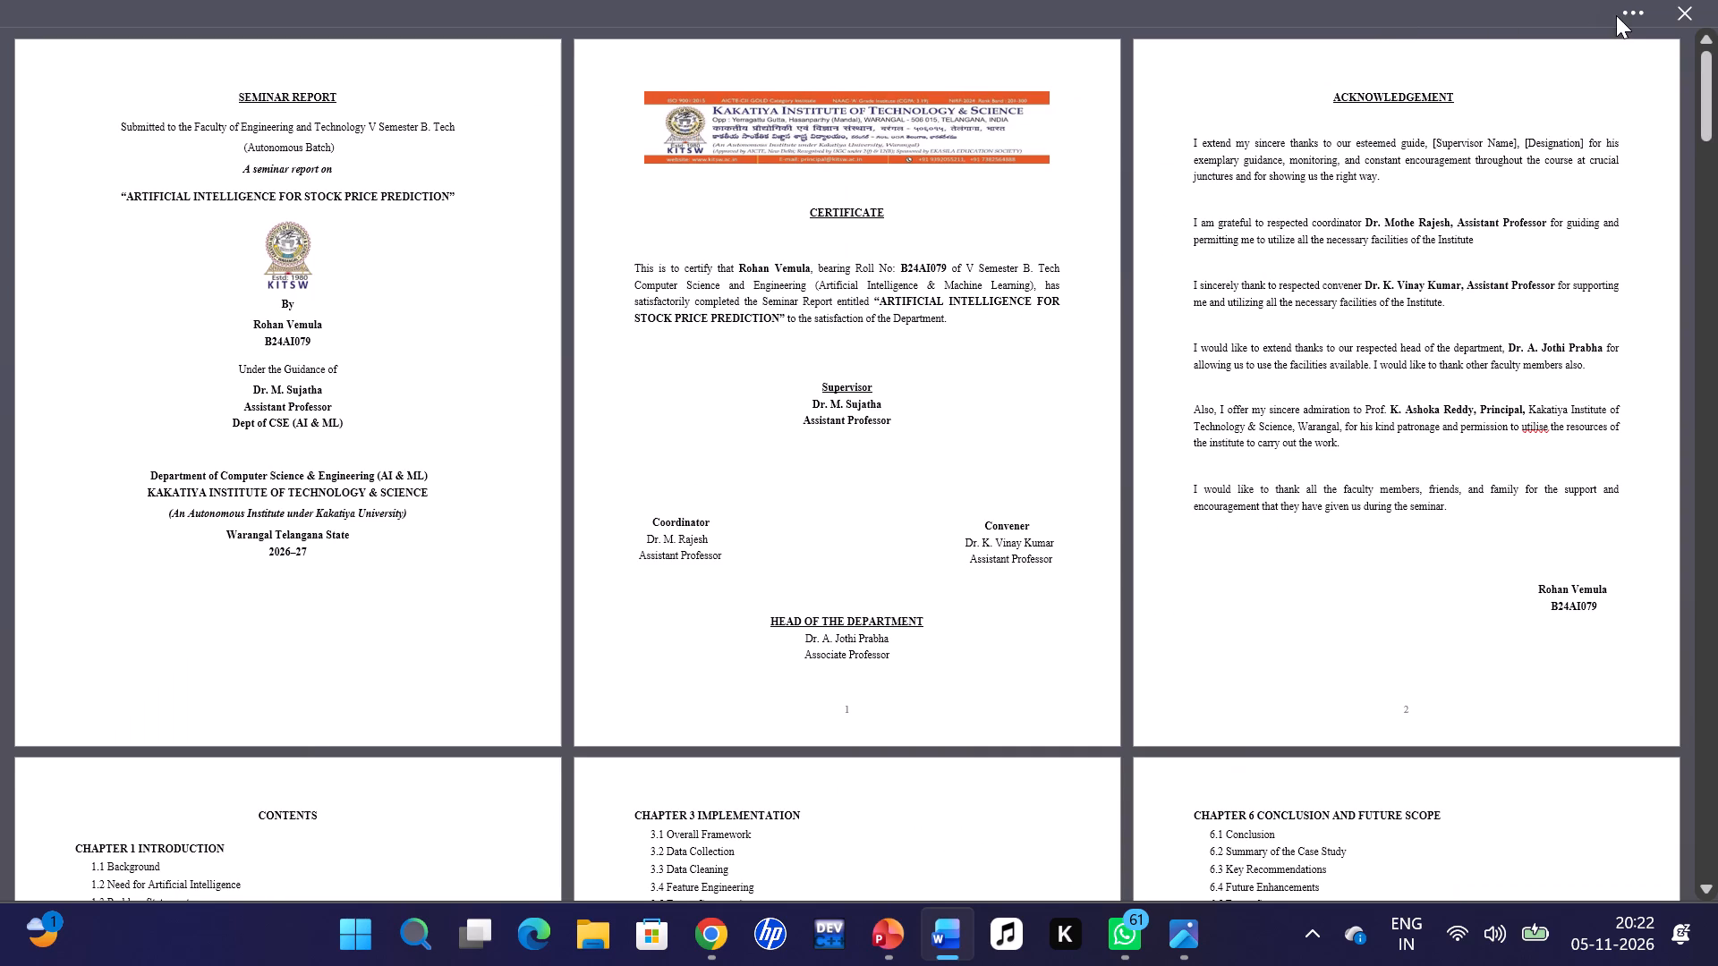
Switch the report to Web Layout and back to Print Layout for a single-column page view at 50%.
click(1616, 15)
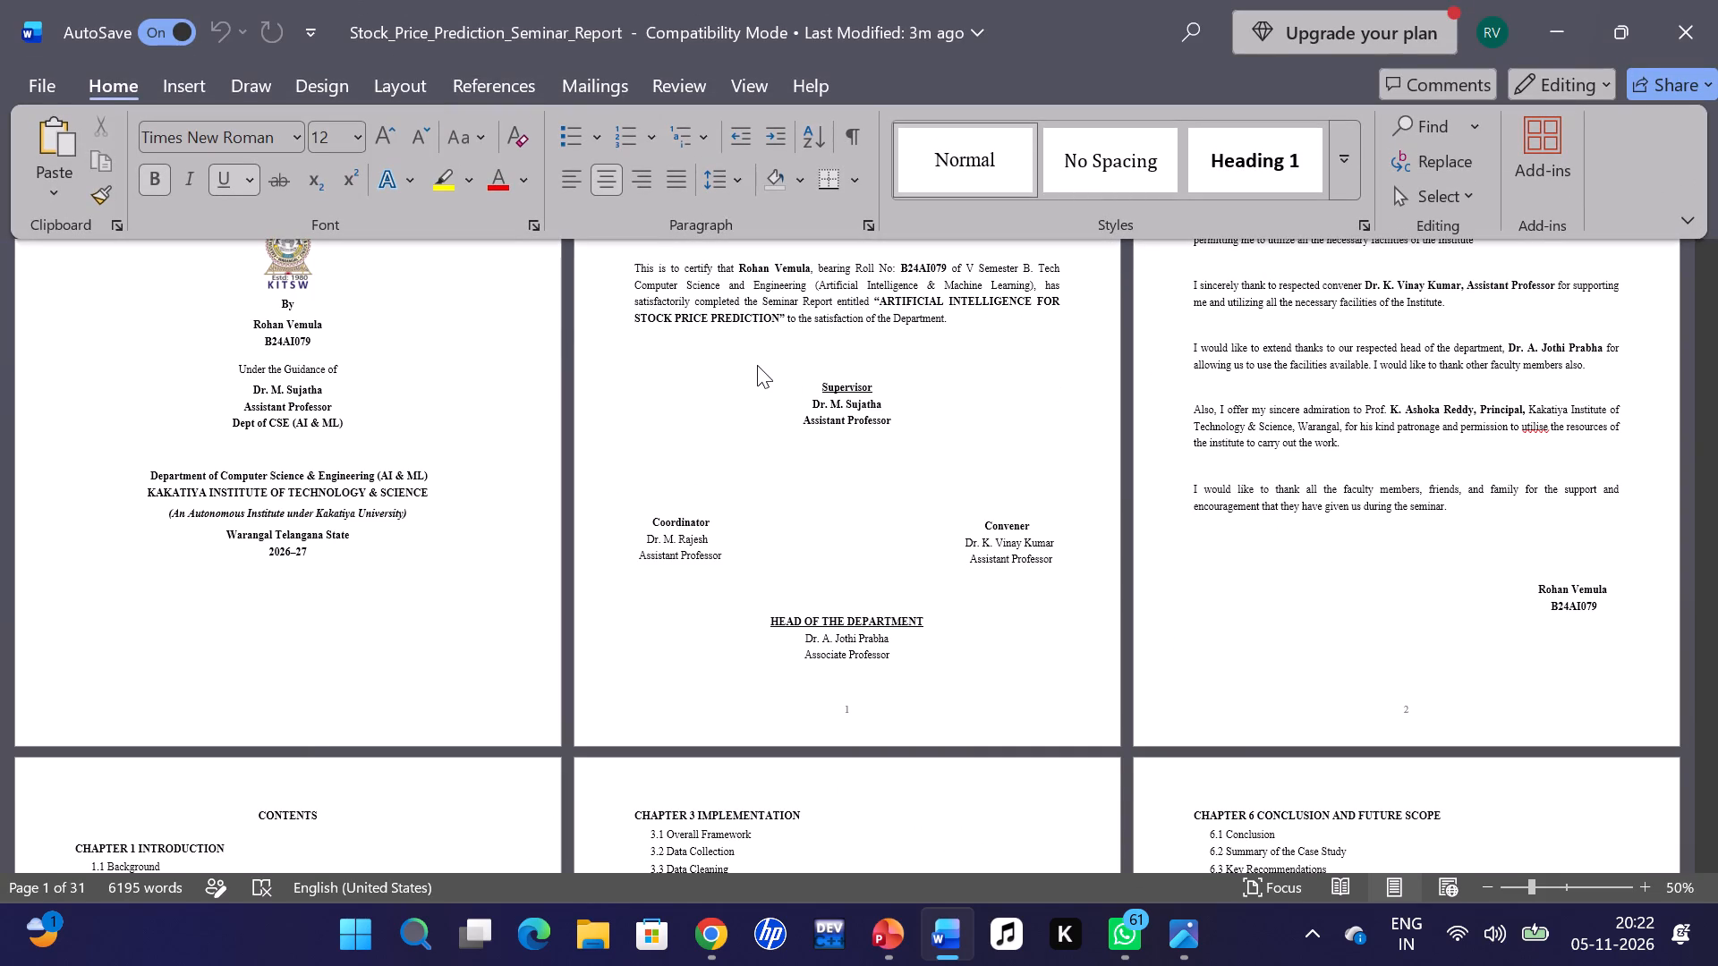
click(773, 83)
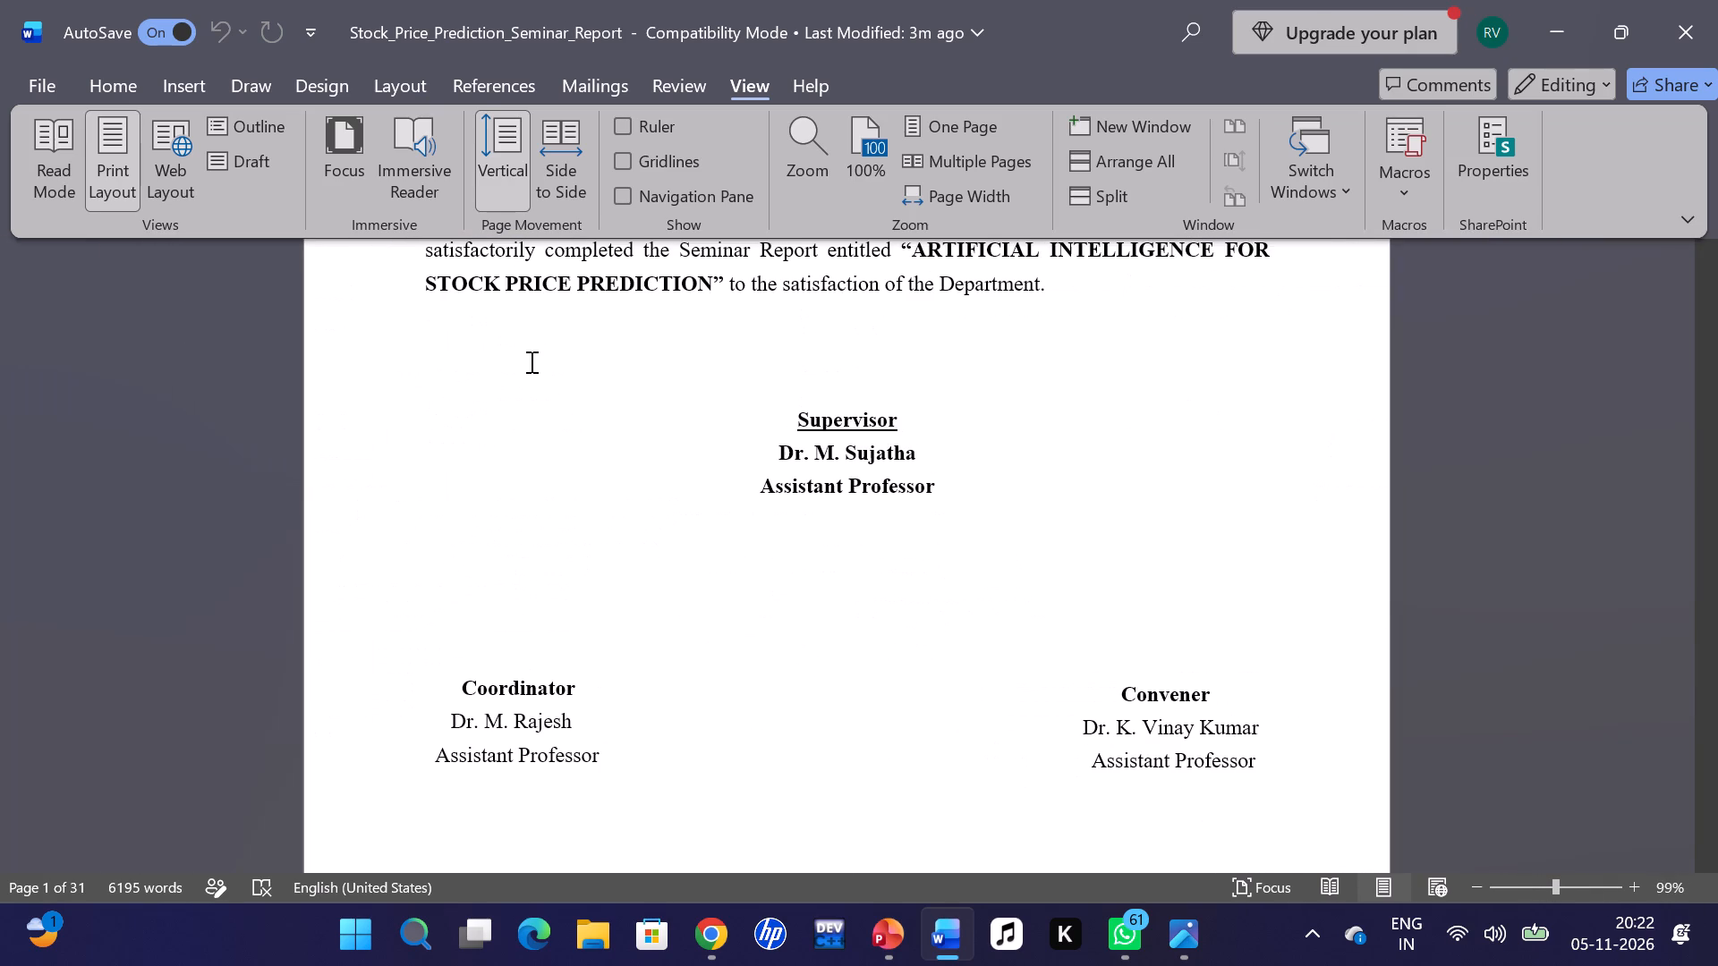
click(1543, 422)
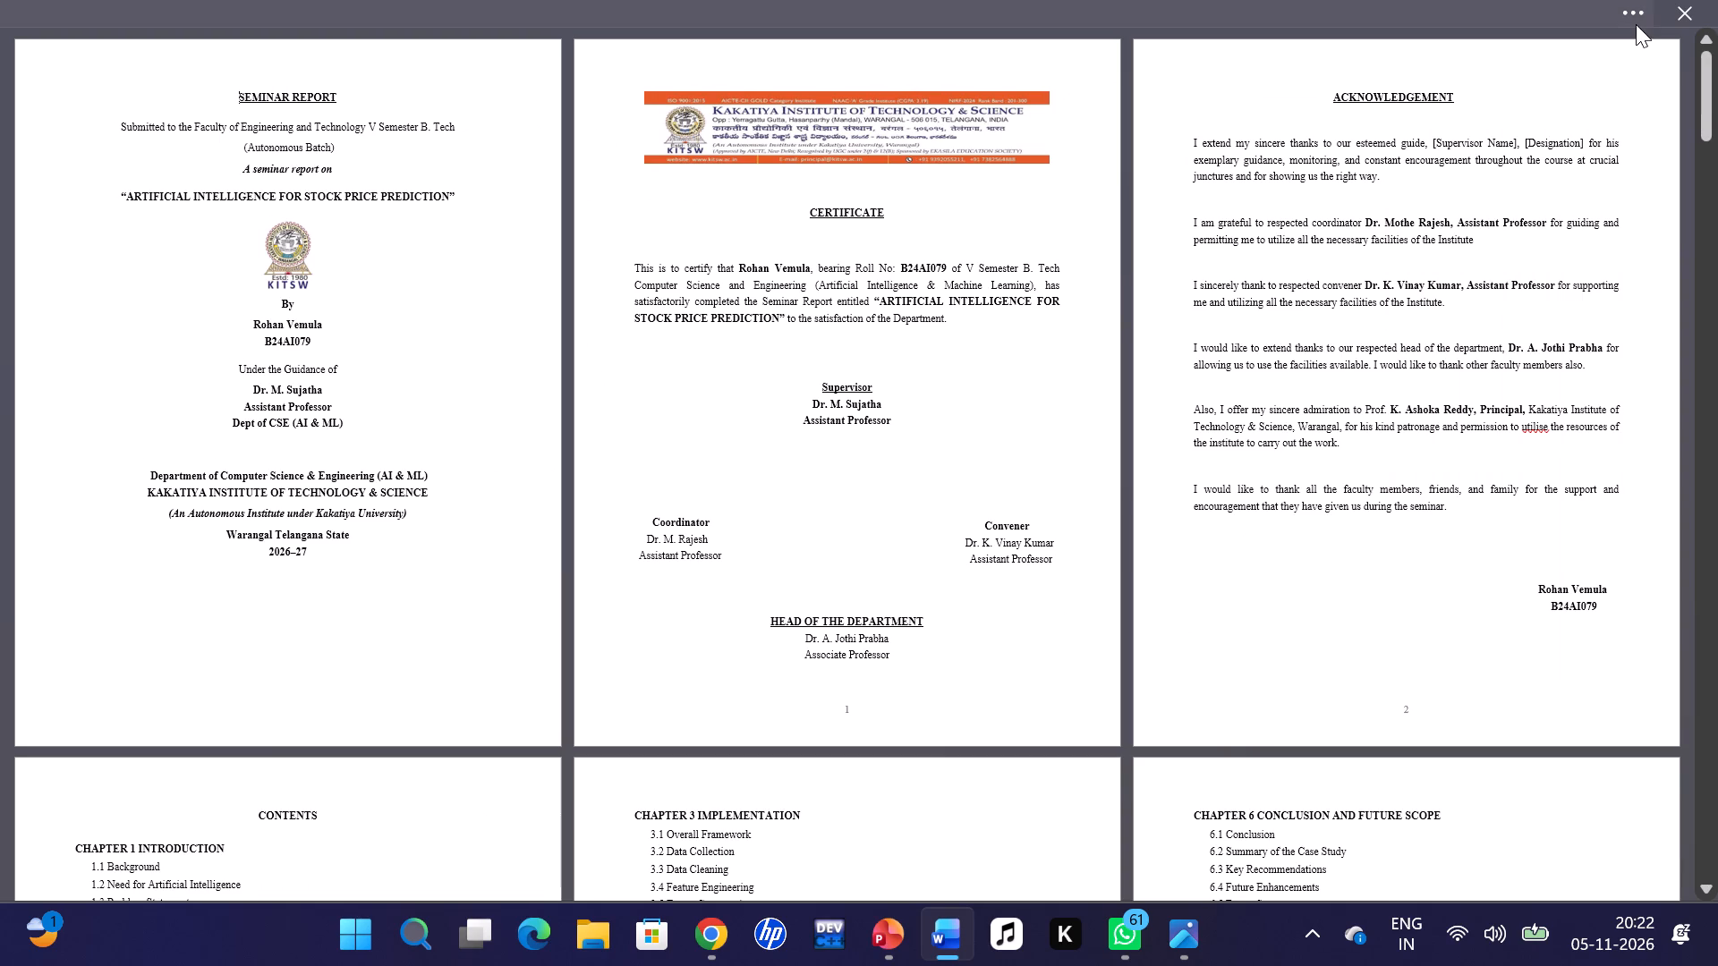
right_click(1636, 24)
click(1636, 5)
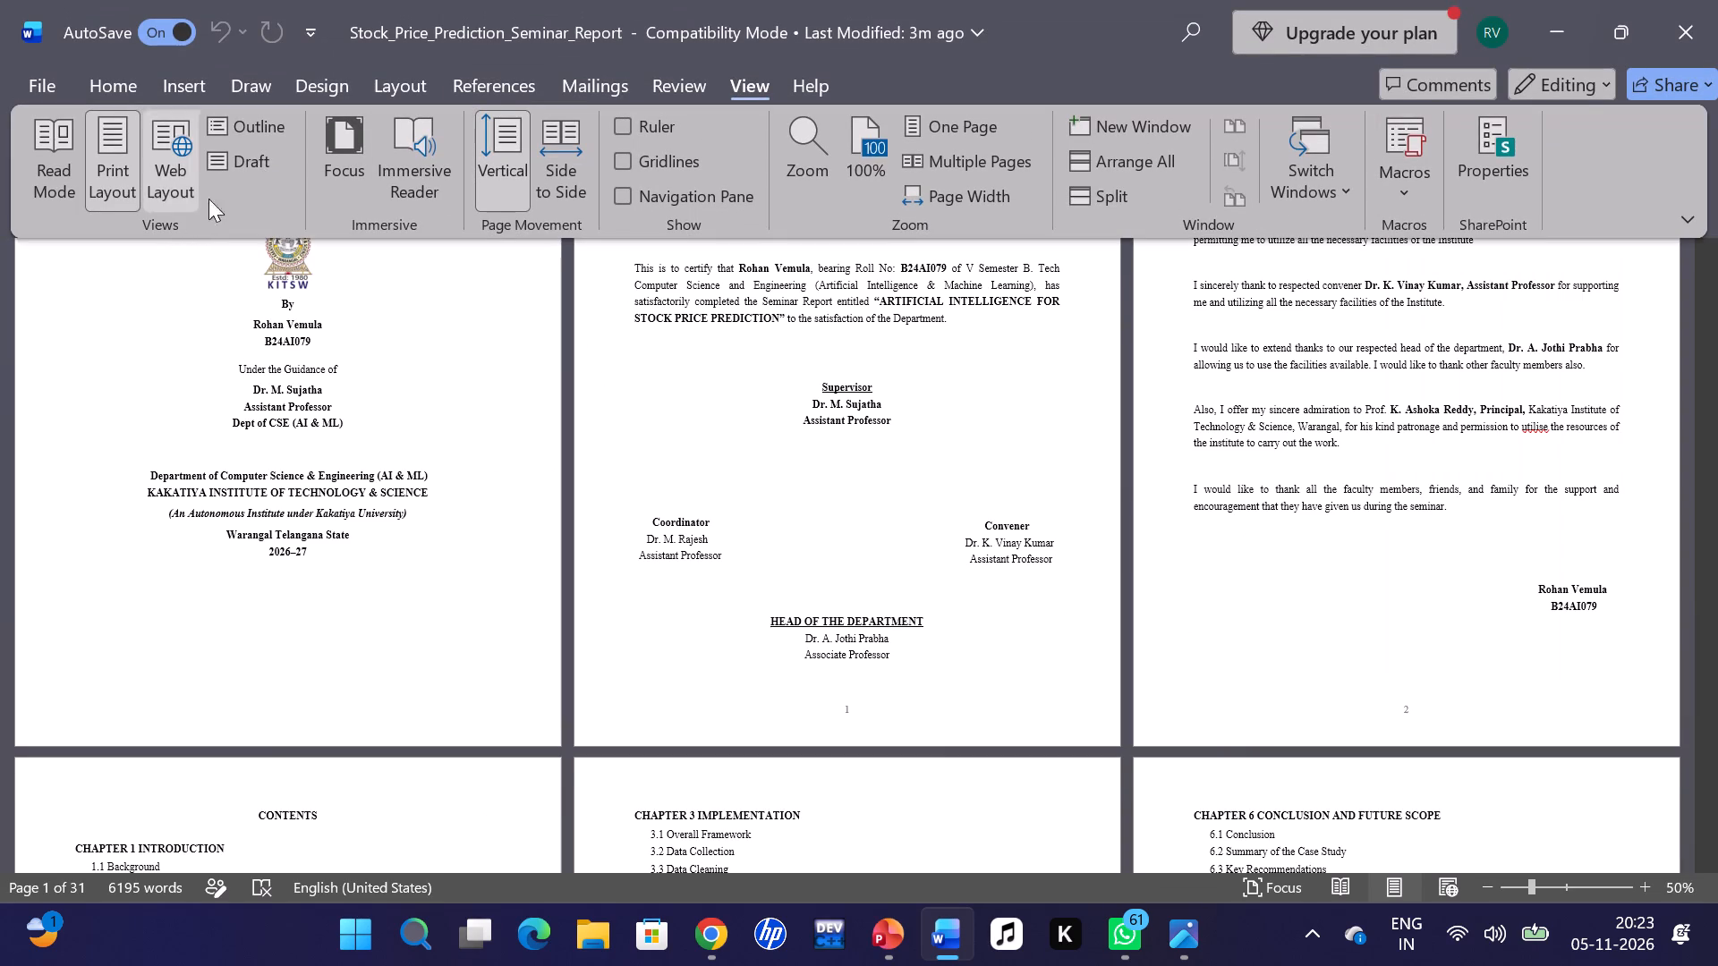
click(191, 152)
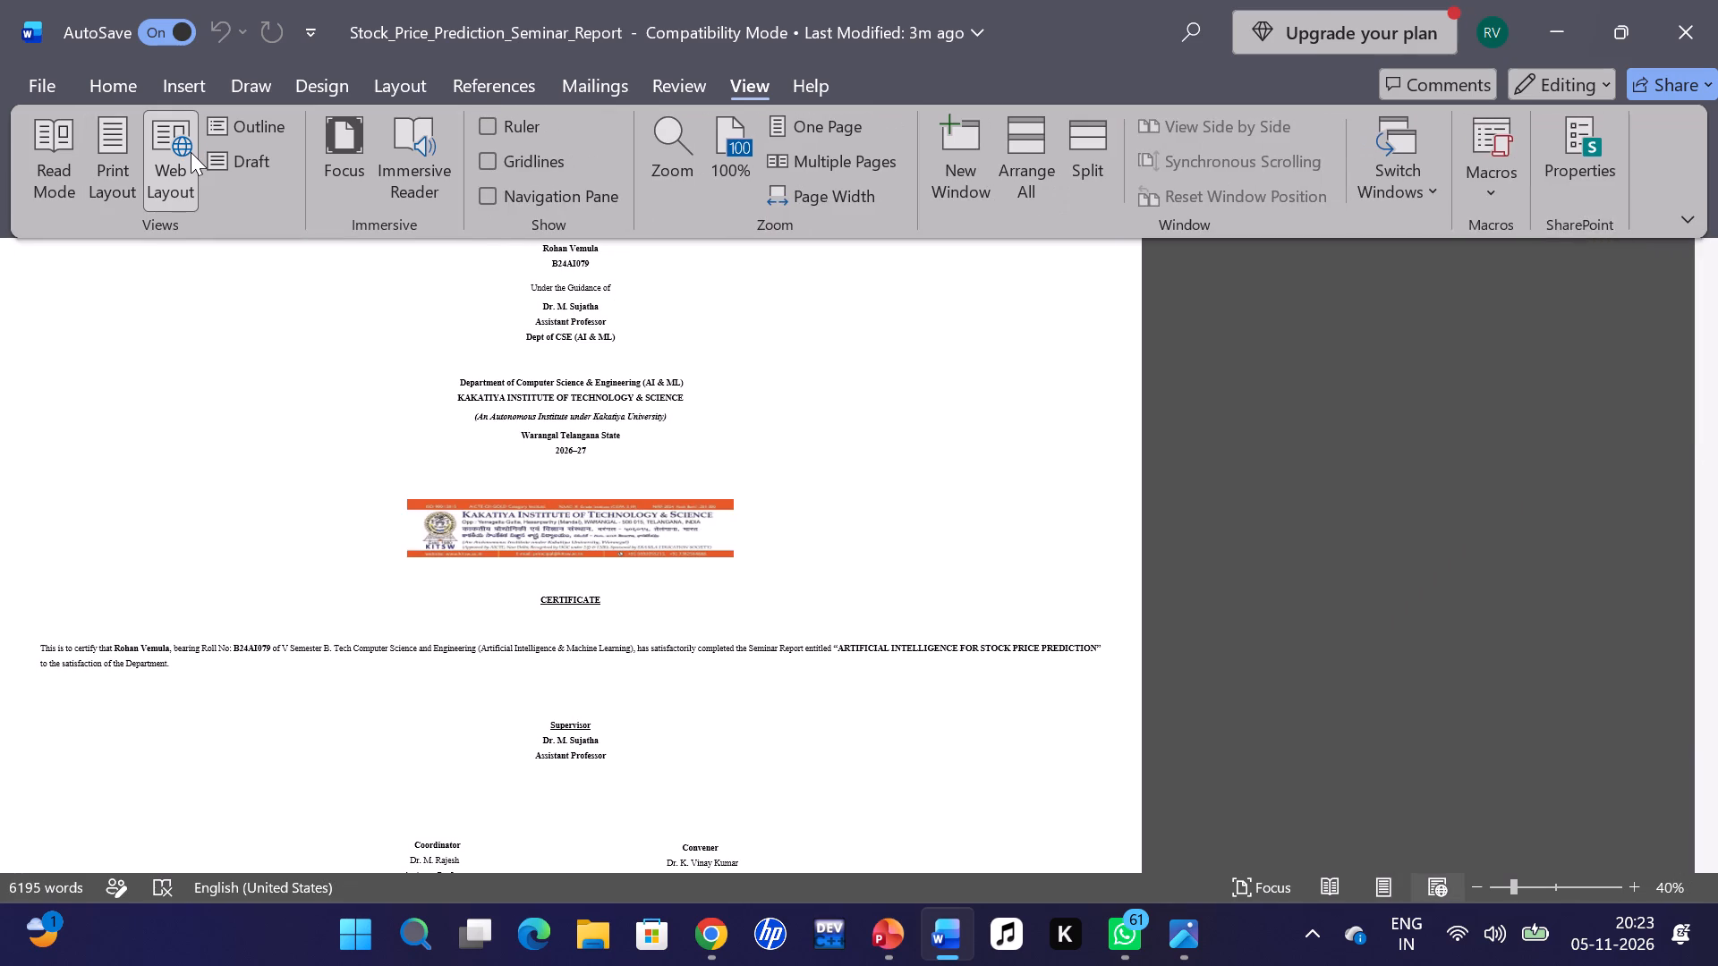
click(116, 156)
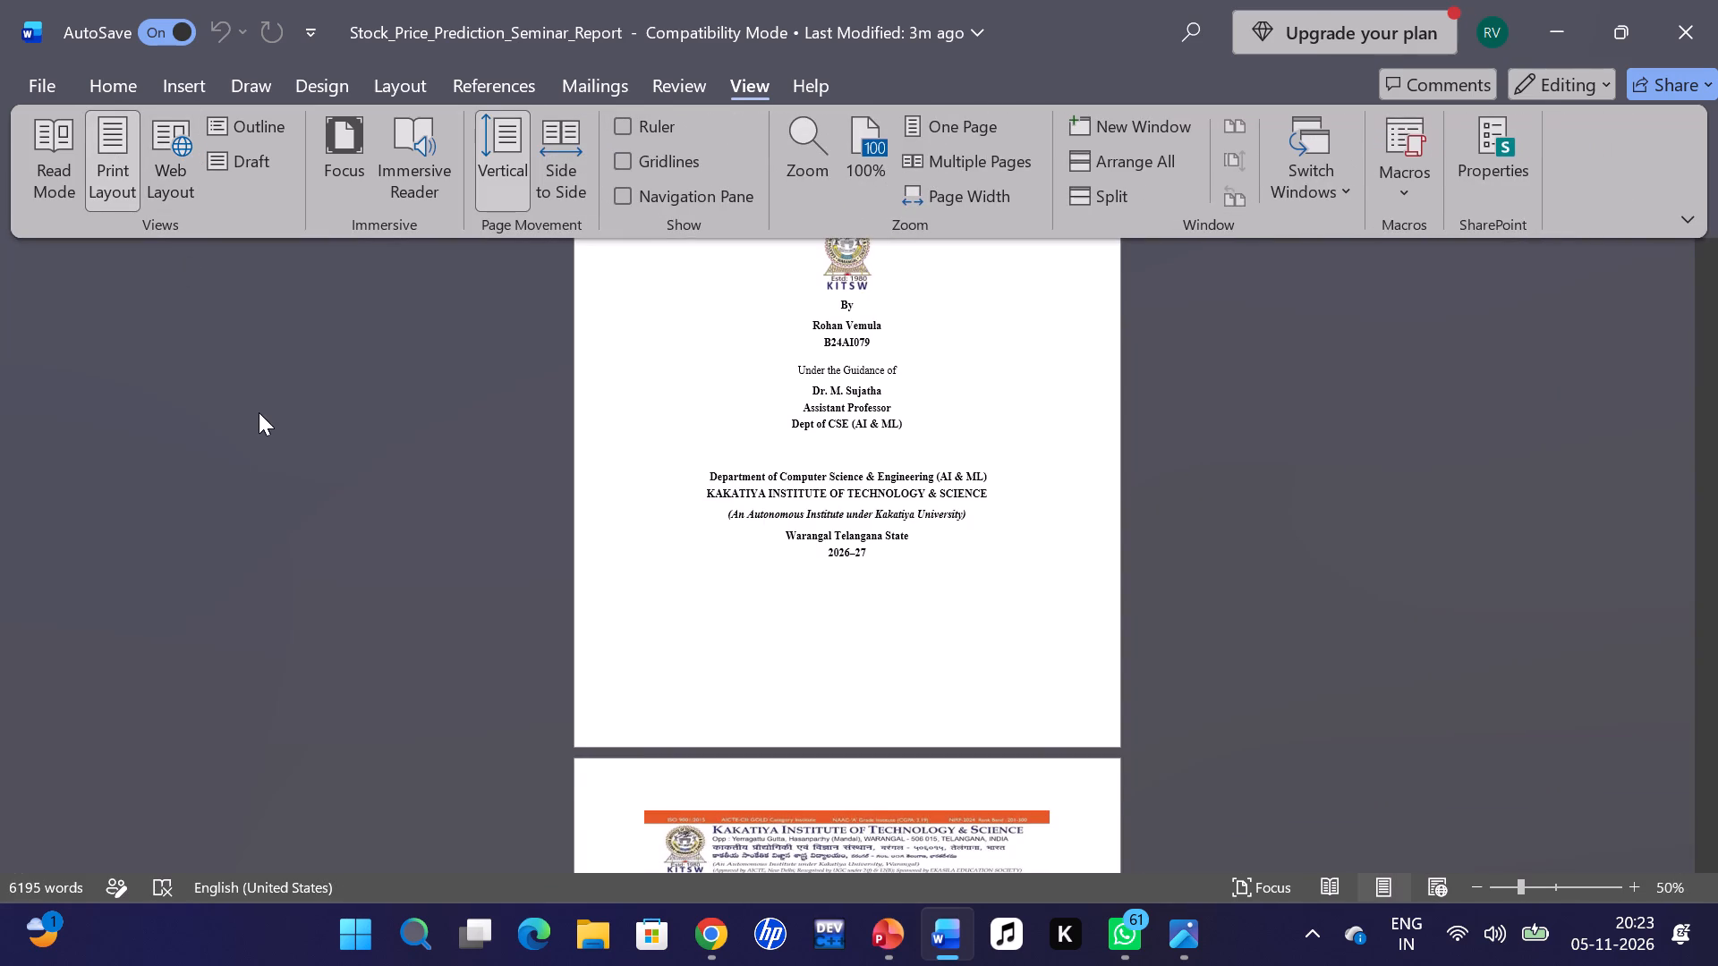
Review the report's pages from the cover through the certificate, acknowledgement, contents, list of figures and abstract to Chapter 1.
scroll(259, 412, up, 2)
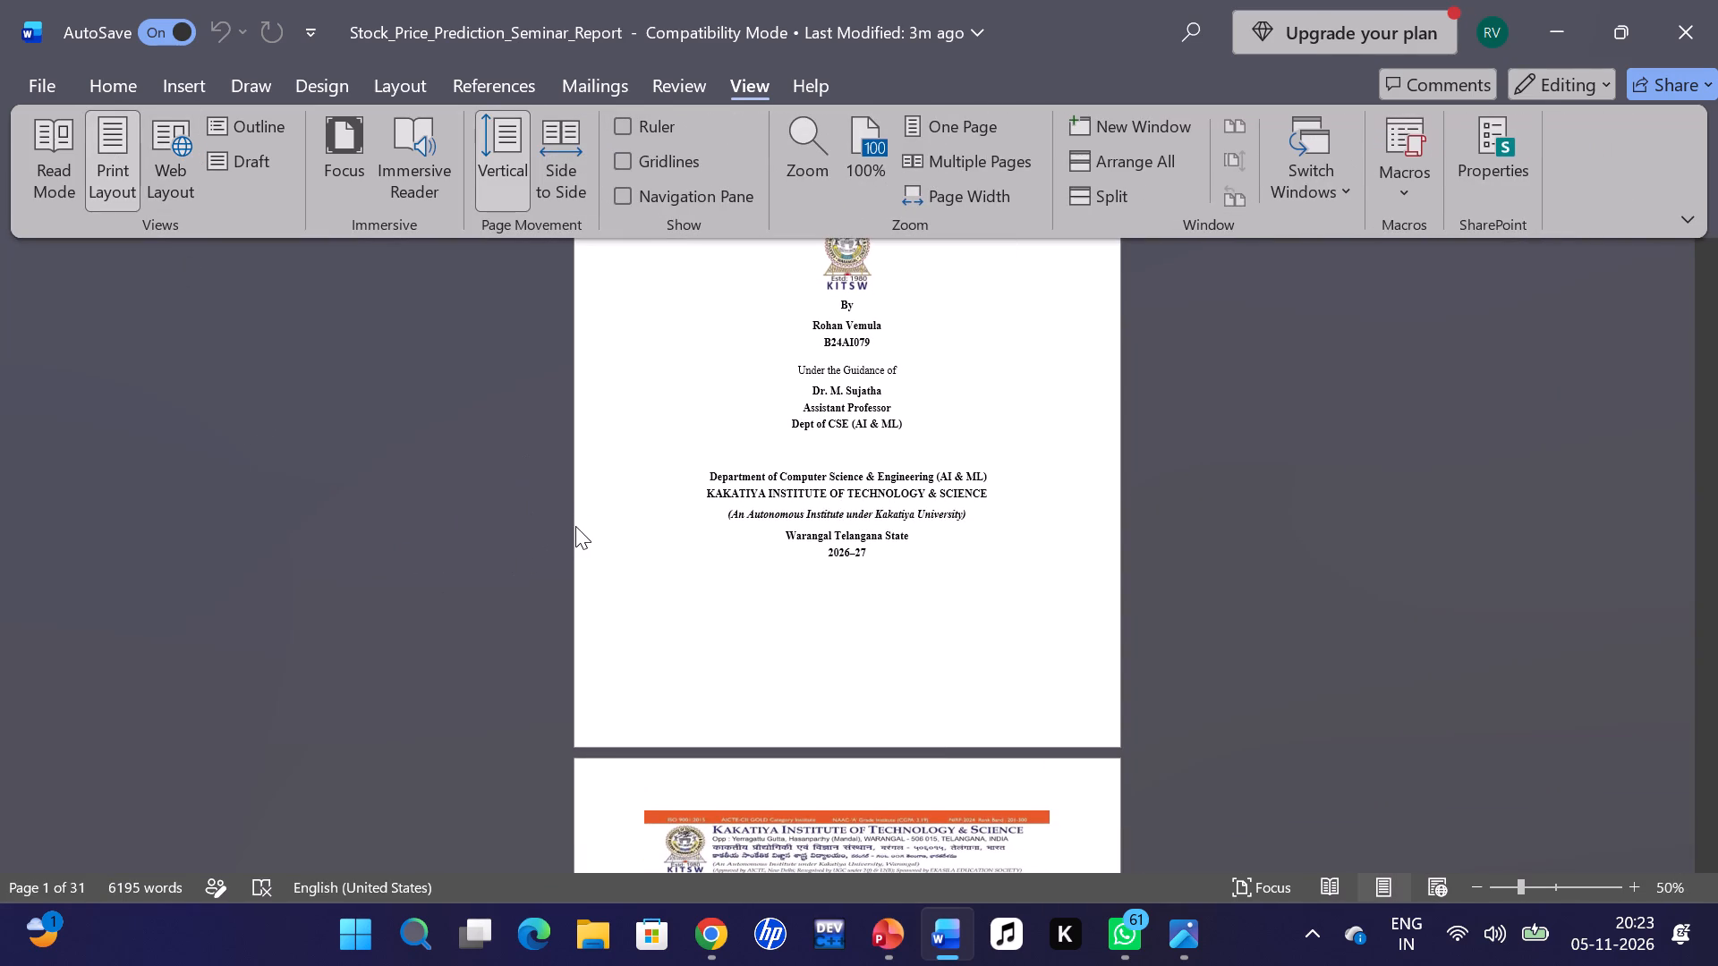
scroll(575, 526, down, 5)
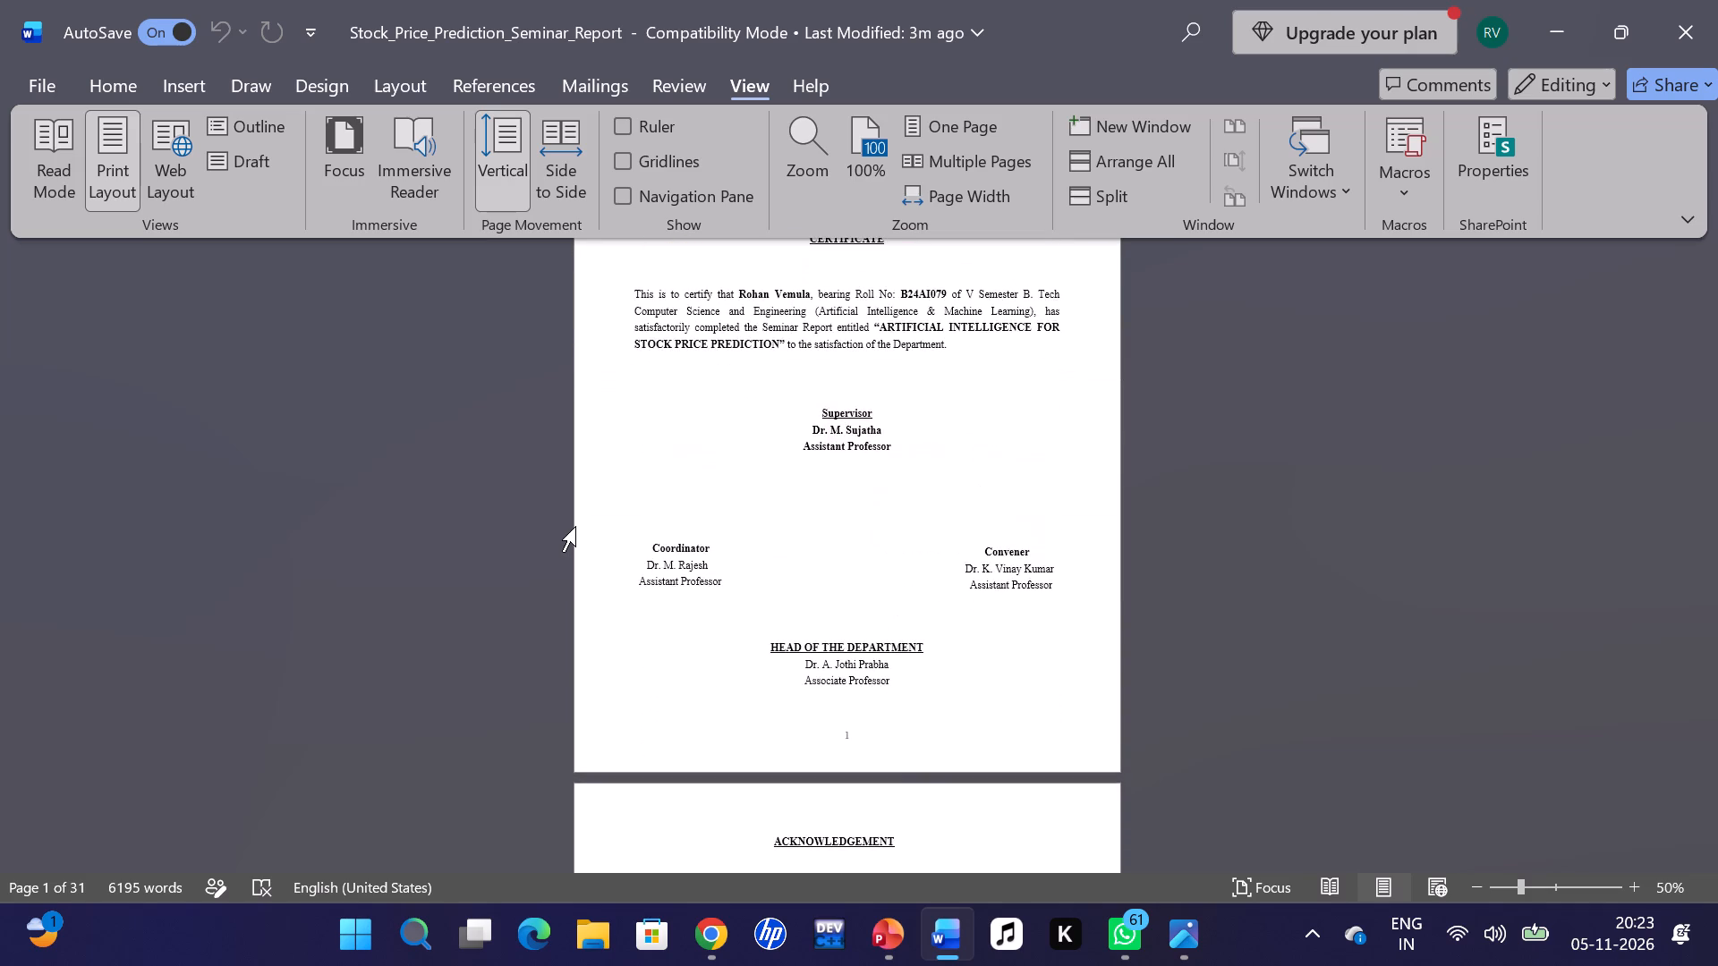
scroll(575, 526, down, 4)
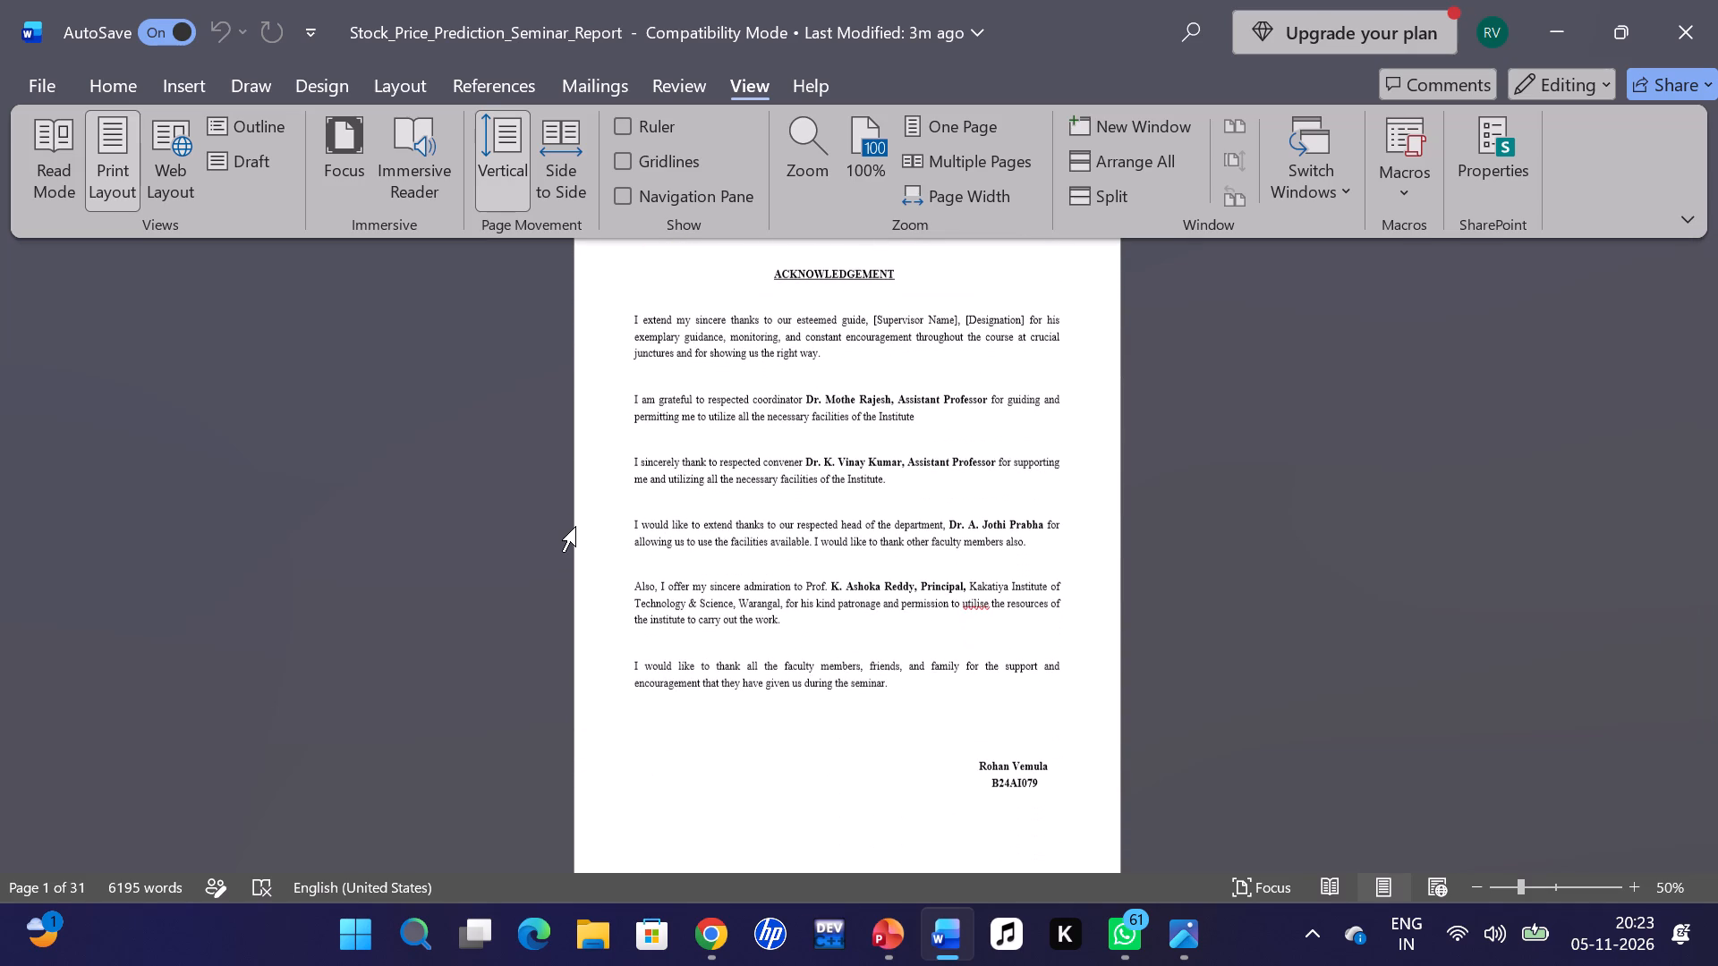
scroll(575, 526, down, 4)
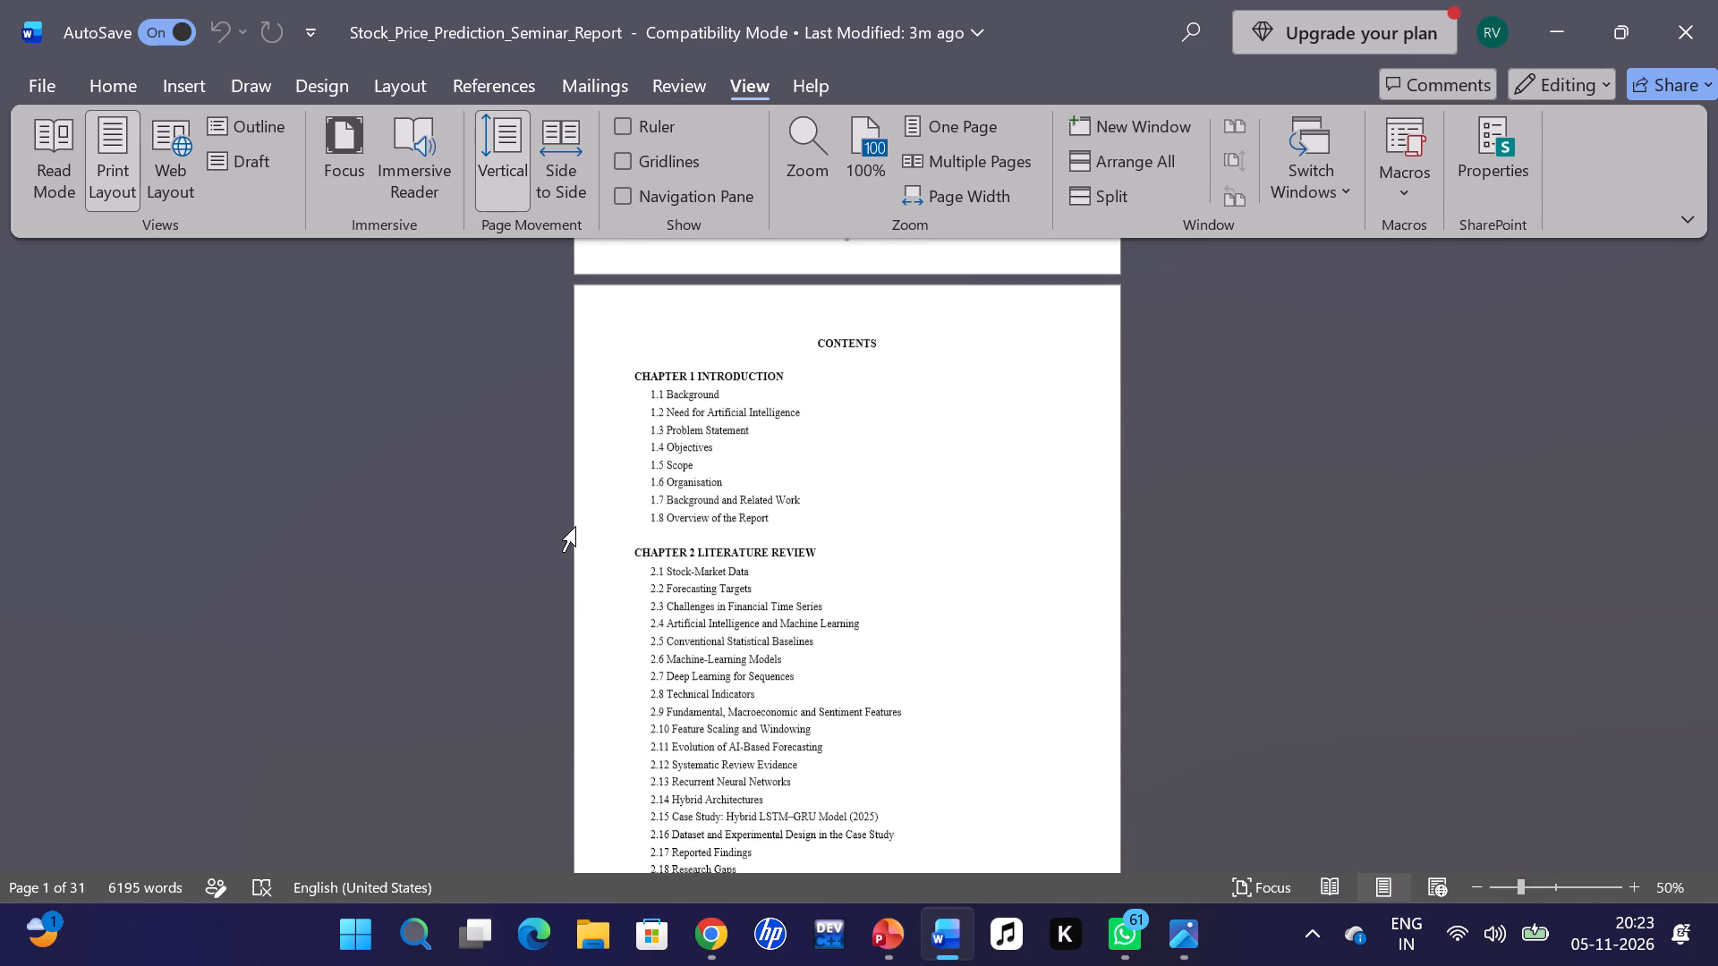
scroll(575, 526, down, 5)
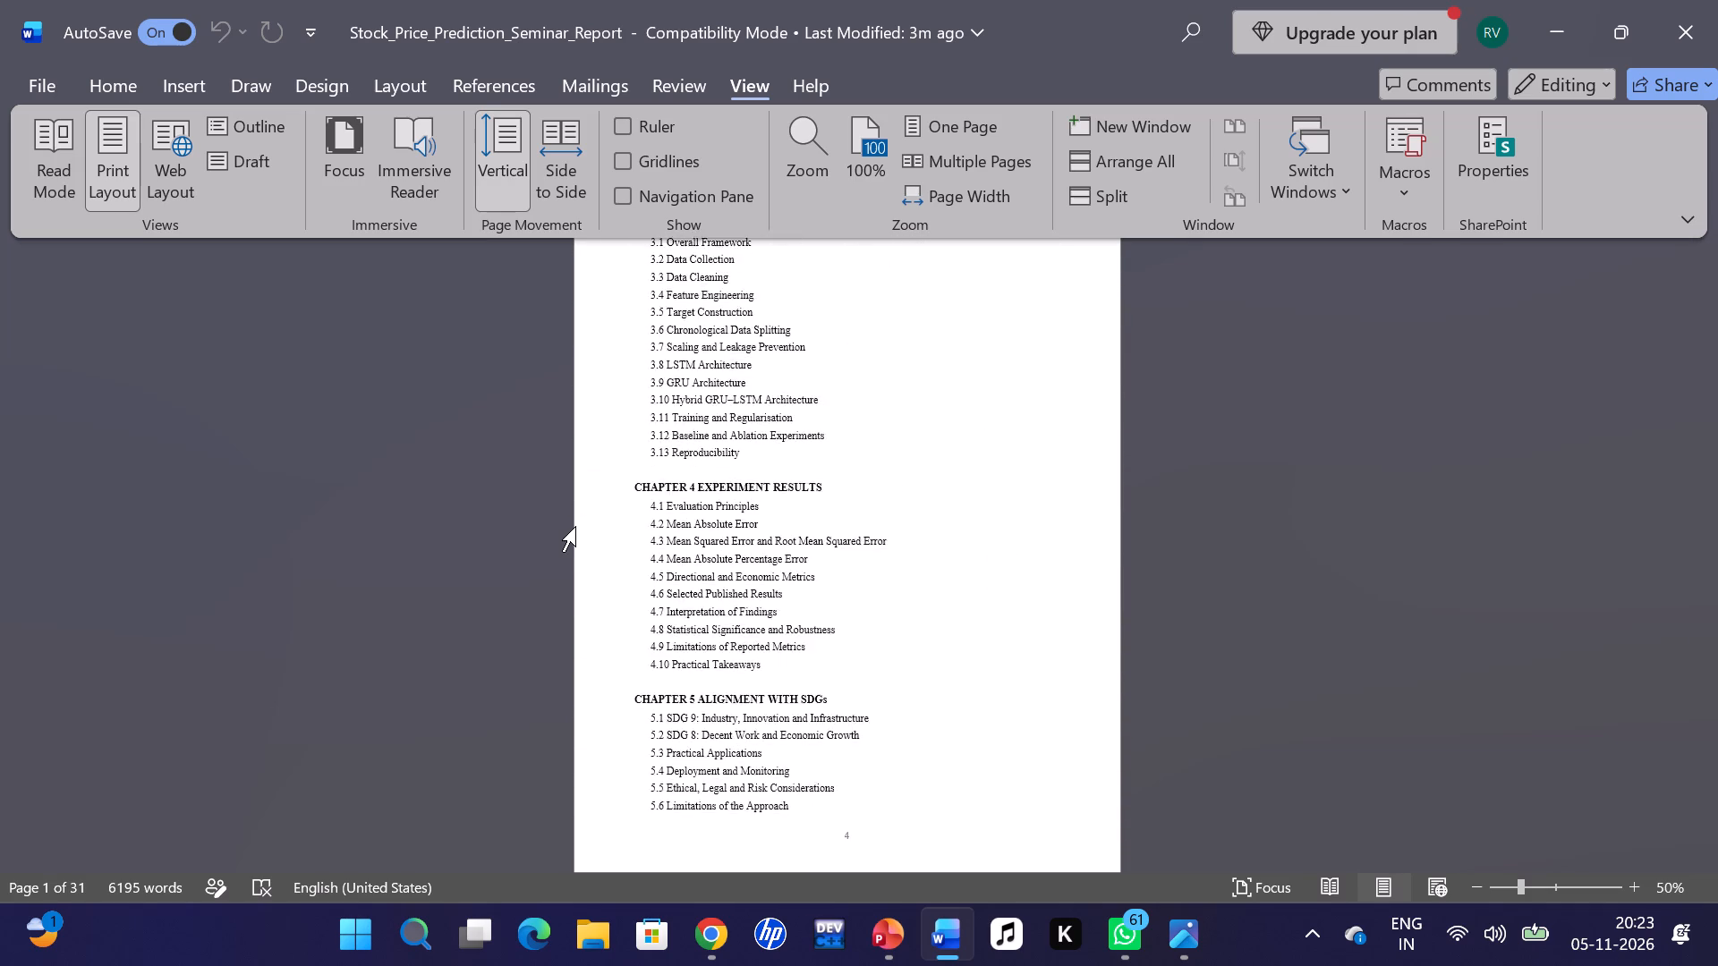
scroll(575, 526, down, 2)
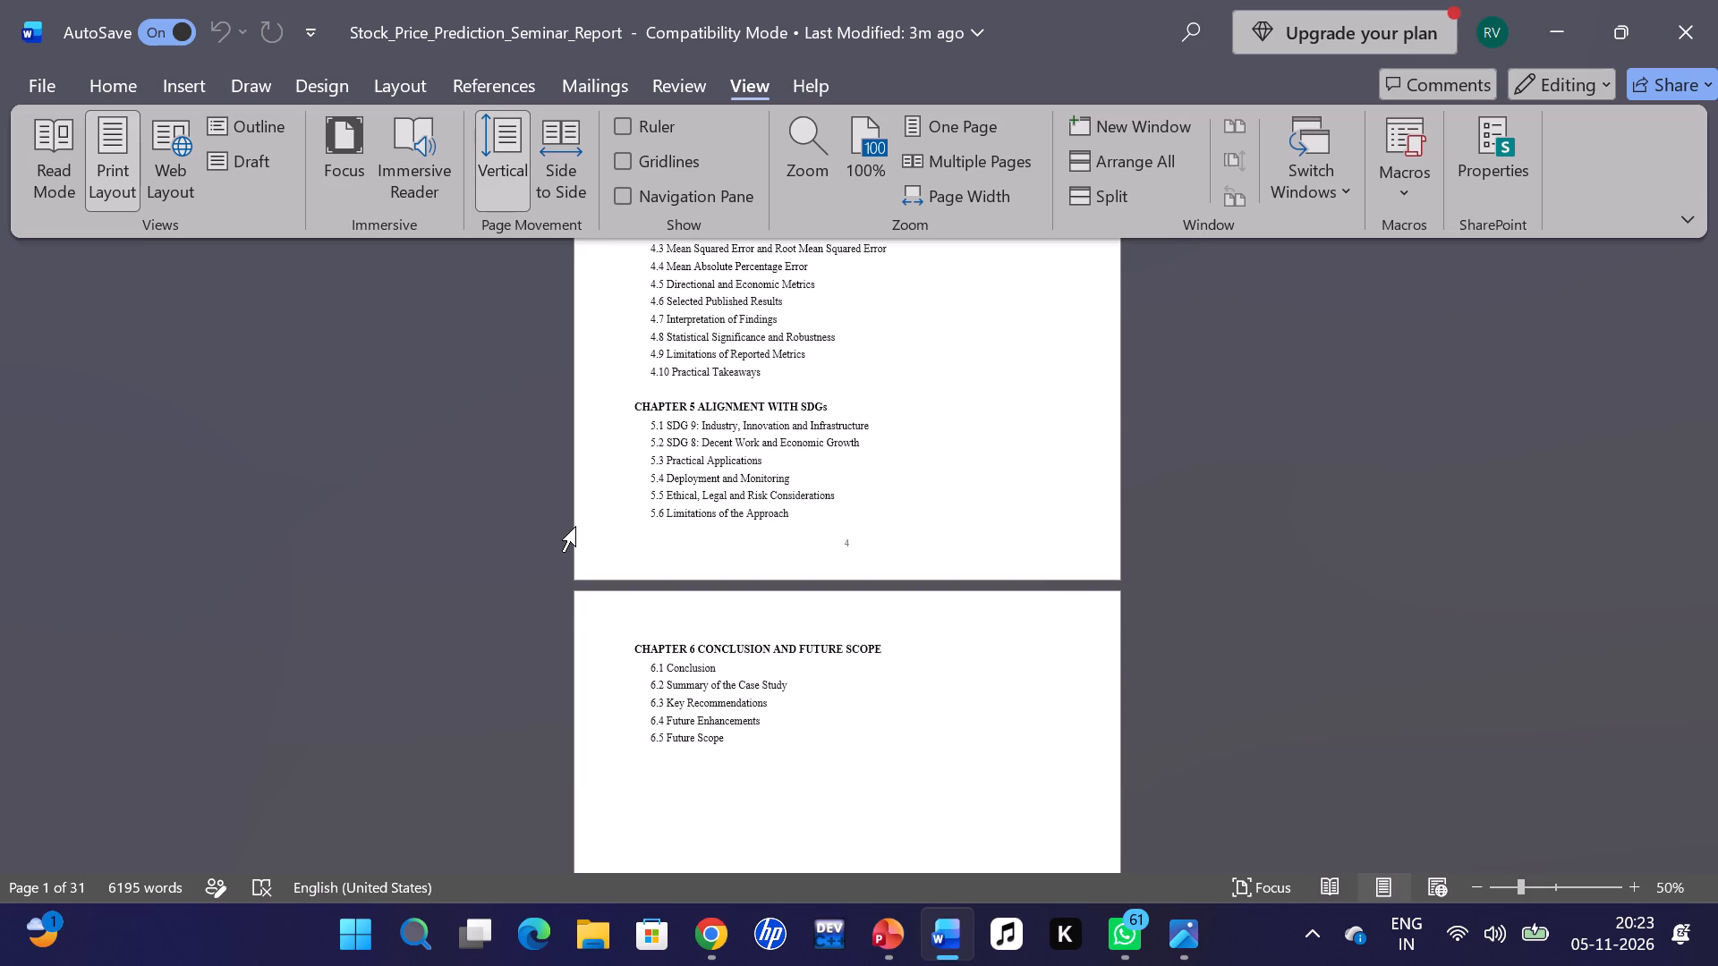
scroll(575, 526, down, 1)
scroll(761, 520, down, 5)
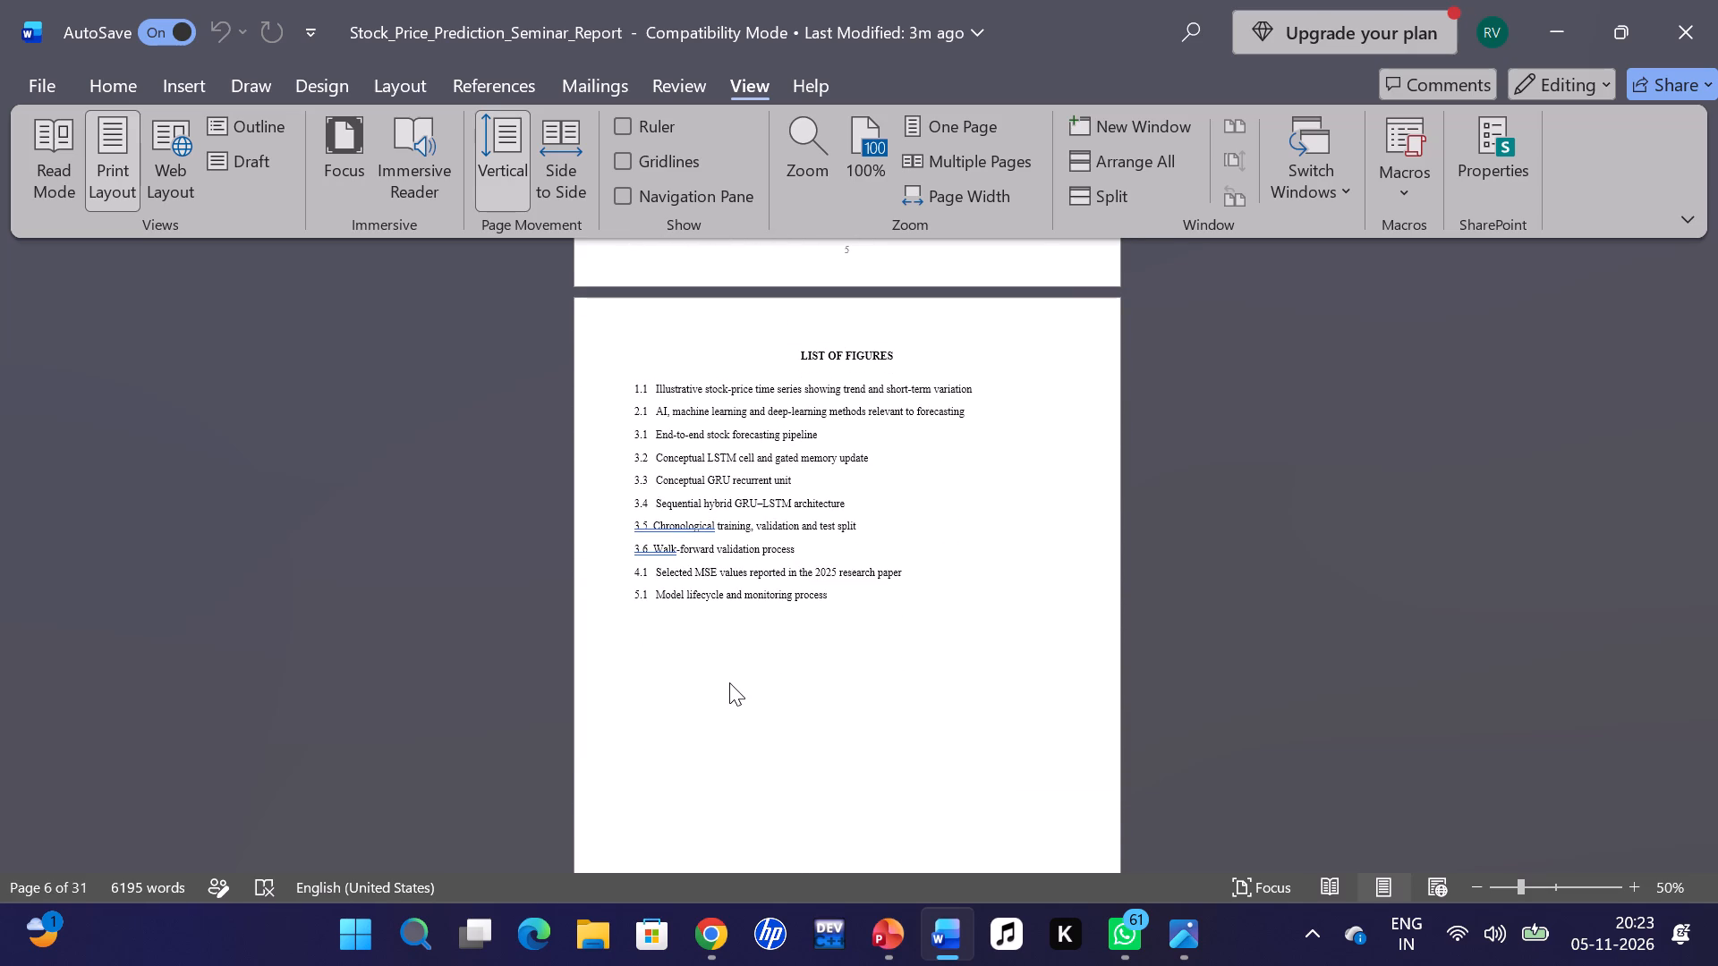
scroll(729, 685, down, 4)
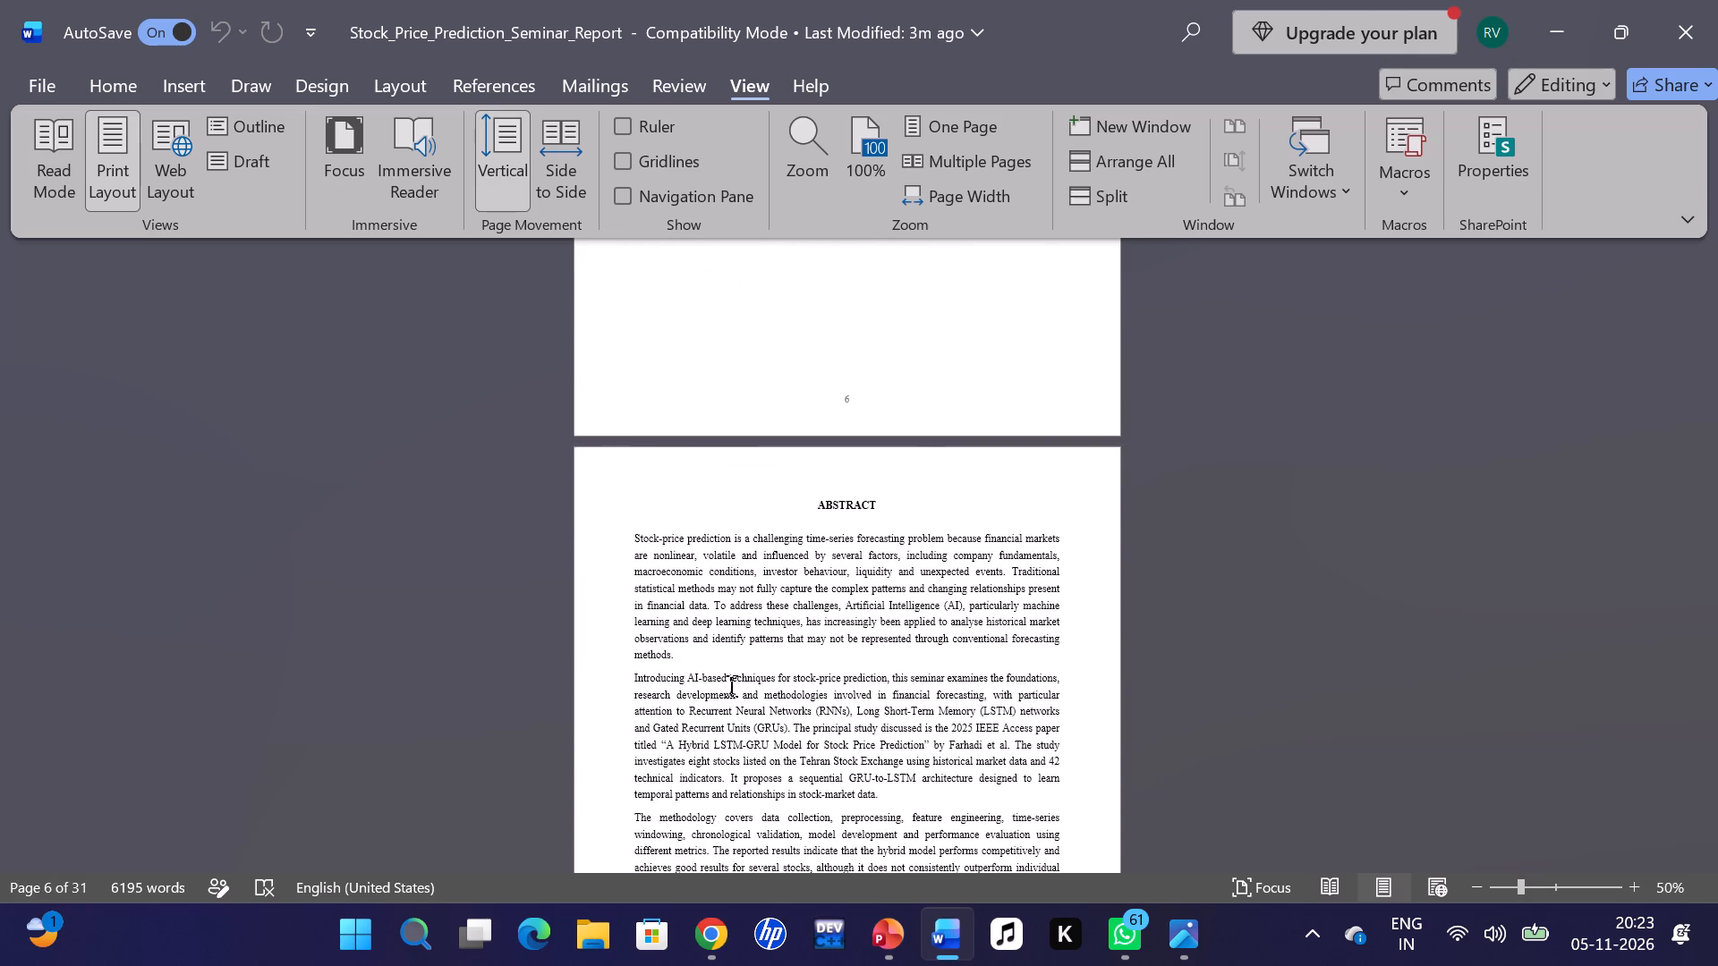
scroll(729, 685, down, 1)
scroll(741, 538, down, 2)
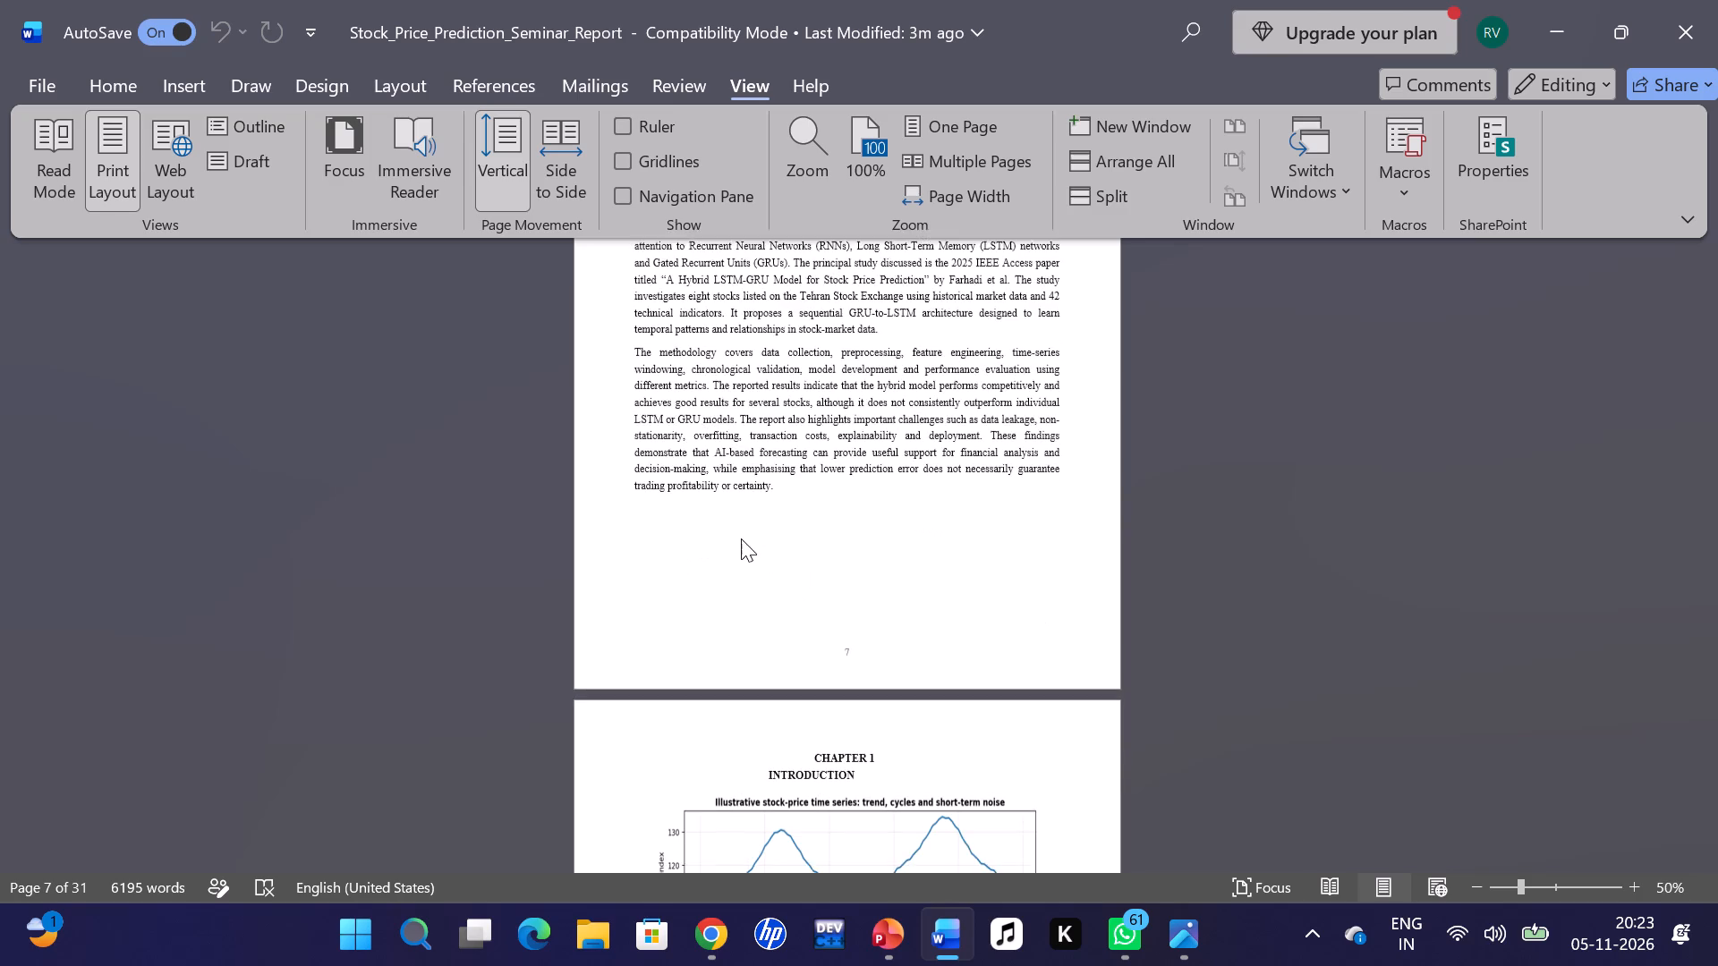
scroll(741, 538, down, 2)
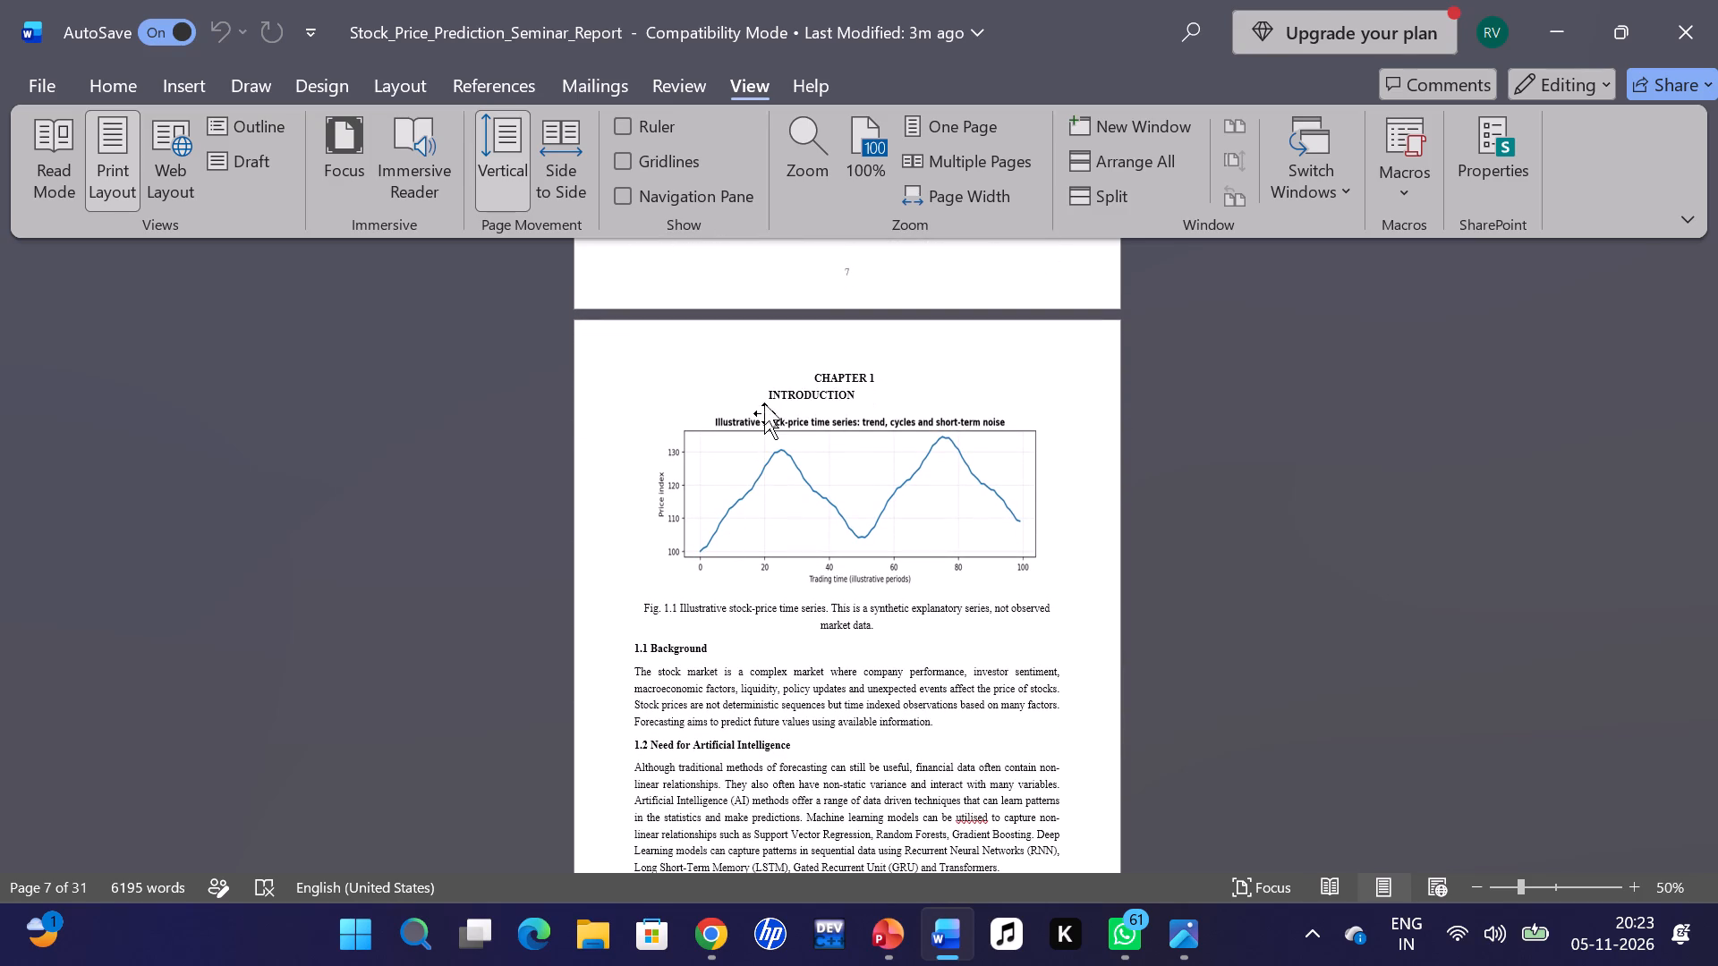
Insert seven spaces before the INTRODUCTION heading to centre it under CHAPTER 1.
click(768, 391)
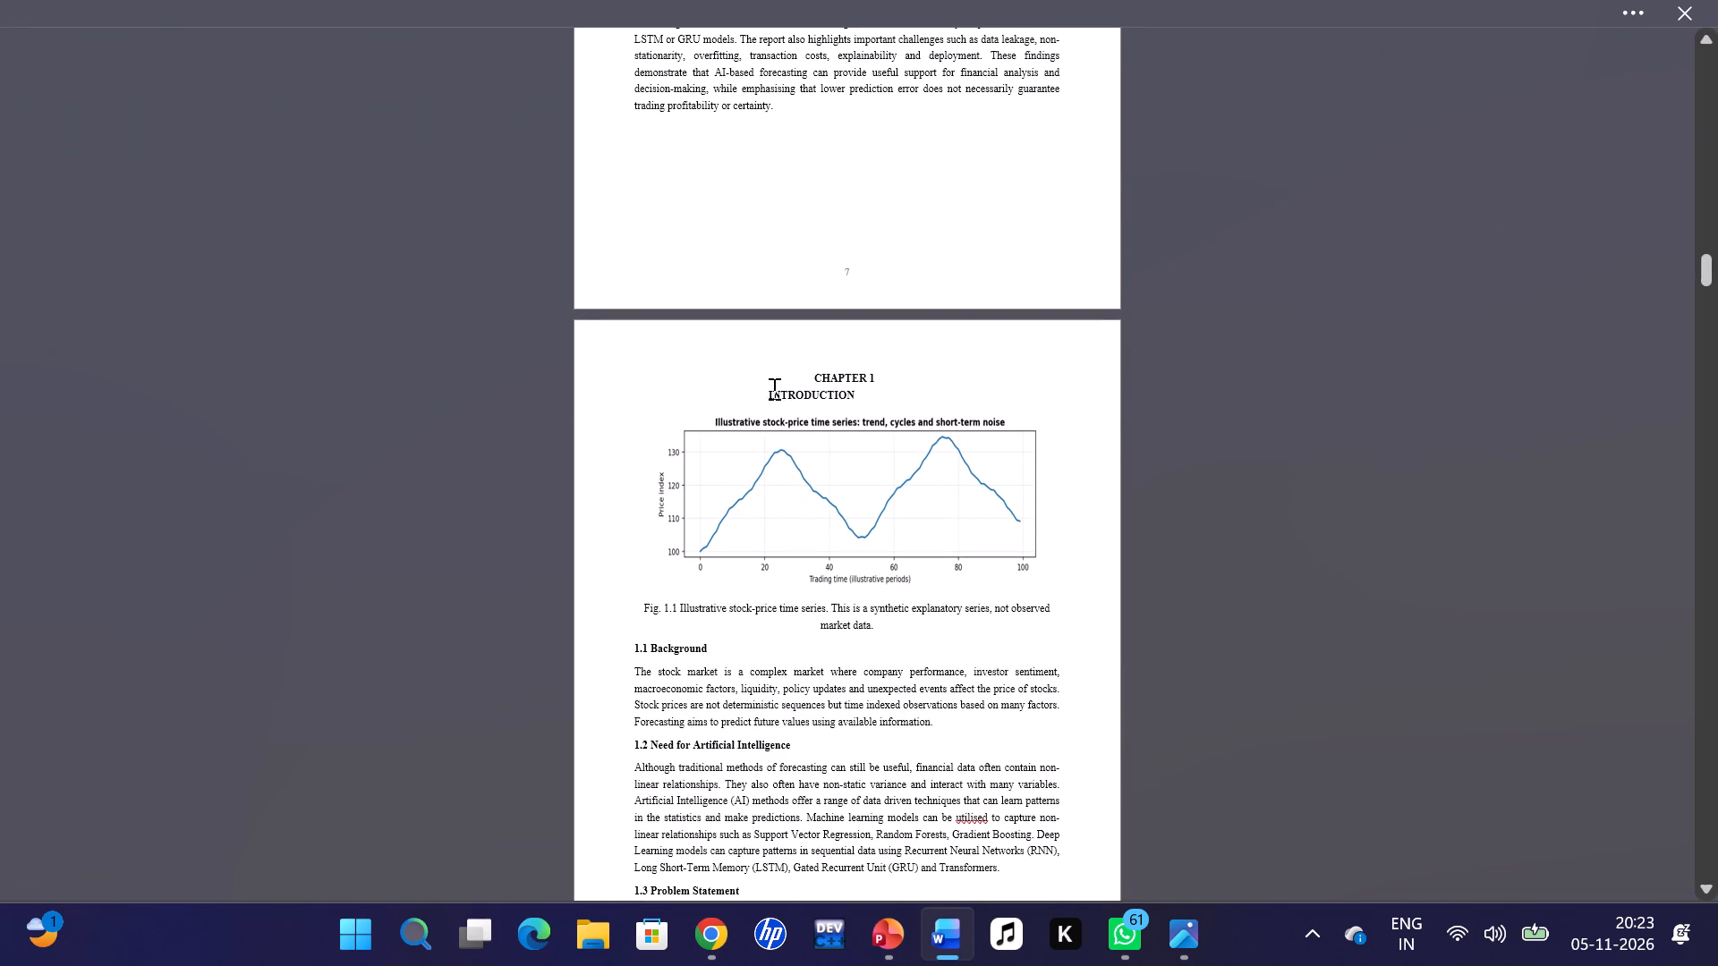
click(769, 389)
key(space)
key(space)
key(space)
key(space)
key(space)
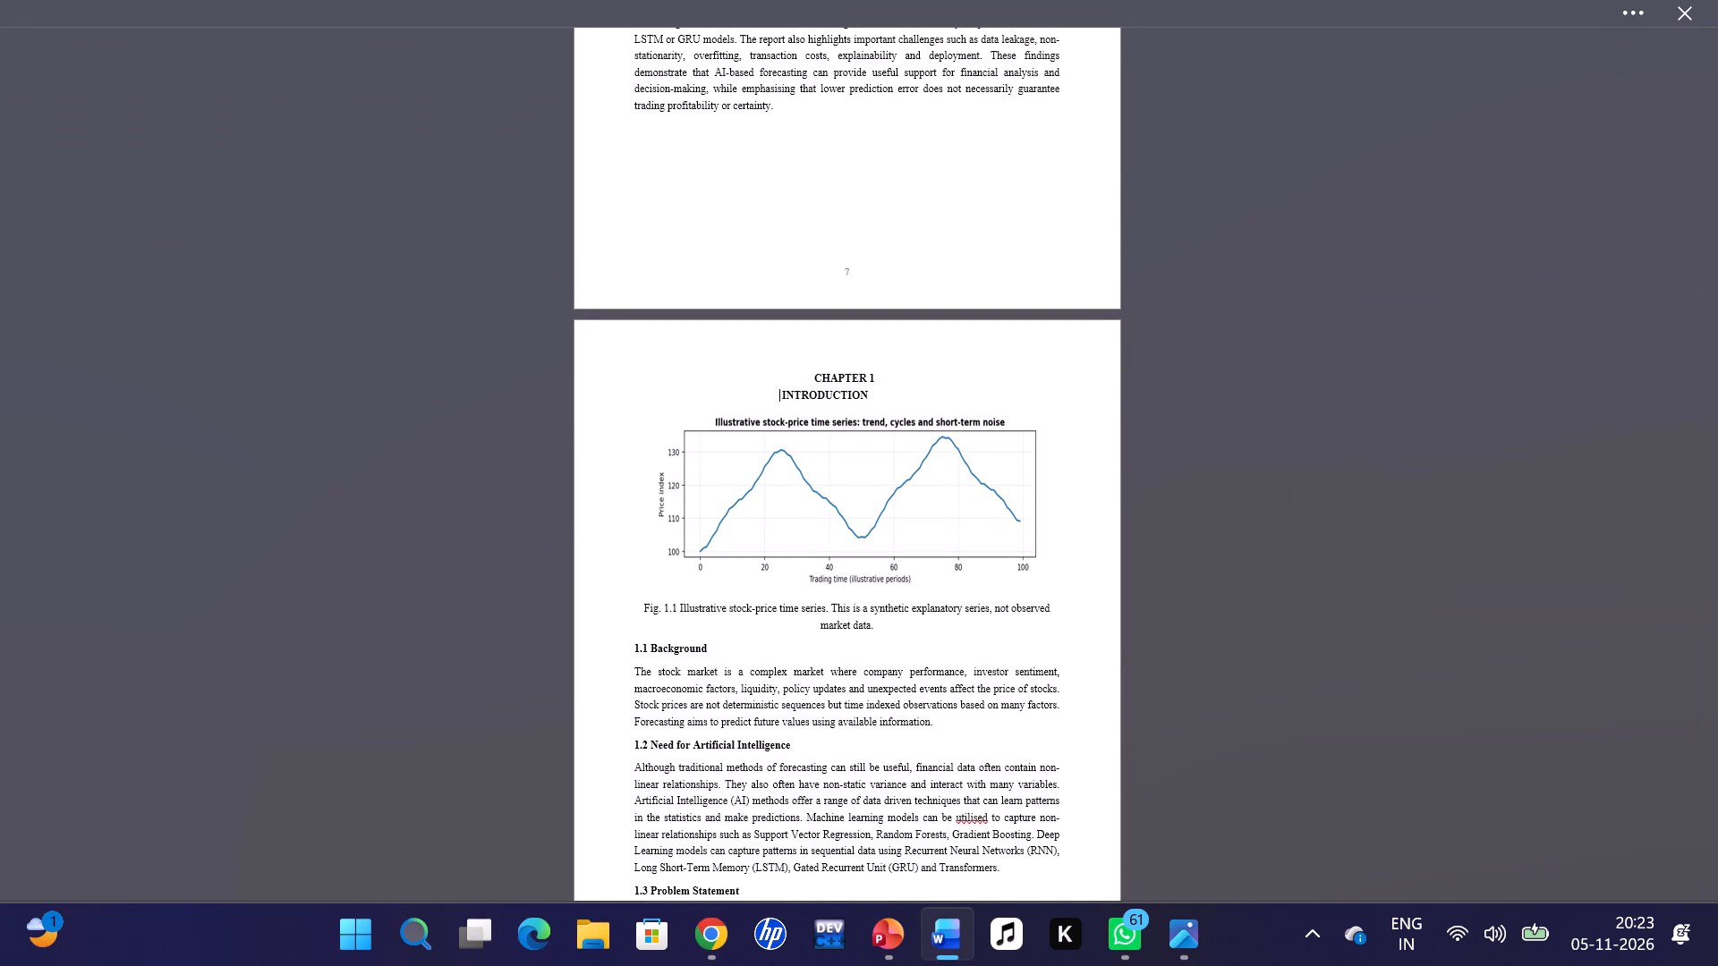
key(space)
key(space)
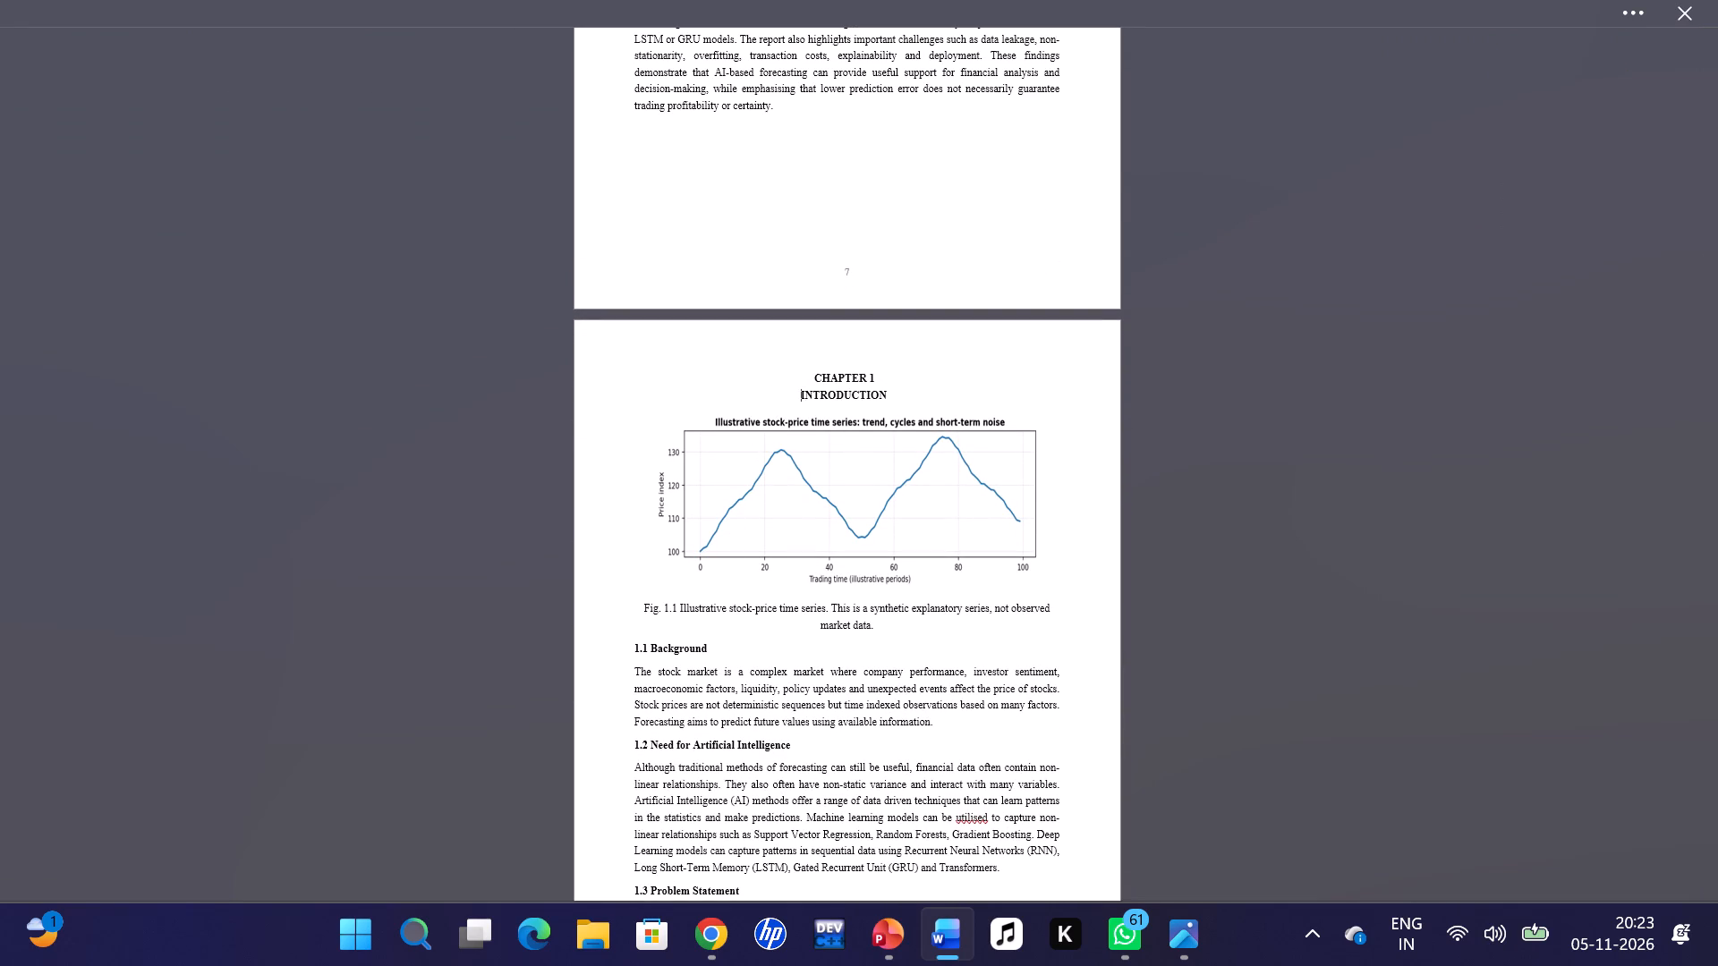
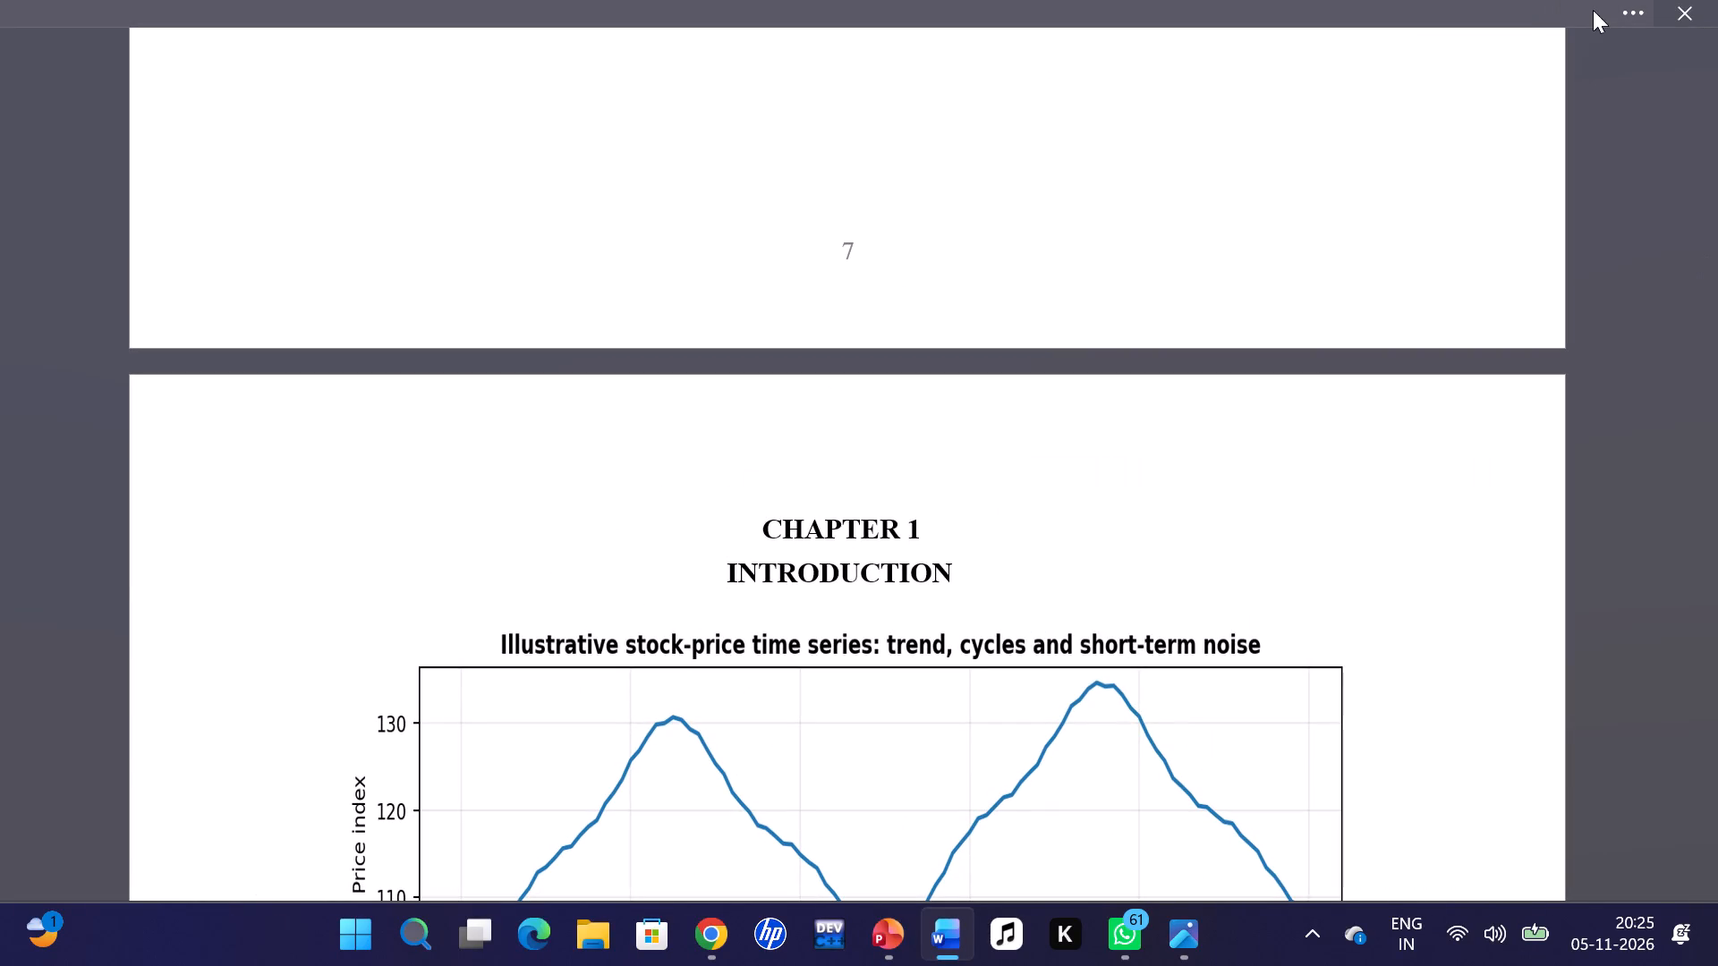
Set the report's zoom to 100%.
click(1648, 2)
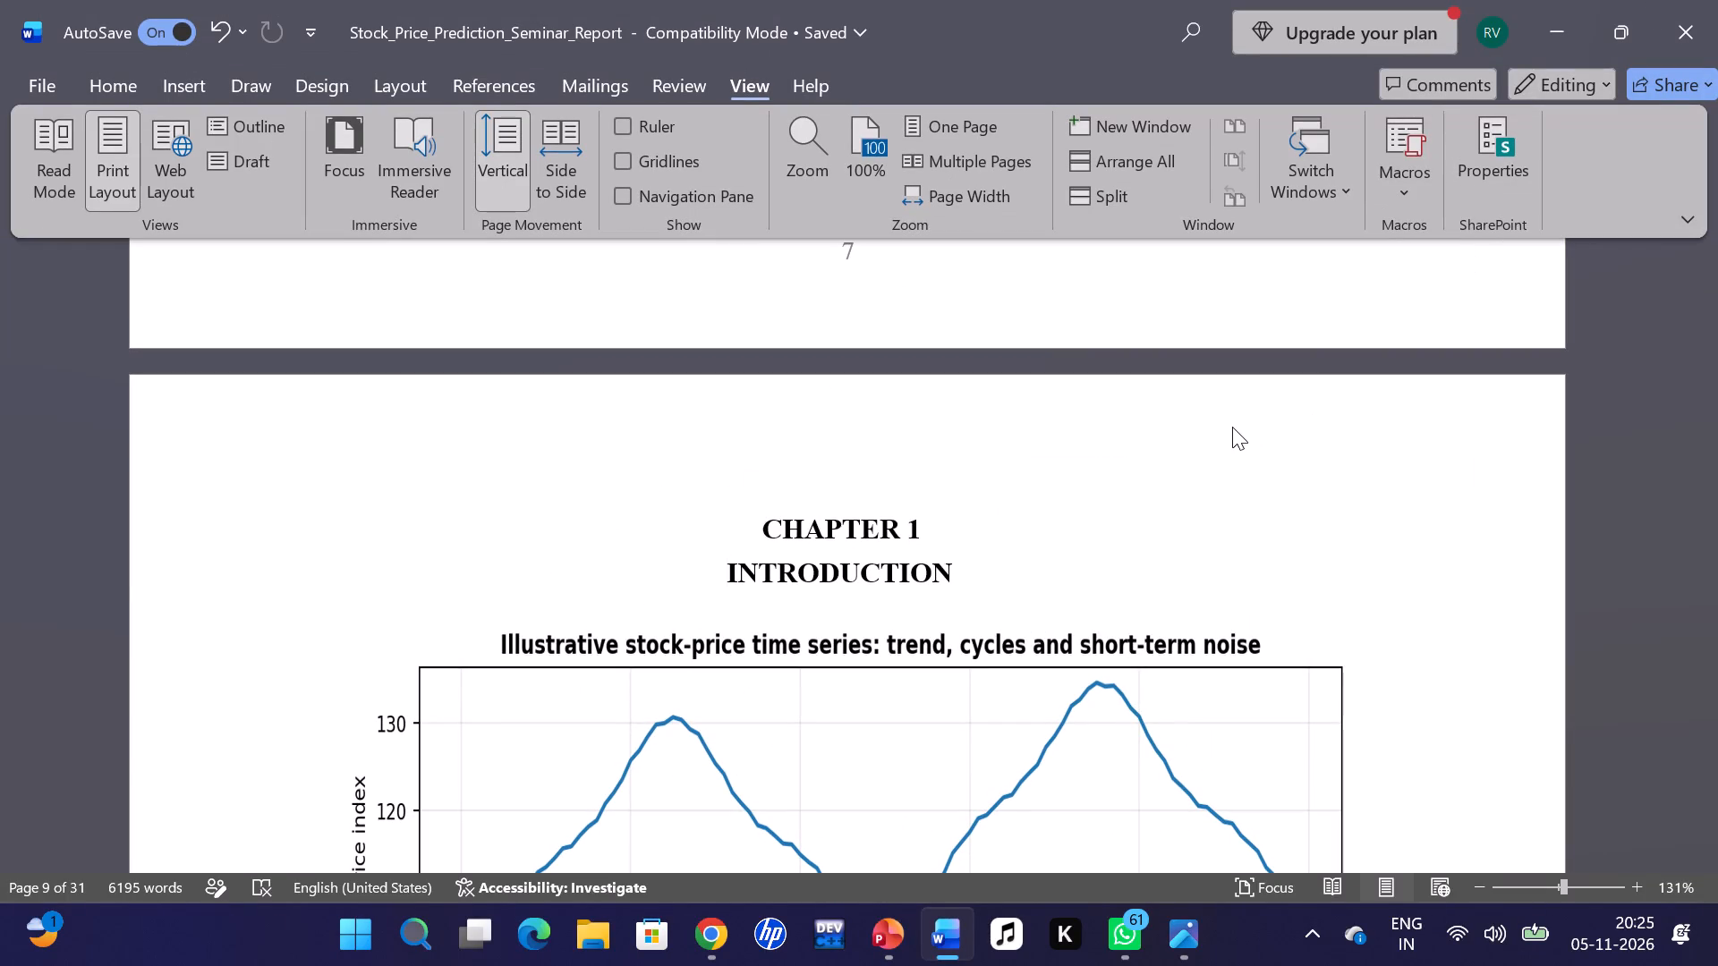
click(747, 90)
click(821, 159)
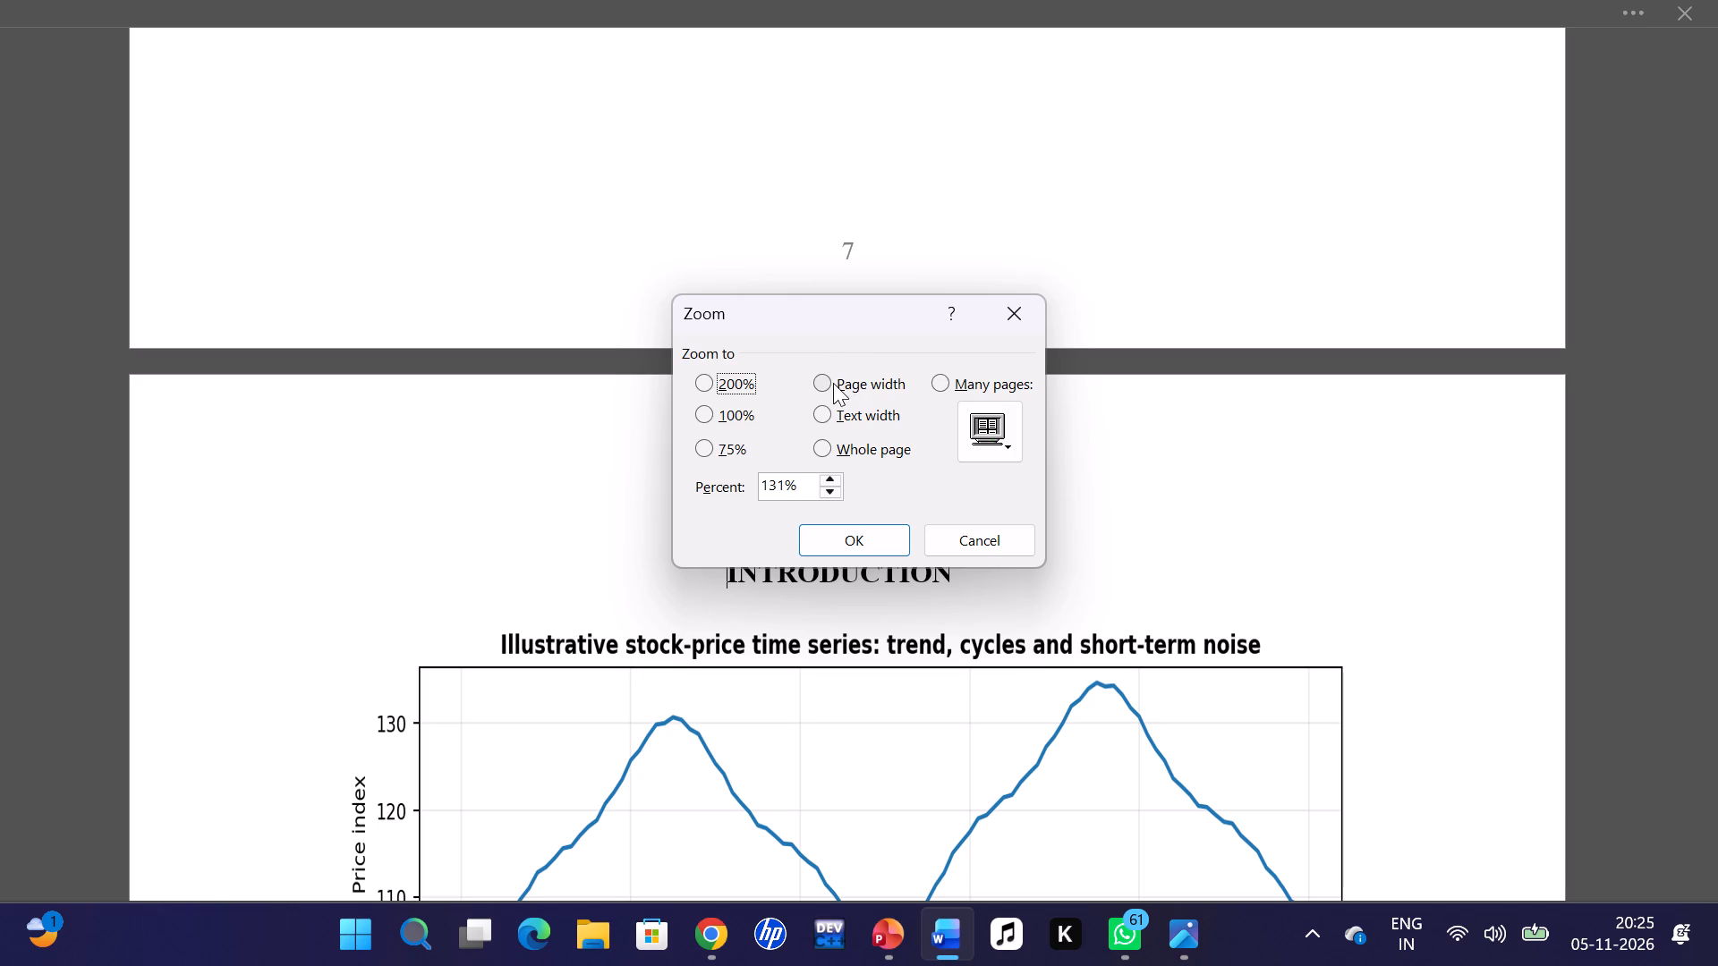
click(727, 419)
click(860, 382)
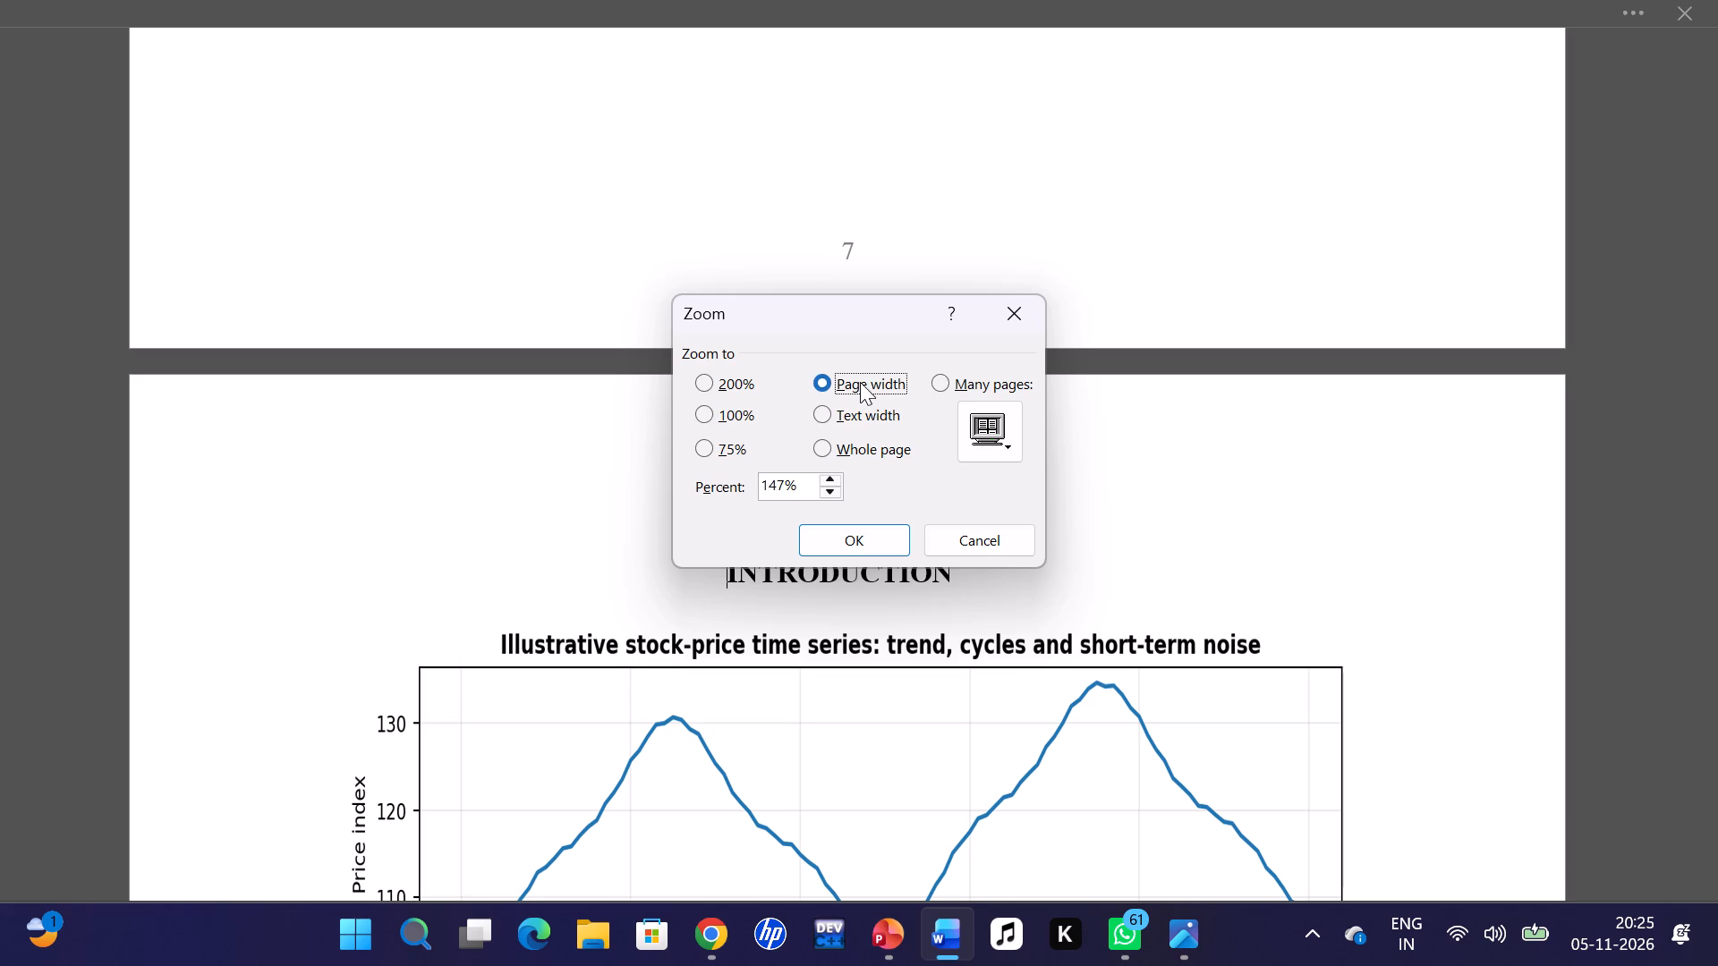
click(719, 426)
click(819, 541)
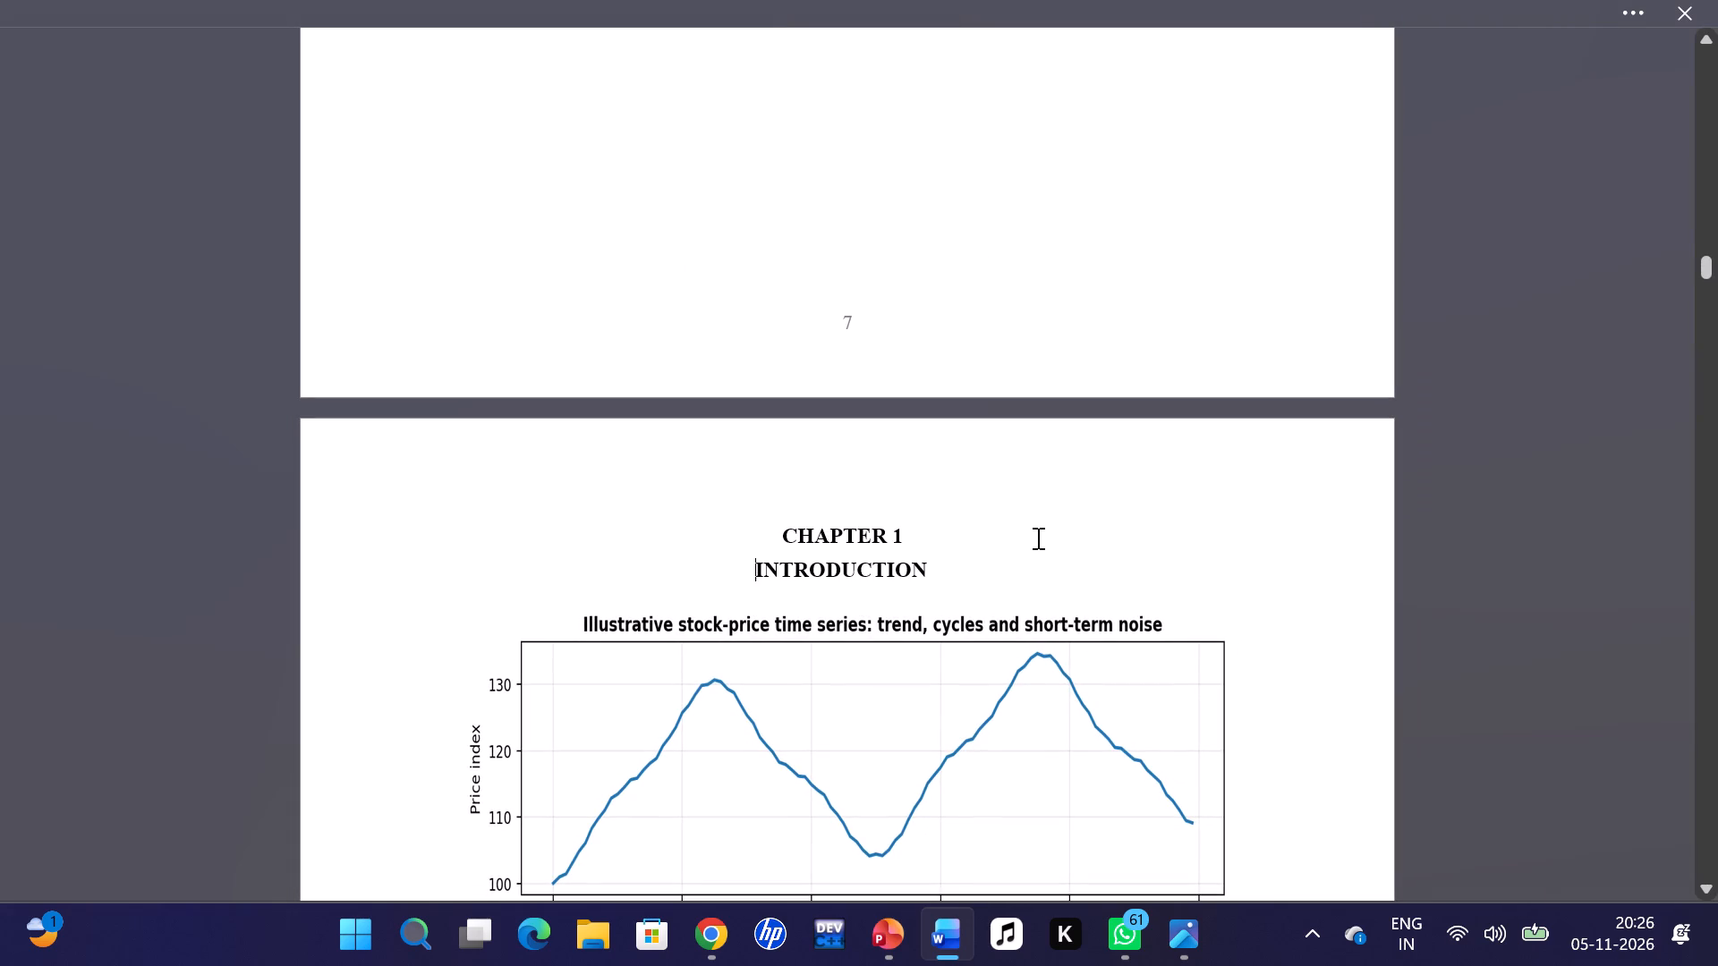
Look back through the report's pages from Chapter 1 past the abstract and contents to the cover.
scroll(1036, 538, up, 1)
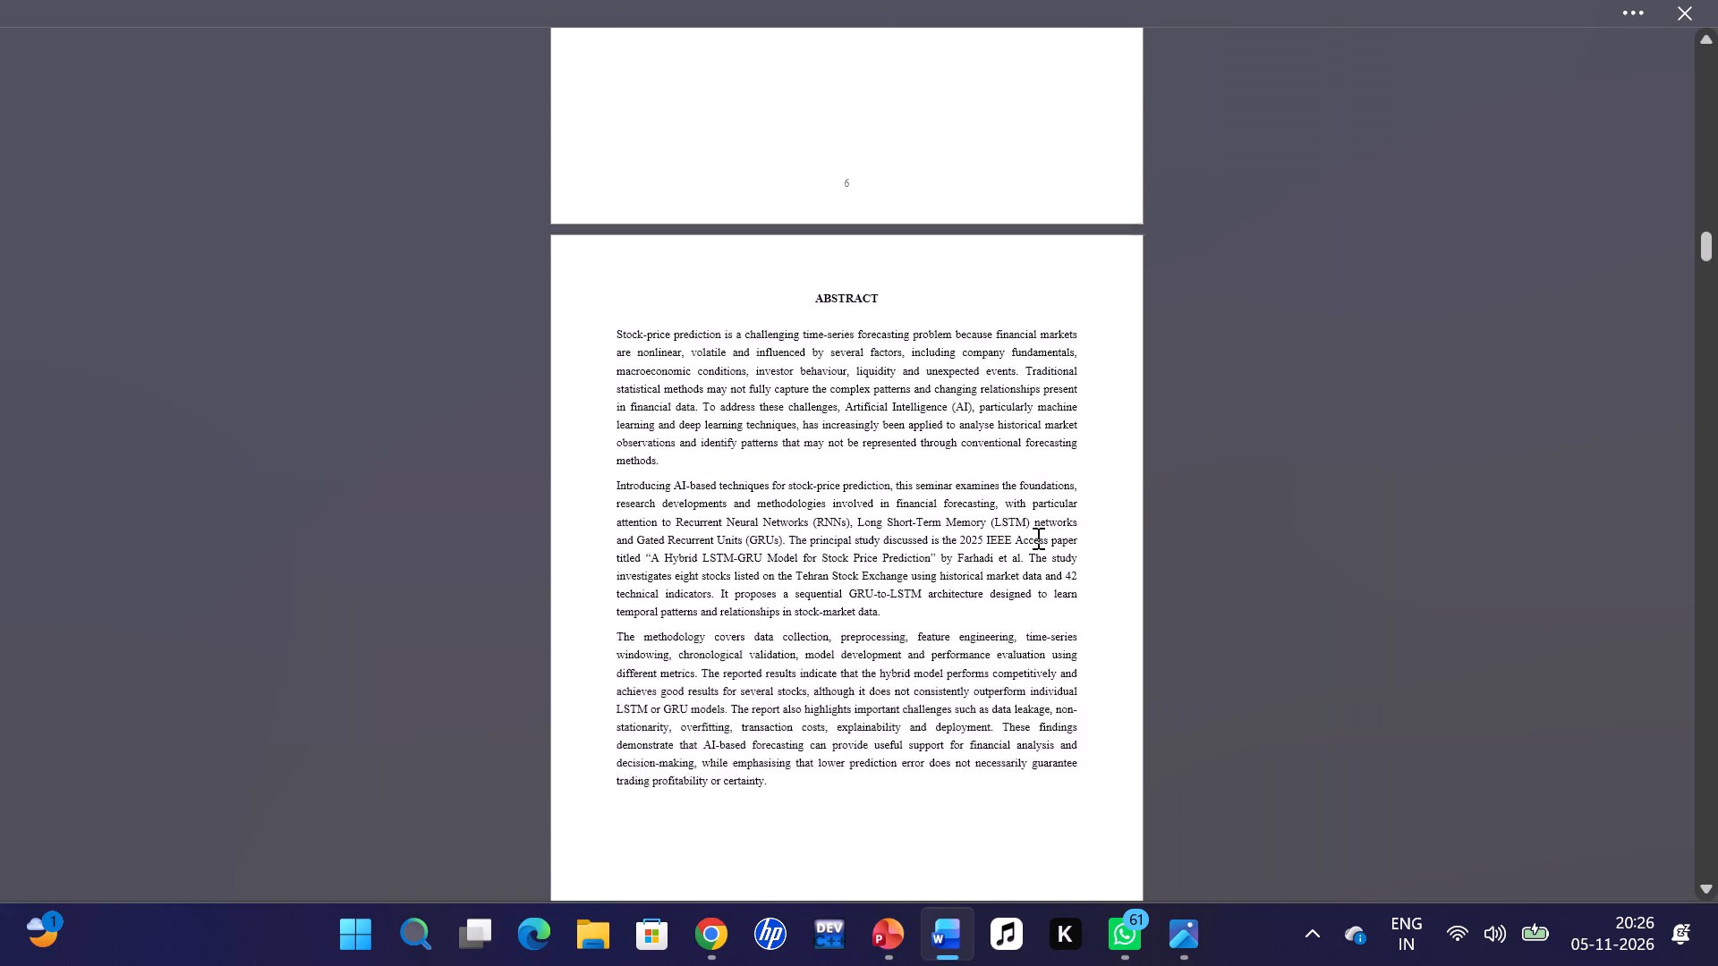
scroll(1036, 538, up, 4)
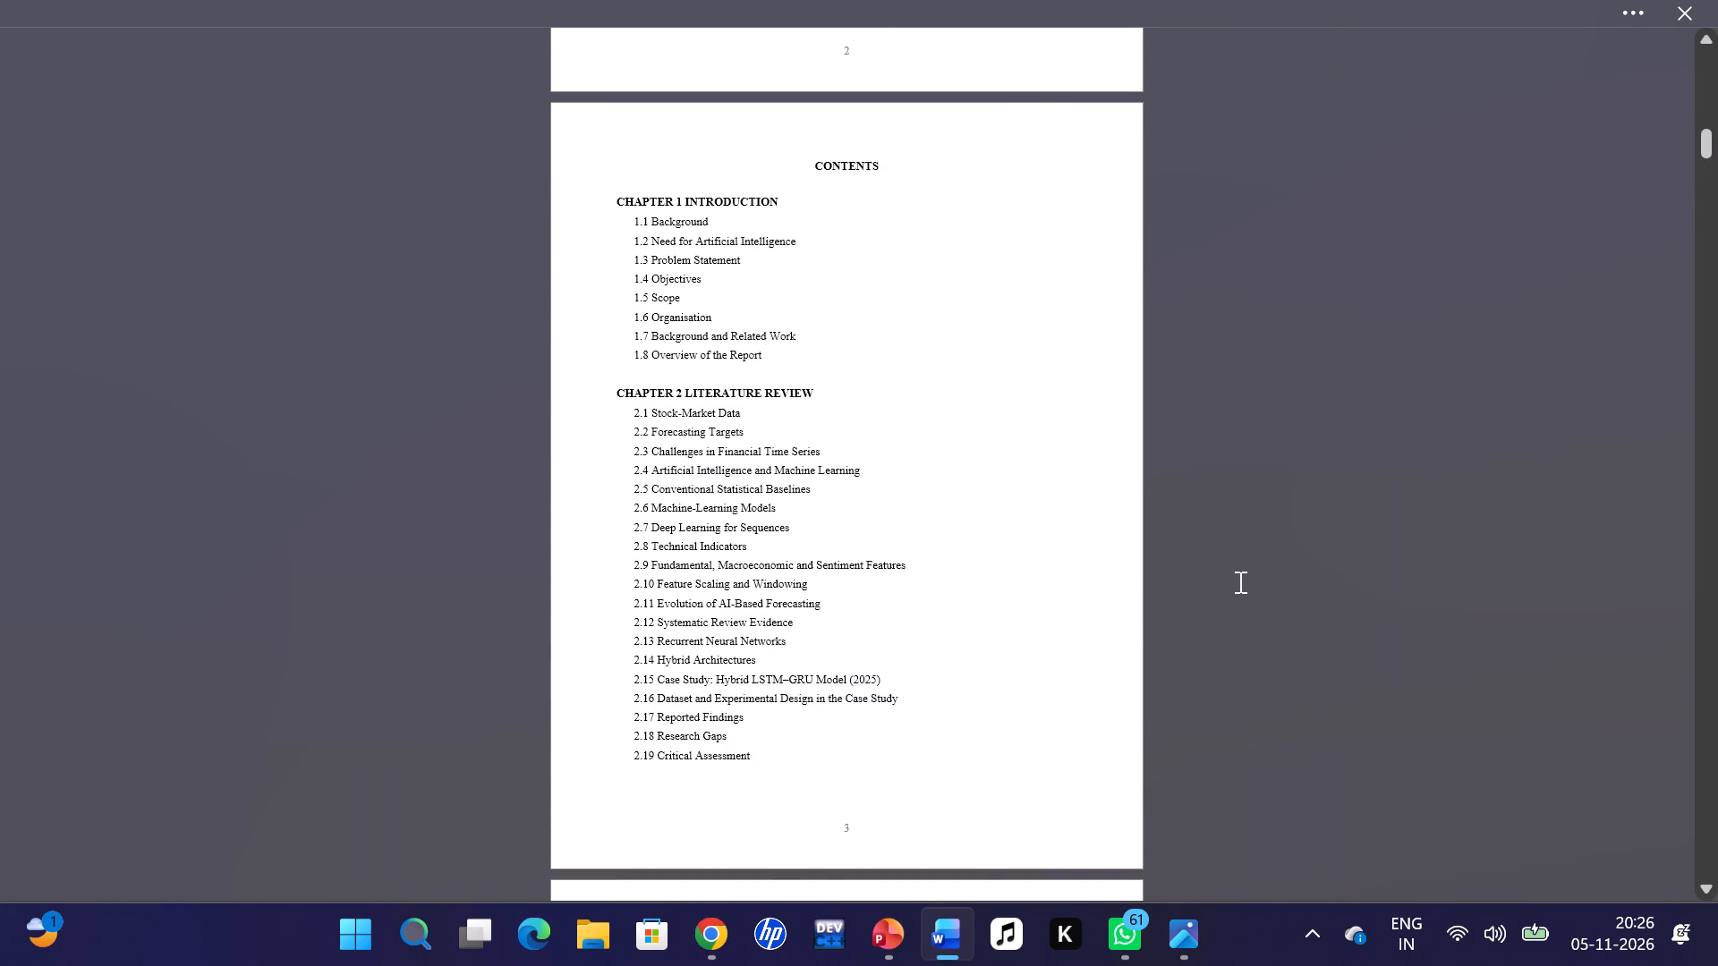
scroll(1238, 581, up, 3)
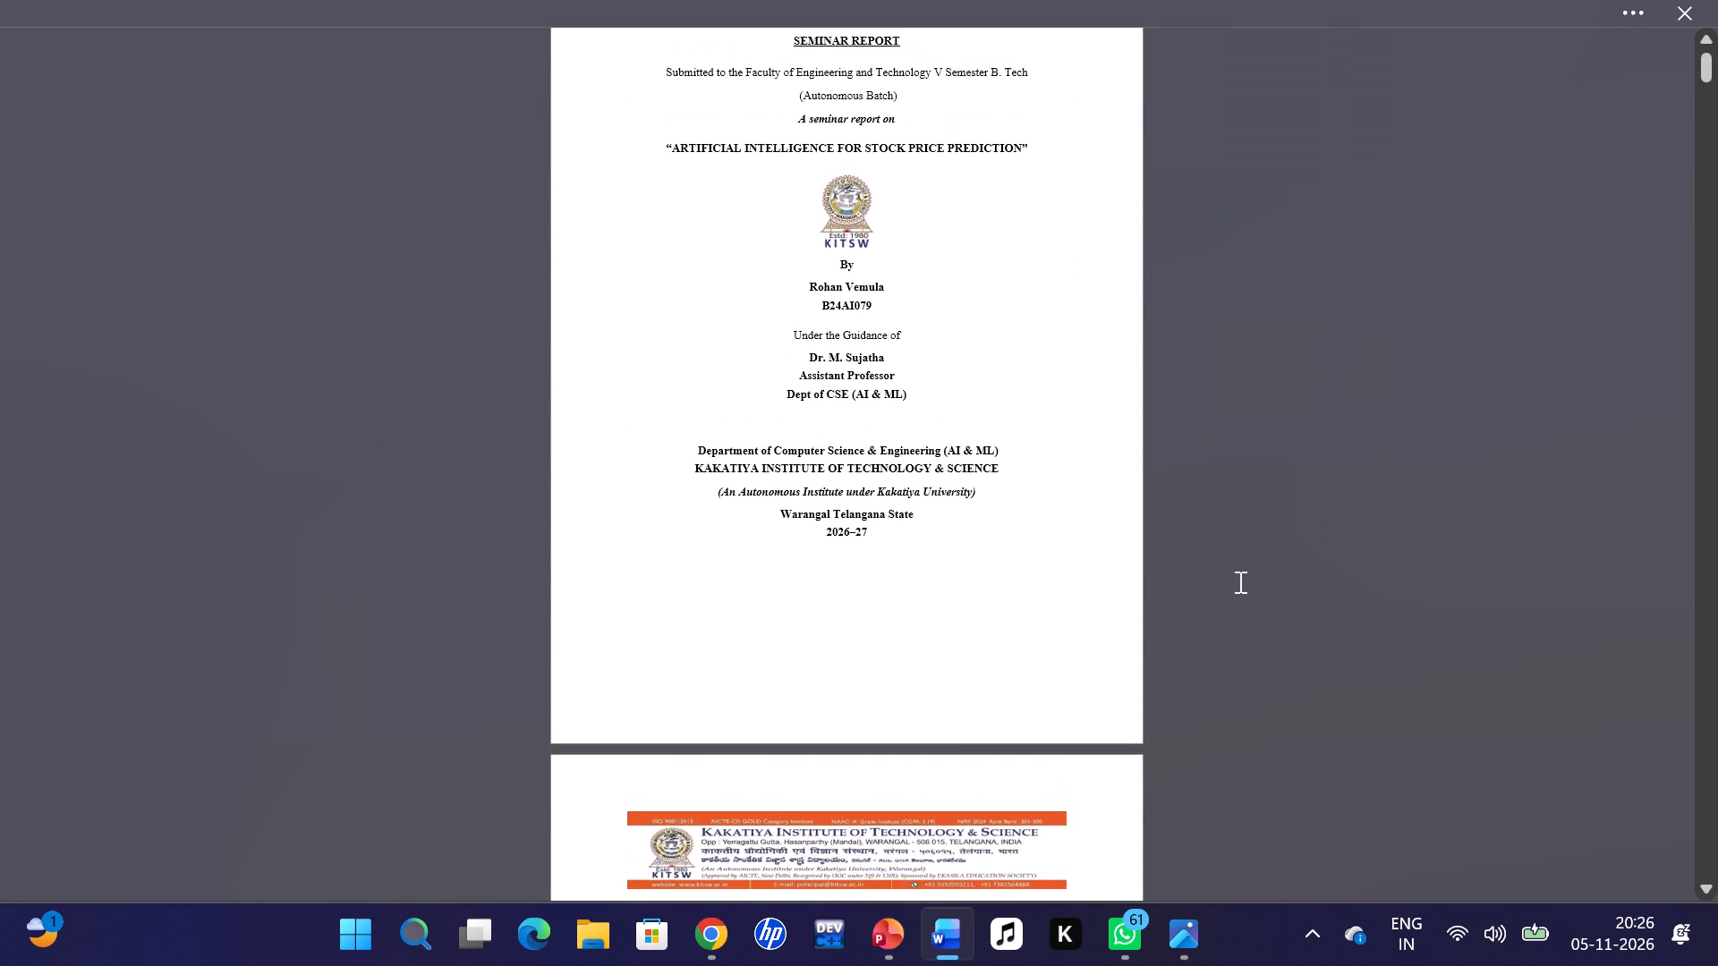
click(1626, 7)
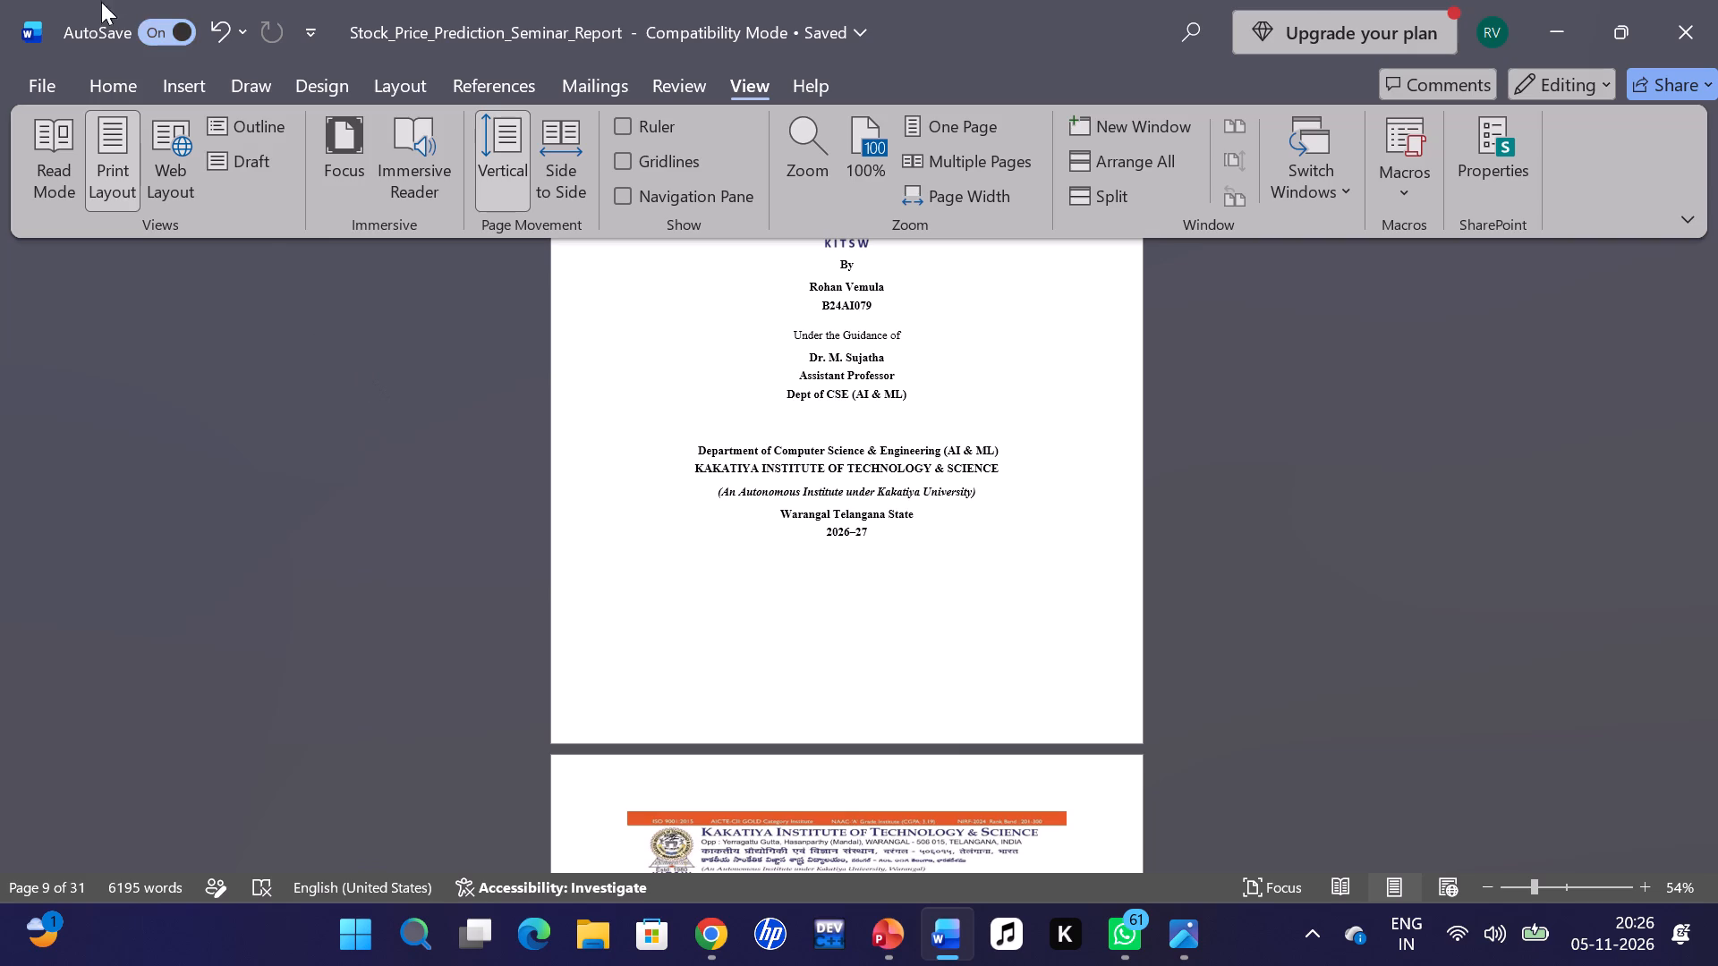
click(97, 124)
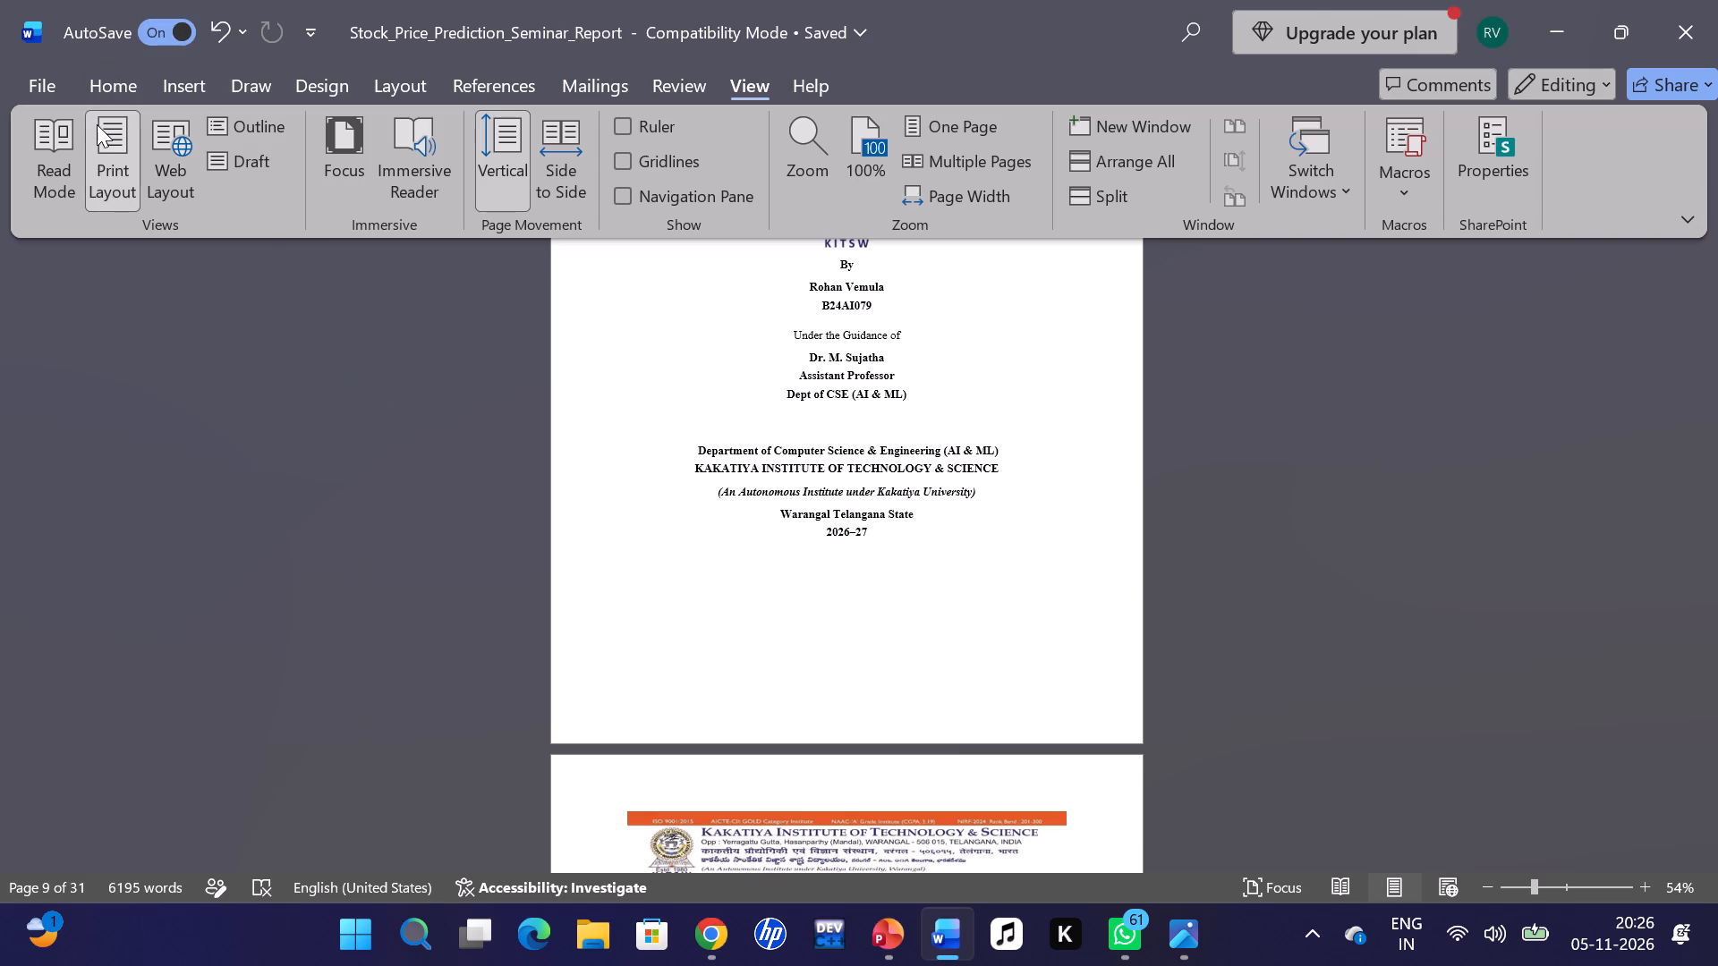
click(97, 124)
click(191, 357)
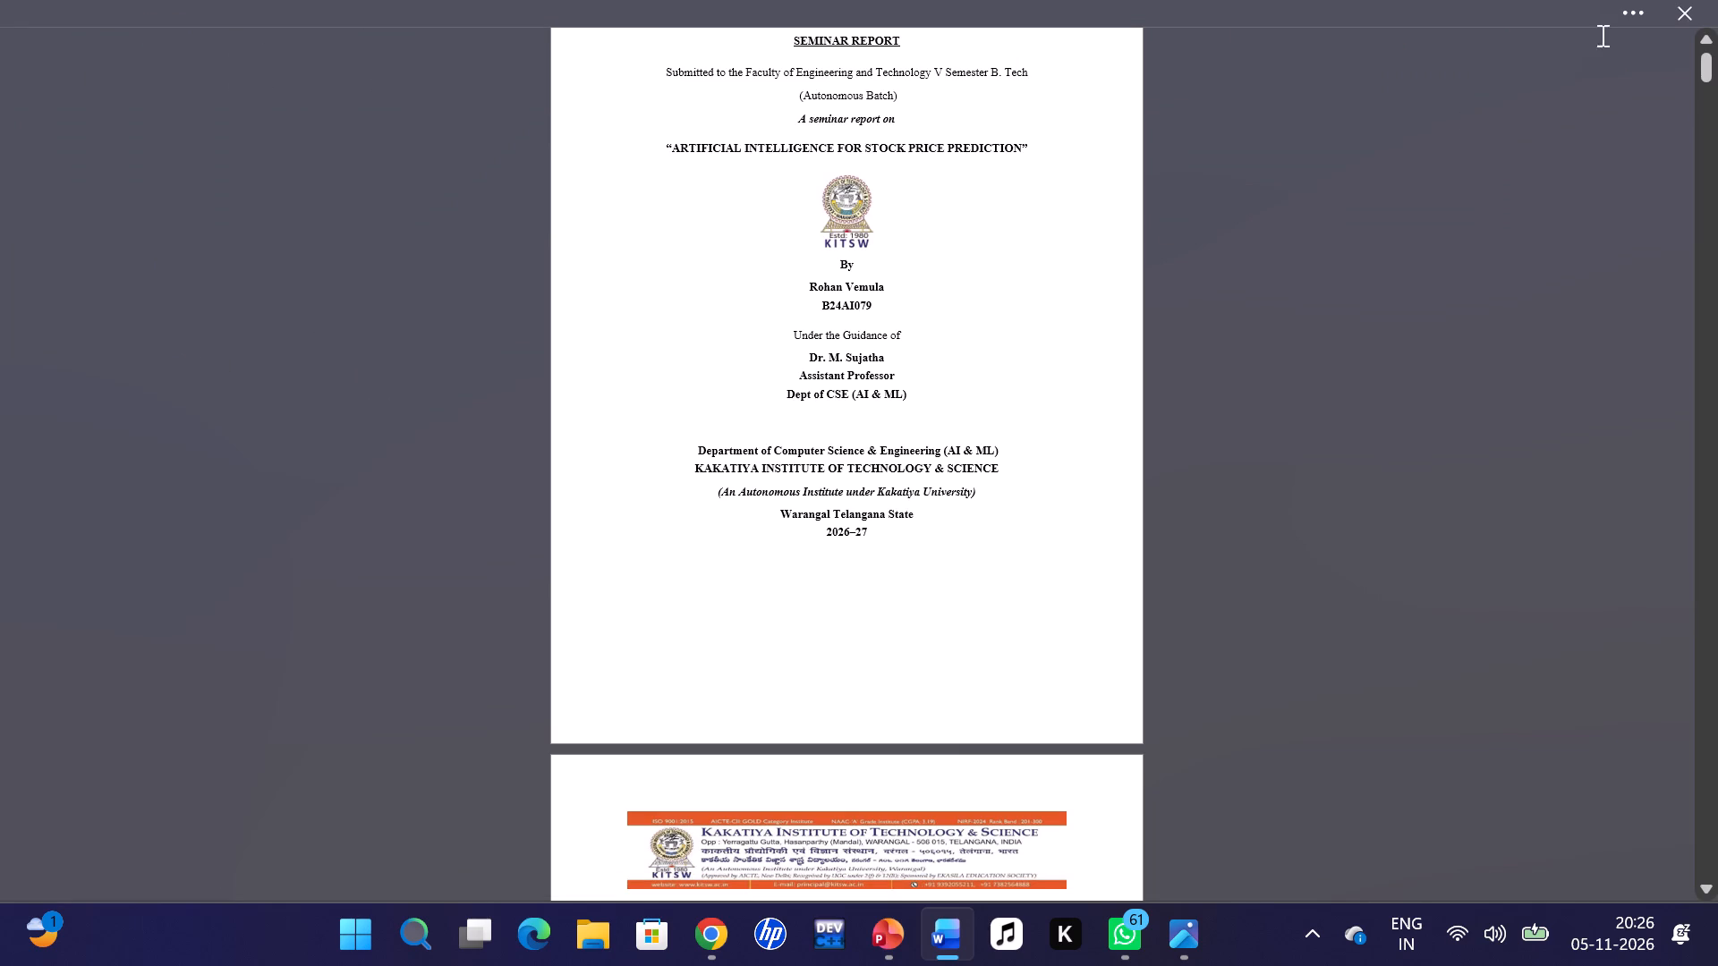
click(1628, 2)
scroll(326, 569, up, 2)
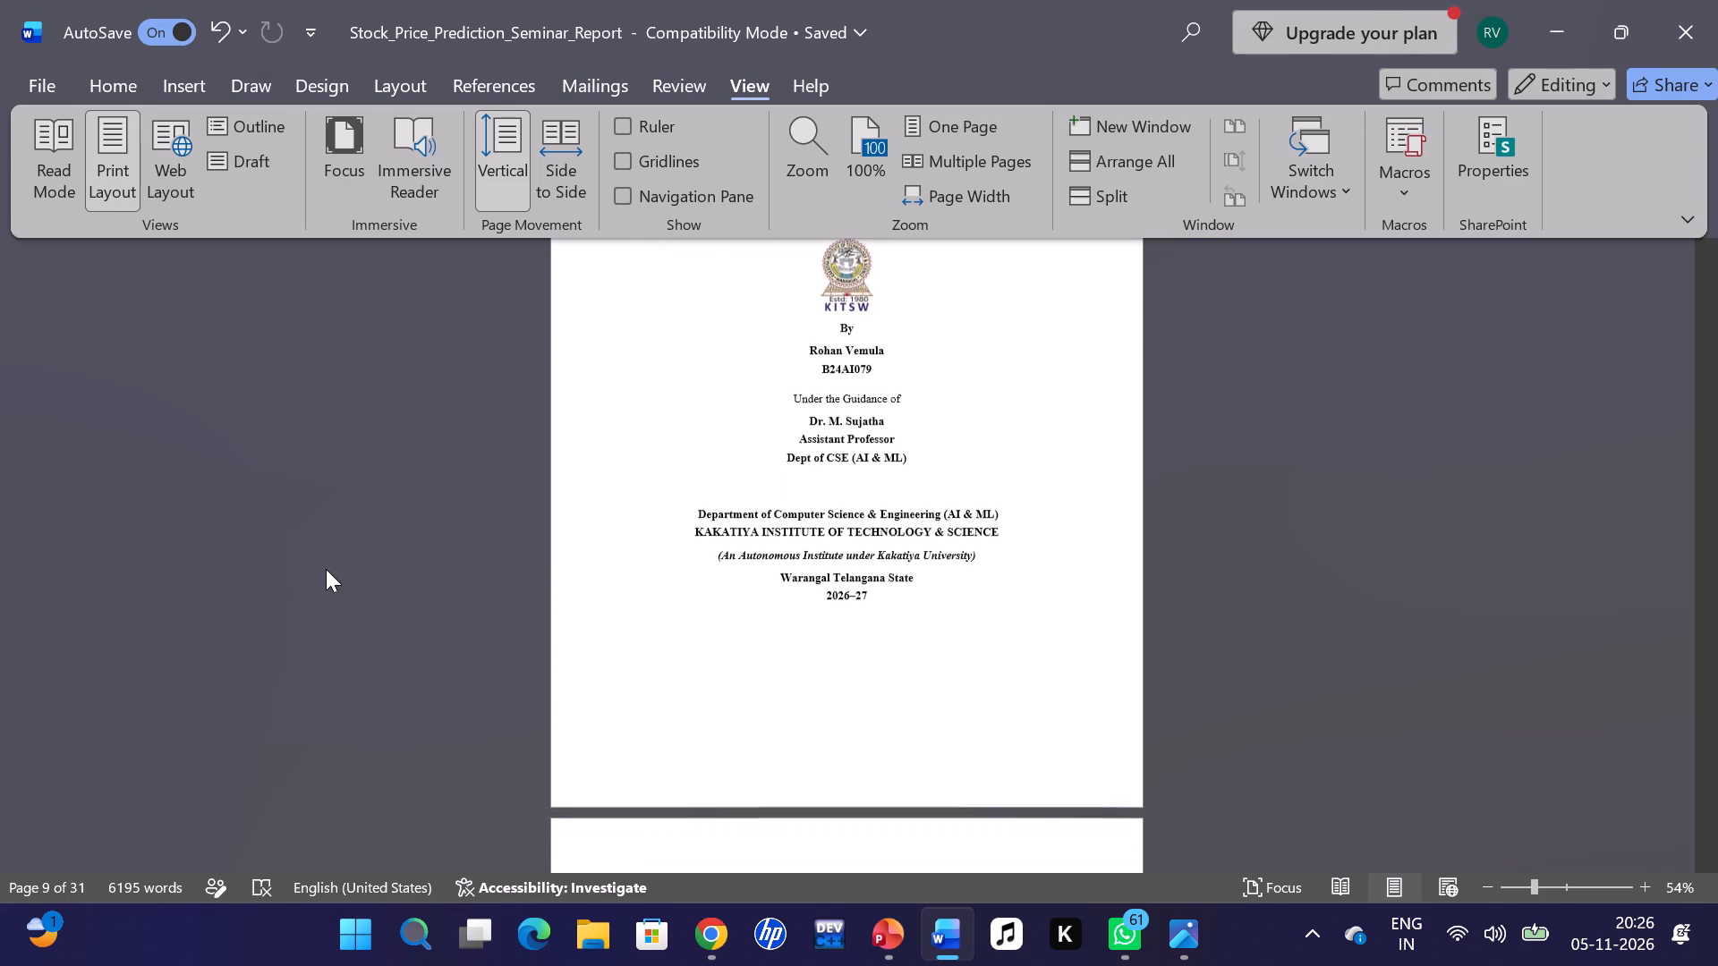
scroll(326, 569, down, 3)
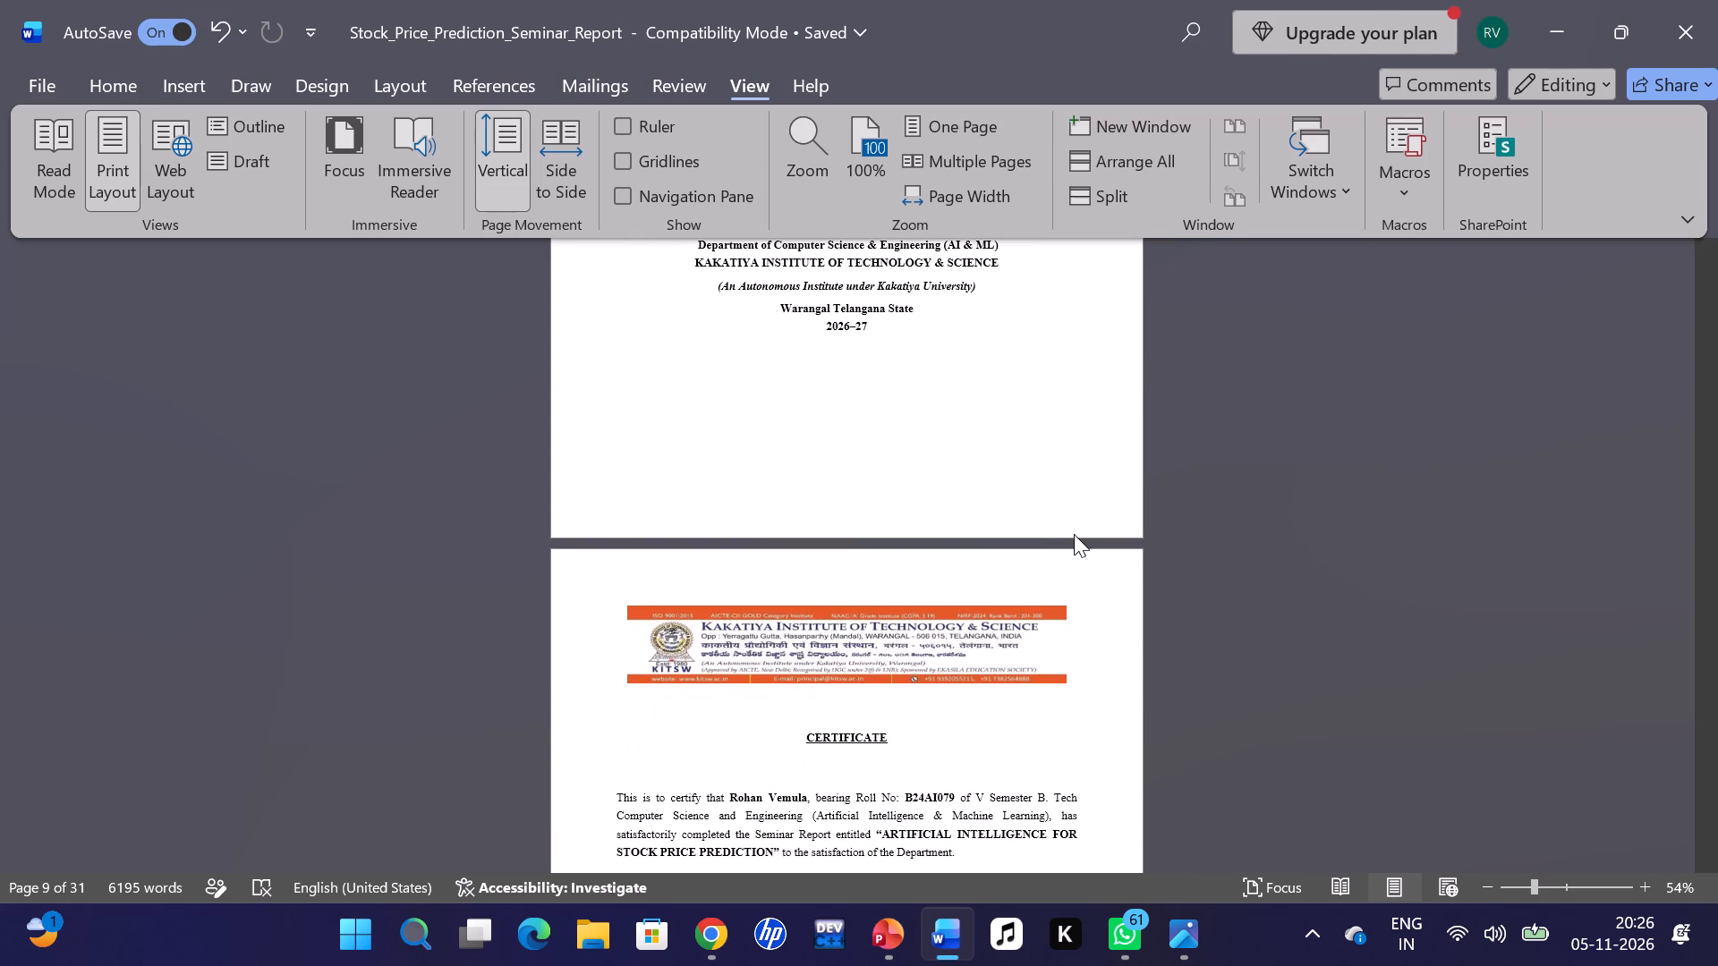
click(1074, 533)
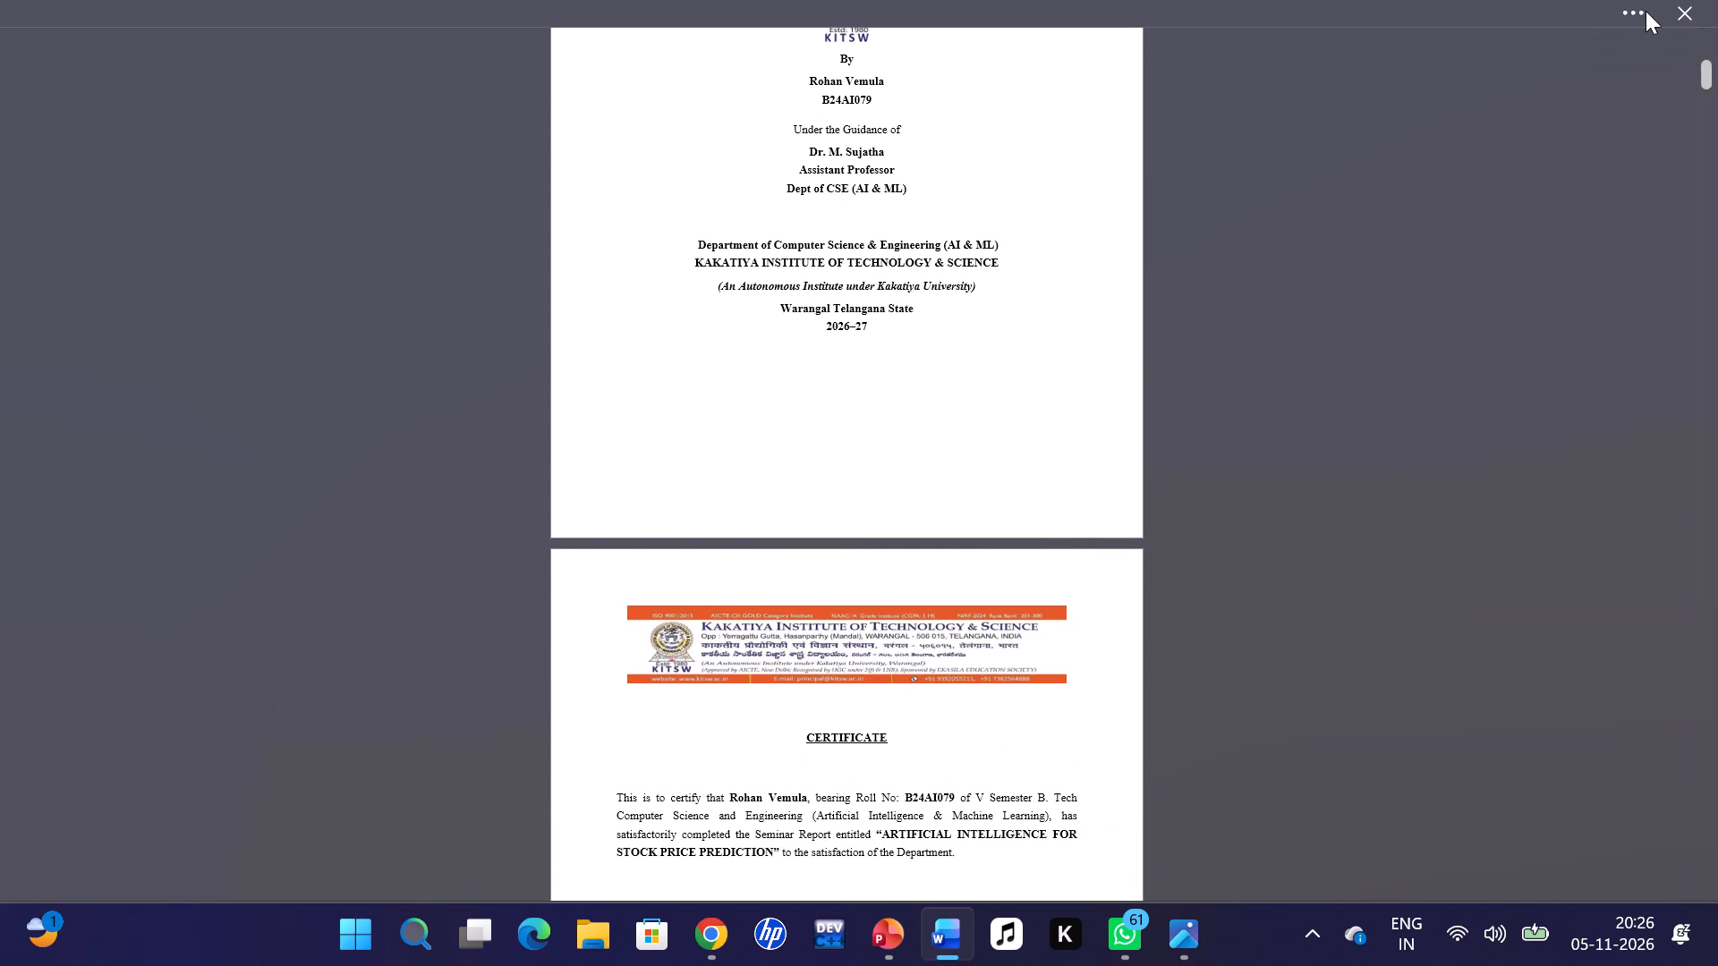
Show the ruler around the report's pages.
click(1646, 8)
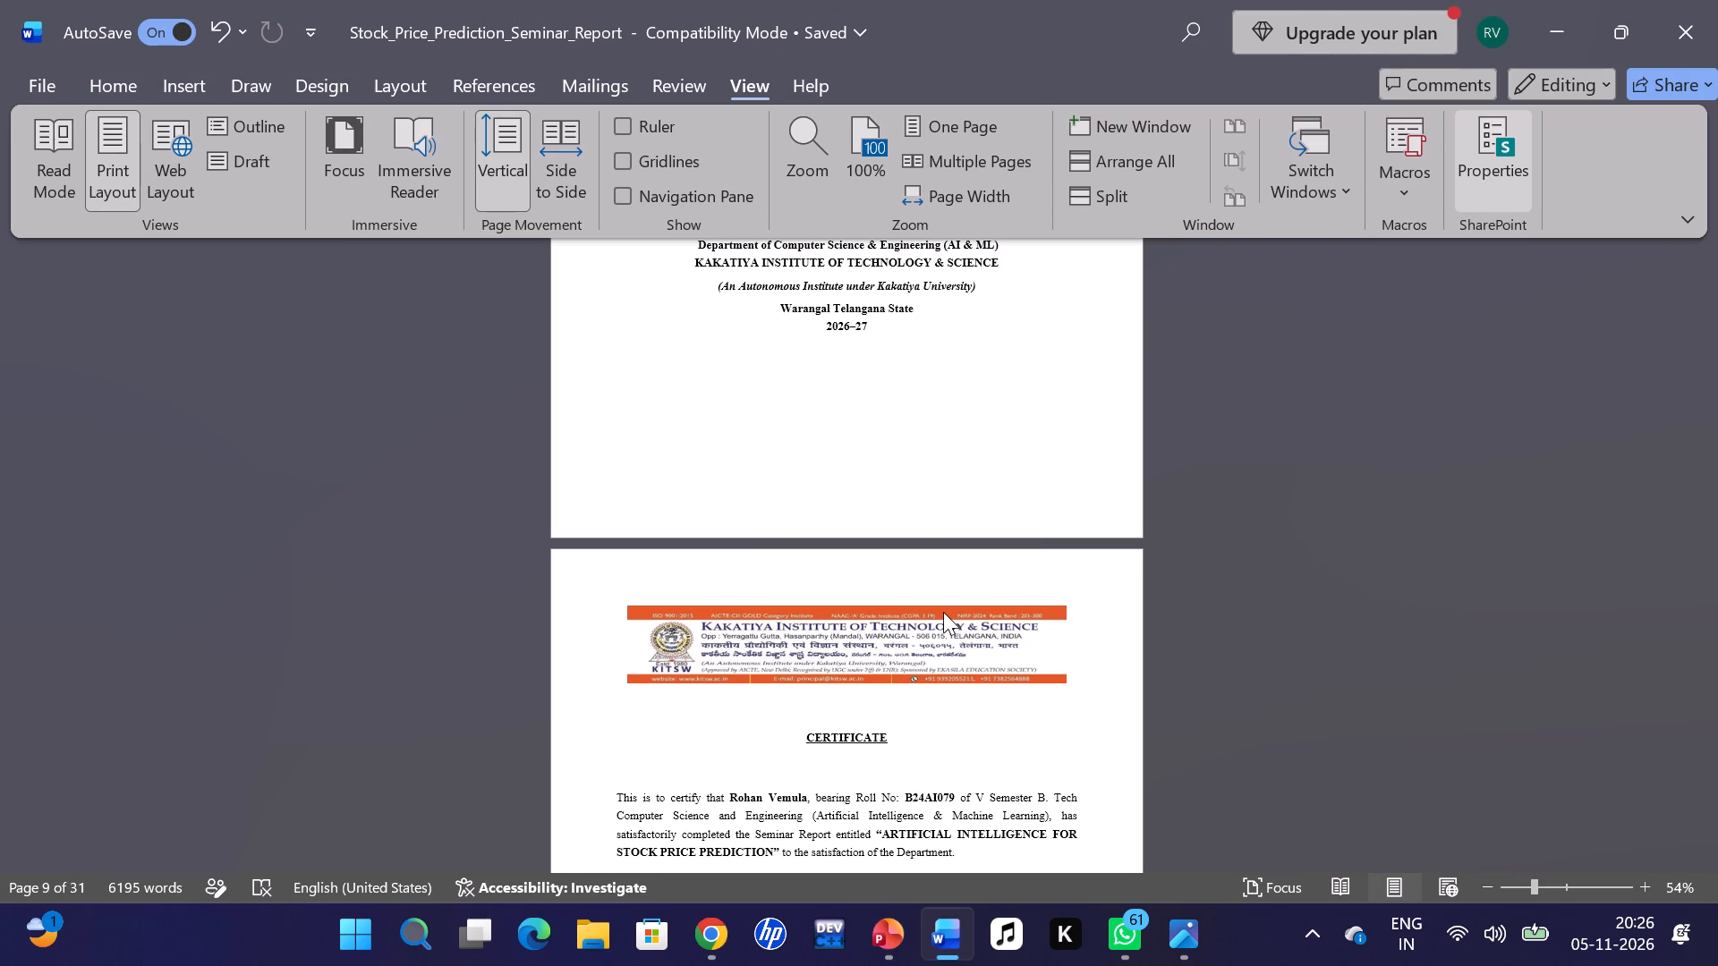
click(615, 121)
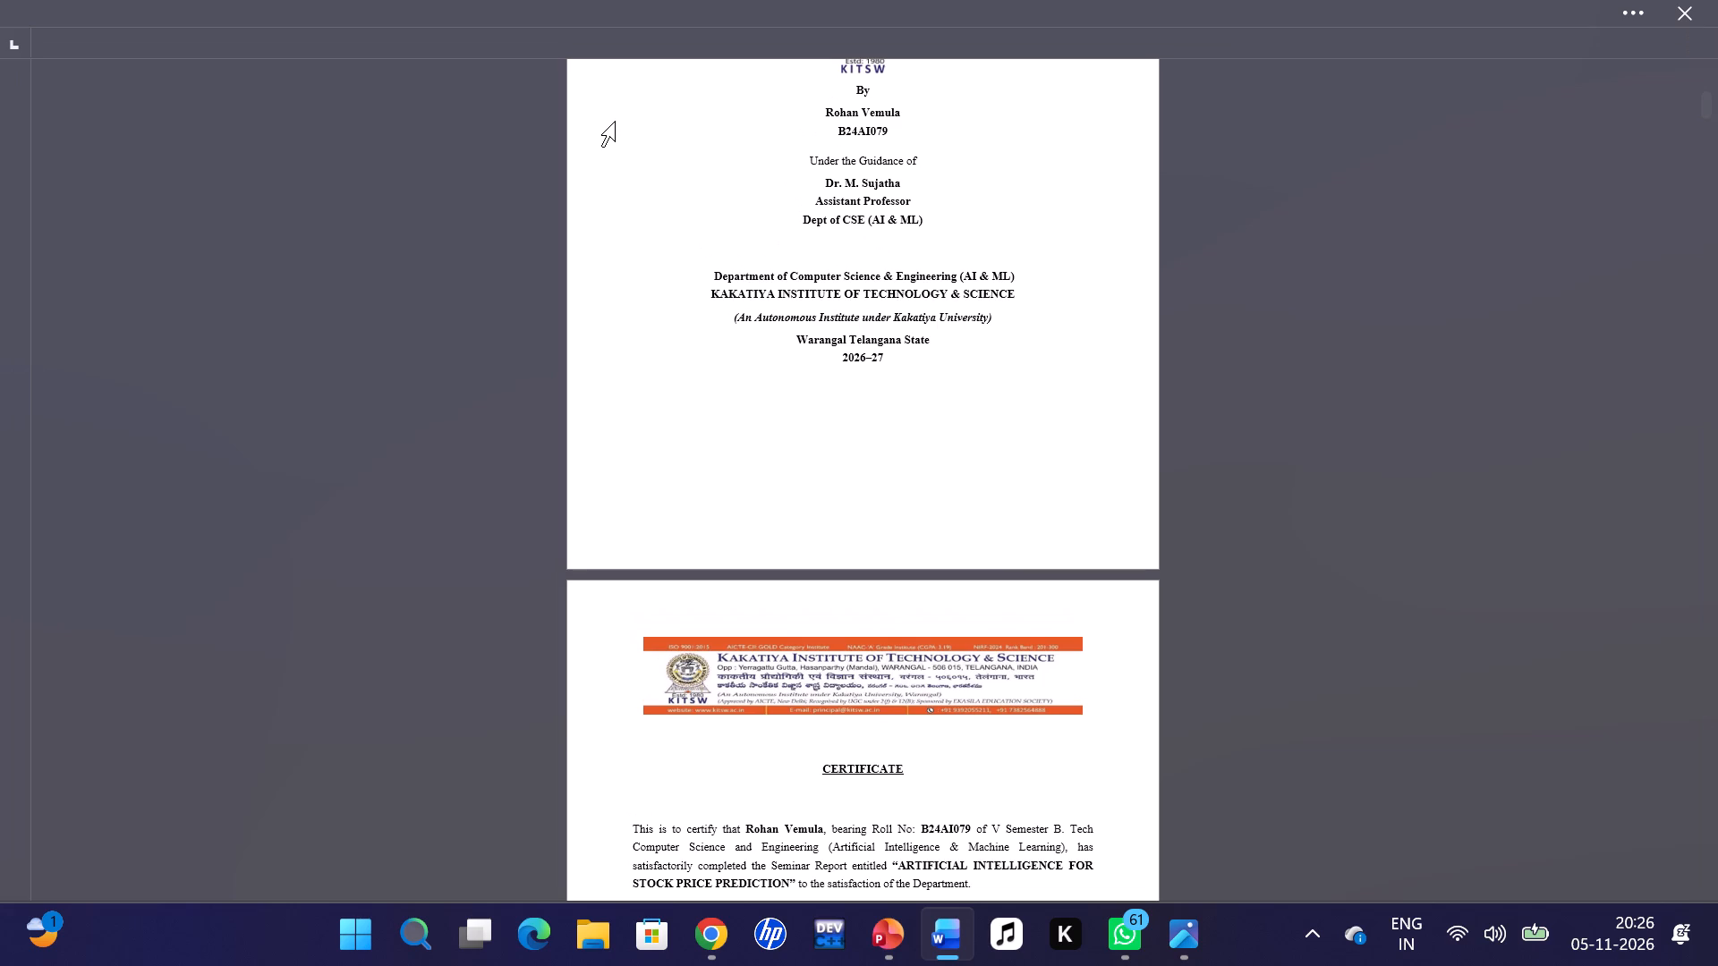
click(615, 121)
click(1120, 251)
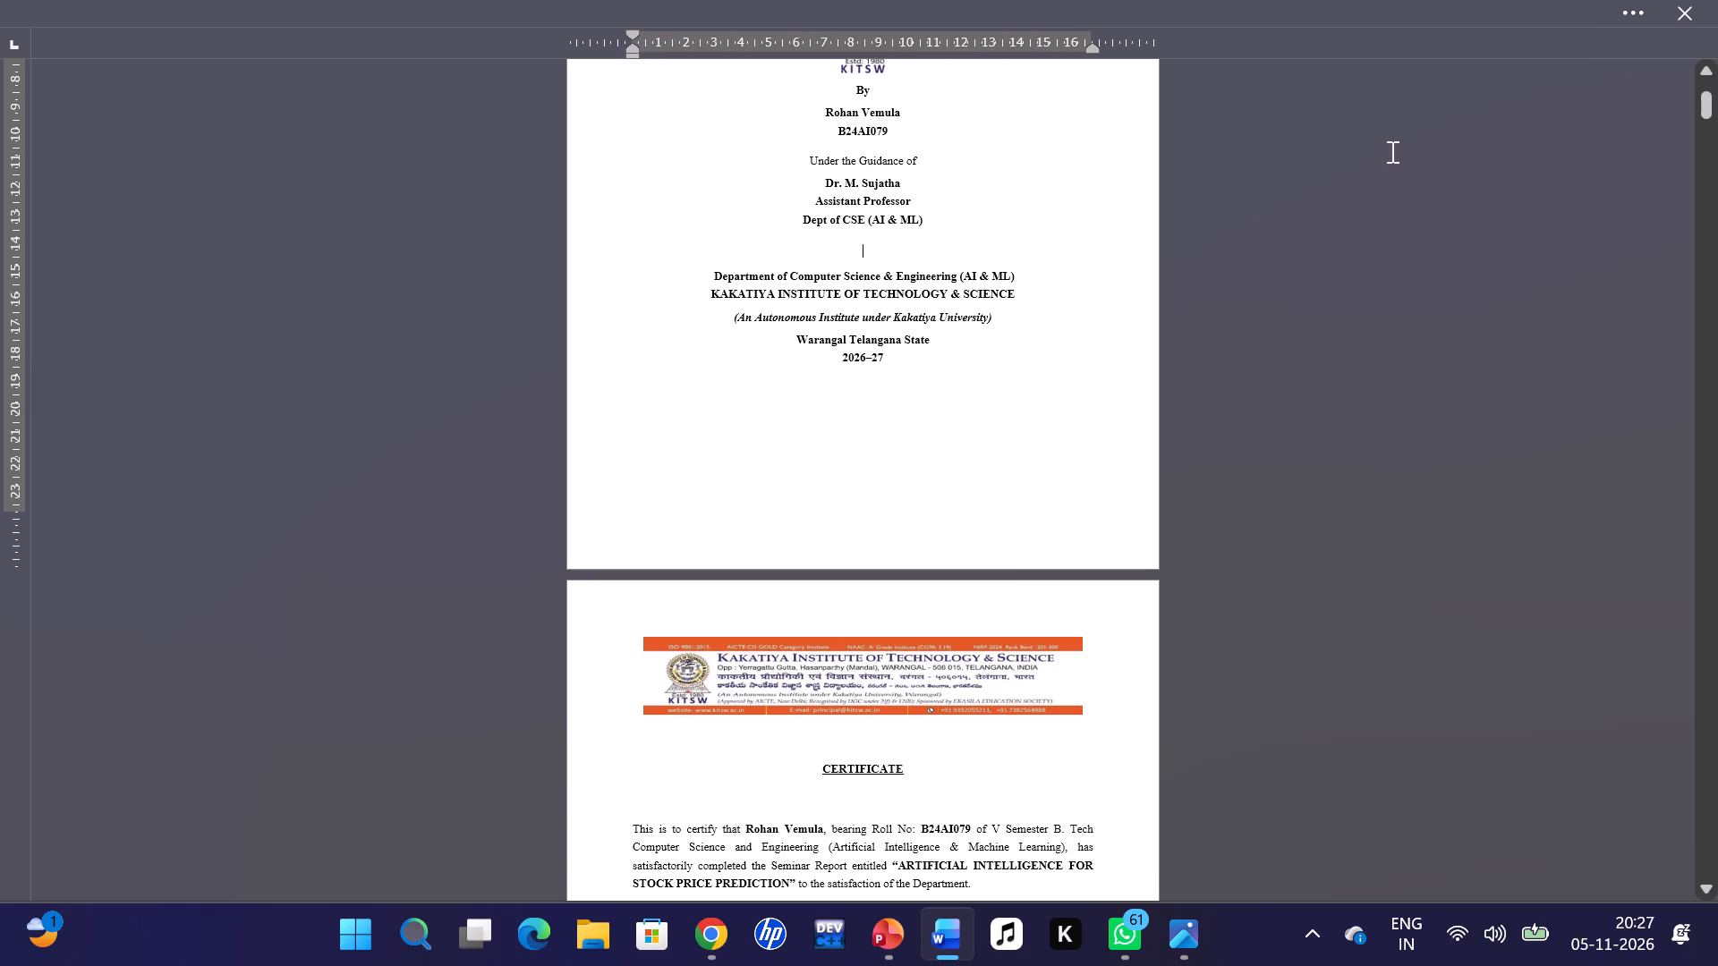
Set the zoom to 100% on the report's certificate page.
click(1633, 20)
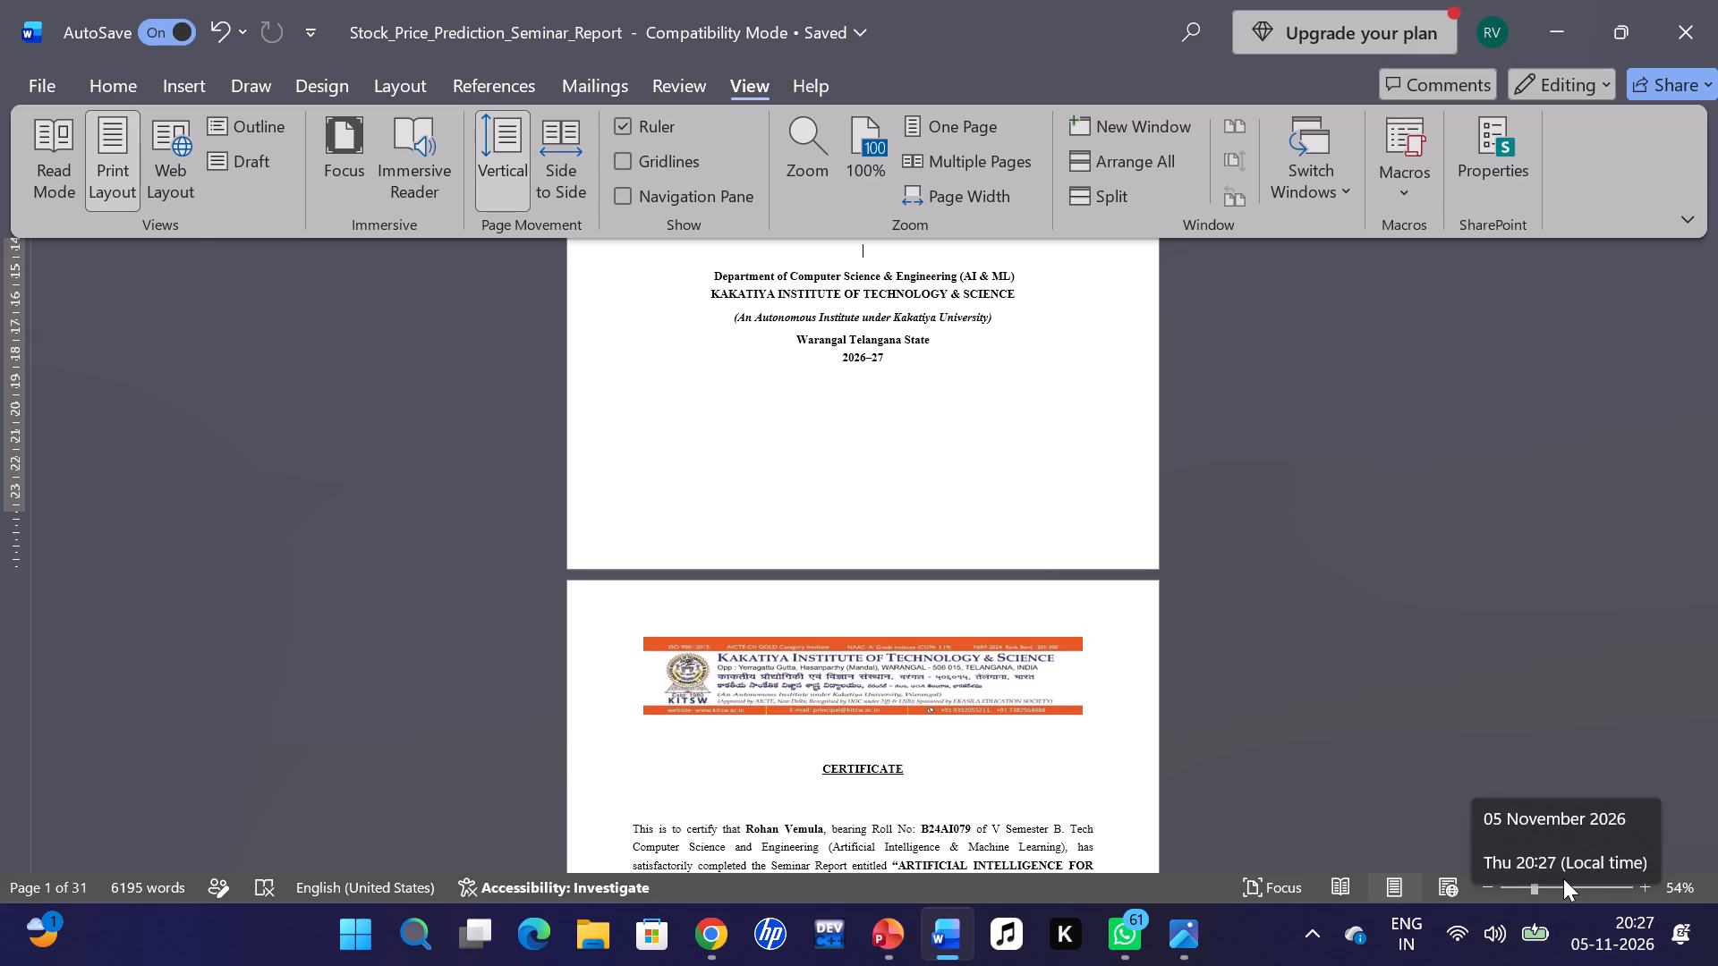
click(1564, 879)
click(1564, 879)
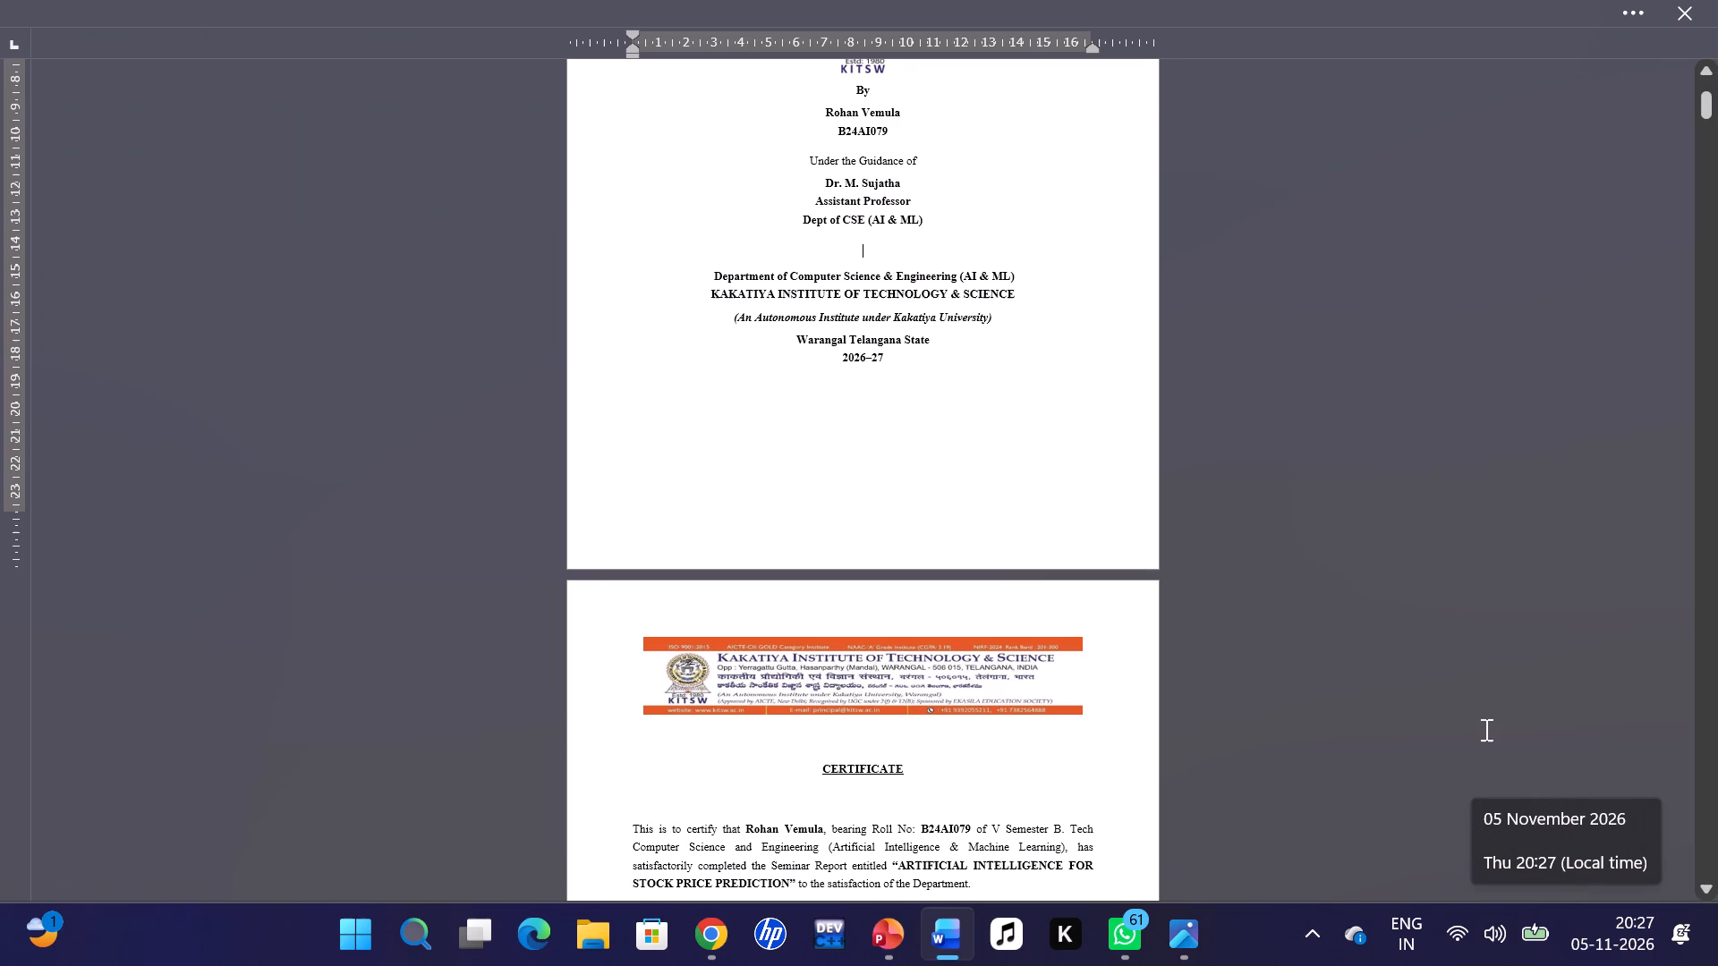
click(1484, 724)
click(1646, 2)
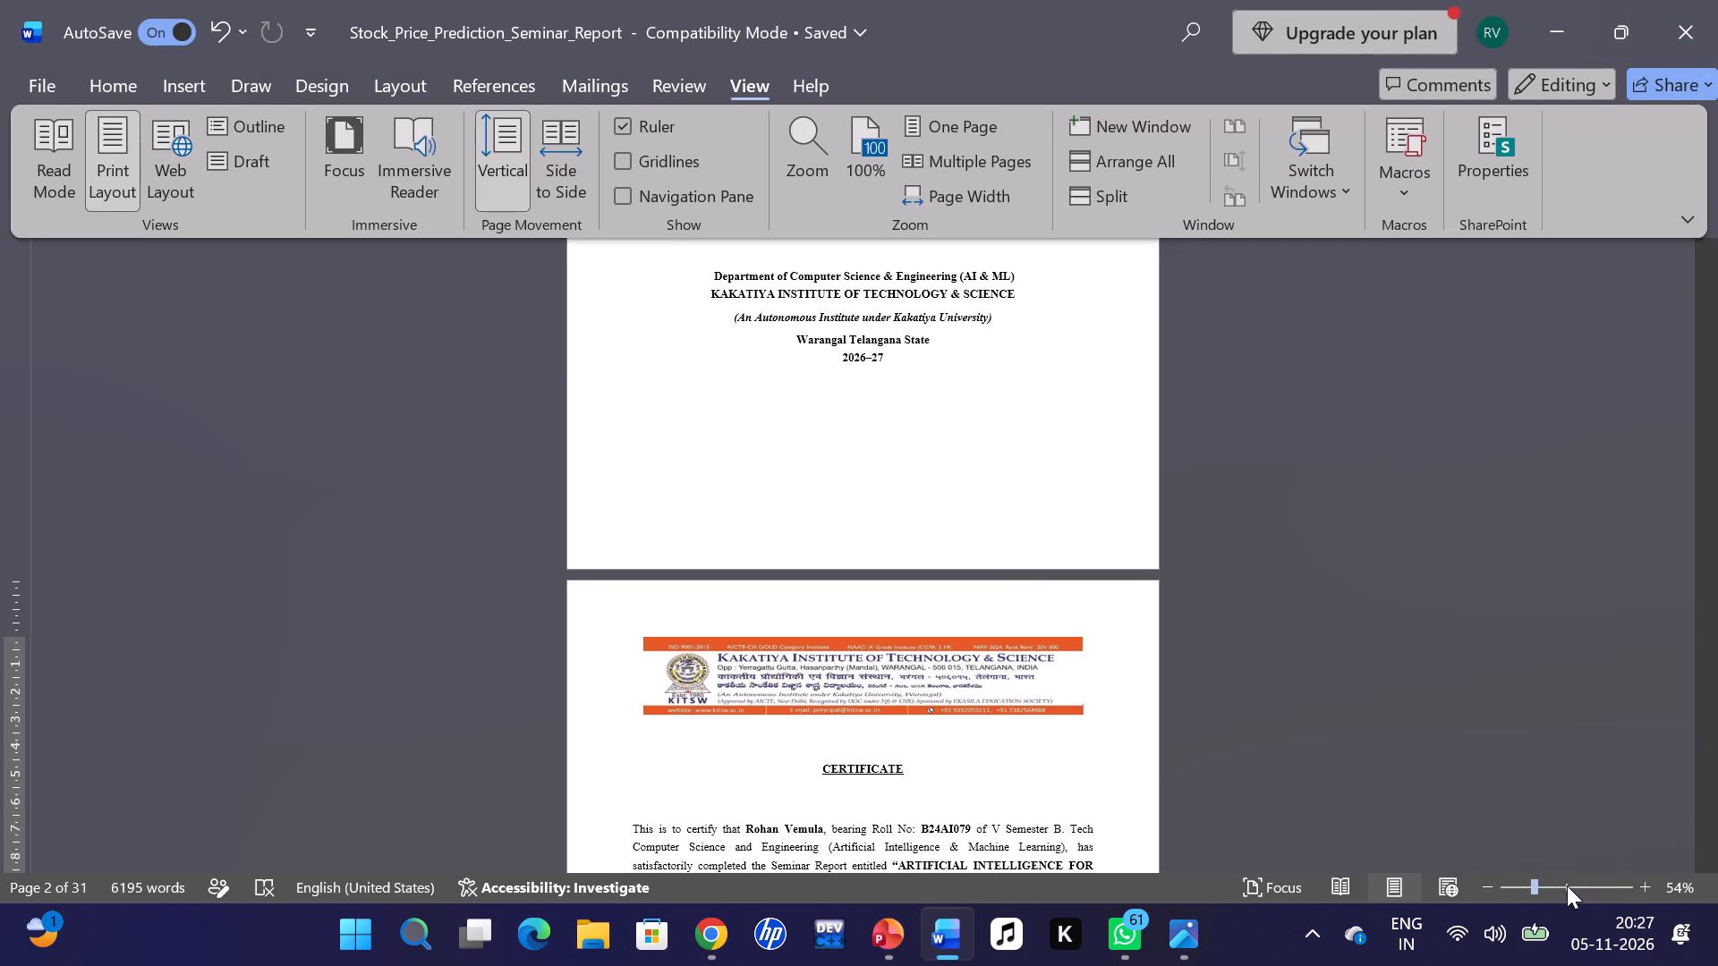
click(1567, 885)
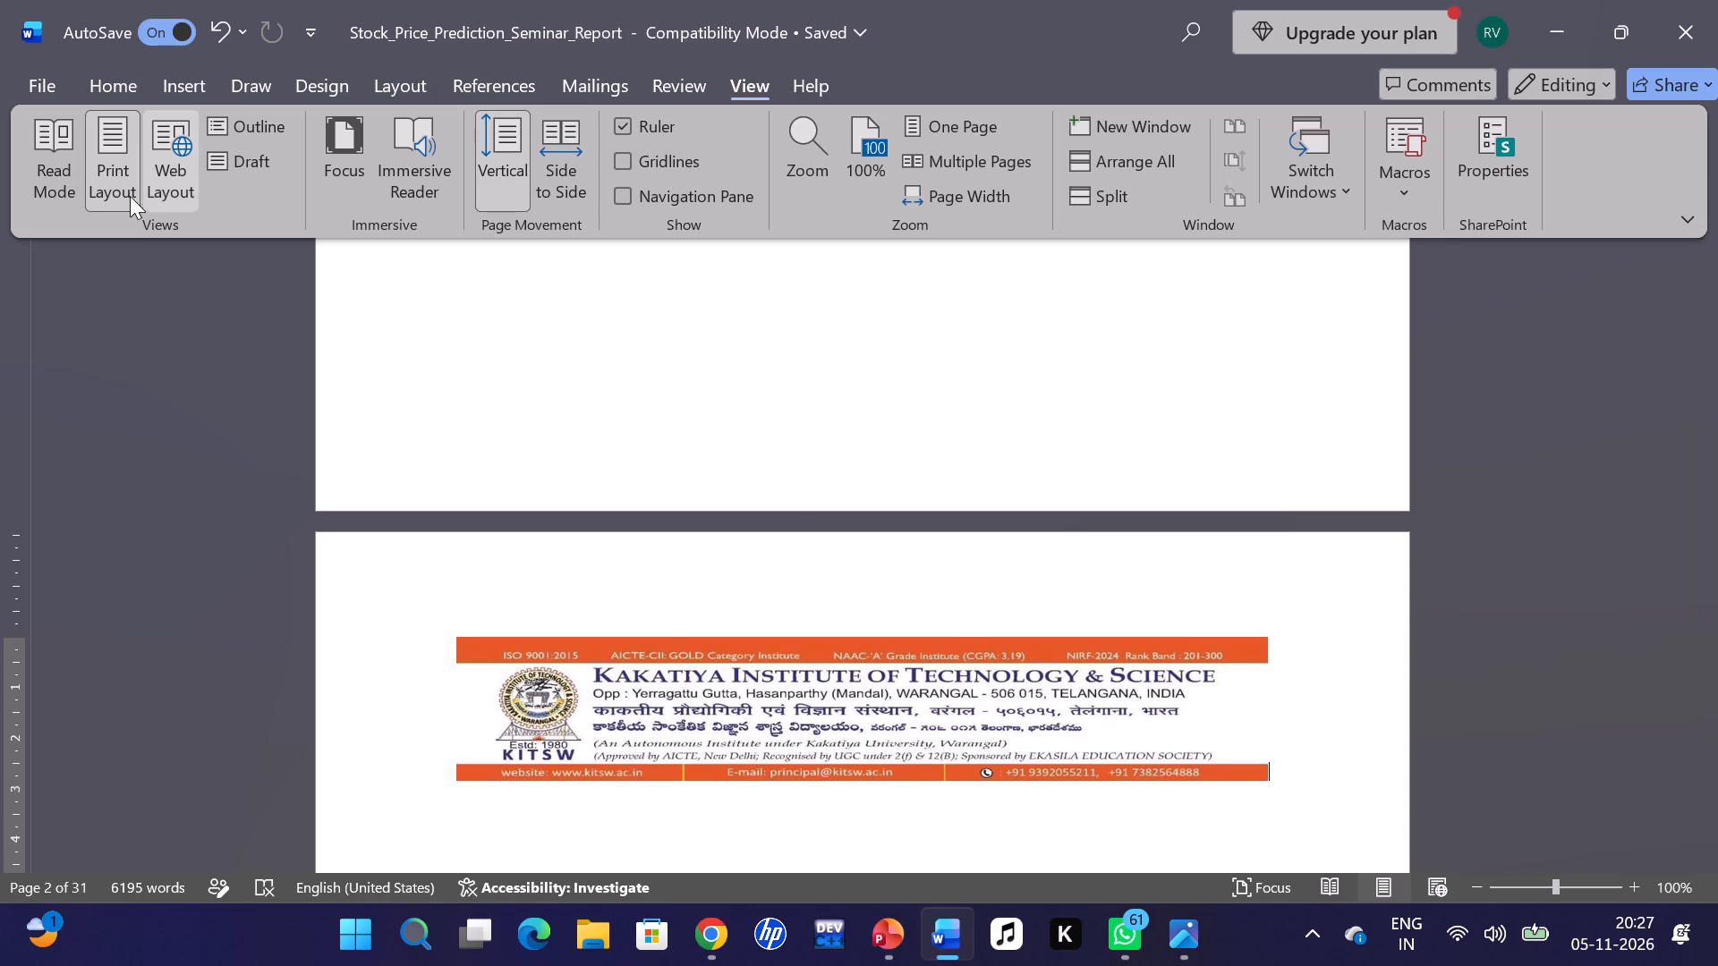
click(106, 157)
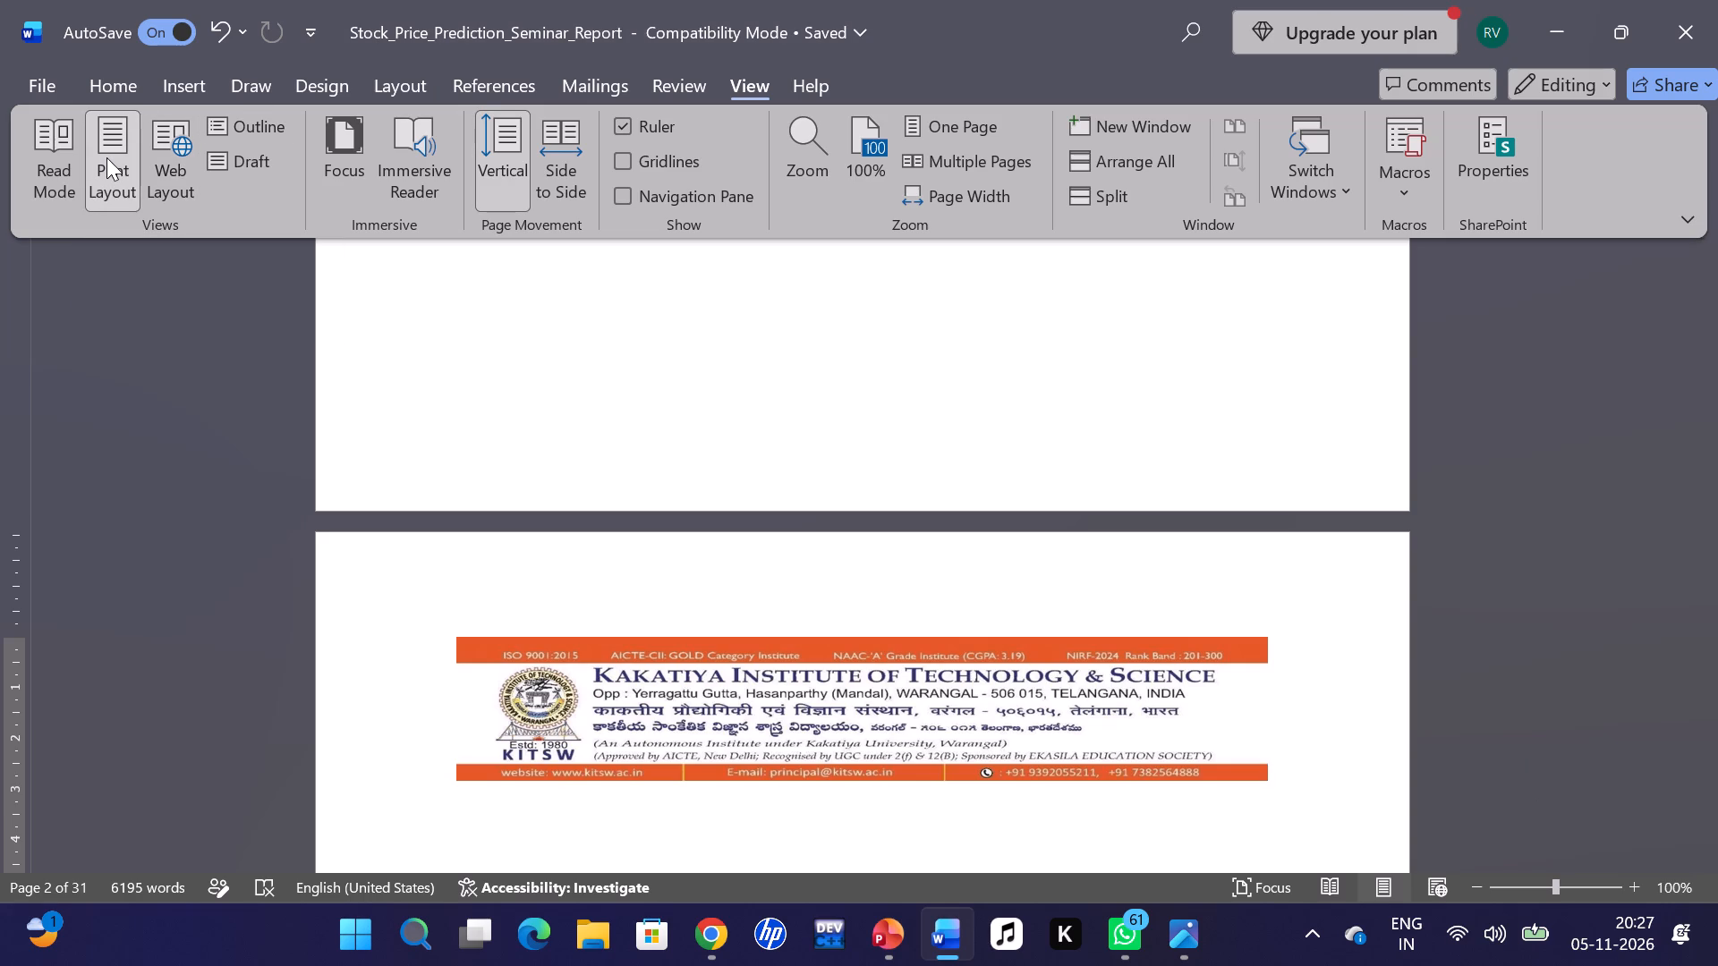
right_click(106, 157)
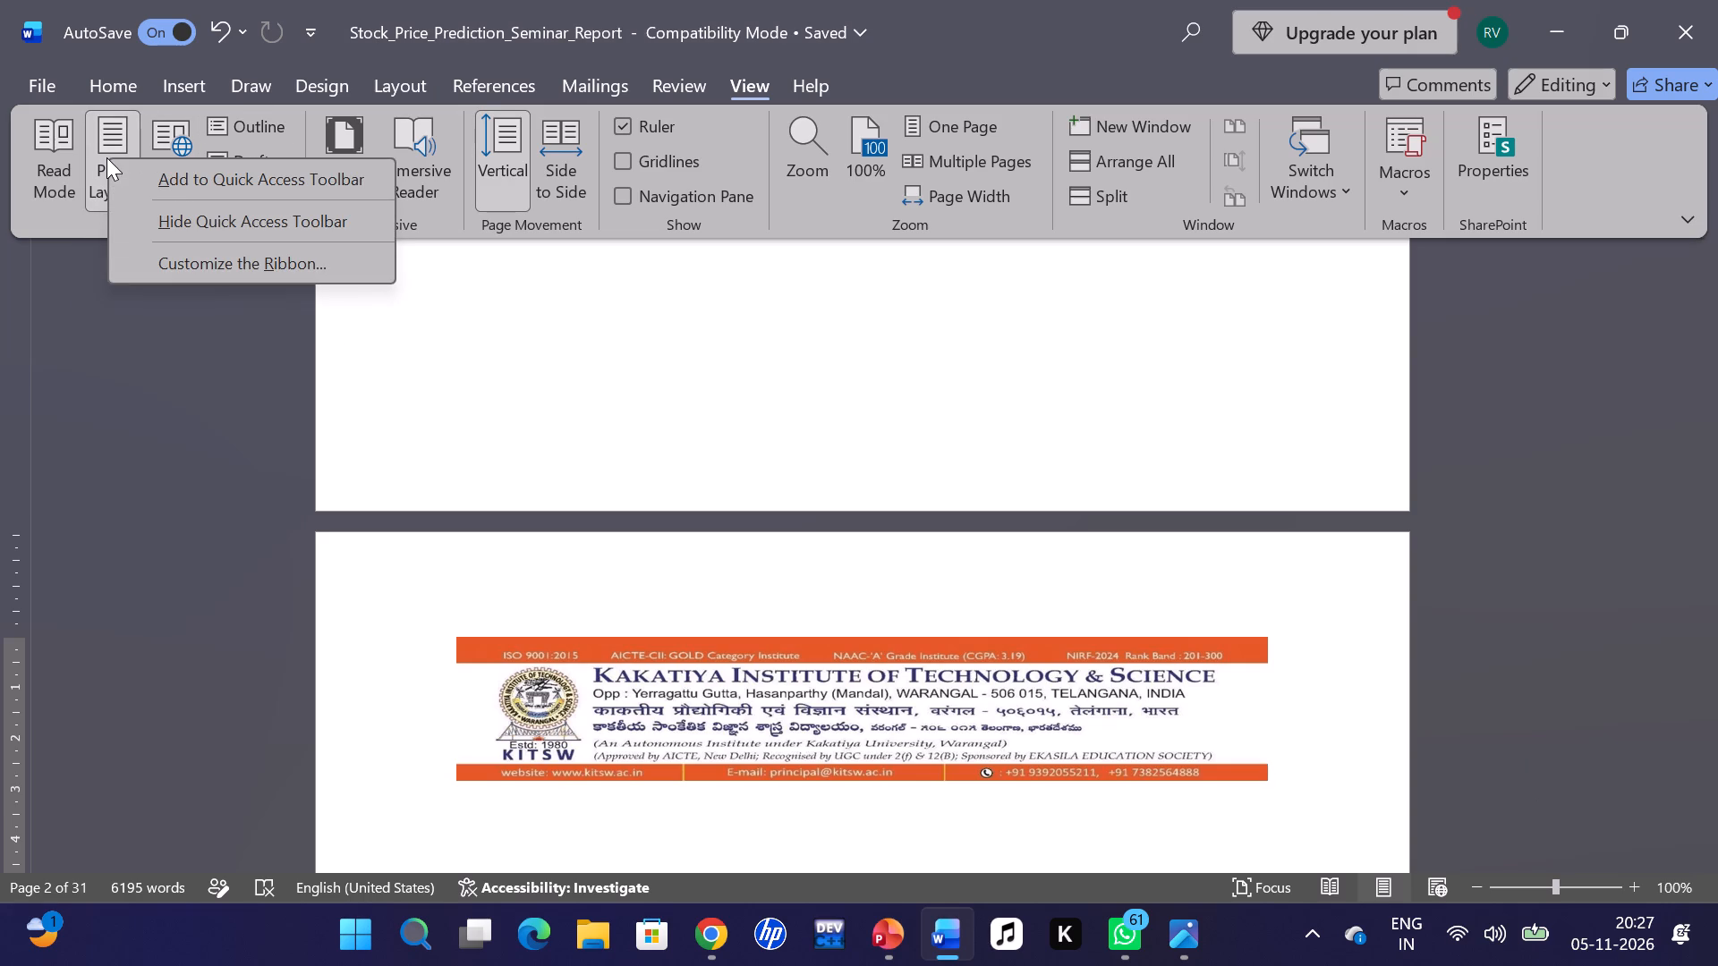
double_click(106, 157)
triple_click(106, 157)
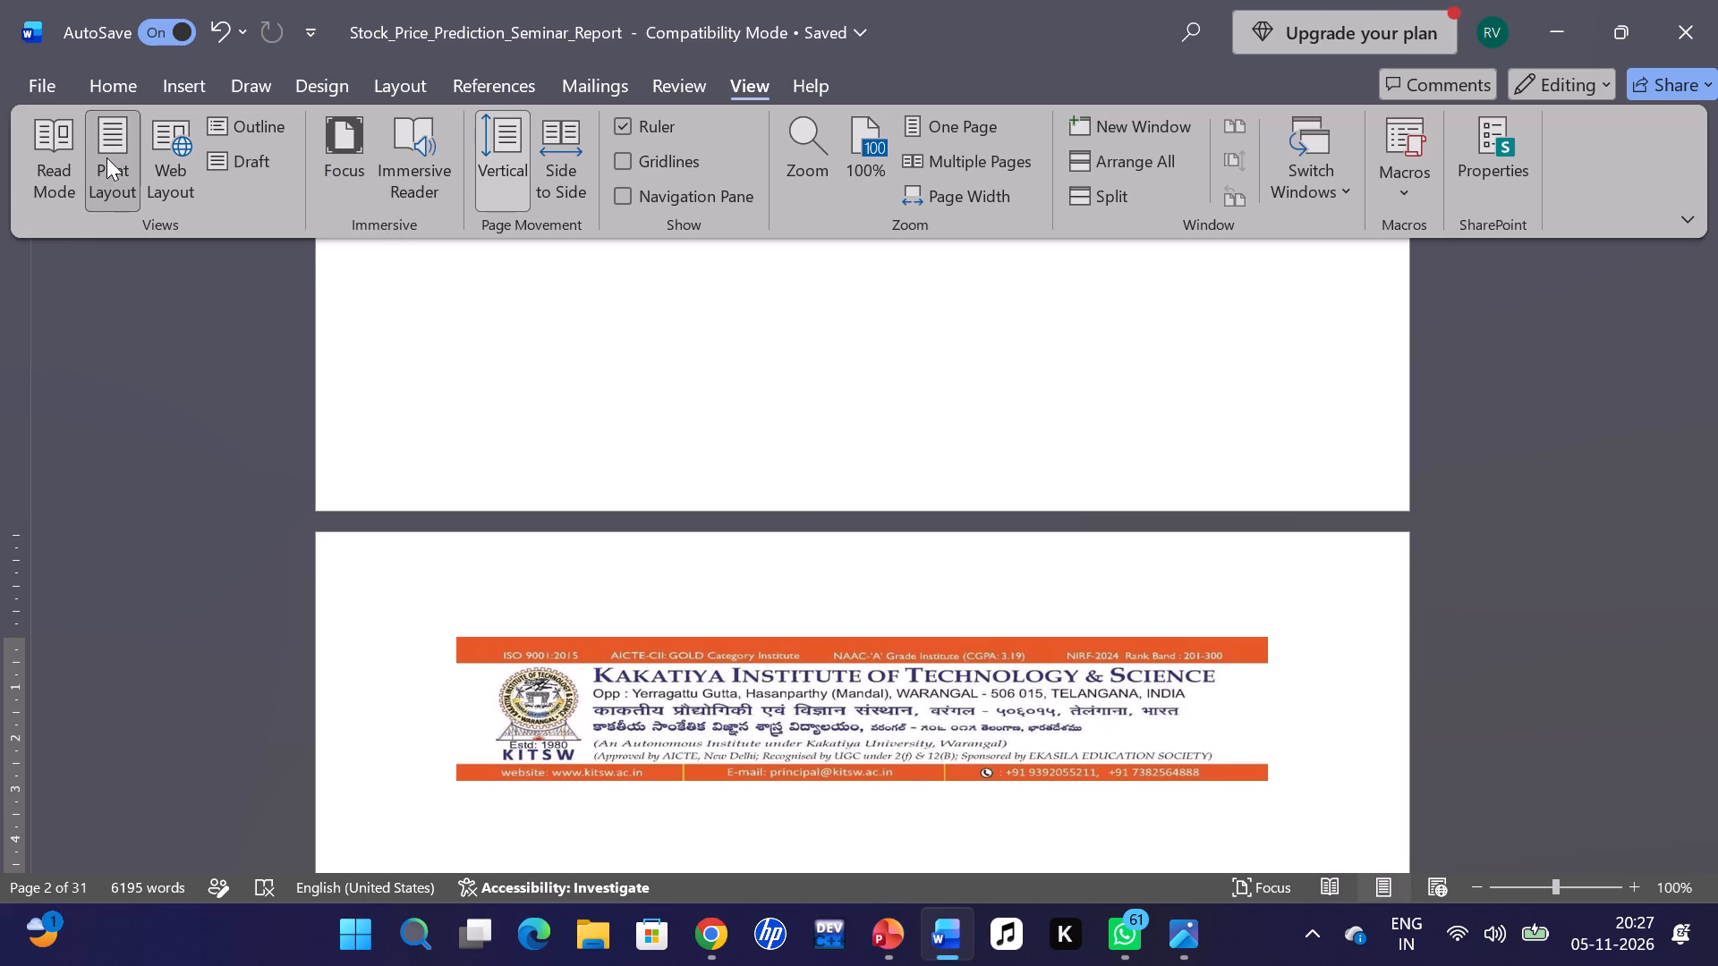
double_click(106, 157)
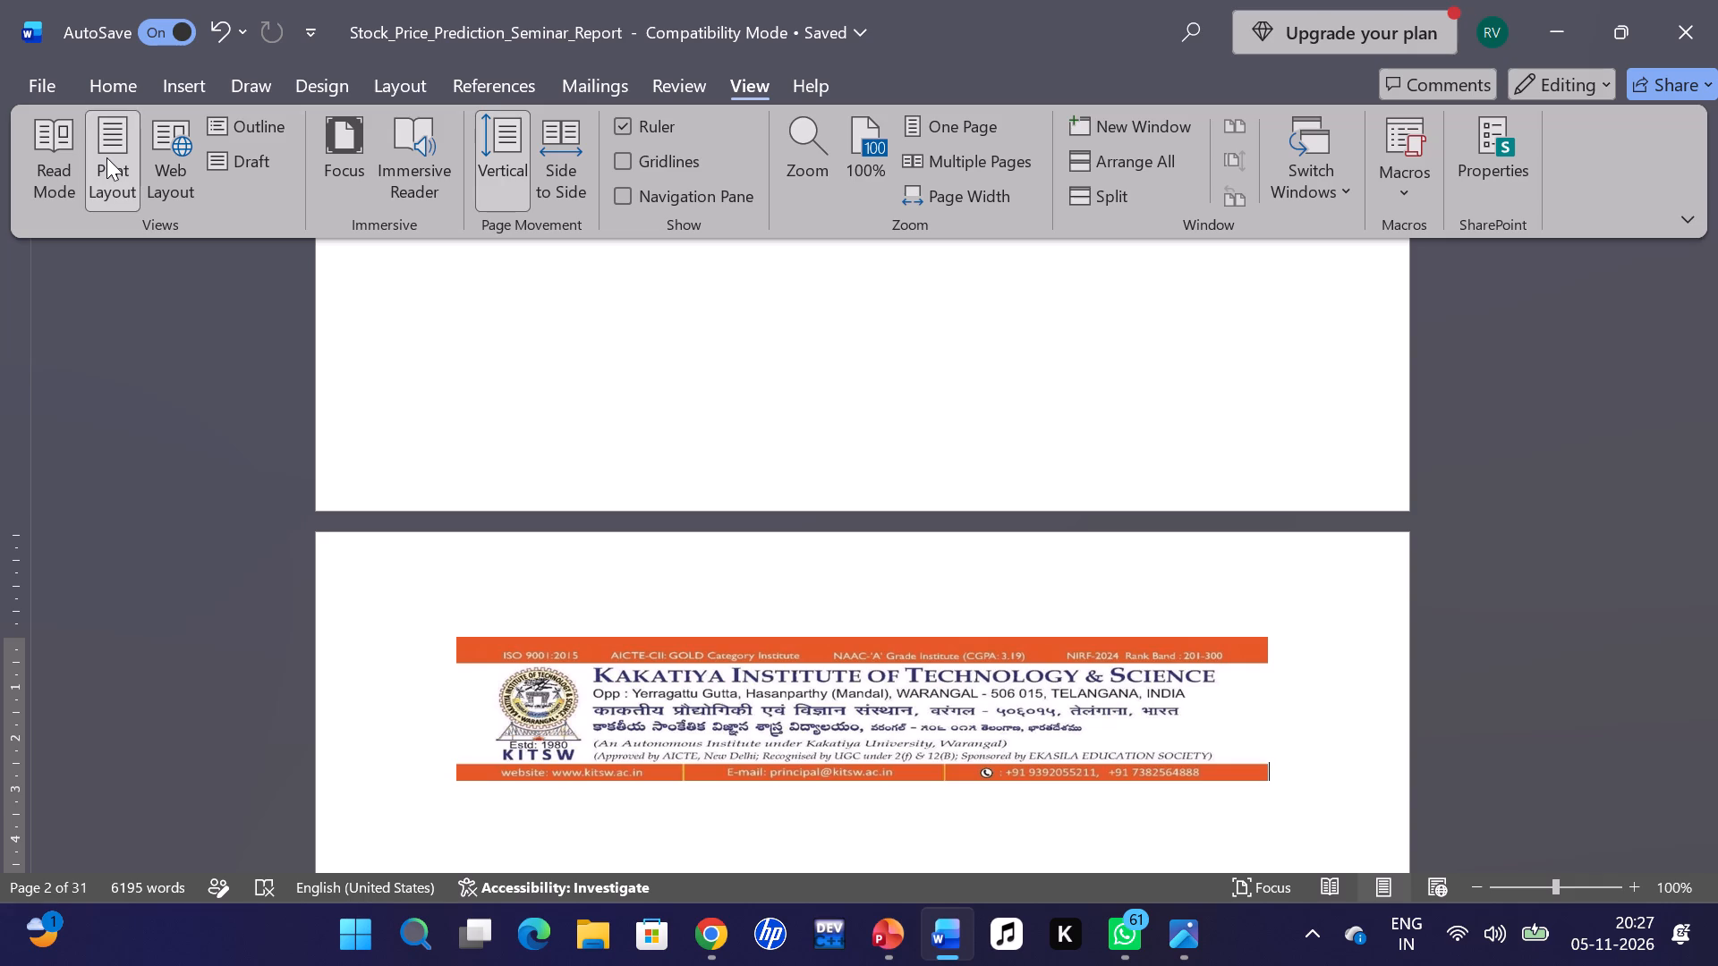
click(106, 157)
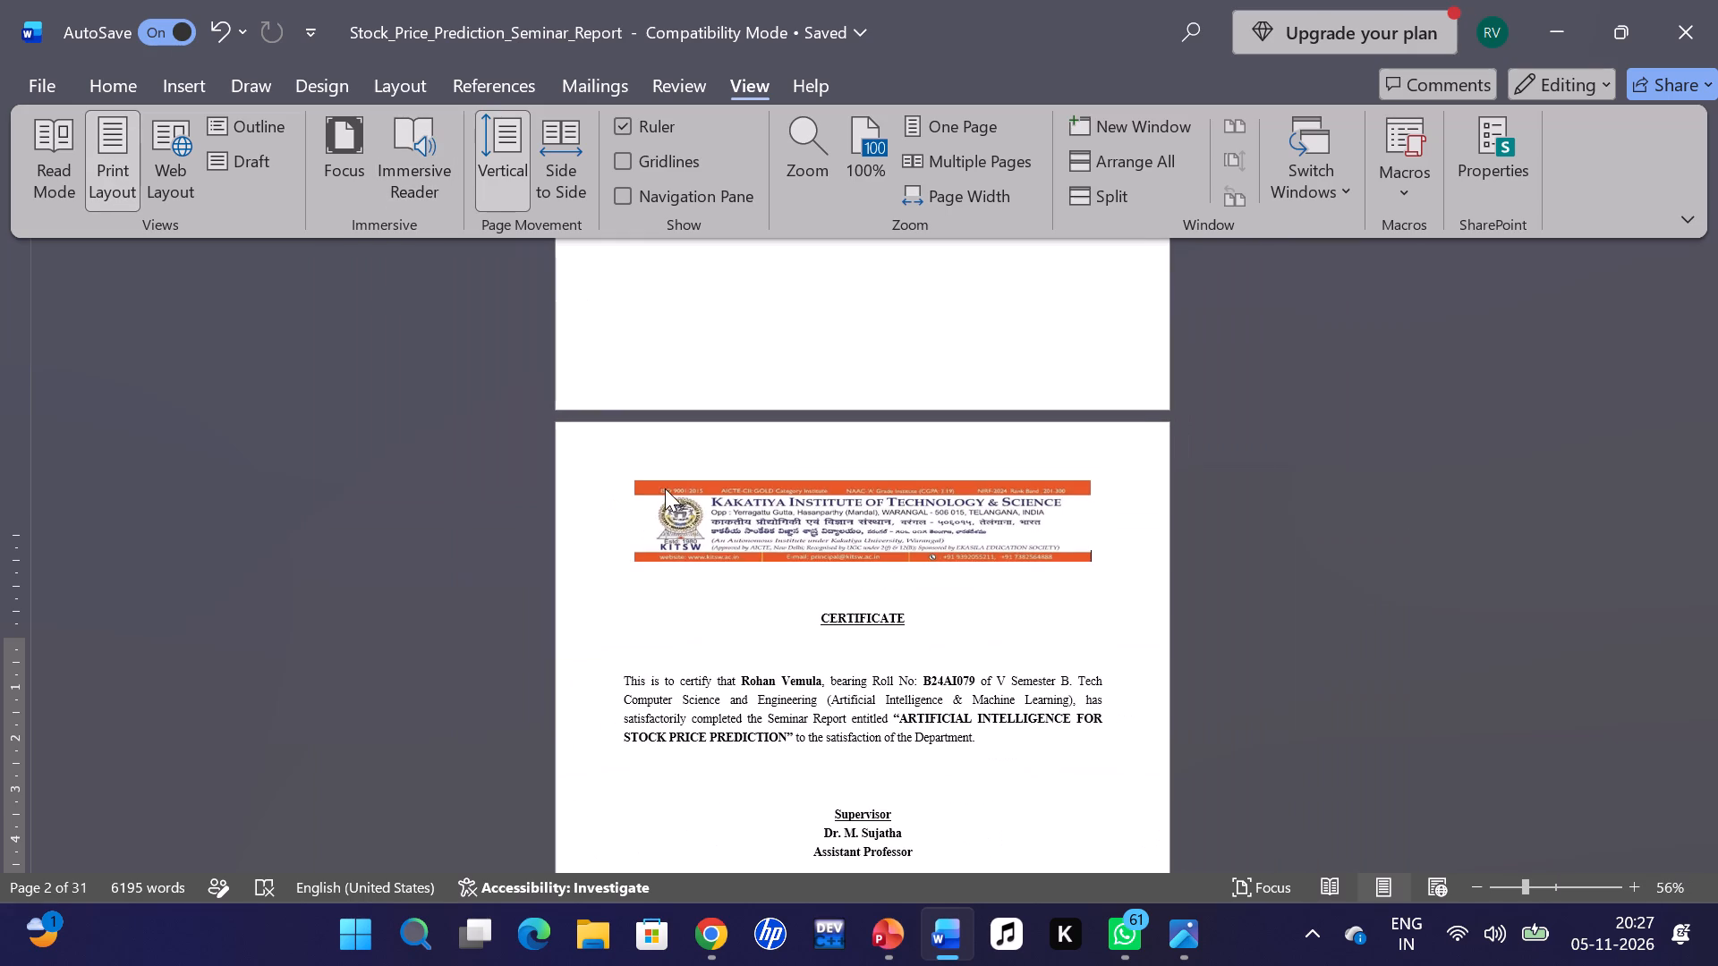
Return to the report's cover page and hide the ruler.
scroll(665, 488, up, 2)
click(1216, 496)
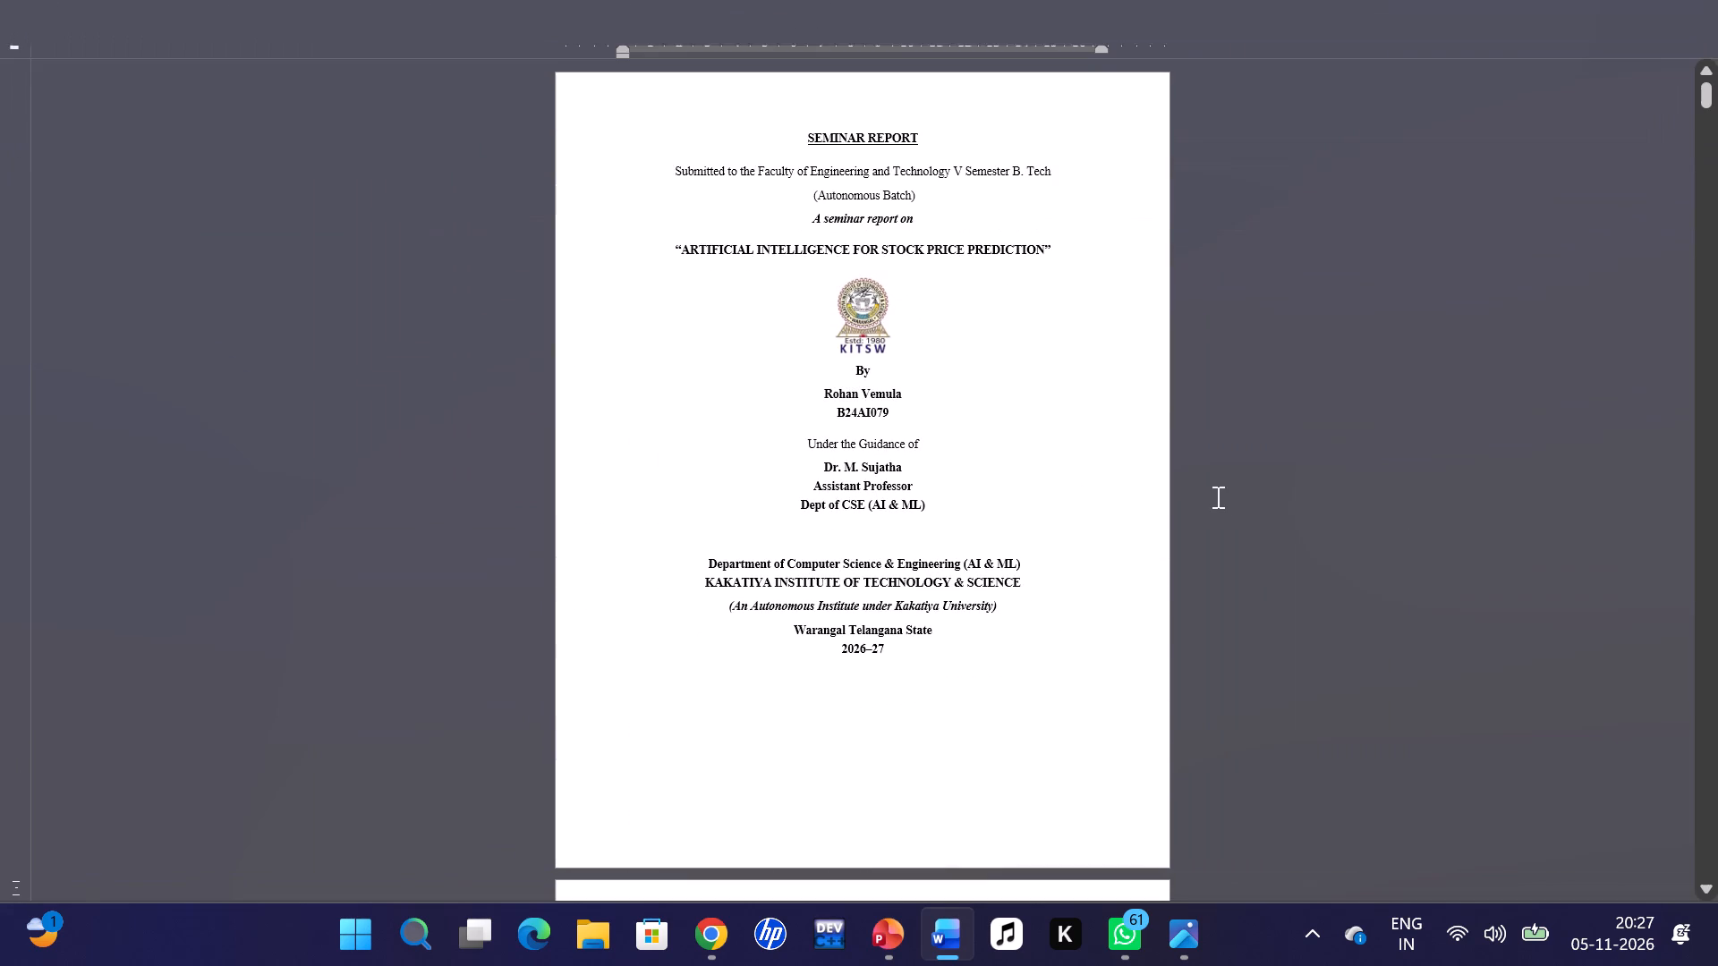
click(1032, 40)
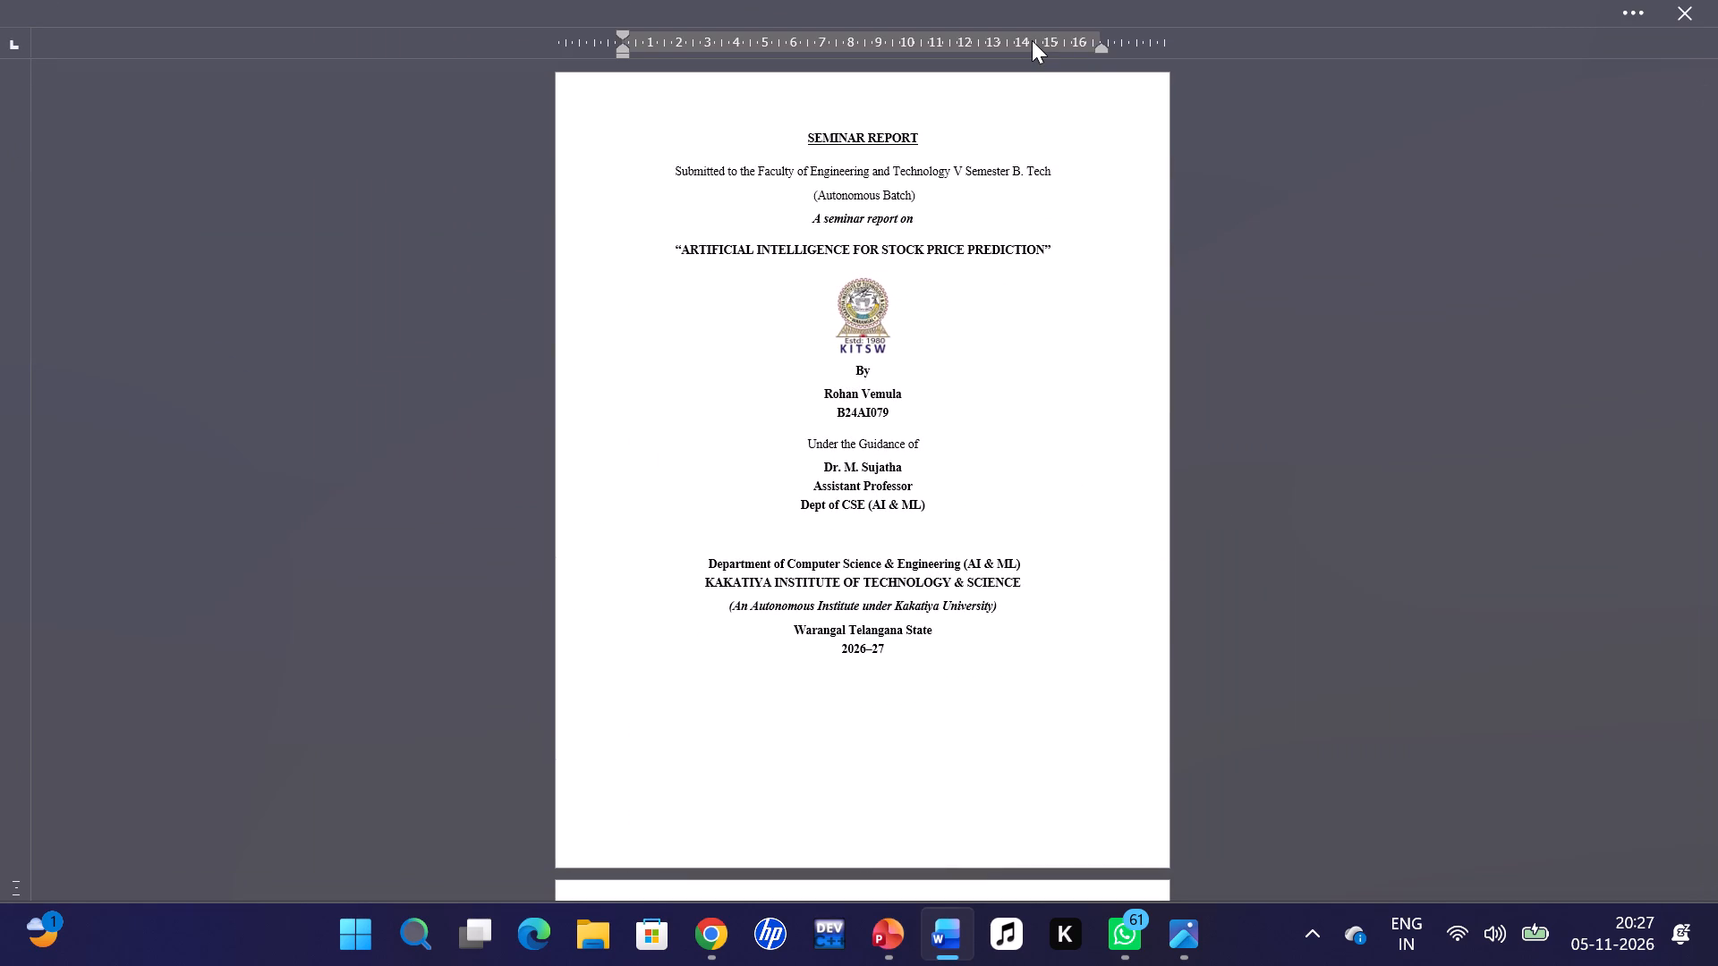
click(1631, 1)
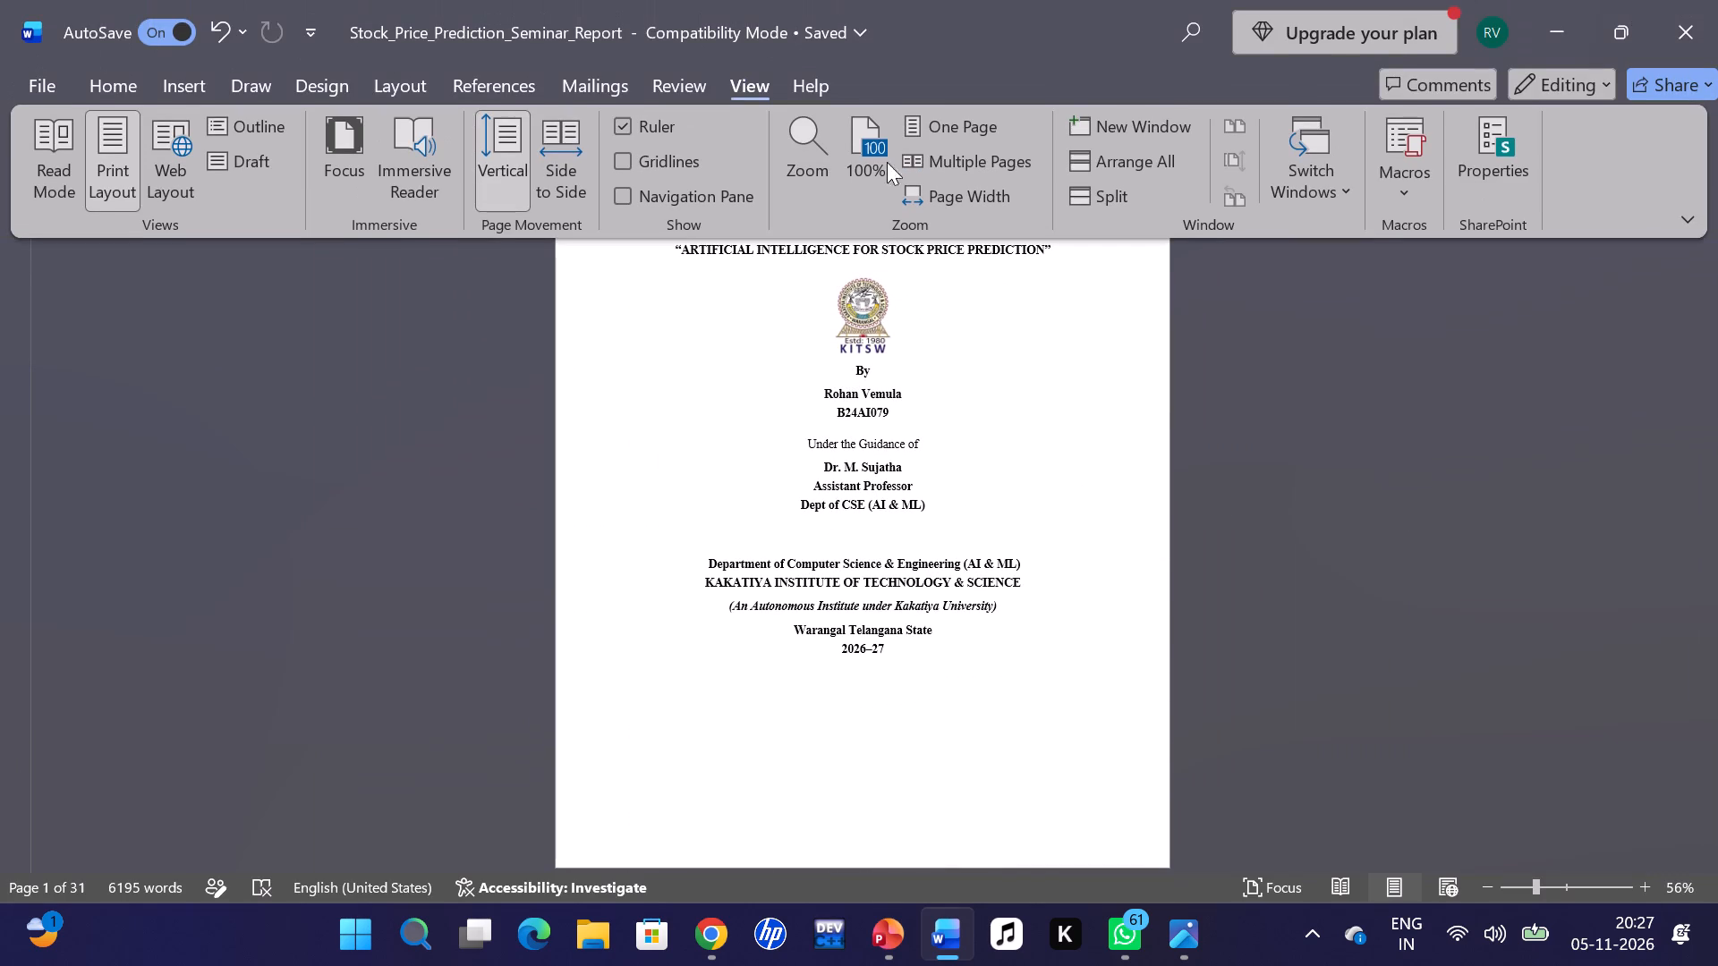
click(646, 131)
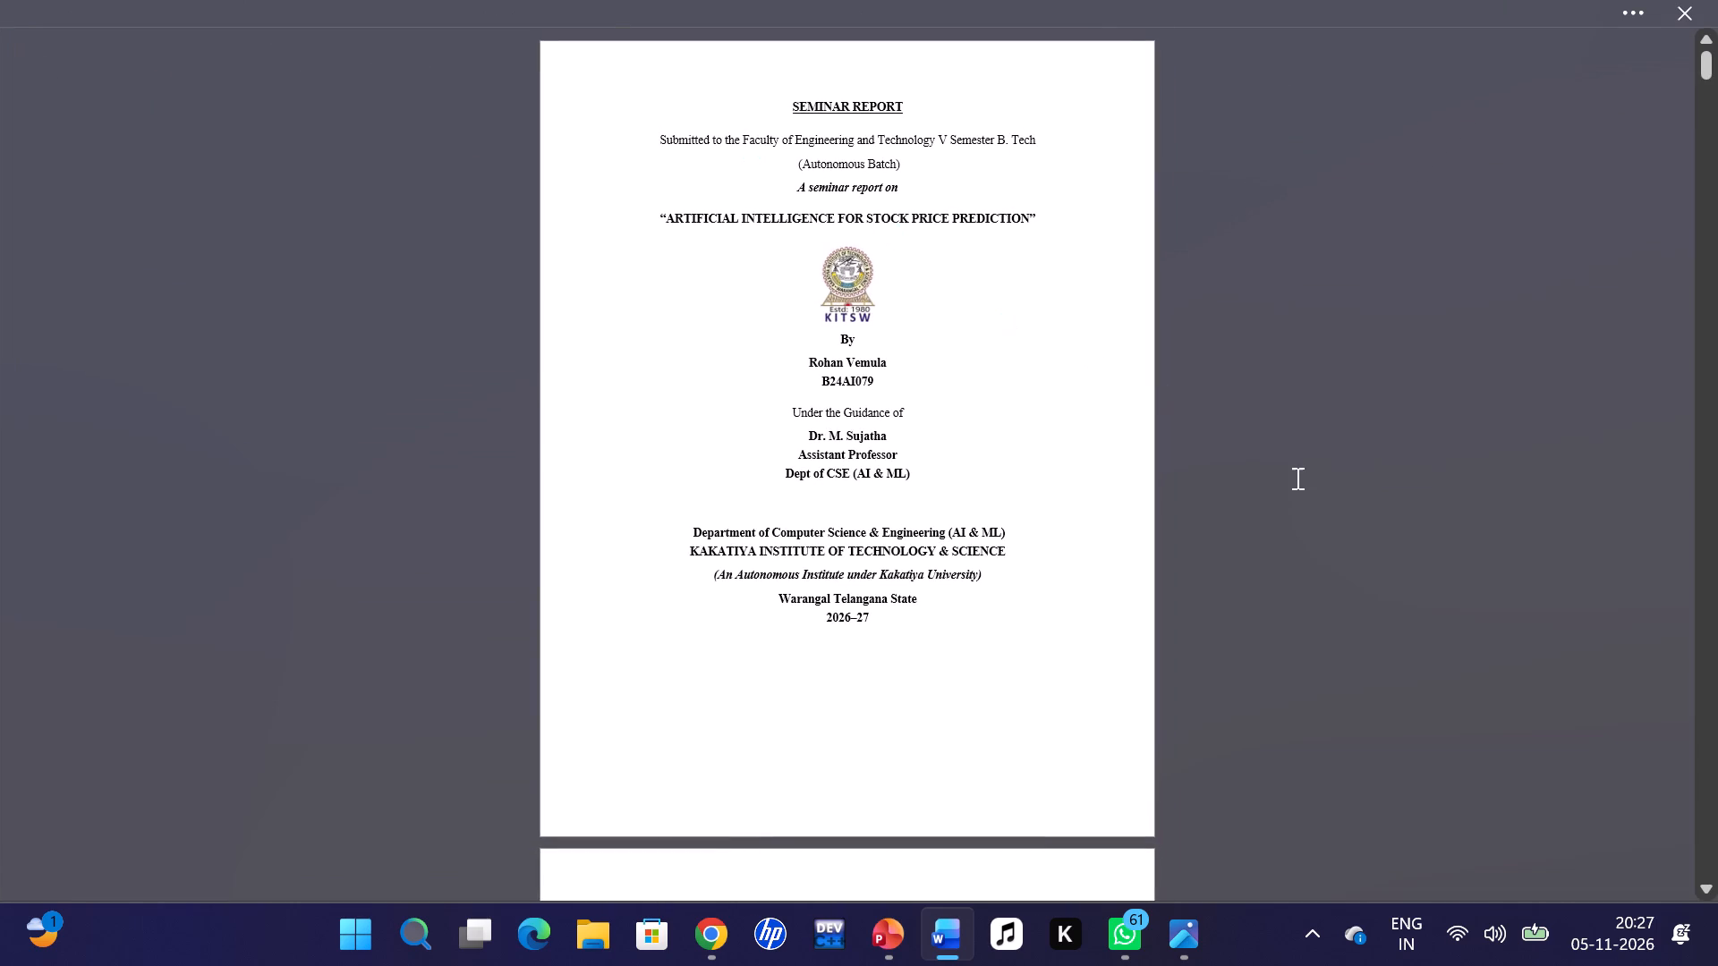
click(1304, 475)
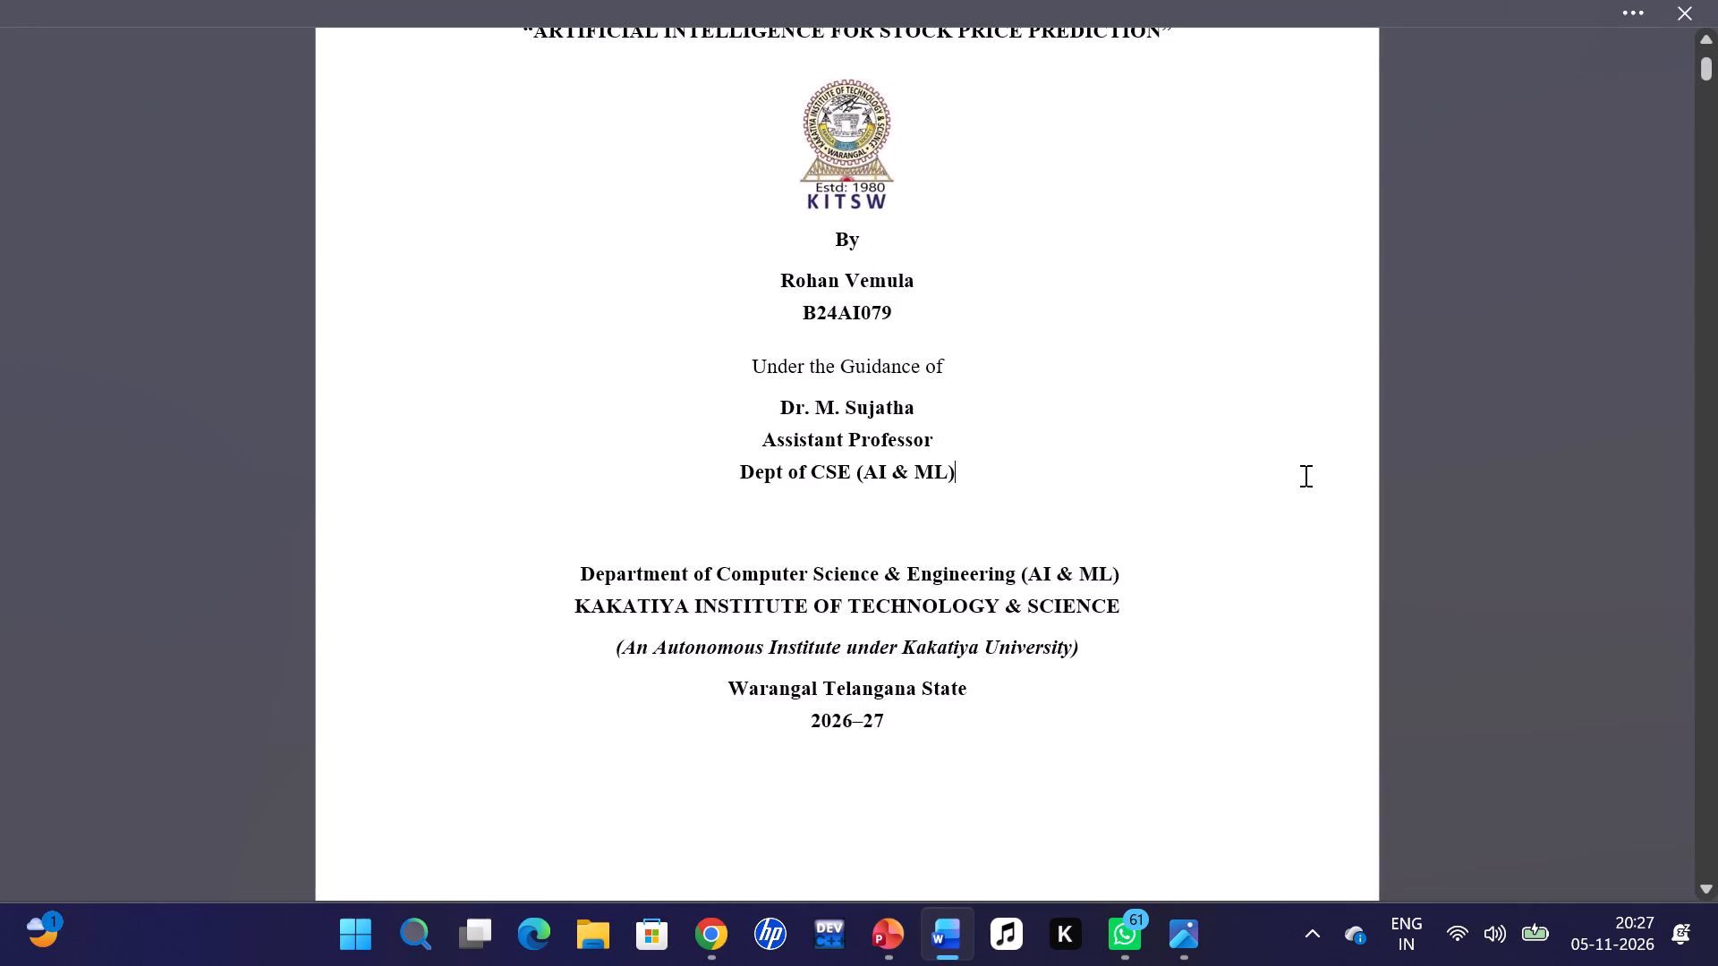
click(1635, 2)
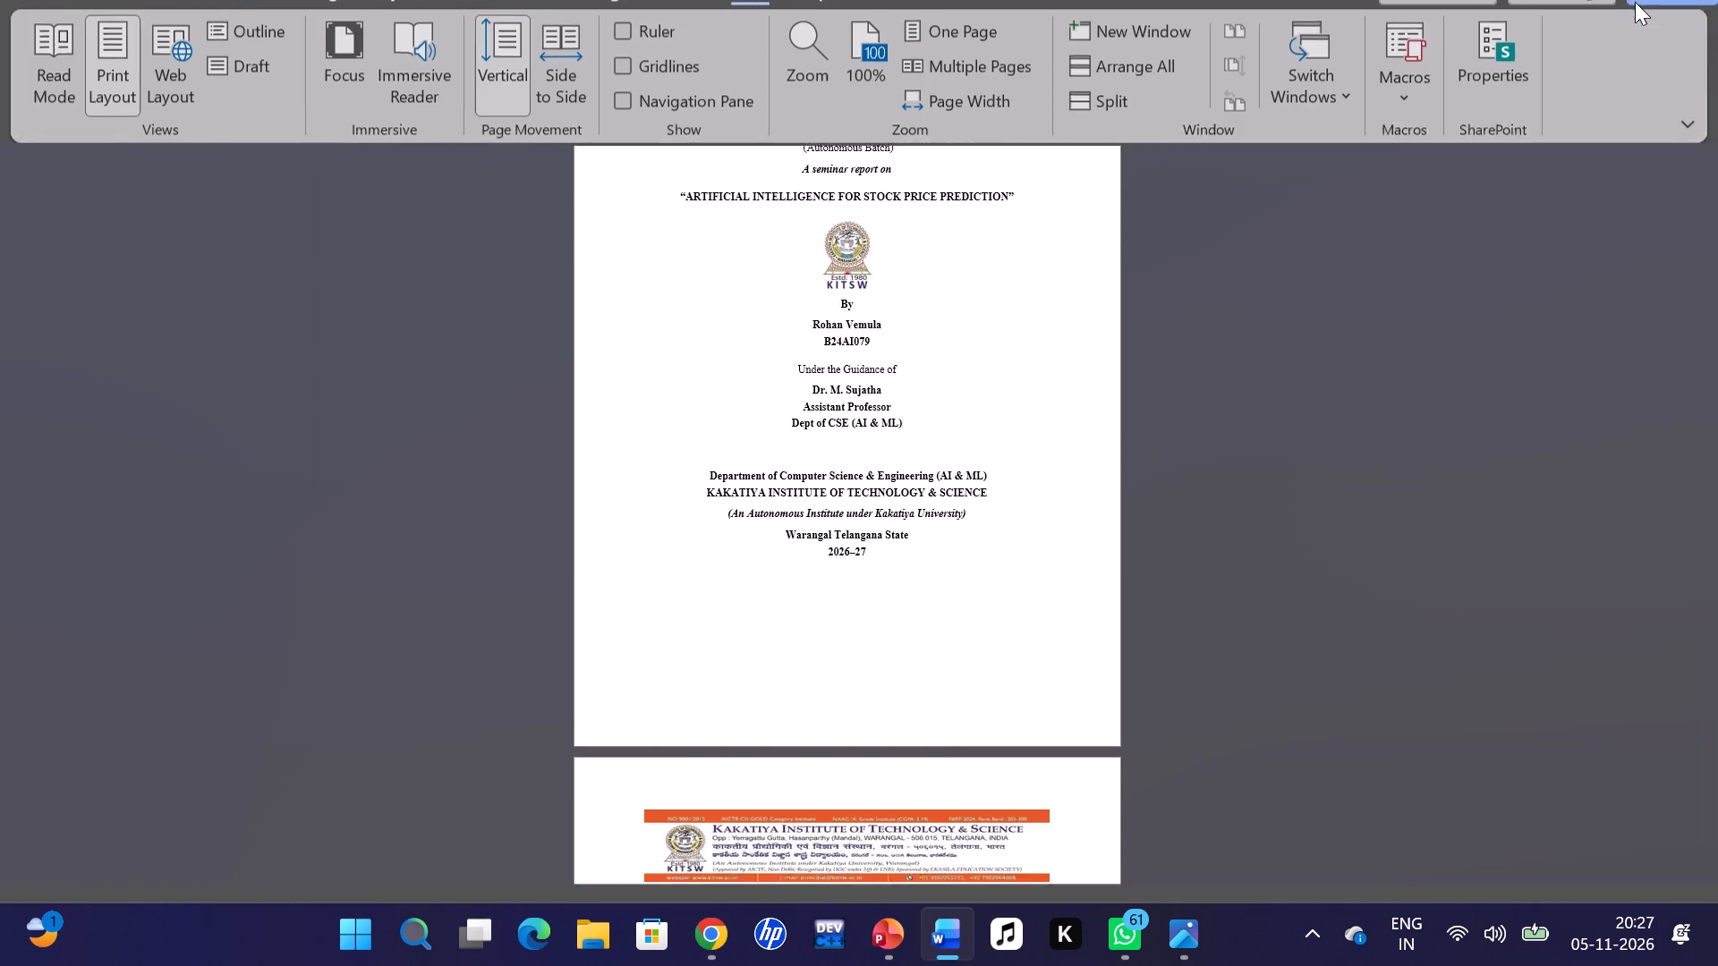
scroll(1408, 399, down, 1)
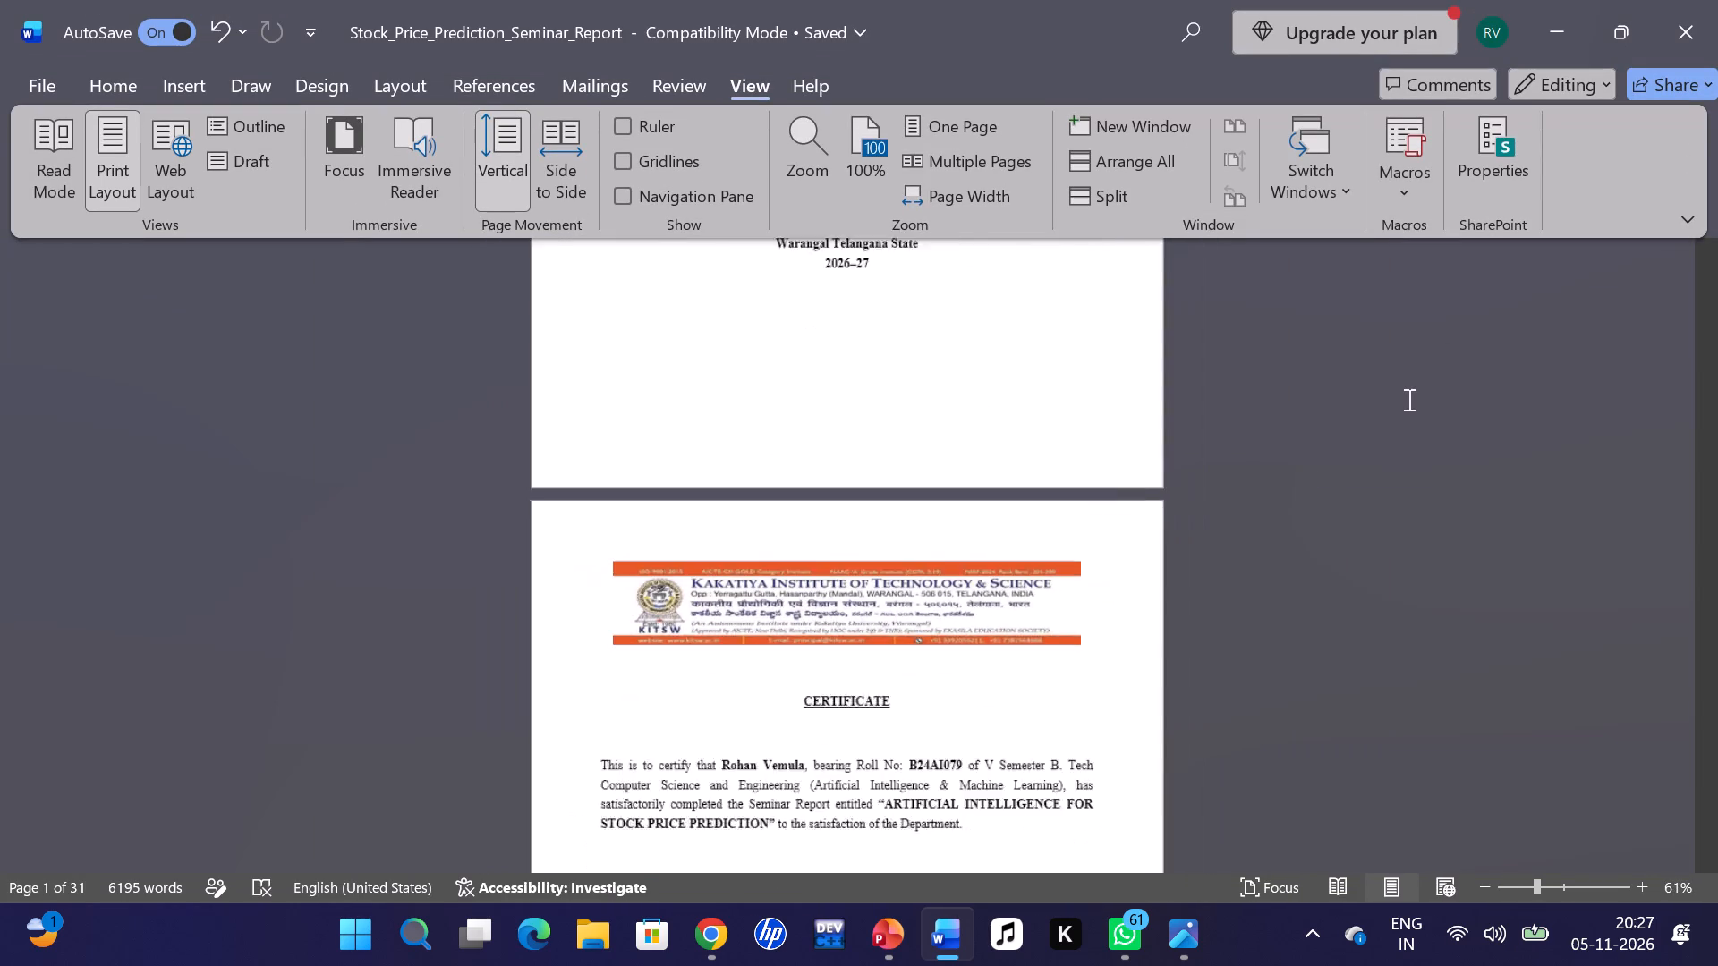